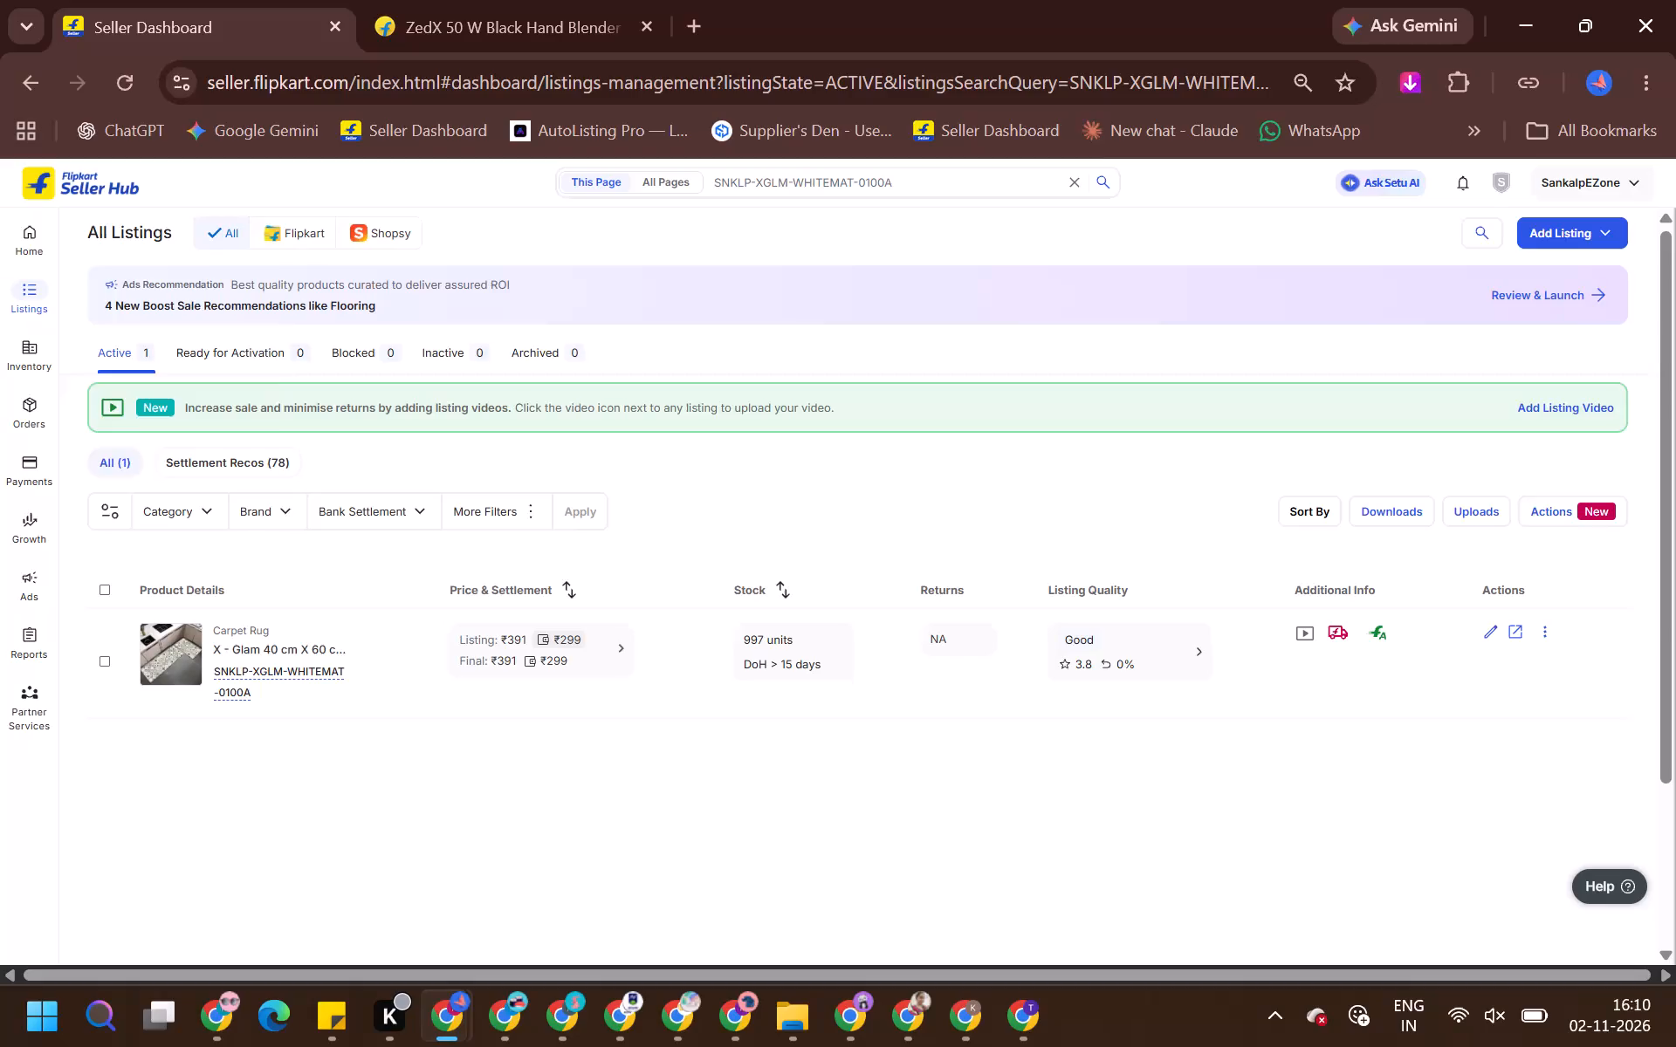
Set the bank settlement of the SNKLP-XGLM-WHITEMAT-0100A listing to ₹309 and apply it.
left_click(942, 818)
left_click(599, 640)
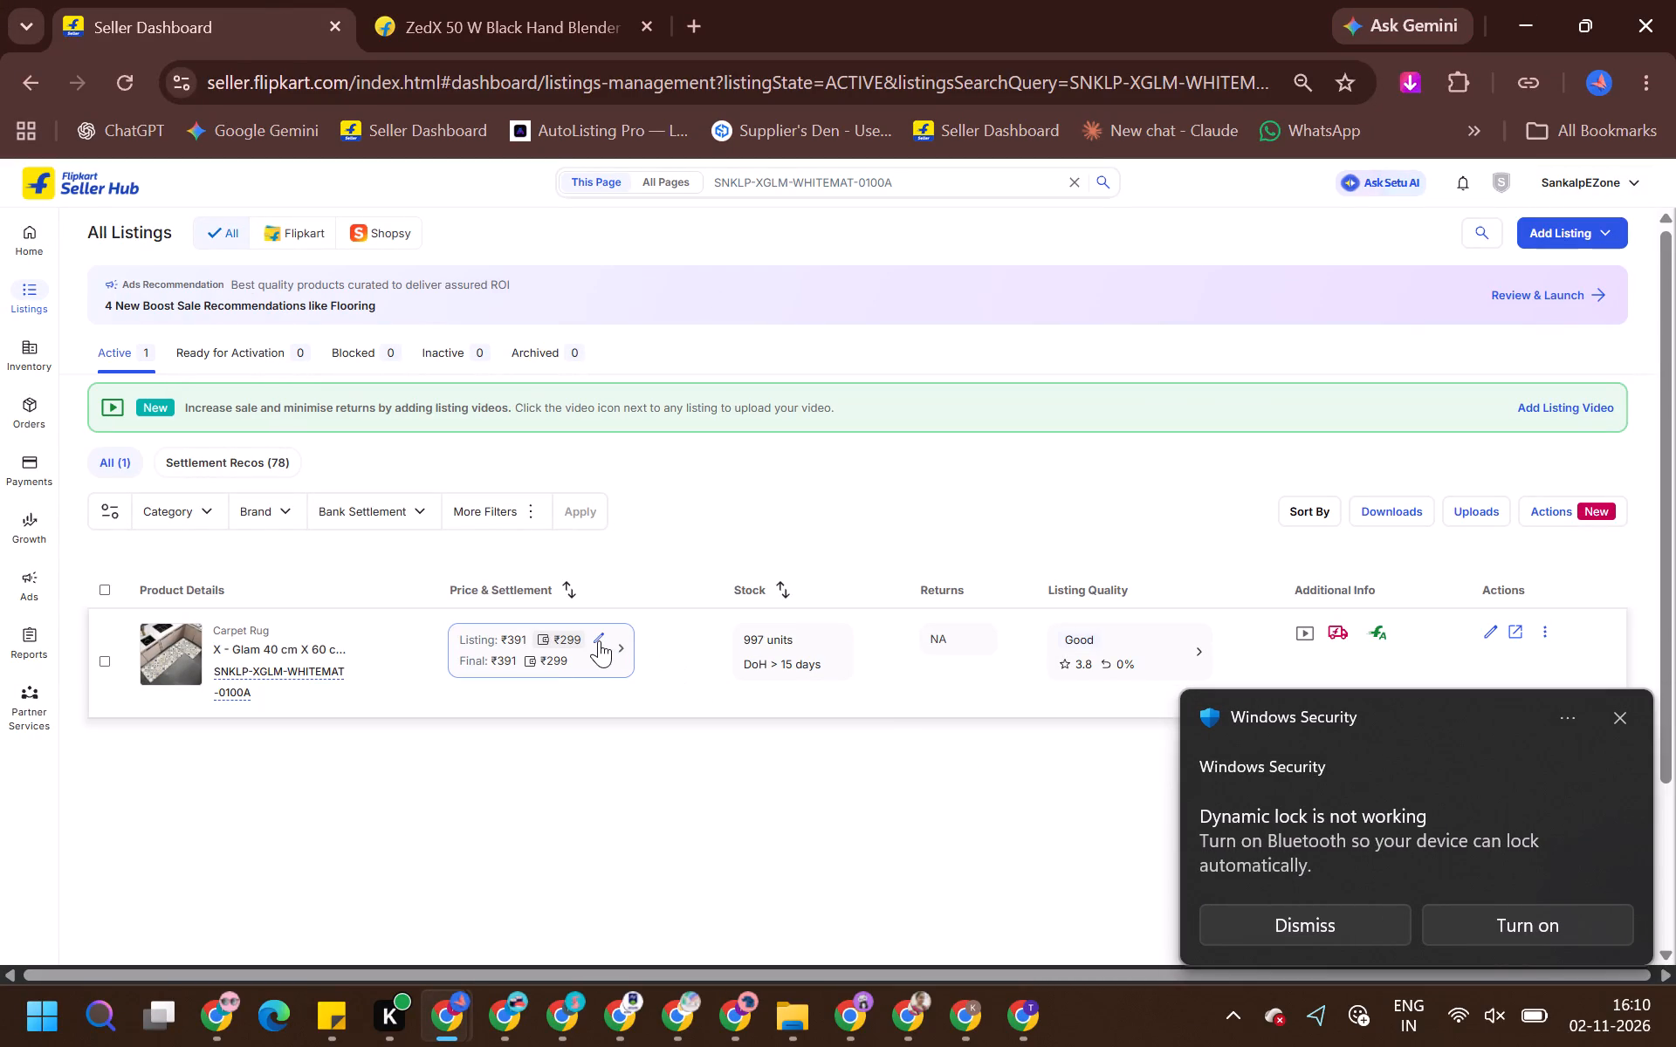
key("ctrl+a")
type("309")
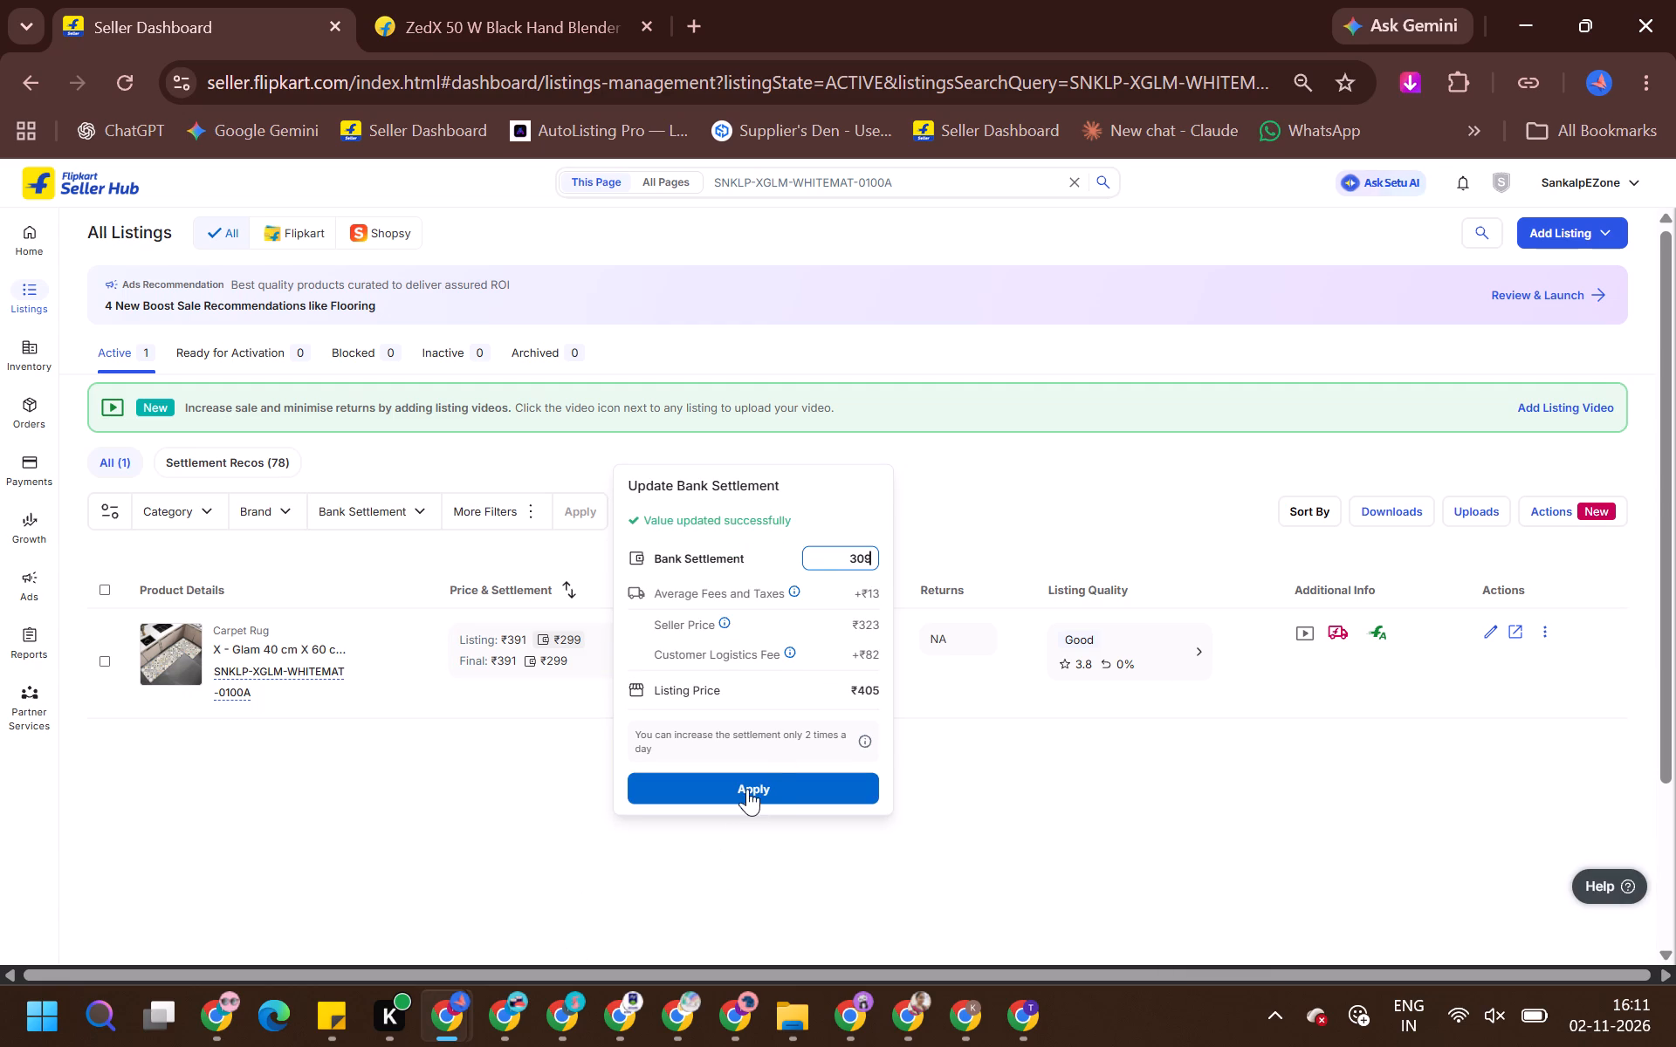
left_click(747, 789)
left_click(629, 866)
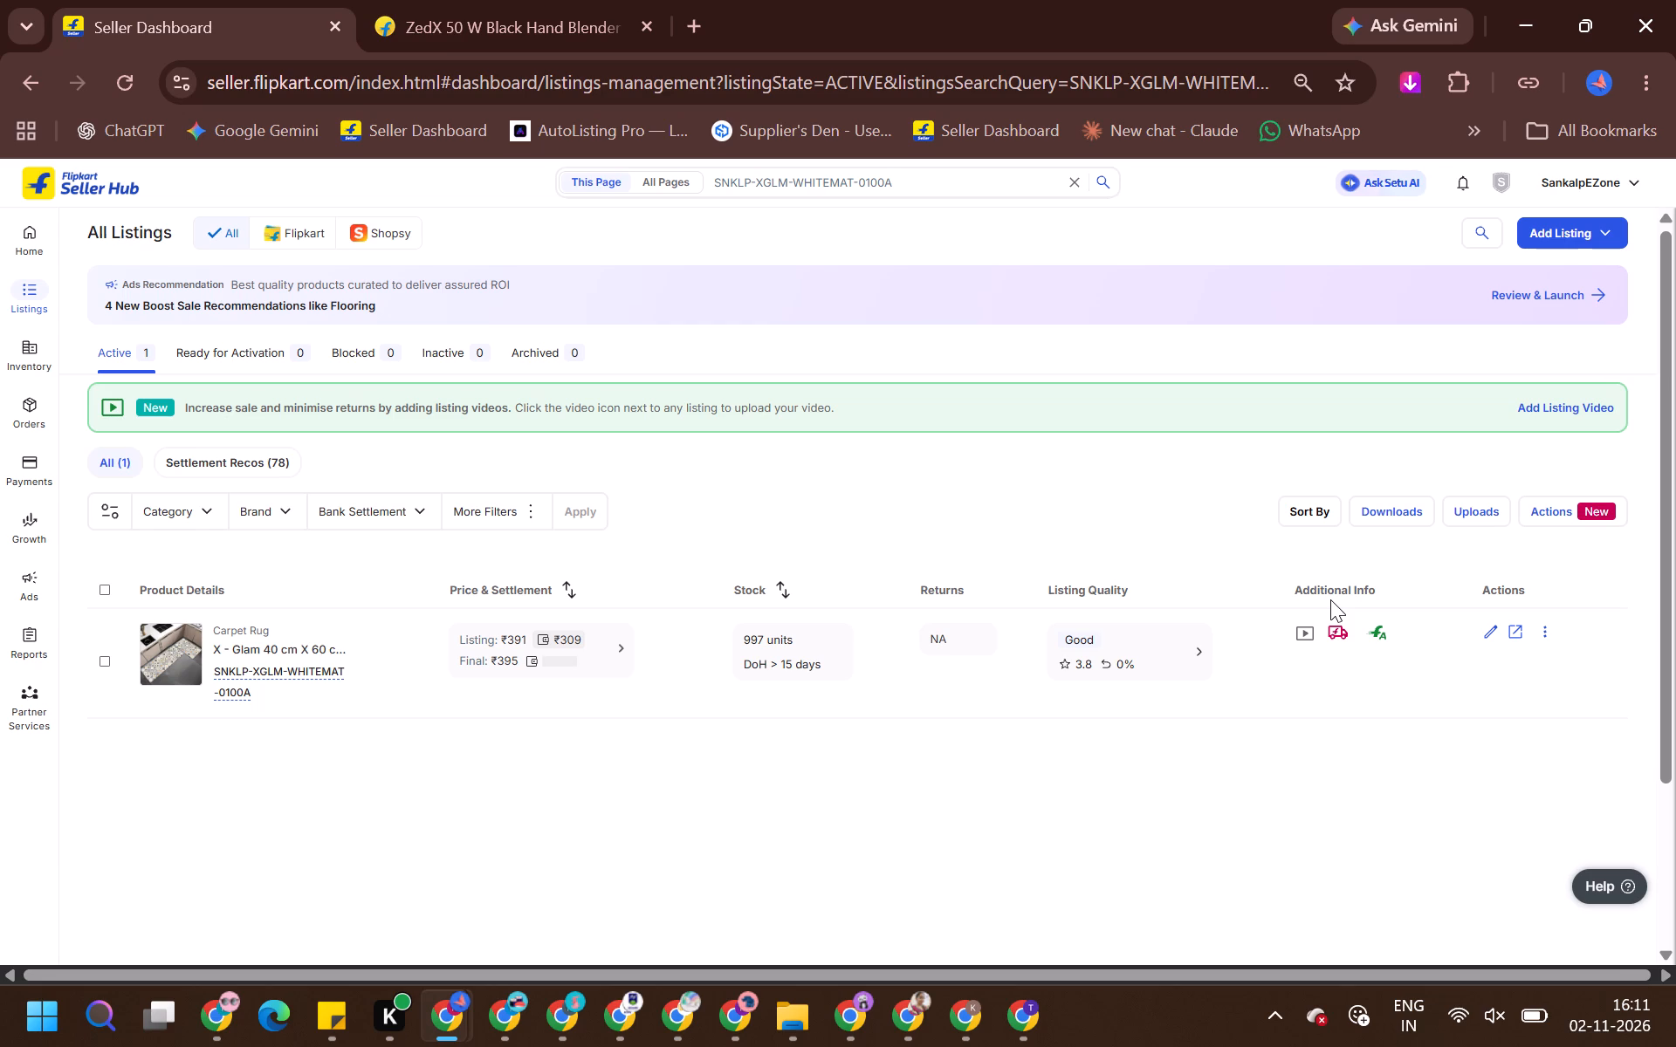
Edit the WHITEMAT listing's package details to length 10, breadth 13 and height 15 cm, weight 0.35 kg, and submit the changes.
left_click(1496, 626)
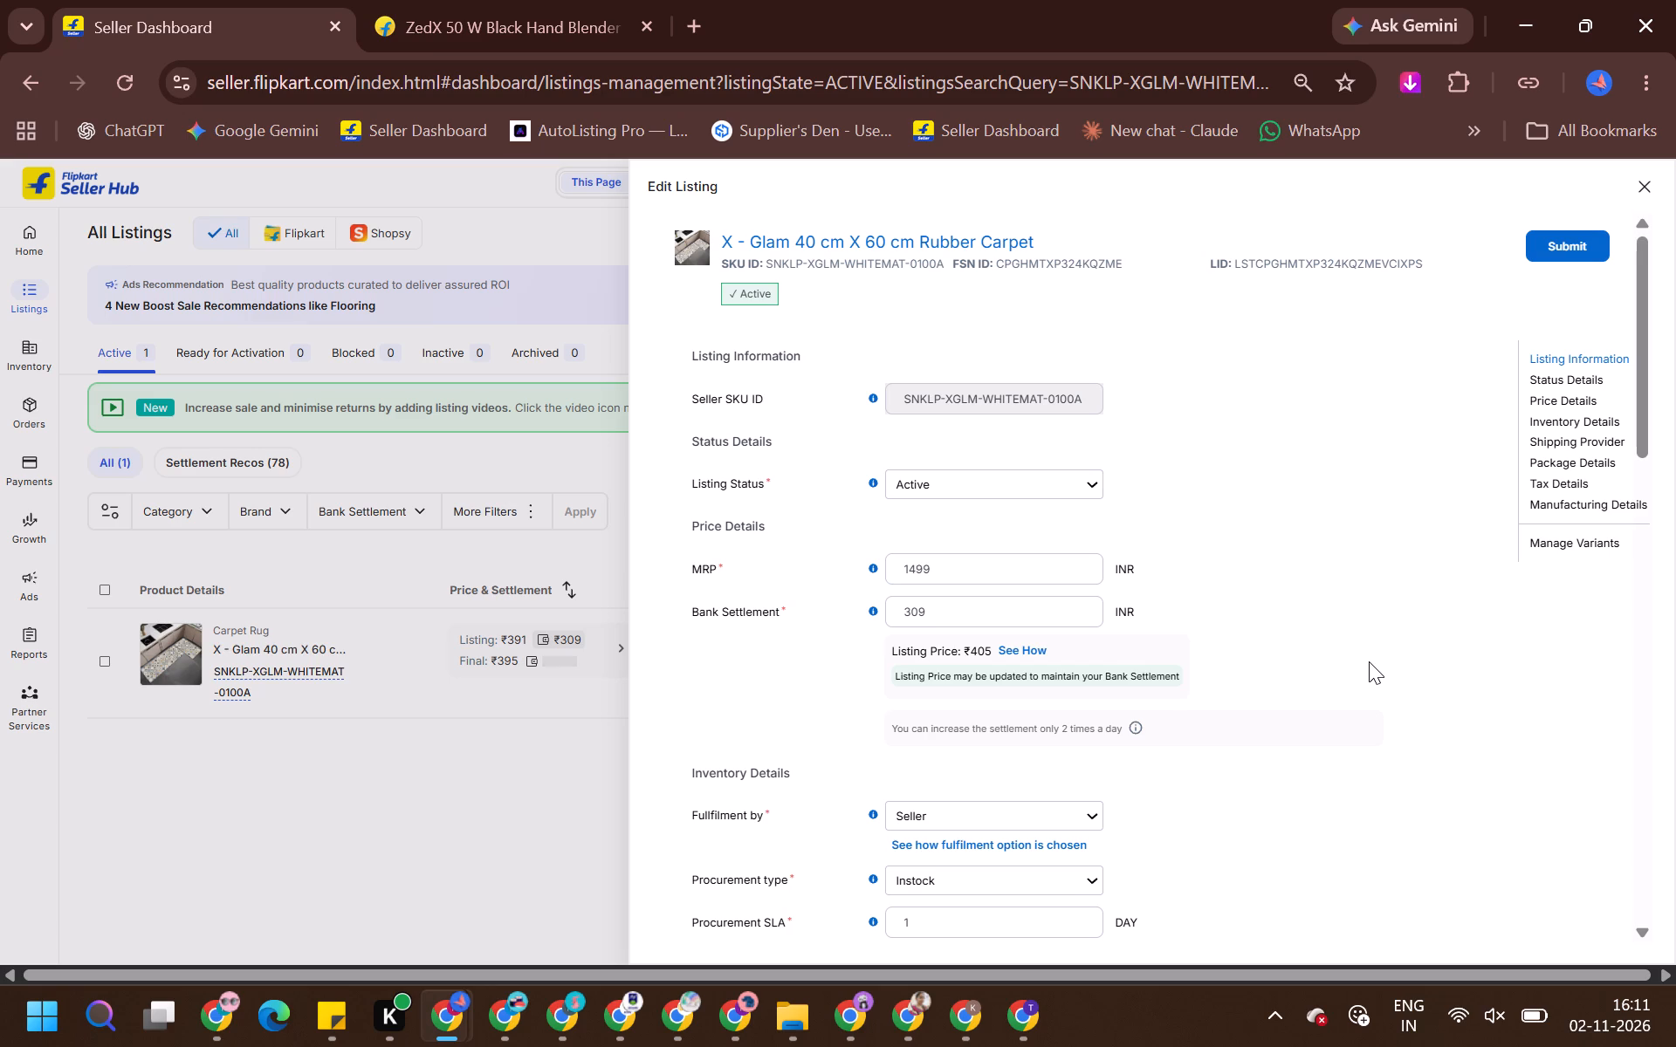
left_click(957, 571)
left_click(959, 607)
scroll(1329, 793, "down", 4)
scroll(1112, 728, "down", 2)
scroll(921, 510, "up", 1)
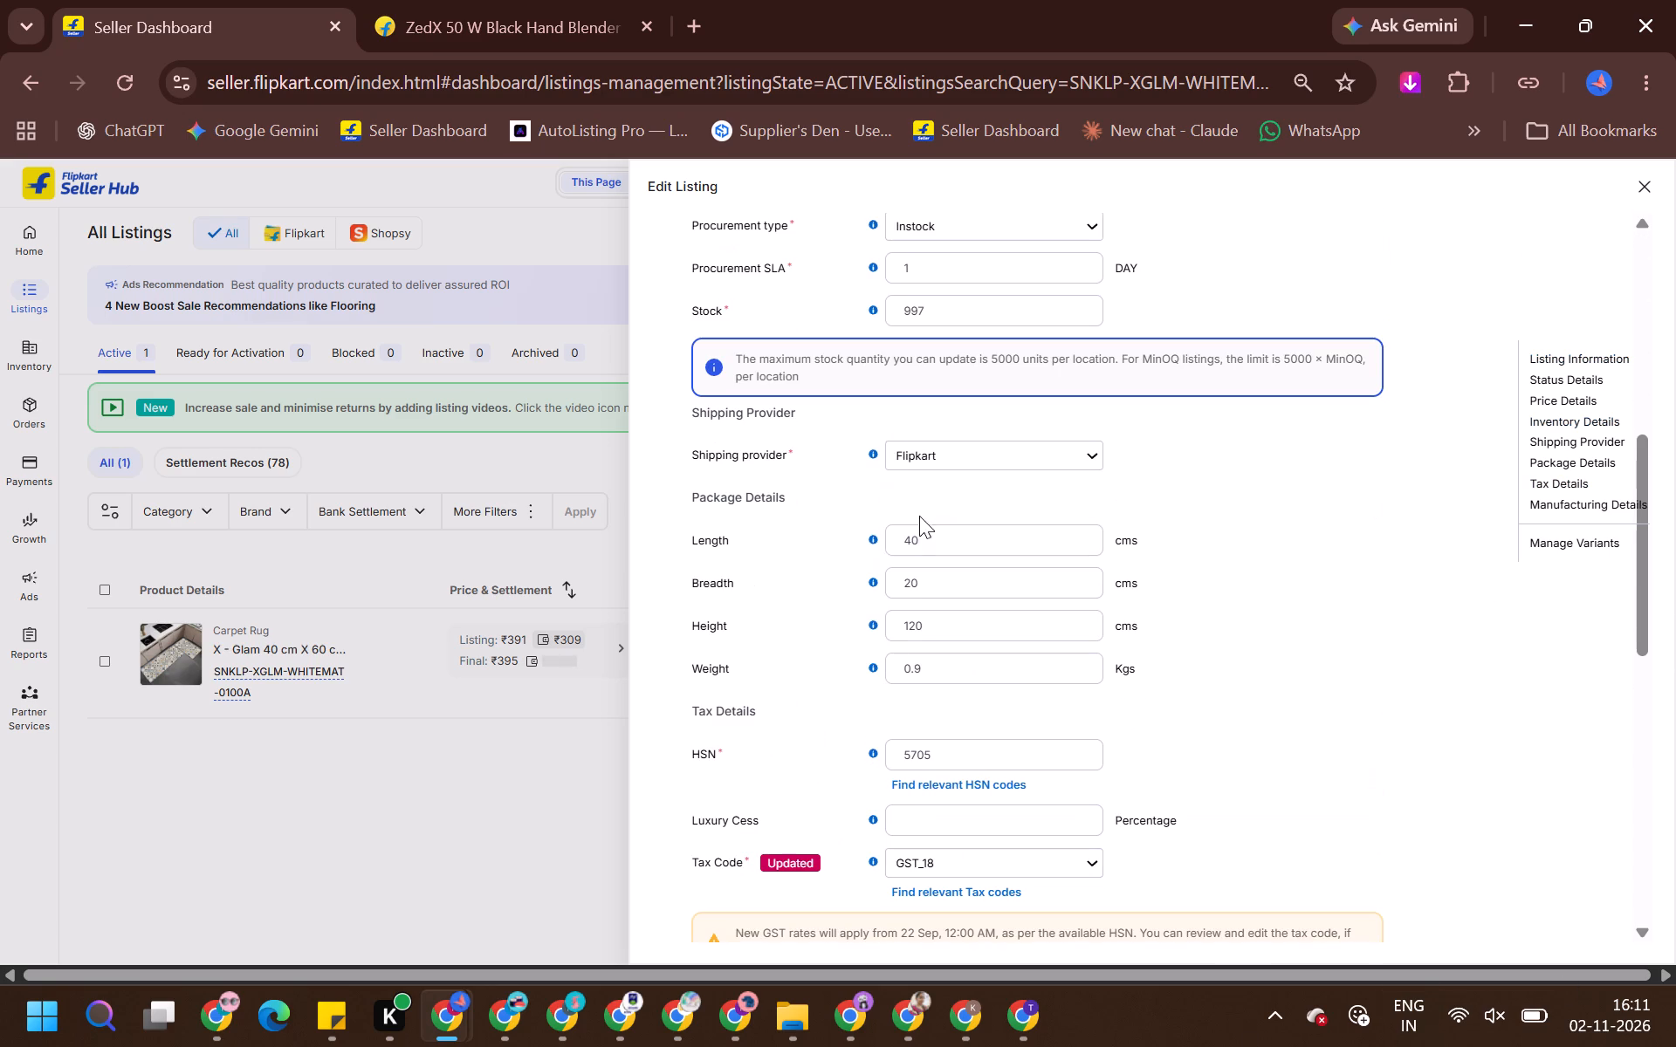
triple_click(915, 541)
type("10")
key("Tab")
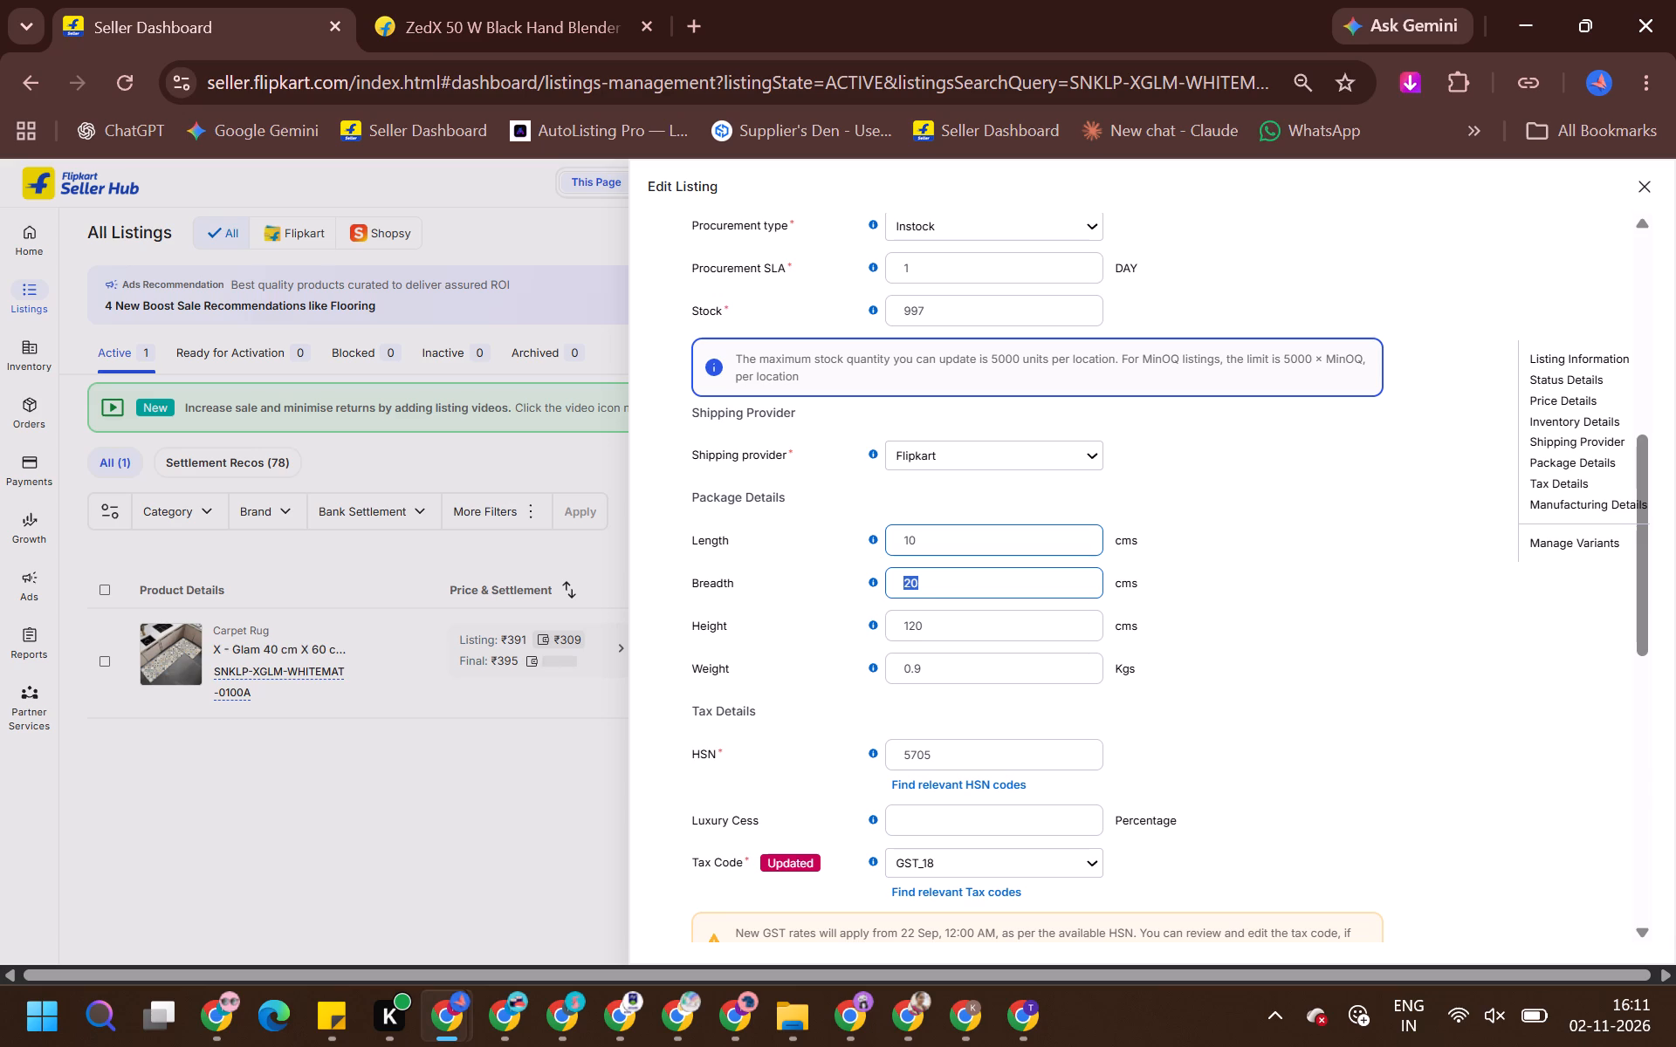
type("13")
key("Tab")
type("15")
key("Tab")
type("0.35")
key("Return")
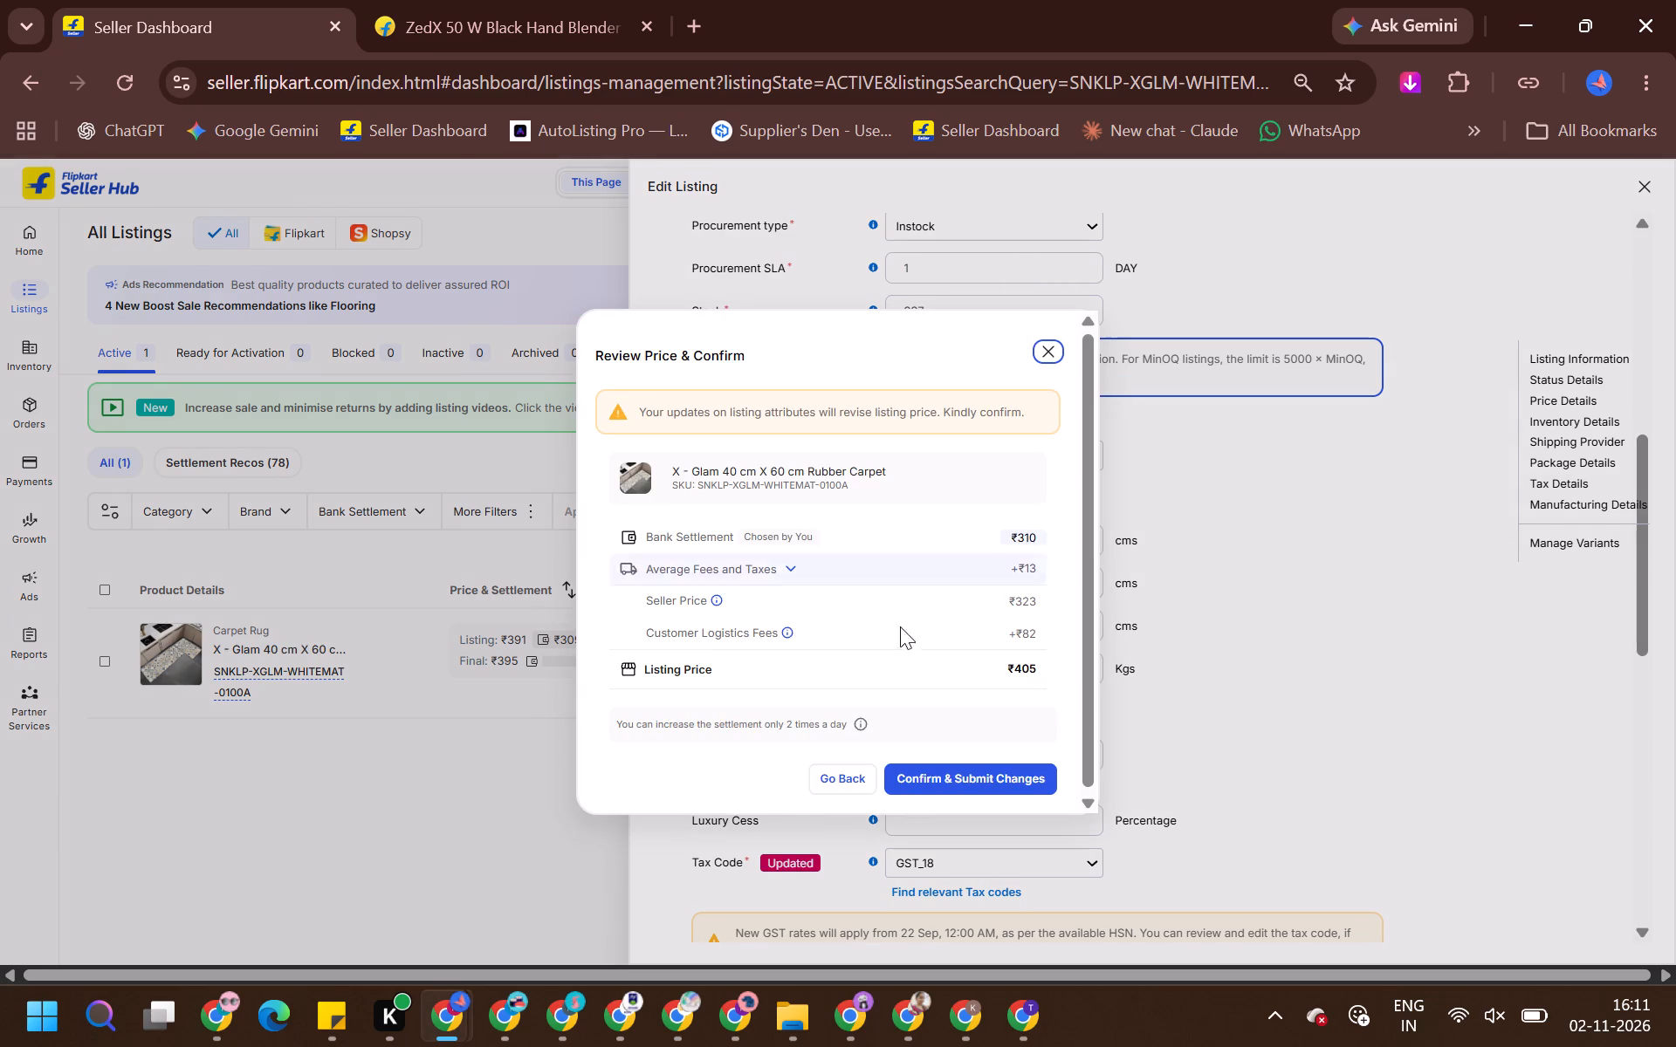
left_click(938, 769)
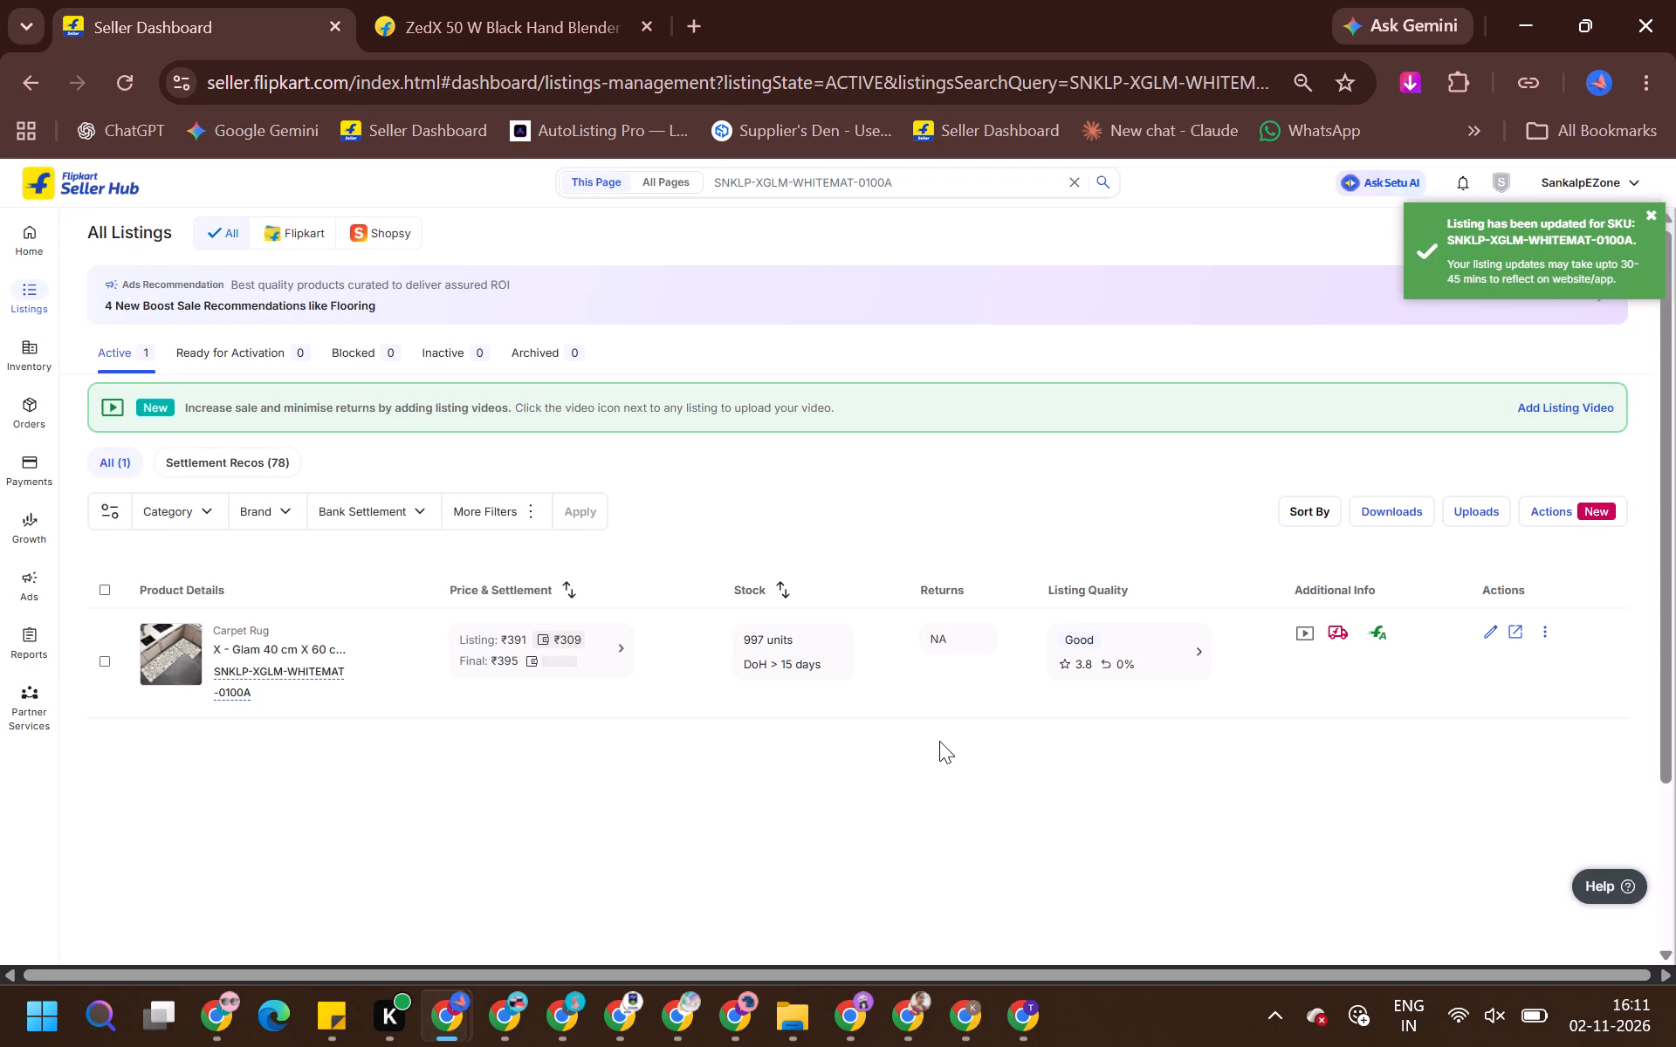
Copy the SKU ID of the ₹370 SNKLP-XGLM-HCRKM1… carpet from the seller insights list and search the listings for it.
key("alt+Tab")
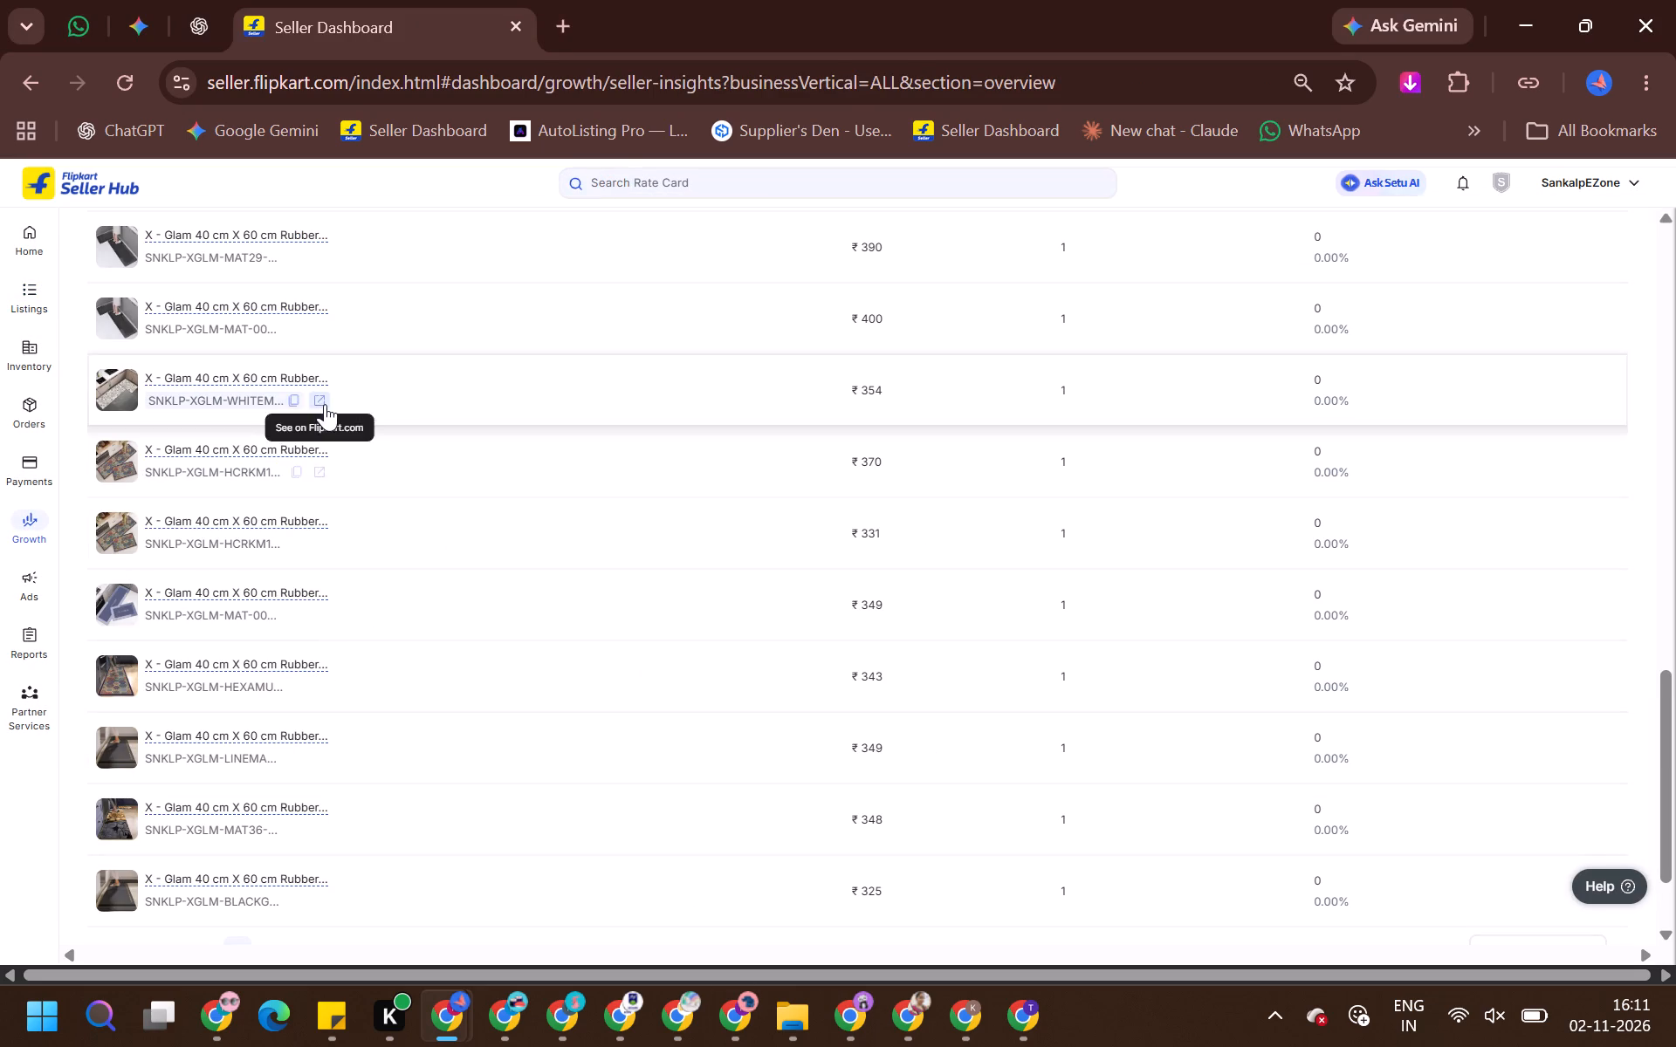
key("alt+Tab")
key("alt+Tab")
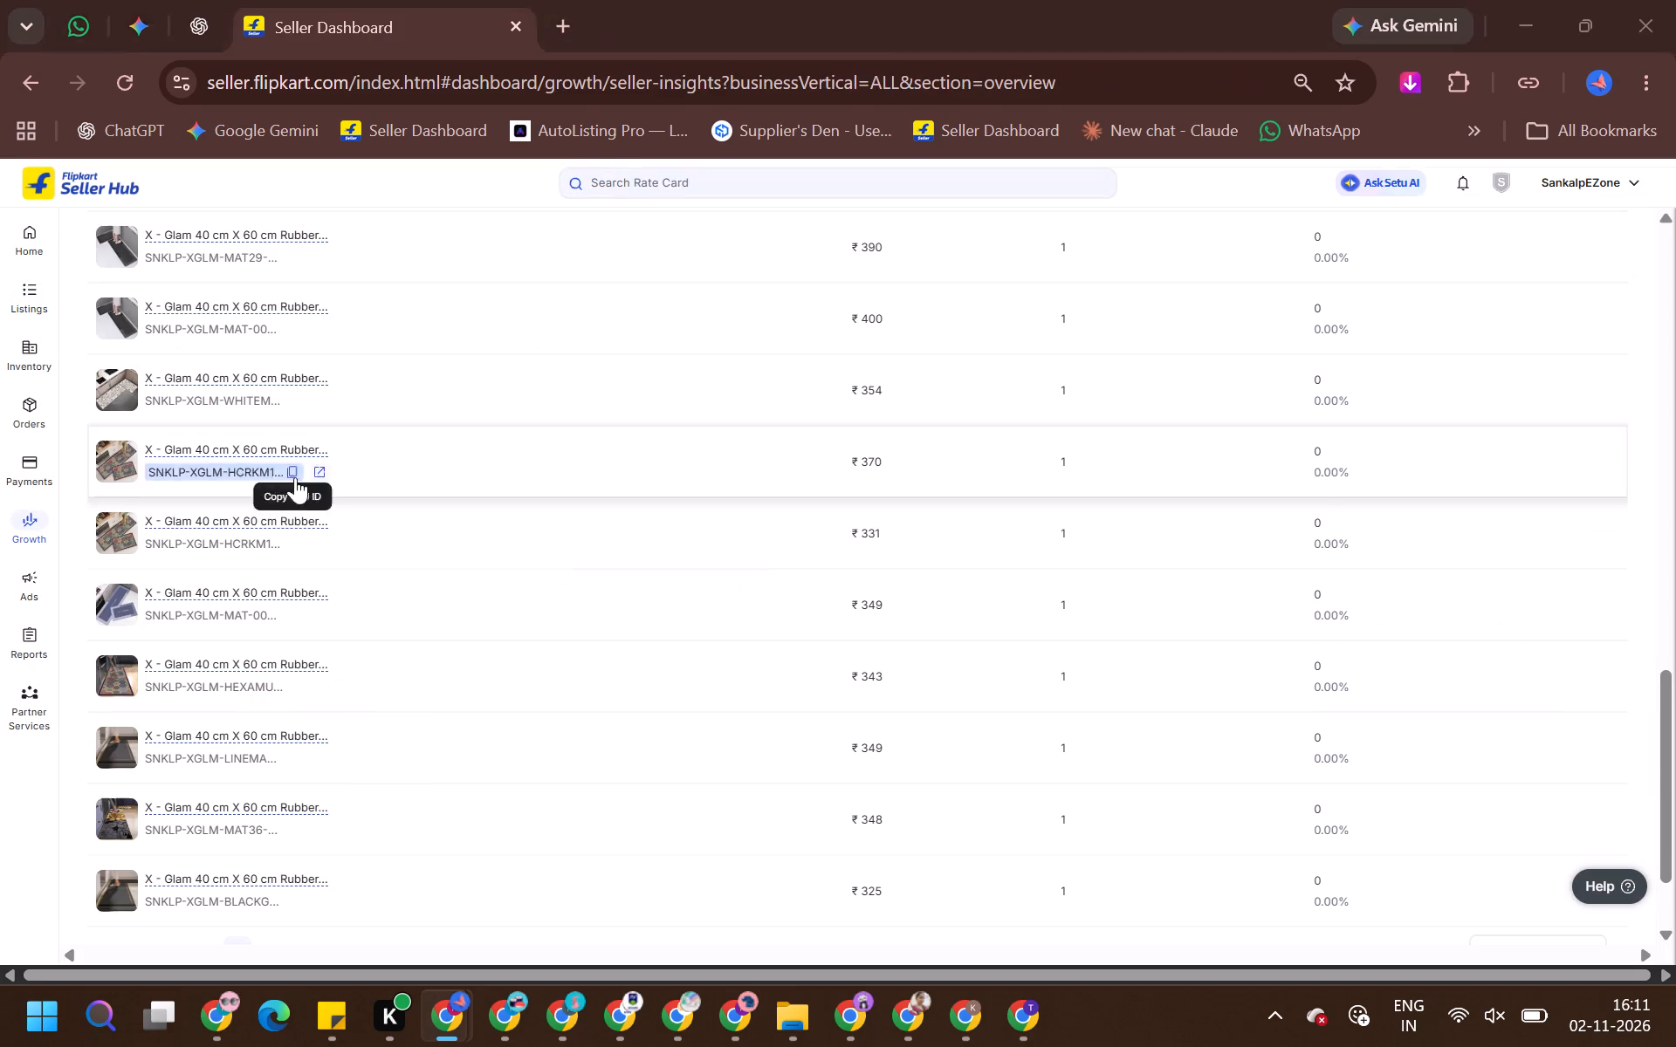
left_click(291, 476)
key("alt+Tab")
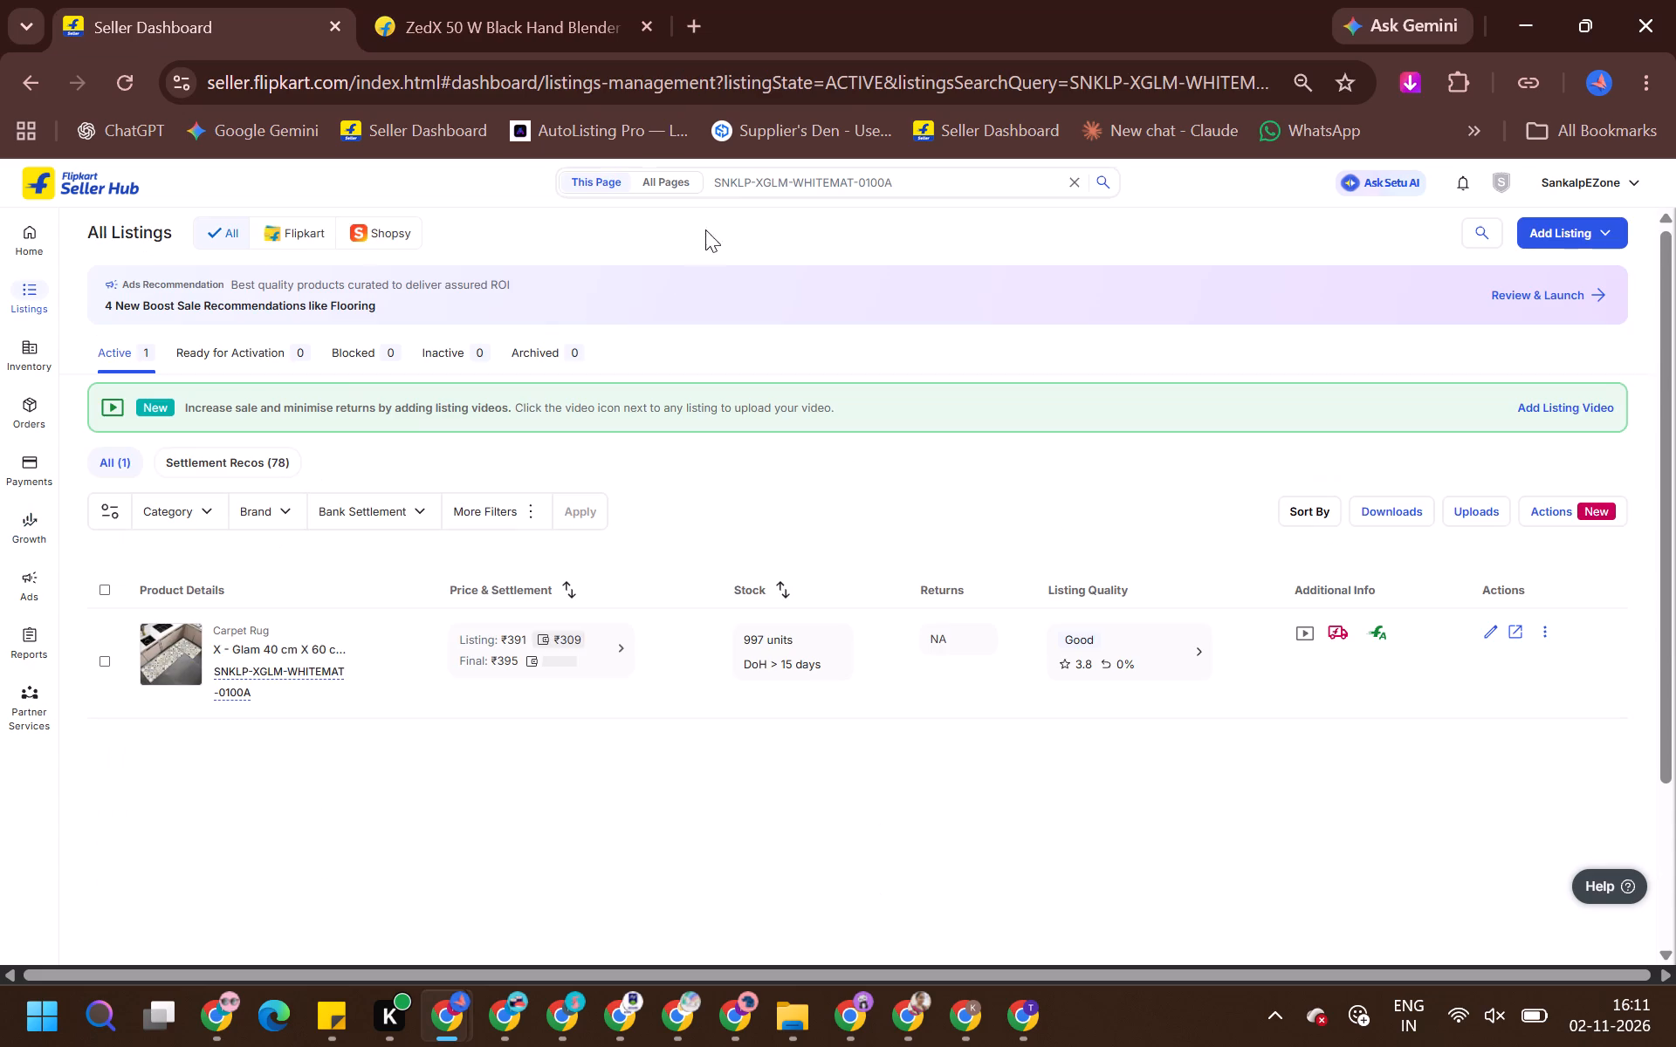
left_click(745, 181)
key("ctrl+a")
key("ctrl+v")
key("Return")
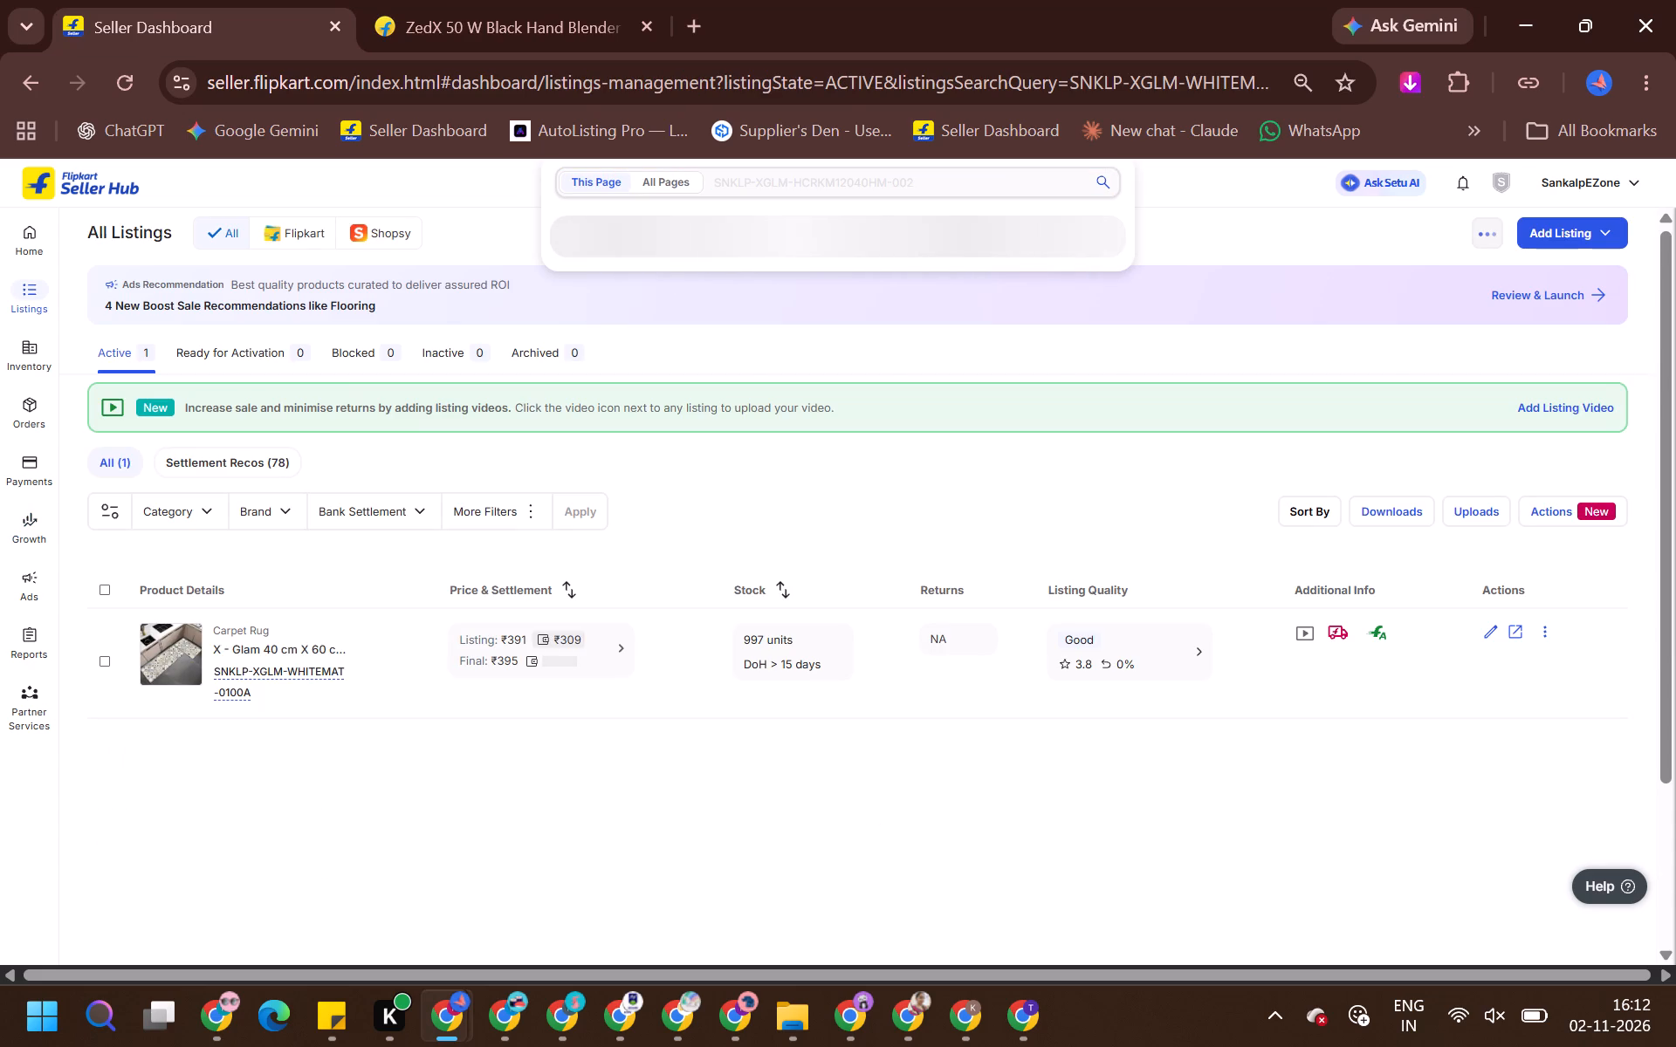
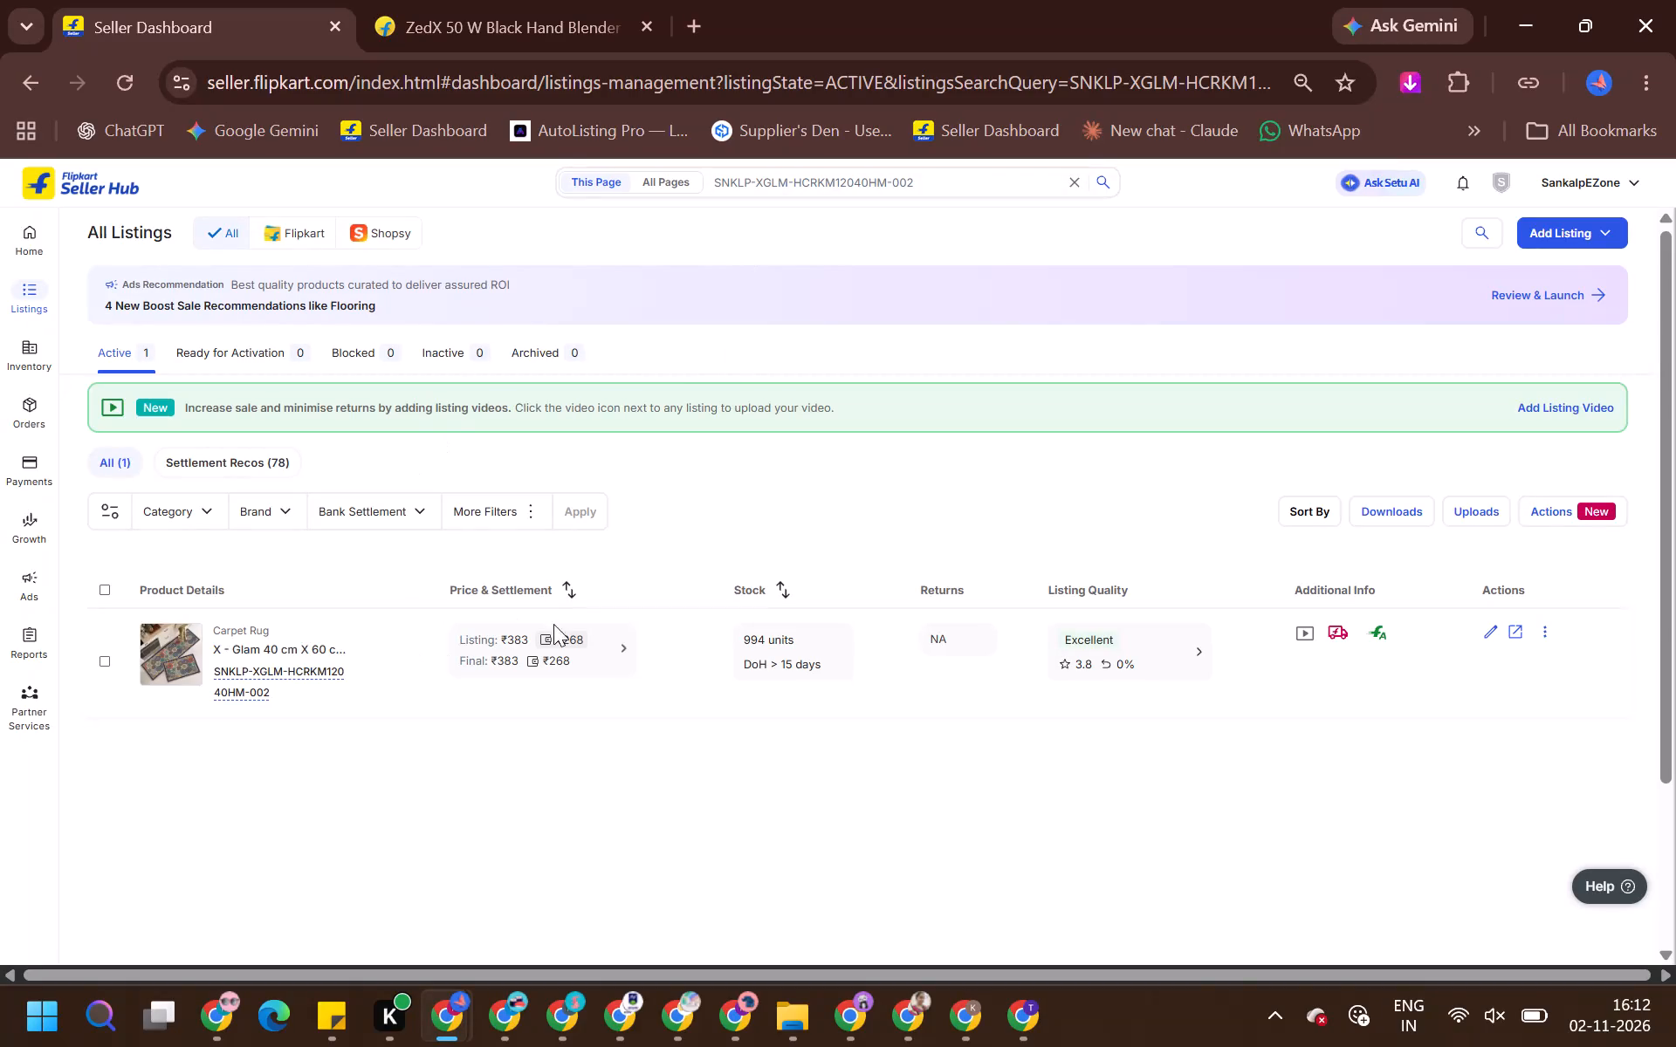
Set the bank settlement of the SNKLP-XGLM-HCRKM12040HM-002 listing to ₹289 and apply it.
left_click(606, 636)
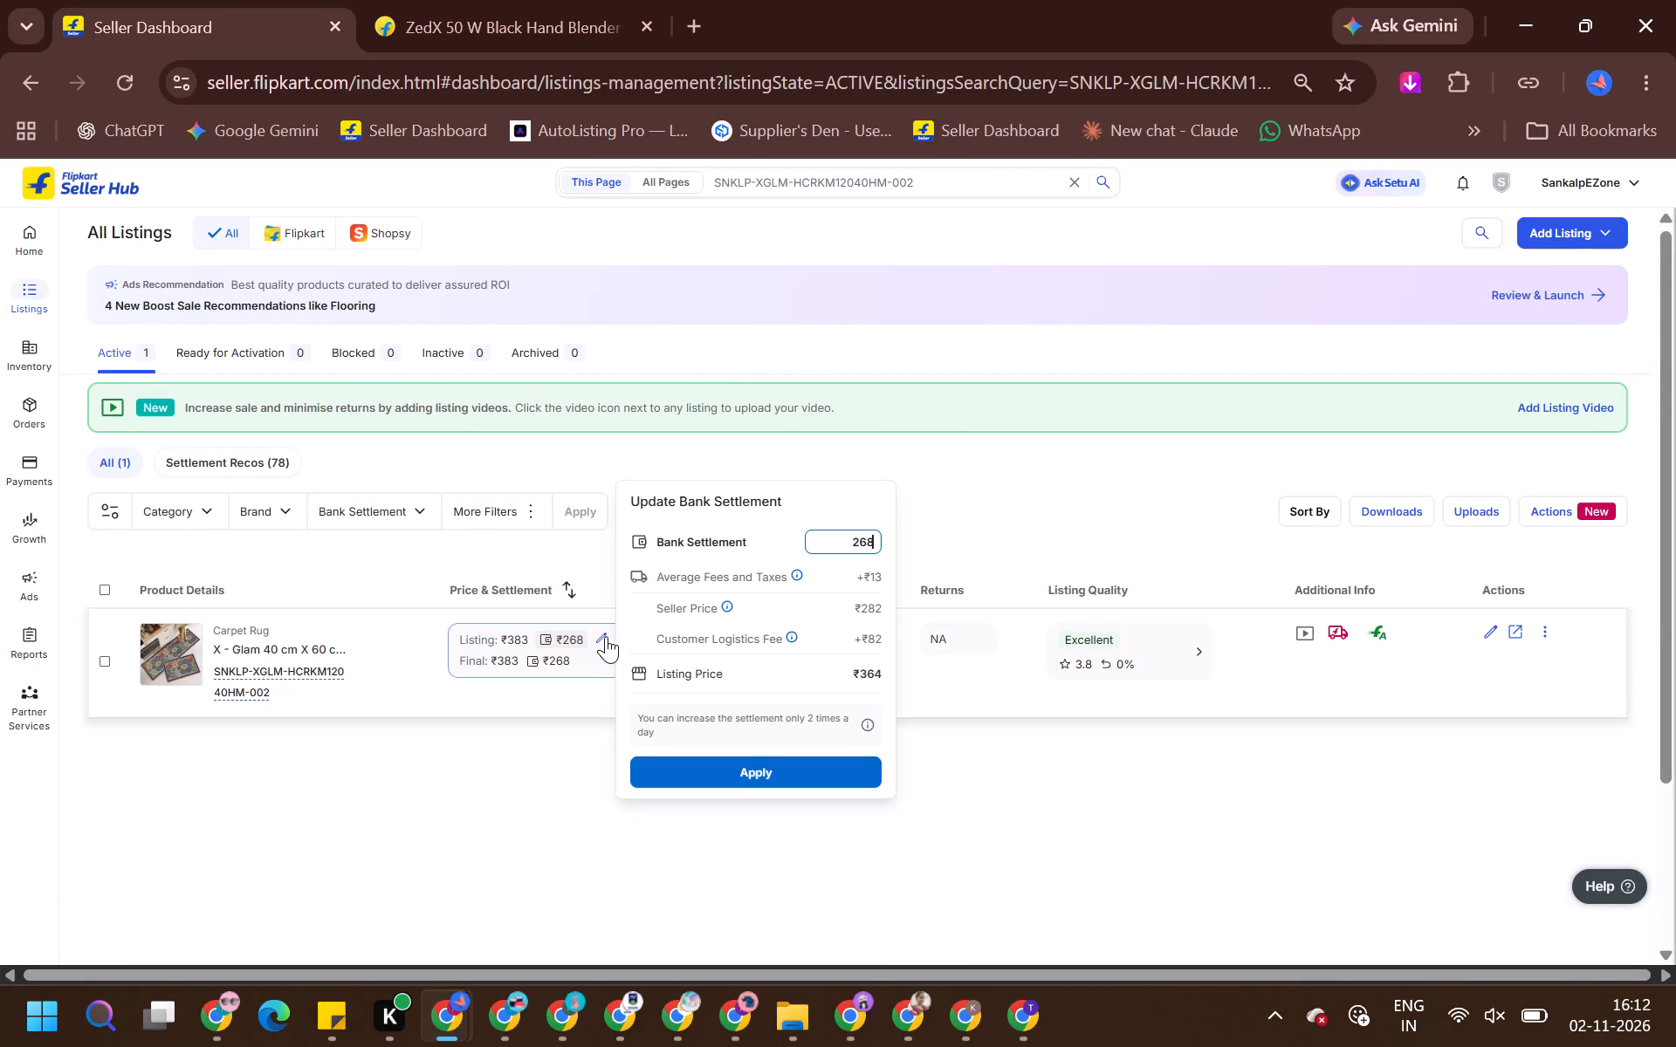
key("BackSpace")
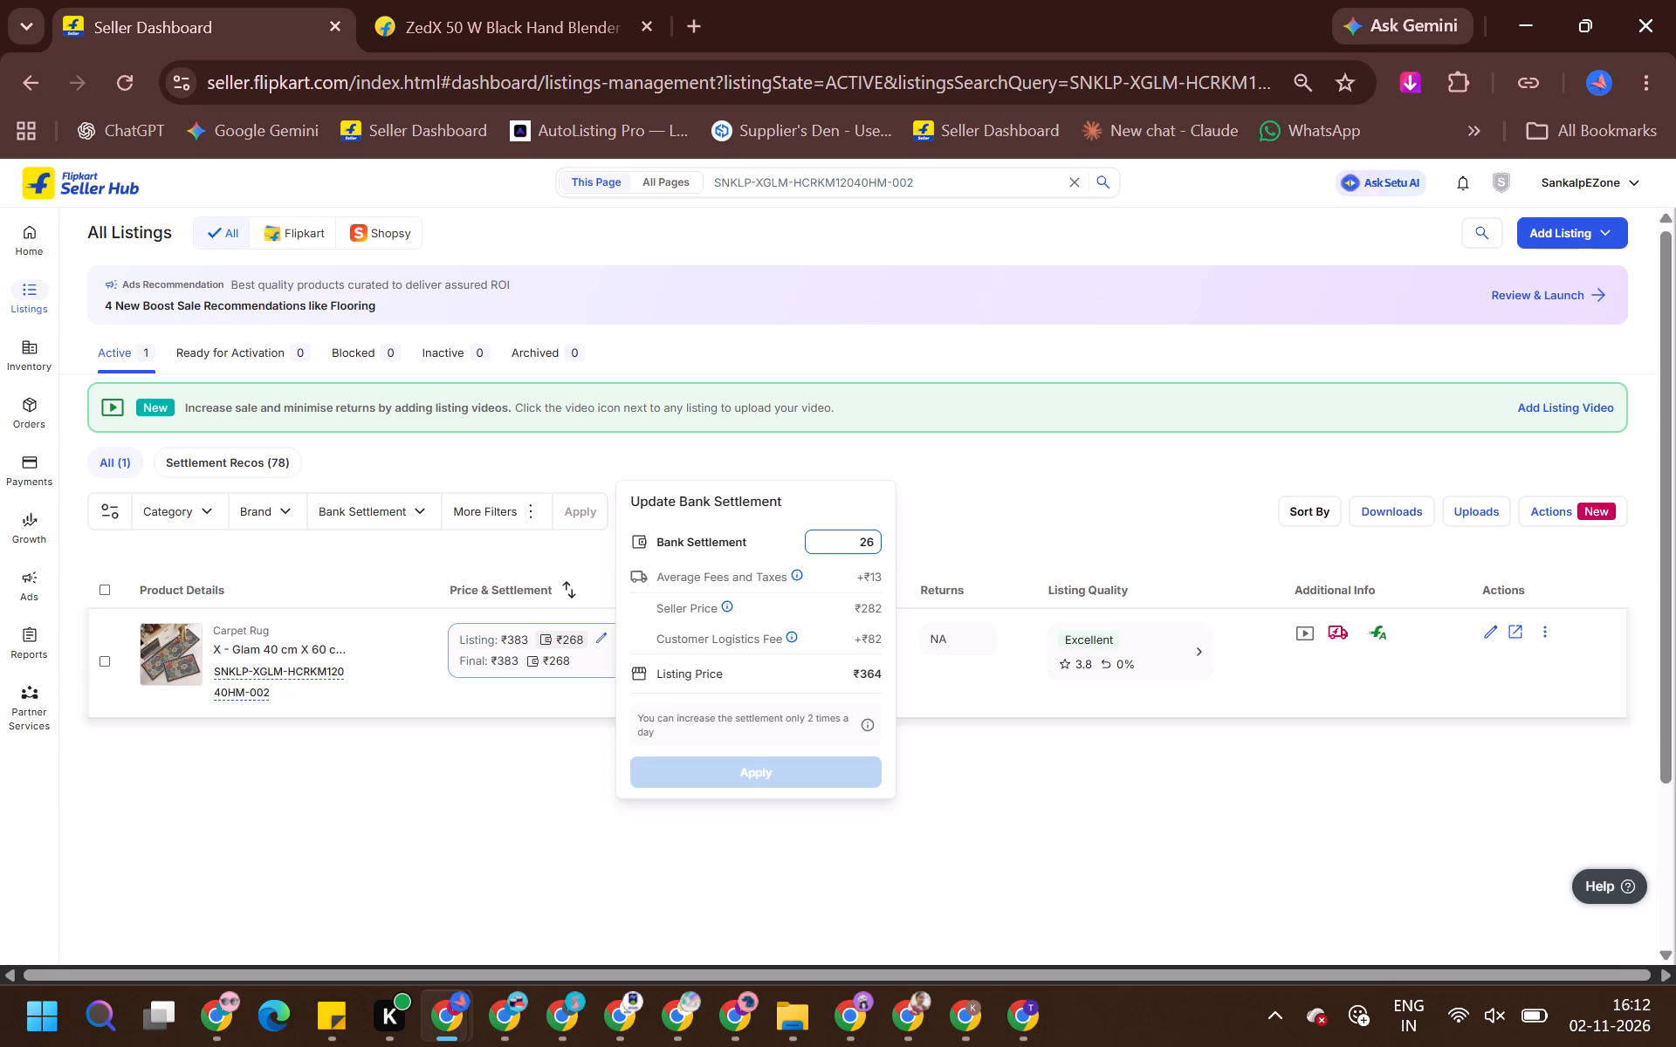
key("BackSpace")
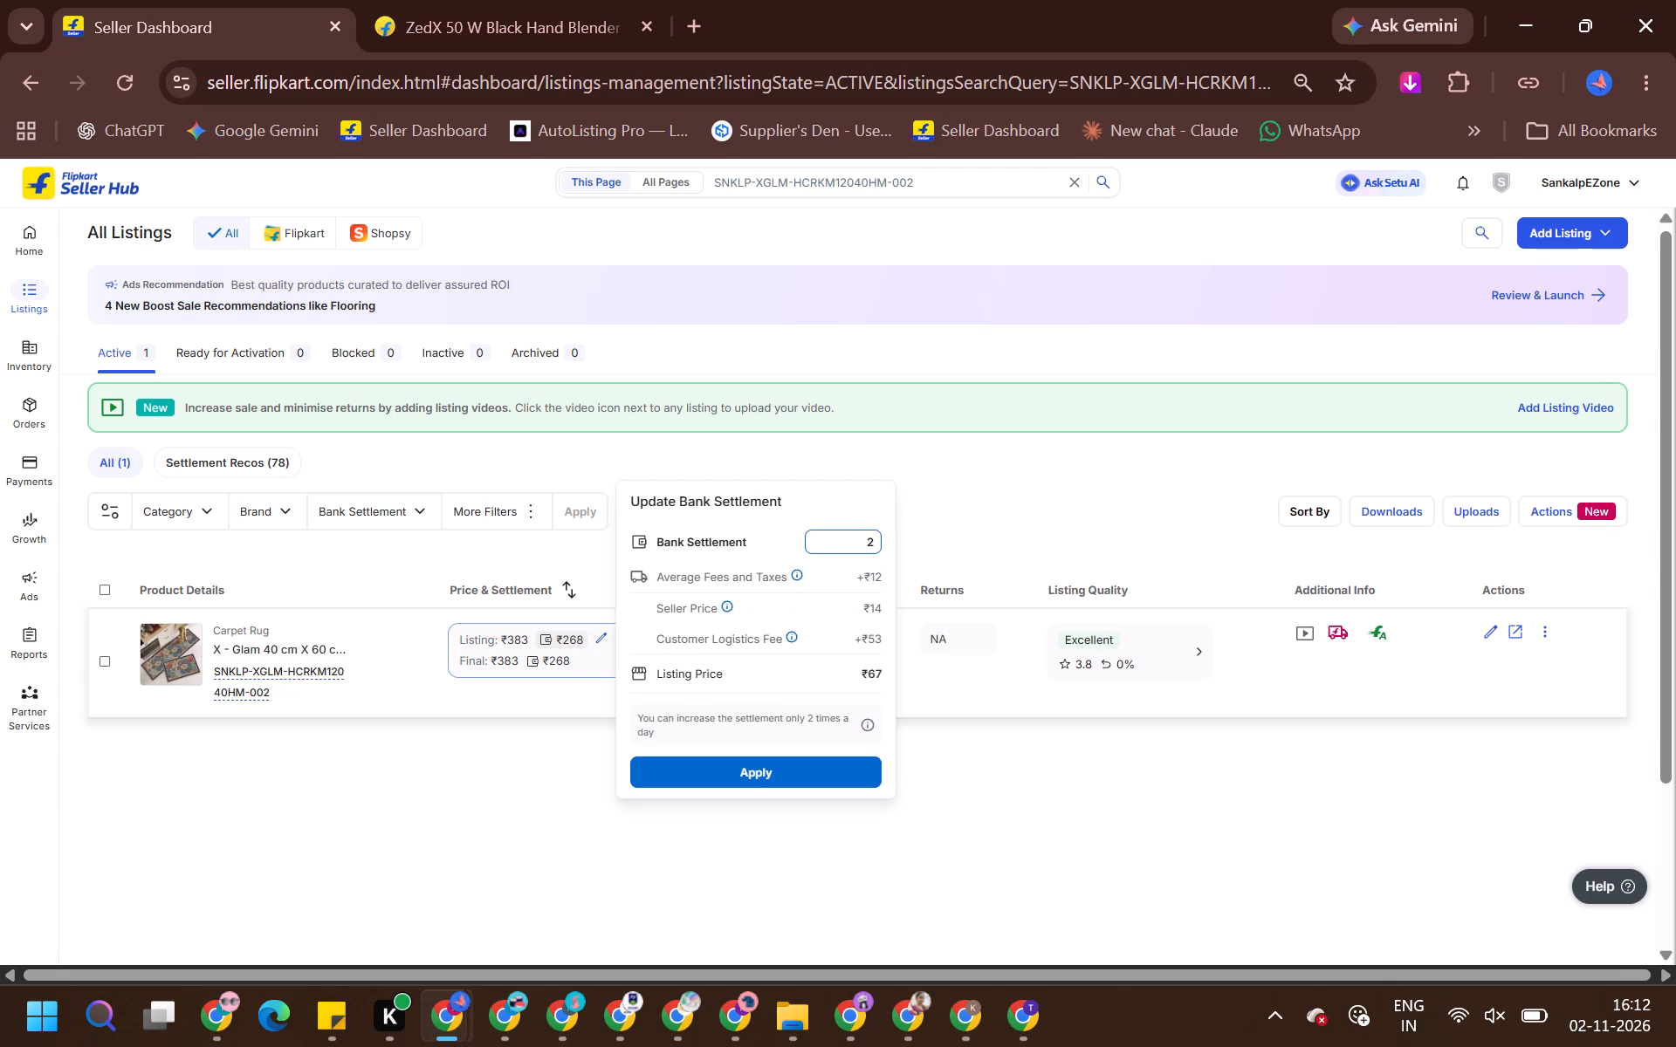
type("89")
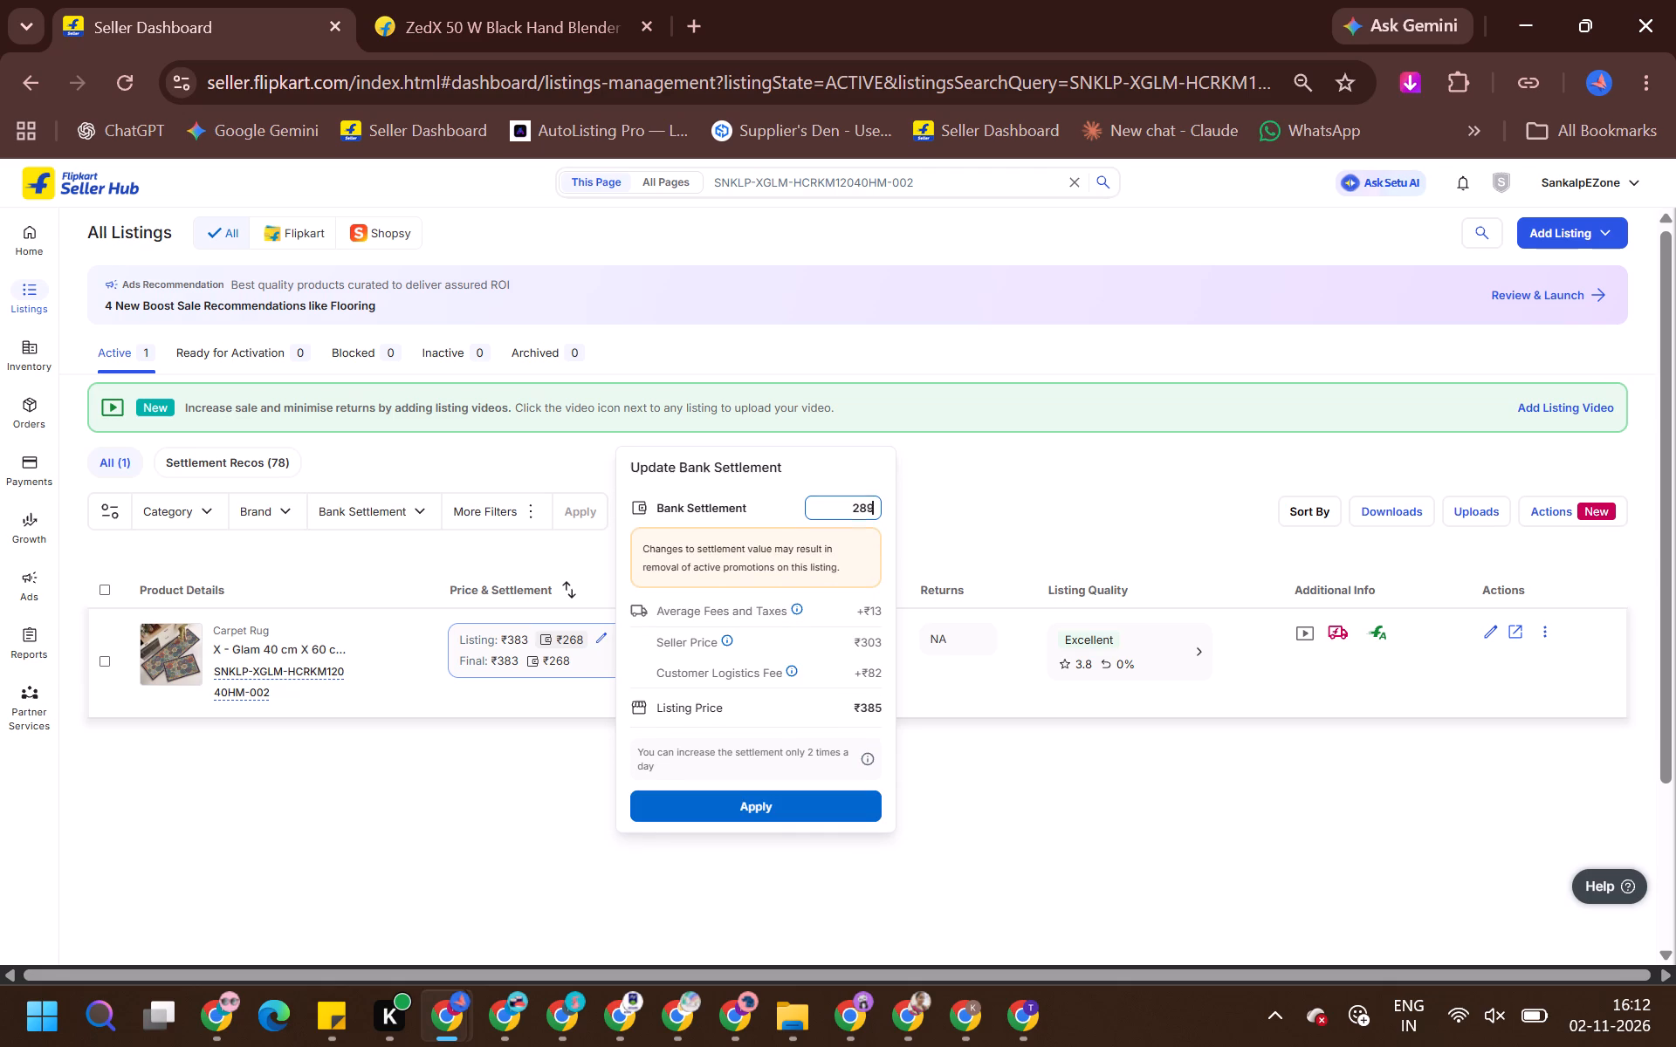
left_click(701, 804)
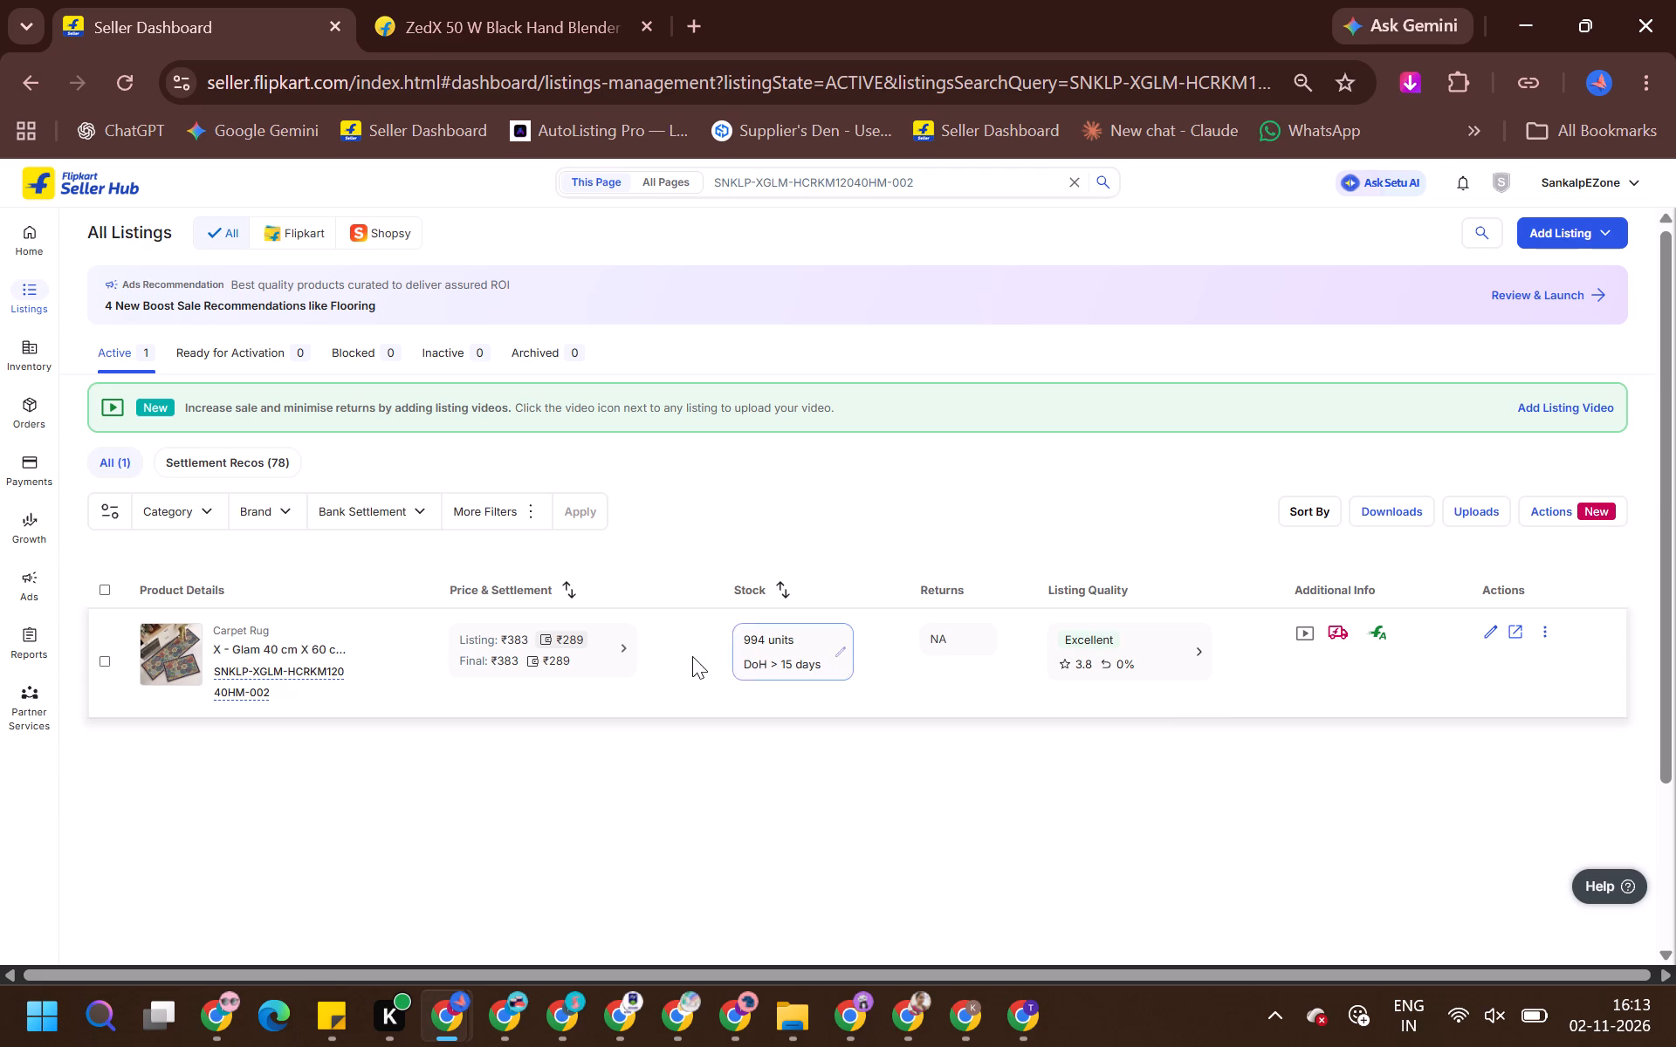
Set the bank settlement of the SNKLP-XGLM-HCRKM12040HM-002 listing to ₹309 and apply it.
left_click(606, 638)
key("ctrl+a")
type("309")
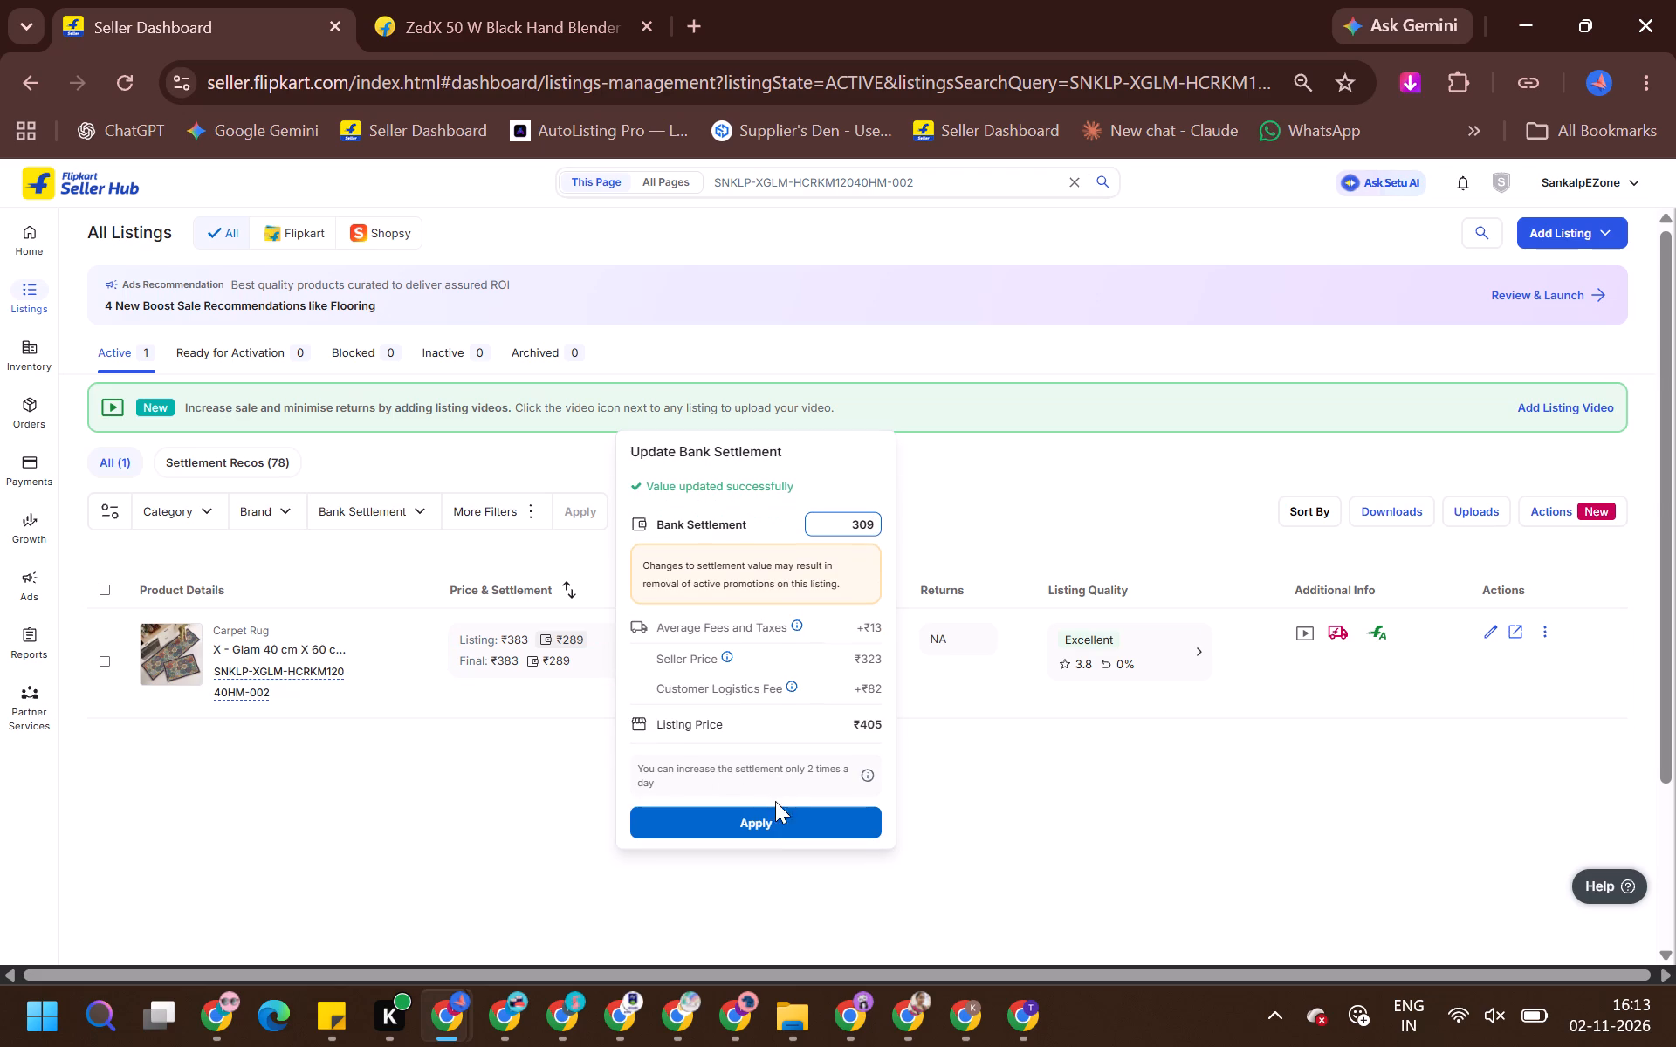
left_click(775, 815)
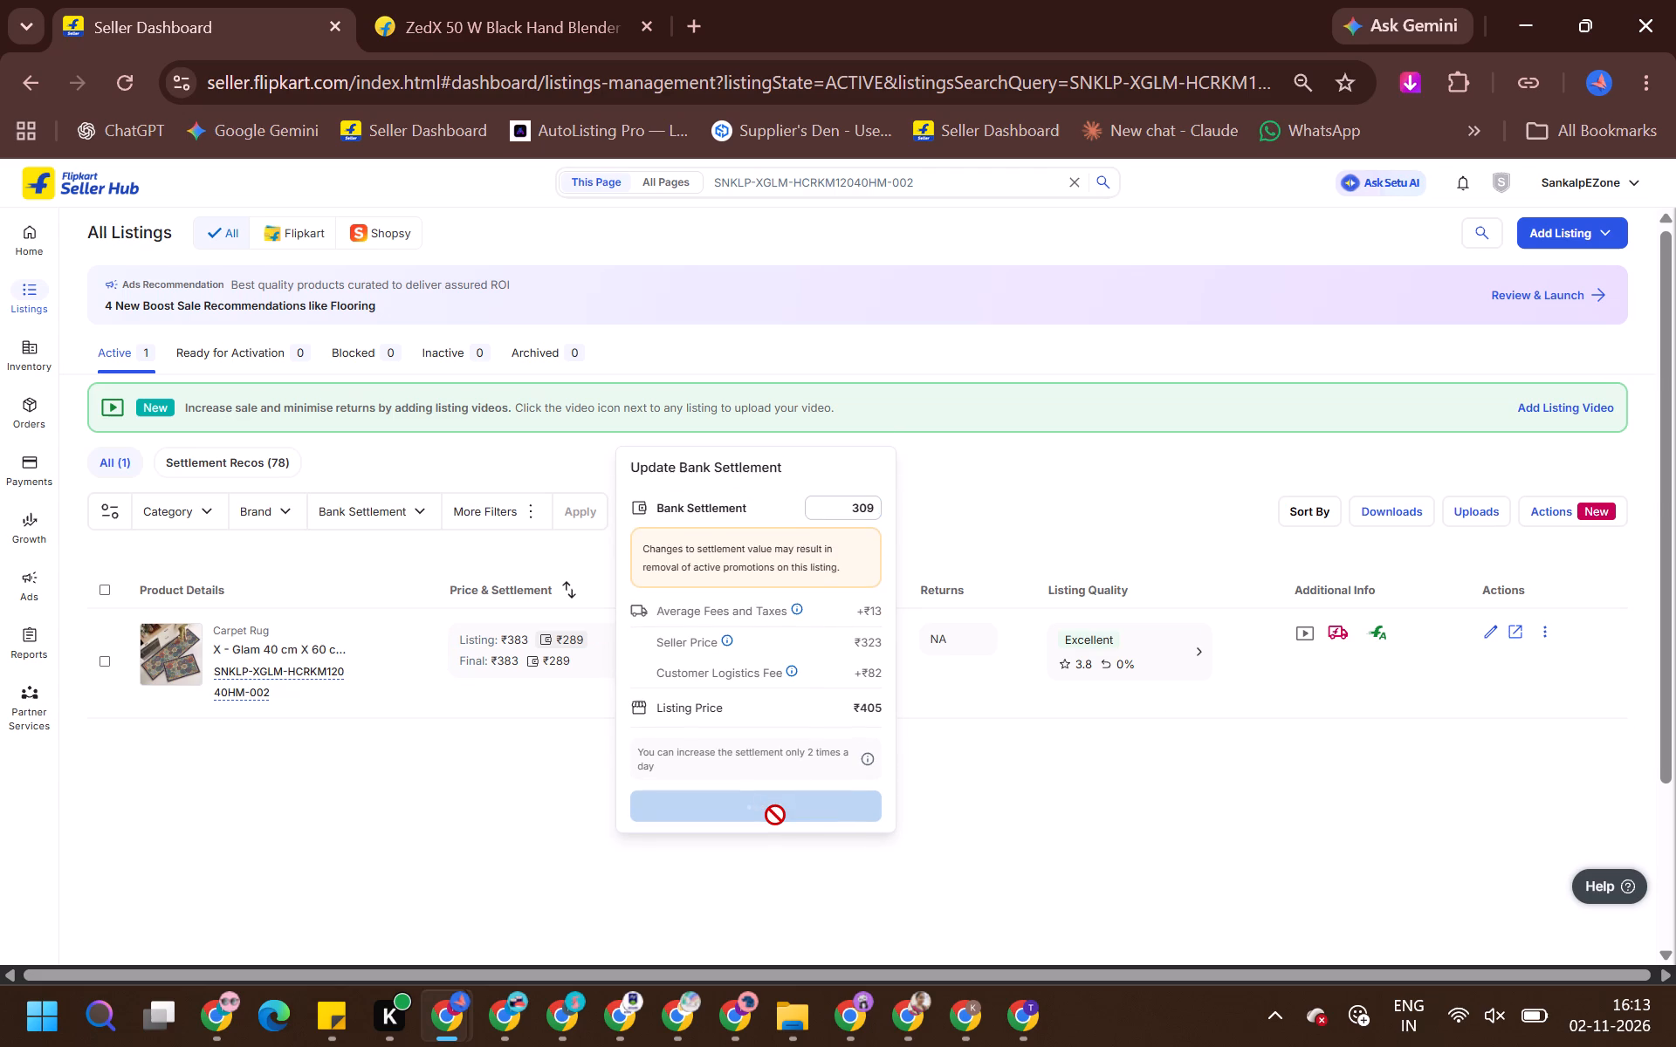
Edit this listing's package details to length 10, breadth 13 and height 15 cm, weight 0.35 kg, and submit the changes.
left_click(1482, 639)
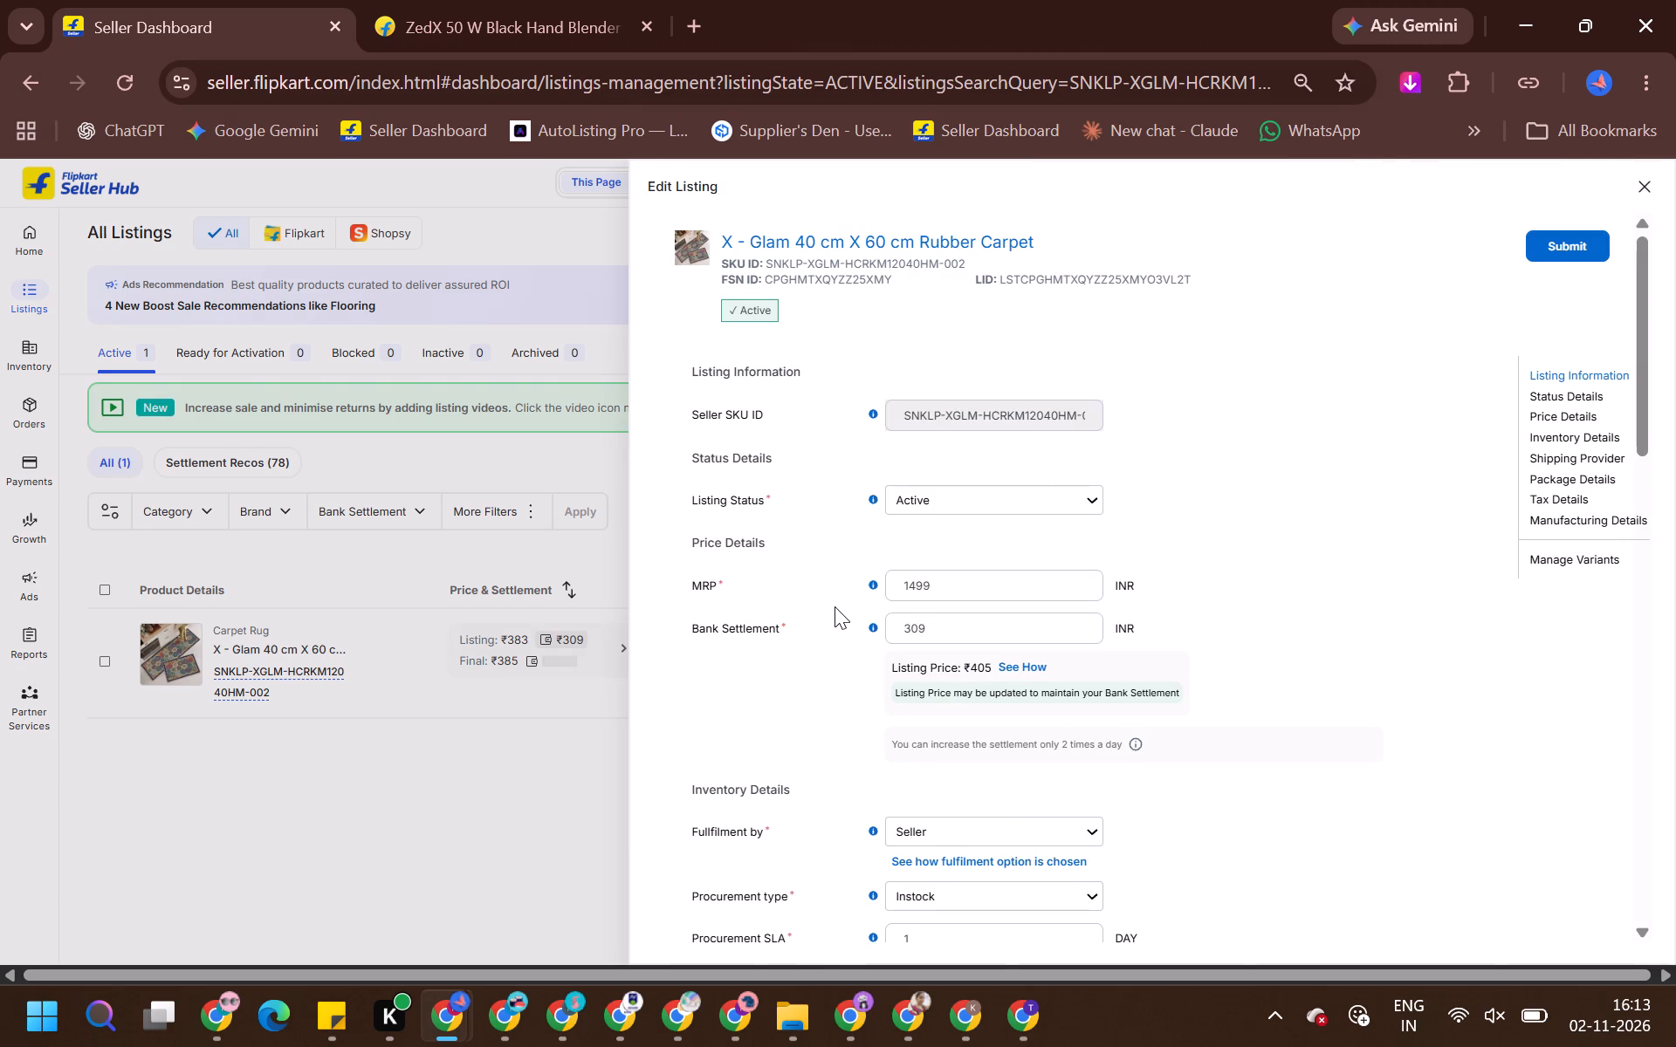
scroll(833, 606, "down", 5)
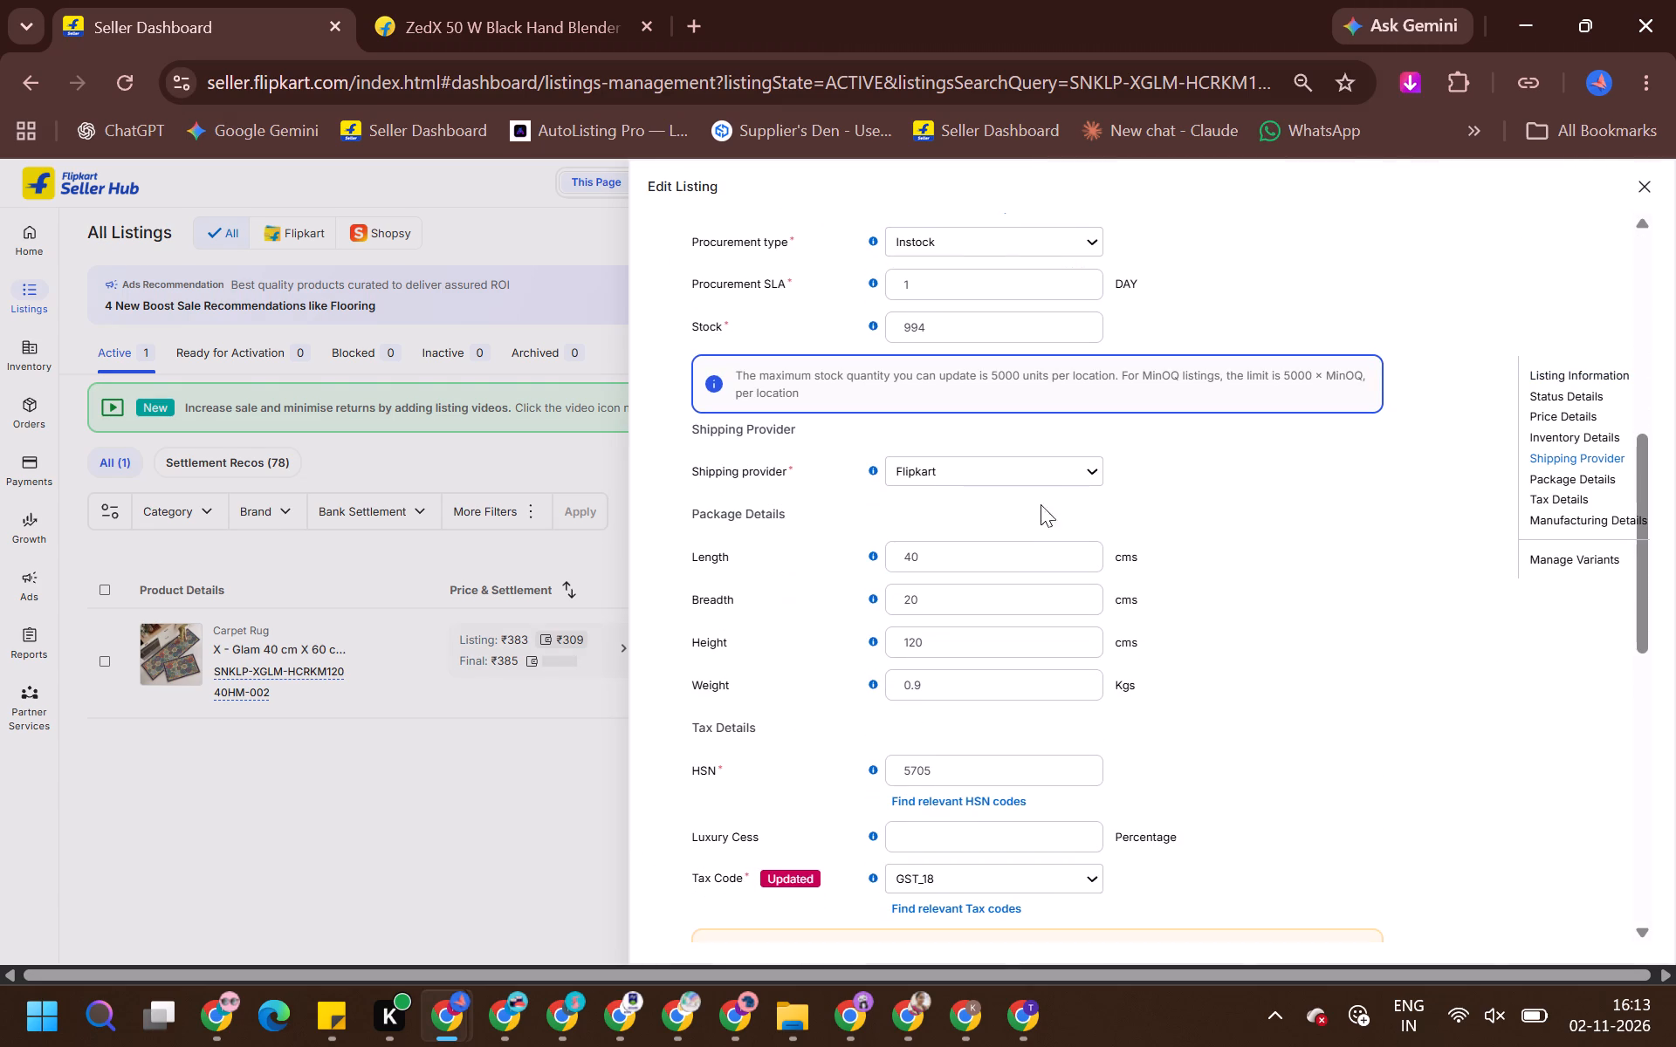
triple_click(1025, 552)
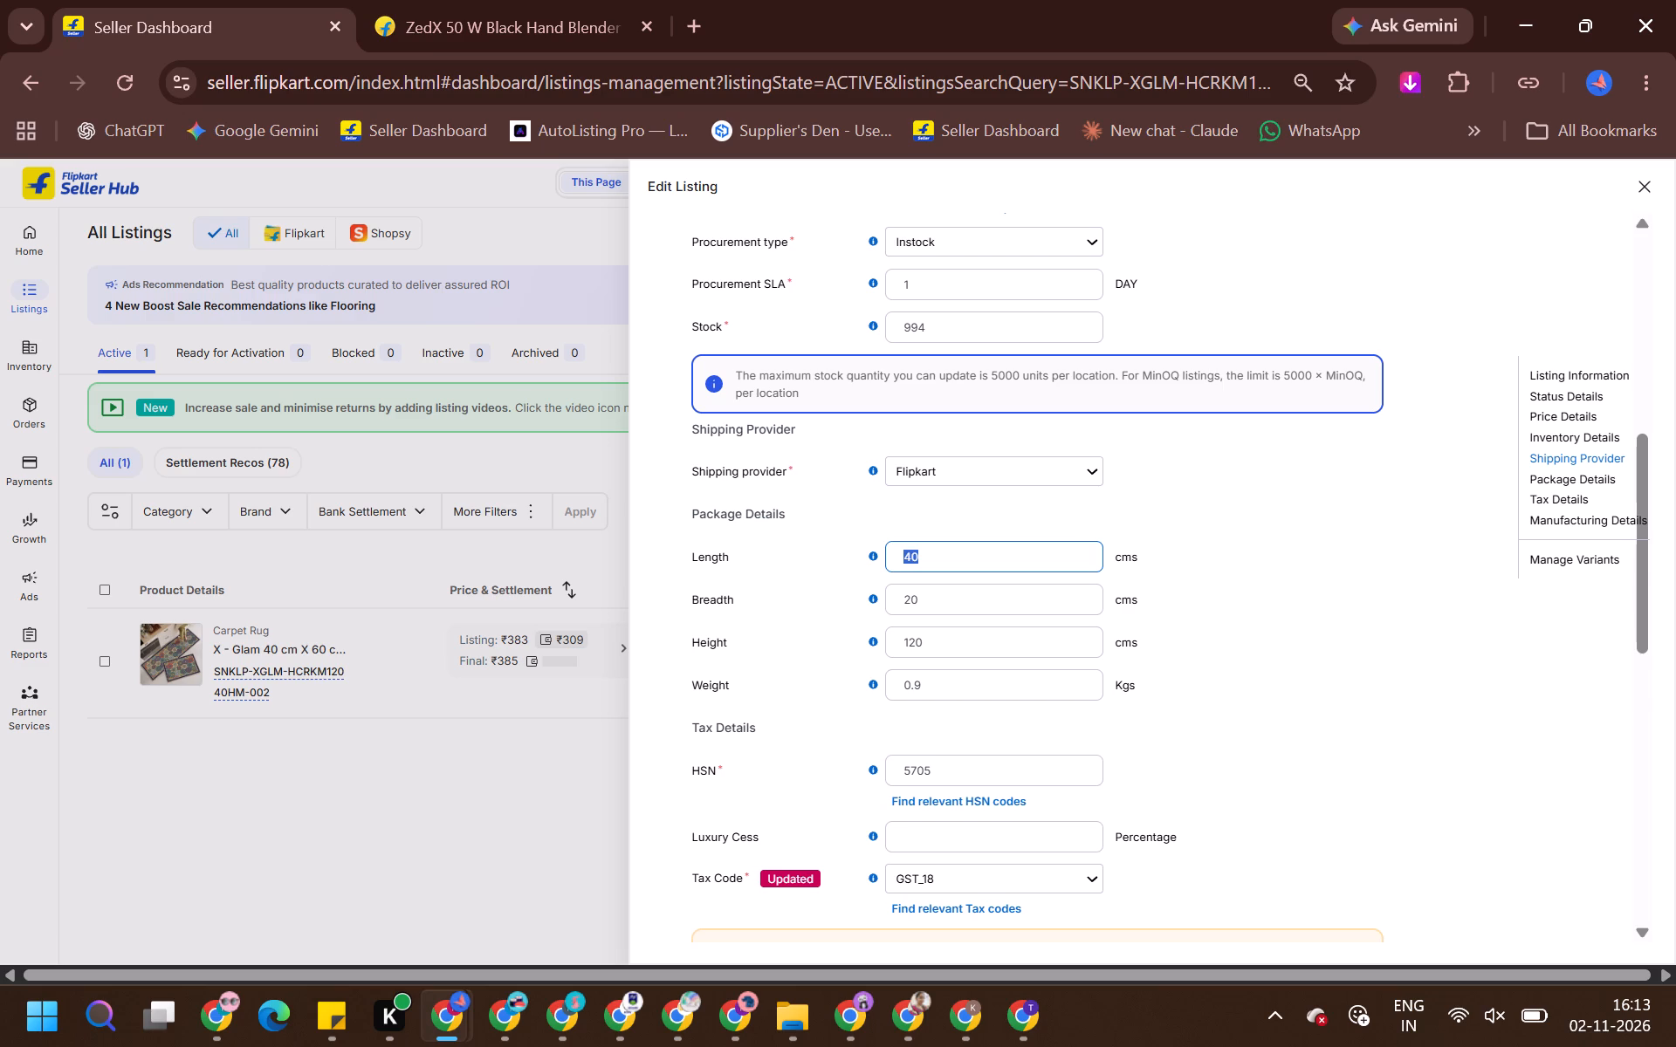
type("10")
key("Tab")
type("13")
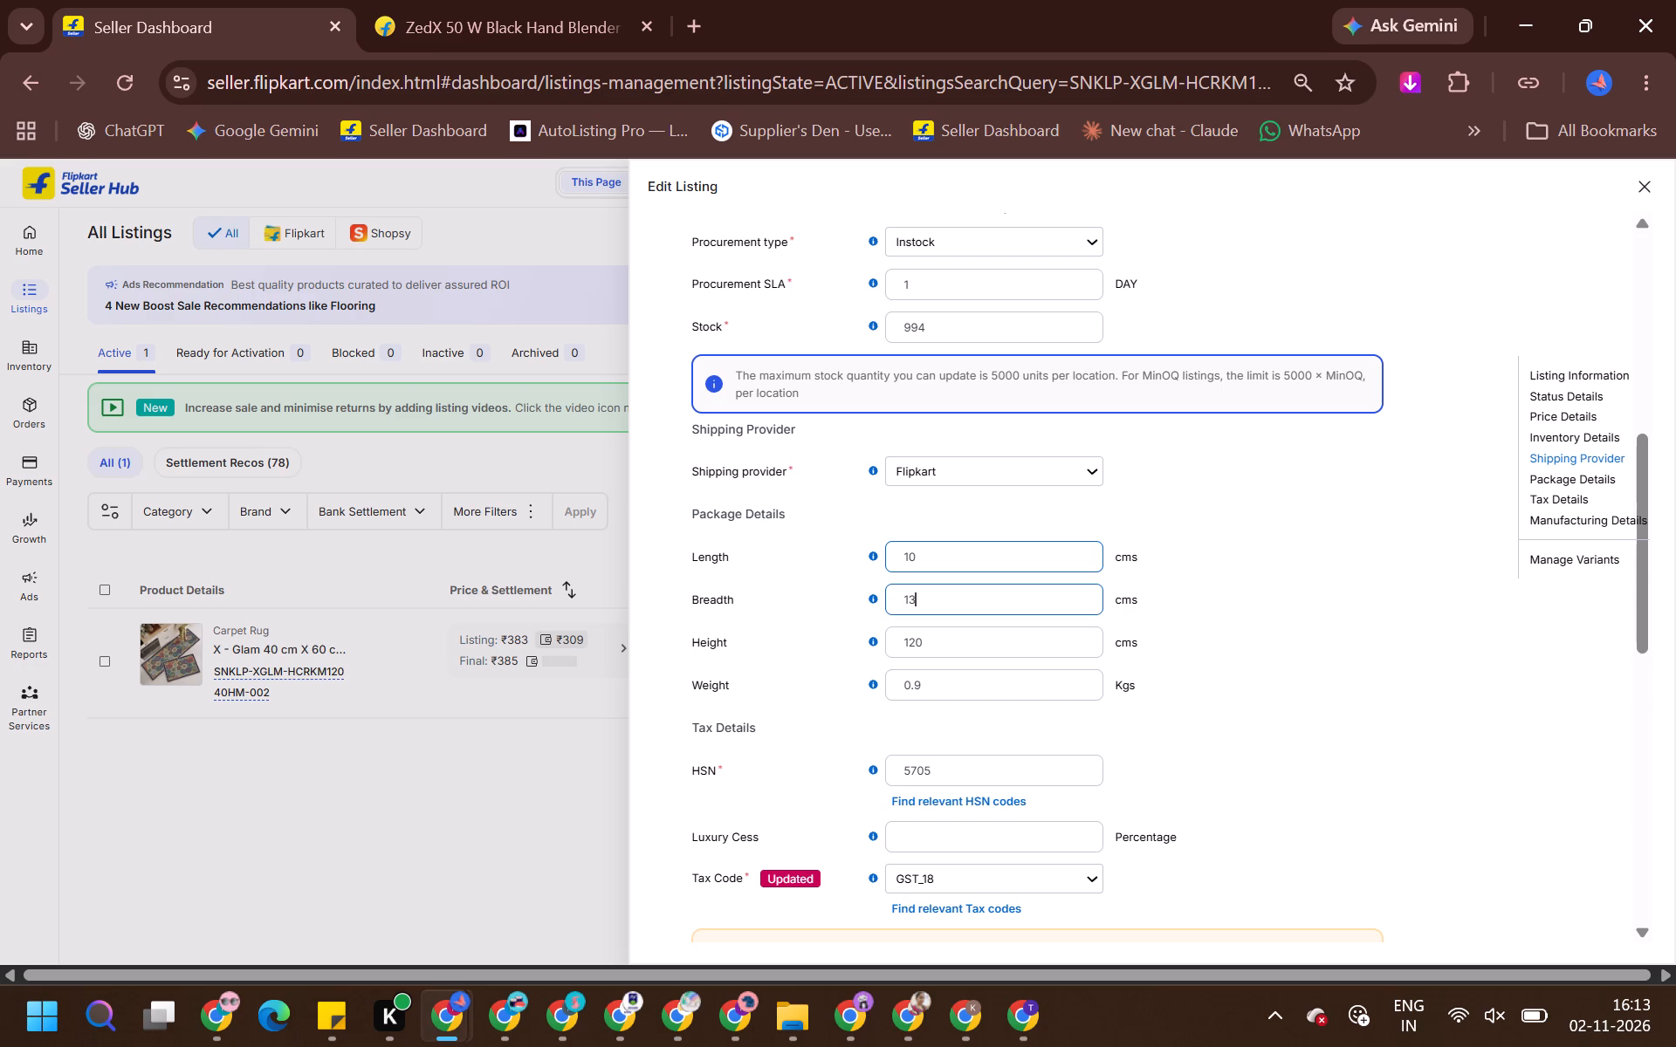
key("Tab")
type("15")
key("Tab")
type("0.")
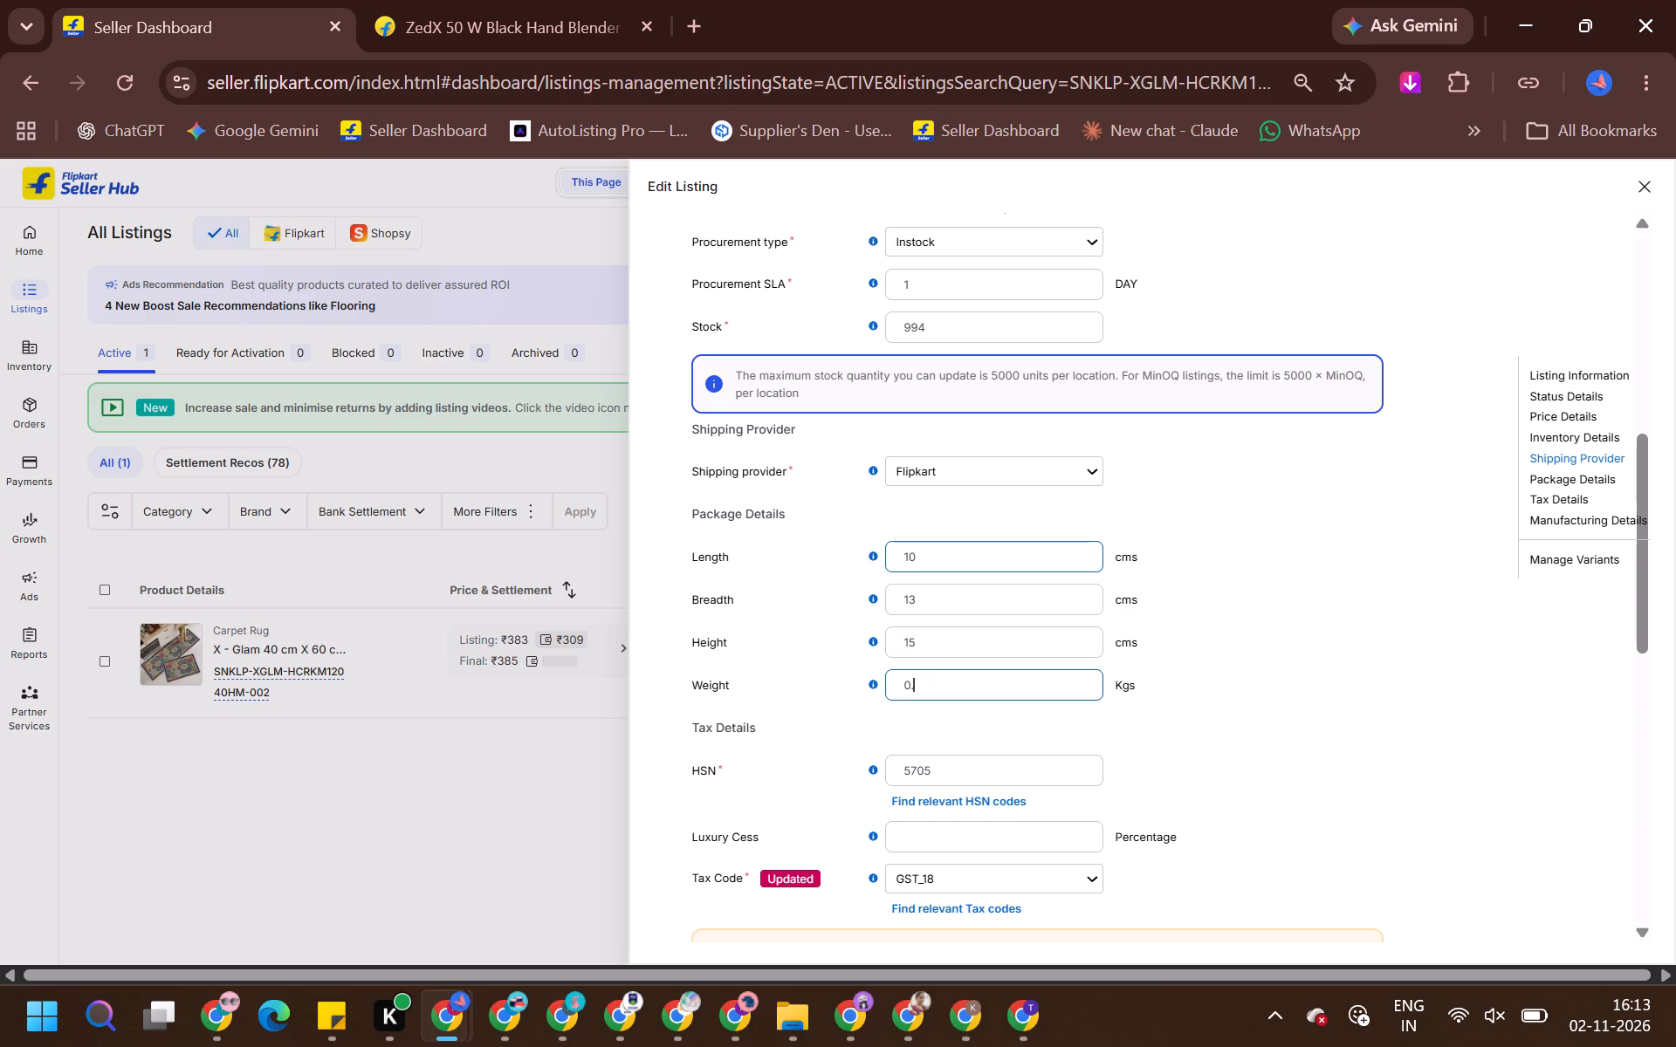
type("35")
key("Return")
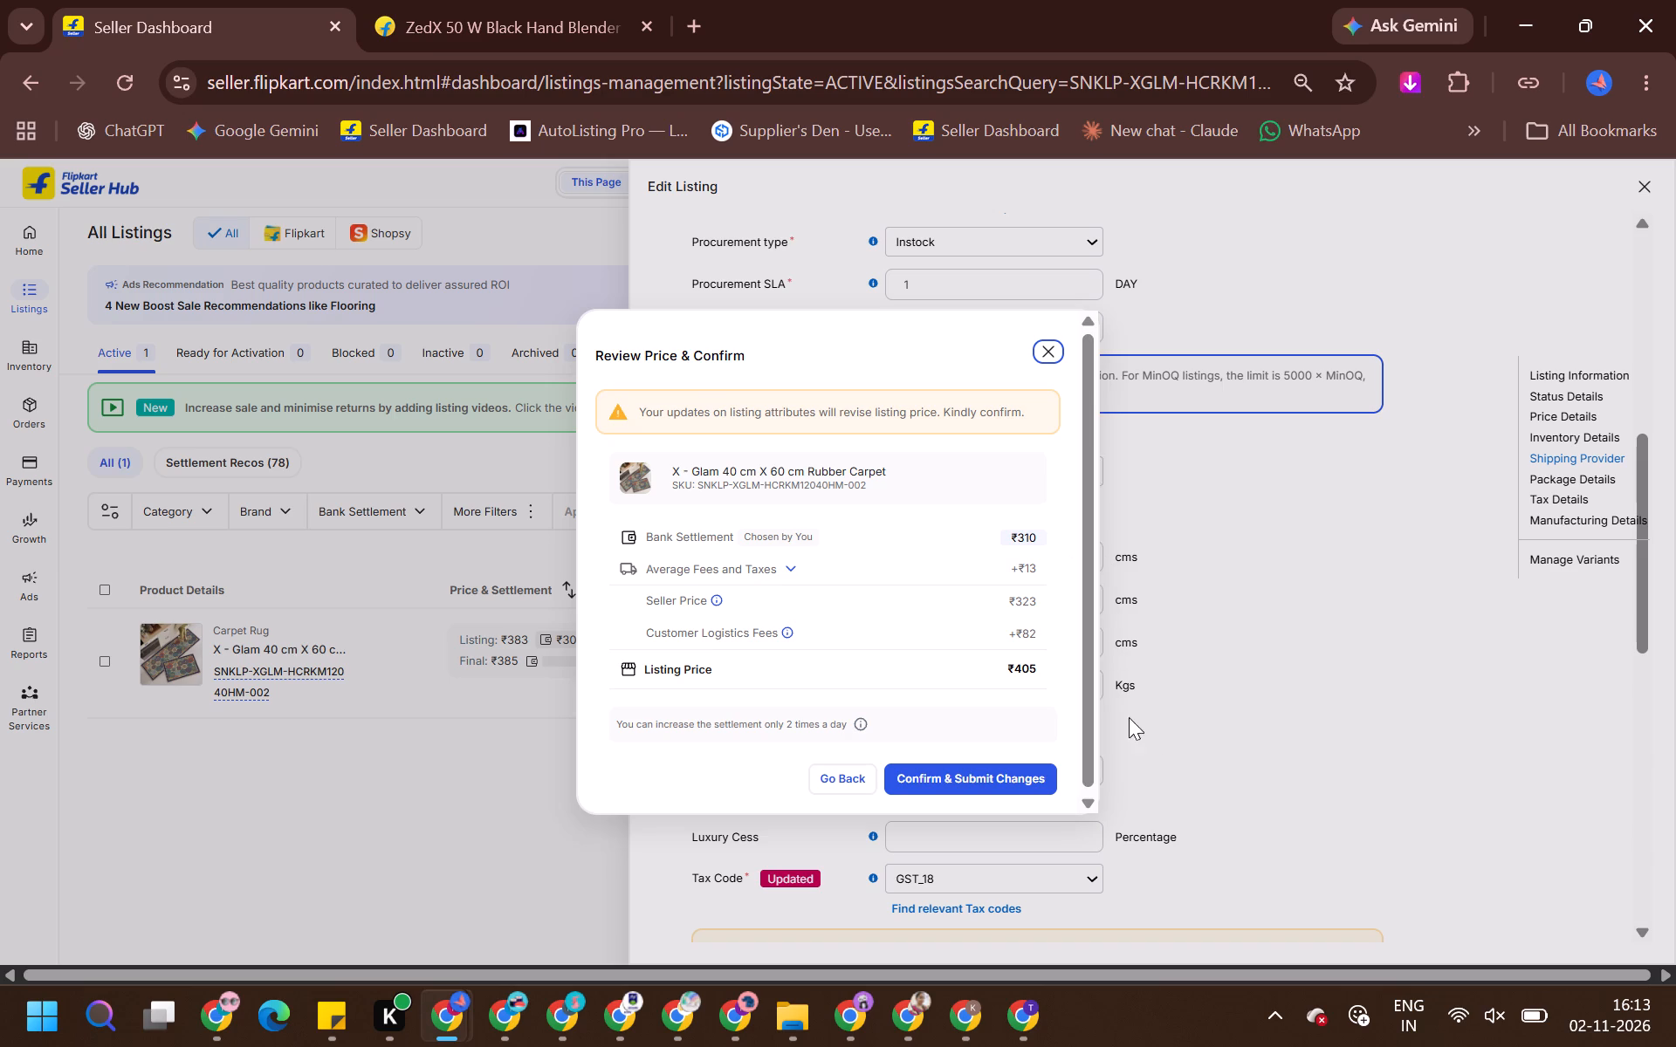
left_click(1009, 778)
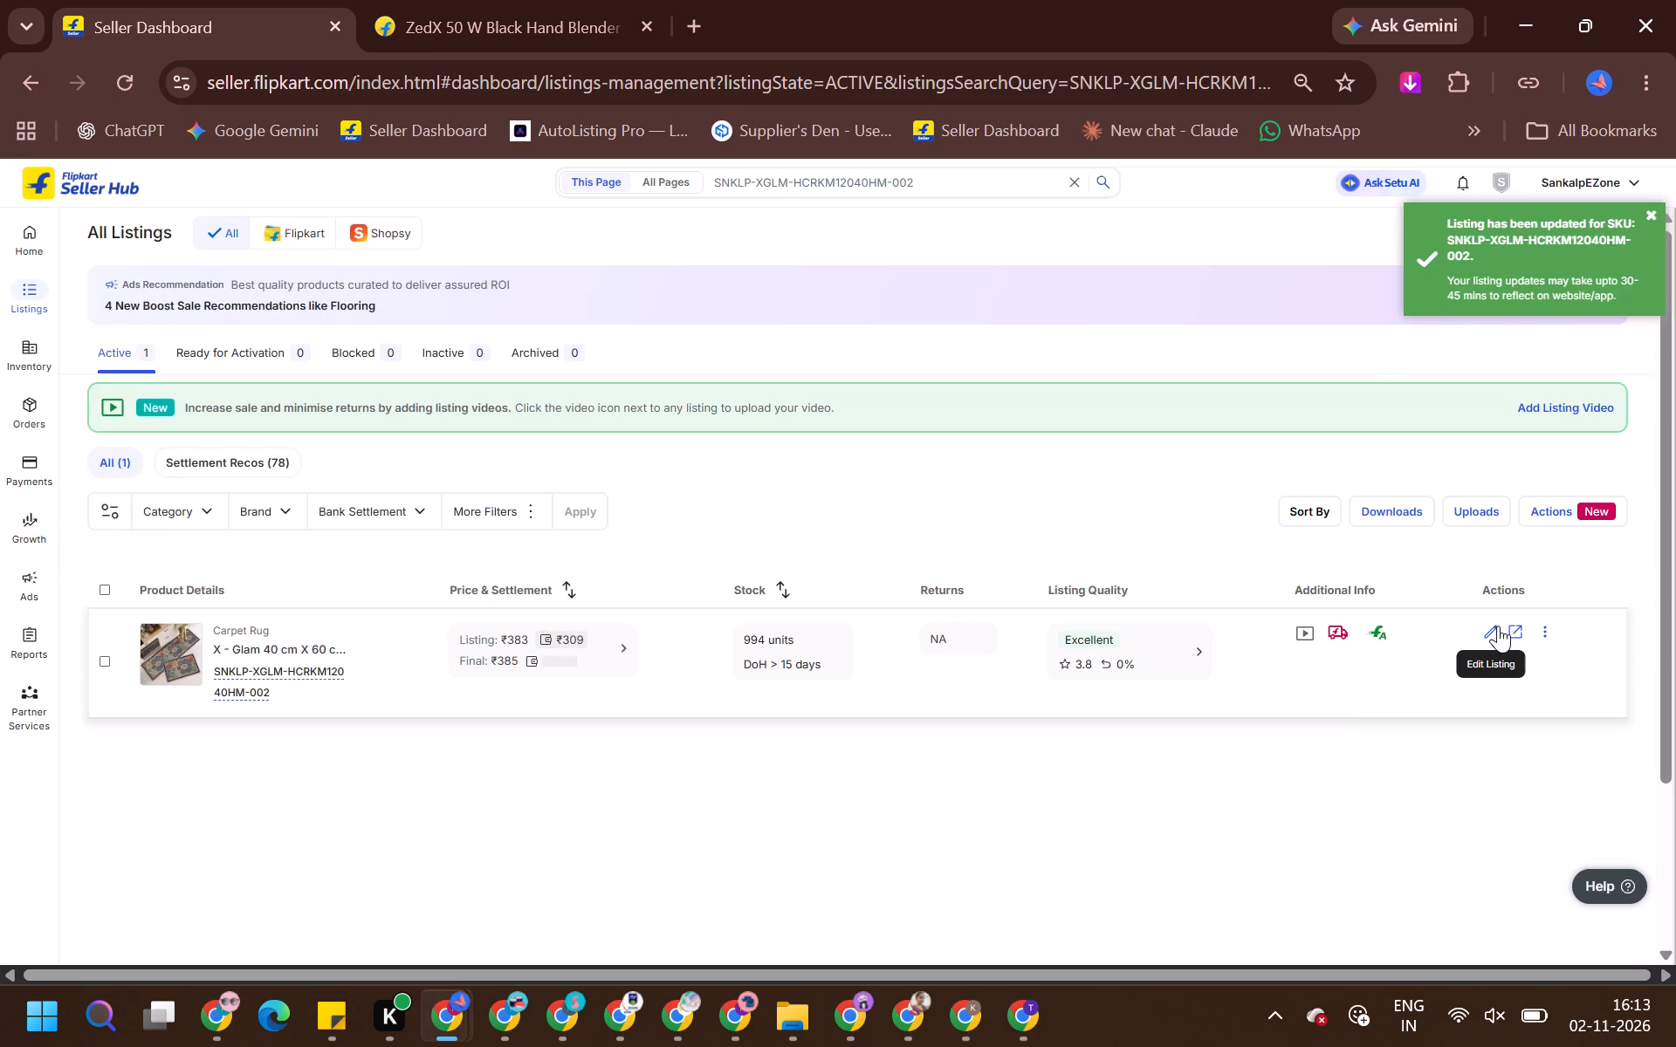
Reopen the SNKLP-XGLM-HCRKM12040HM-002 listing for editing, check its saved package dimensions and weight, and close it.
left_click(1498, 626)
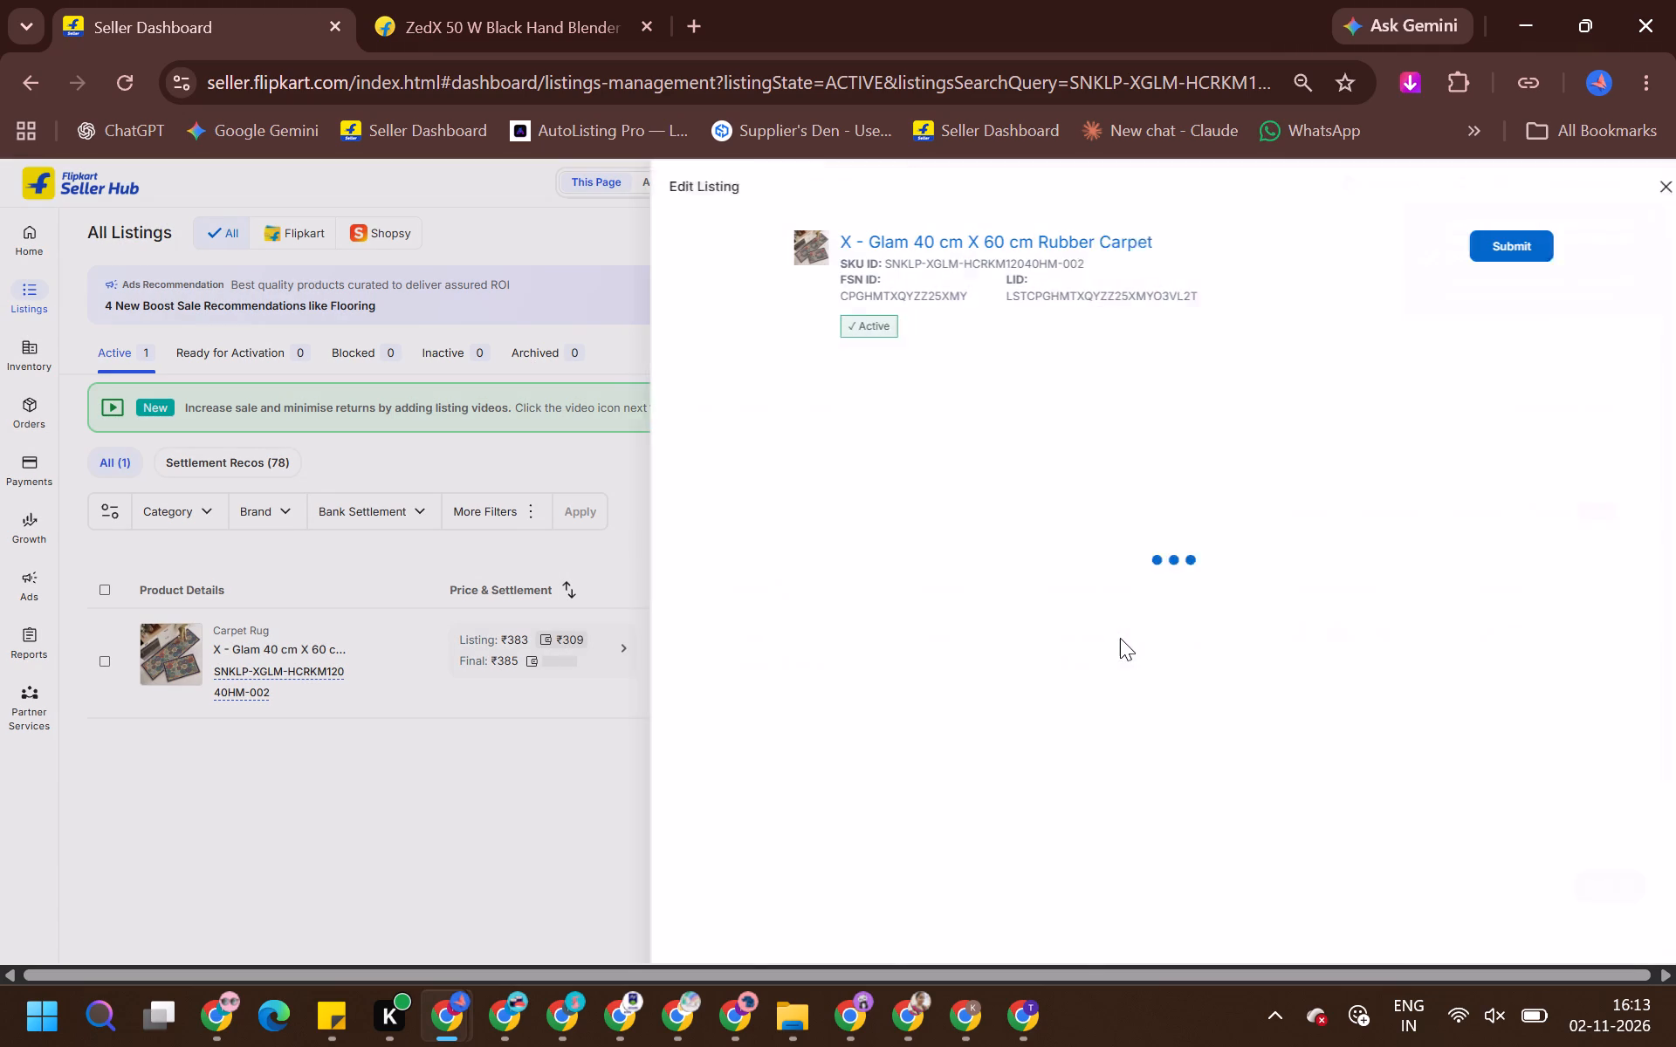
scroll(1097, 645, "down", 3)
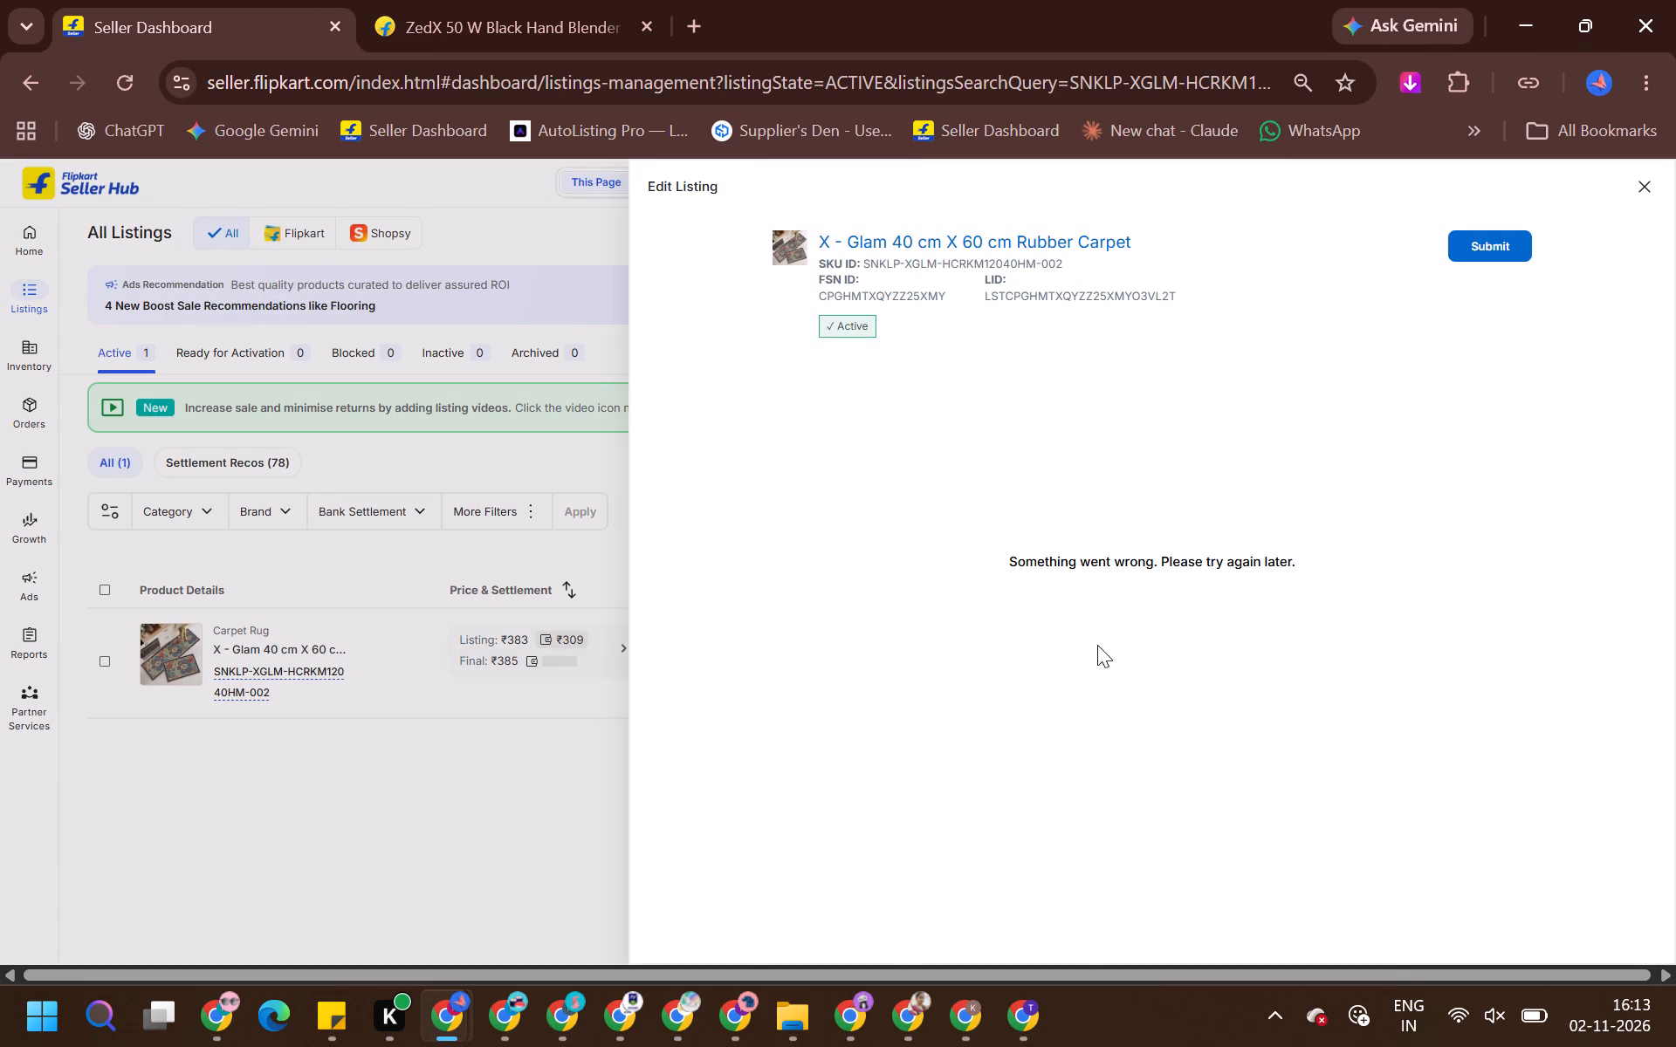
scroll(1040, 668, "down", 5)
left_click(1642, 177)
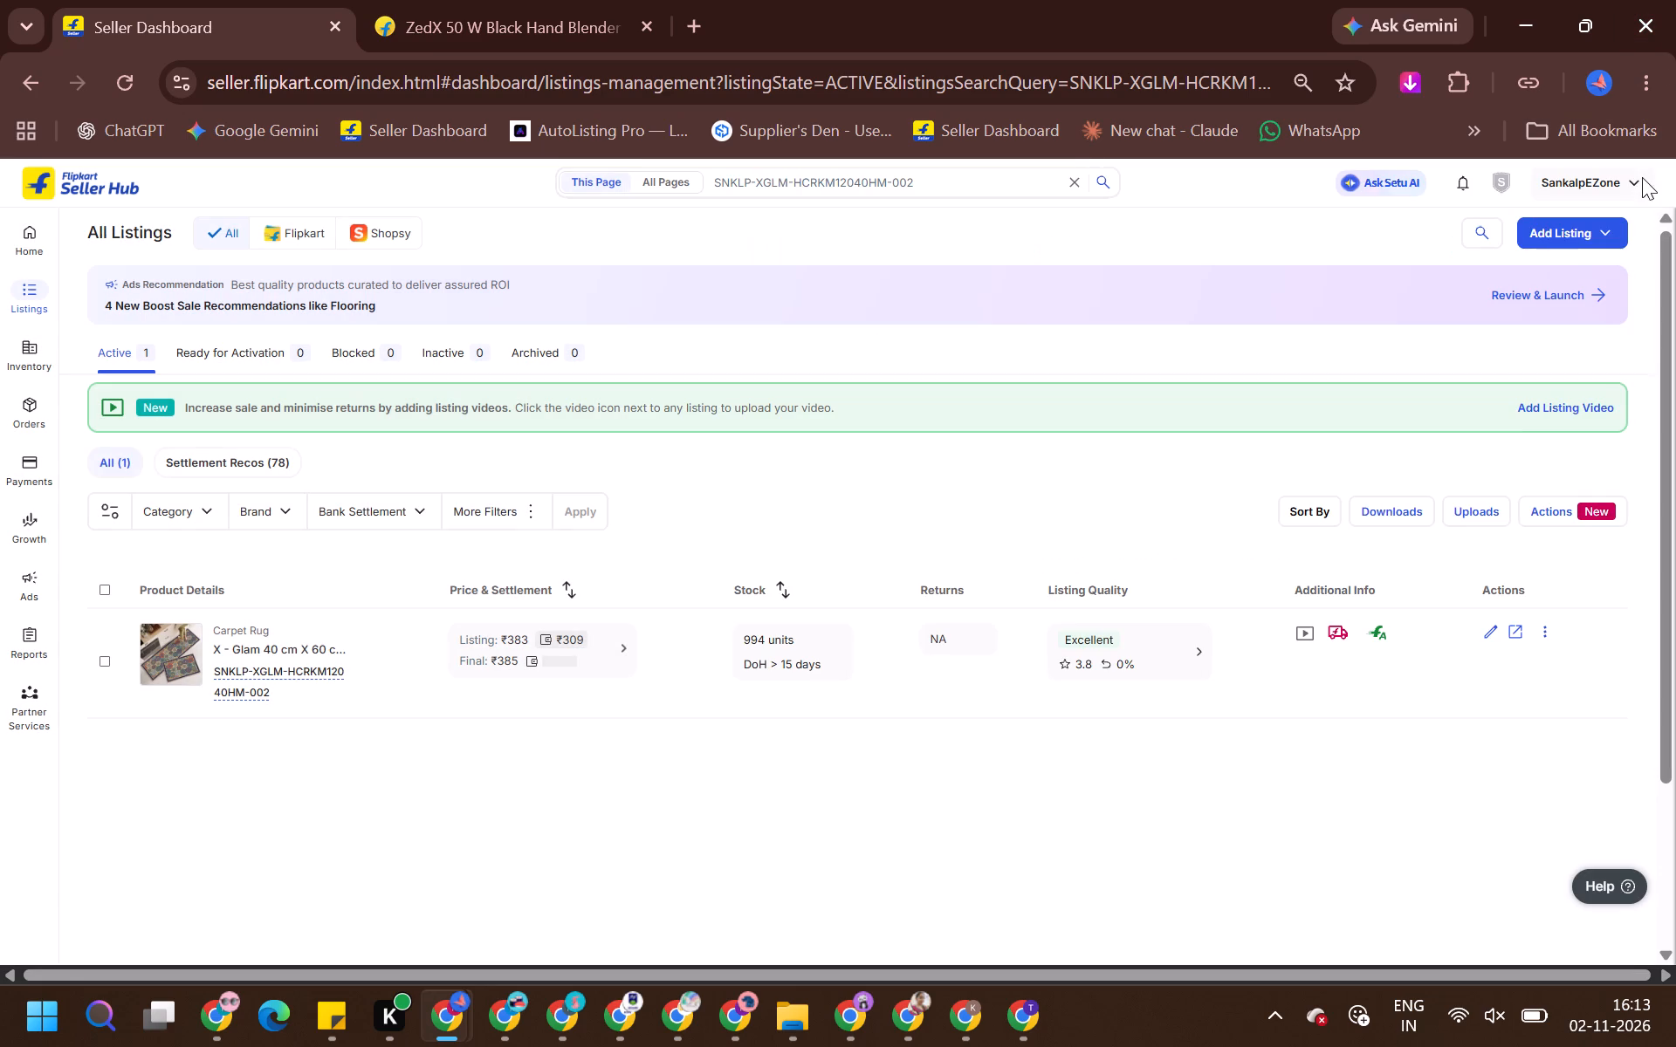
left_click(1482, 636)
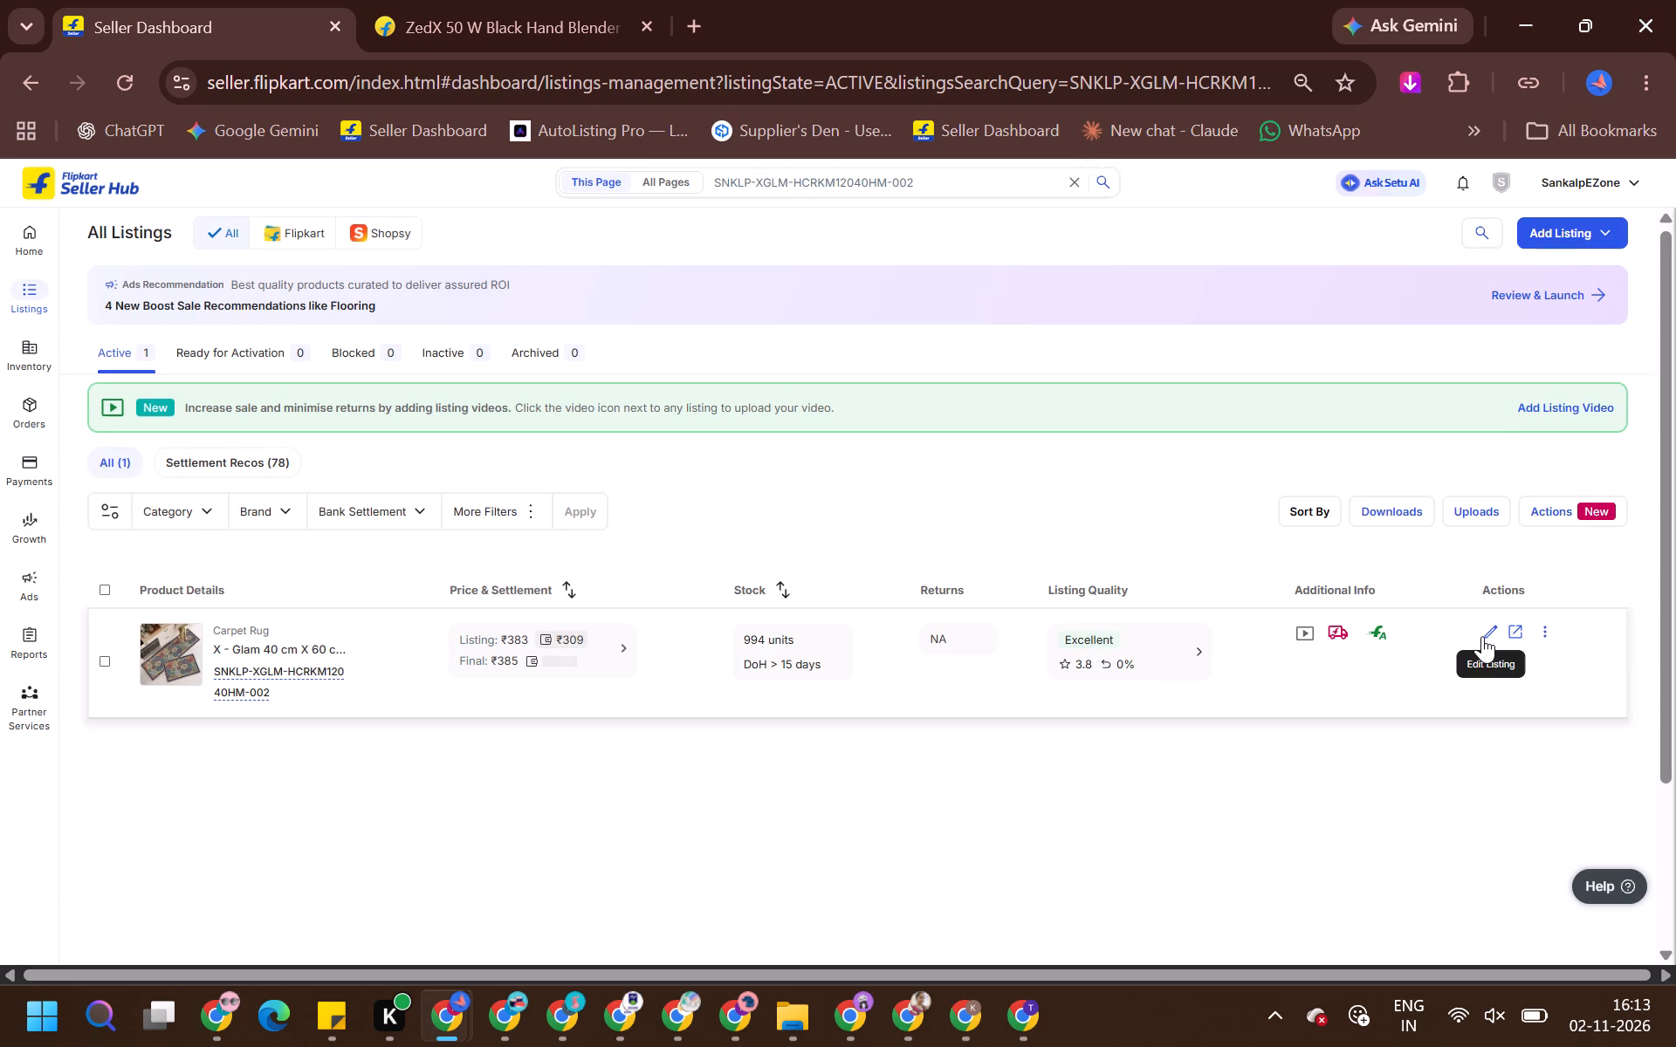
scroll(988, 600, "down", 2)
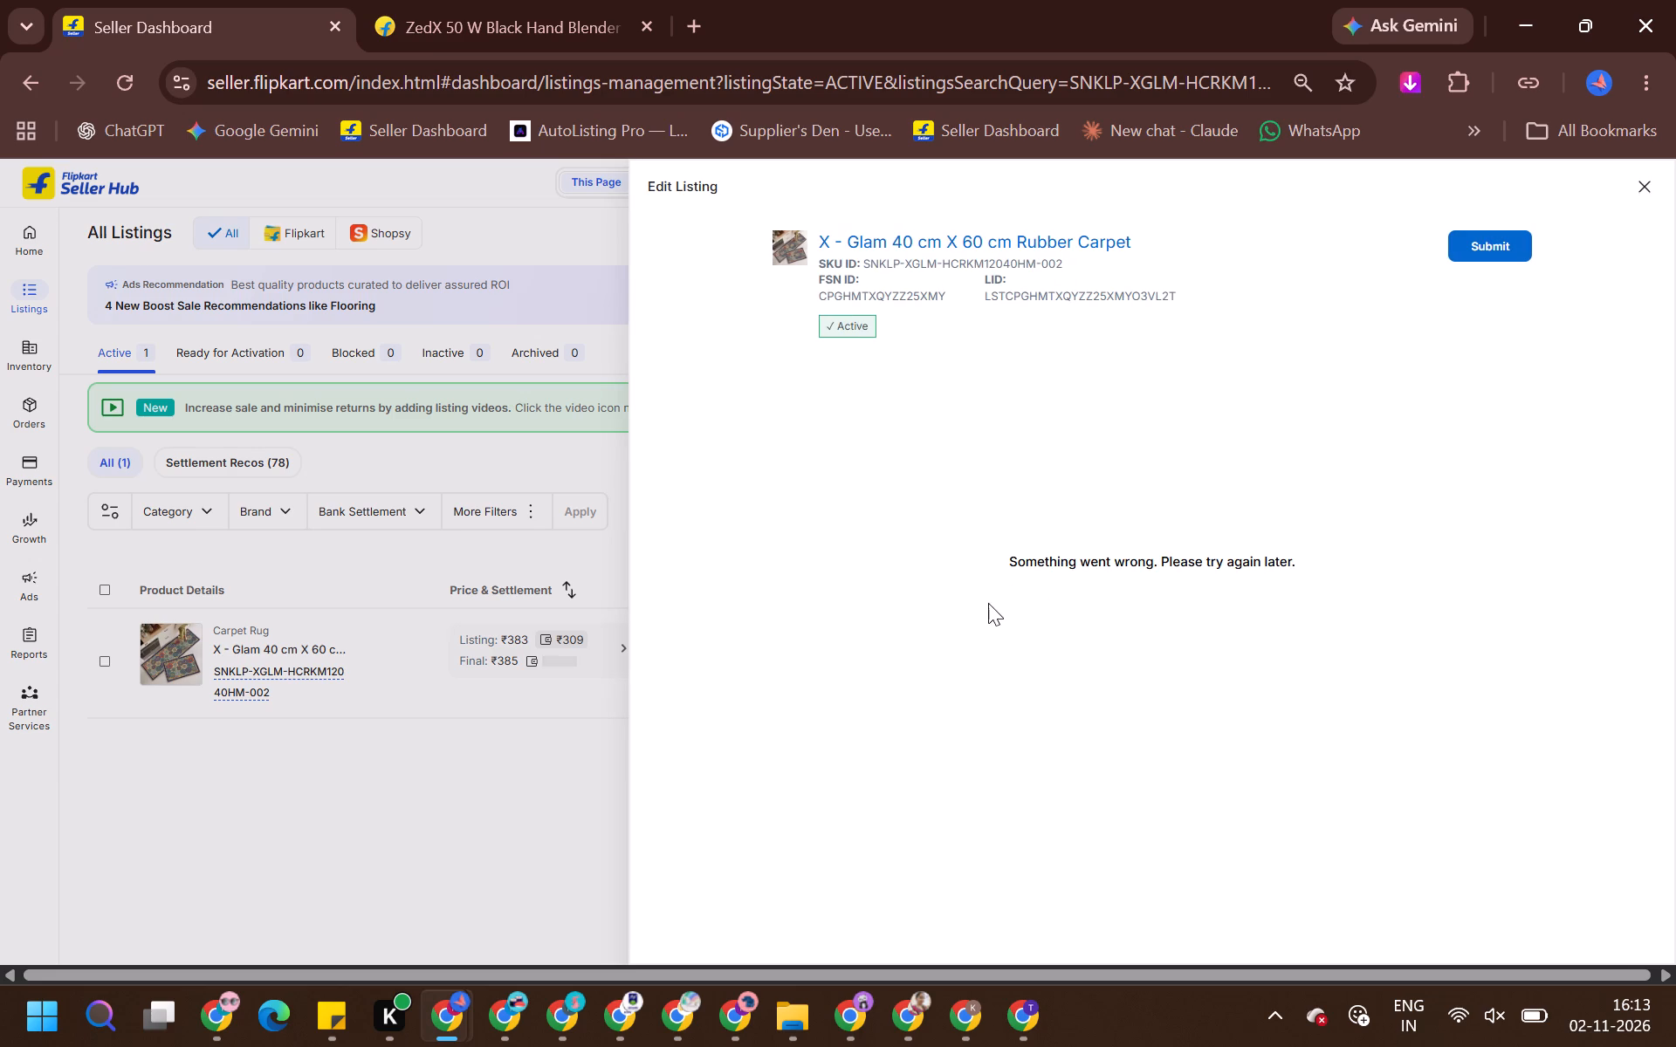
scroll(988, 603, "down", 2)
left_click(1640, 187)
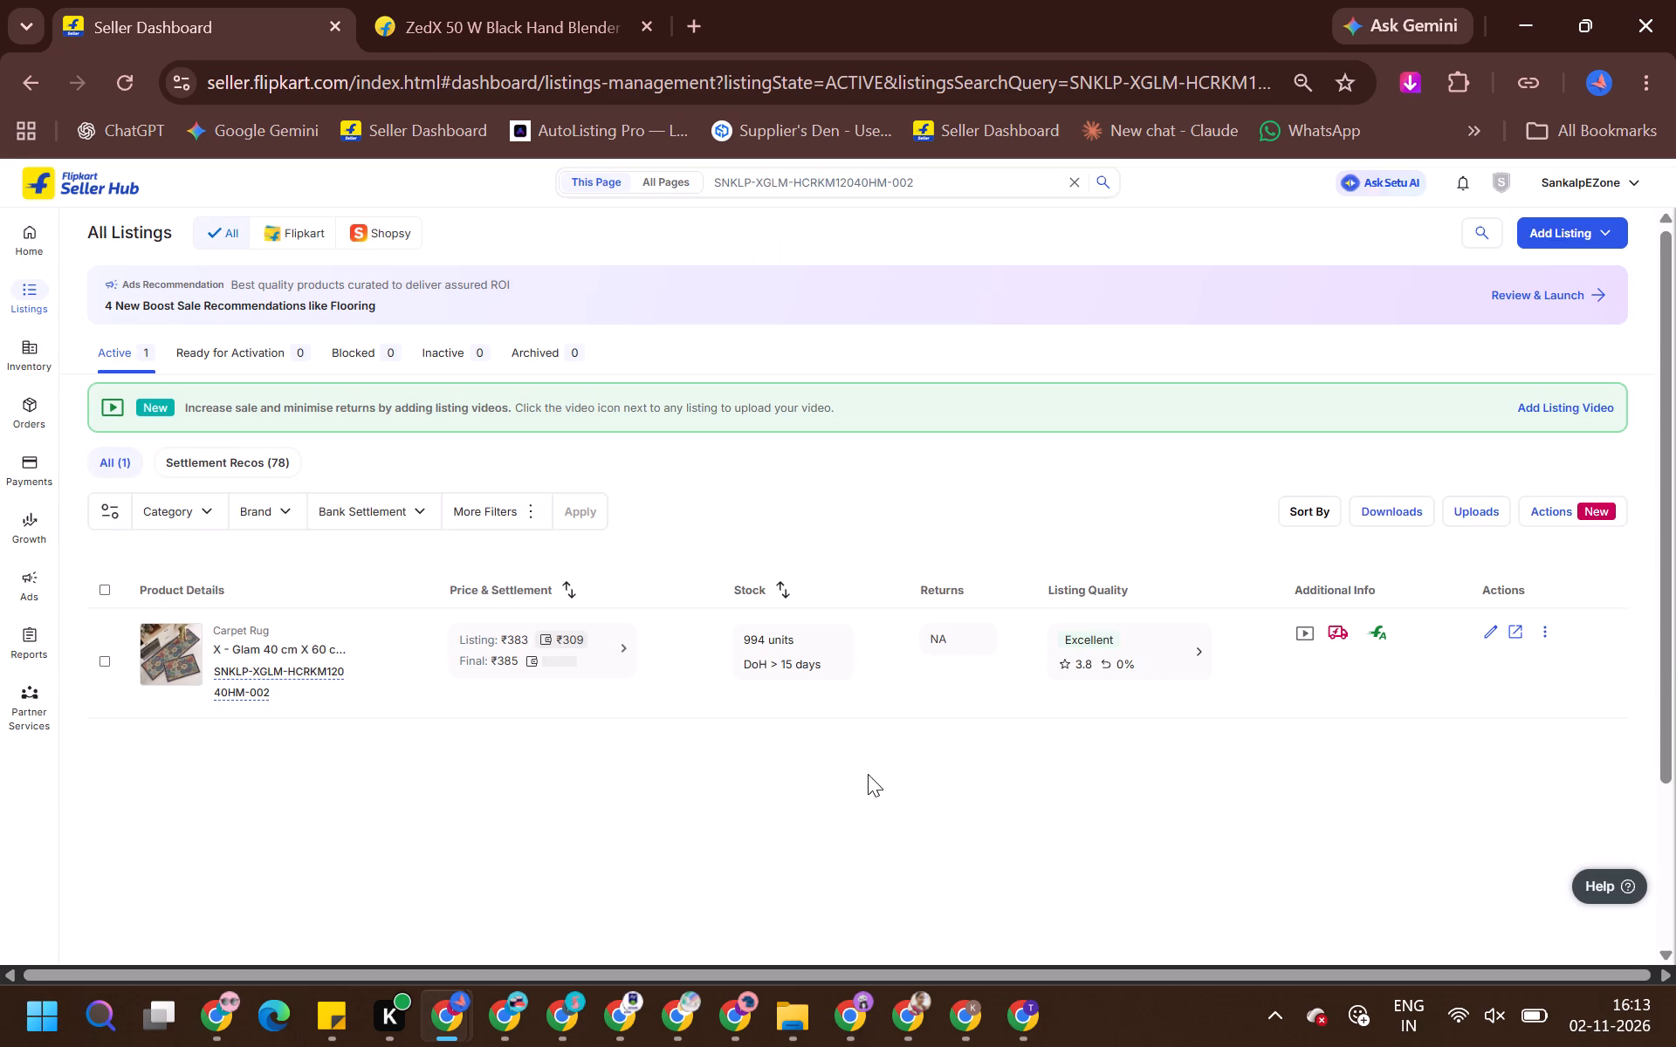
left_click(1484, 640)
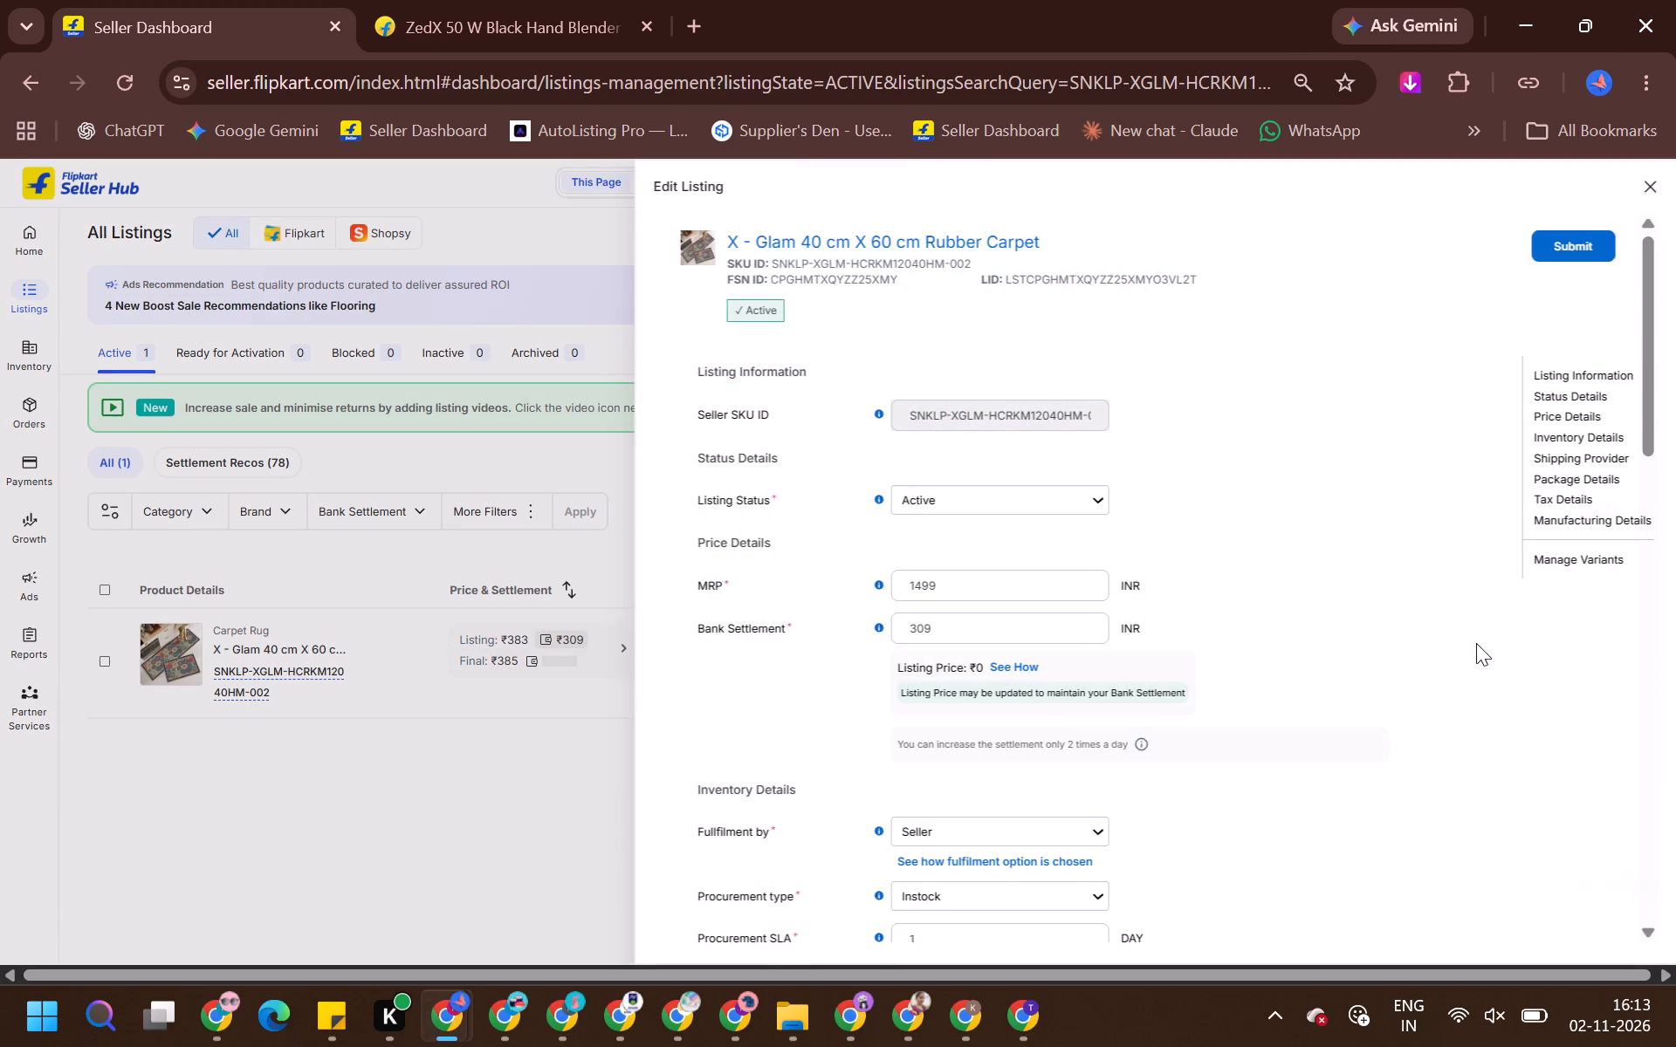
scroll(1341, 667, "down", 8)
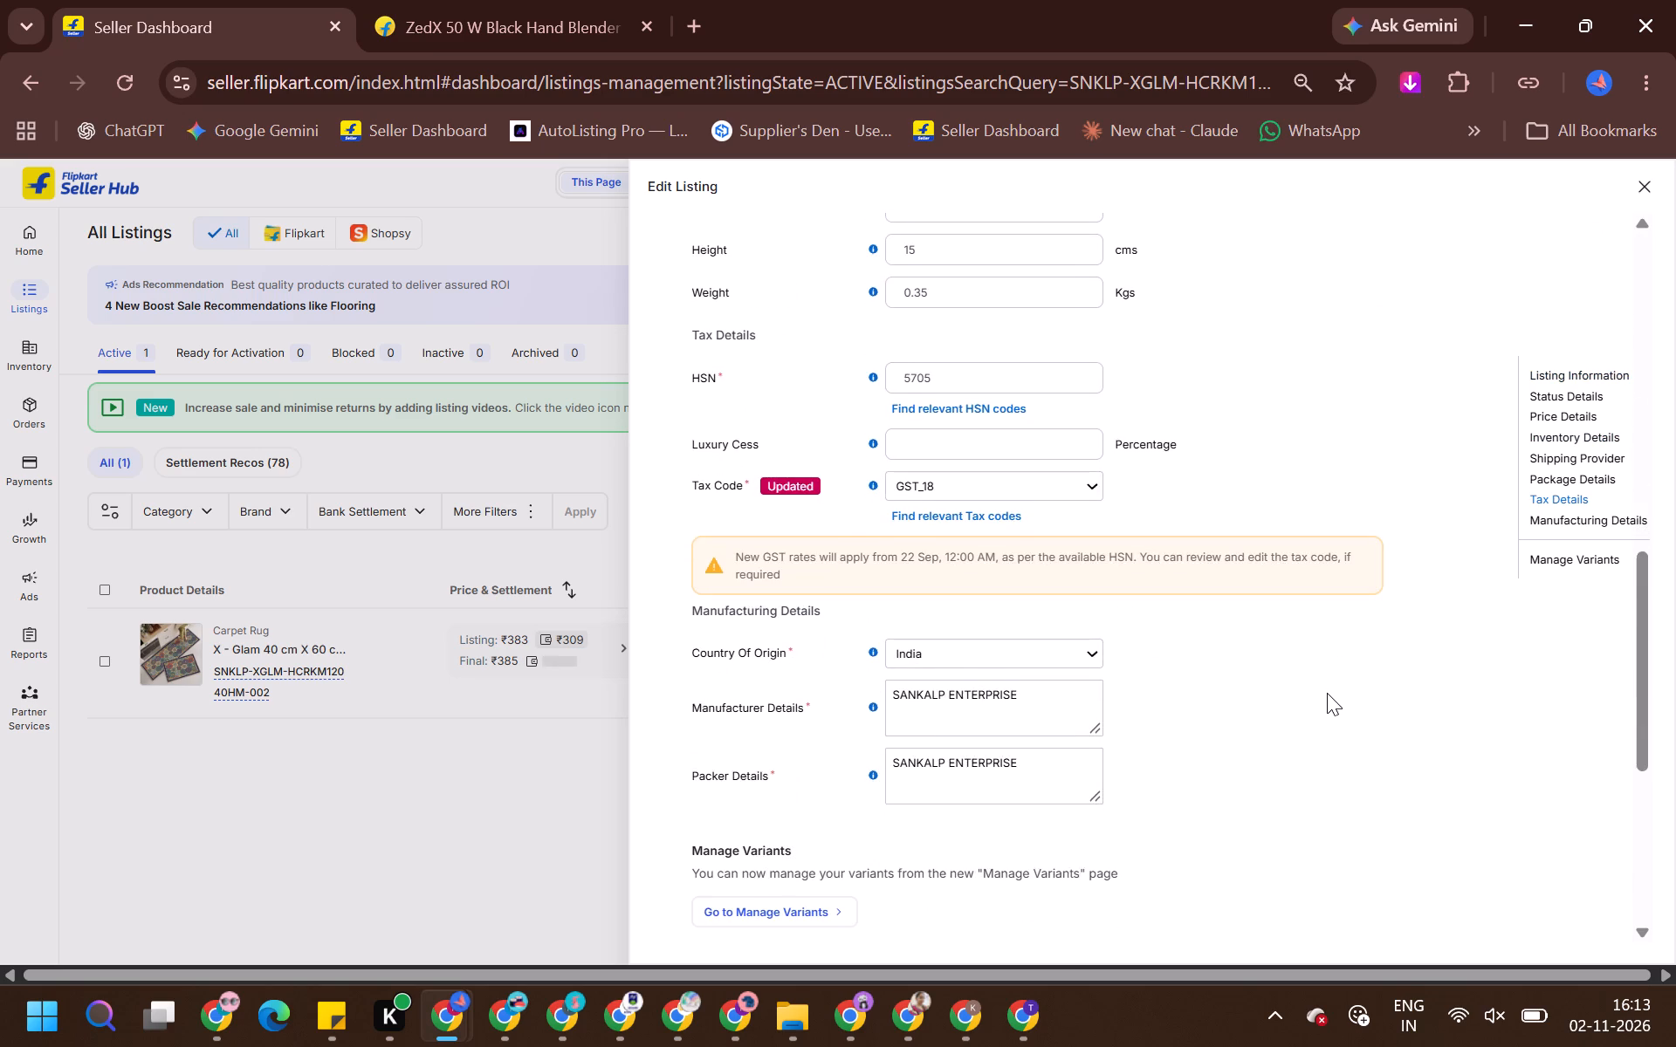
scroll(1327, 693, "up", 3)
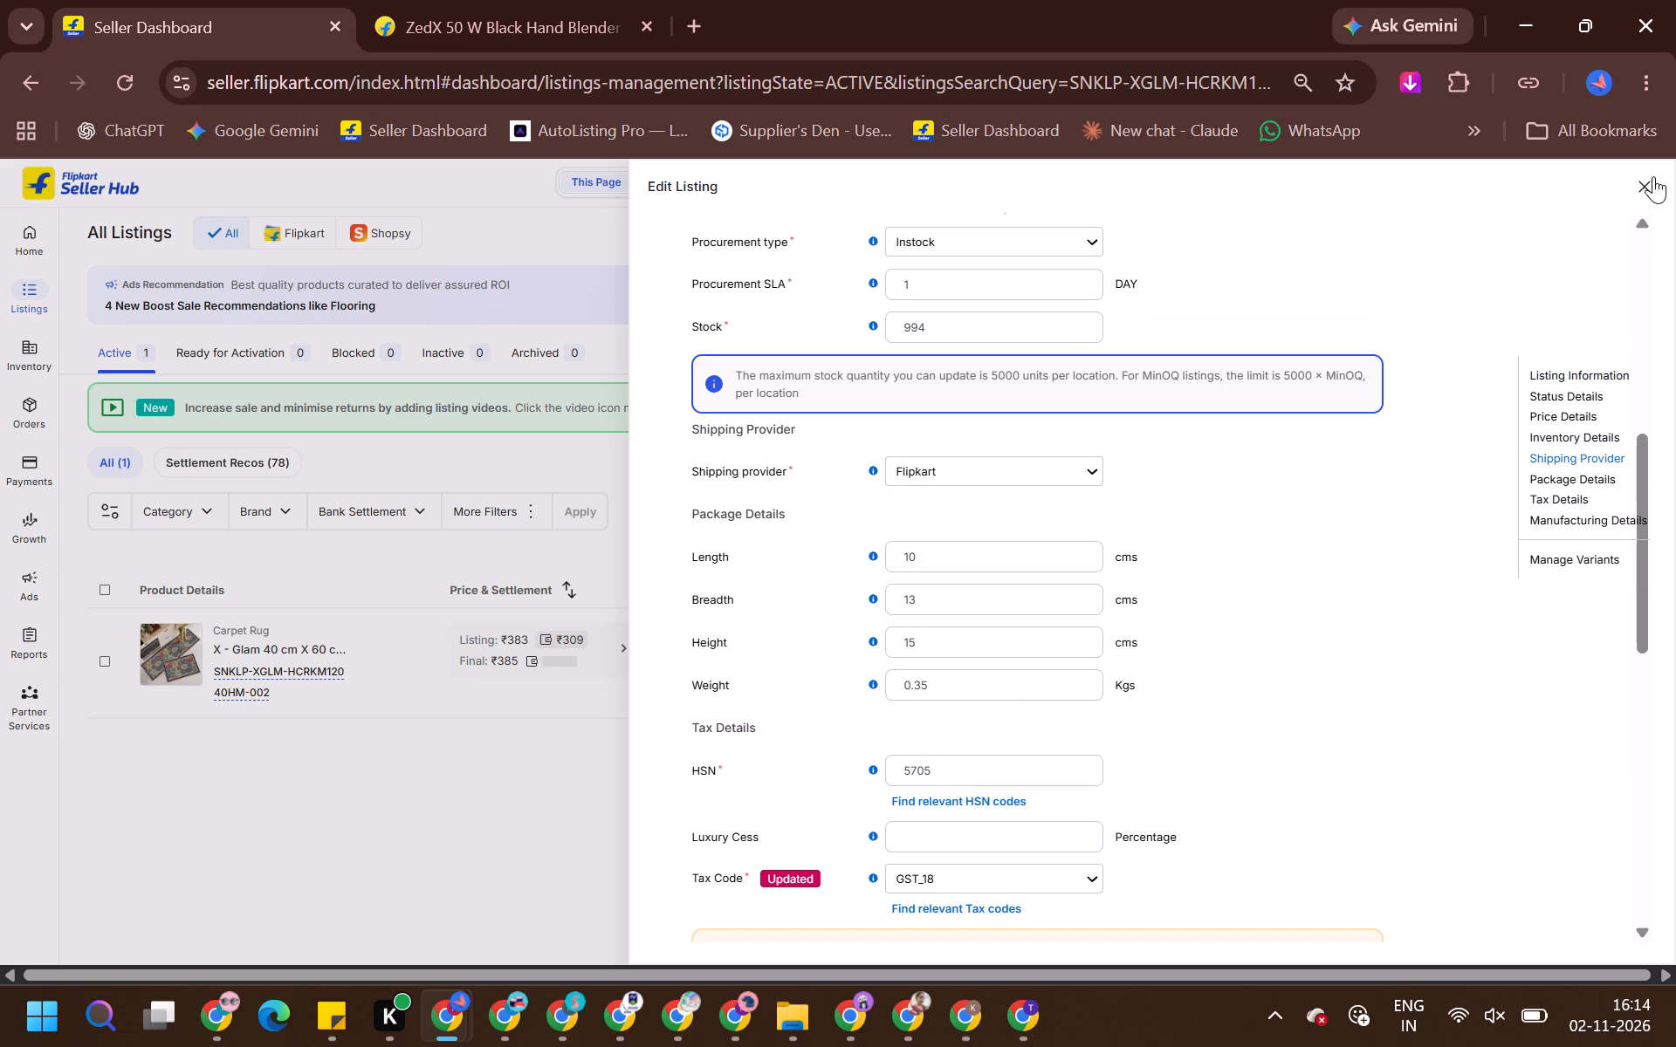
left_click(1642, 188)
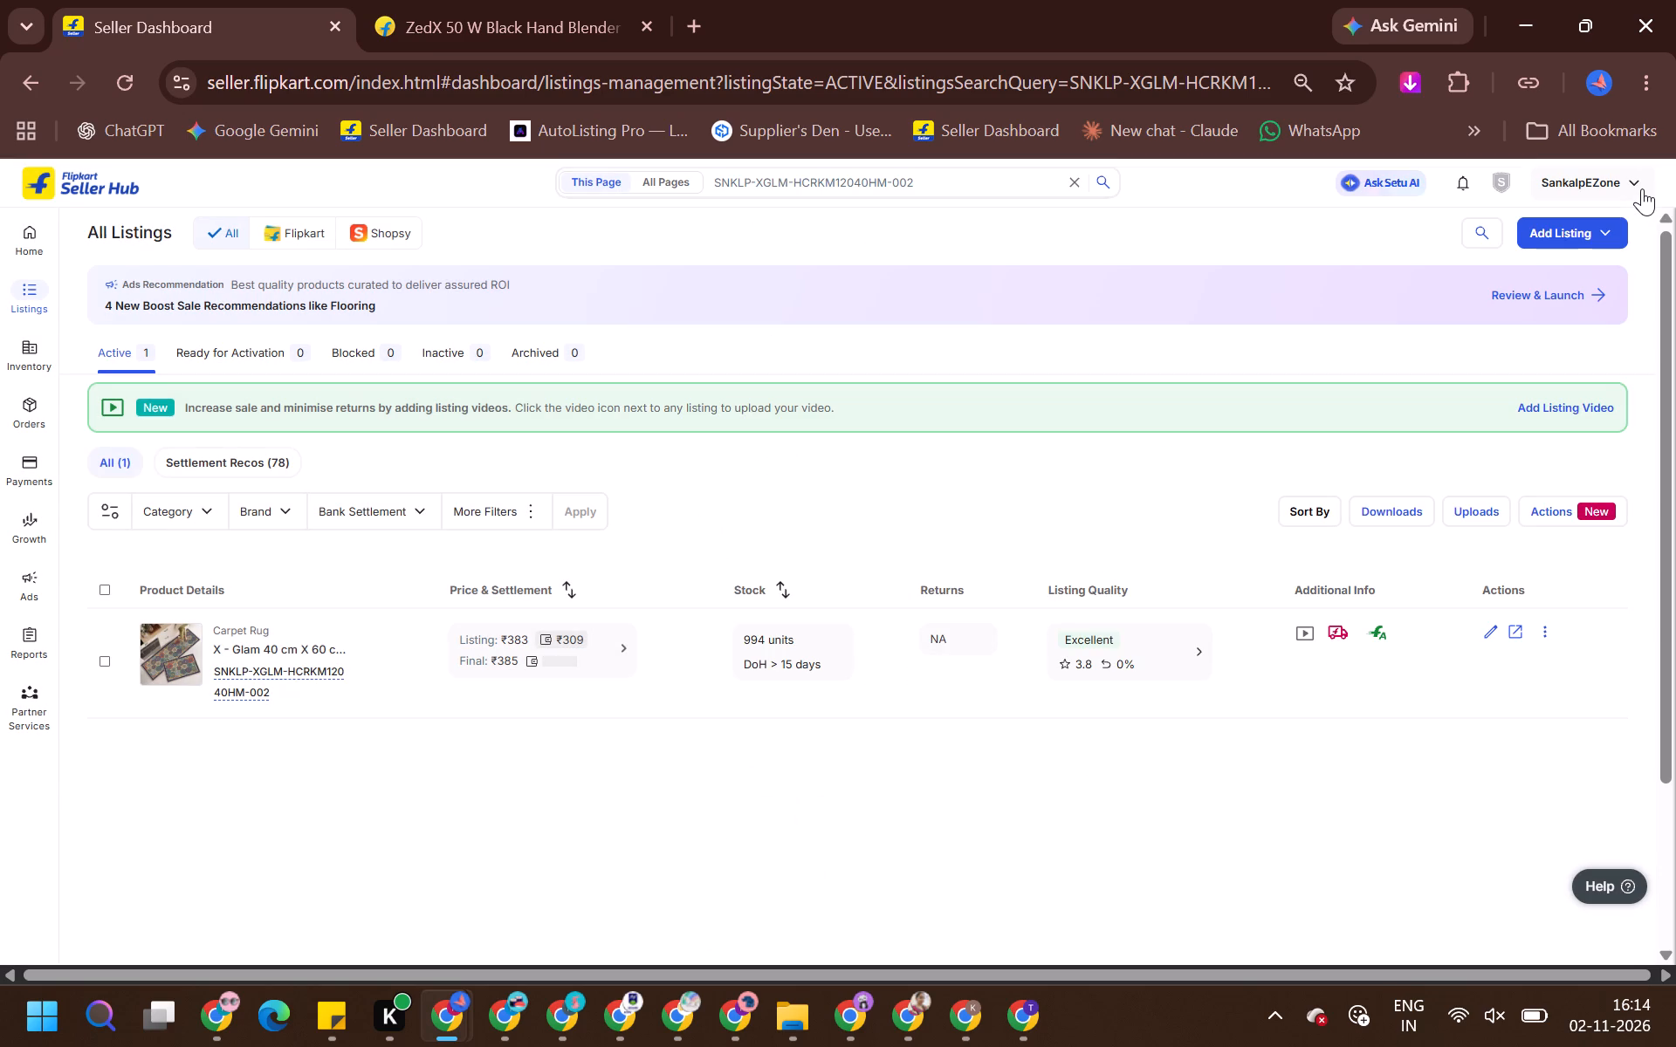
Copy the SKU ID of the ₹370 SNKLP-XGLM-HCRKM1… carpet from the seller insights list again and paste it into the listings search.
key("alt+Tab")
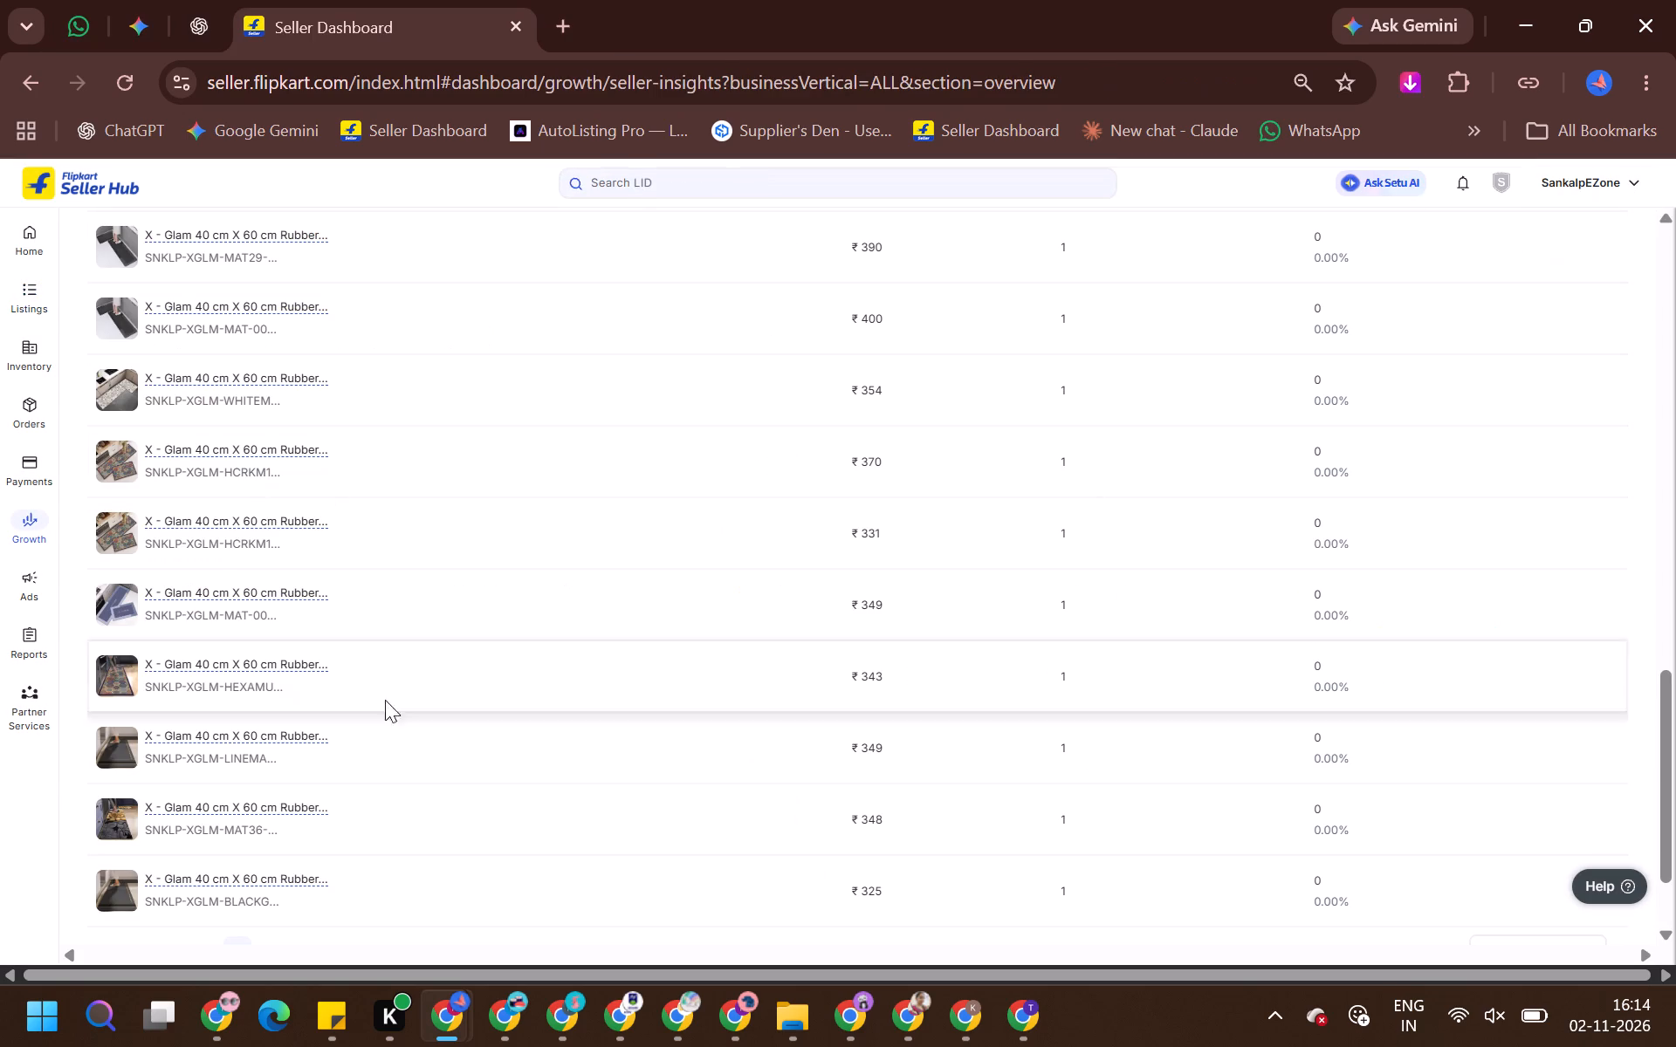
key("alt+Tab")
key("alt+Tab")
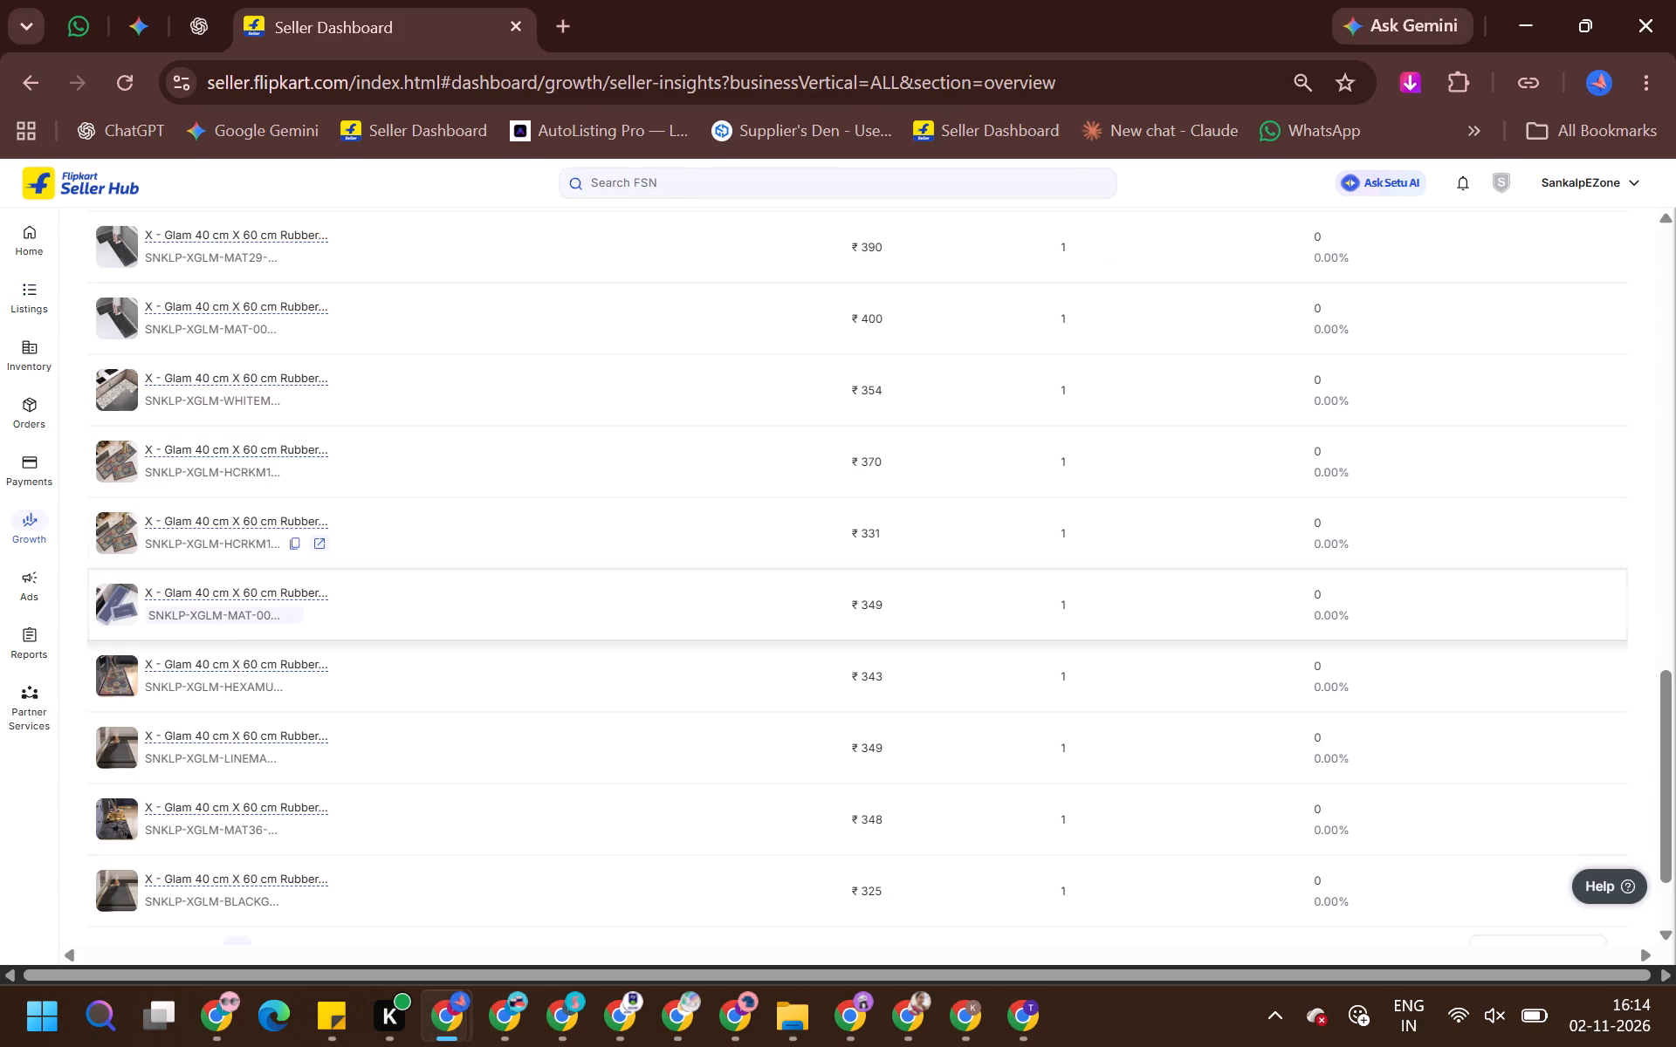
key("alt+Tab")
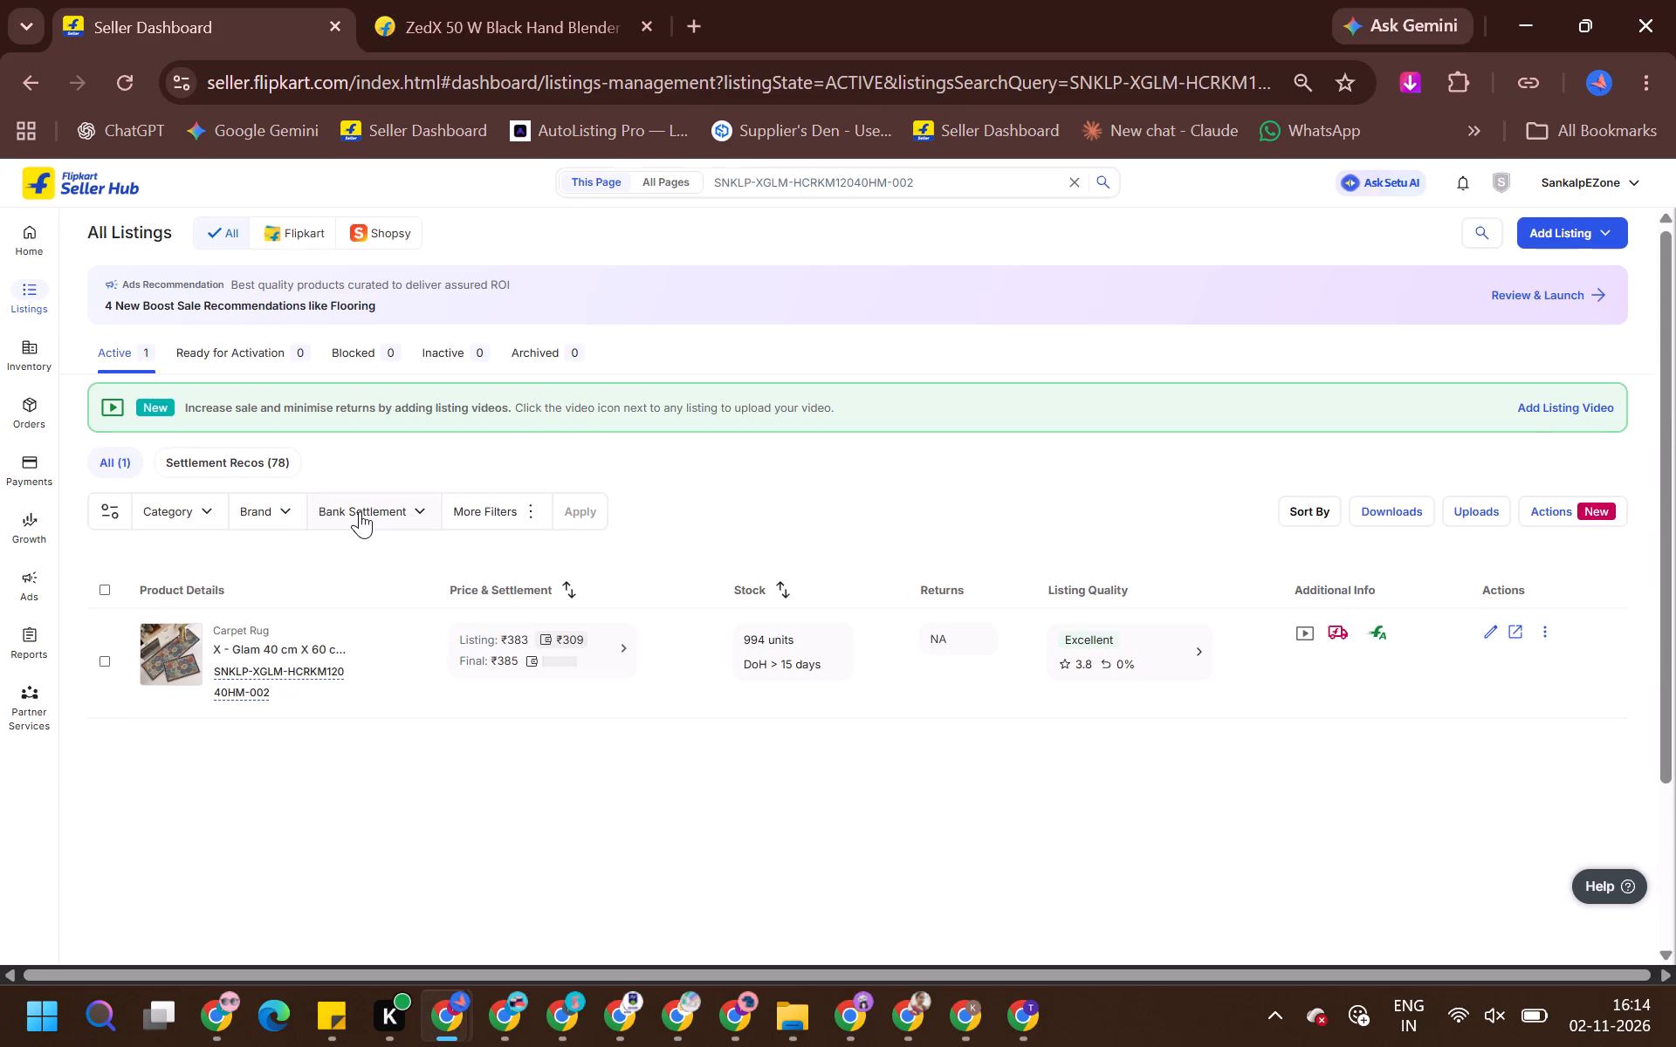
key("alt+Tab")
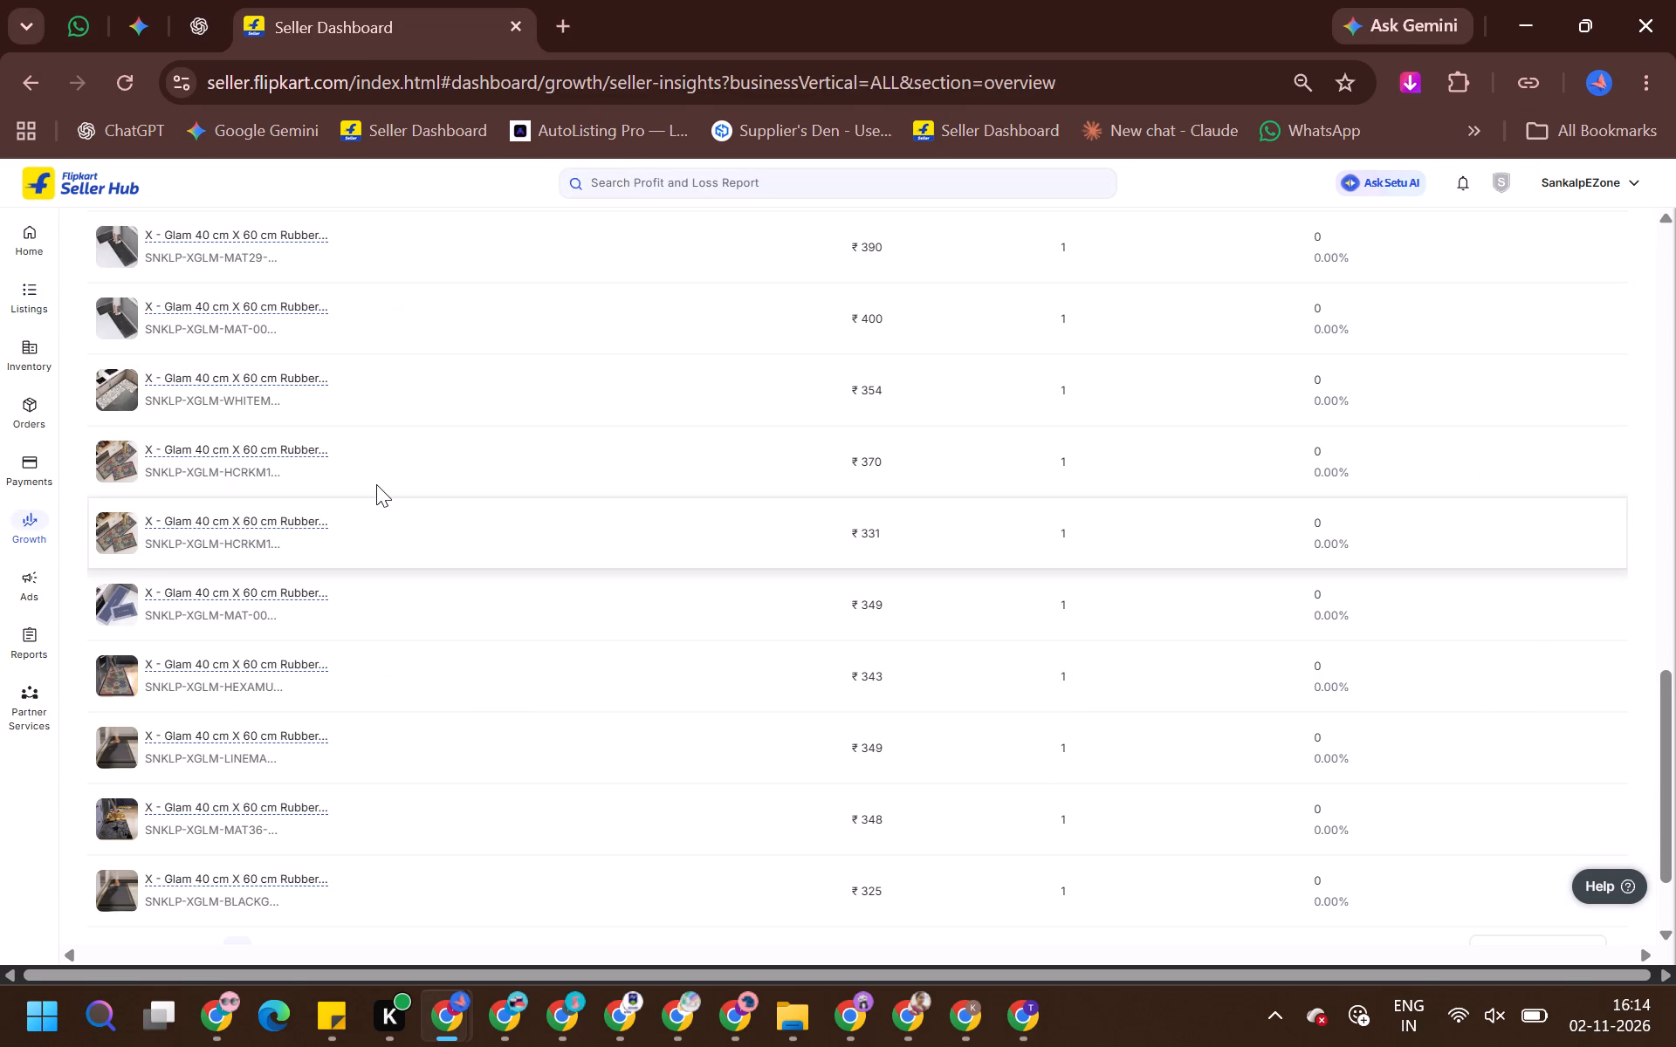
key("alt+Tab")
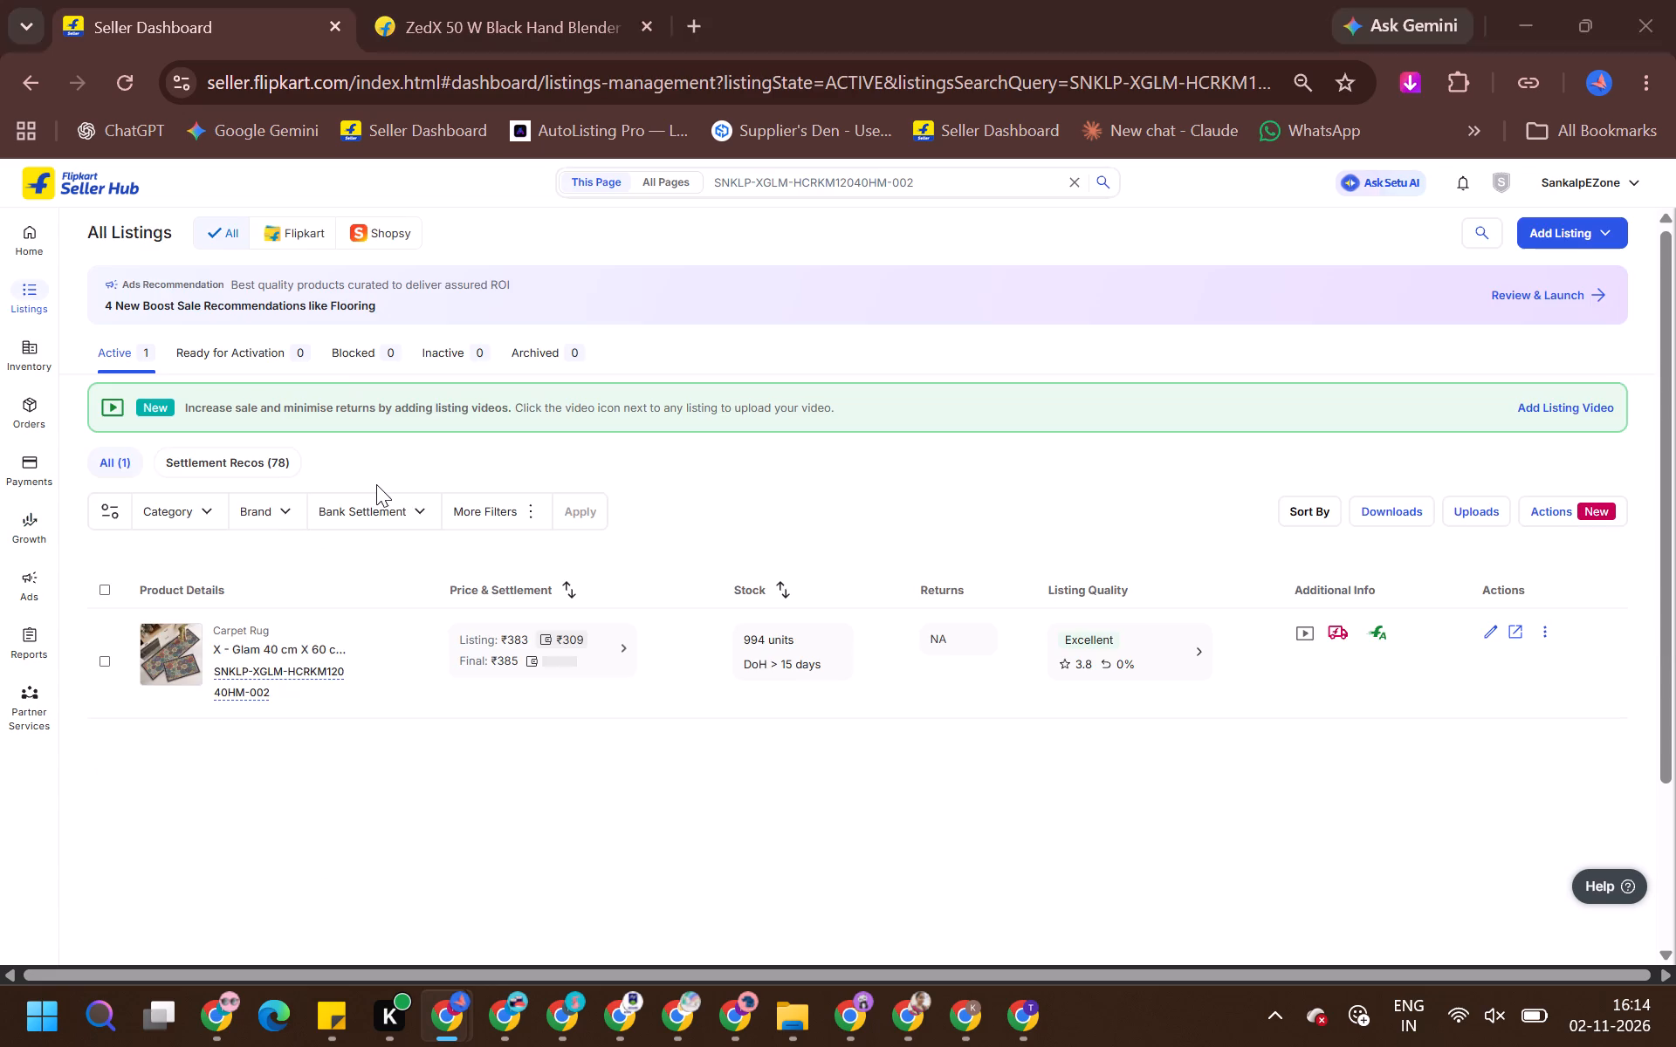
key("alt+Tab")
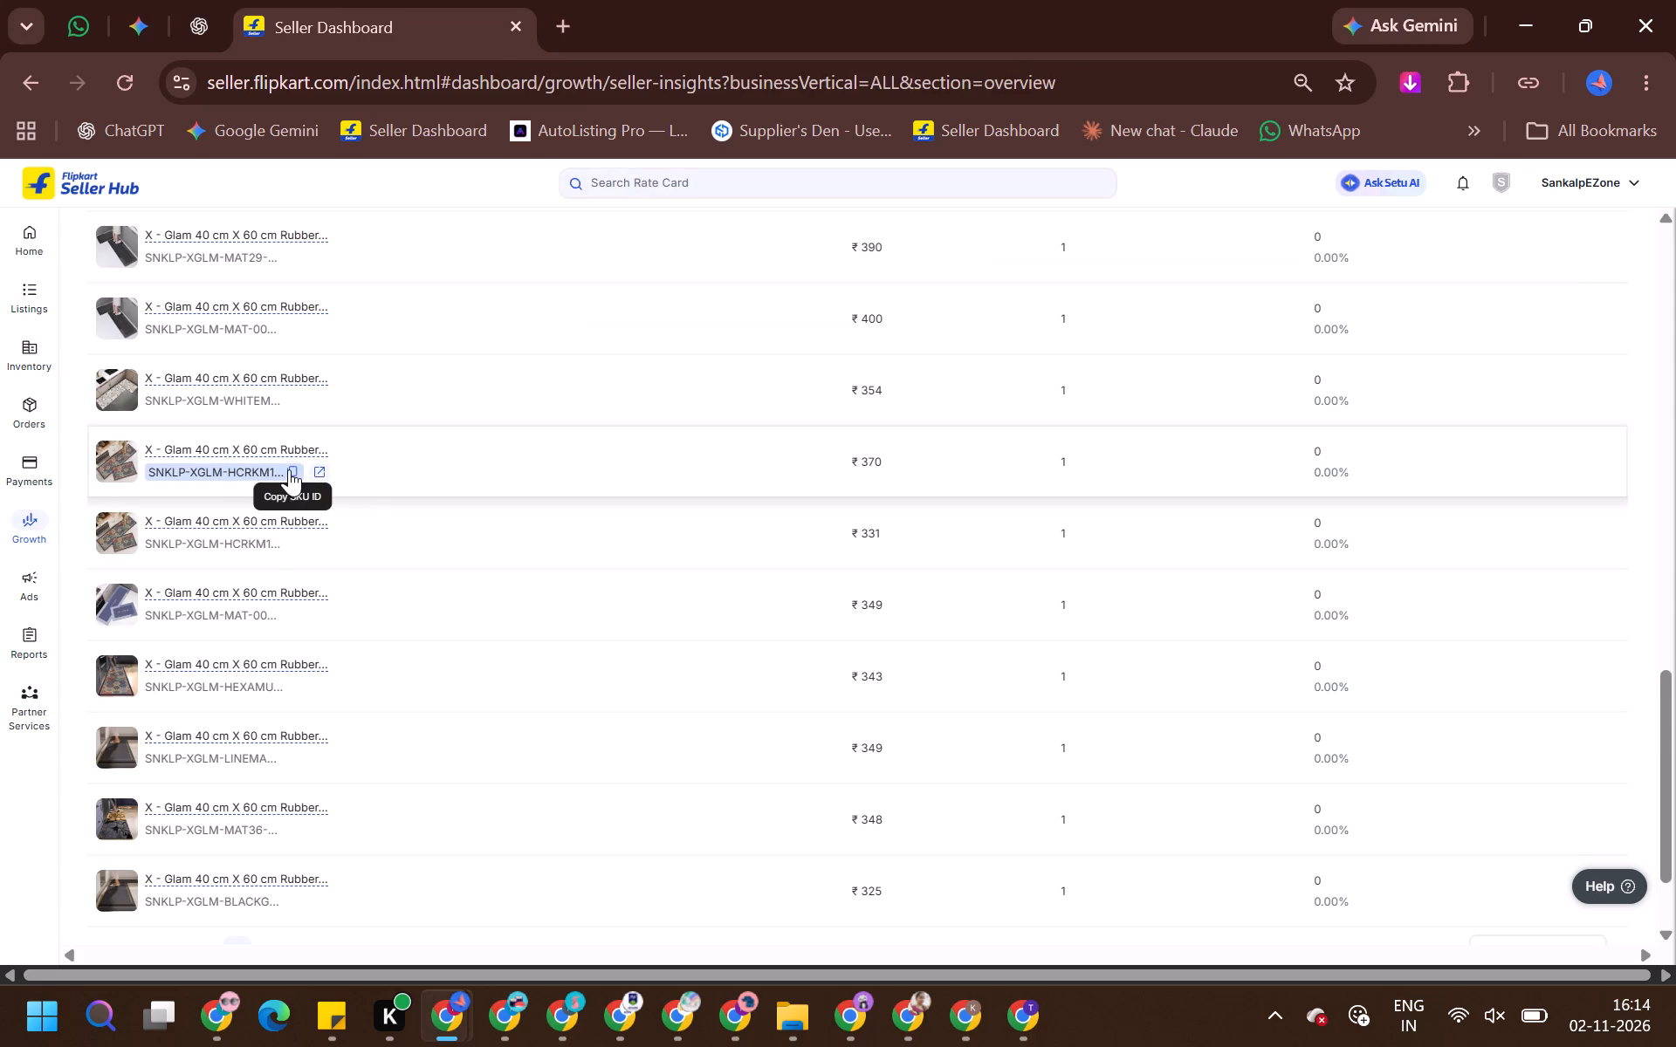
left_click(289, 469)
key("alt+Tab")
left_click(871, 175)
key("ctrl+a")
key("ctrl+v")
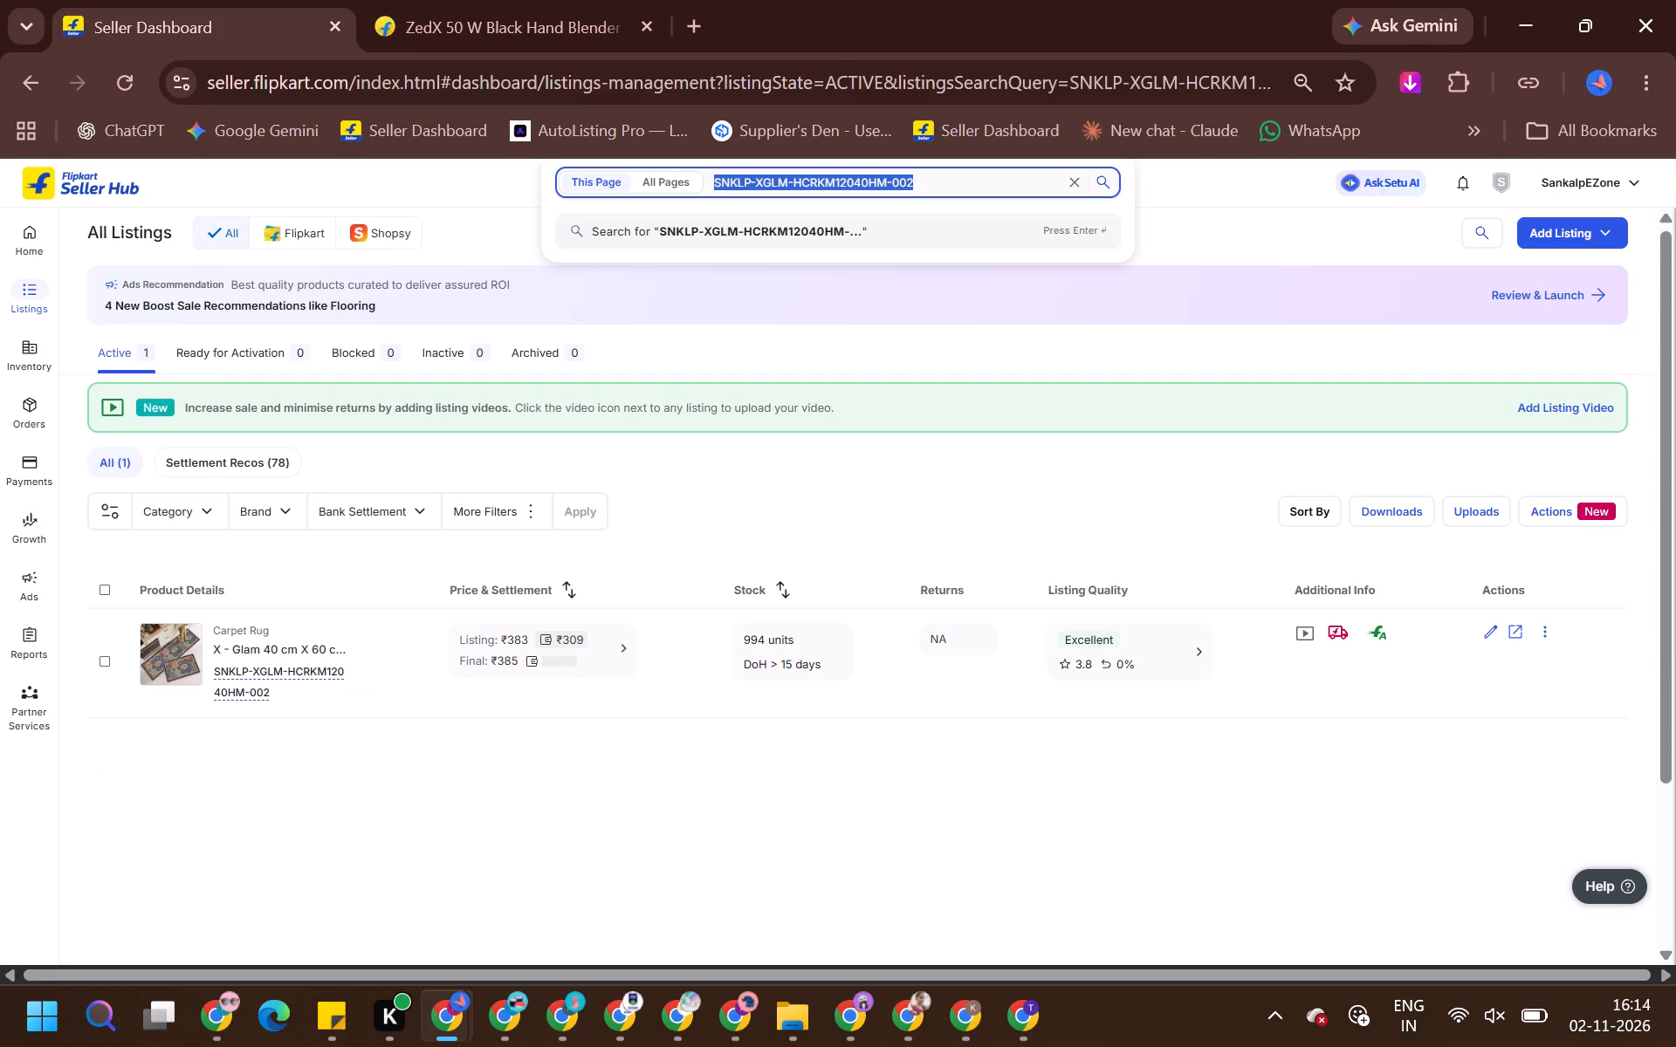
Copy the SKU ID of the ₹331 SNKLP-XGLM-HCRKM1… carpet from the seller insights list and search the listings for it.
key("alt+Tab")
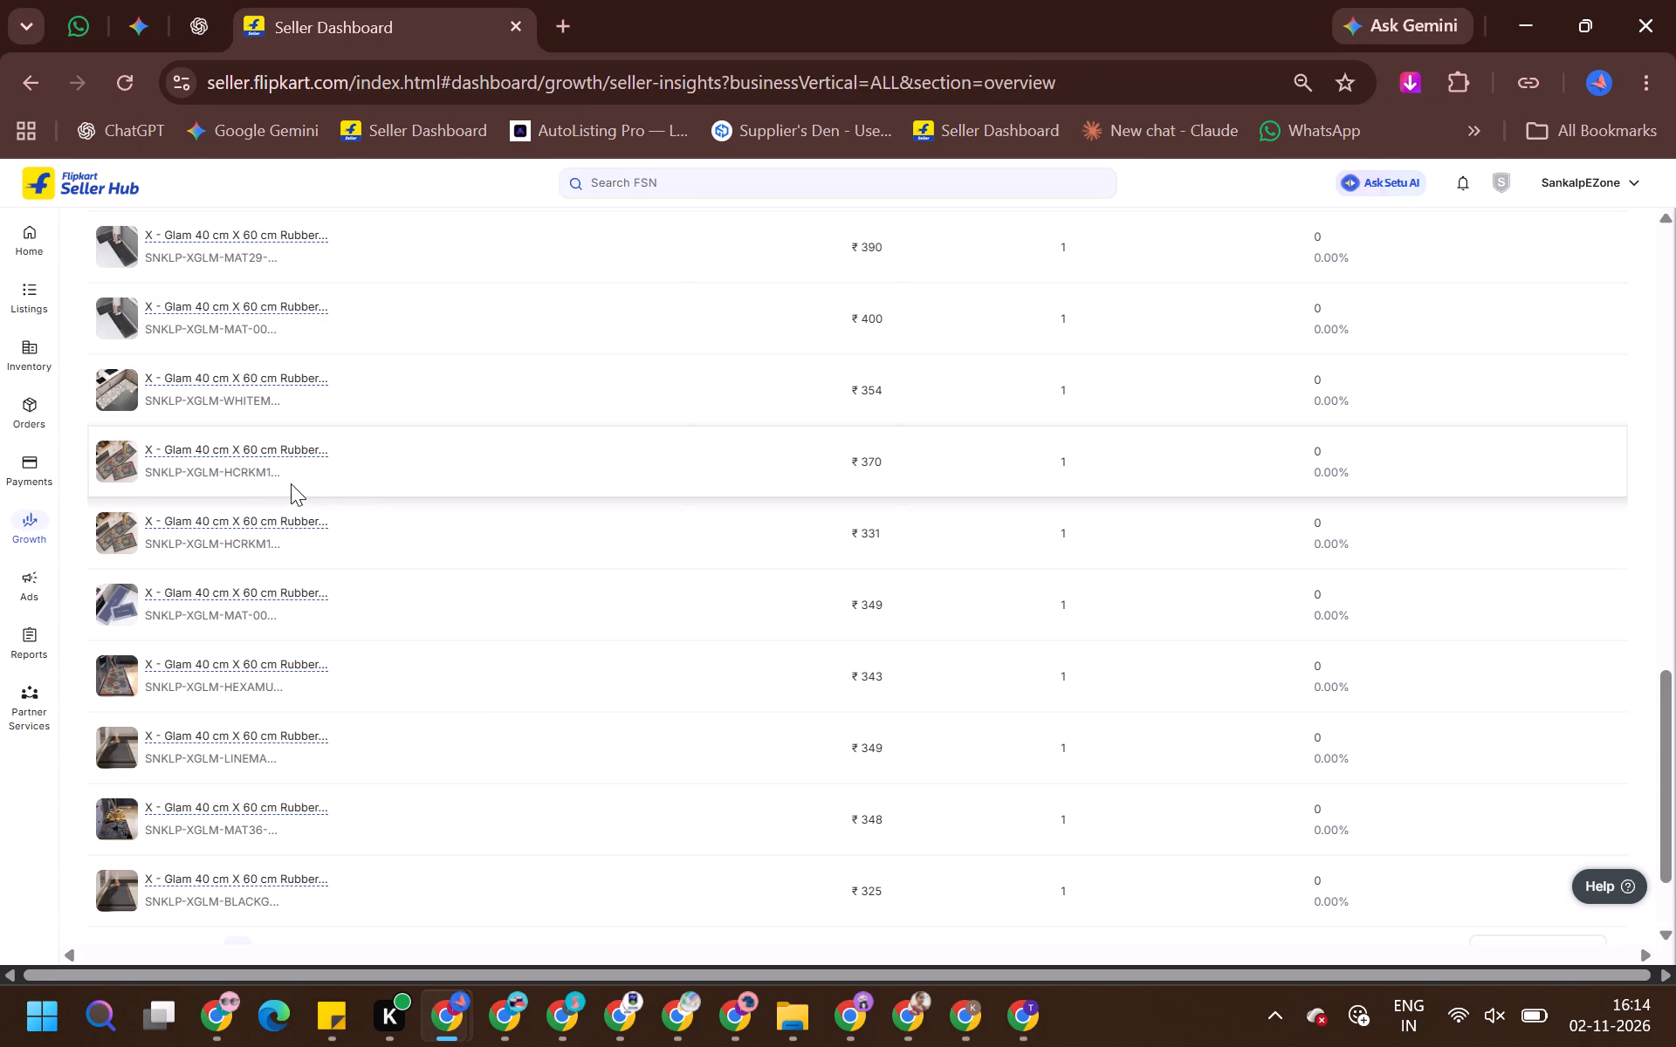
left_click(287, 545)
key("alt+Tab")
key("ctrl+a")
key("ctrl+v")
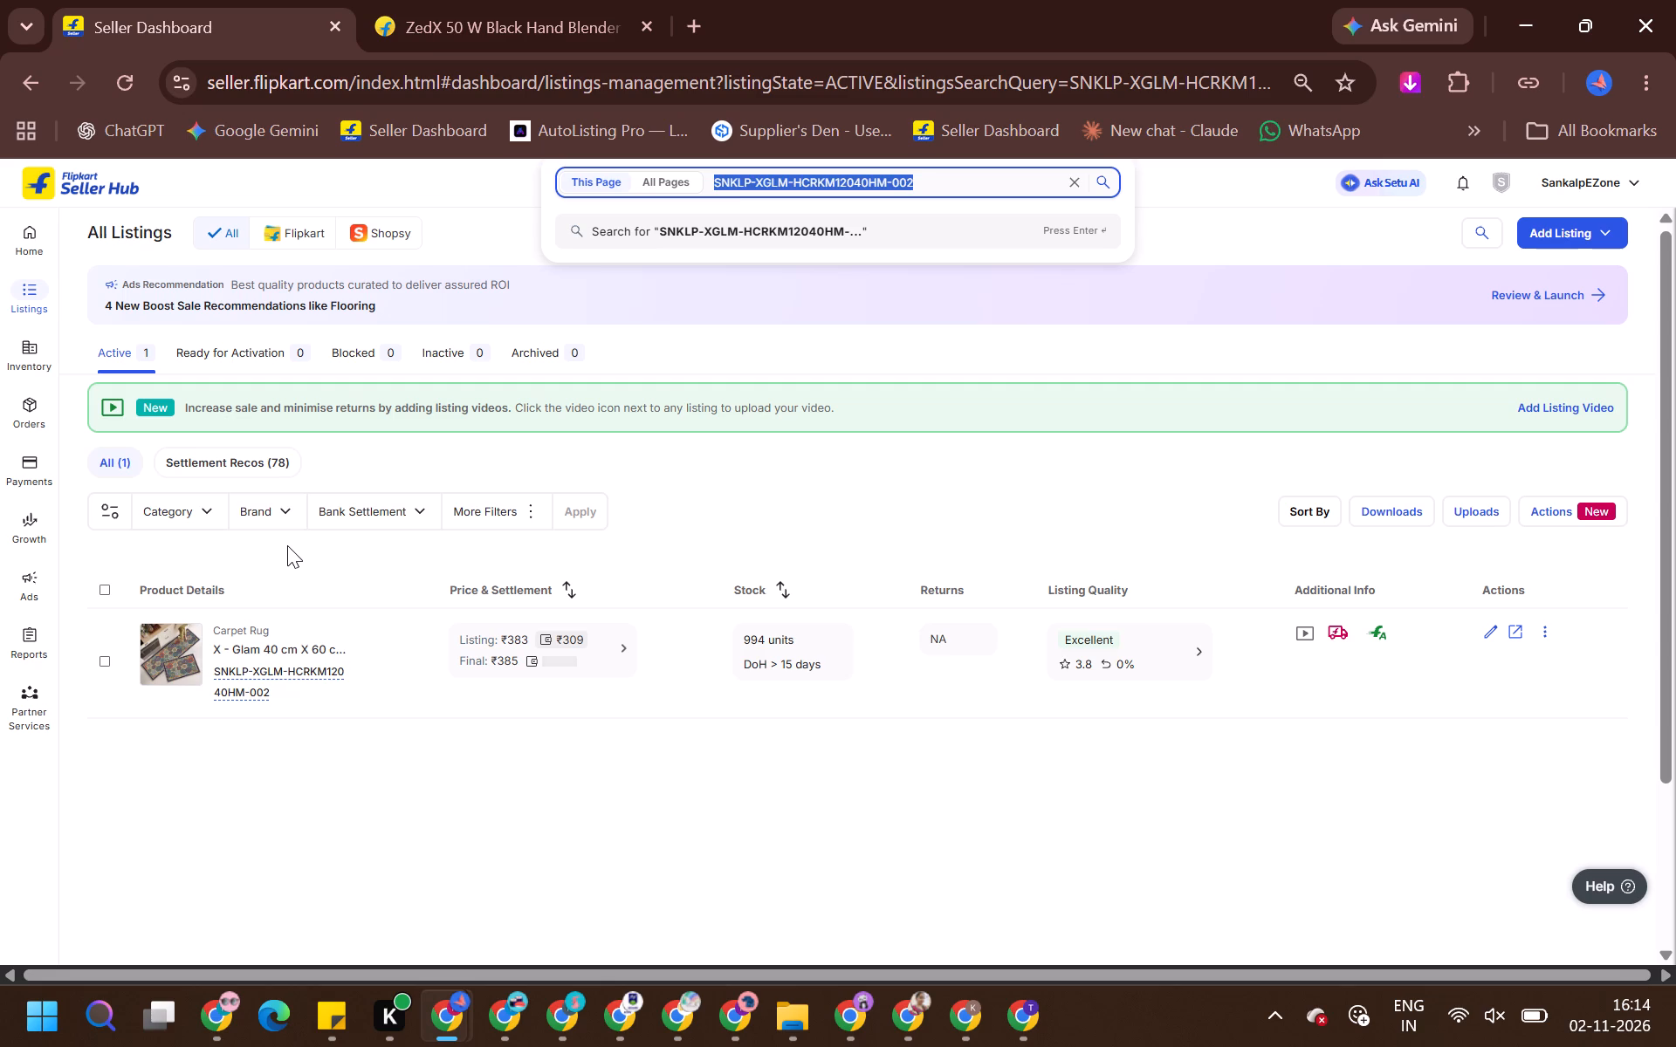
key("Return")
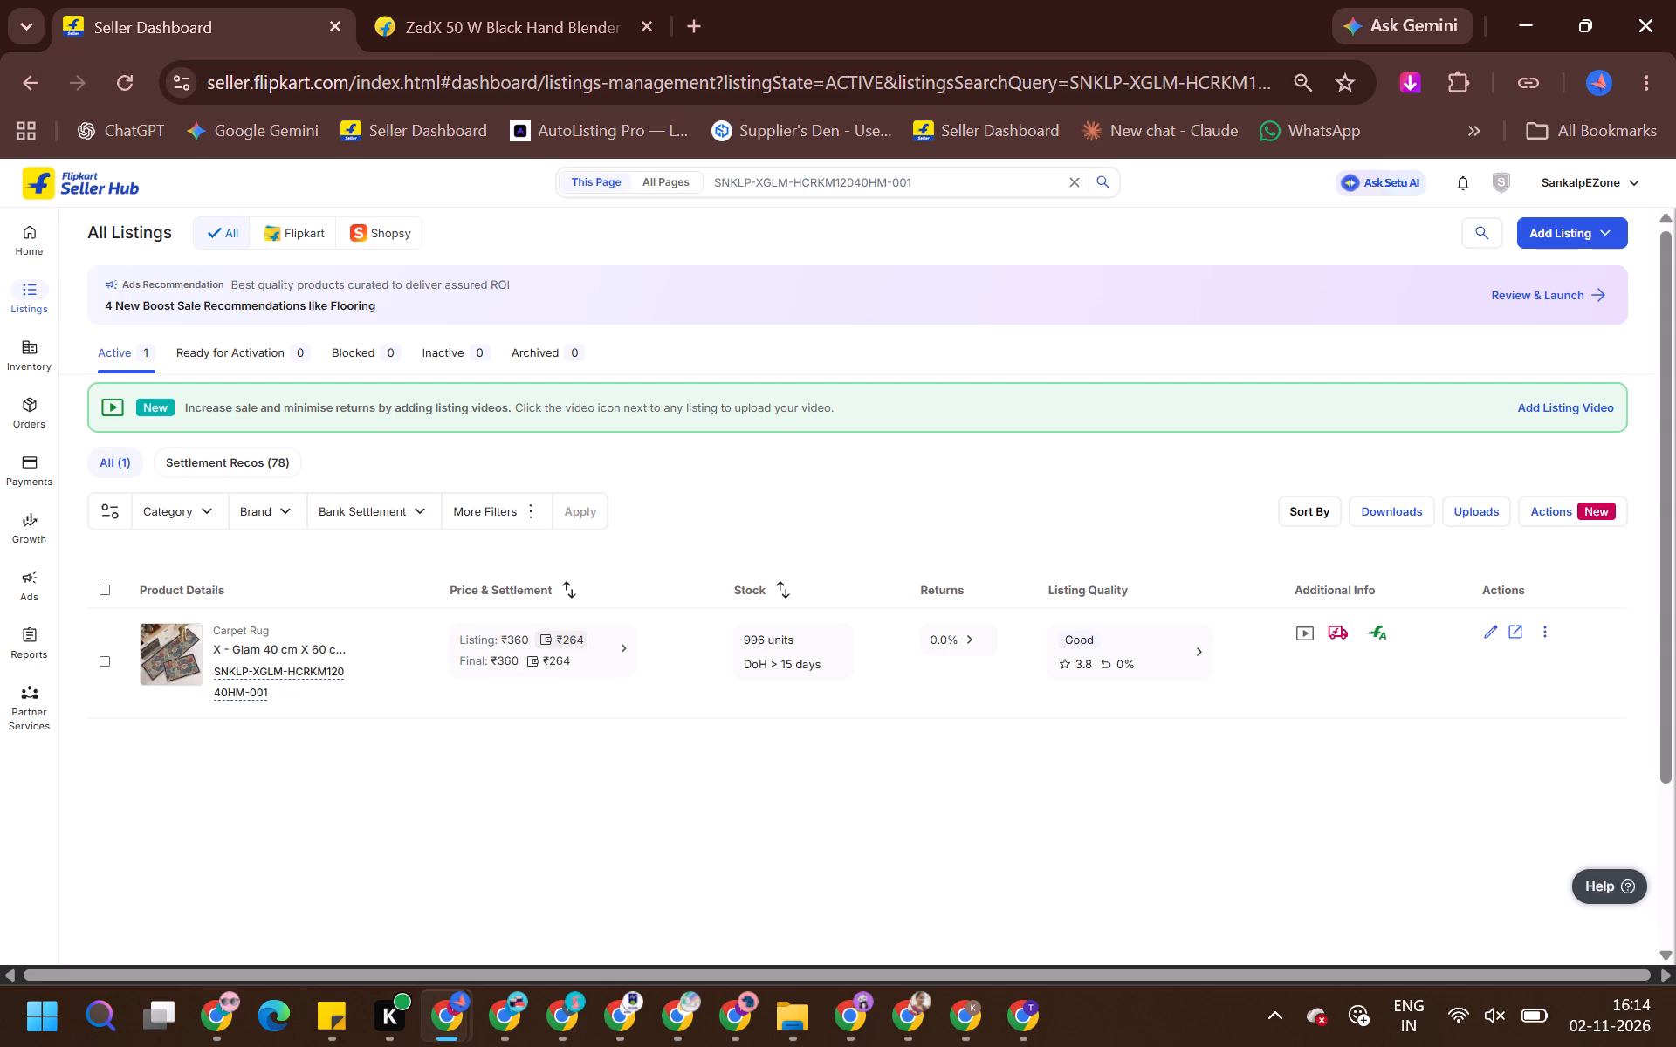
Set the bank settlement of the SNKLP-XGLM-HCRKM12040HM-001 listing to ₹289 and apply it.
left_click(599, 642)
key("Left")
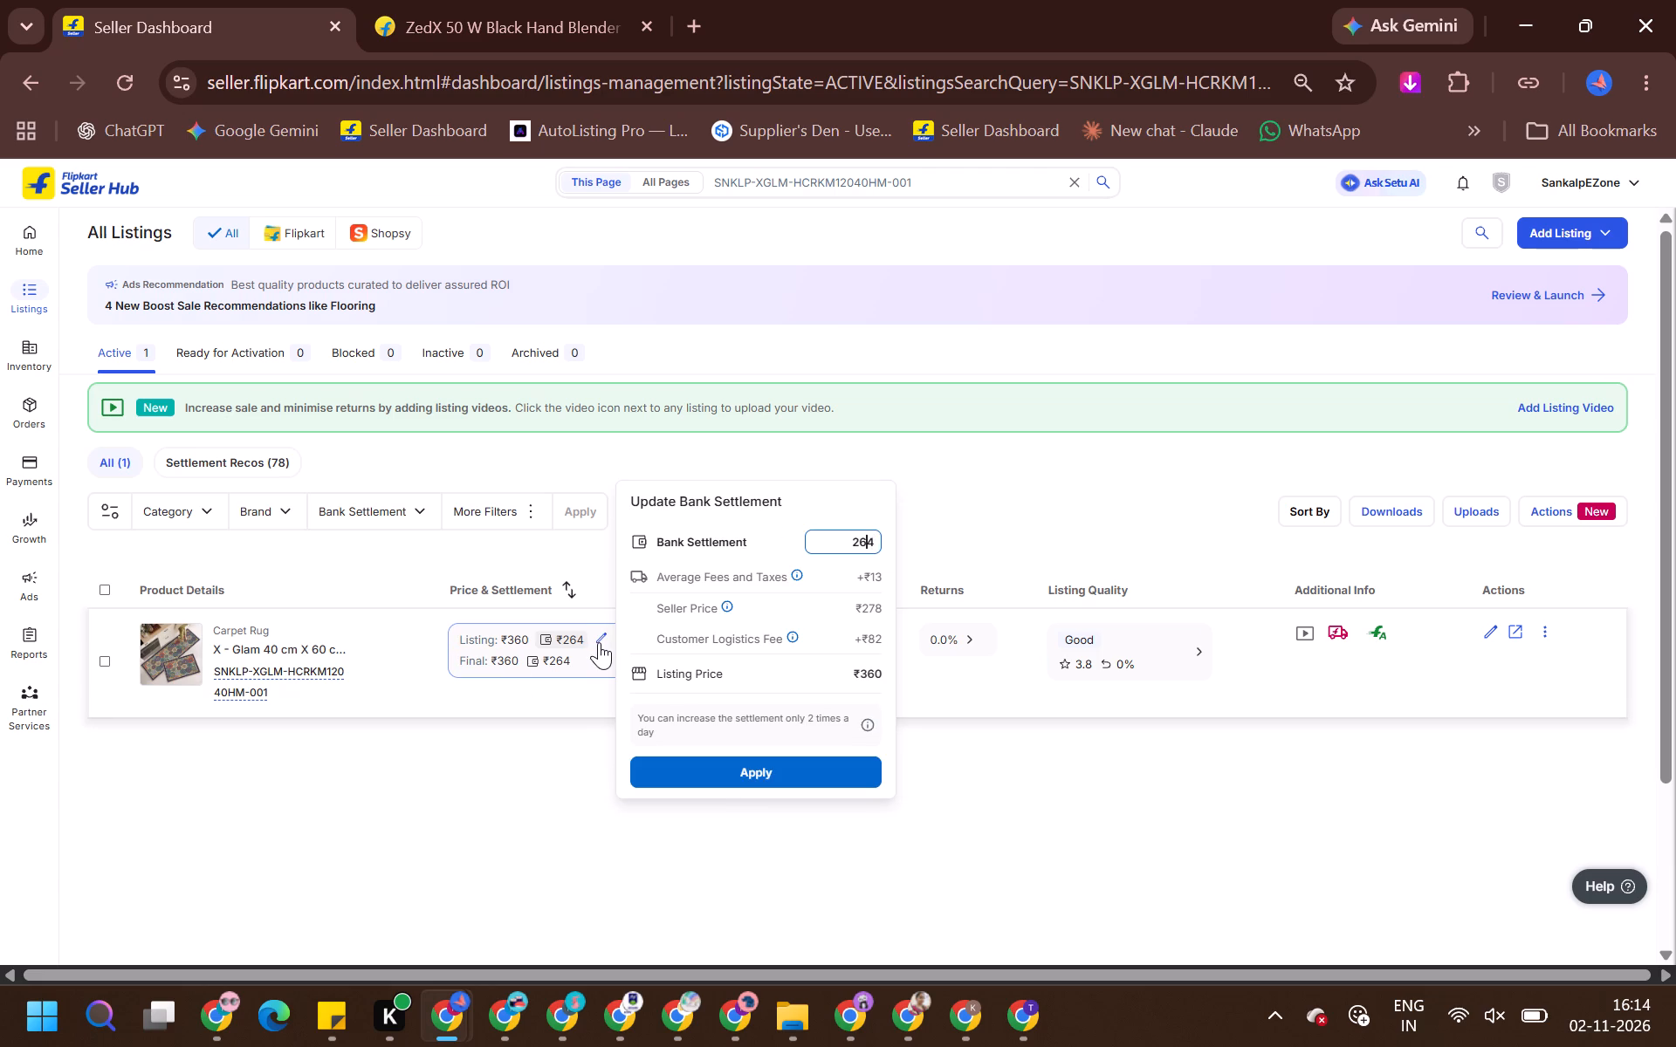
key("BackSpace")
key("Delete")
type("89")
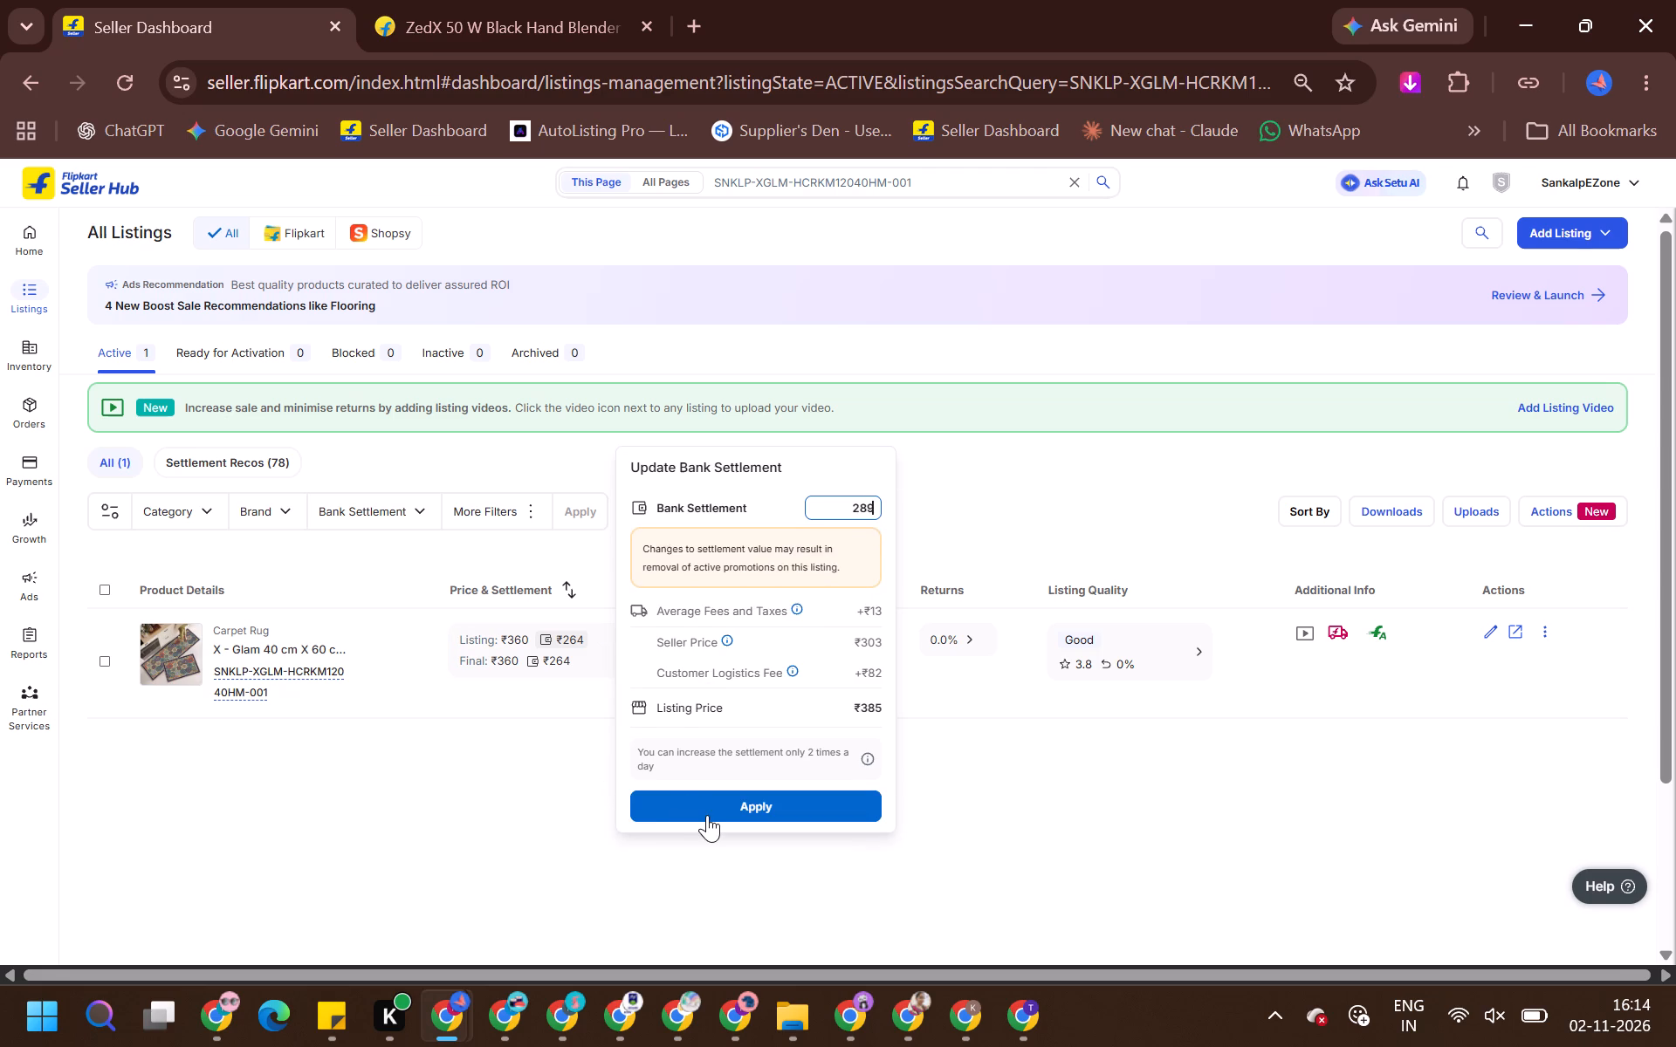
left_click(707, 815)
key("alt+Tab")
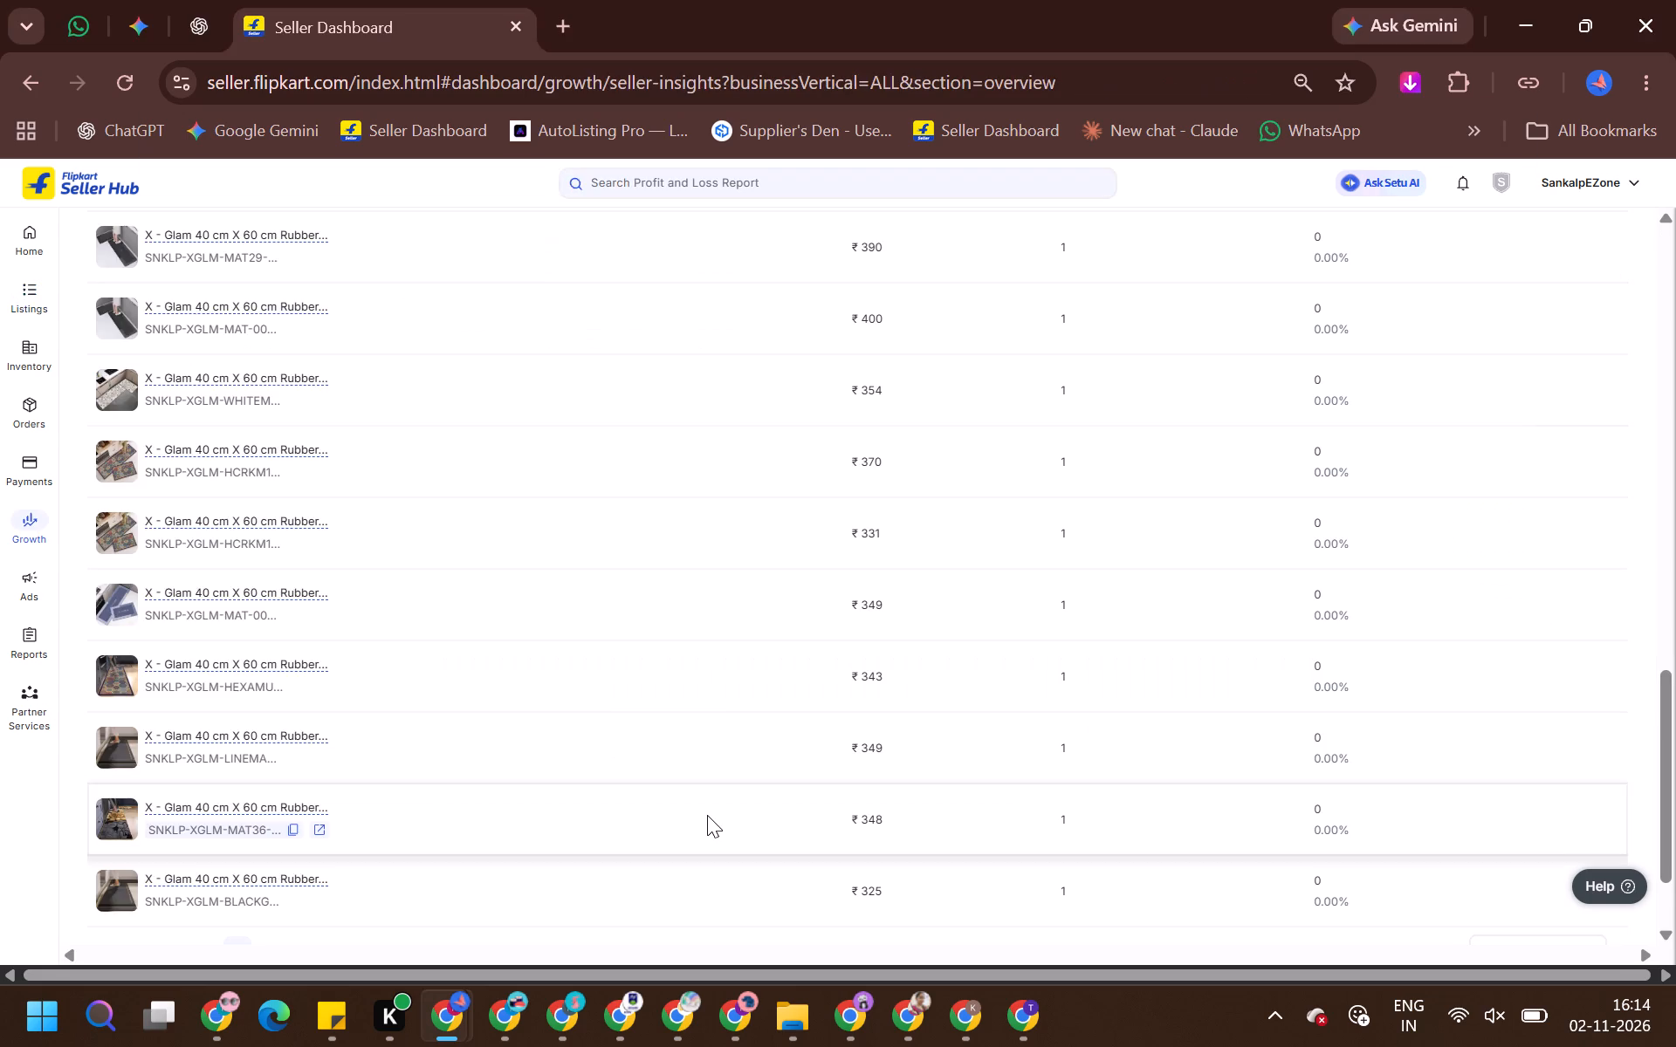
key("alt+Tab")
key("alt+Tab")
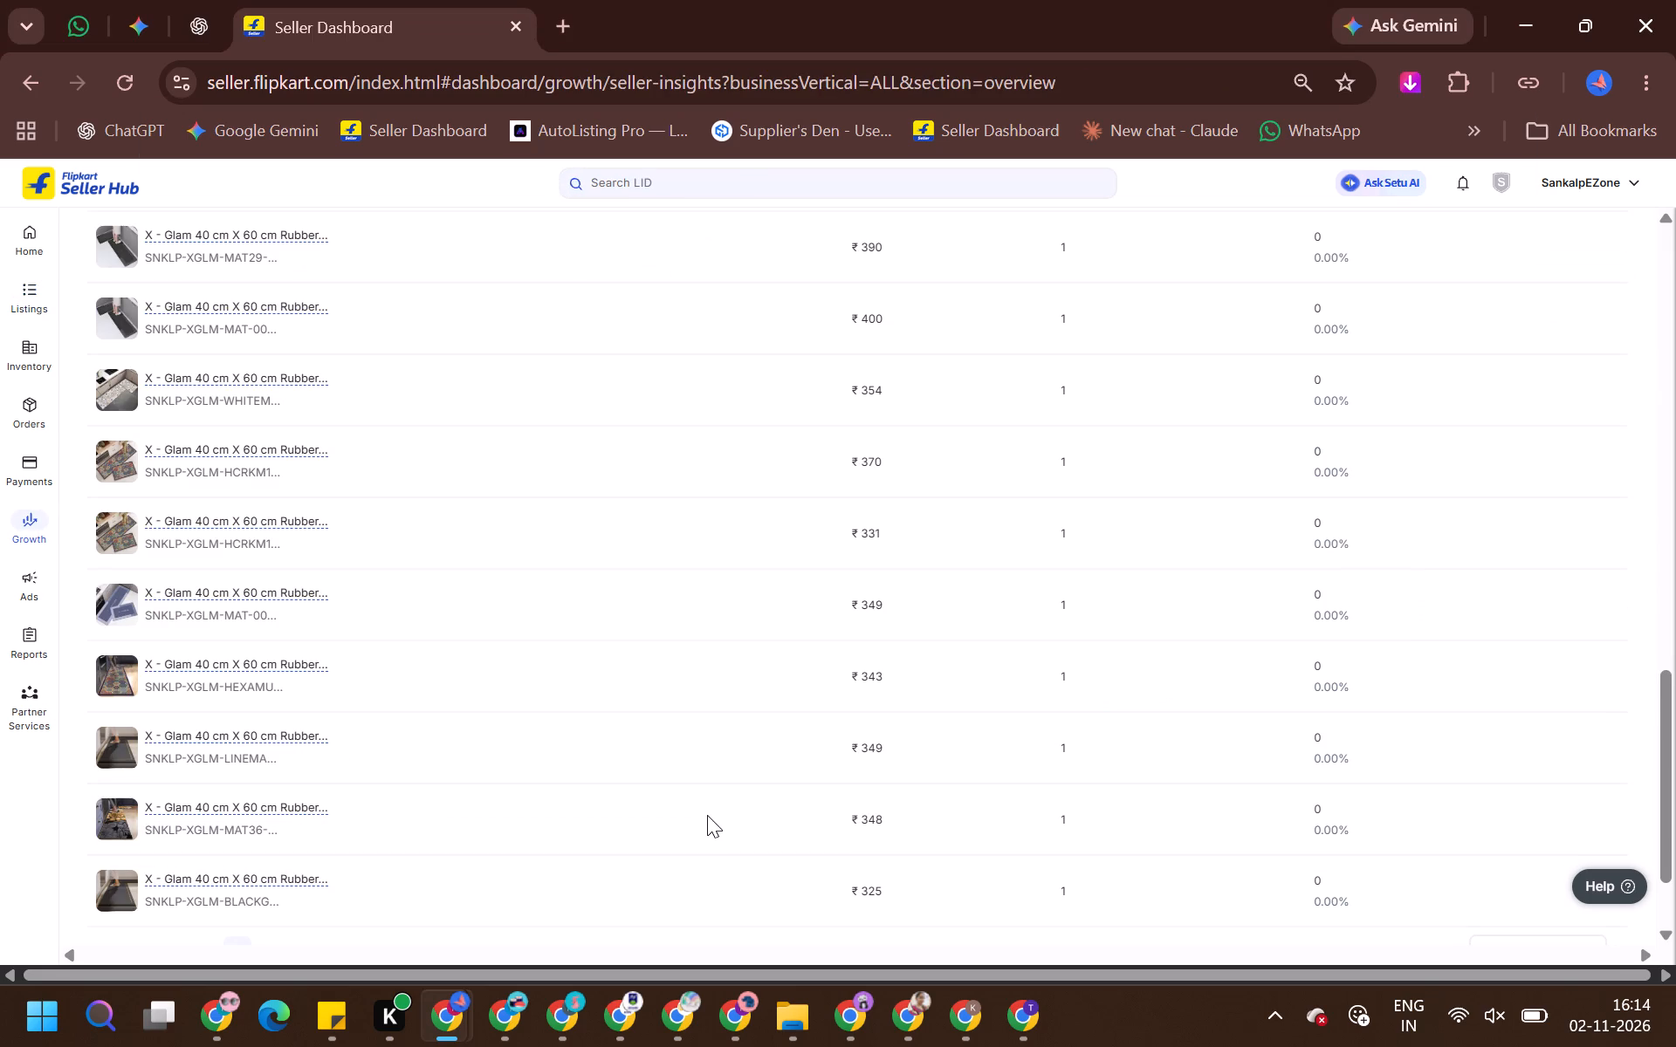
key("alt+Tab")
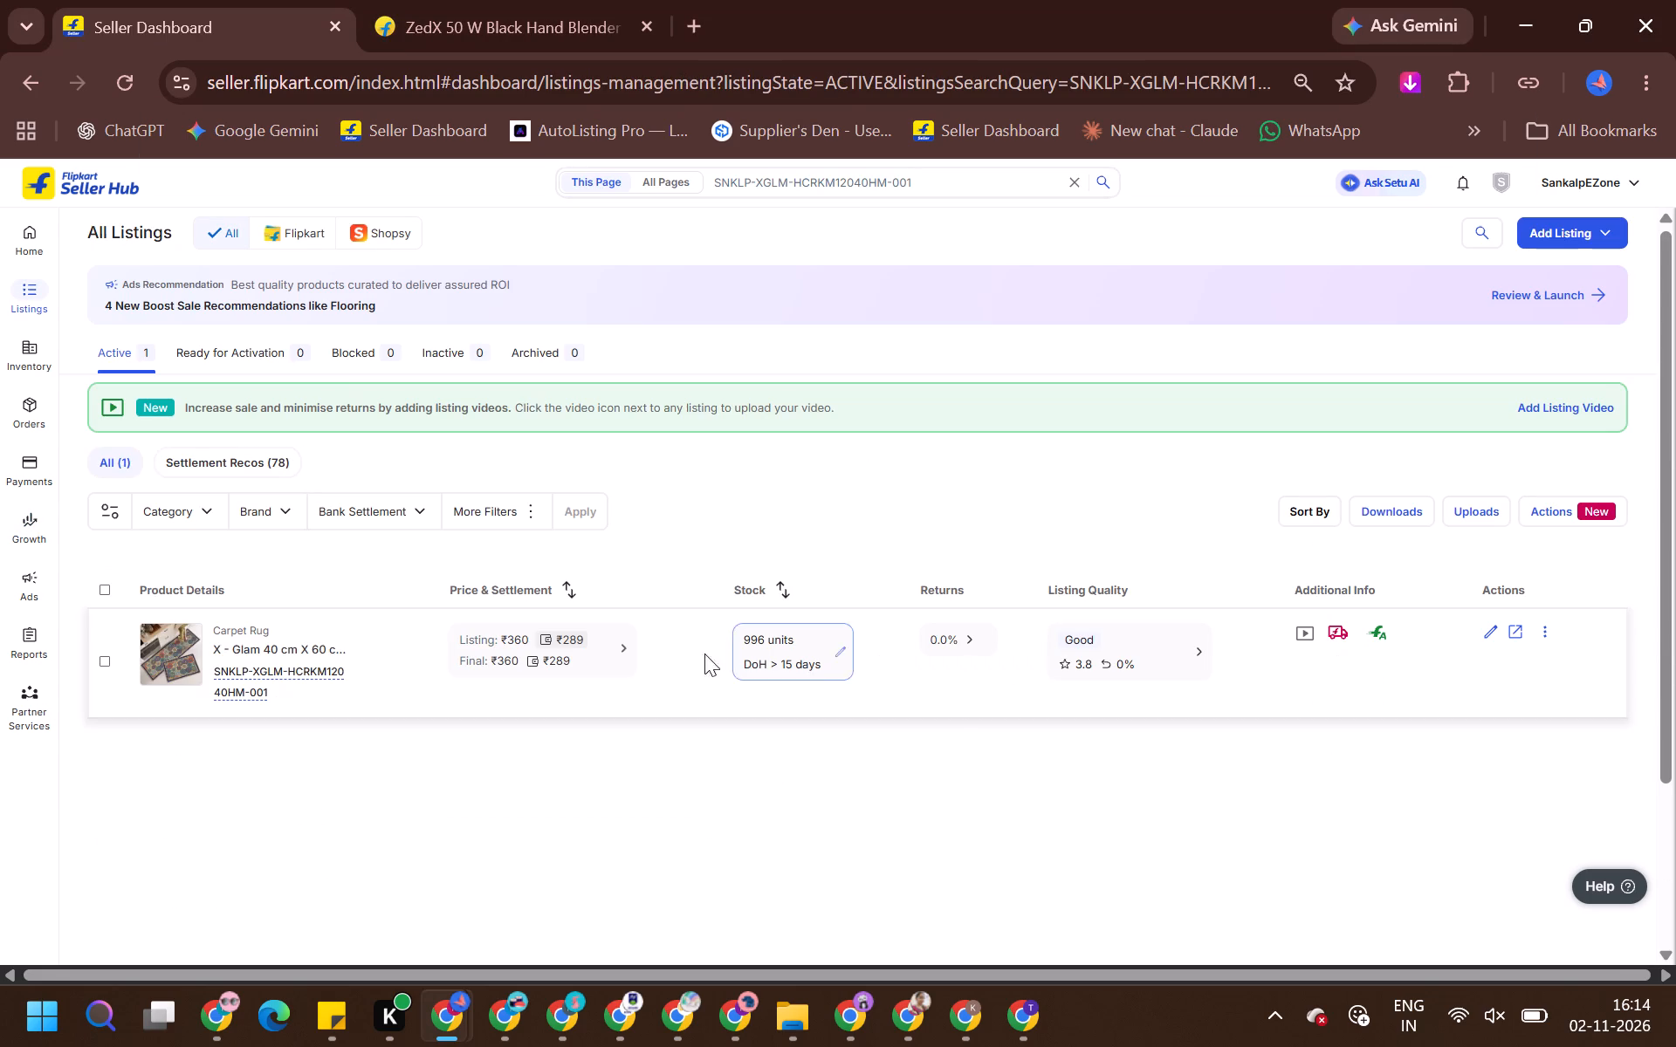
Raise the bank settlement of the SNKLP-XGLM-HCRKM12040HM-001 listing to ₹309 and apply it.
left_click(598, 633)
key("ctrl+a")
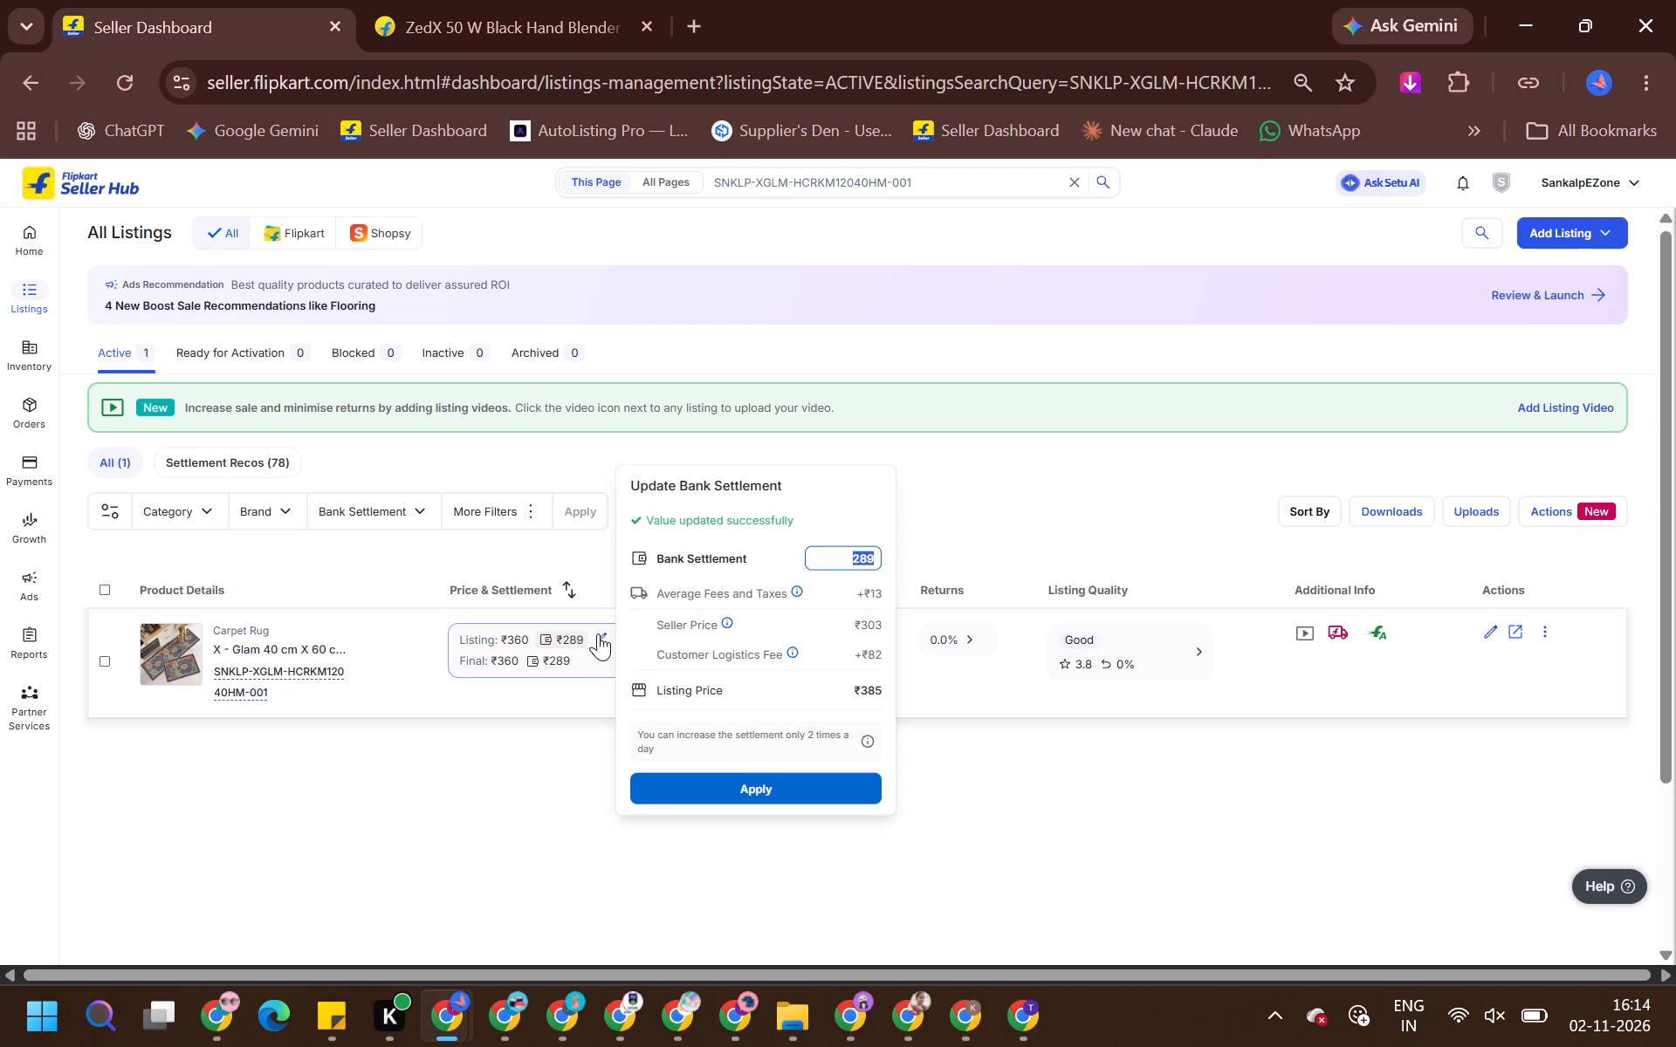
type("309")
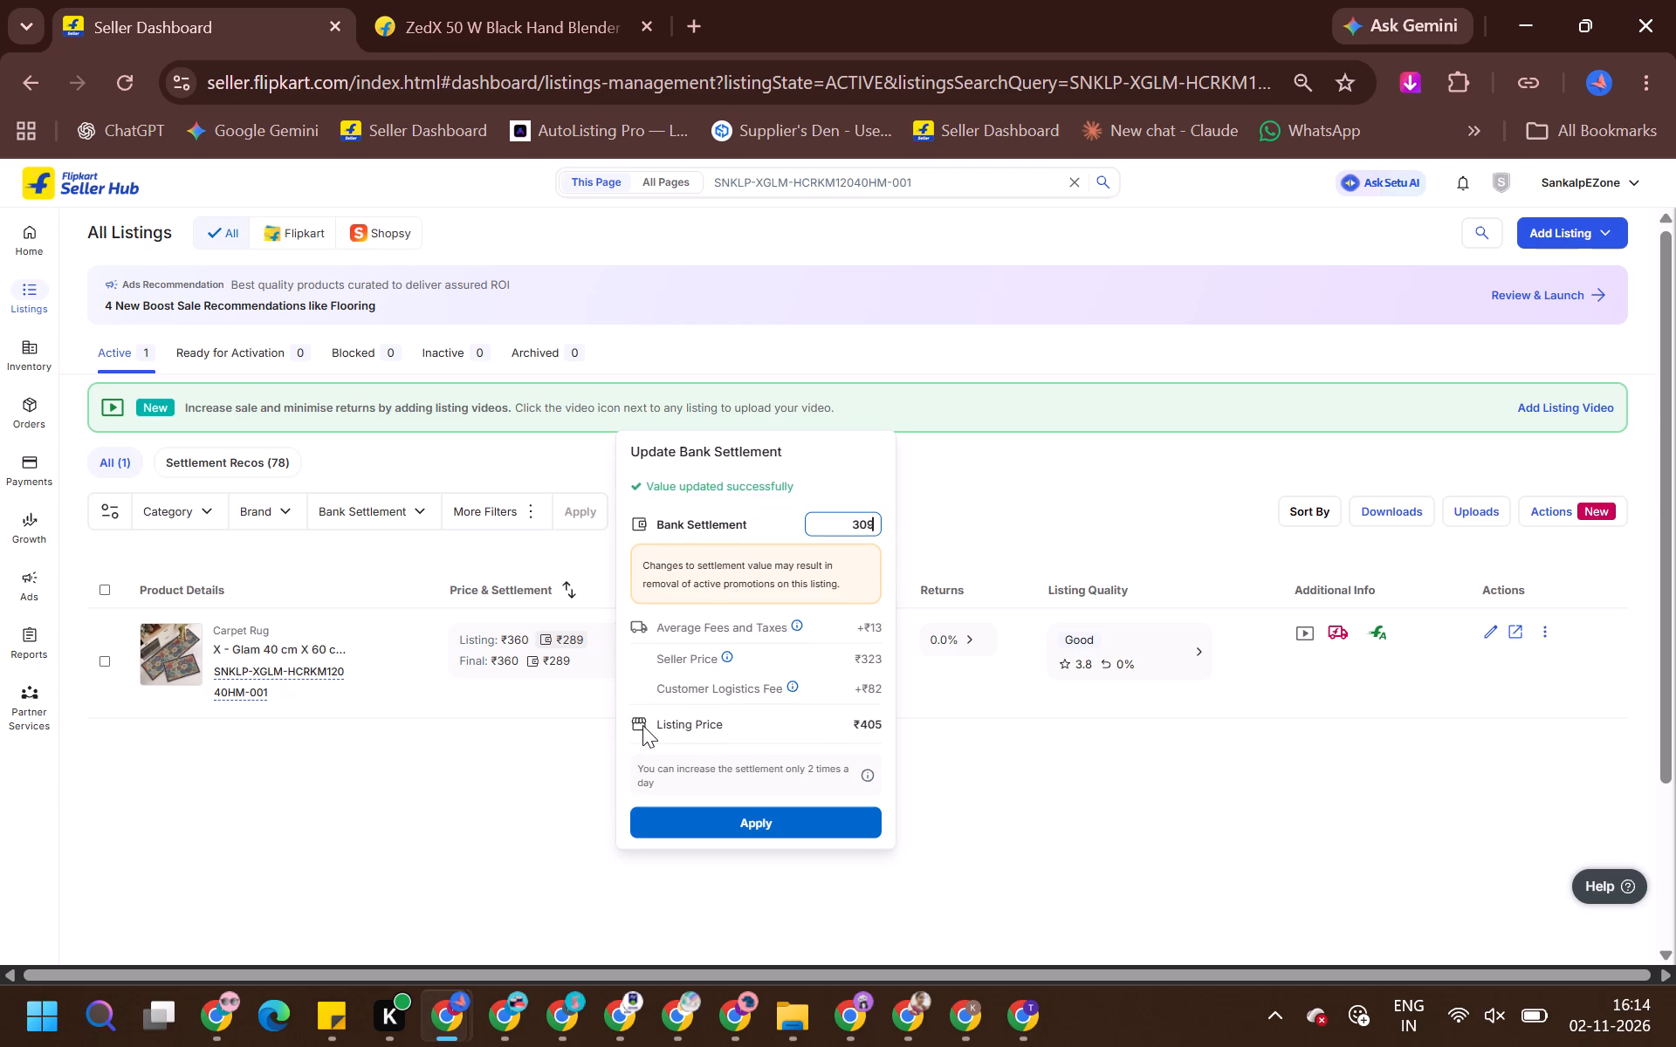
left_click(702, 829)
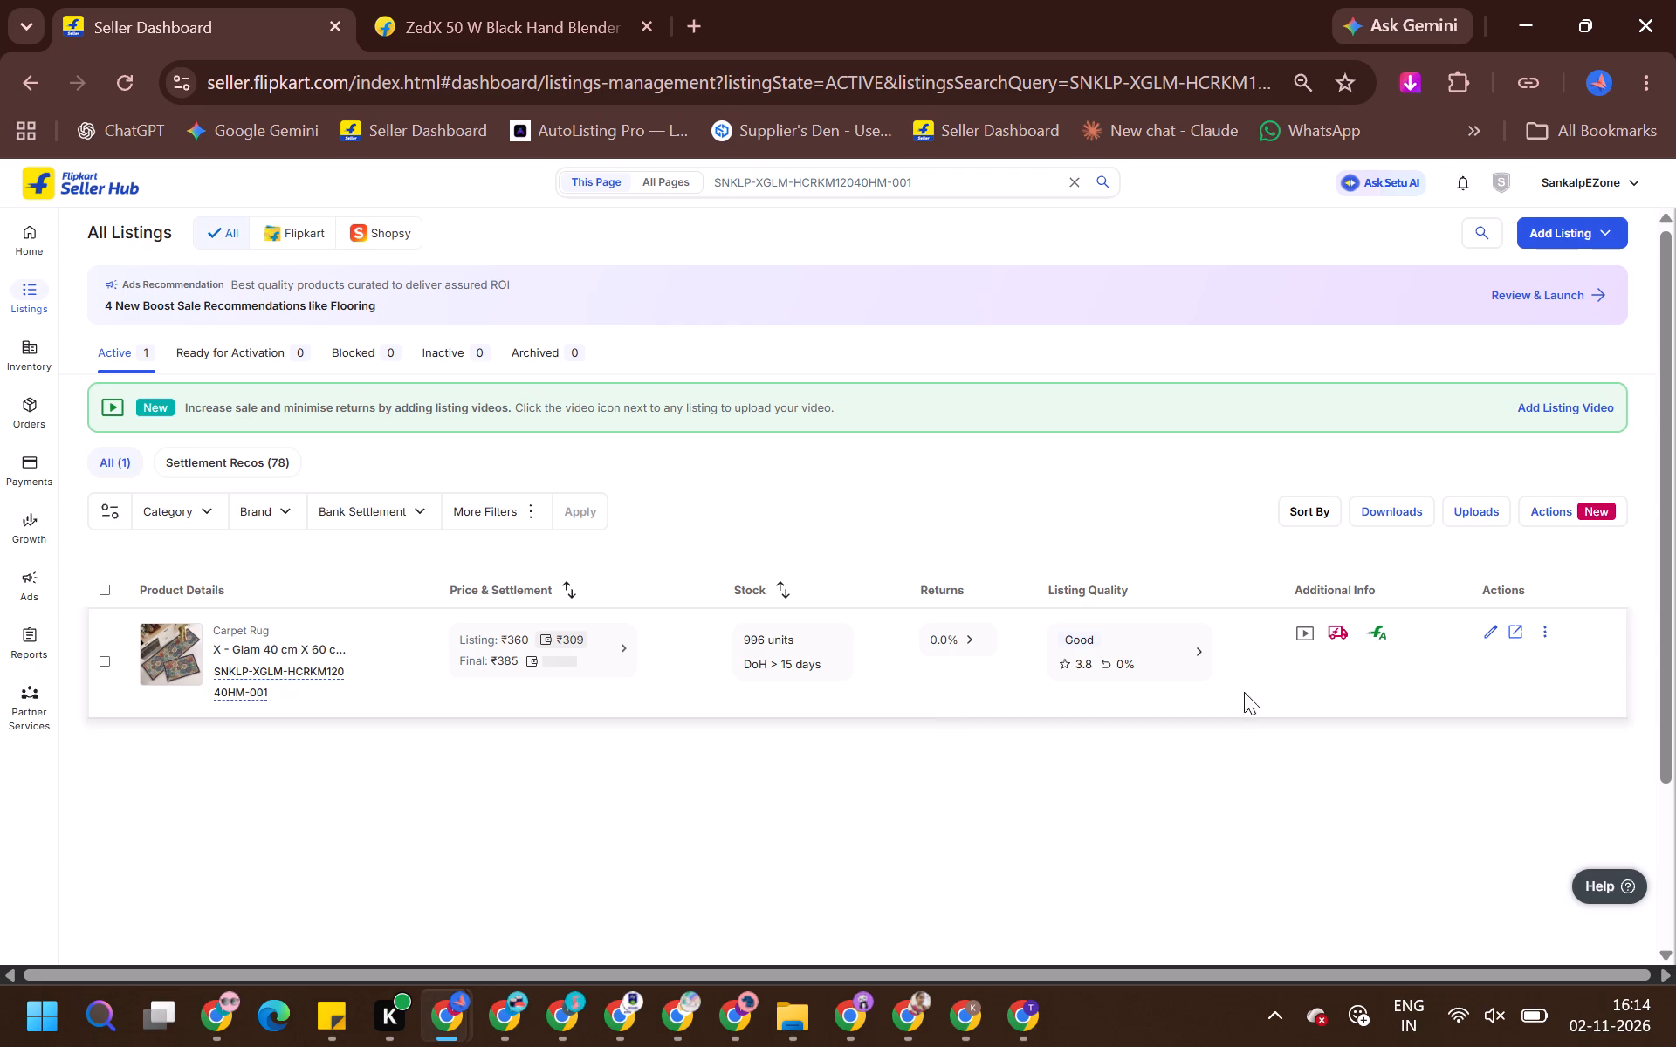
Edit this listing's package details to length 10, breadth 13 and height 15 cm, weight 0.35 kg, and confirm and submit the changes.
left_click(1480, 639)
left_click(1485, 639)
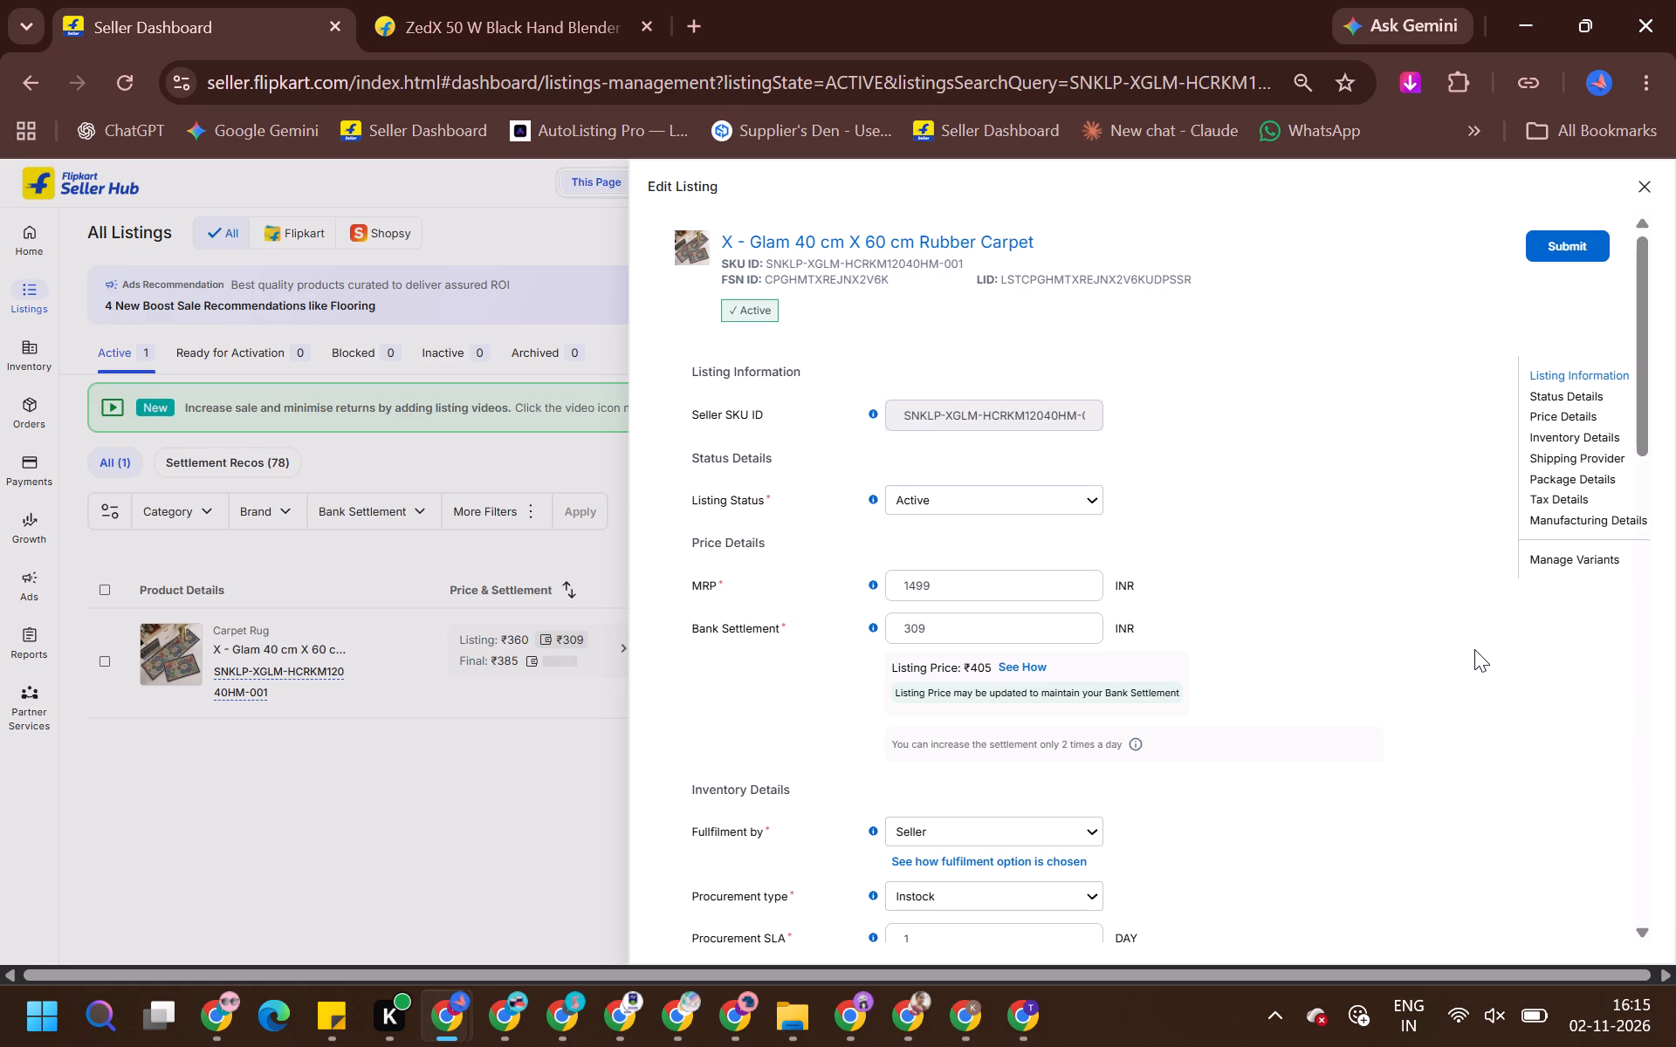
scroll(1531, 665, "down", 3)
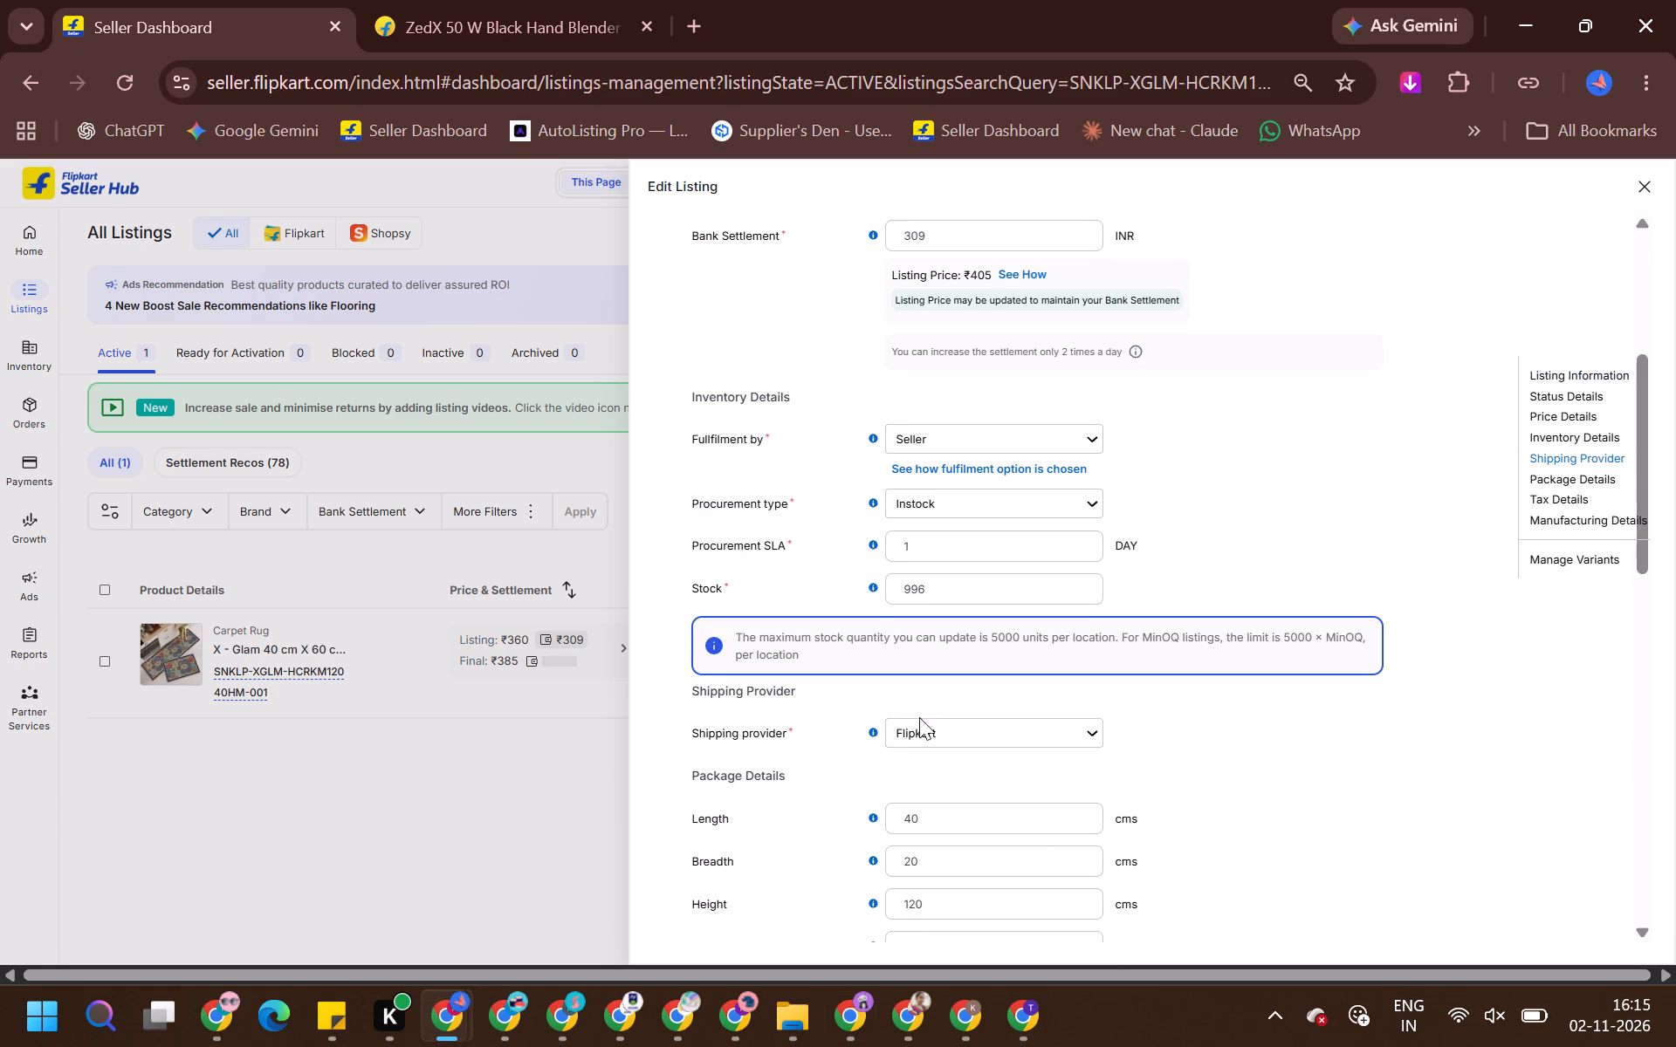
scroll(939, 852, "down", 3)
triple_click(915, 410)
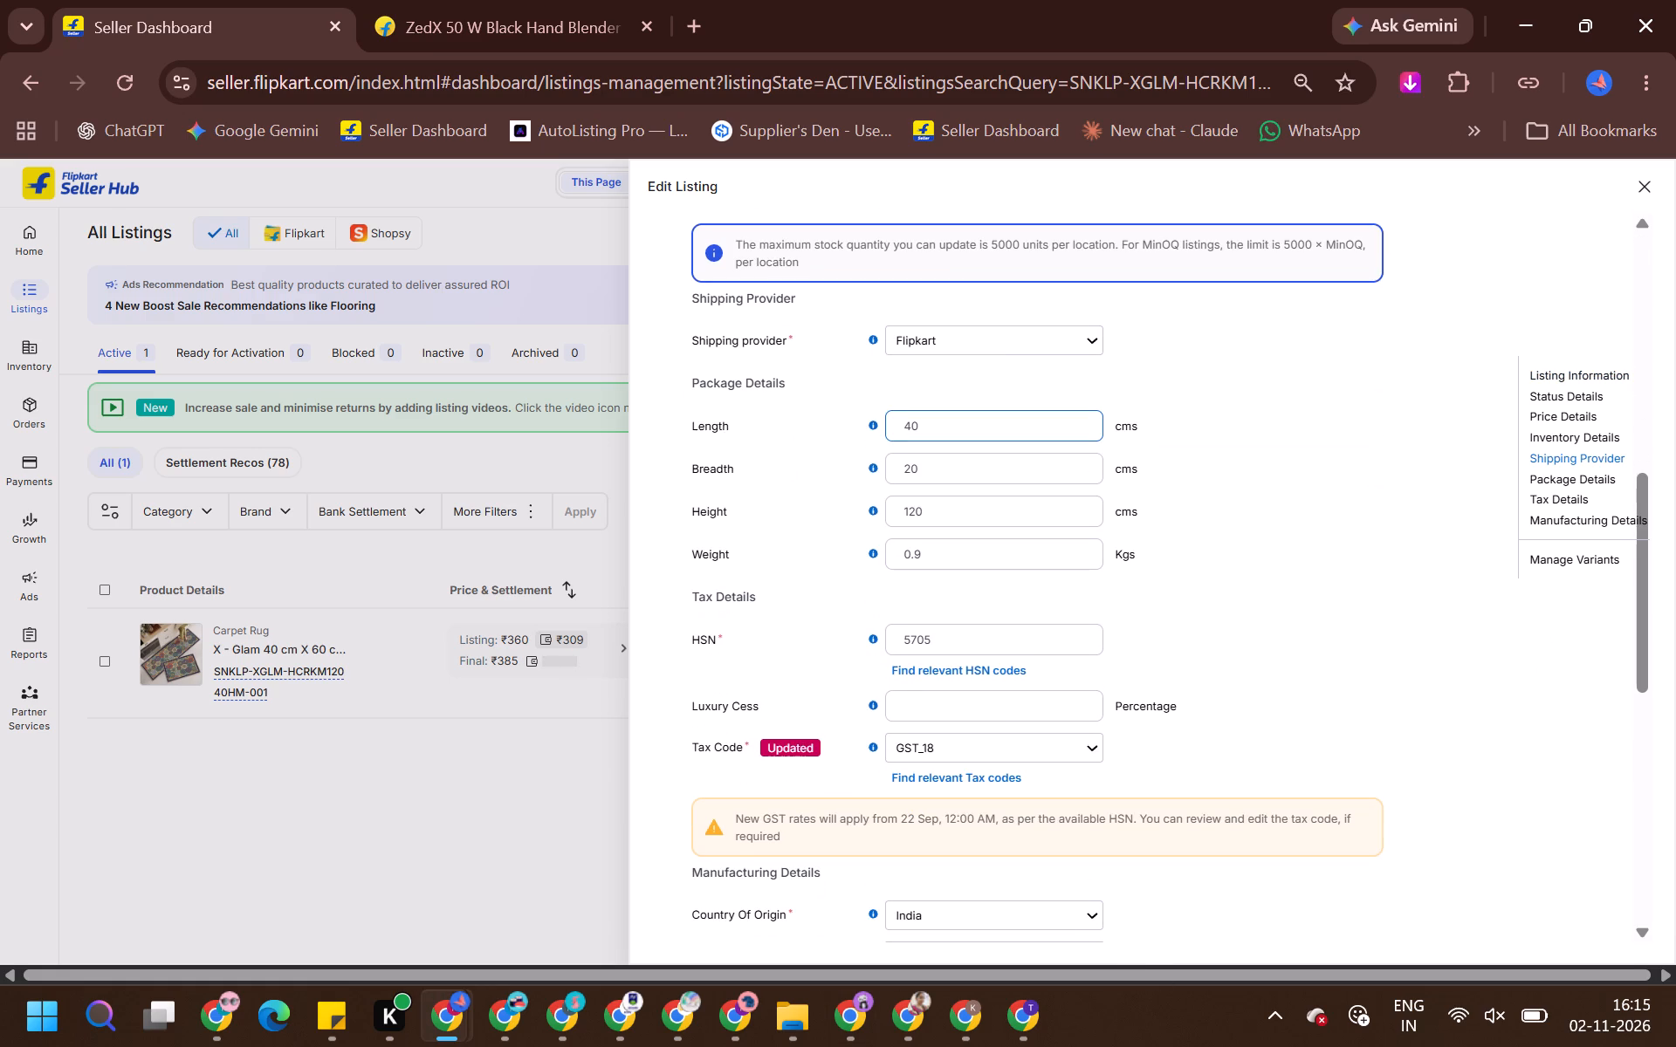
type("10")
key("Tab")
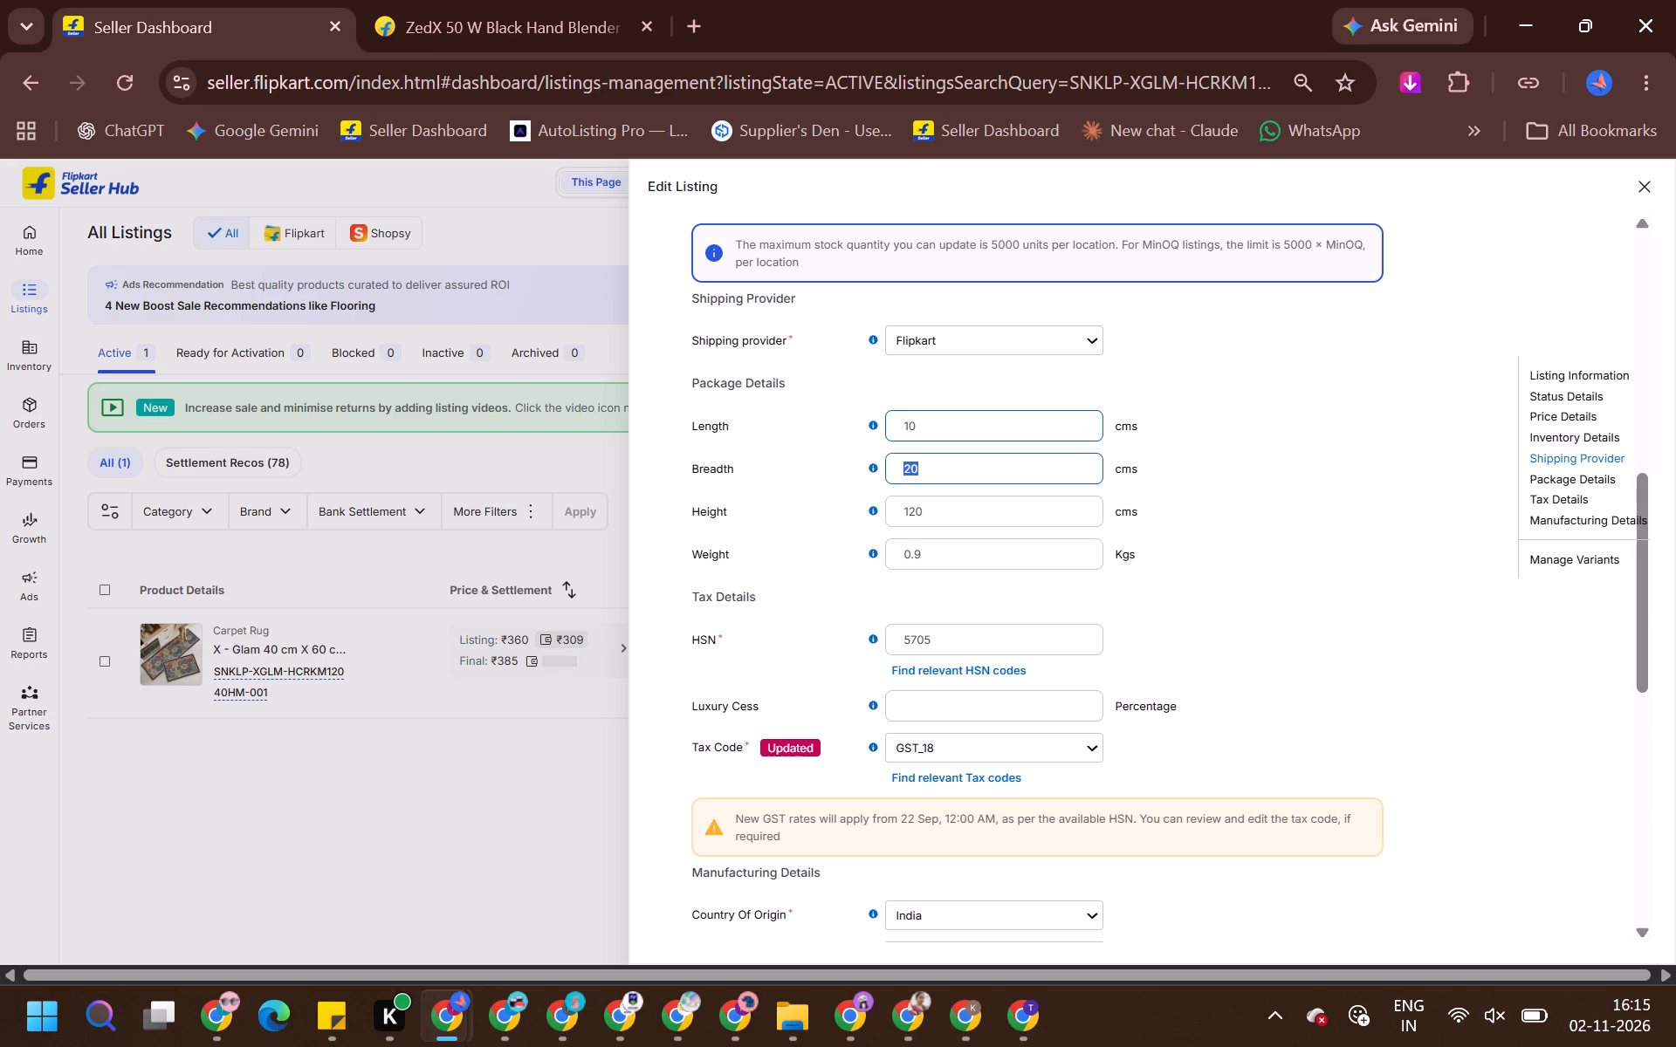
type("13")
key("Tab")
type("15")
key("Tab")
type("0.35")
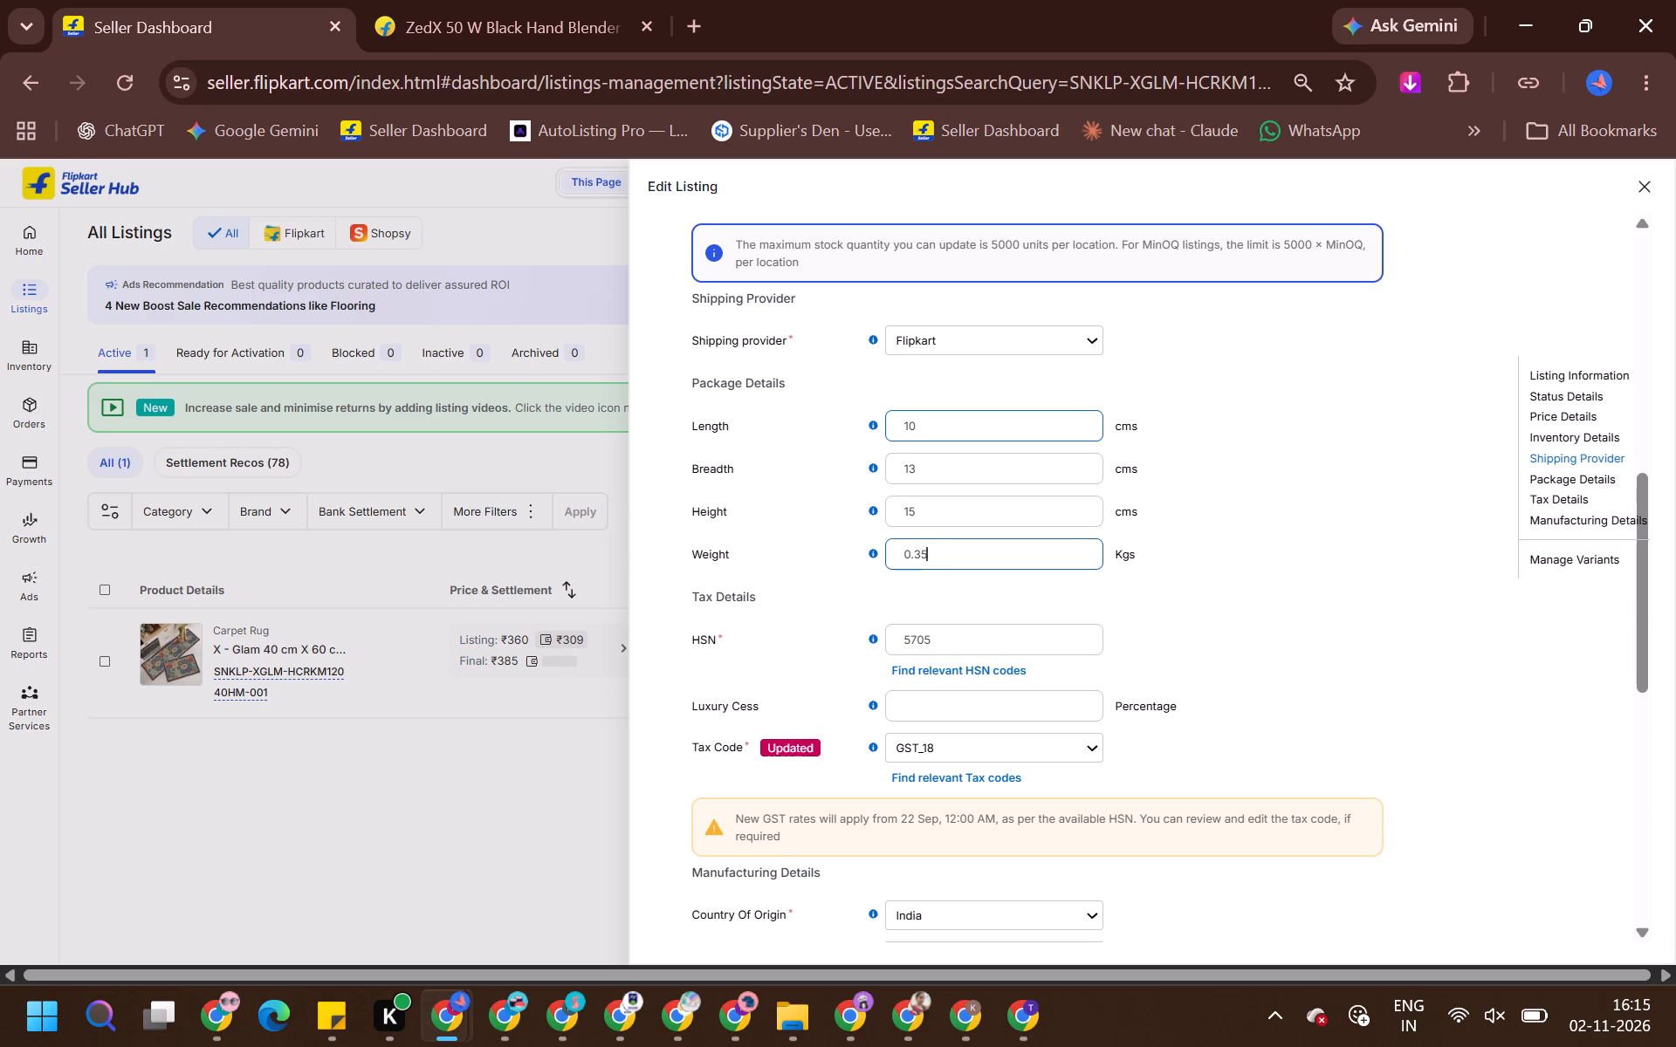
key("Return")
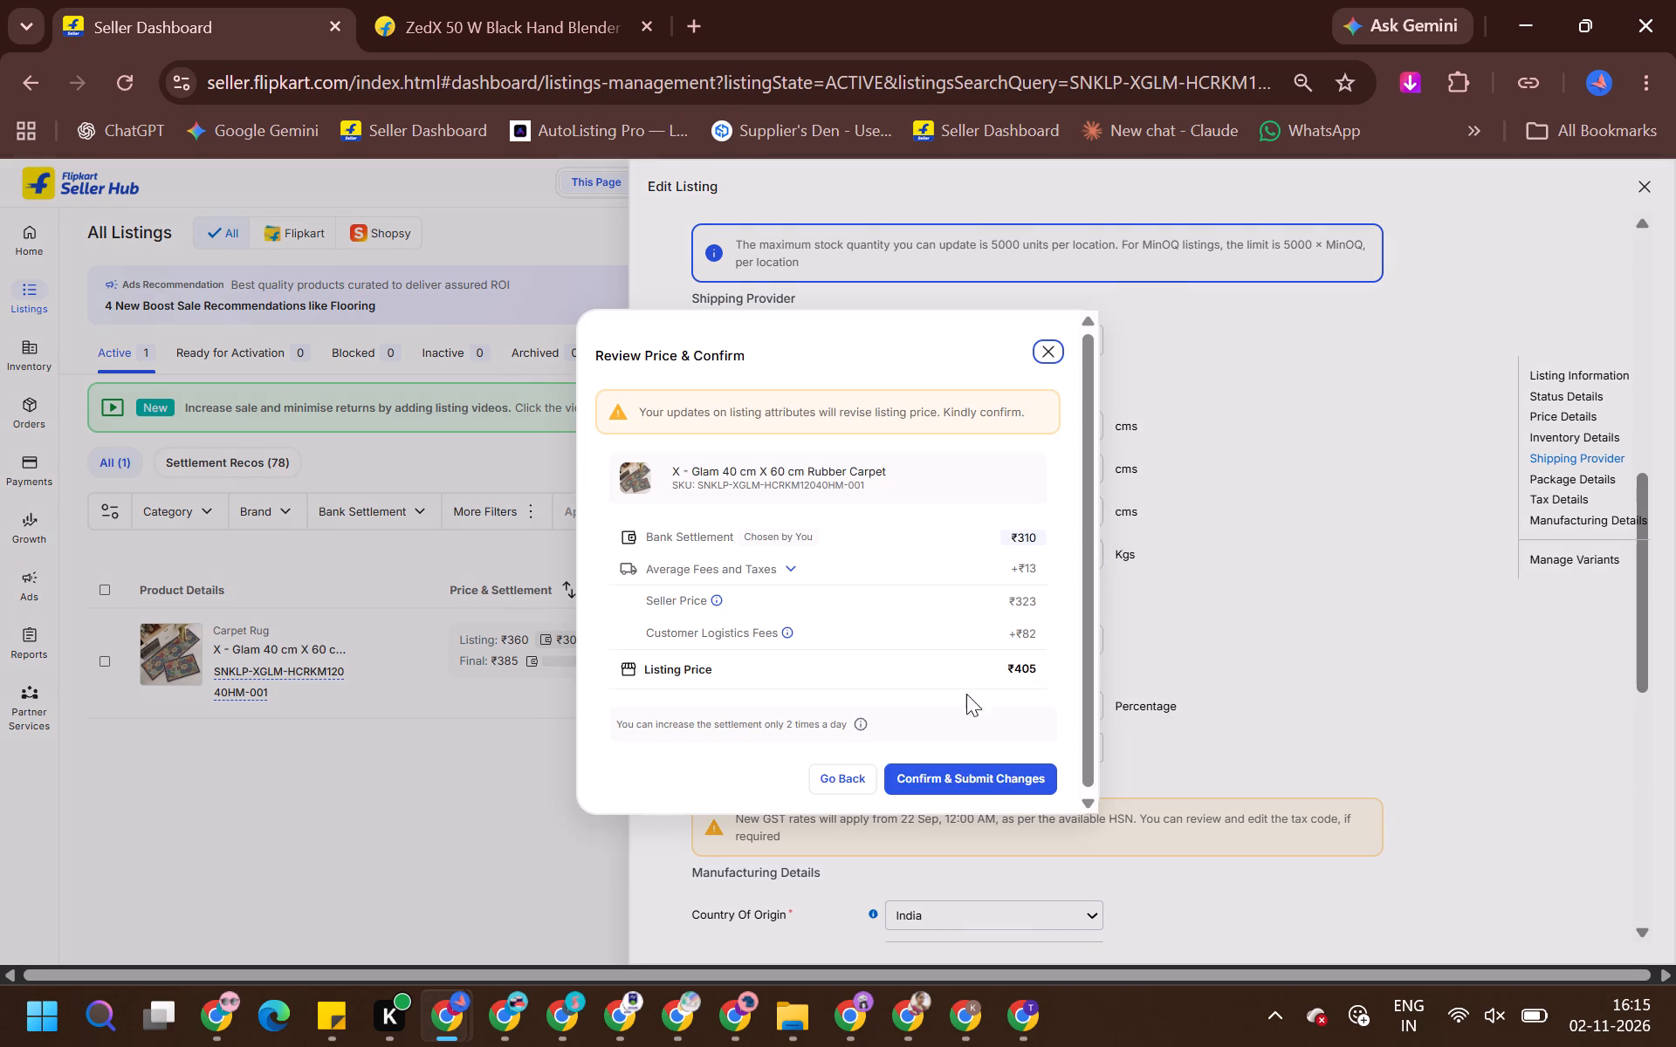
left_click(986, 778)
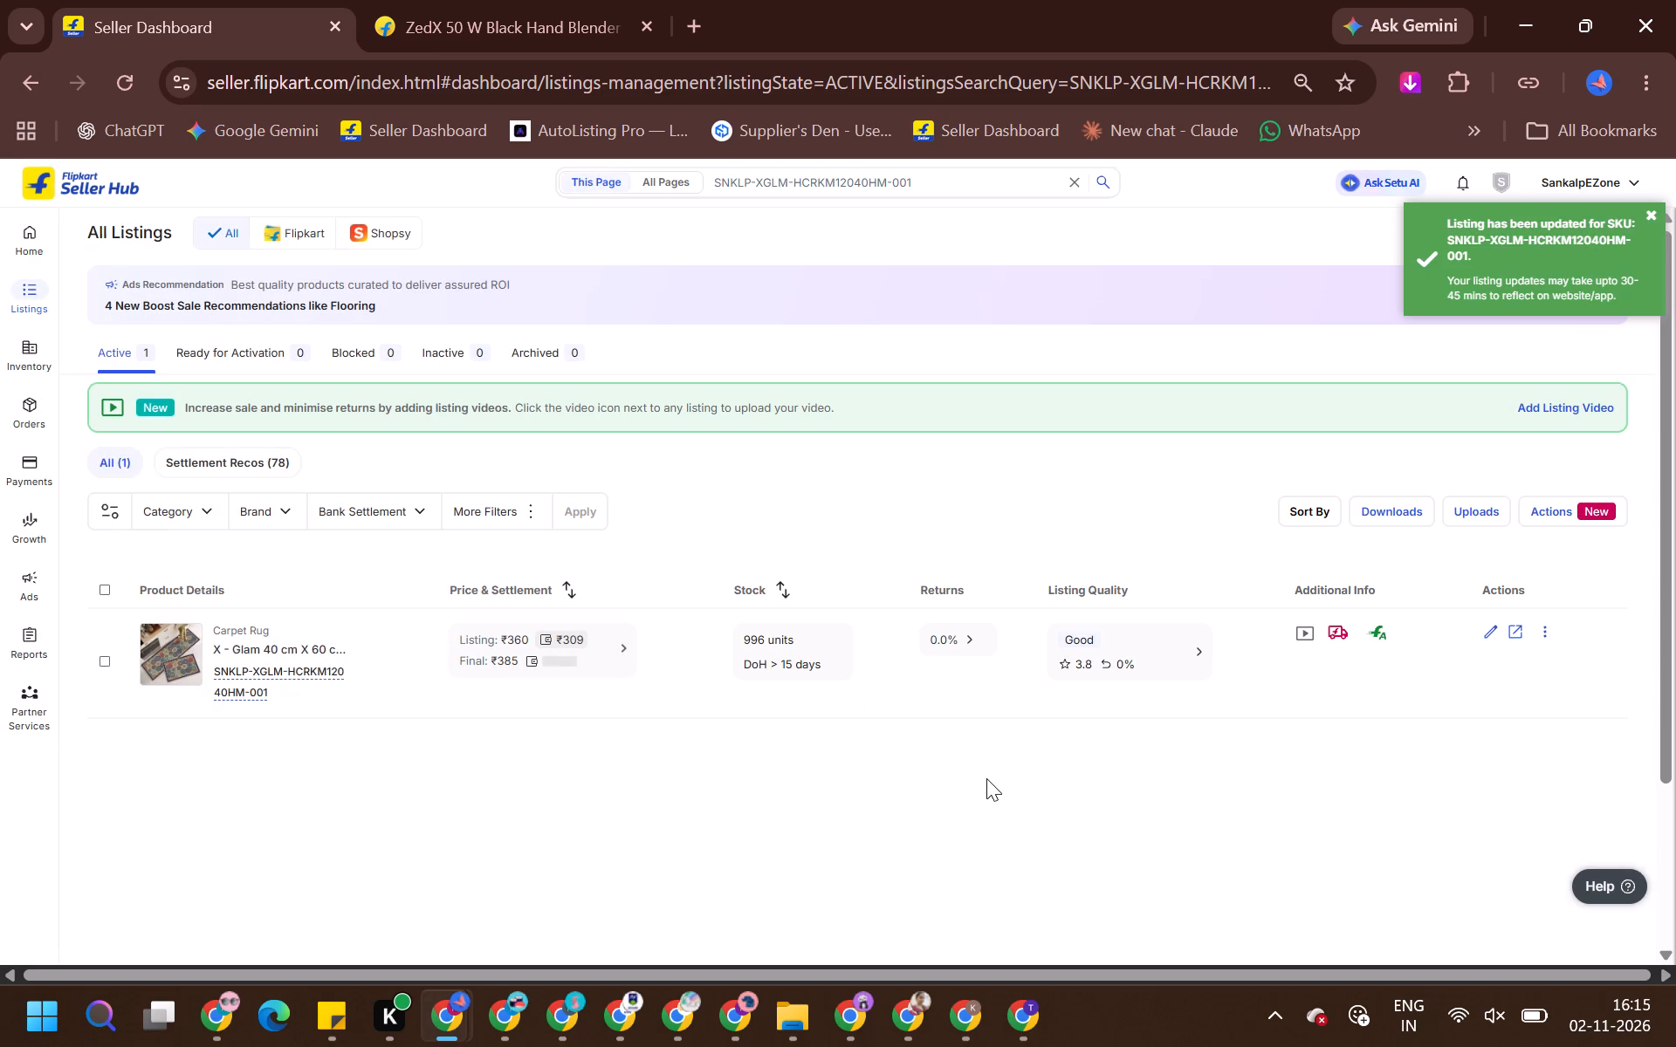
Copy the SKU ID of the ₹349 SNKLP-XGLM-MAT-00… carpet from the seller insights list and search the listings for it.
key("alt+Tab")
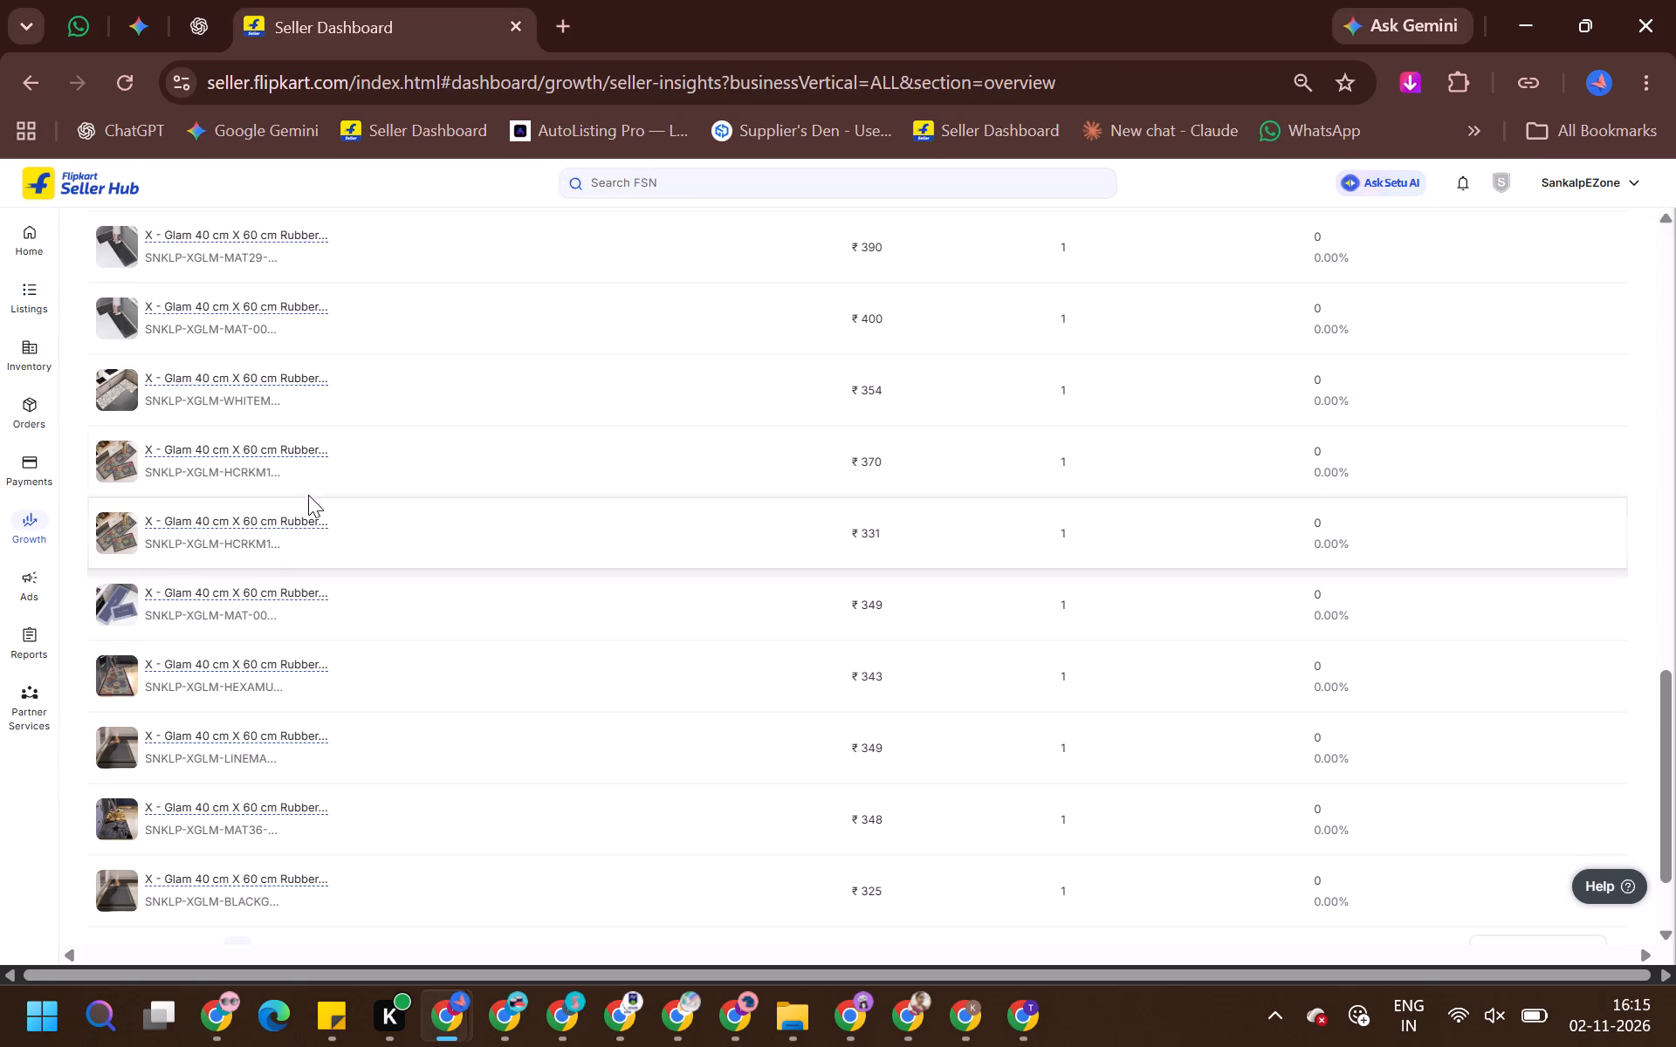
scroll(298, 612, "down", 1)
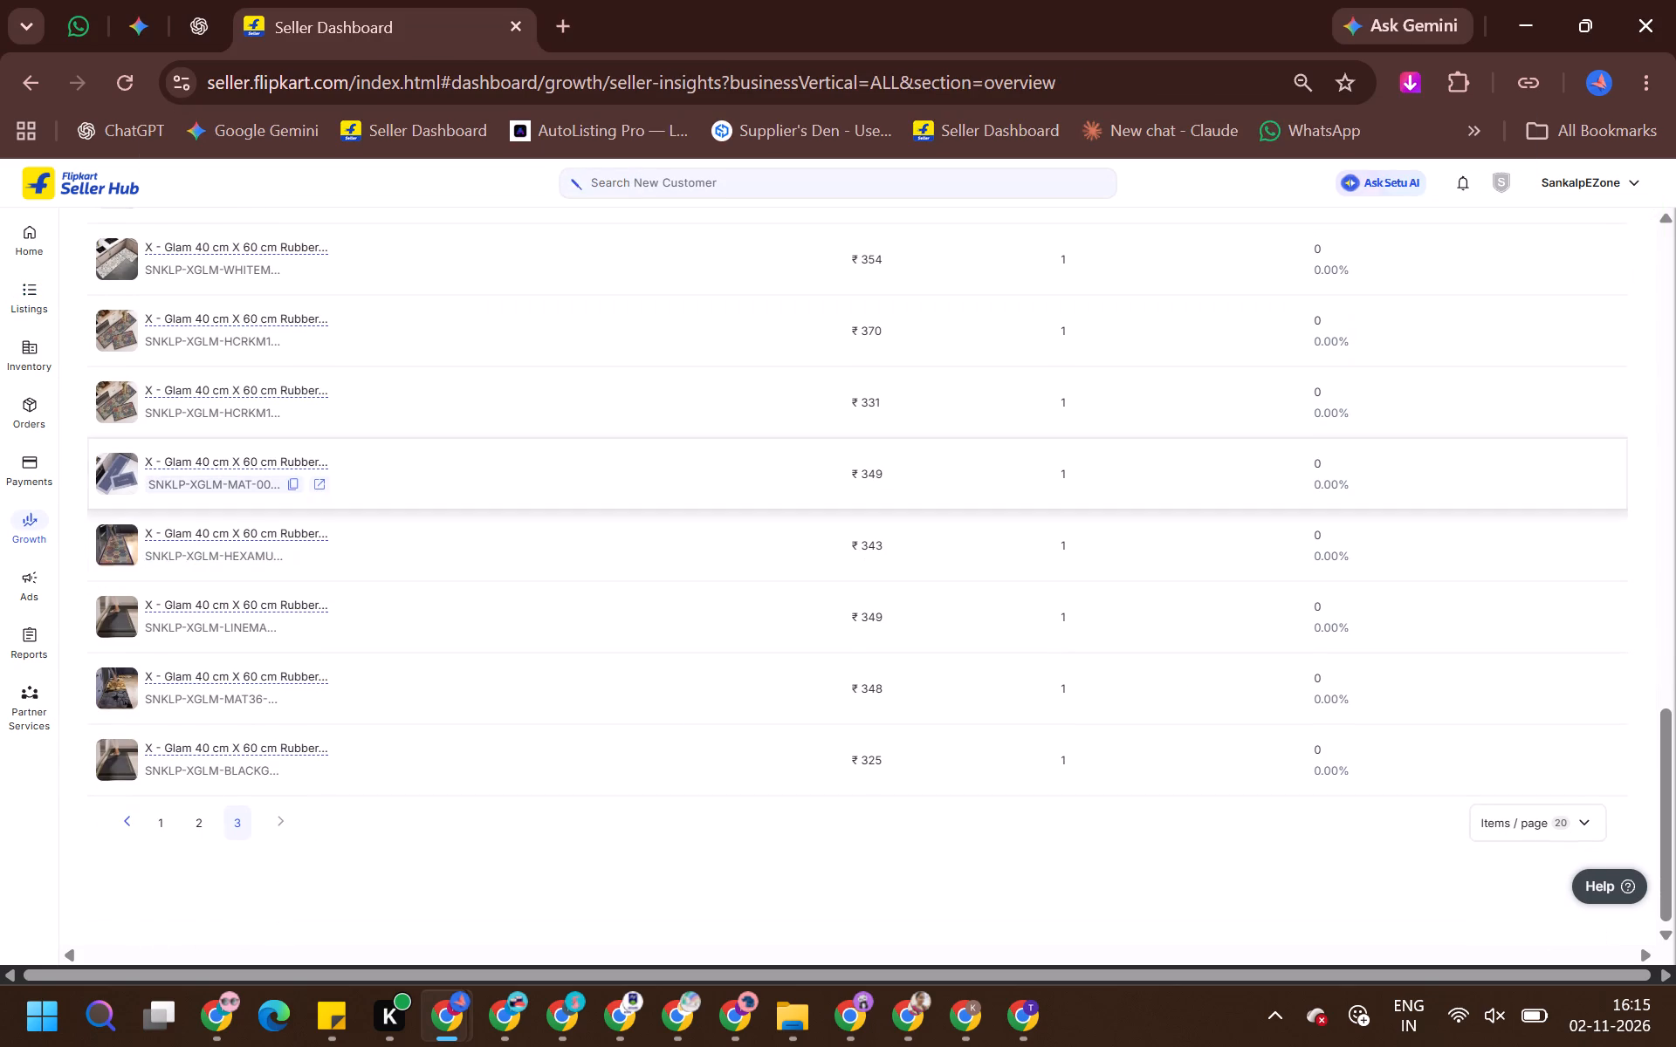
left_click(298, 489)
key("alt+Tab")
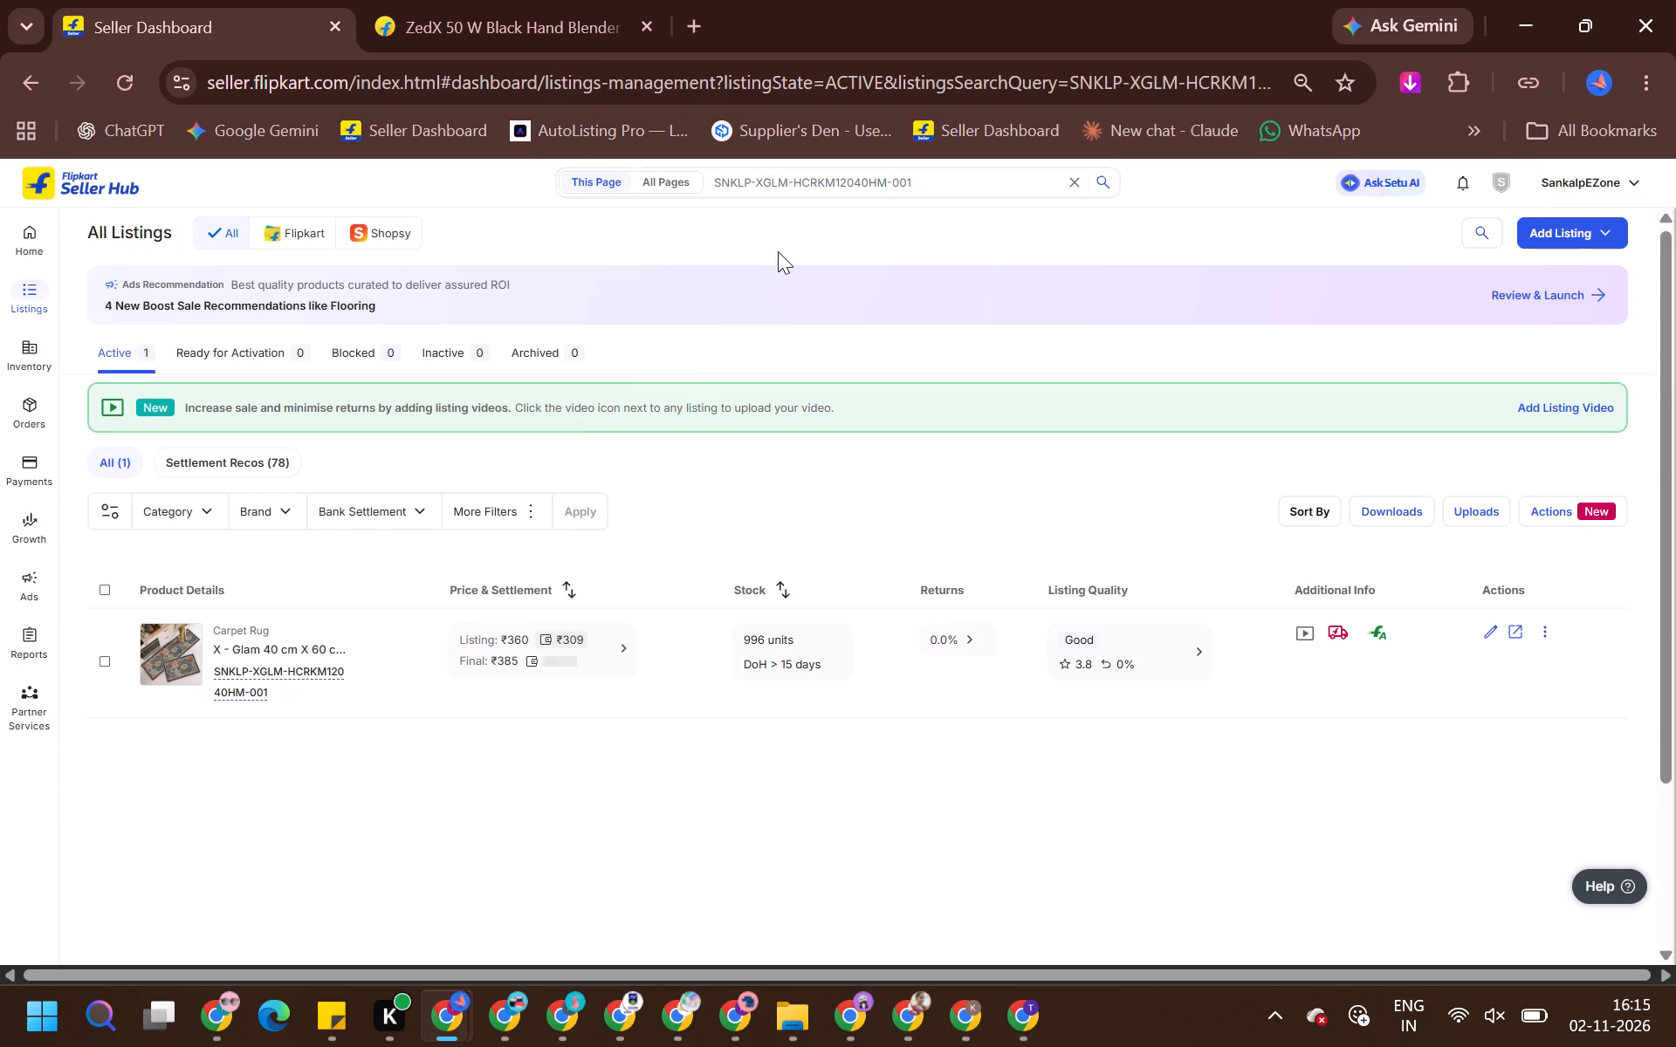
left_click(825, 189)
key("ctrl+a")
key("ctrl+v")
key("ctrl+Return")
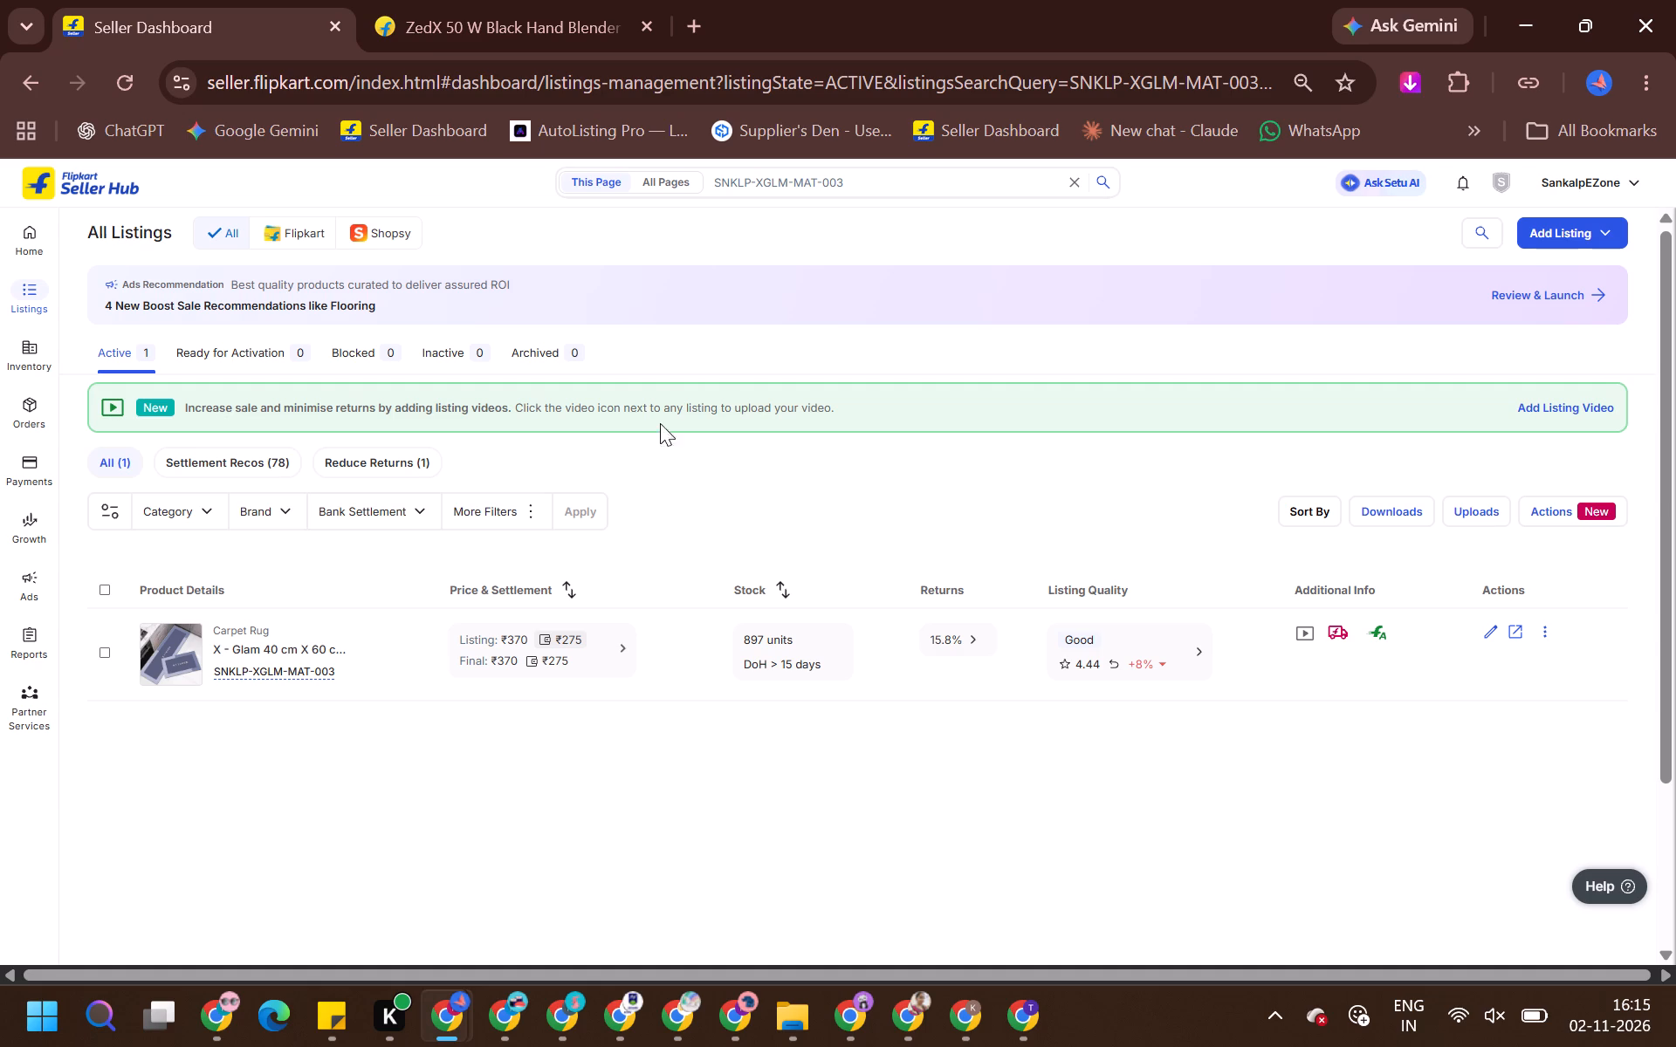
Set the bank settlement of the SNKLP-XGLM-MAT-003 listing to ₹289 and apply it.
left_click(601, 638)
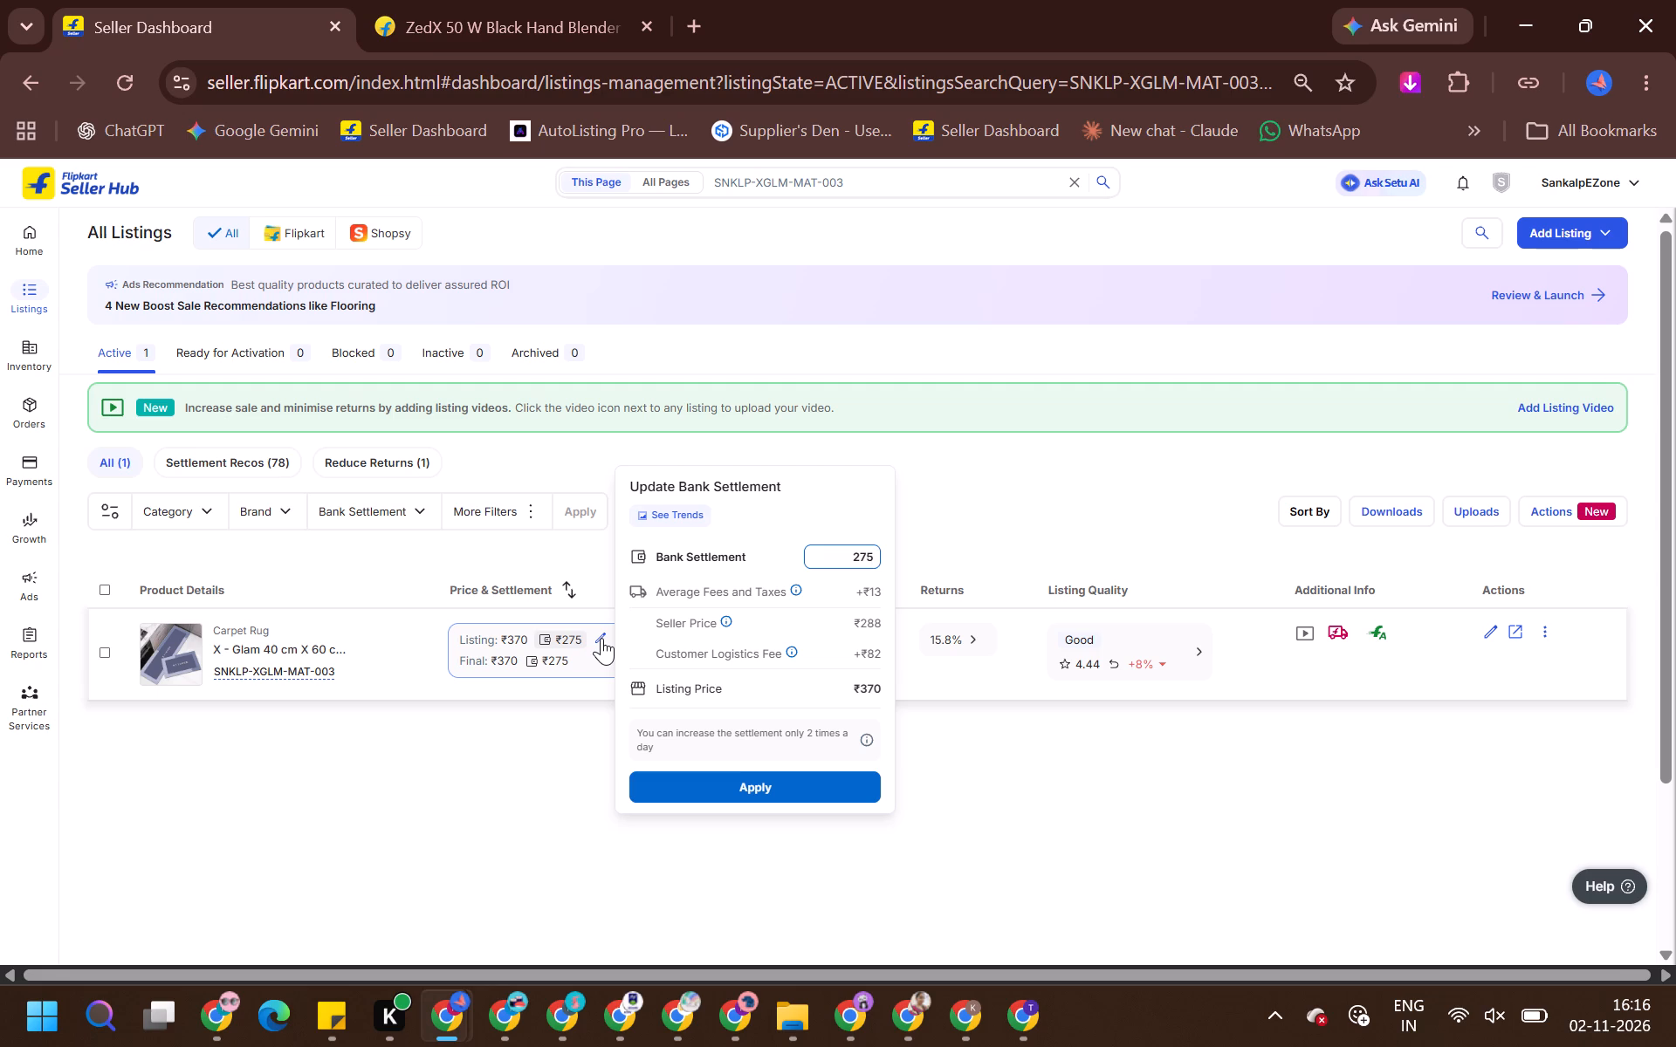
key("BackSpace")
key("BackSpace")
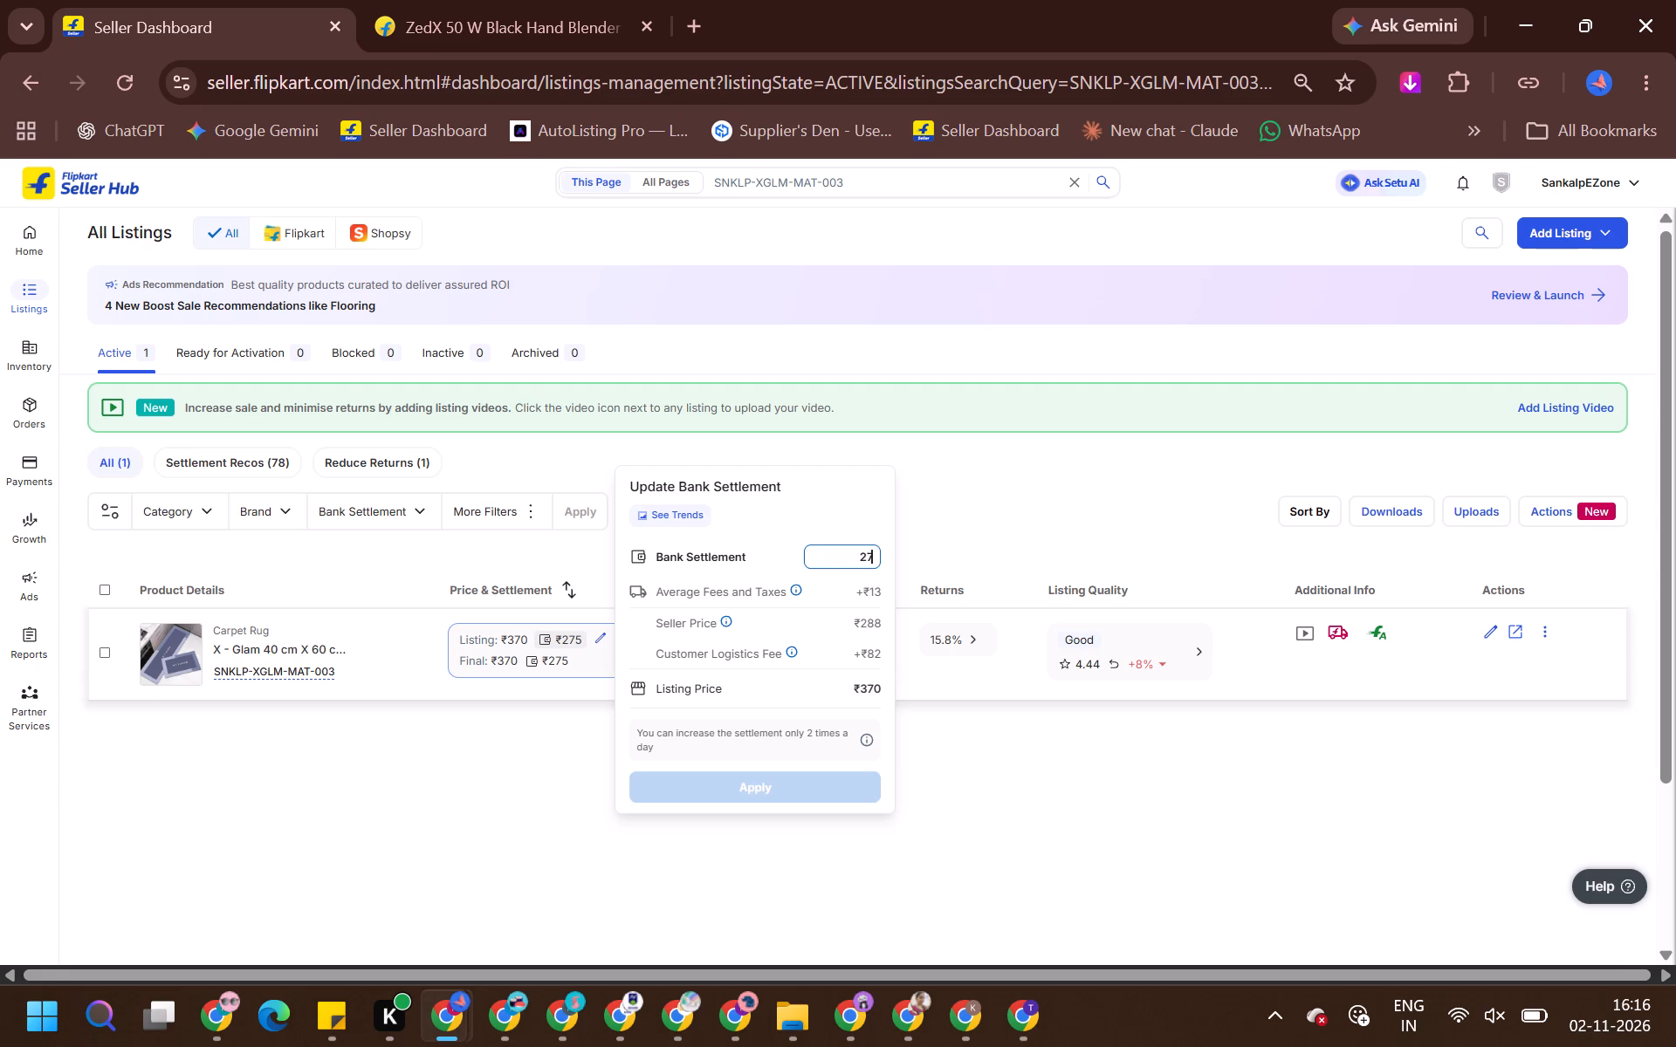
type("89")
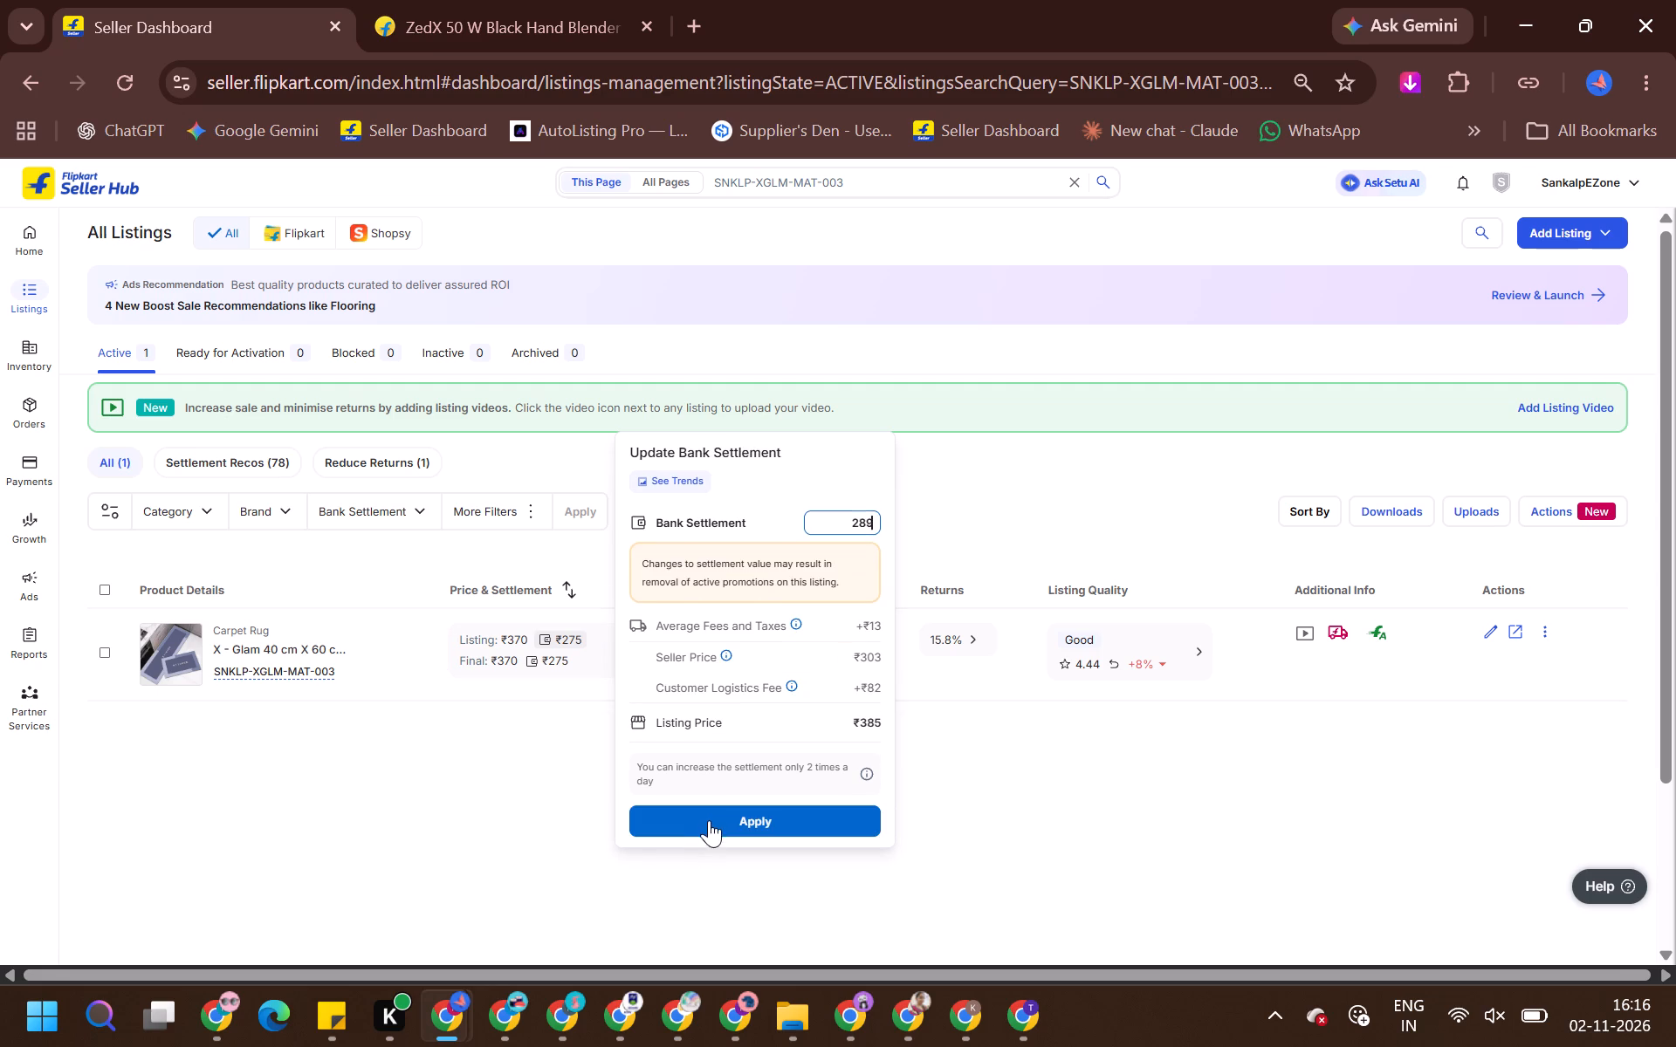
left_click(711, 816)
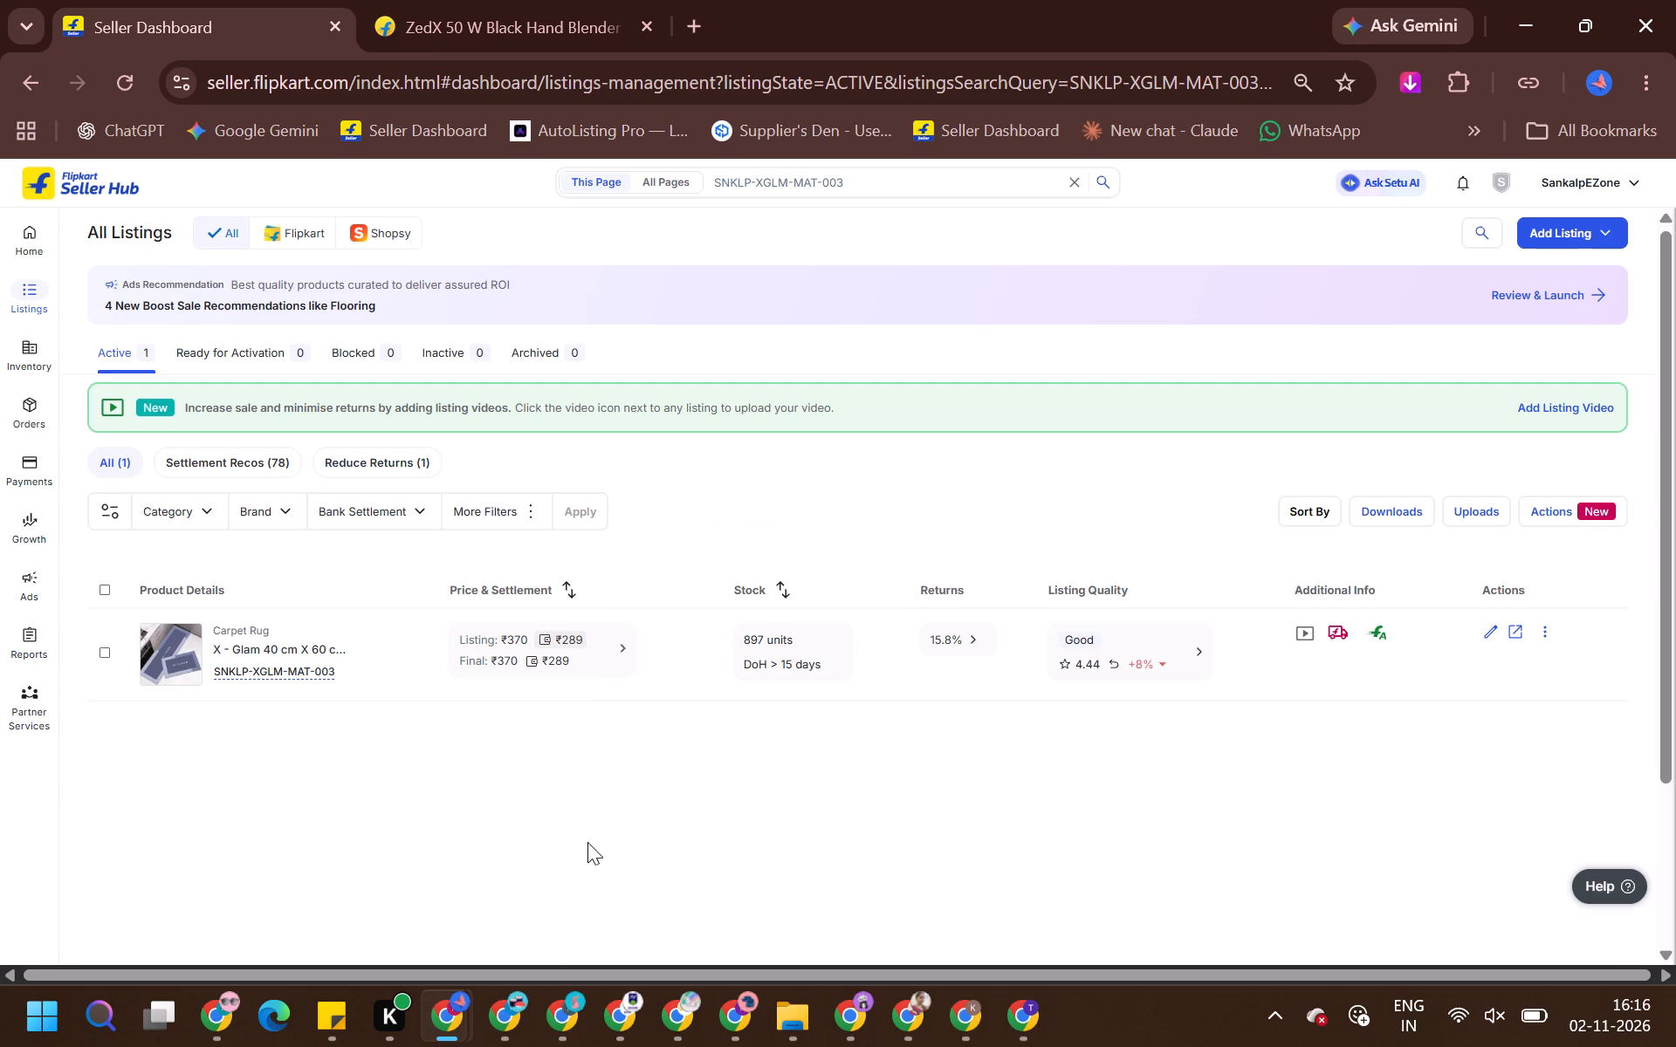
Raise the bank settlement of the SNKLP-XGLM-MAT-003 listing to ₹309 and apply it.
left_click(608, 641)
left_click(601, 639)
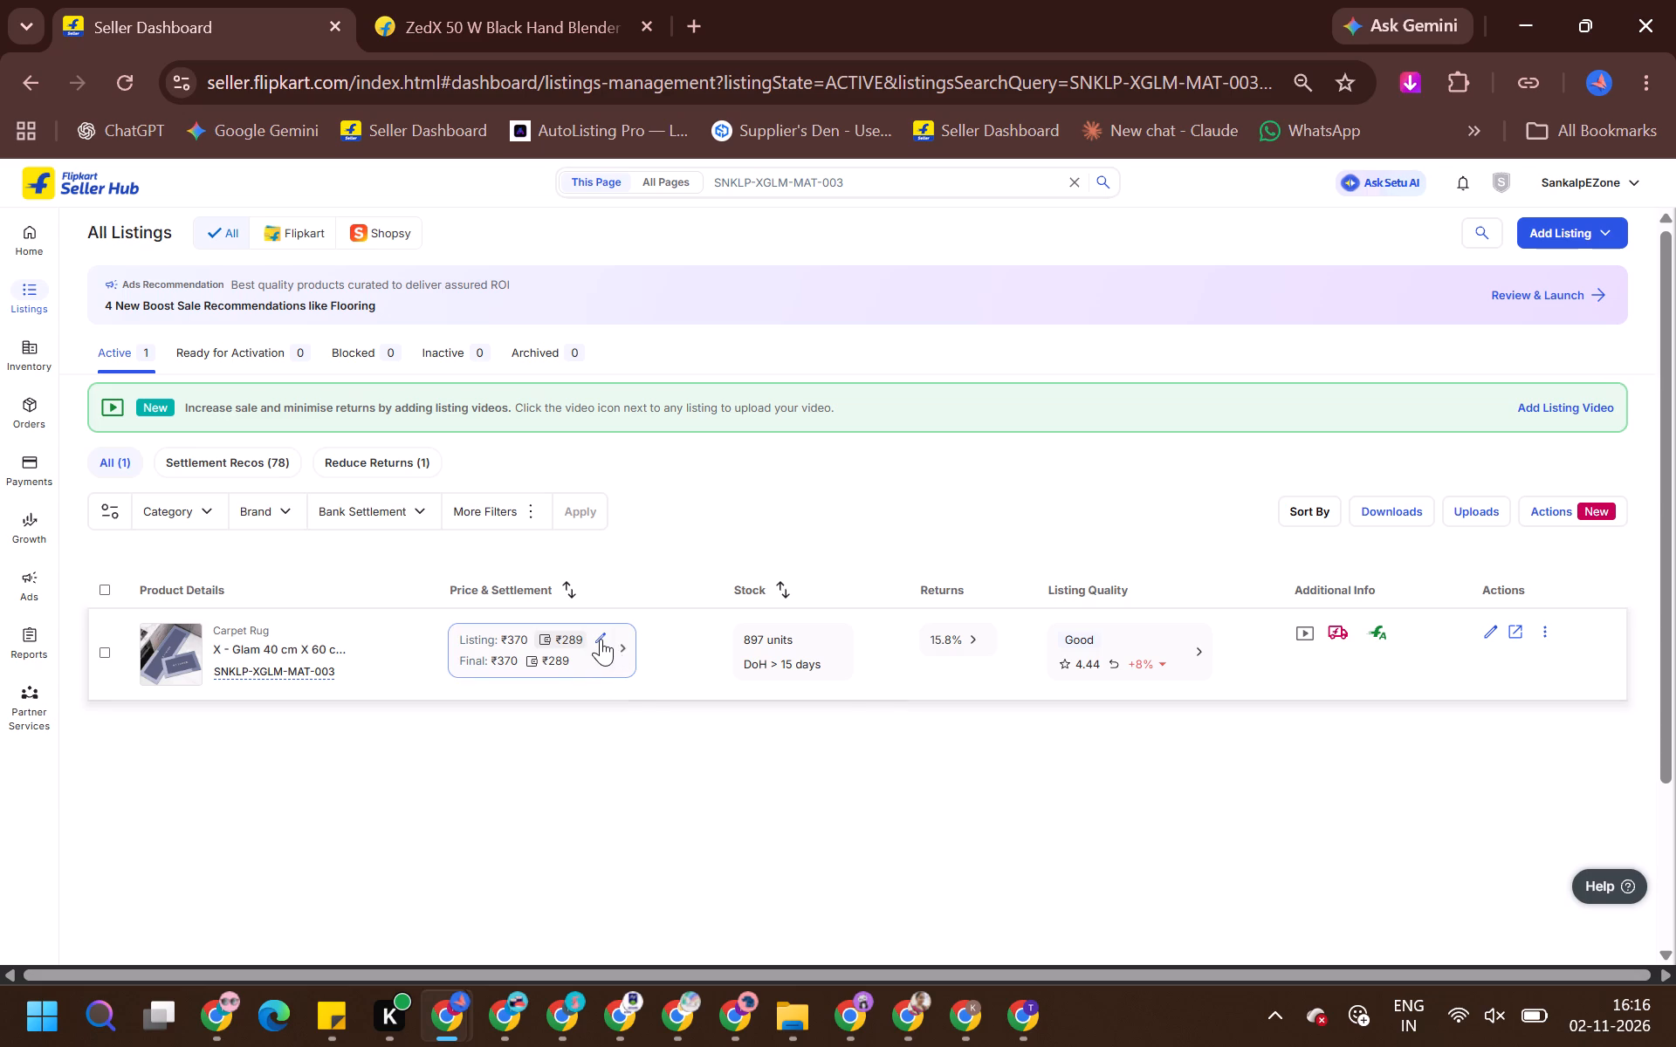
key("ctrl+a")
type("309")
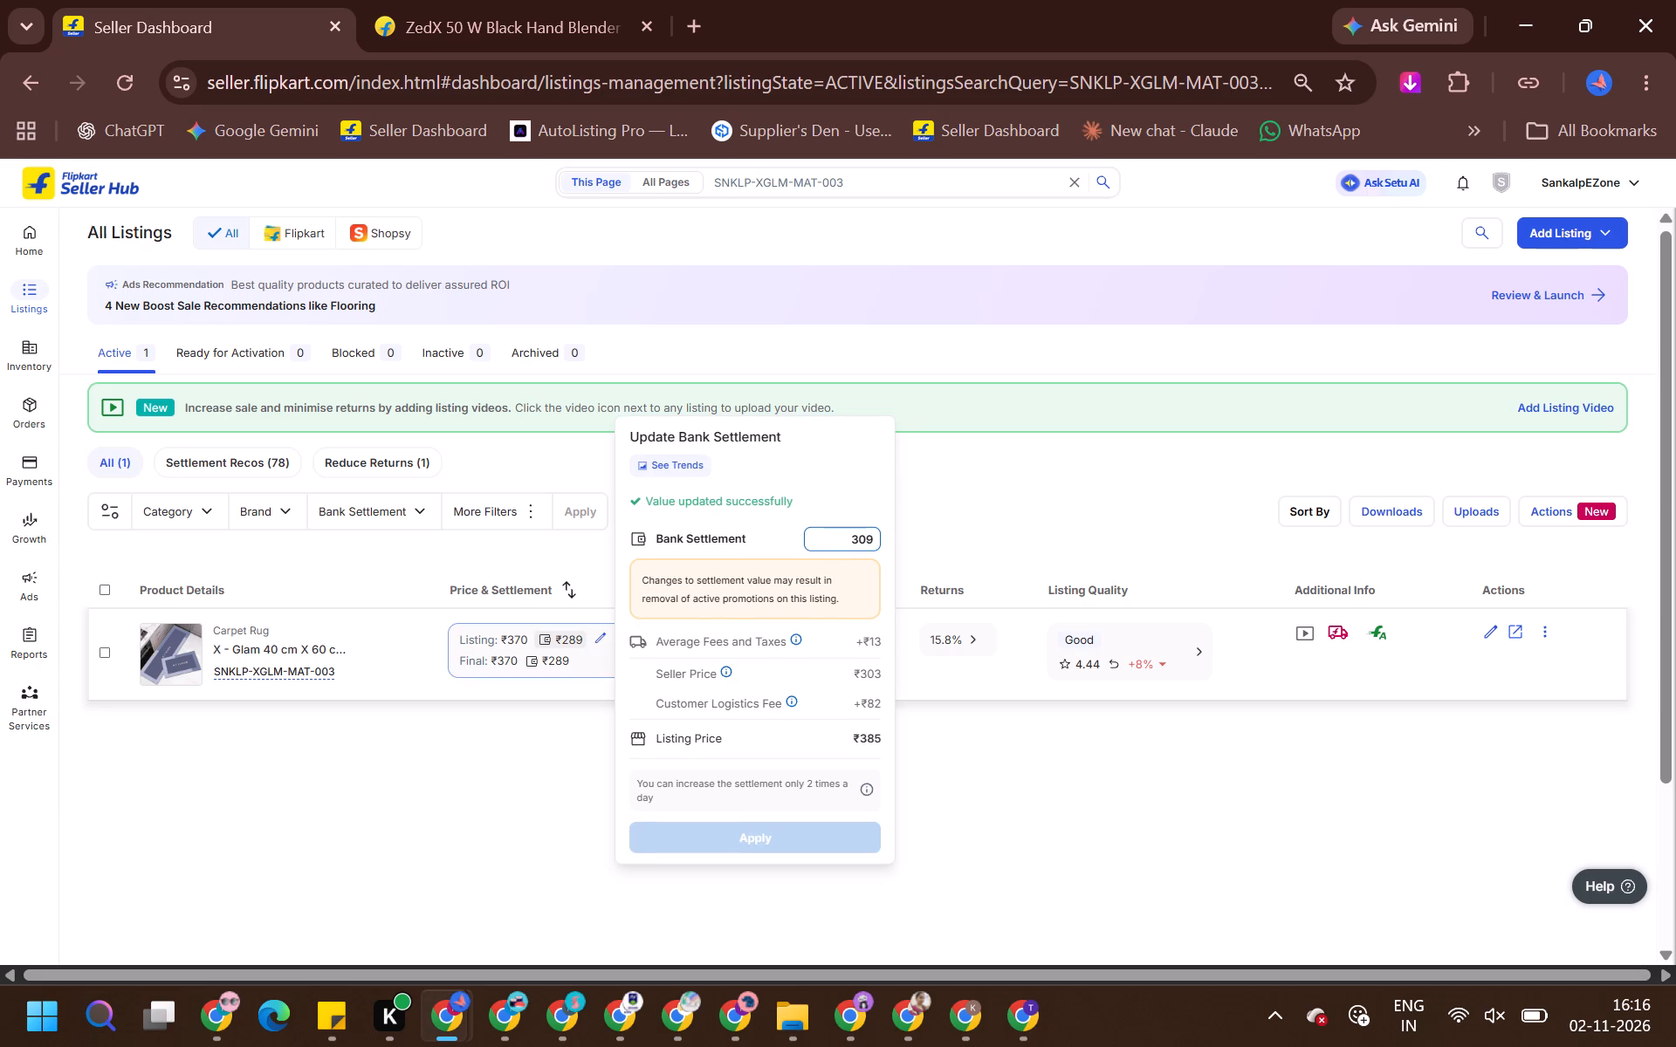
left_click(778, 836)
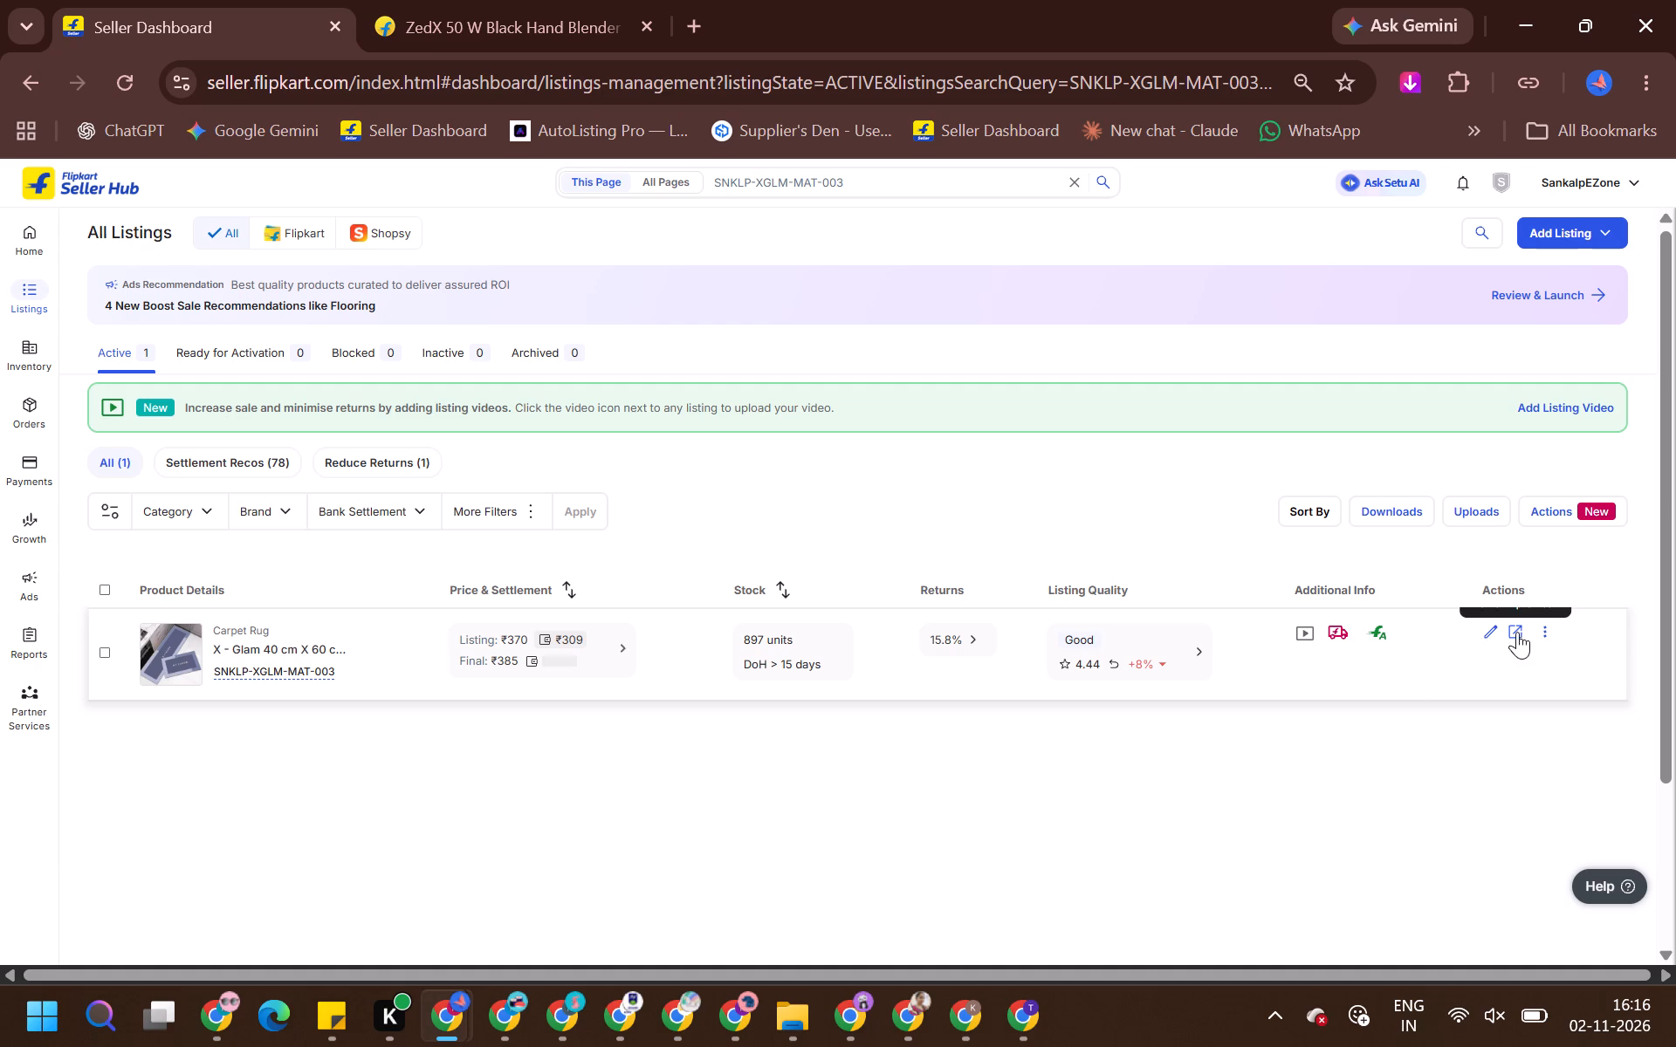
Edit the SNKLP-XGLM-MAT-003 listing's package details to length 10, breadth 13 and height 15 cm, weight 0.35 kg, and confirm and submit the changes.
left_click(1490, 638)
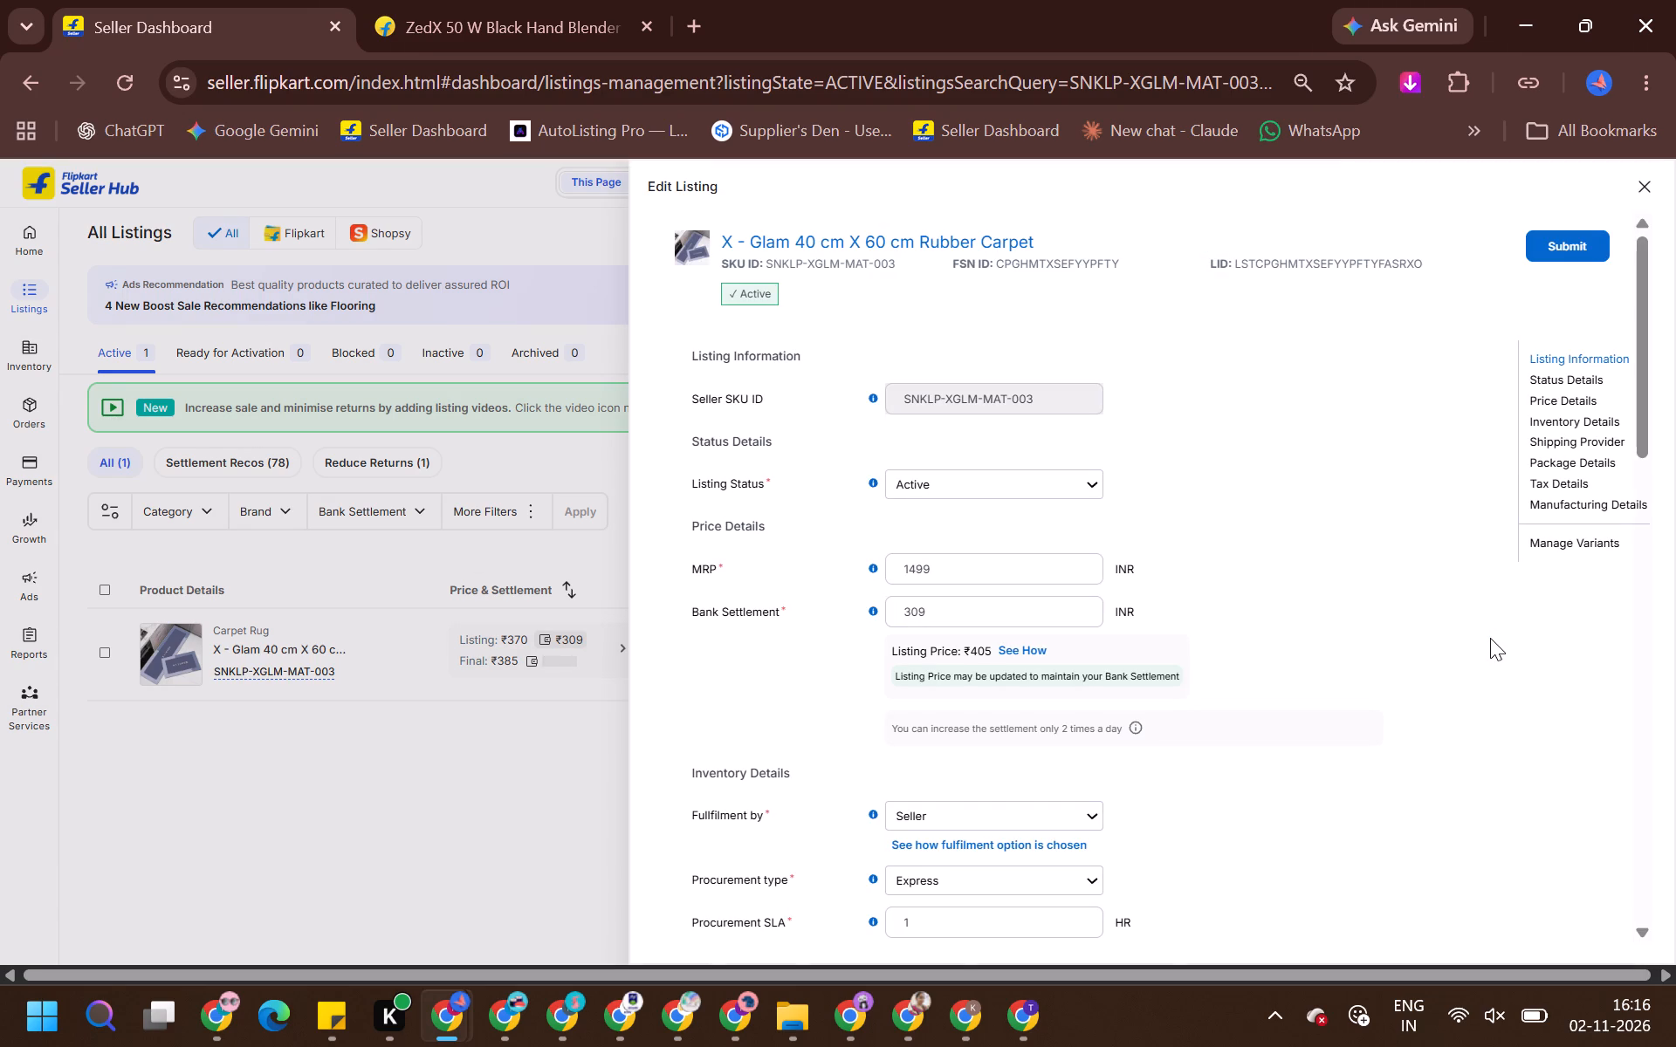
scroll(917, 676, "down", 4)
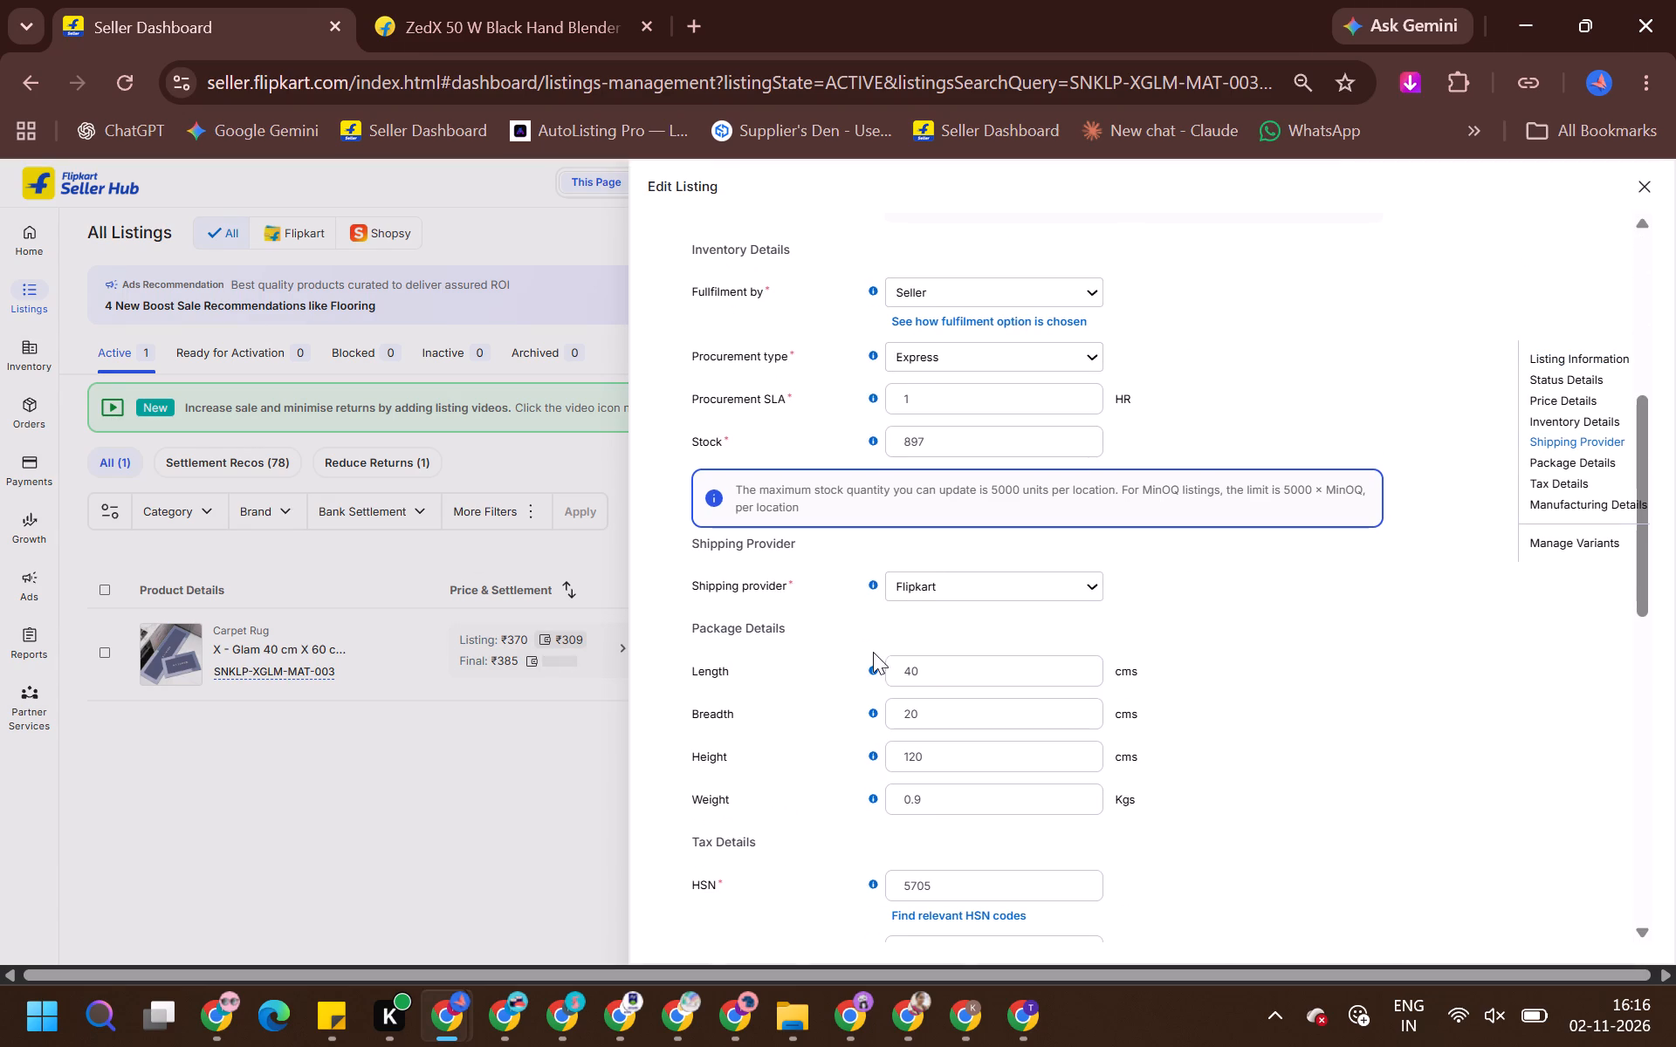
triple_click(919, 661)
type("10")
key("Tab")
type("13")
key("Tab")
type("15")
key("Tab")
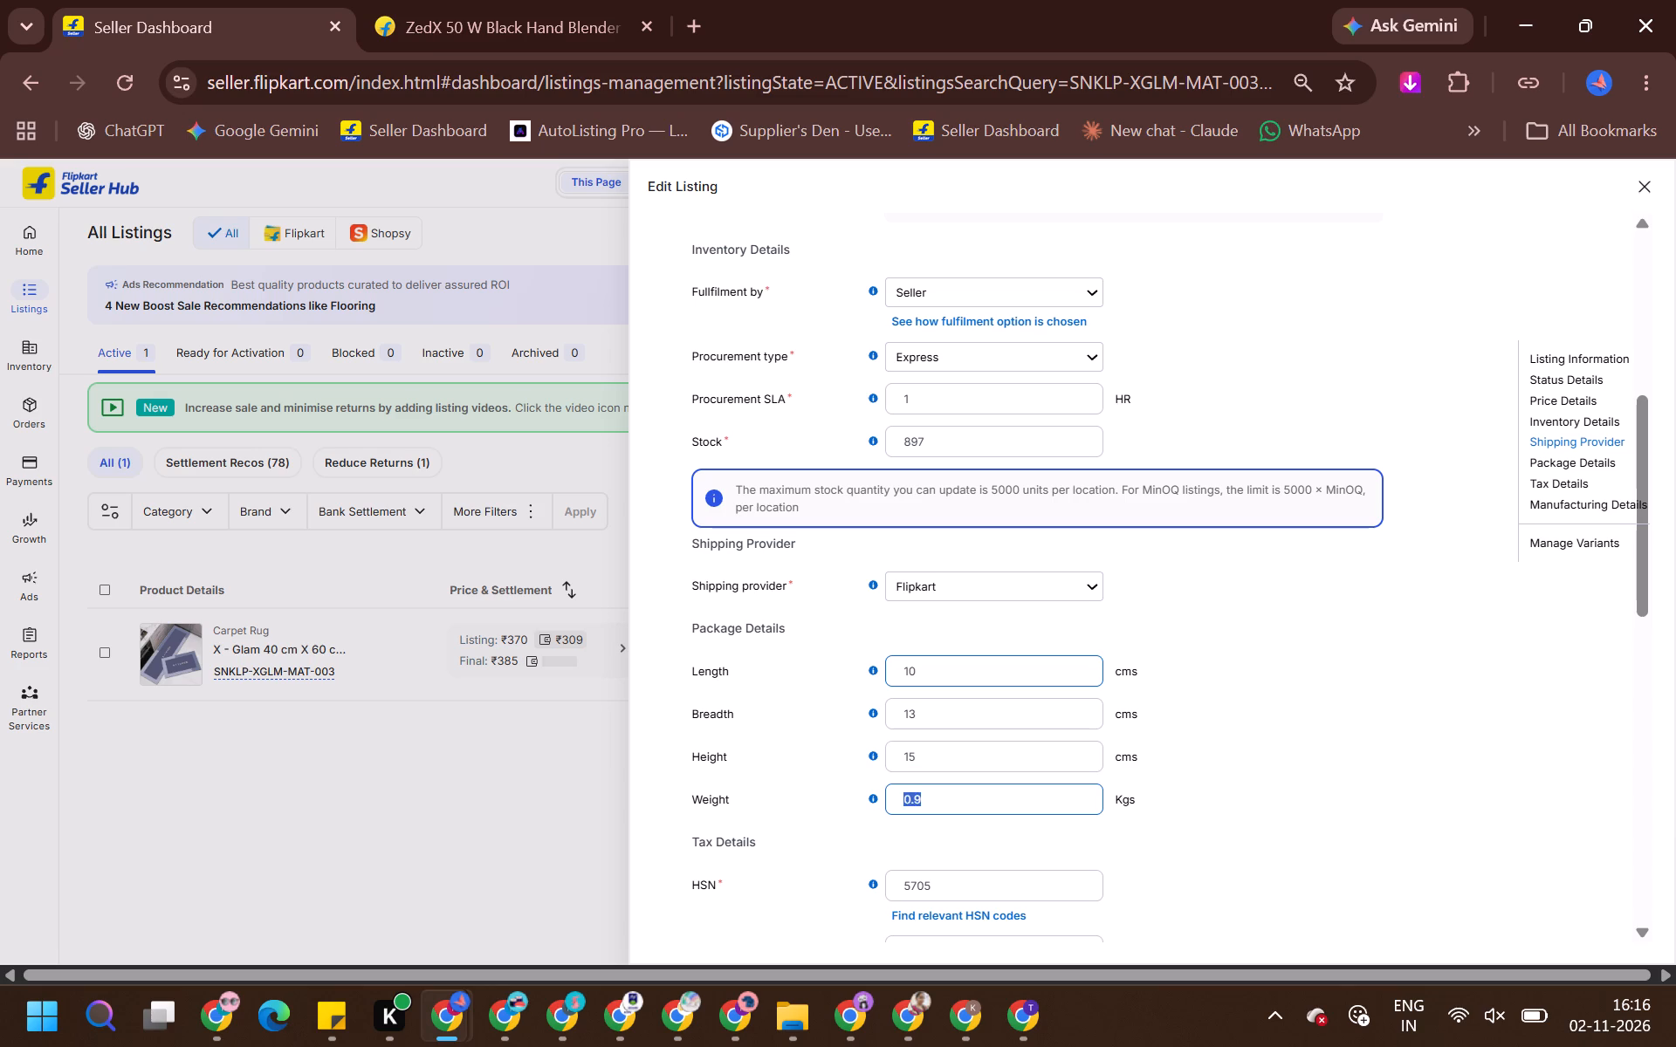
type("0.35")
key("backslash")
key("Return")
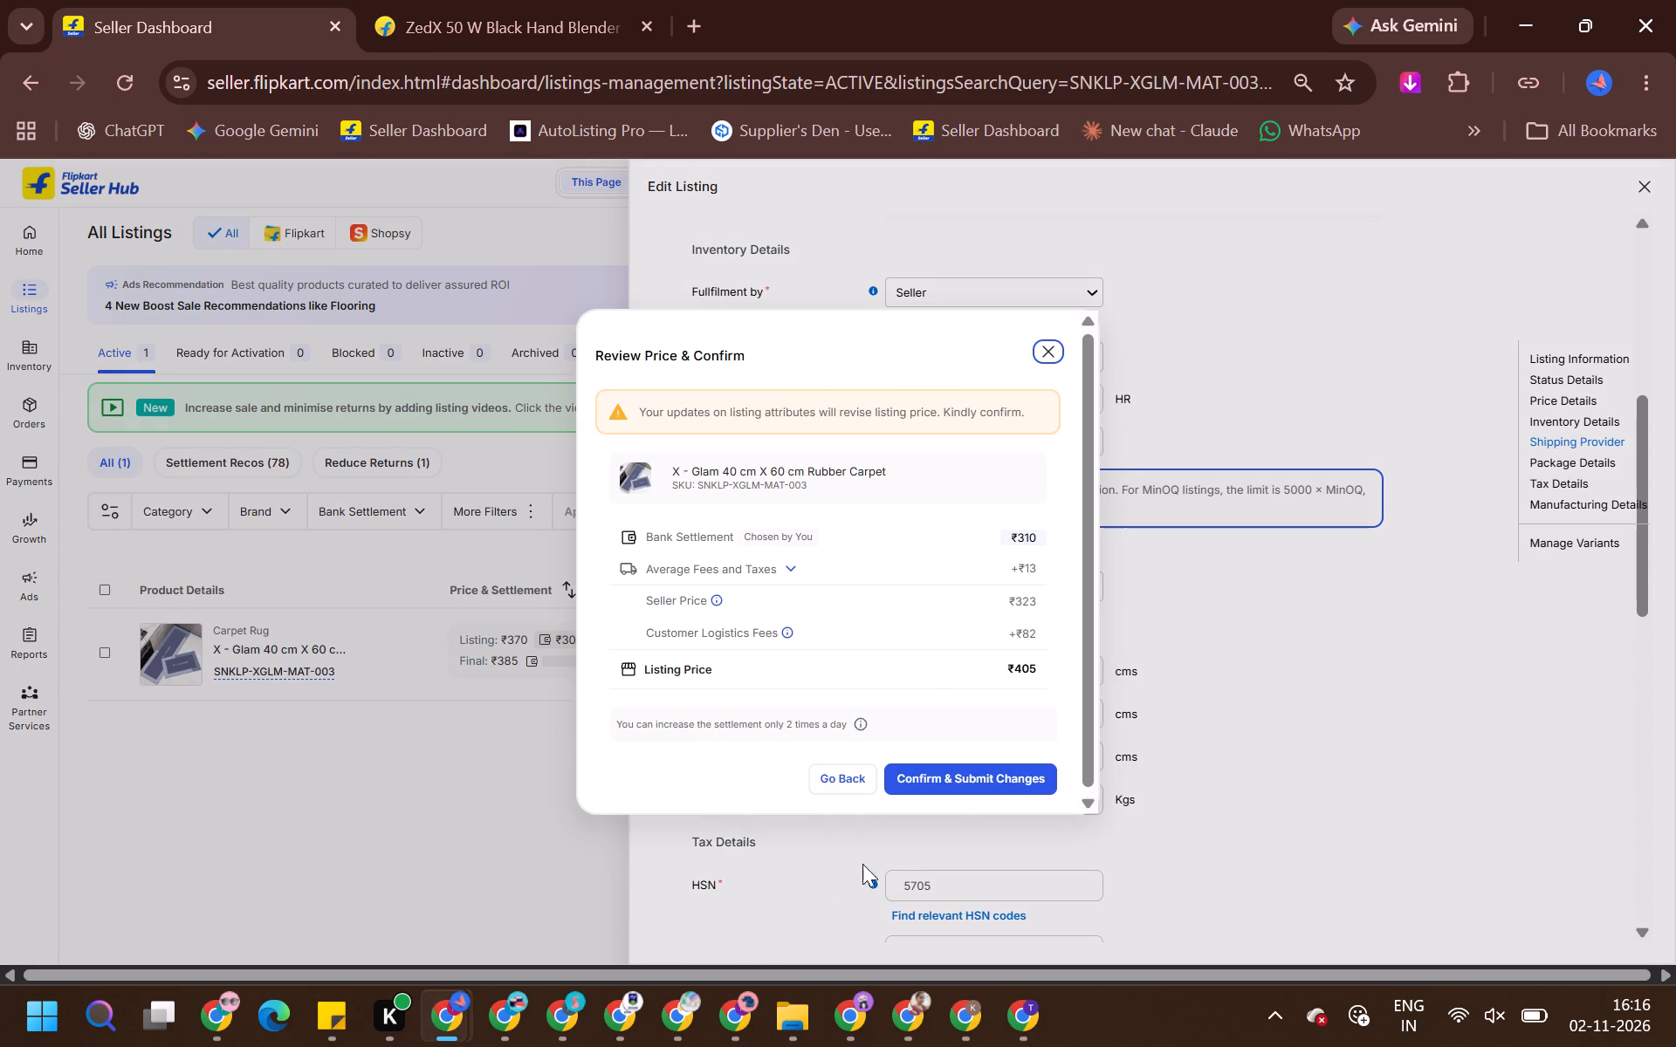
left_click(952, 782)
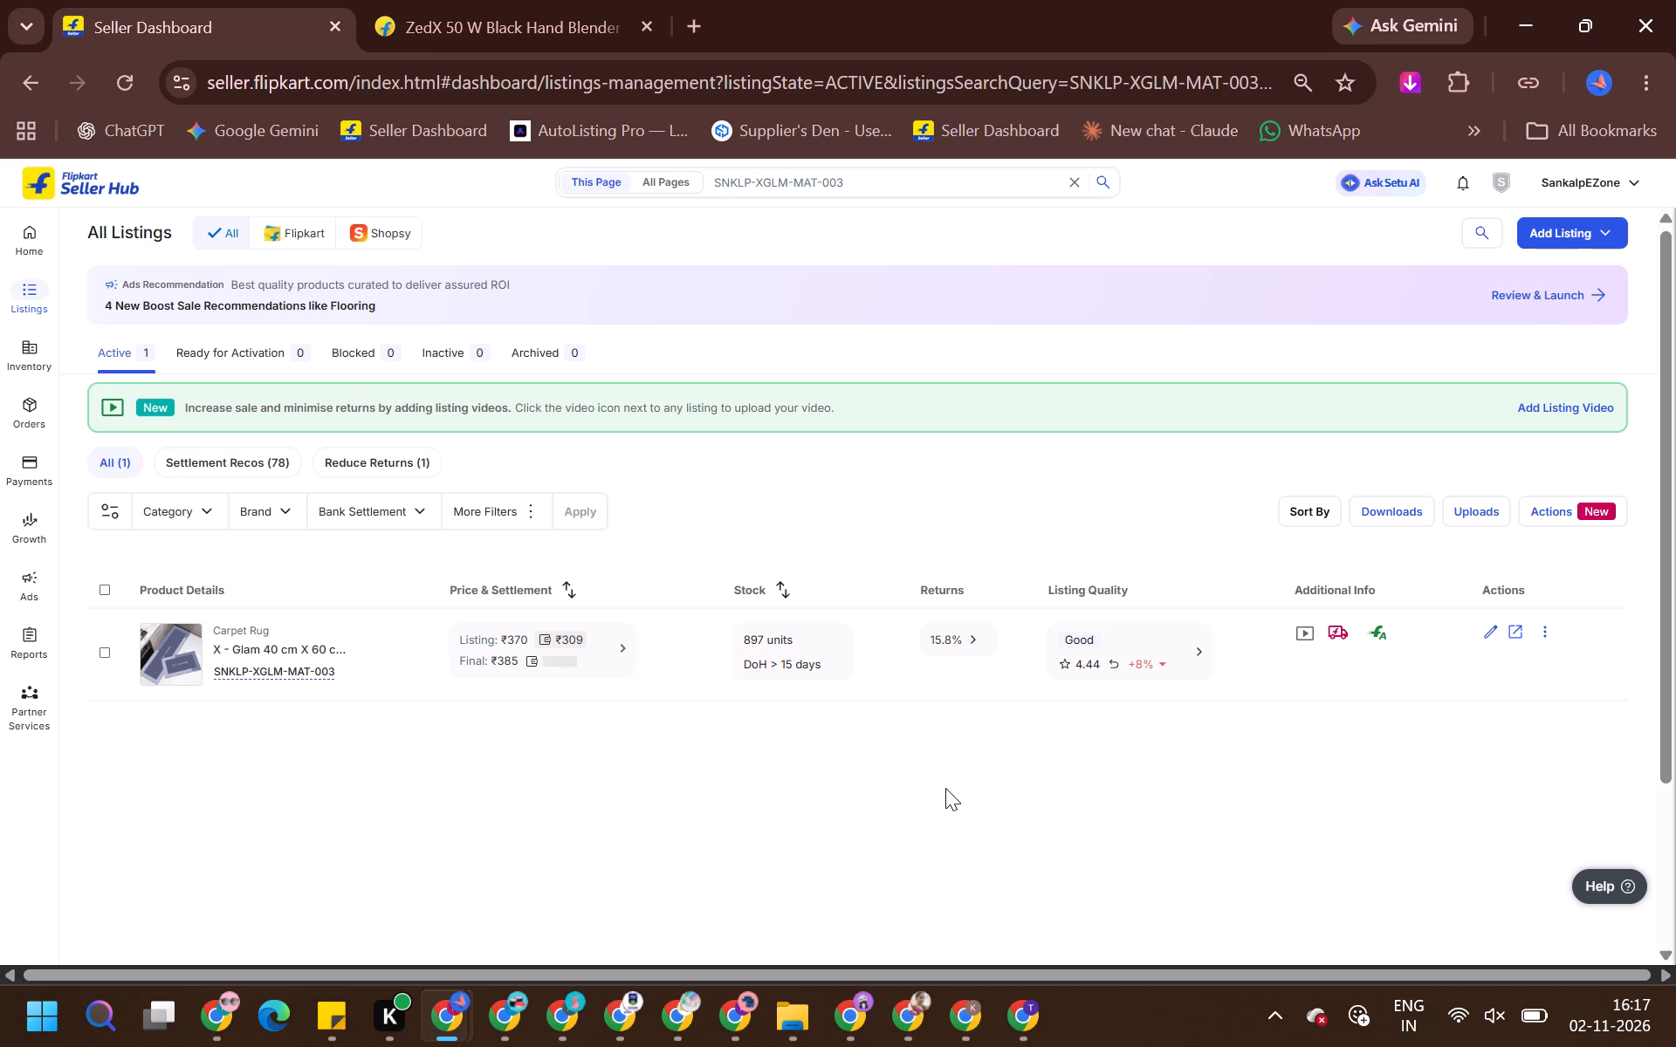
Reopen the SNKLP-XGLM-MAT-003 listing for editing to check its saved package details, and close it again.
left_click(1489, 629)
scroll(1291, 692, "down", 1)
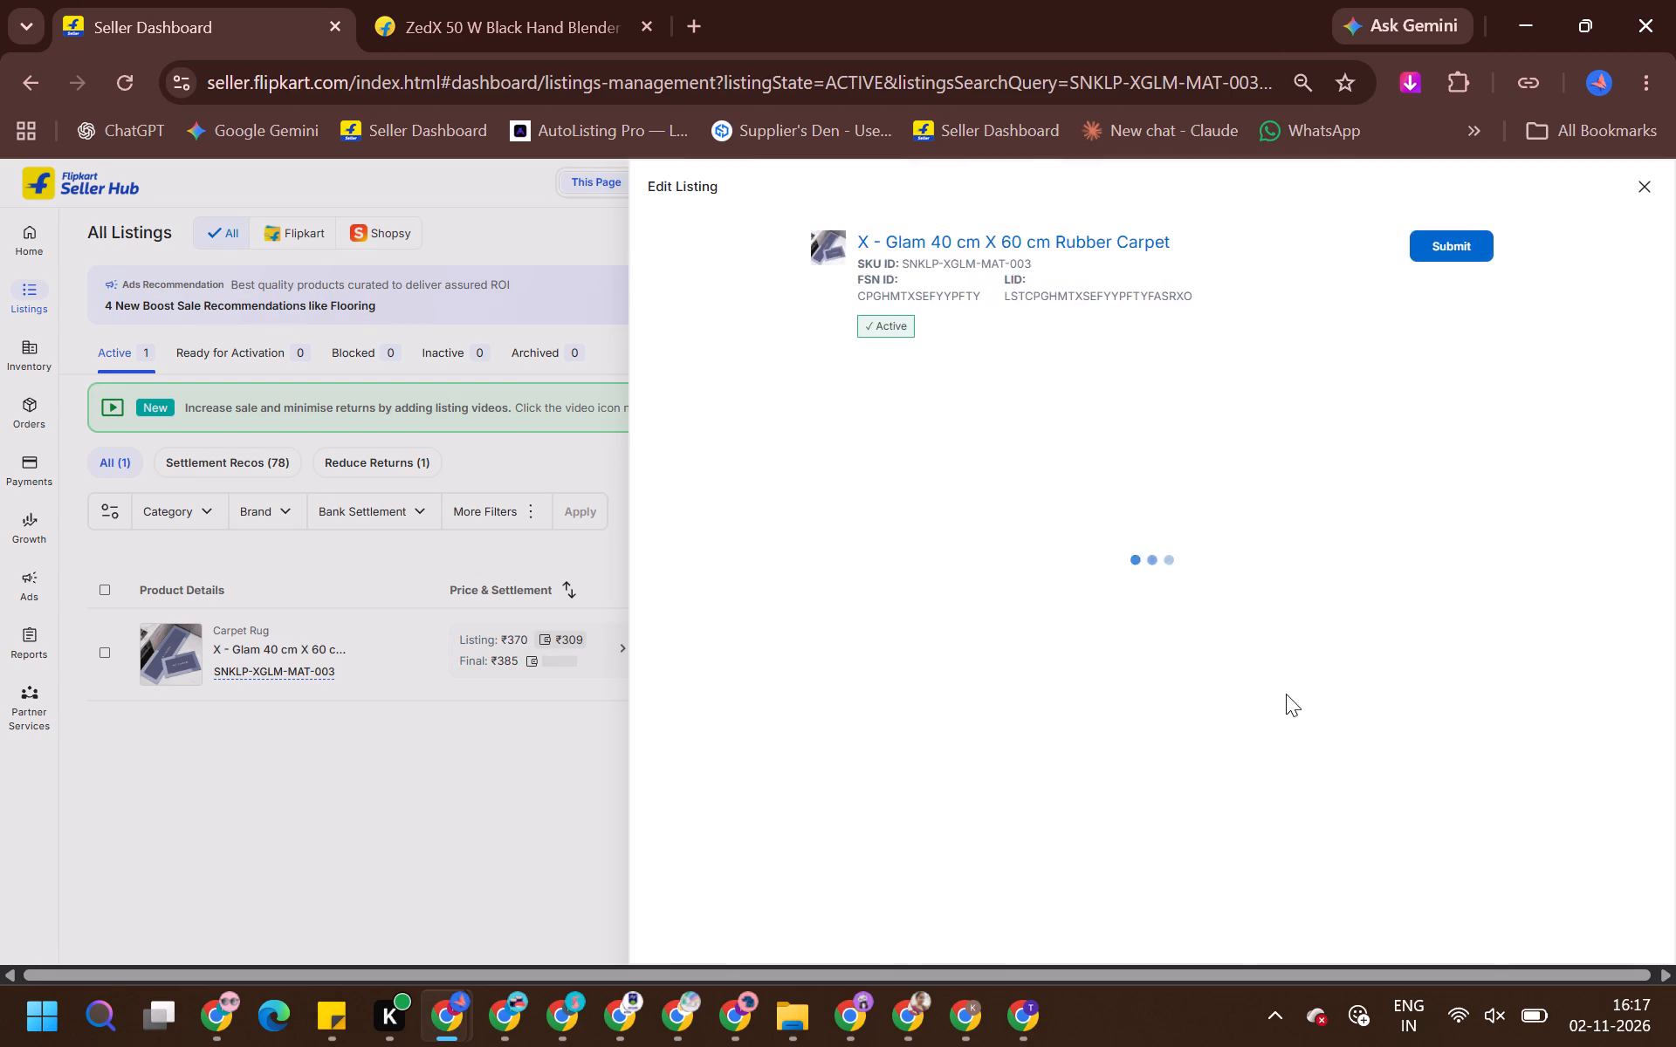
scroll(1286, 694, "down", 4)
scroll(1009, 770, "down", 4)
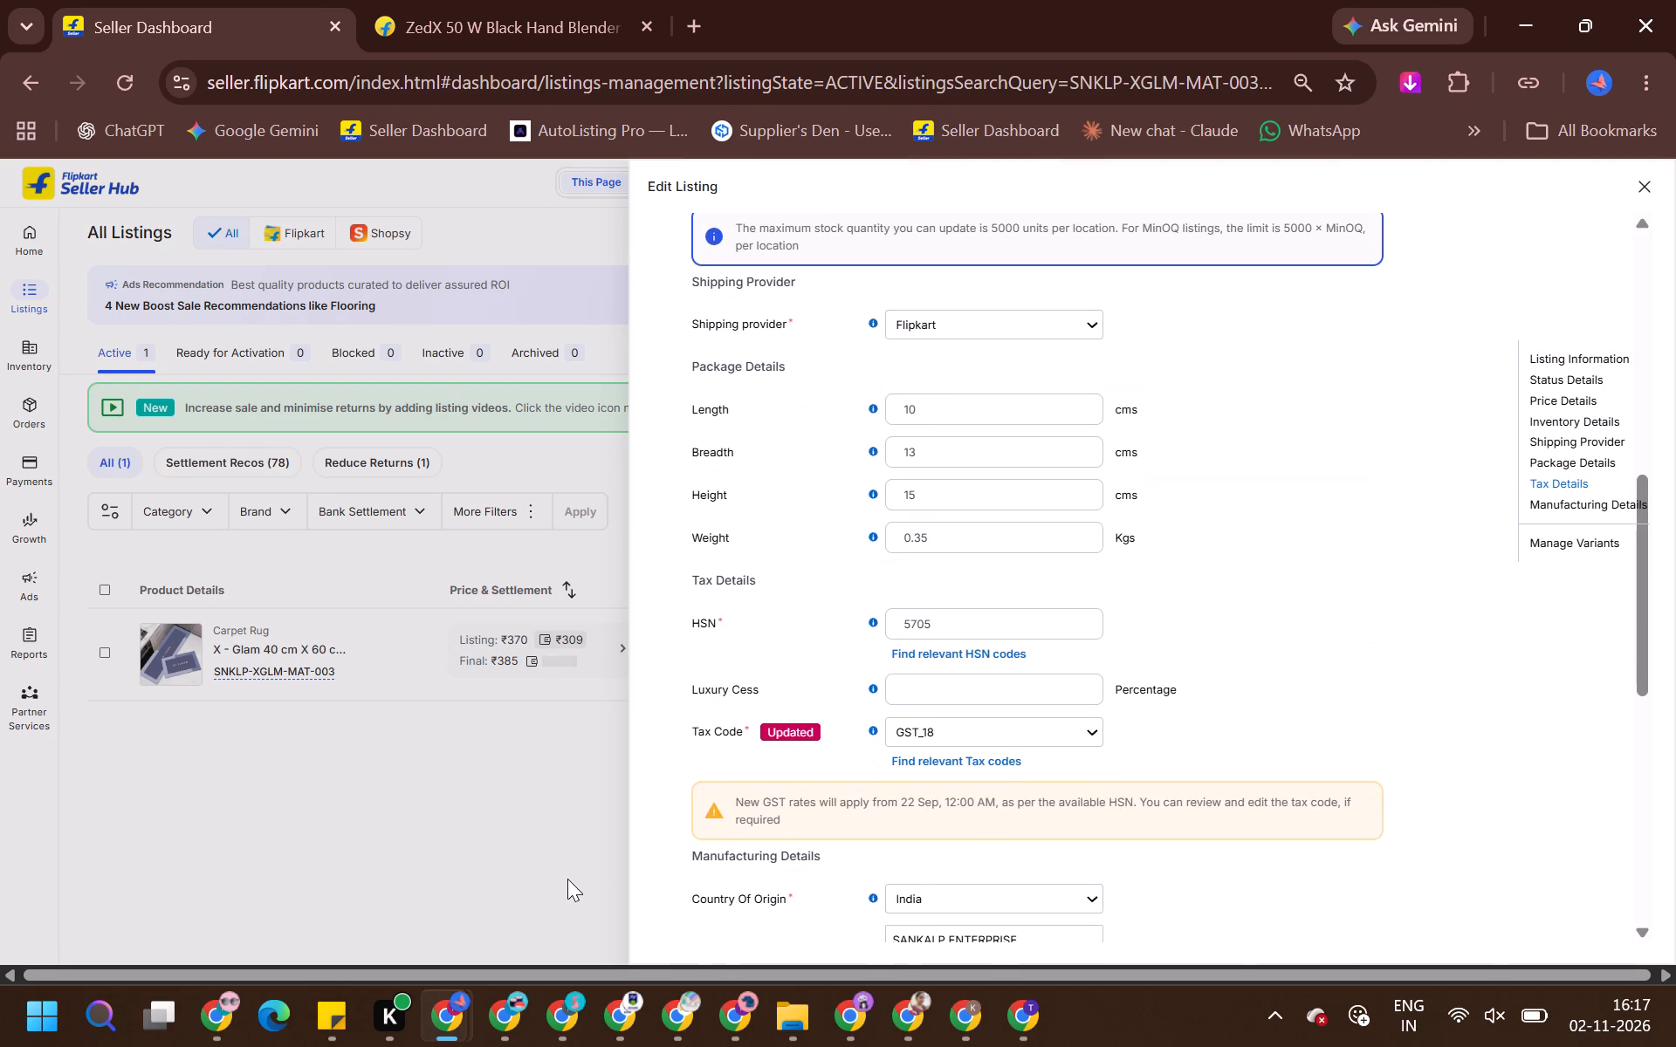
left_click(565, 881)
Copy the SKU ID of the ₹343 SNKLP-XGLM-HEXAMU… carpet from the seller insights list and search the listings for it.
key("alt+Tab")
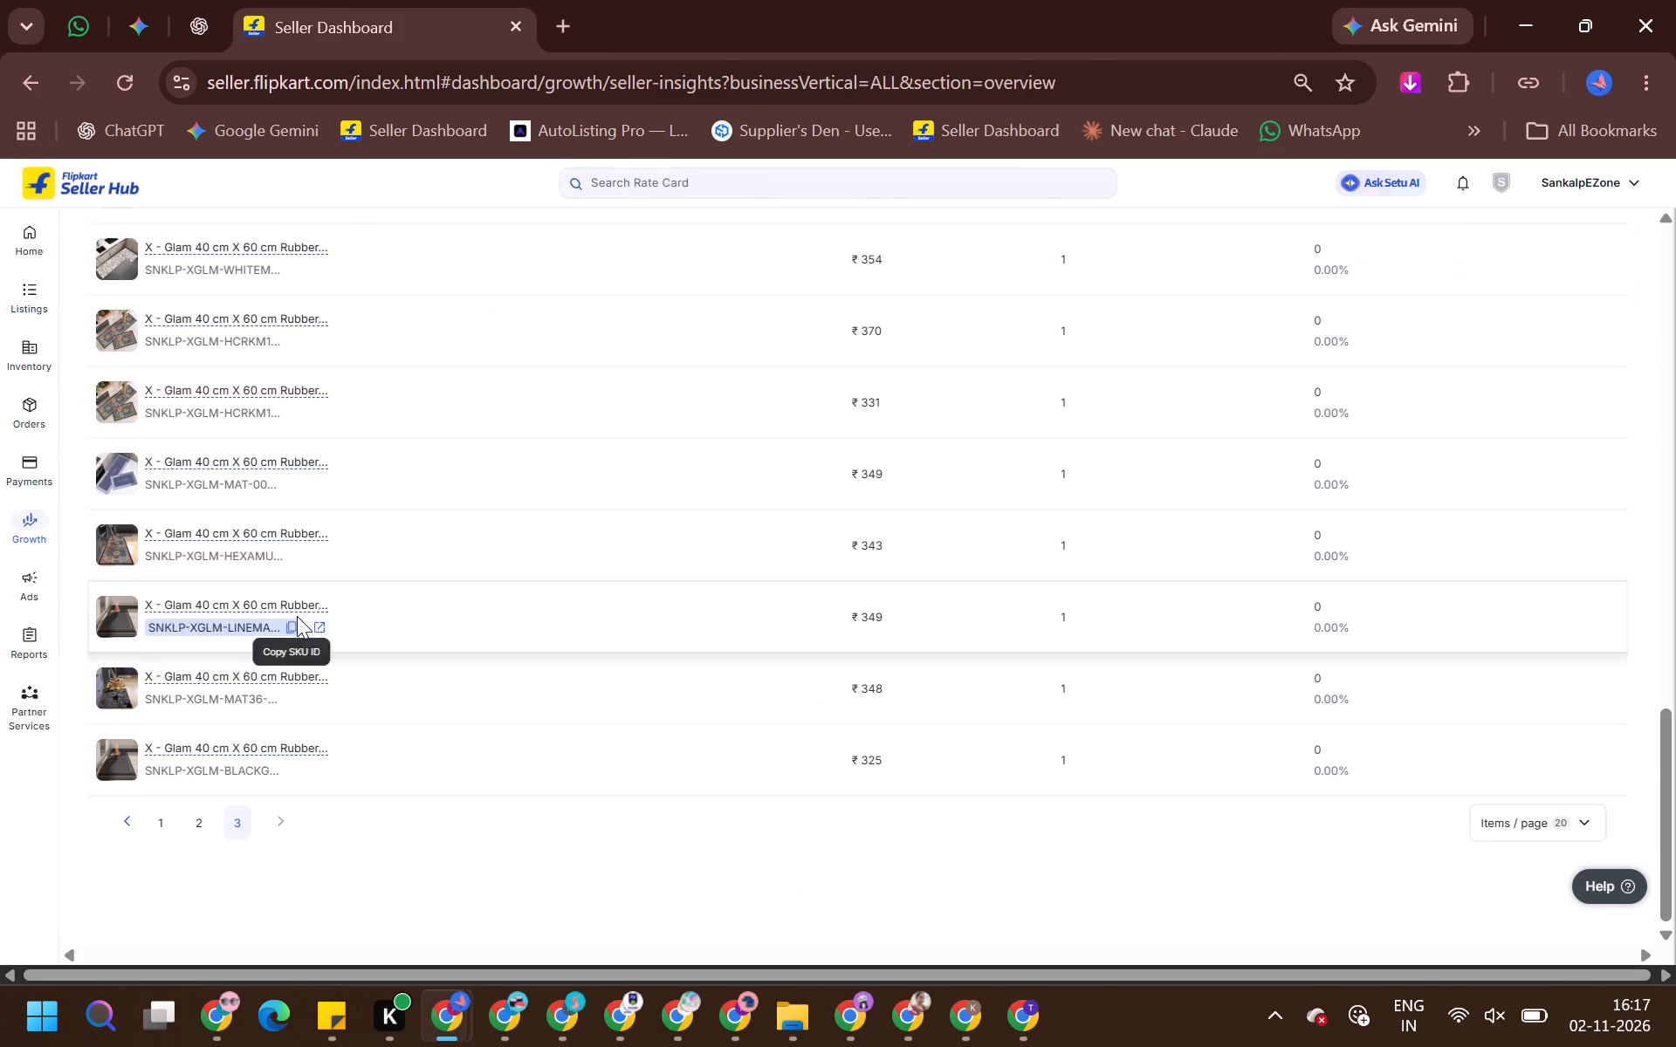
left_click(297, 558)
key("alt+Tab")
left_click(894, 175)
key("ctrl+a")
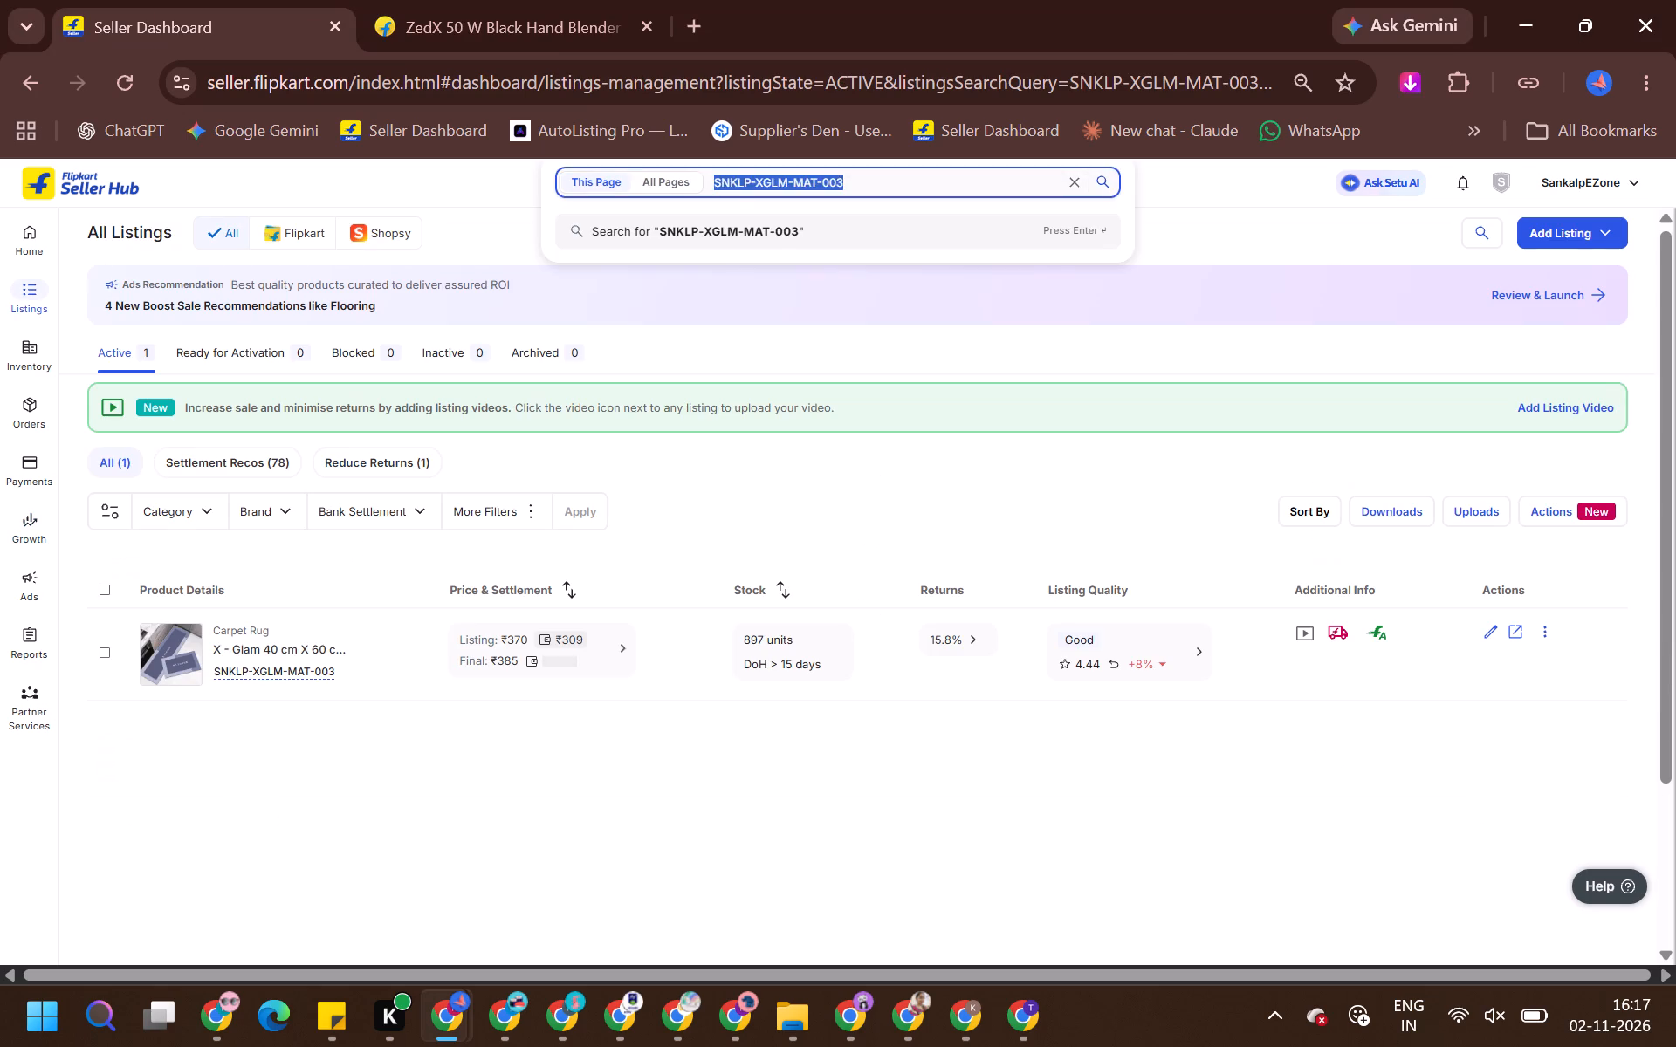
key("ctrl+v")
key("Return")
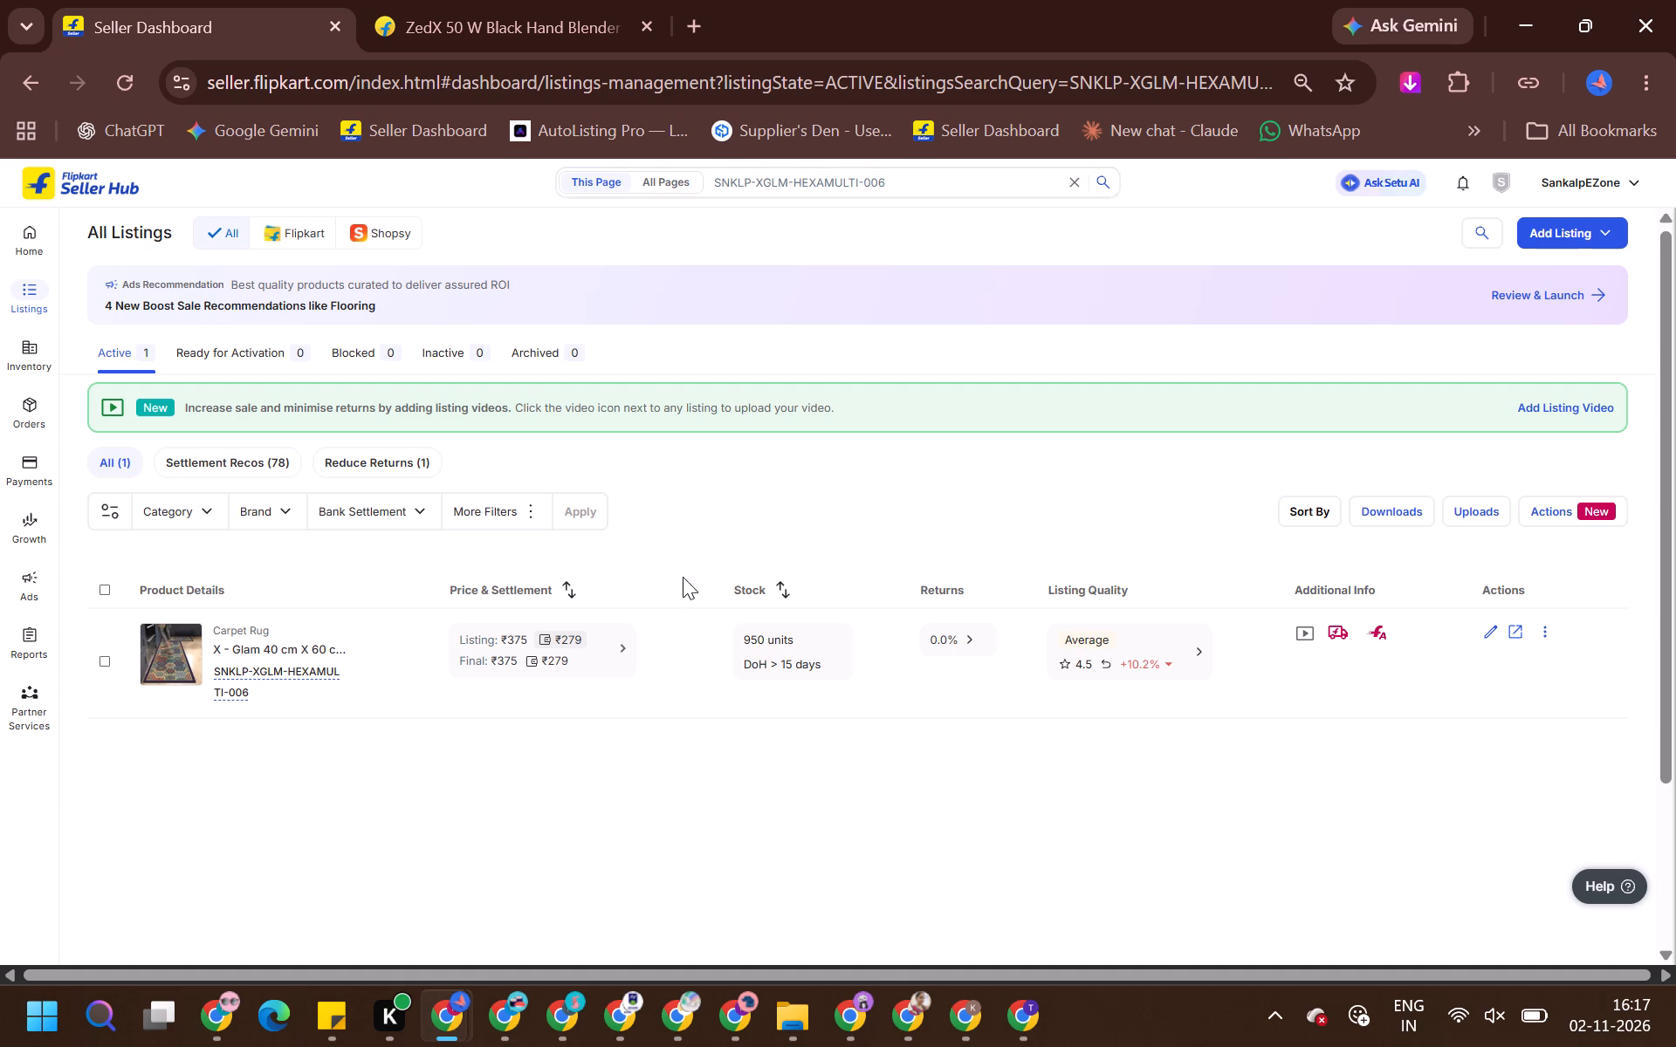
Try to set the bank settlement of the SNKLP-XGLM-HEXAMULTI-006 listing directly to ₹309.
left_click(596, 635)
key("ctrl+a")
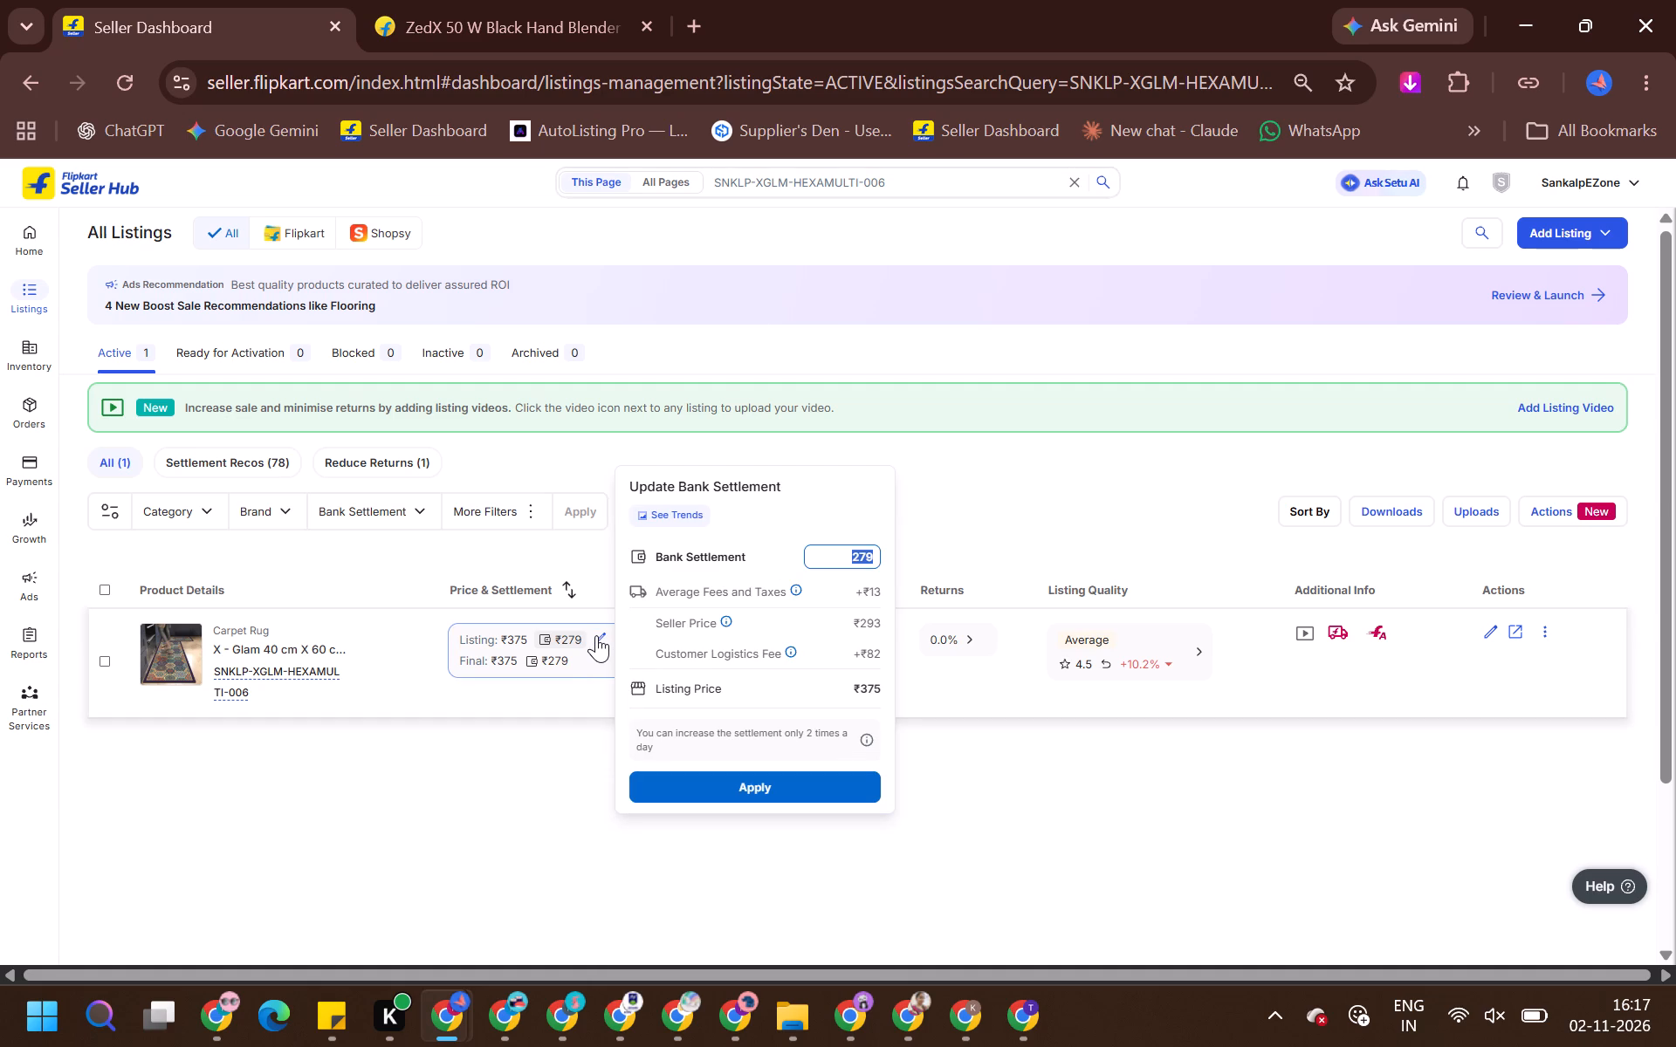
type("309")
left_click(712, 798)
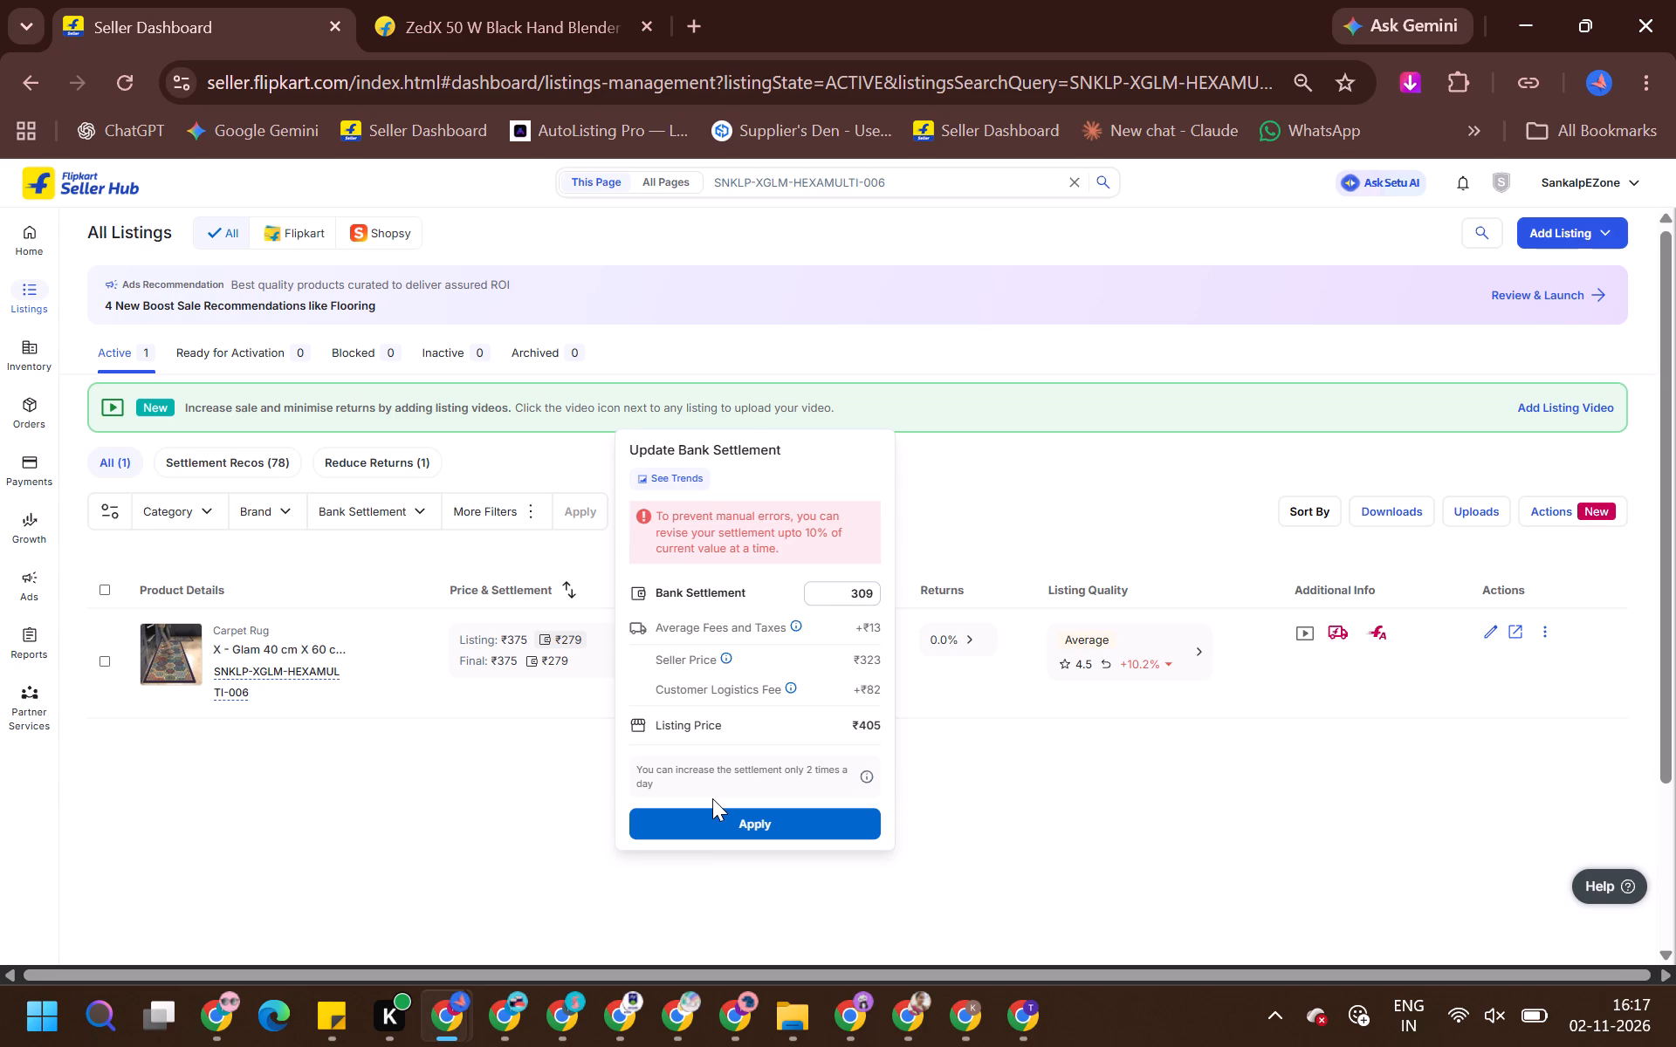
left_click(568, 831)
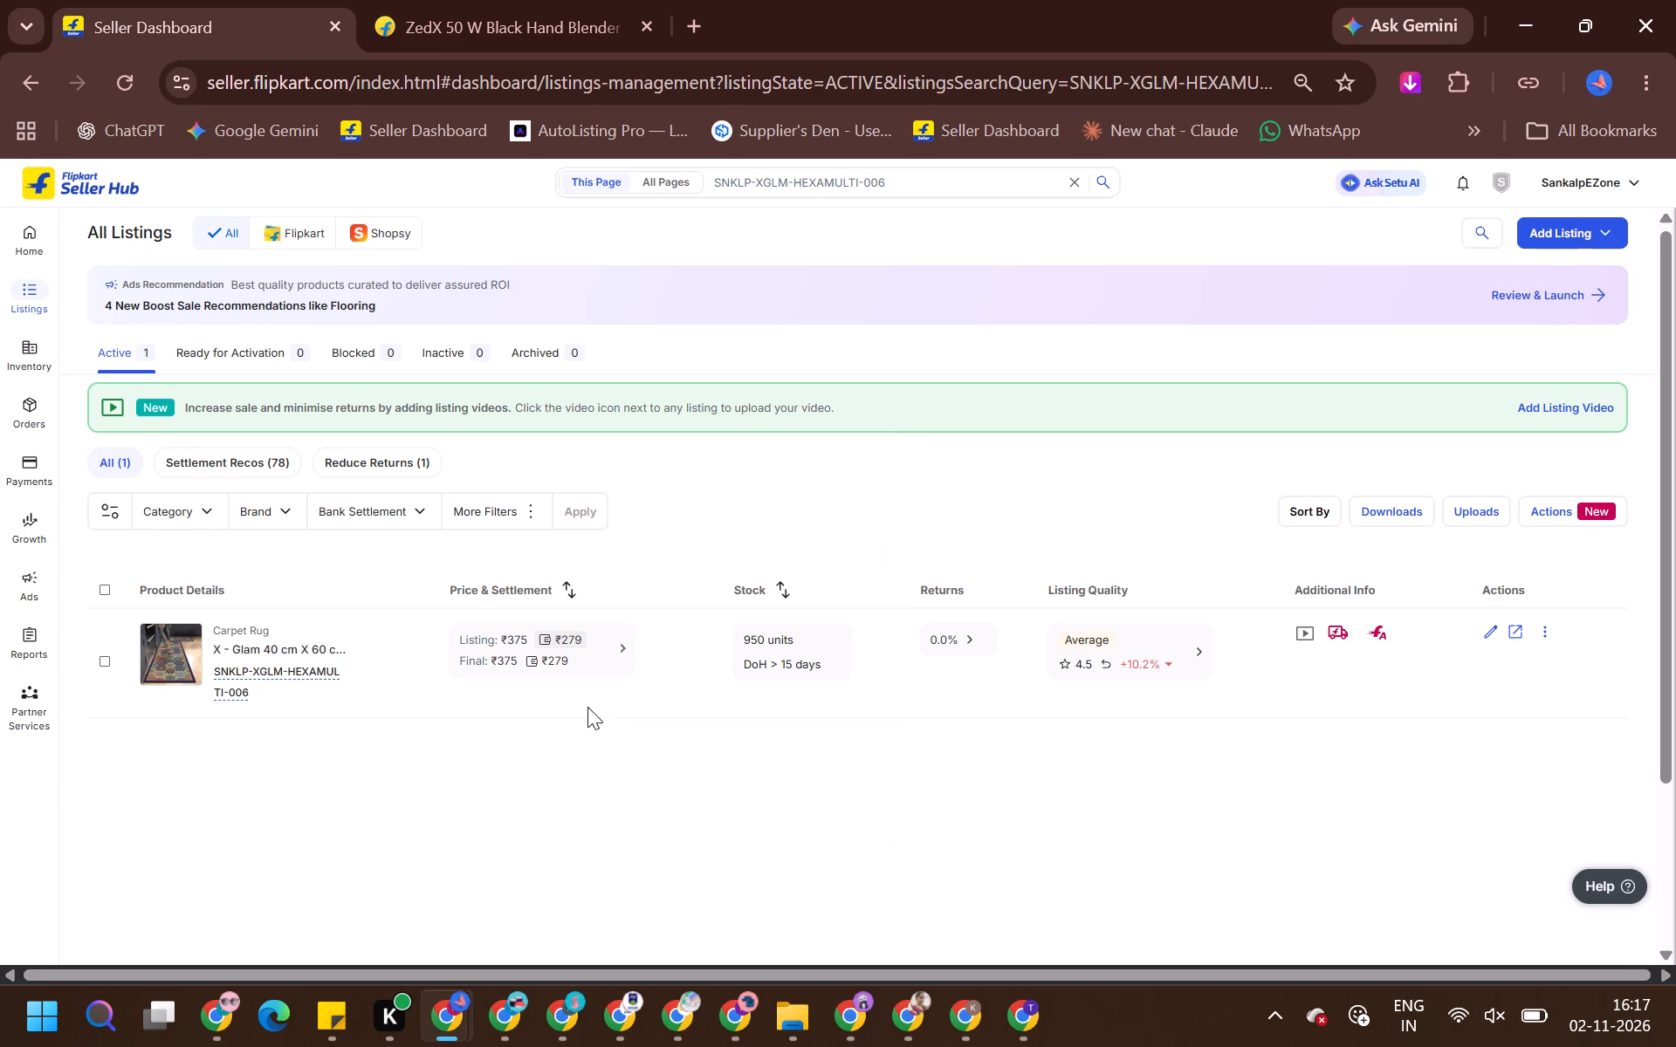
Set the bank settlement of the SNKLP-XGLM-HEXAMULTI-006 listing to ₹299 and apply it.
left_click(599, 639)
key("BackSpace")
key("BackSpace")
type("99")
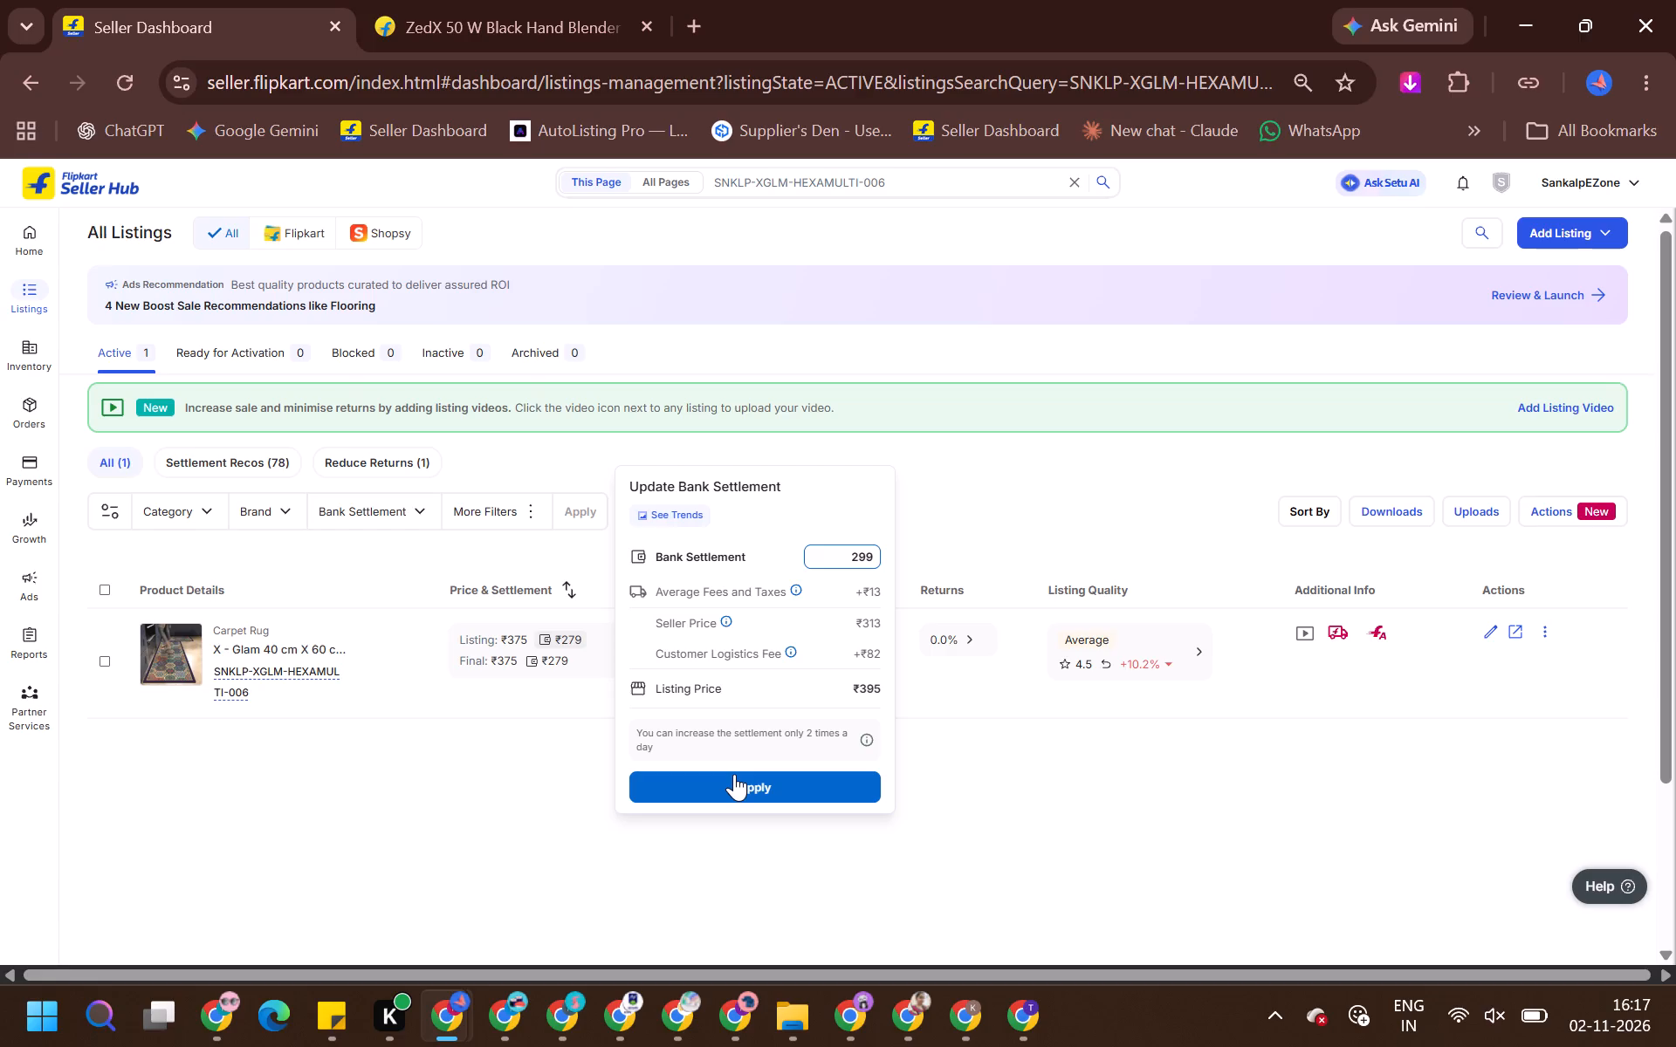
left_click(734, 774)
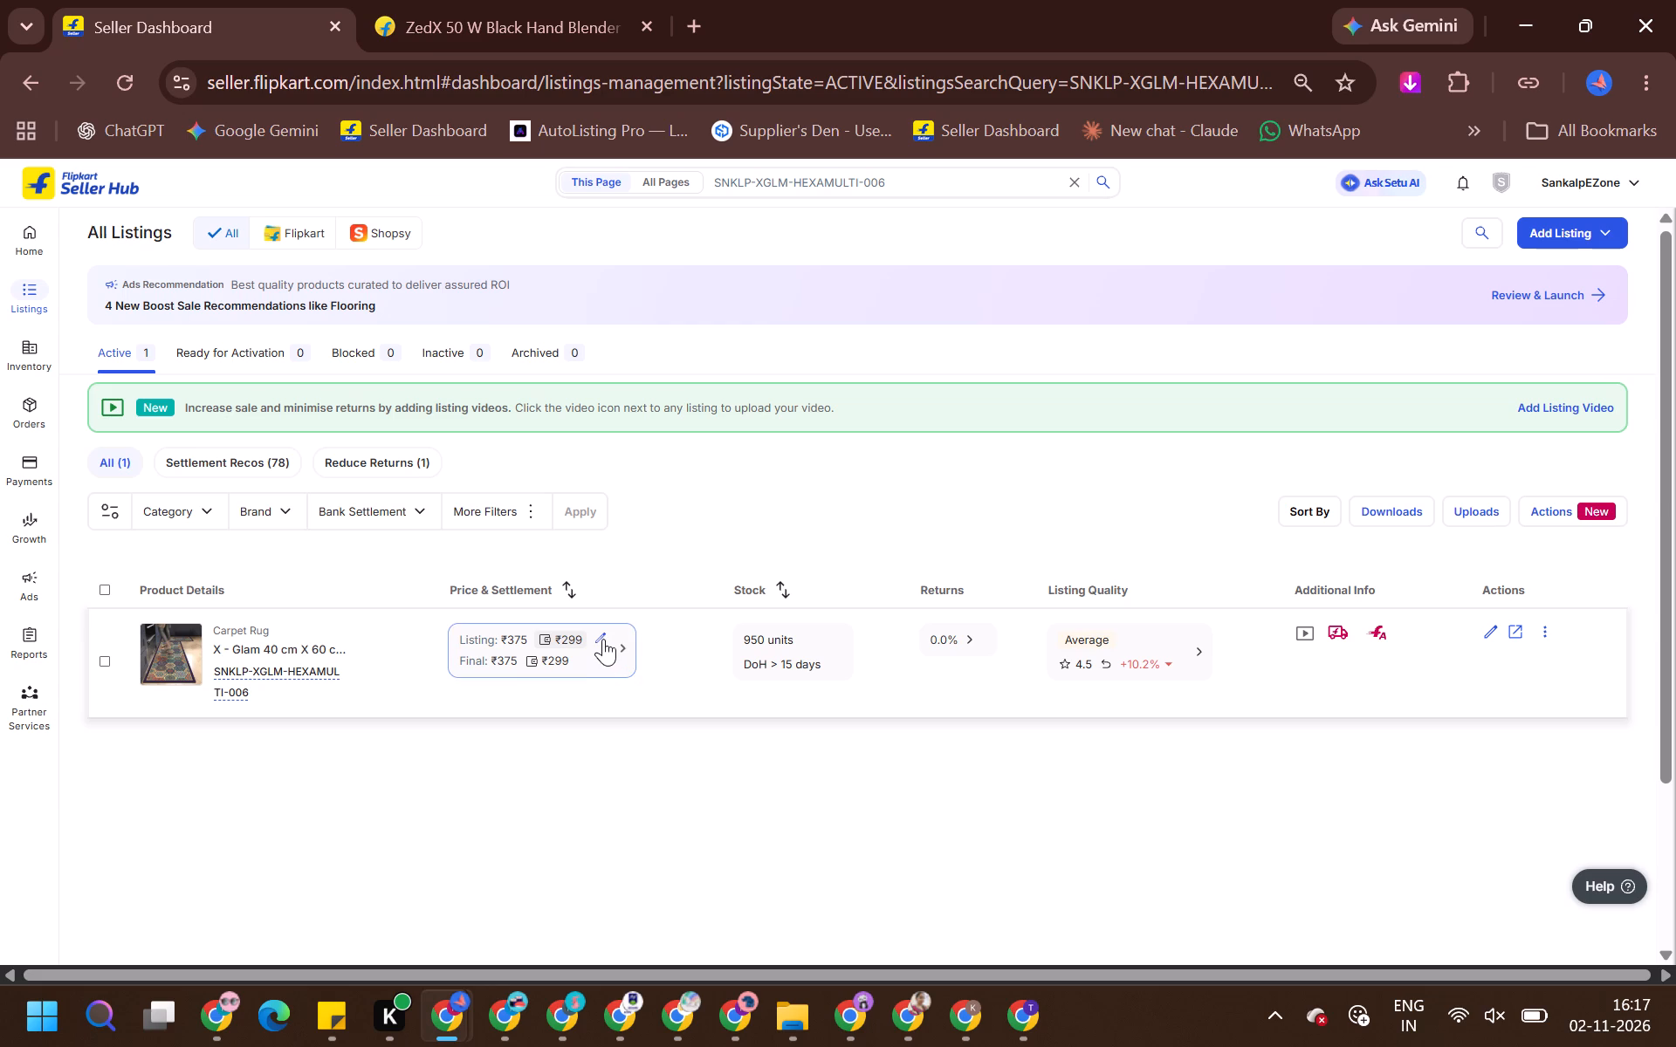
Raise the bank settlement of the SNKLP-XGLM-HEXAMULTI-006 listing to ₹309 and apply it.
left_click(603, 639)
key("ctrl+a")
type("309")
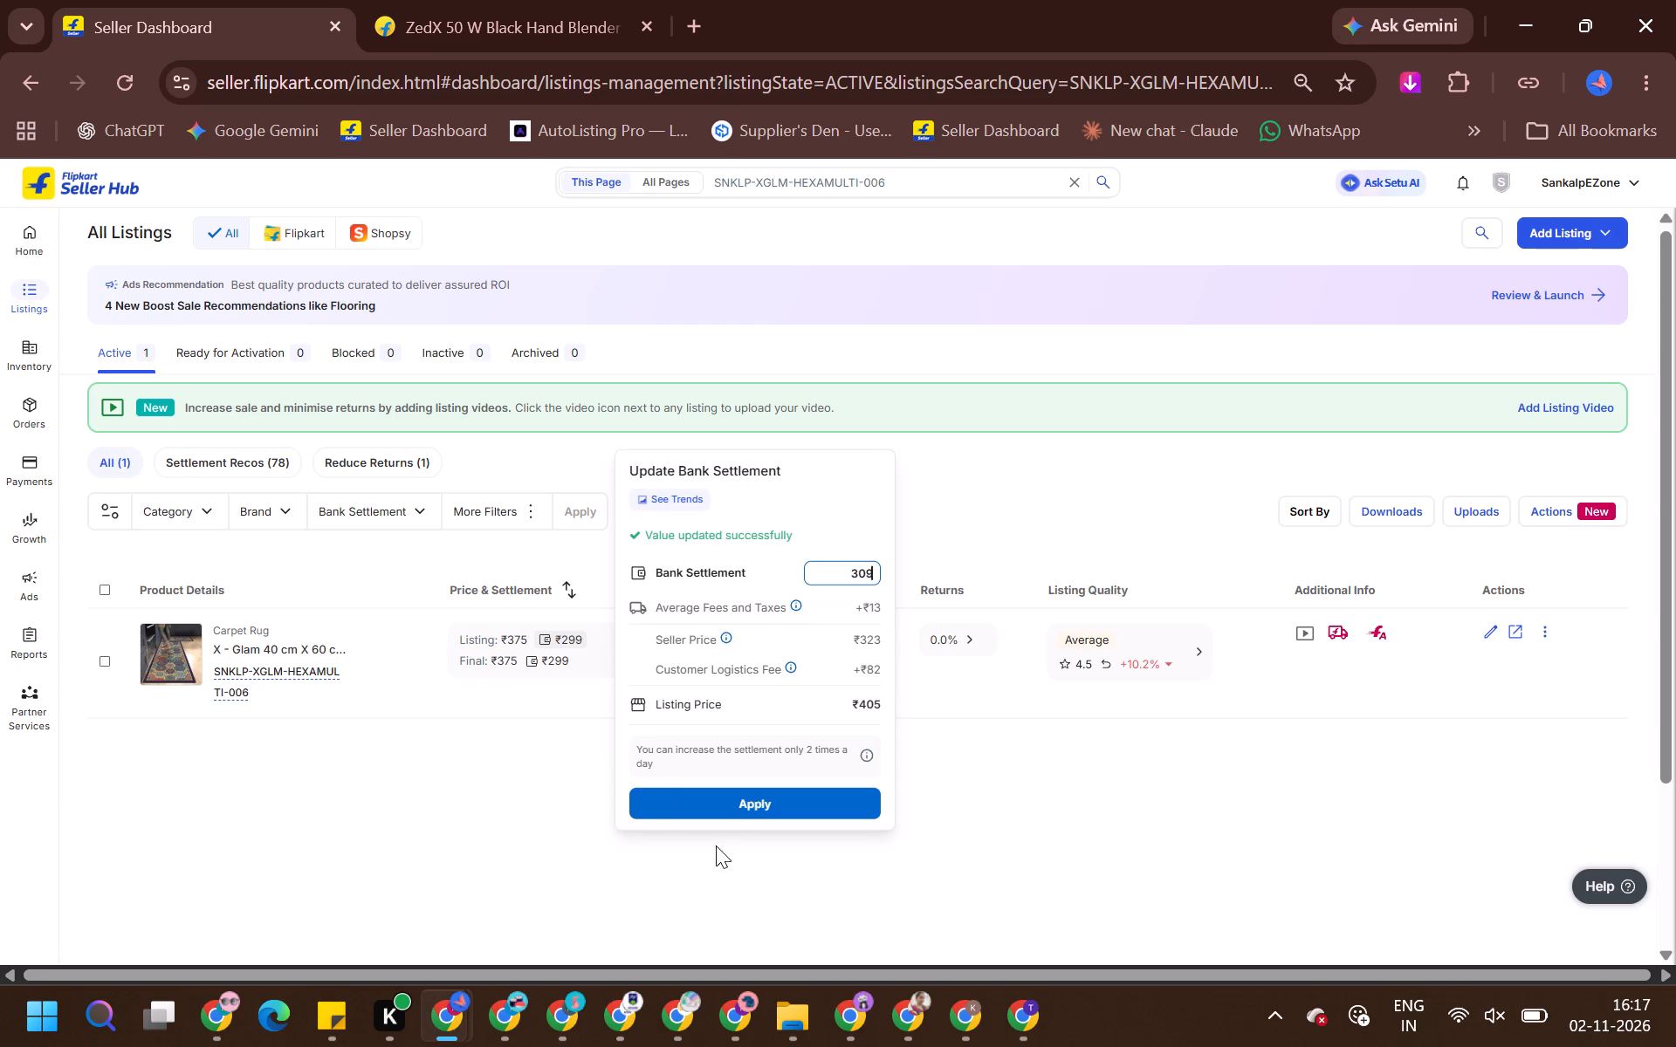
left_click(725, 807)
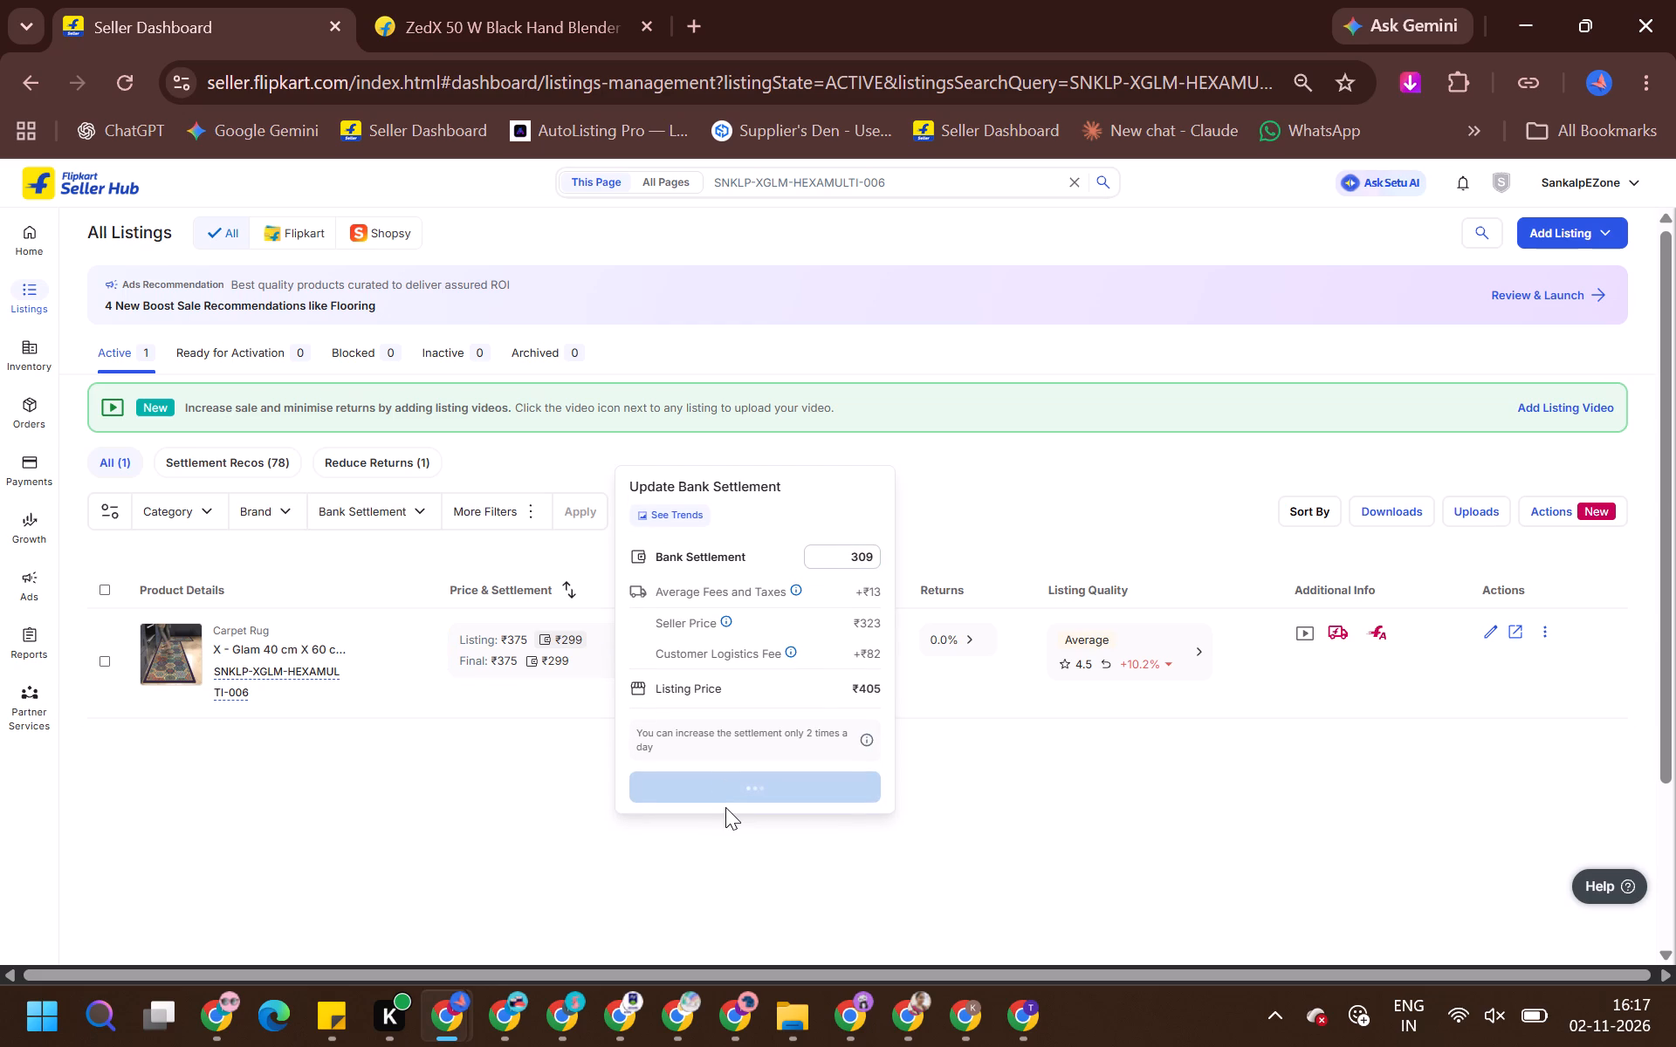
Edit the SNKLP-XGLM-HEXAMULTI-006 listing's package details to length 10, breadth 13 and height 15 cm, weight 0.35 kg, and confirm and submit the changes.
left_click(1487, 634)
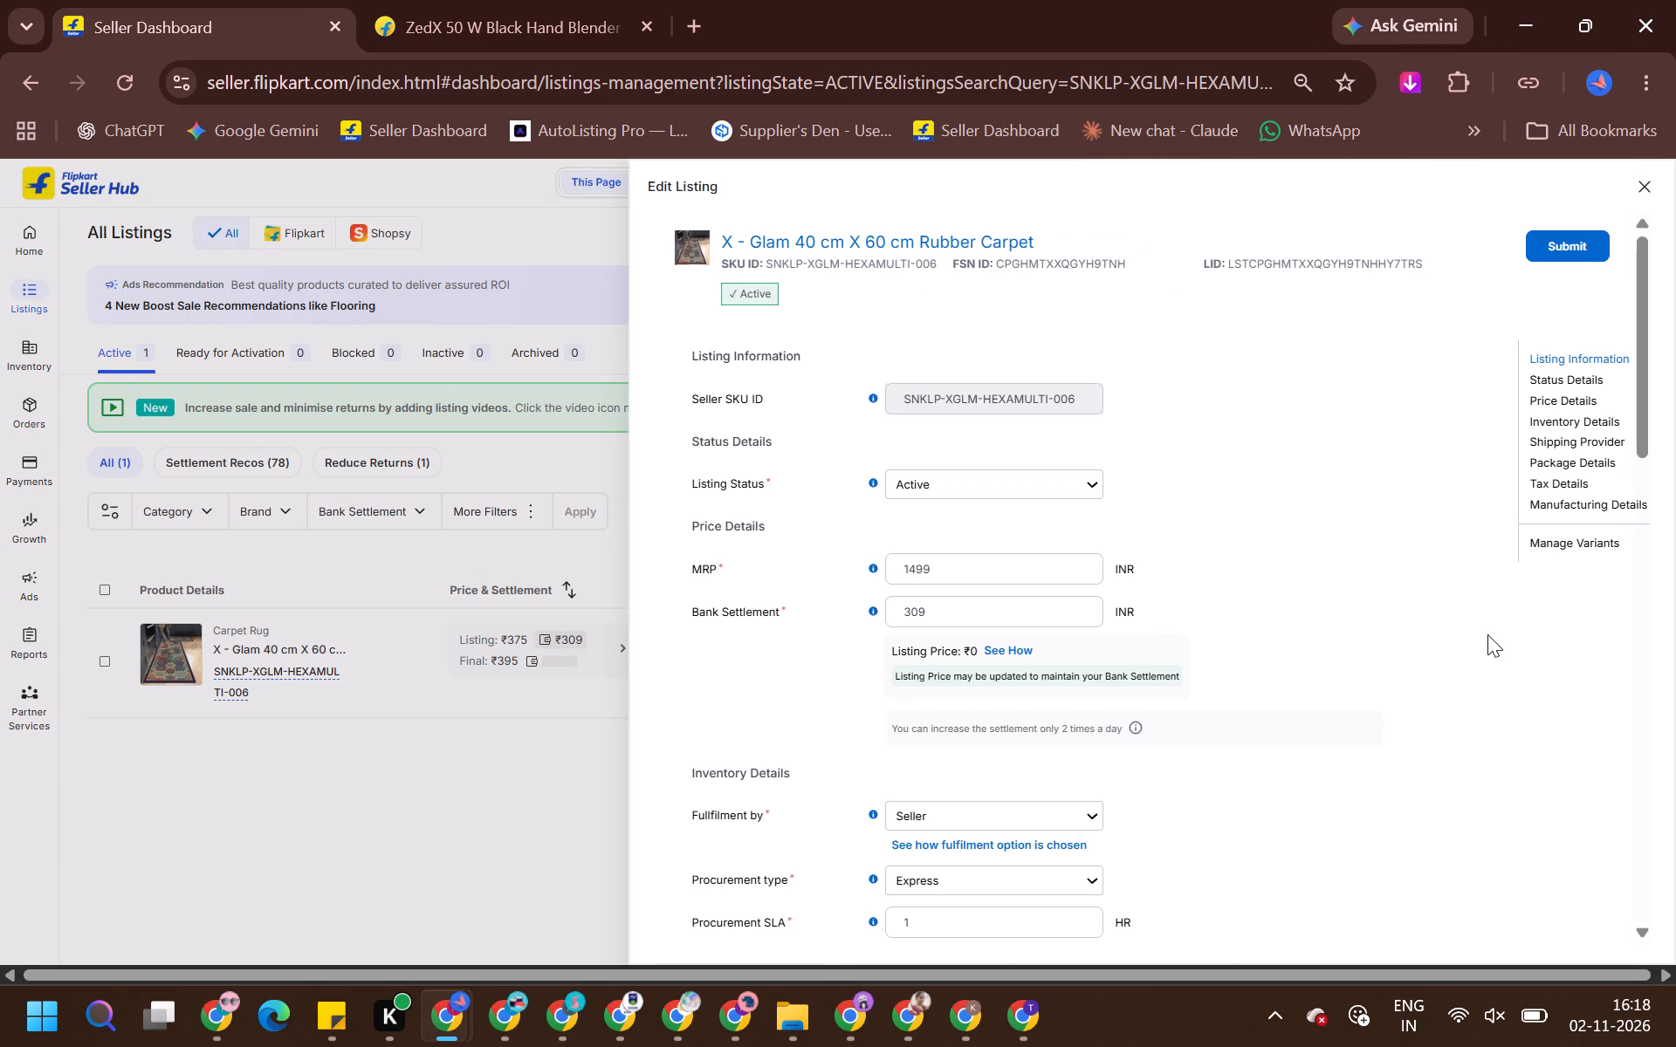
left_click(1087, 611)
scroll(1061, 636, "down", 5)
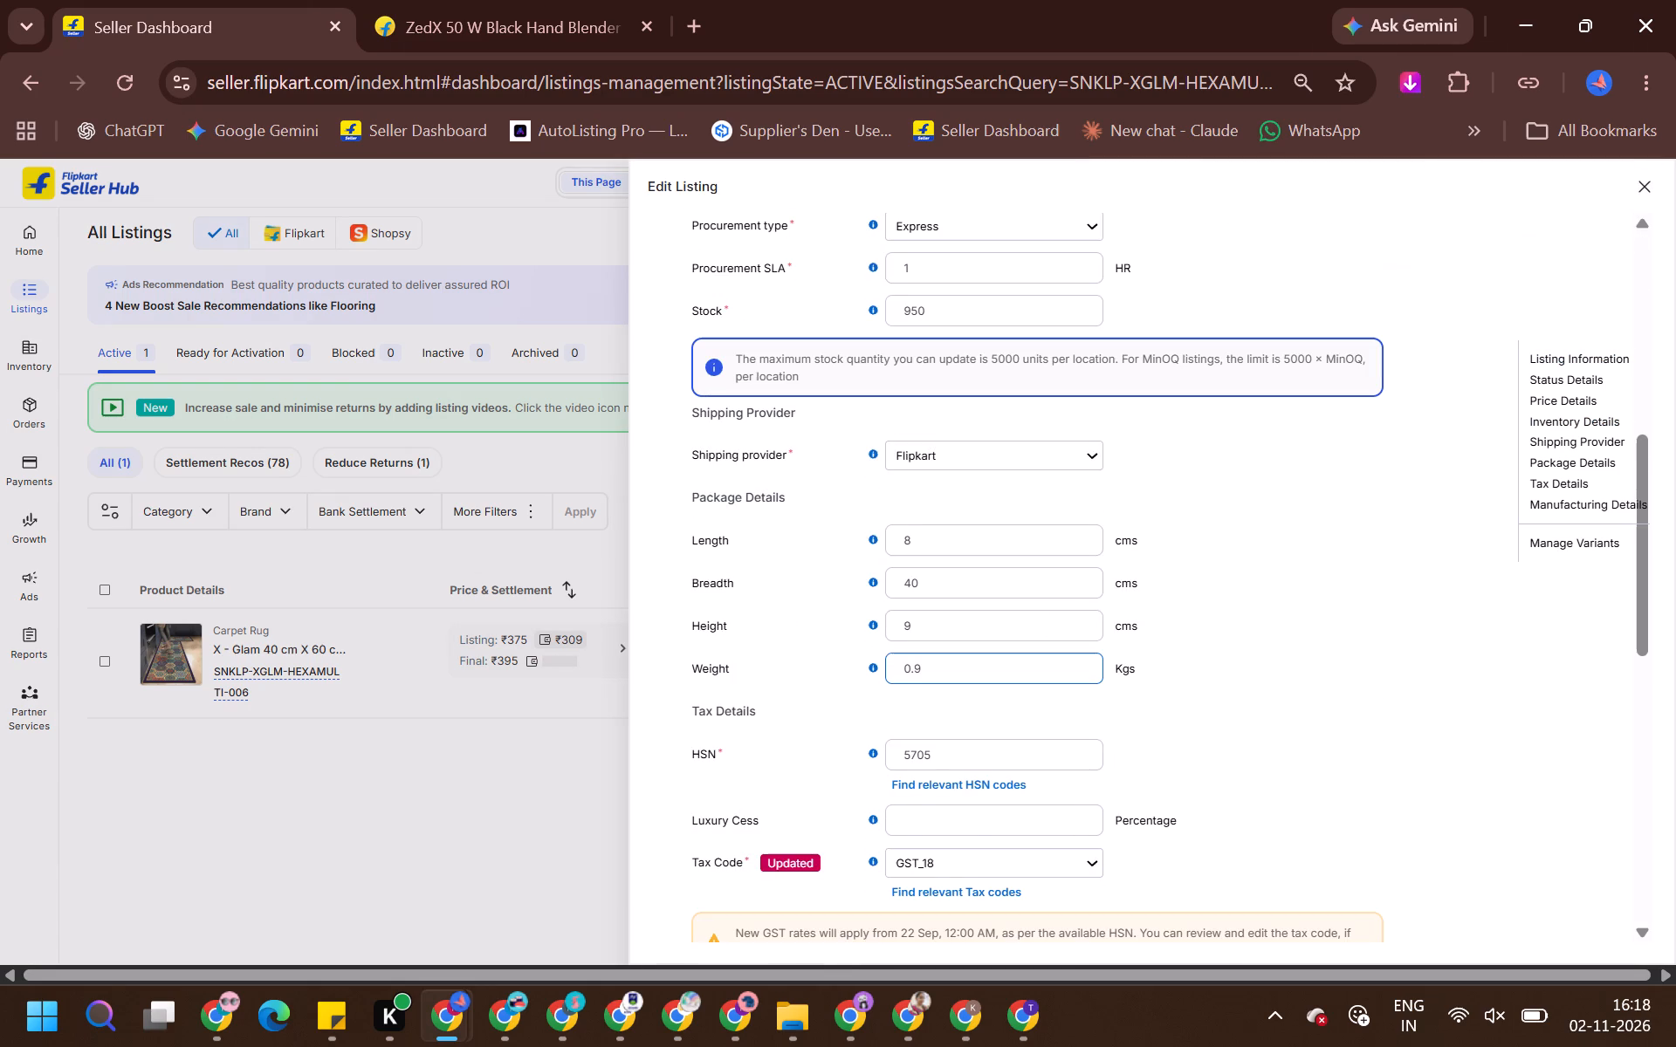
triple_click(970, 539)
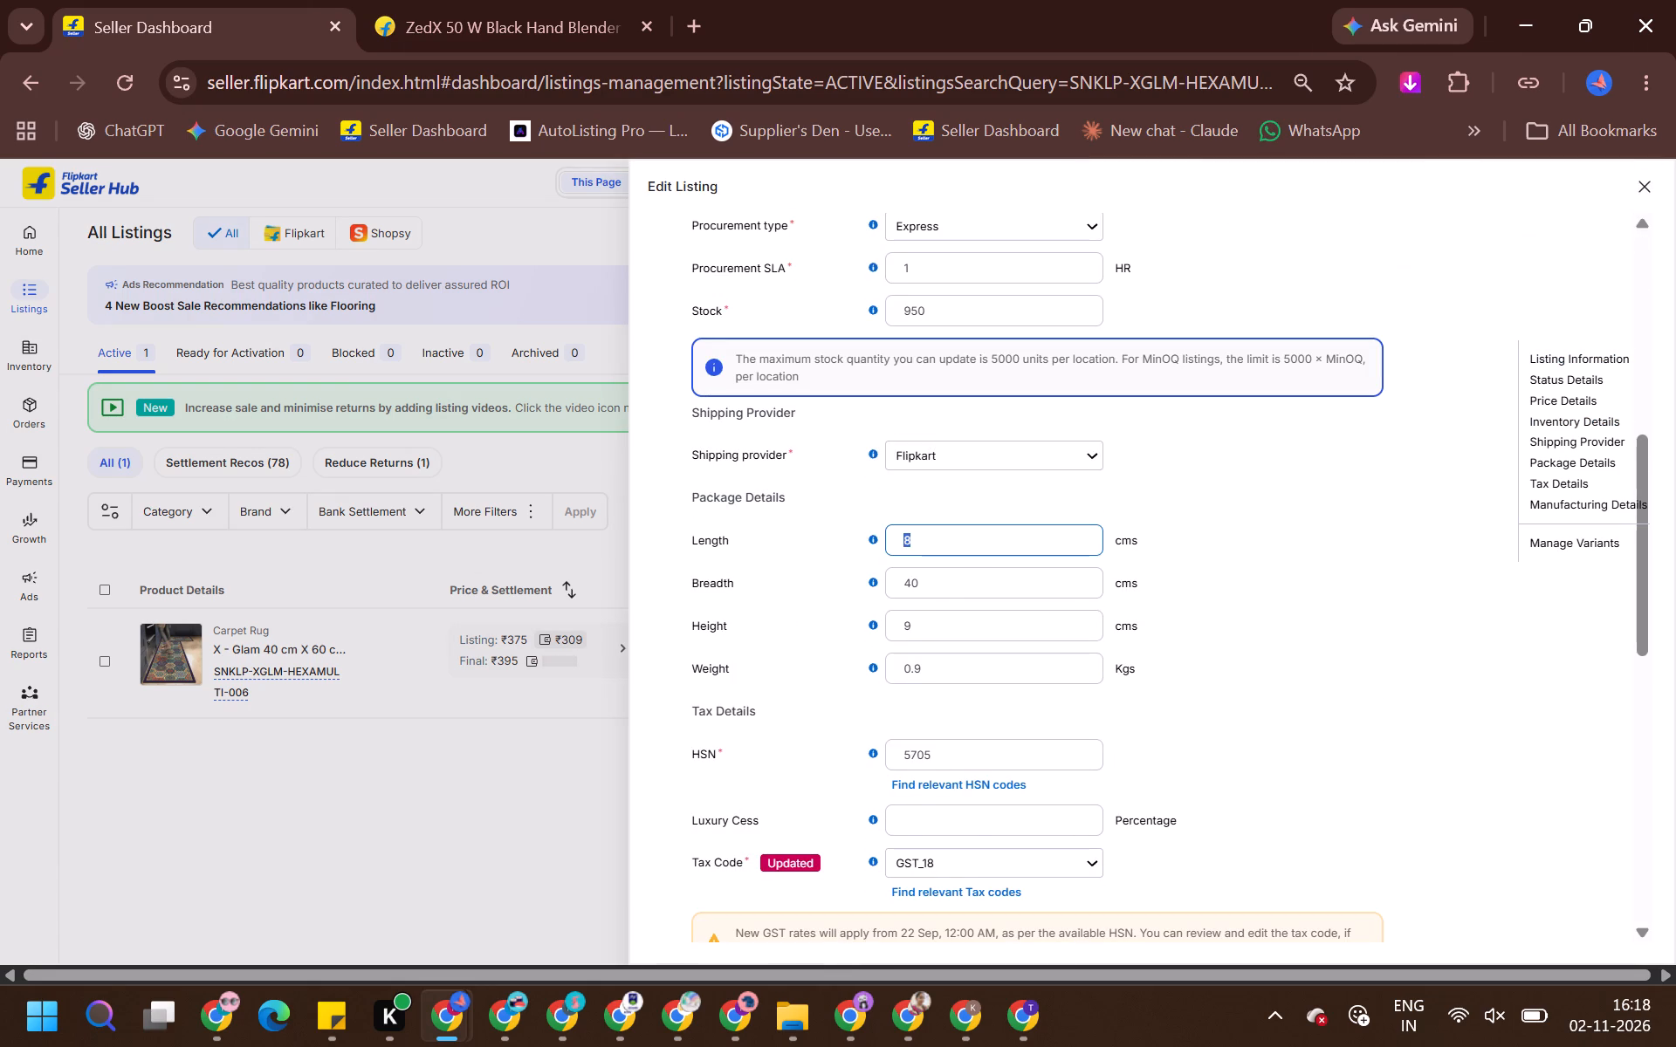
type("10")
key("Tab")
type("14")
key("BackSpace")
key("3")
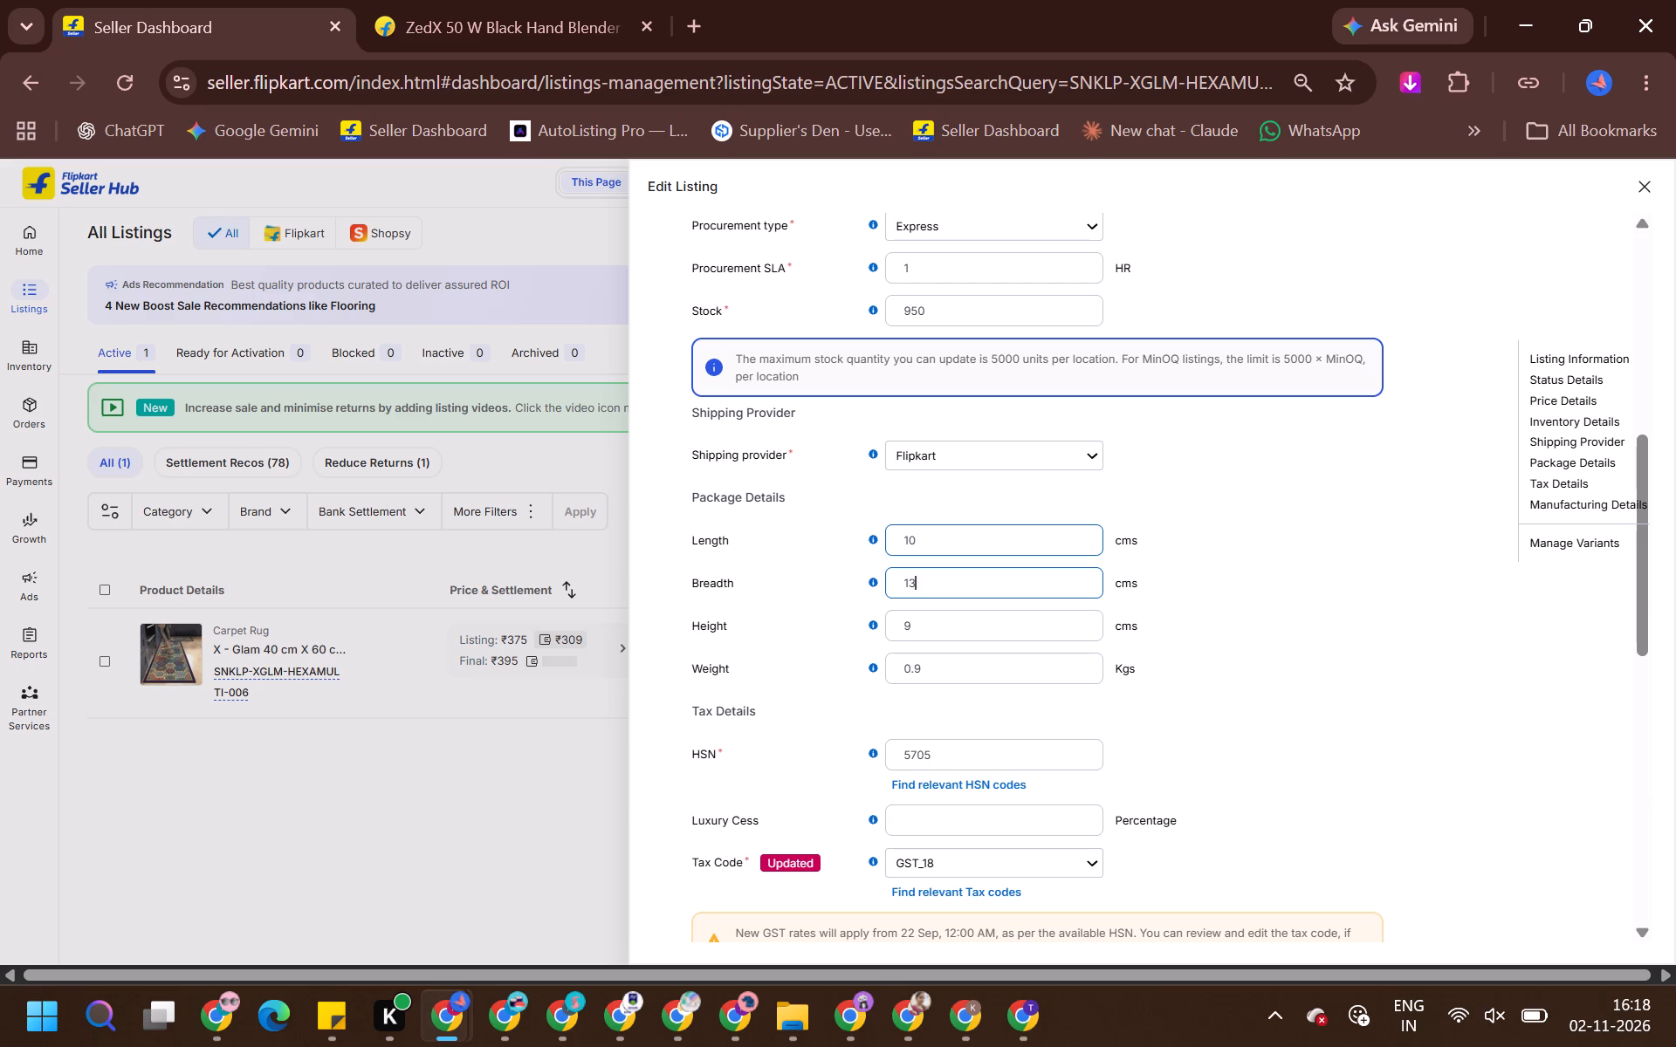
key("Tab")
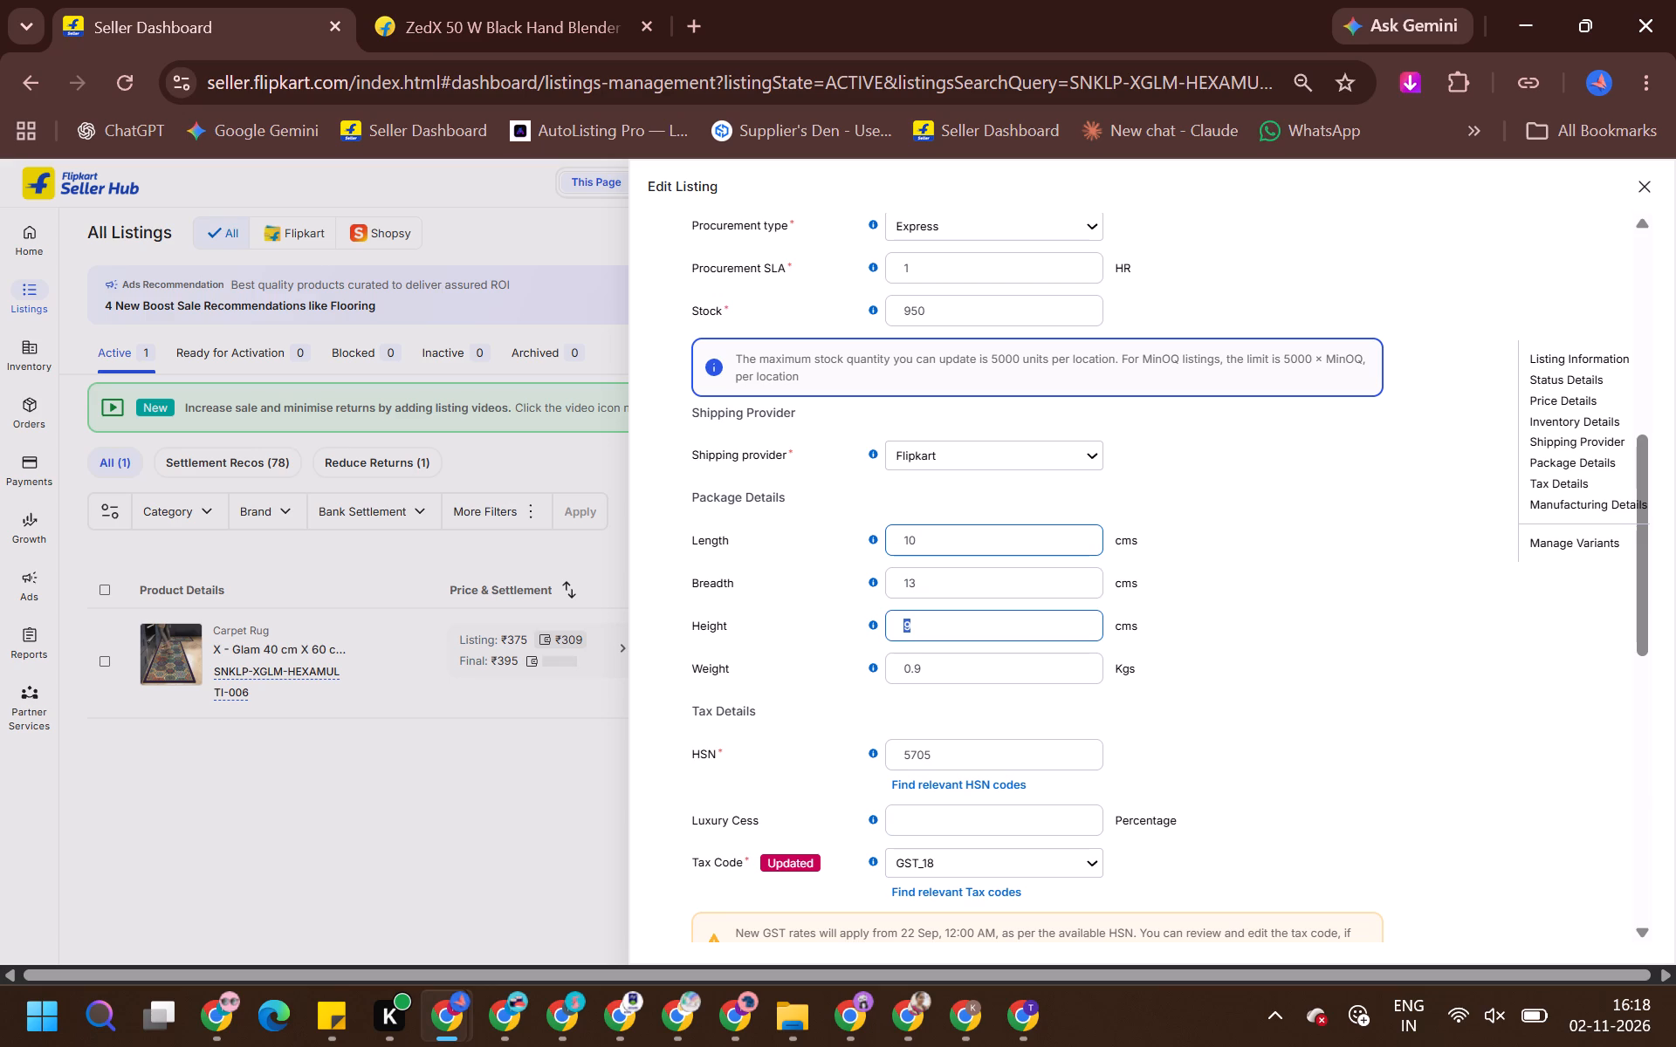
type("15")
key("Tab")
type("0.3")
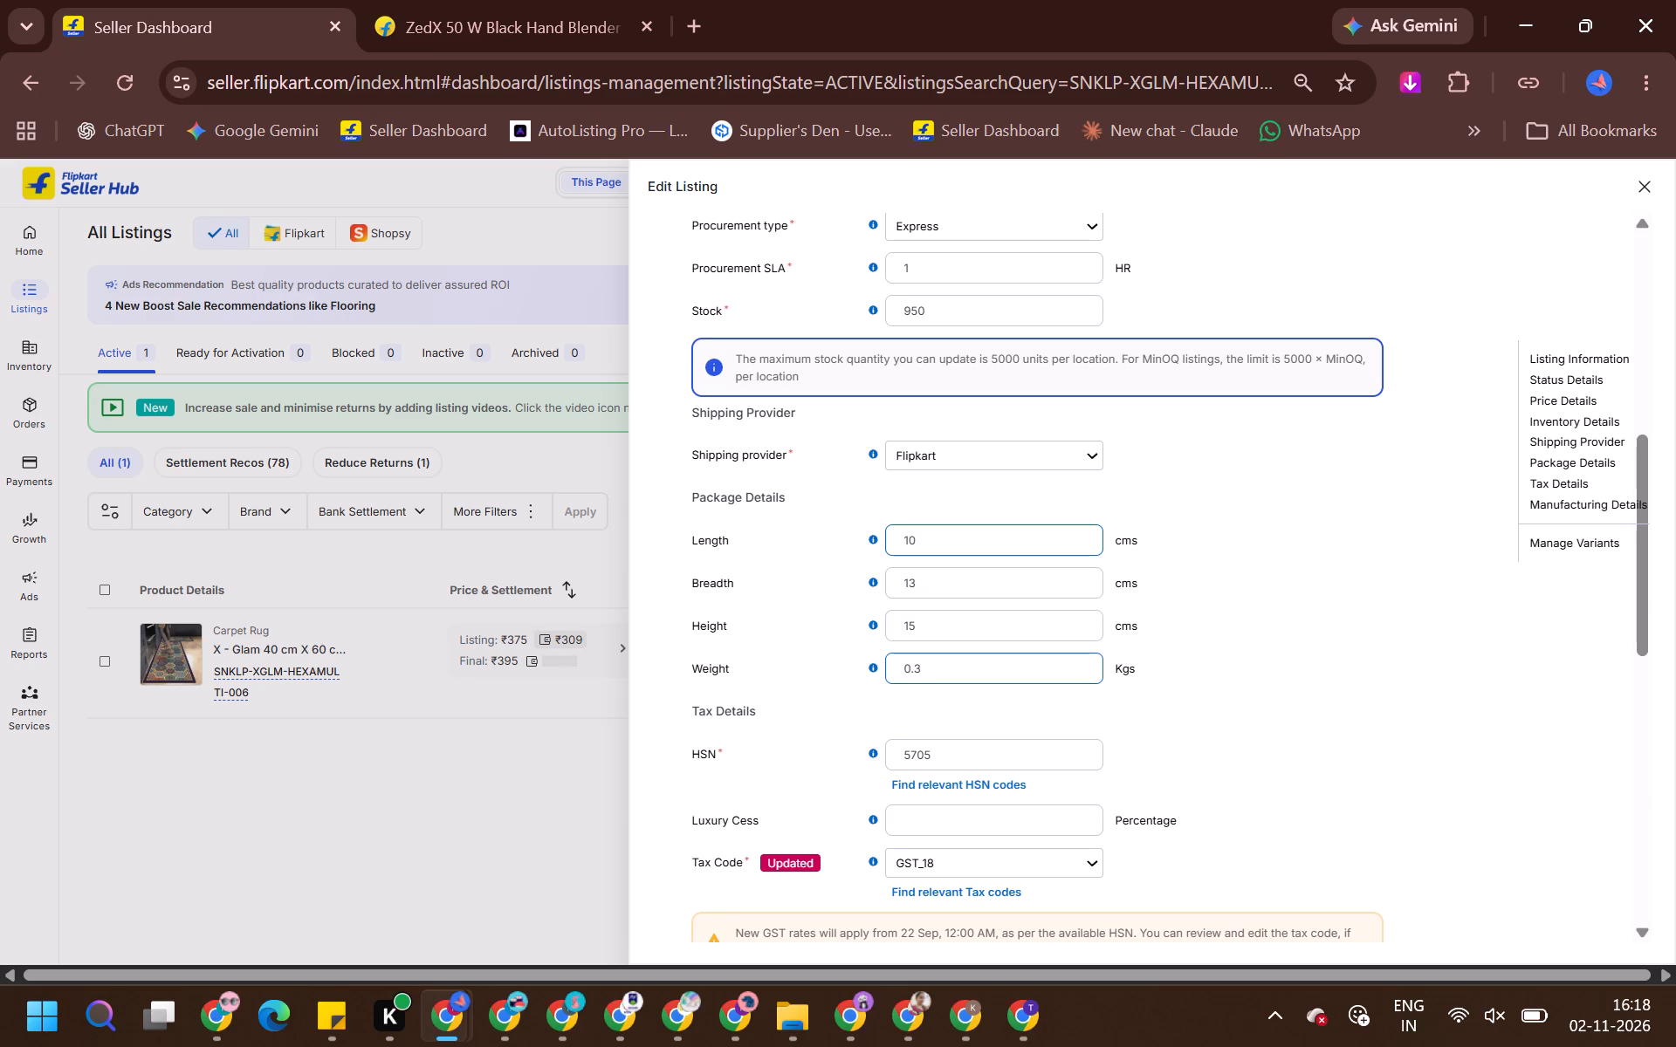
key("6")
key("BackSpace")
key("5")
key("Return")
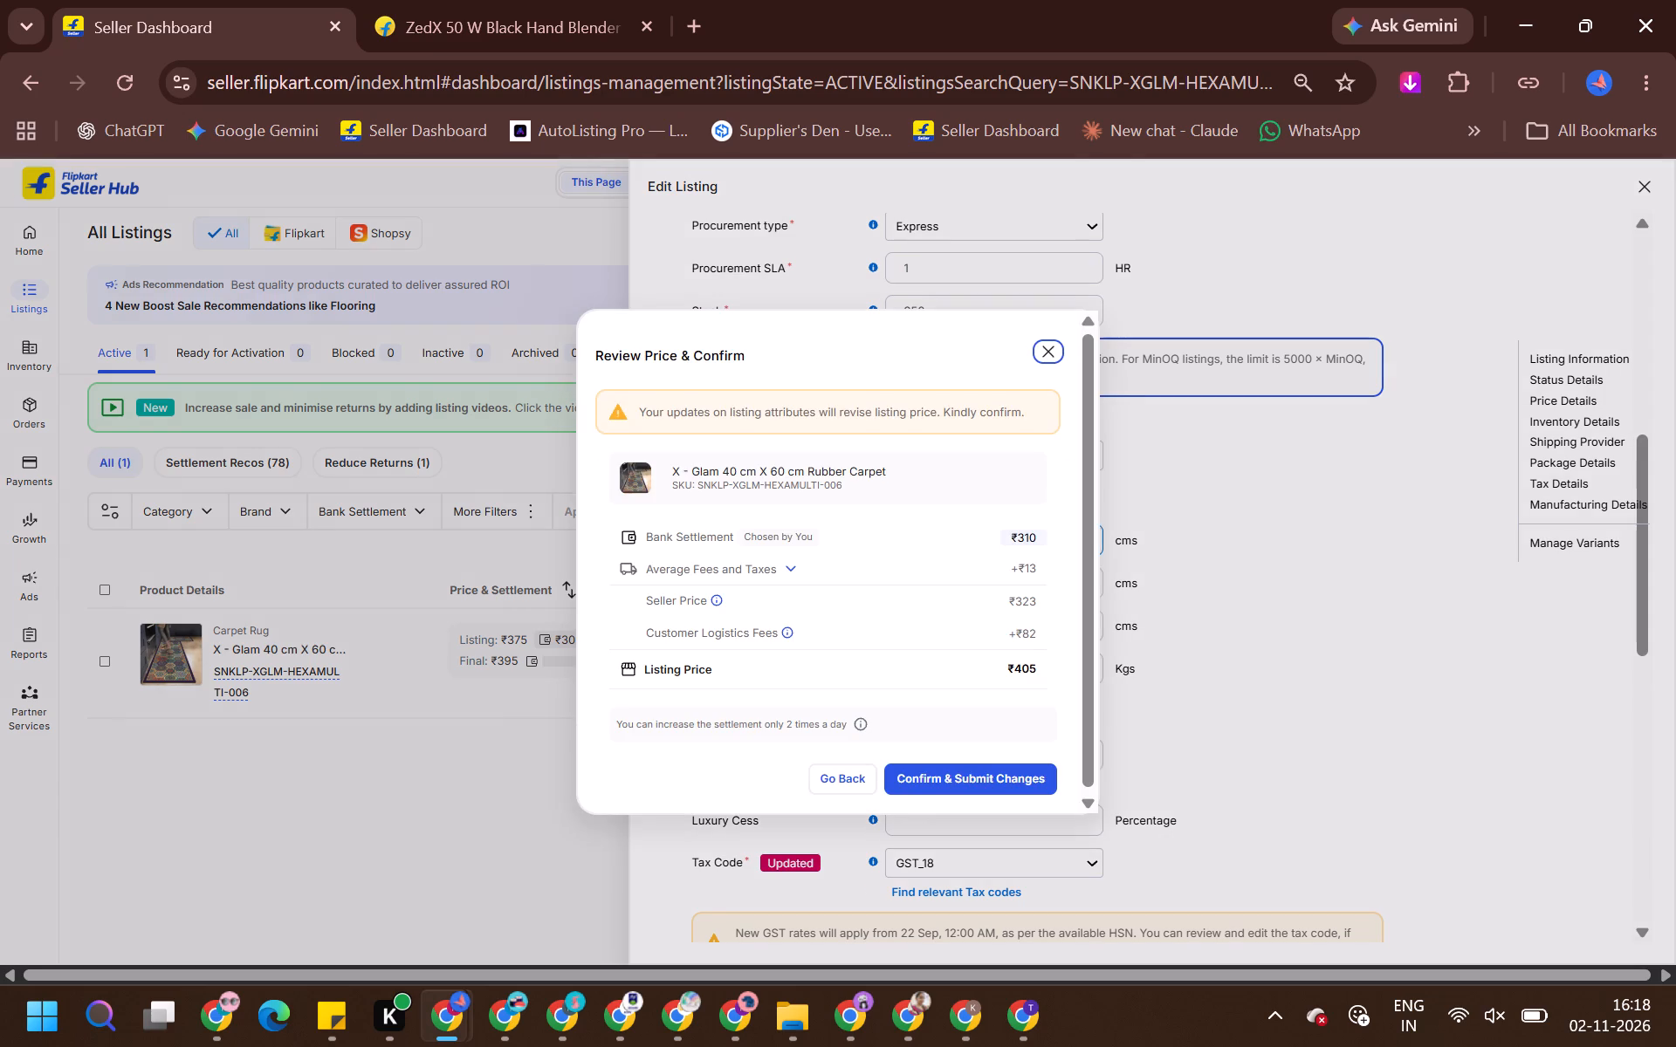
left_click(990, 776)
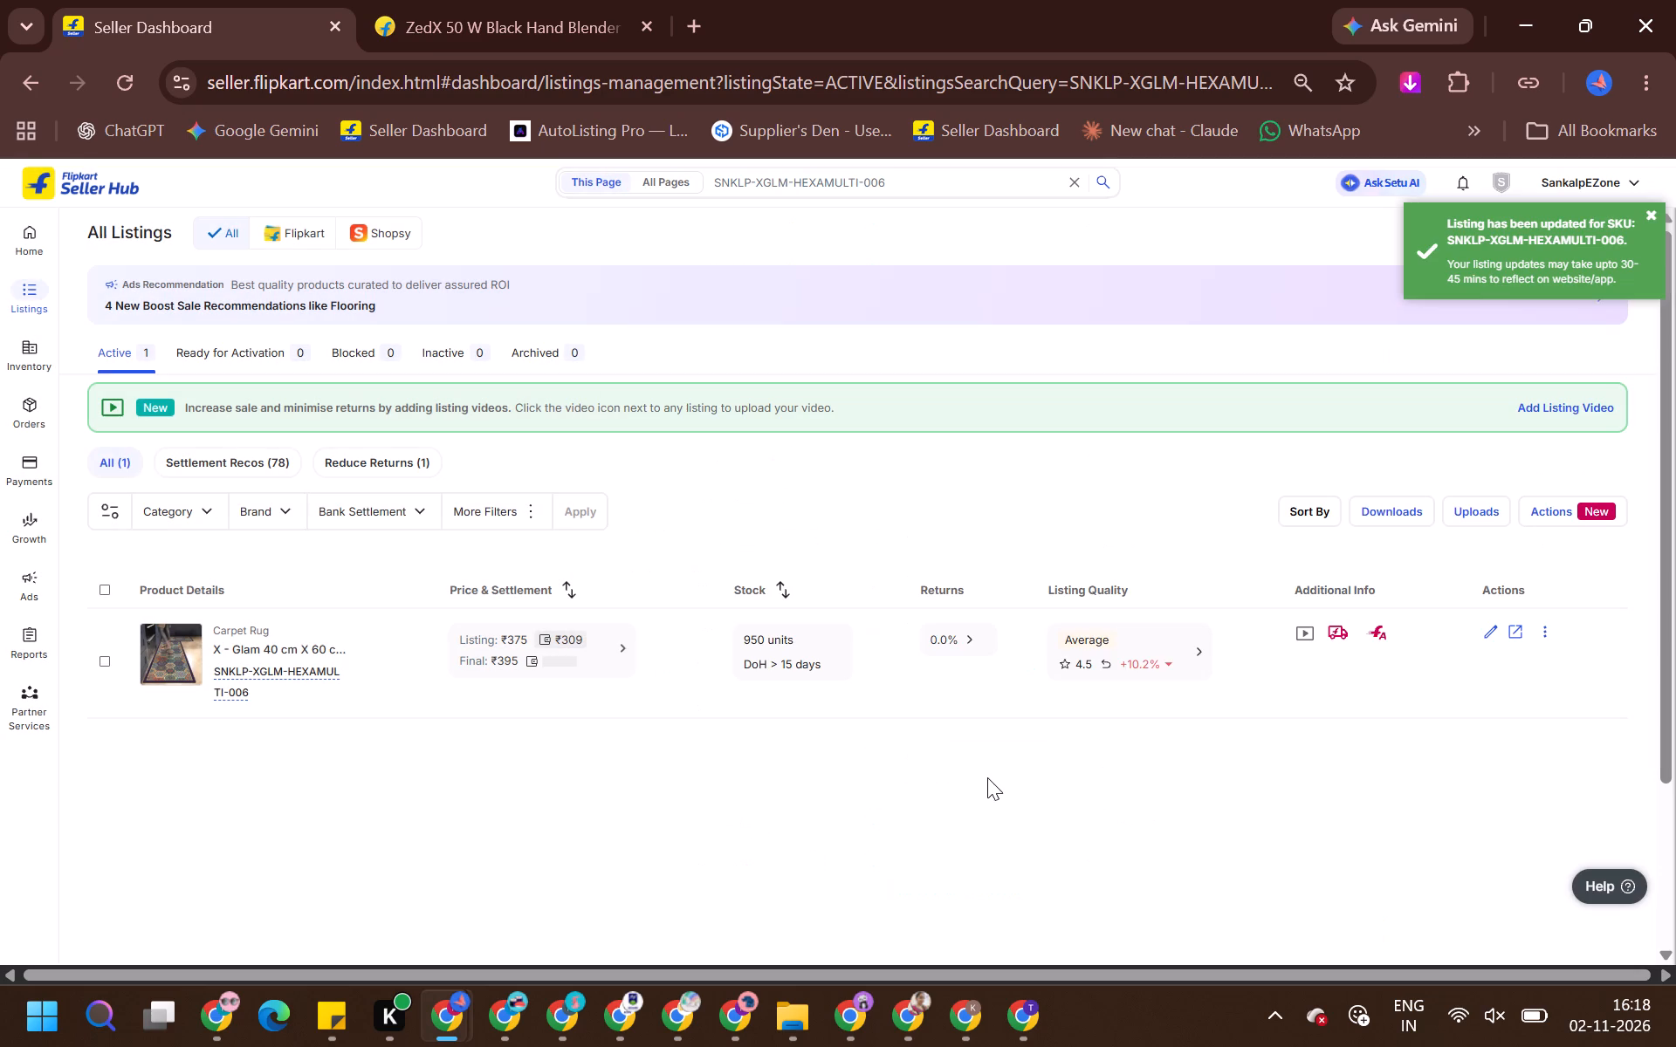
Reopen the SNKLP-XGLM-HEXAMULTI-006 listing for editing and check its saved package details and bank settlement.
left_click(1489, 633)
scroll(1280, 646, "down", 3)
scroll(1279, 646, "up", 1)
scroll(1279, 646, "down", 2)
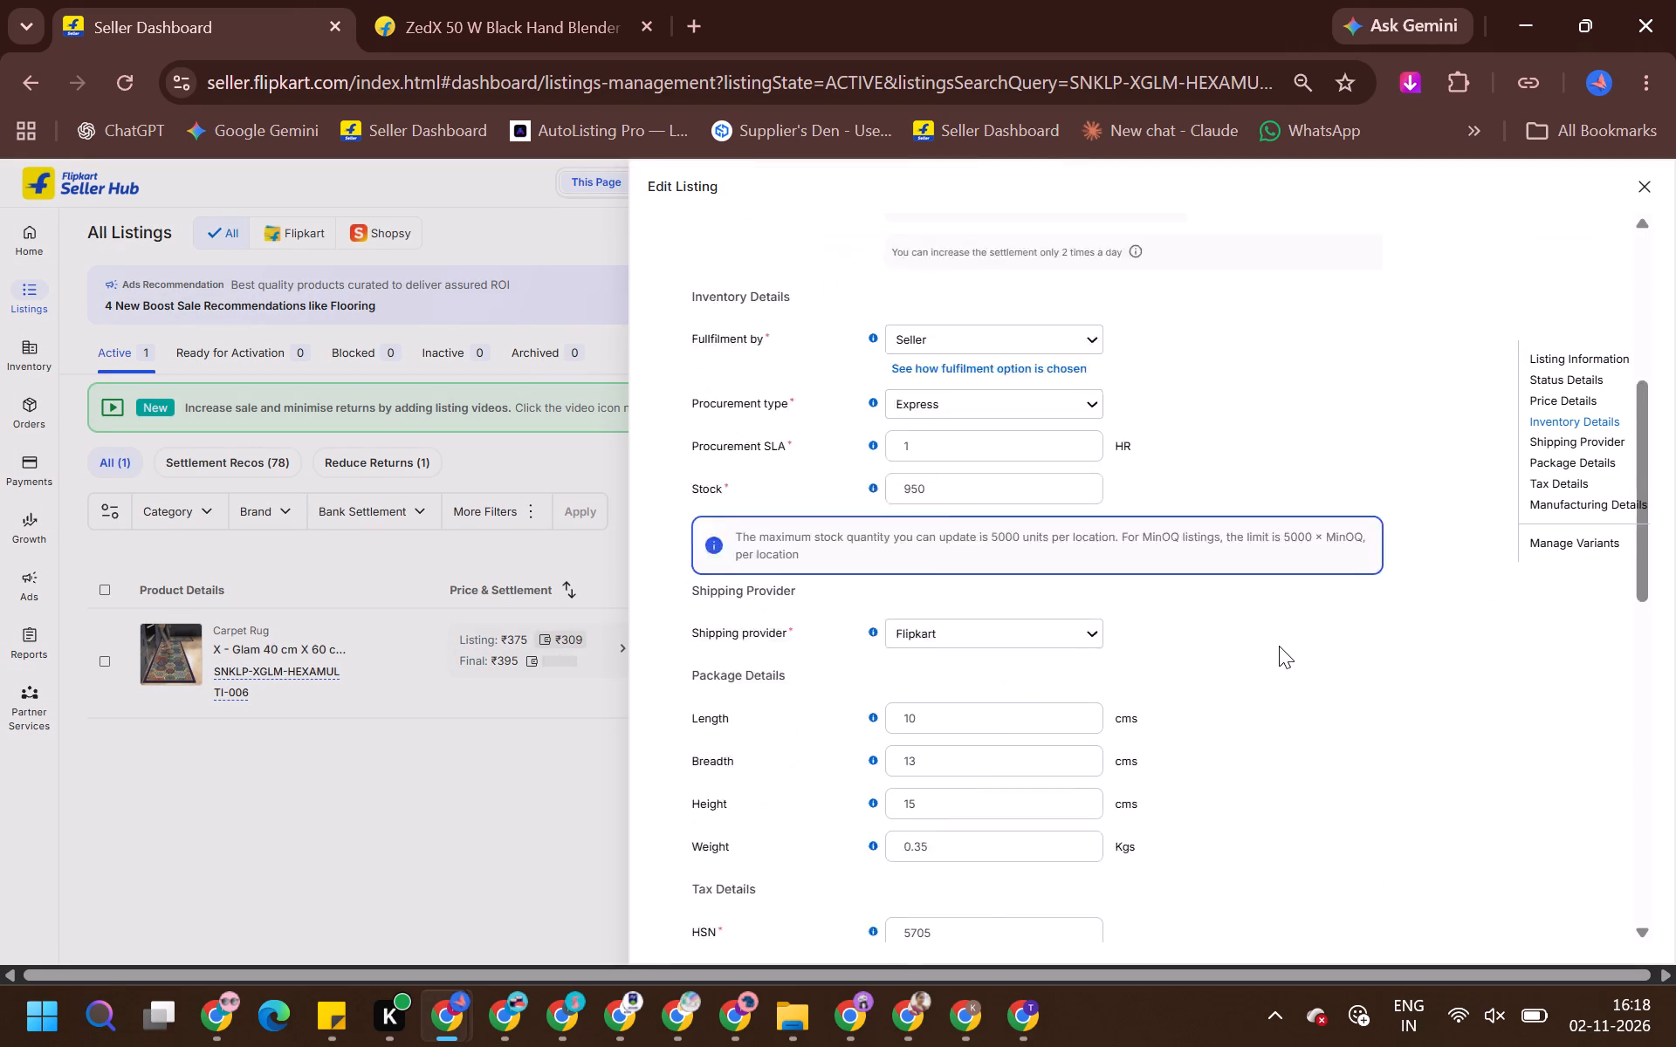
left_click(519, 716)
key("alt+Tab")
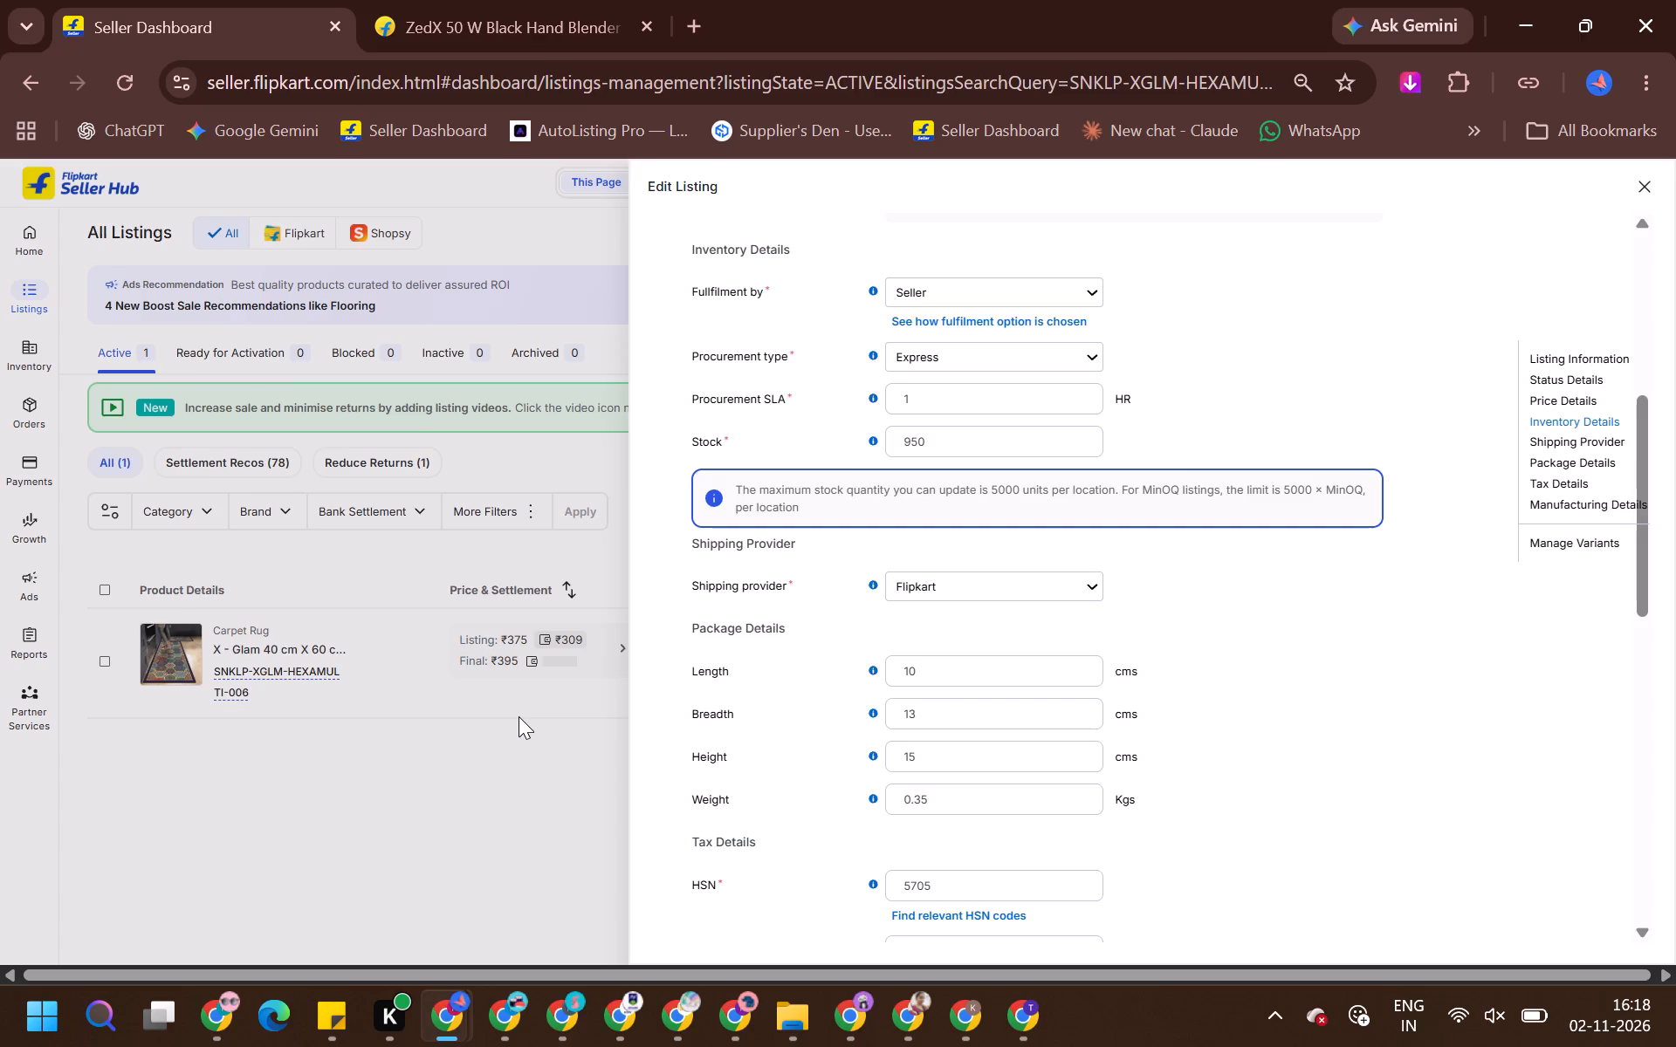
key("alt+Tab")
scroll(1158, 607, "up", 12)
Copy the SKU ID of the ₹349 SNKLP-XGLM-LINEMA… carpet from the seller insights list and search the listings for it.
key("alt+Tab")
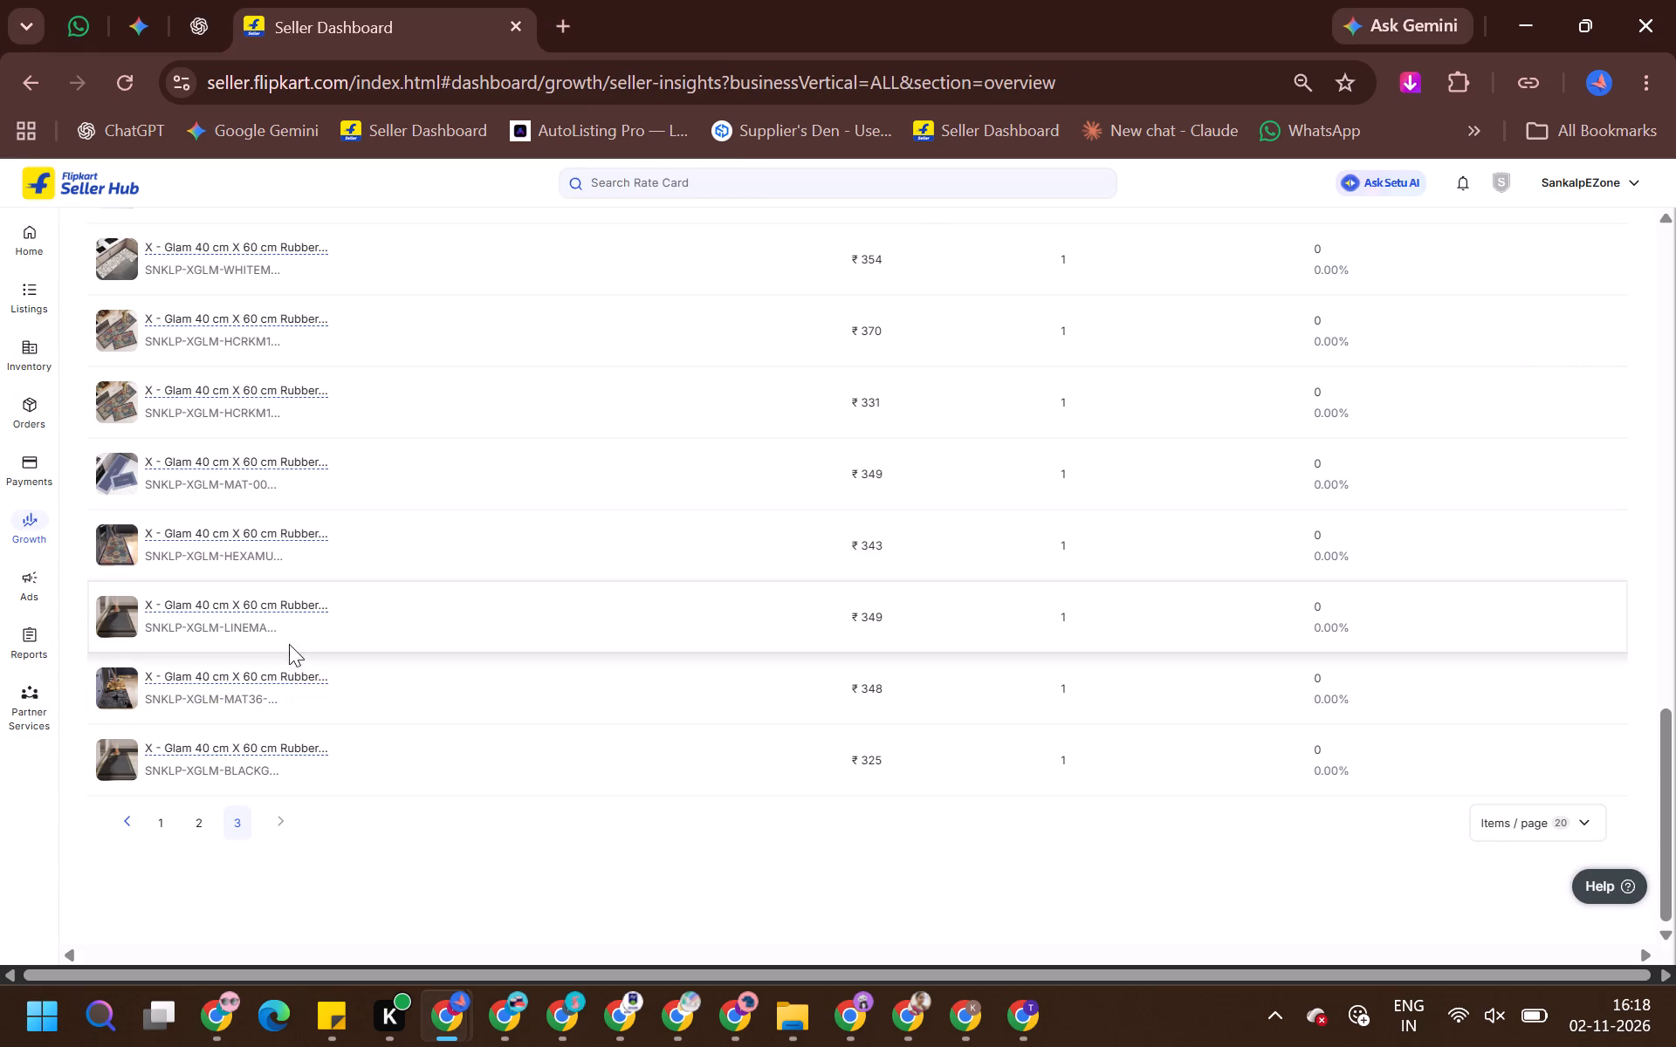
left_click(288, 629)
key("alt+Tab")
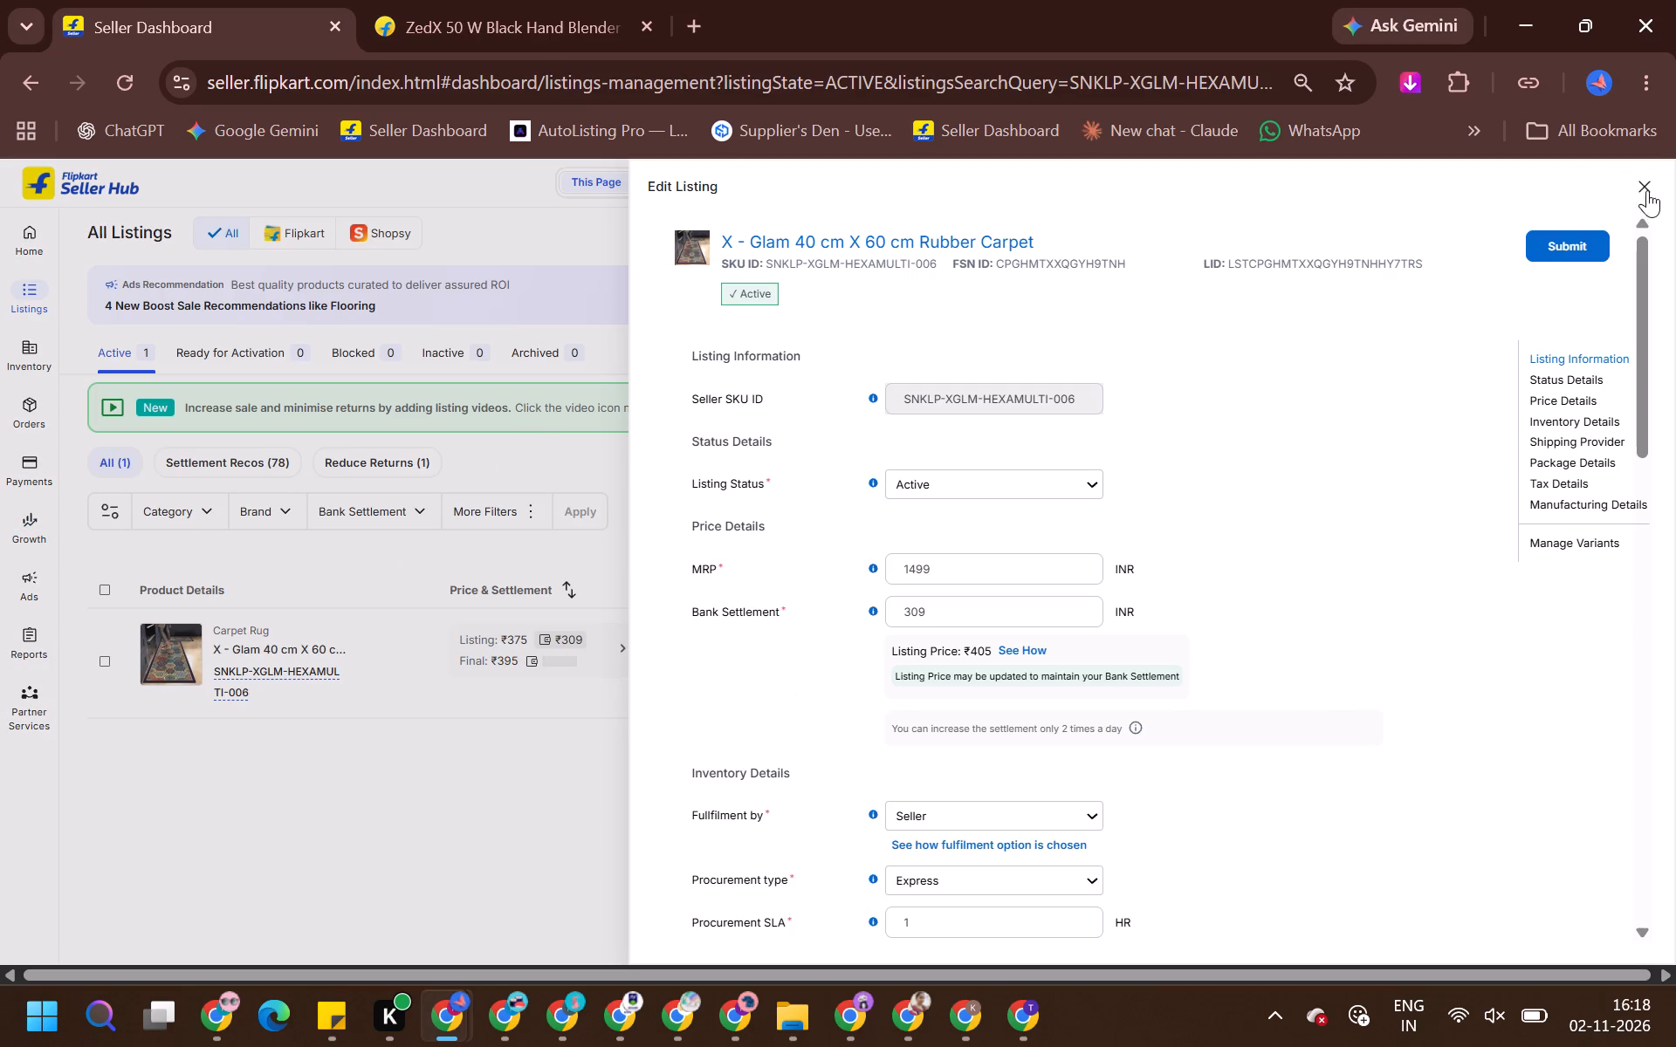
left_click(1651, 181)
left_click(785, 196)
key("ctrl+a")
key("ctrl+v")
key("Return")
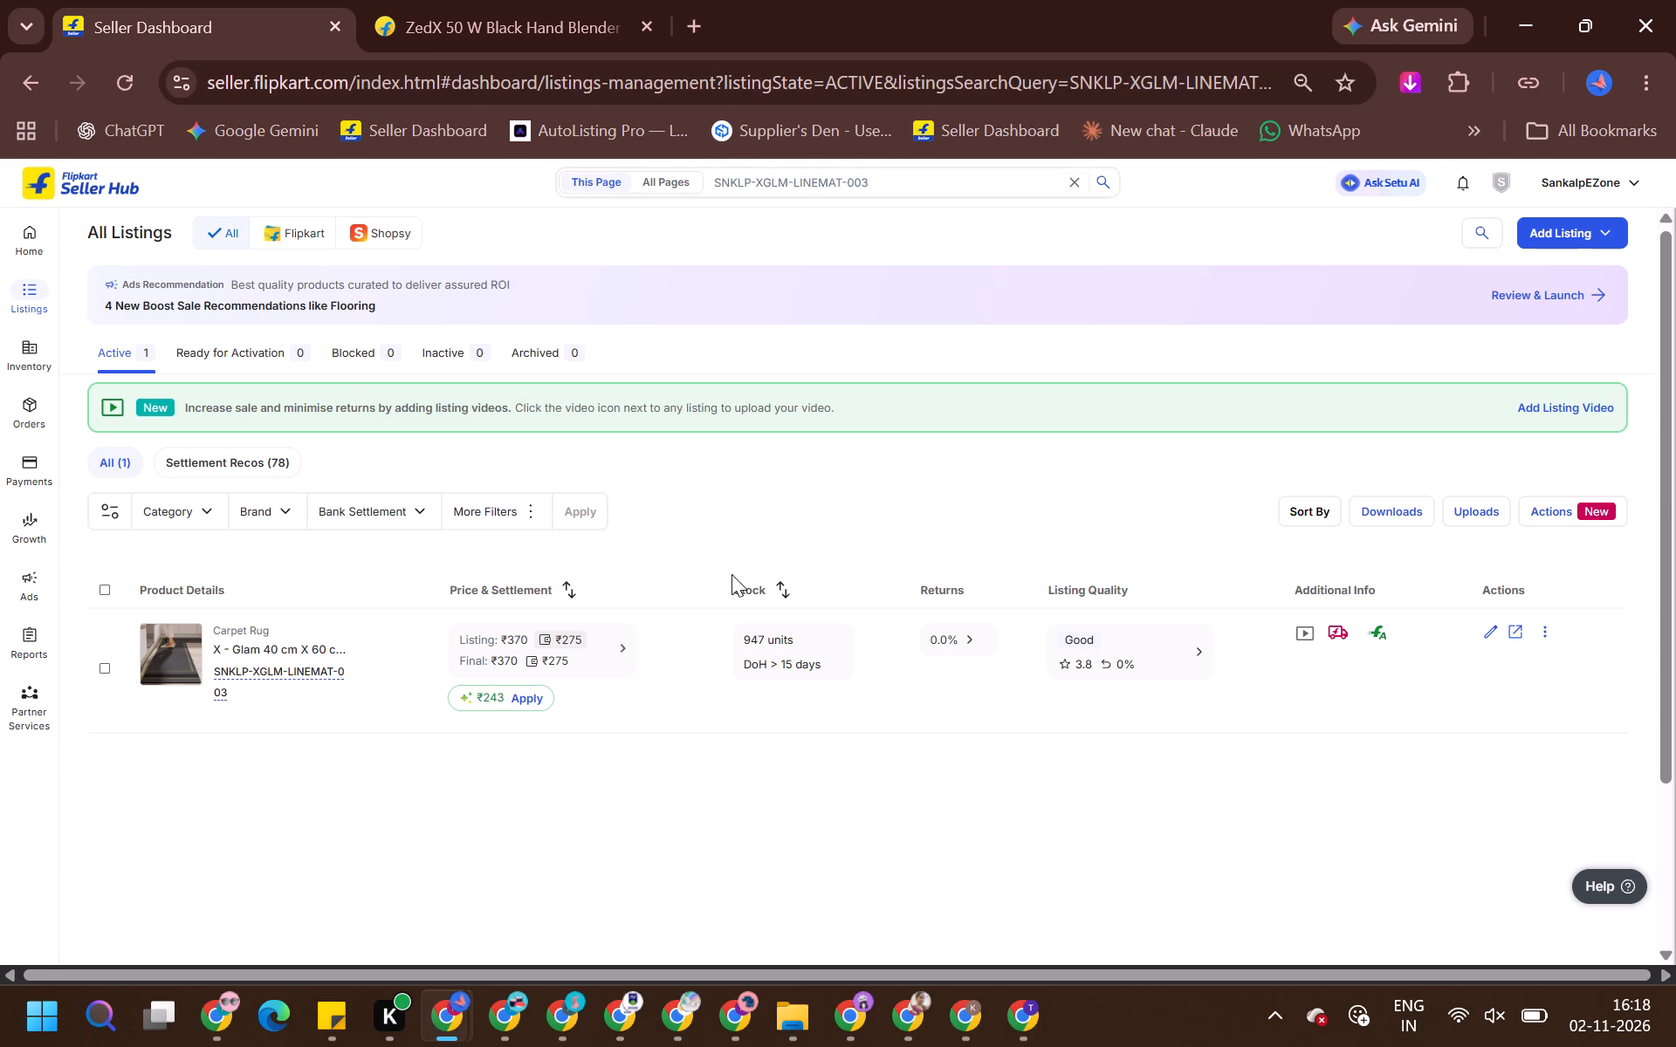
Raise the bank settlement of the SNKLP-XGLM-LINEMAT-003 listing to ₹299 and apply it.
left_click(593, 637)
left_click(598, 640)
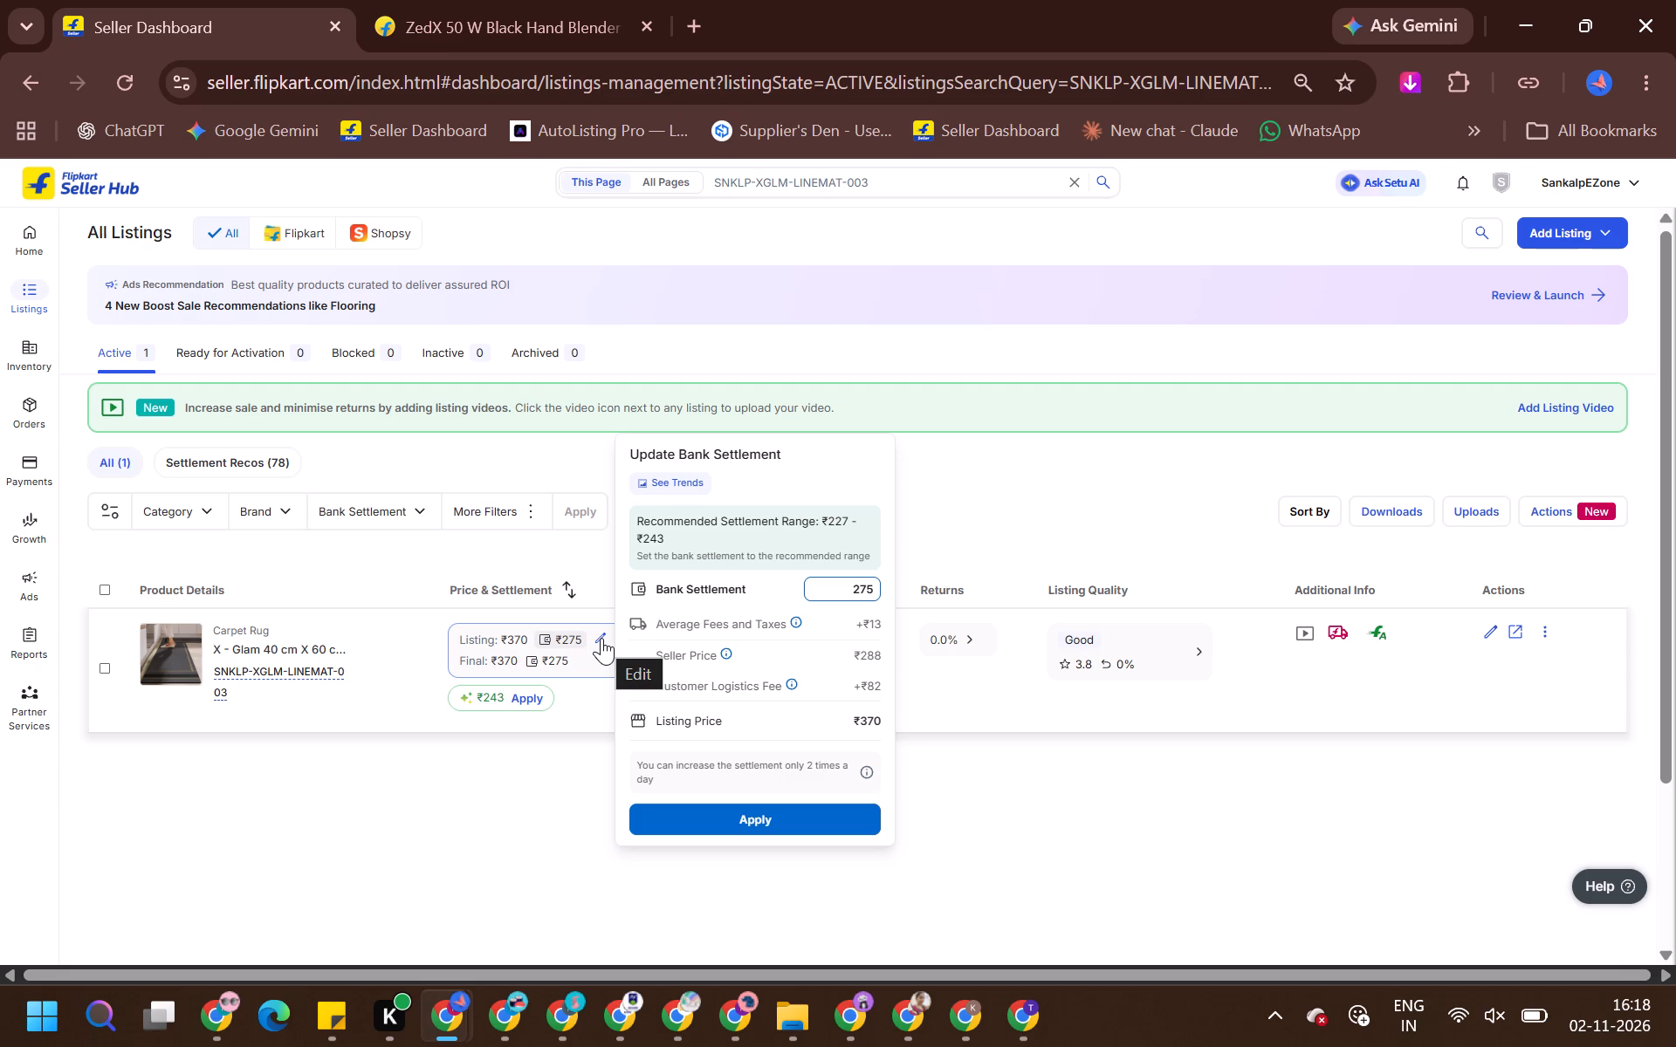
key("ctrl+a")
type("289")
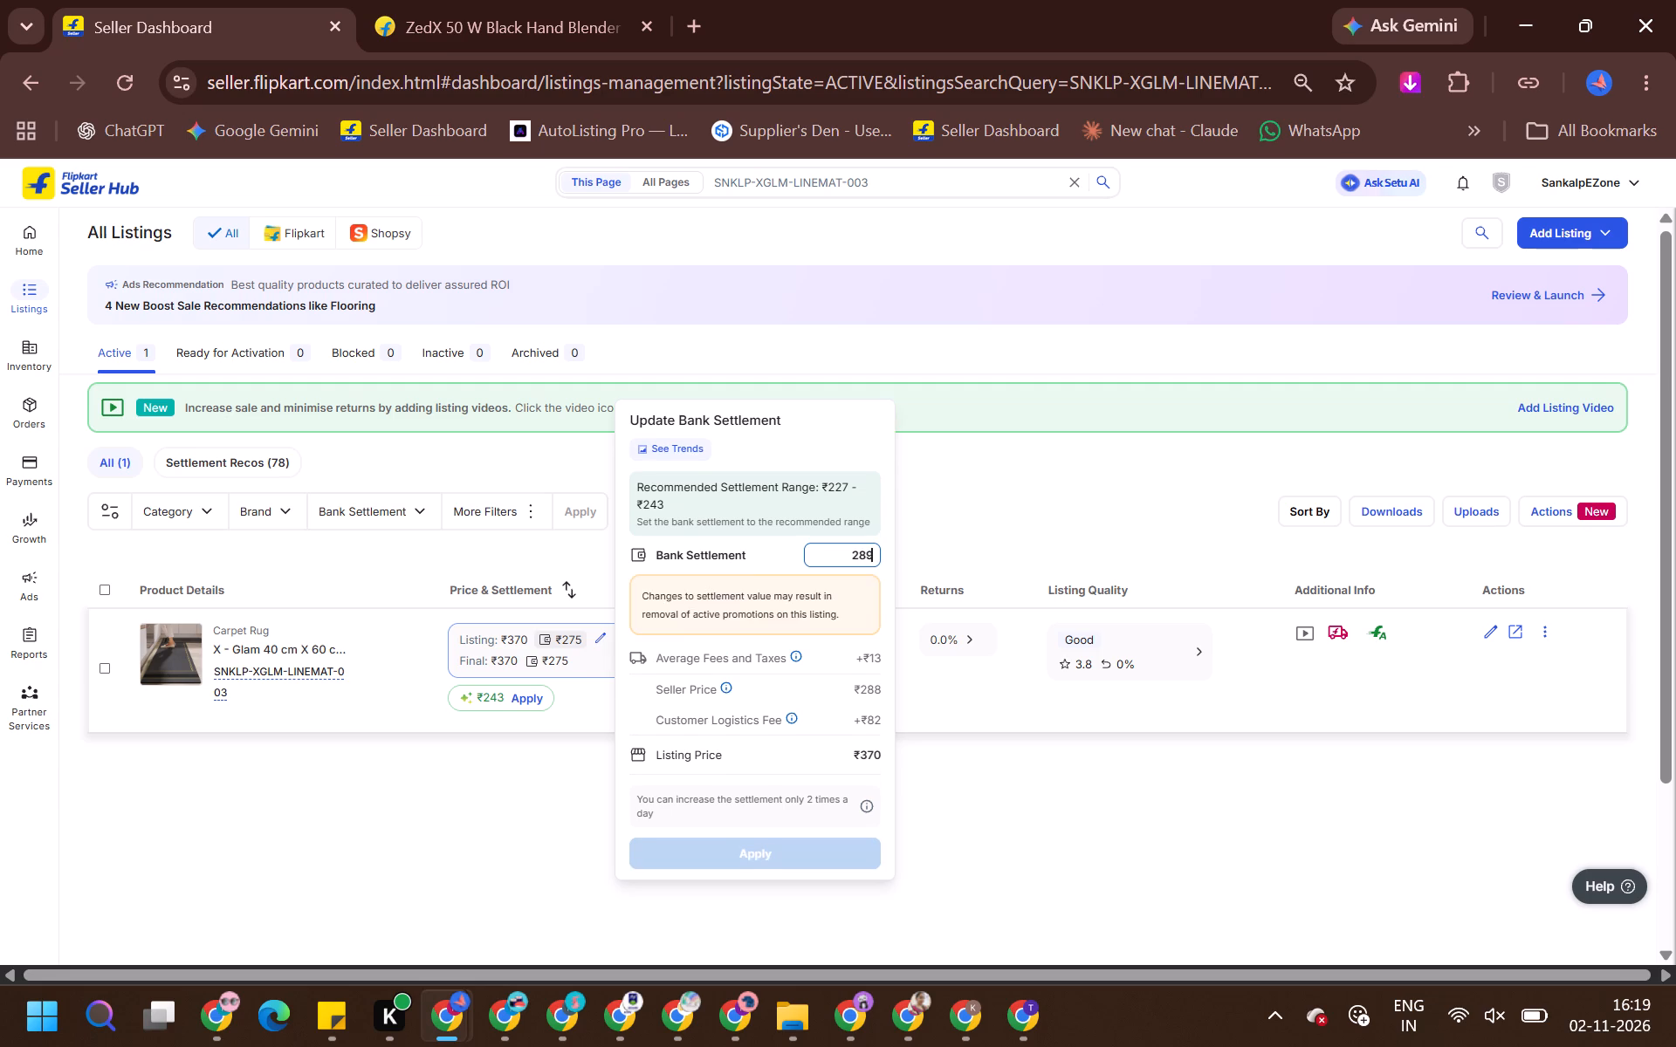
key("BackSpace")
key("BackSpace")
type("99")
left_click(767, 844)
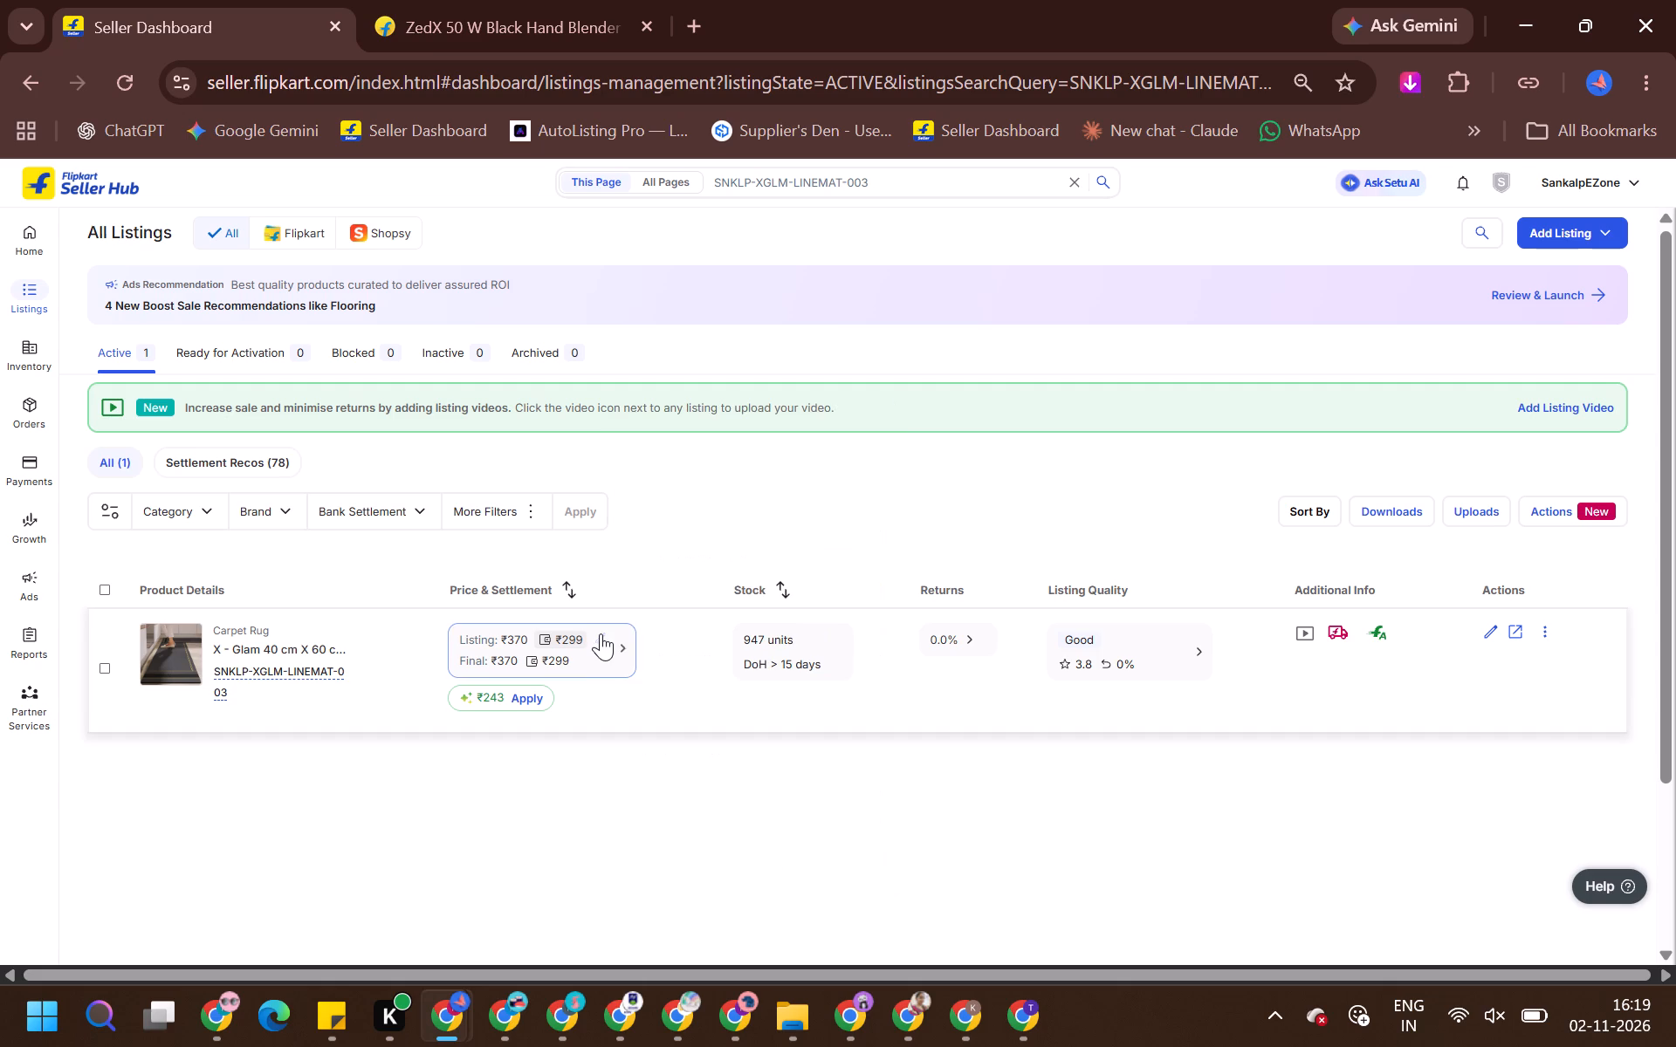
Raise the bank settlement of the SNKLP-XGLM-LINEMAT-003 listing again to ₹309 and apply it.
left_click(599, 643)
key("ctrl+a")
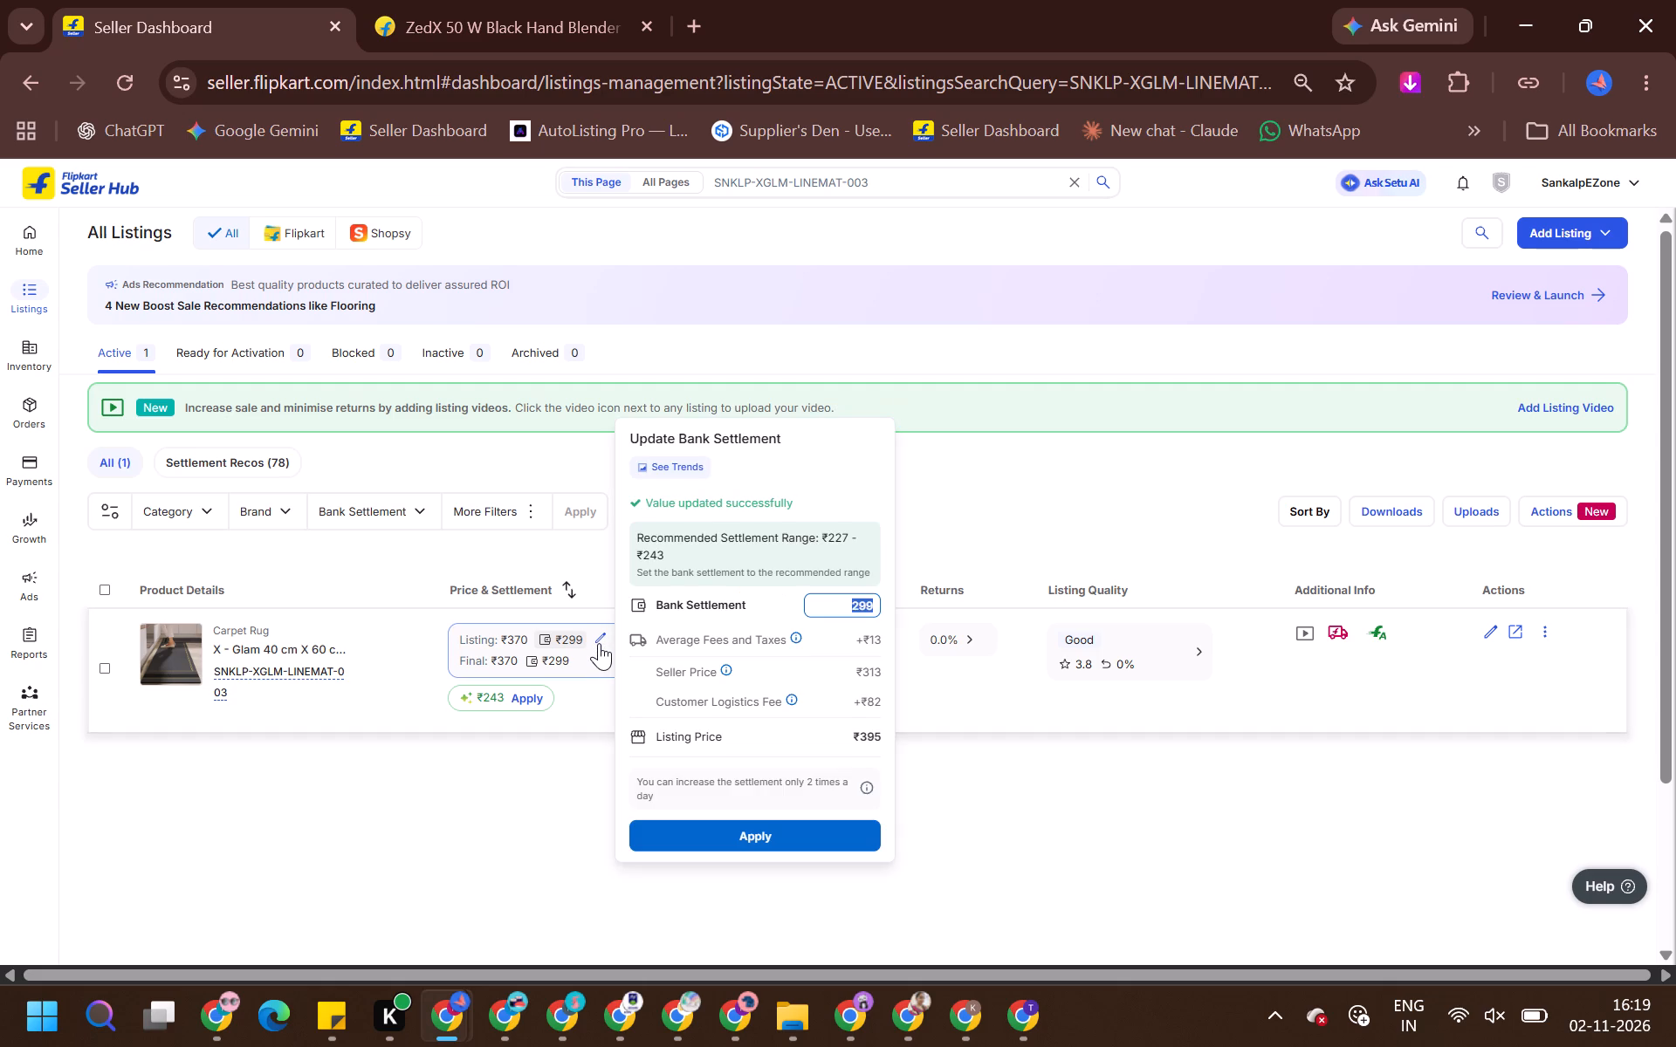
type("309")
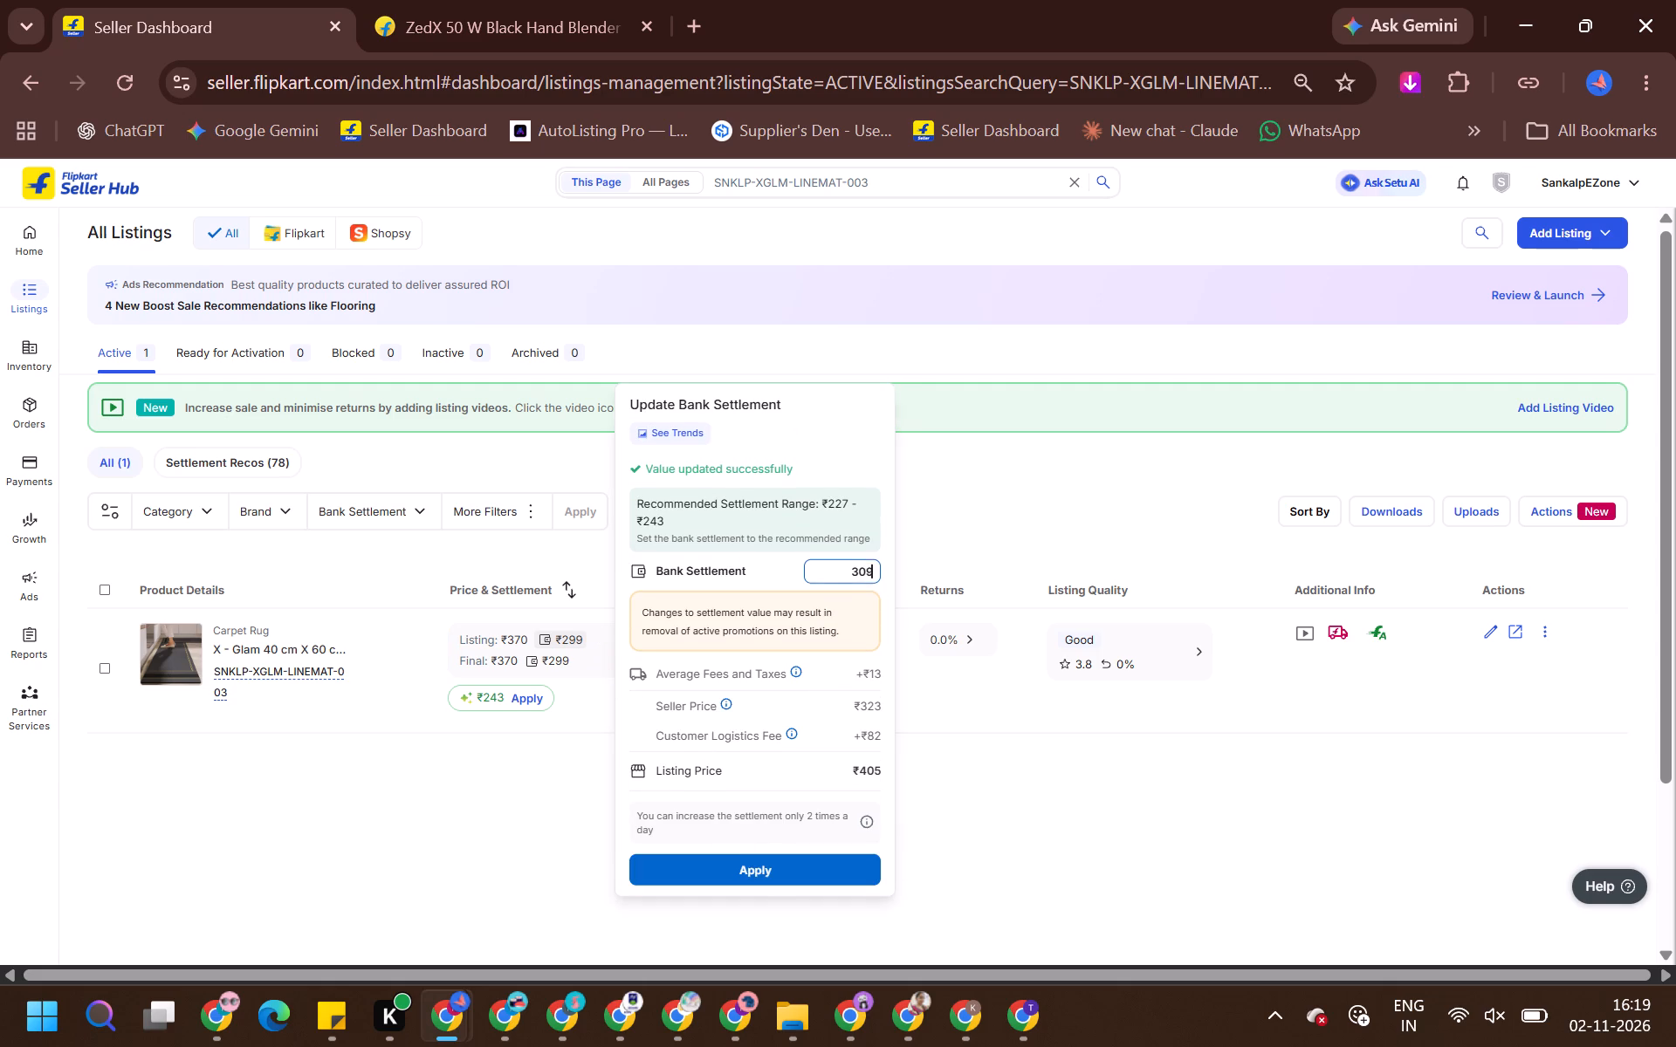
left_click(753, 869)
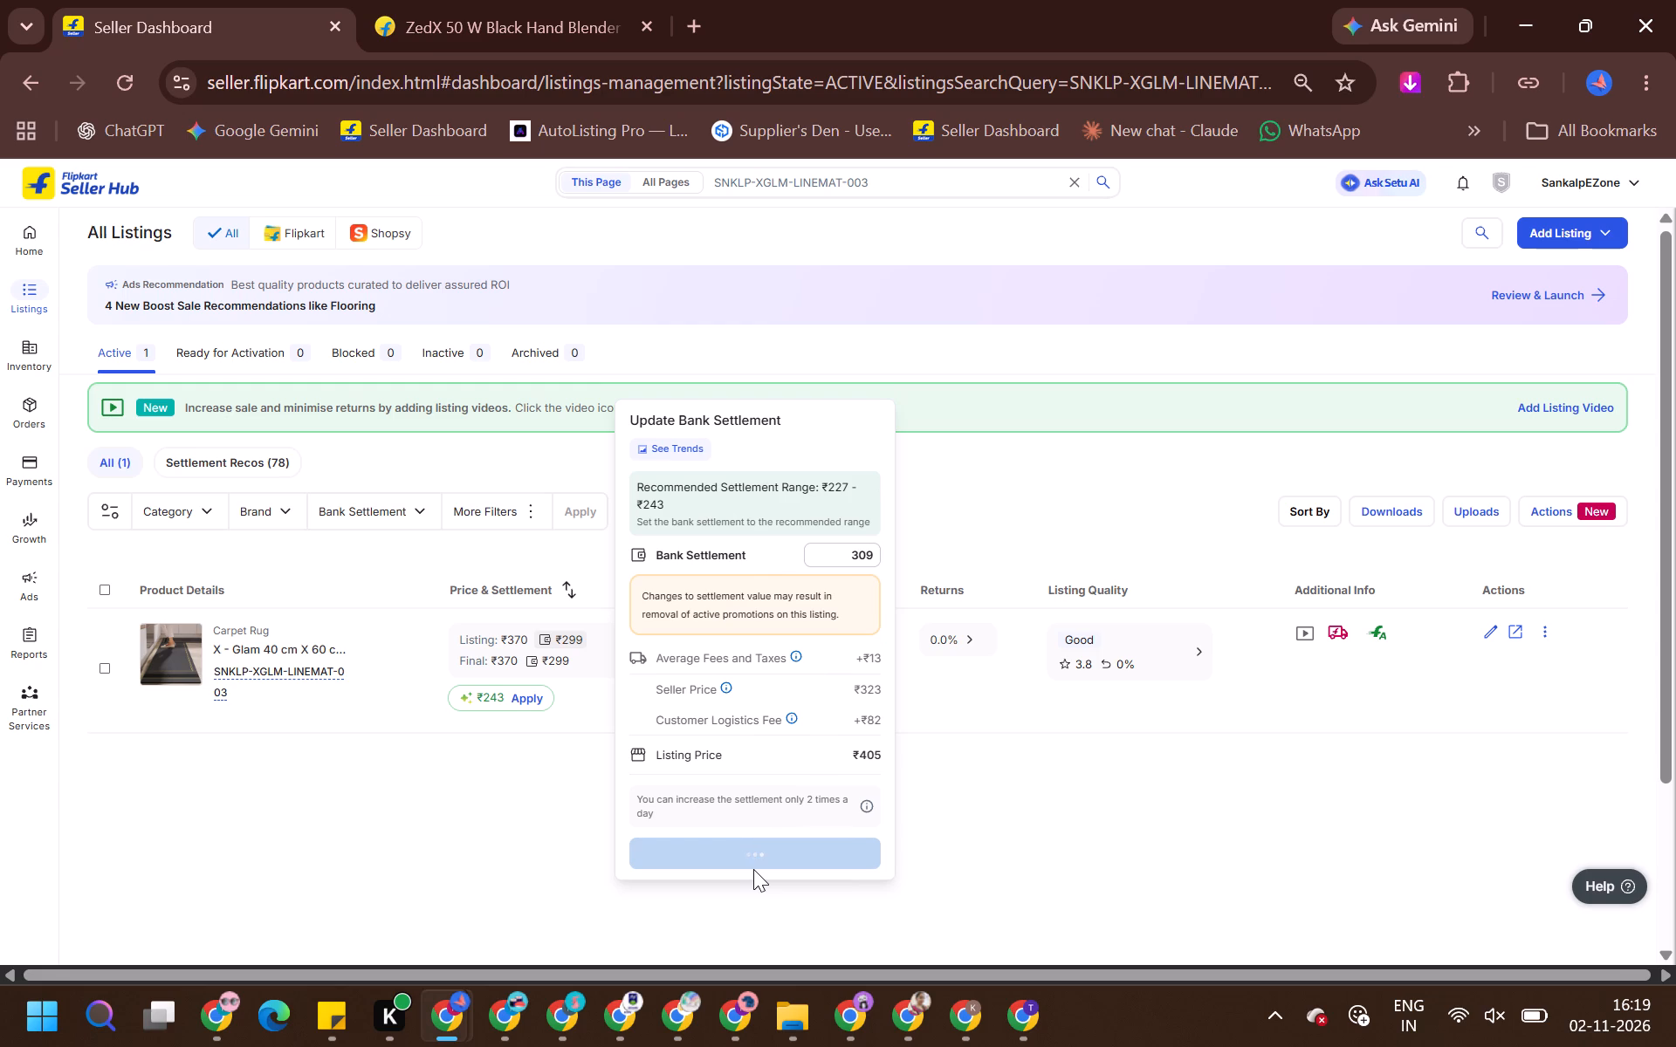
Edit the SNKLP-XGLM-LINEMAT-003 listing's package details to length 10, breadth 13 and height 15 cm, weight 0.35 kg, and confirm and submit the changes.
left_click(1480, 640)
left_click(1490, 636)
scroll(1154, 695, "down", 6)
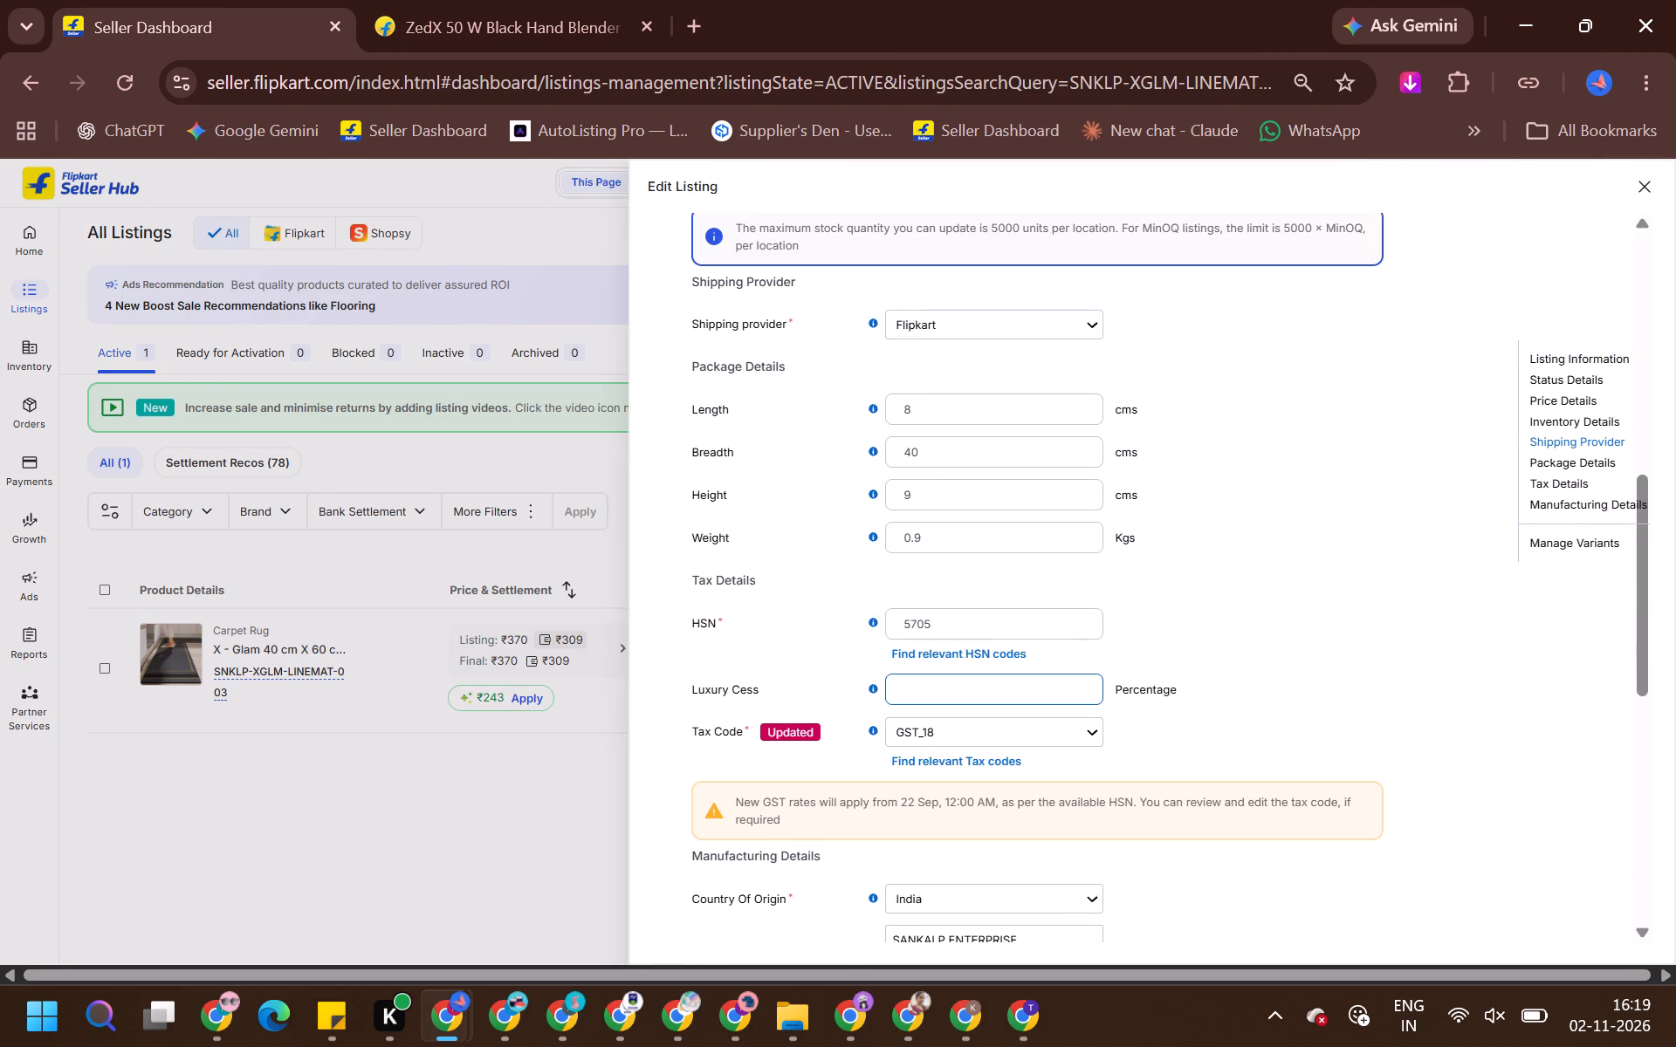
triple_click(950, 419)
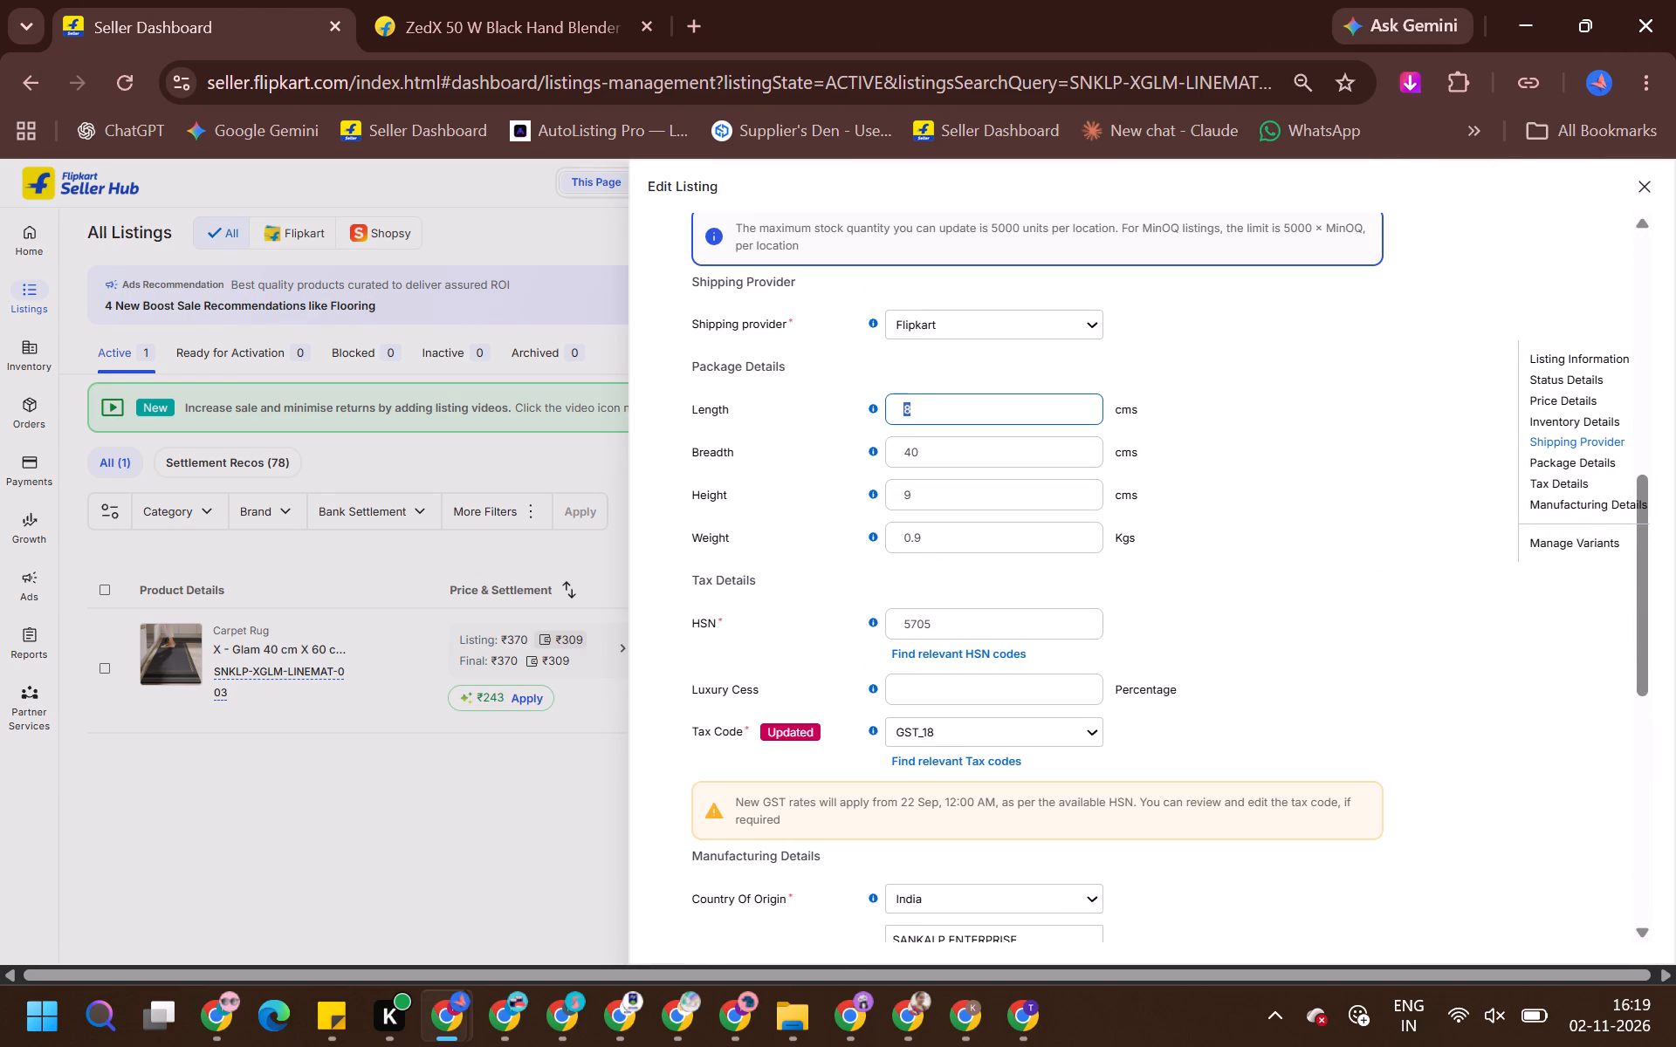
type("10")
key("Tab")
type("13")
key("Tab")
type("15")
key("Tab")
type("0.35")
key("Return")
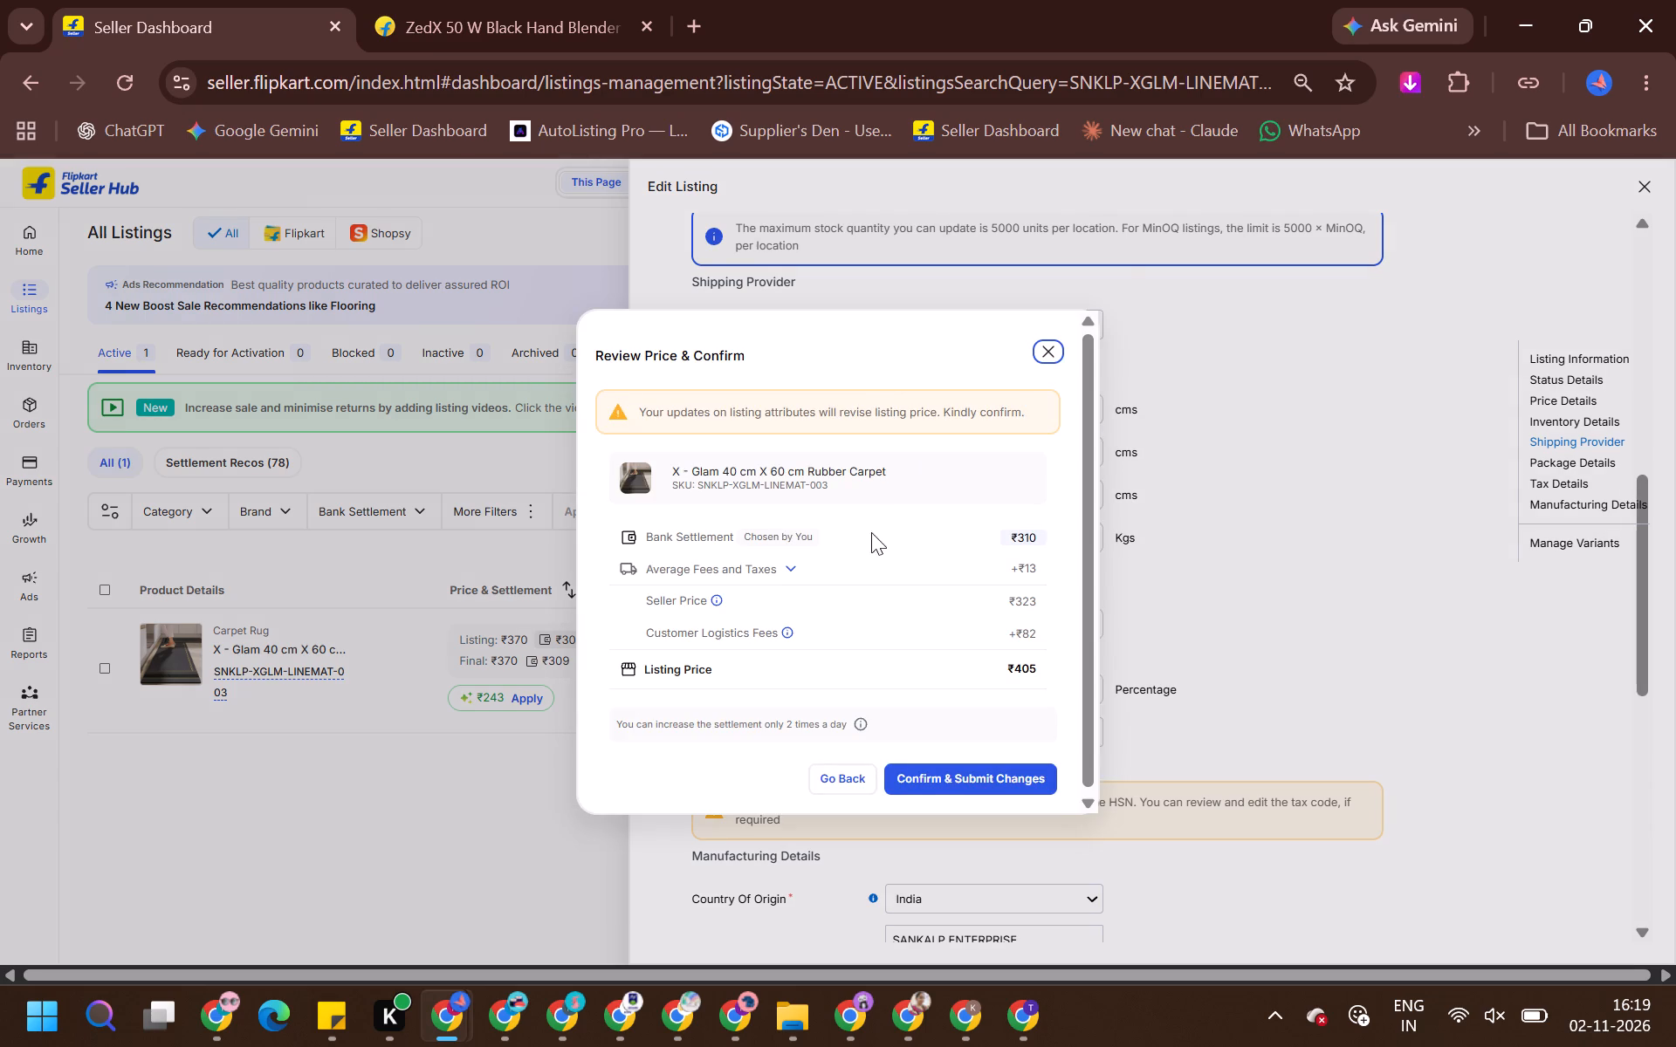
left_click(991, 775)
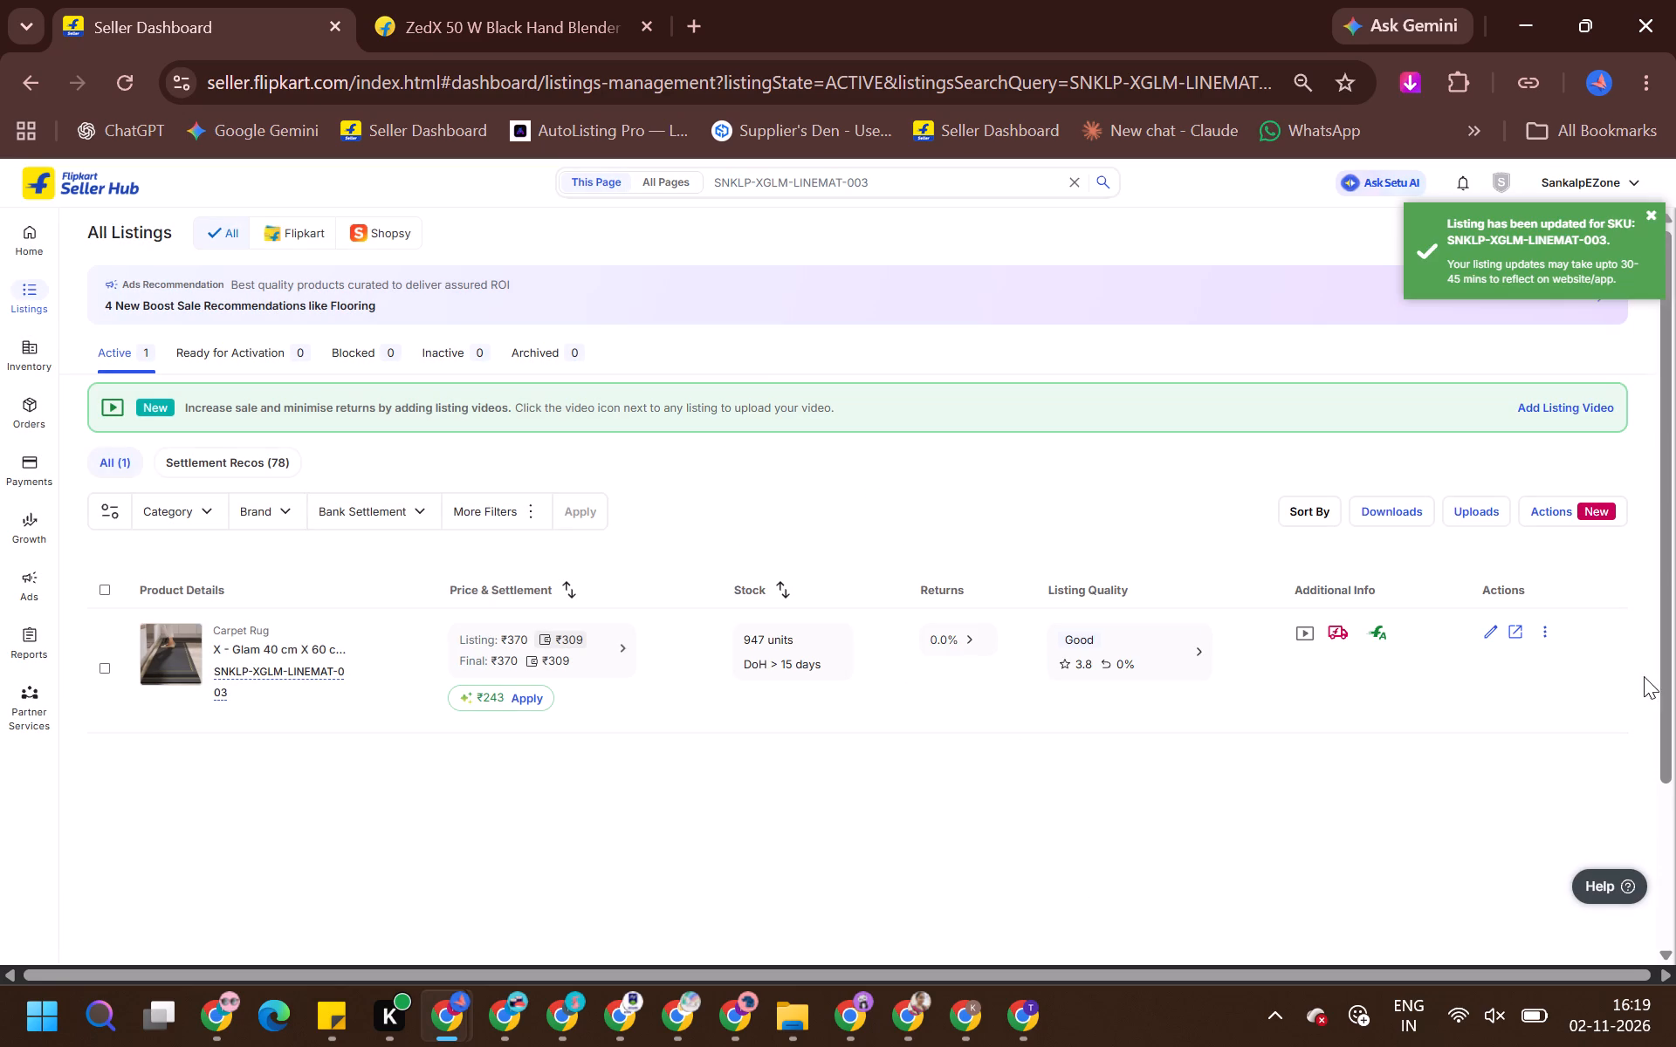
Copy the SKU ID of the ₹348 SNKLP-XGLM-MAT36-… carpet from the seller insights list and search the listings for it.
key("alt+Tab")
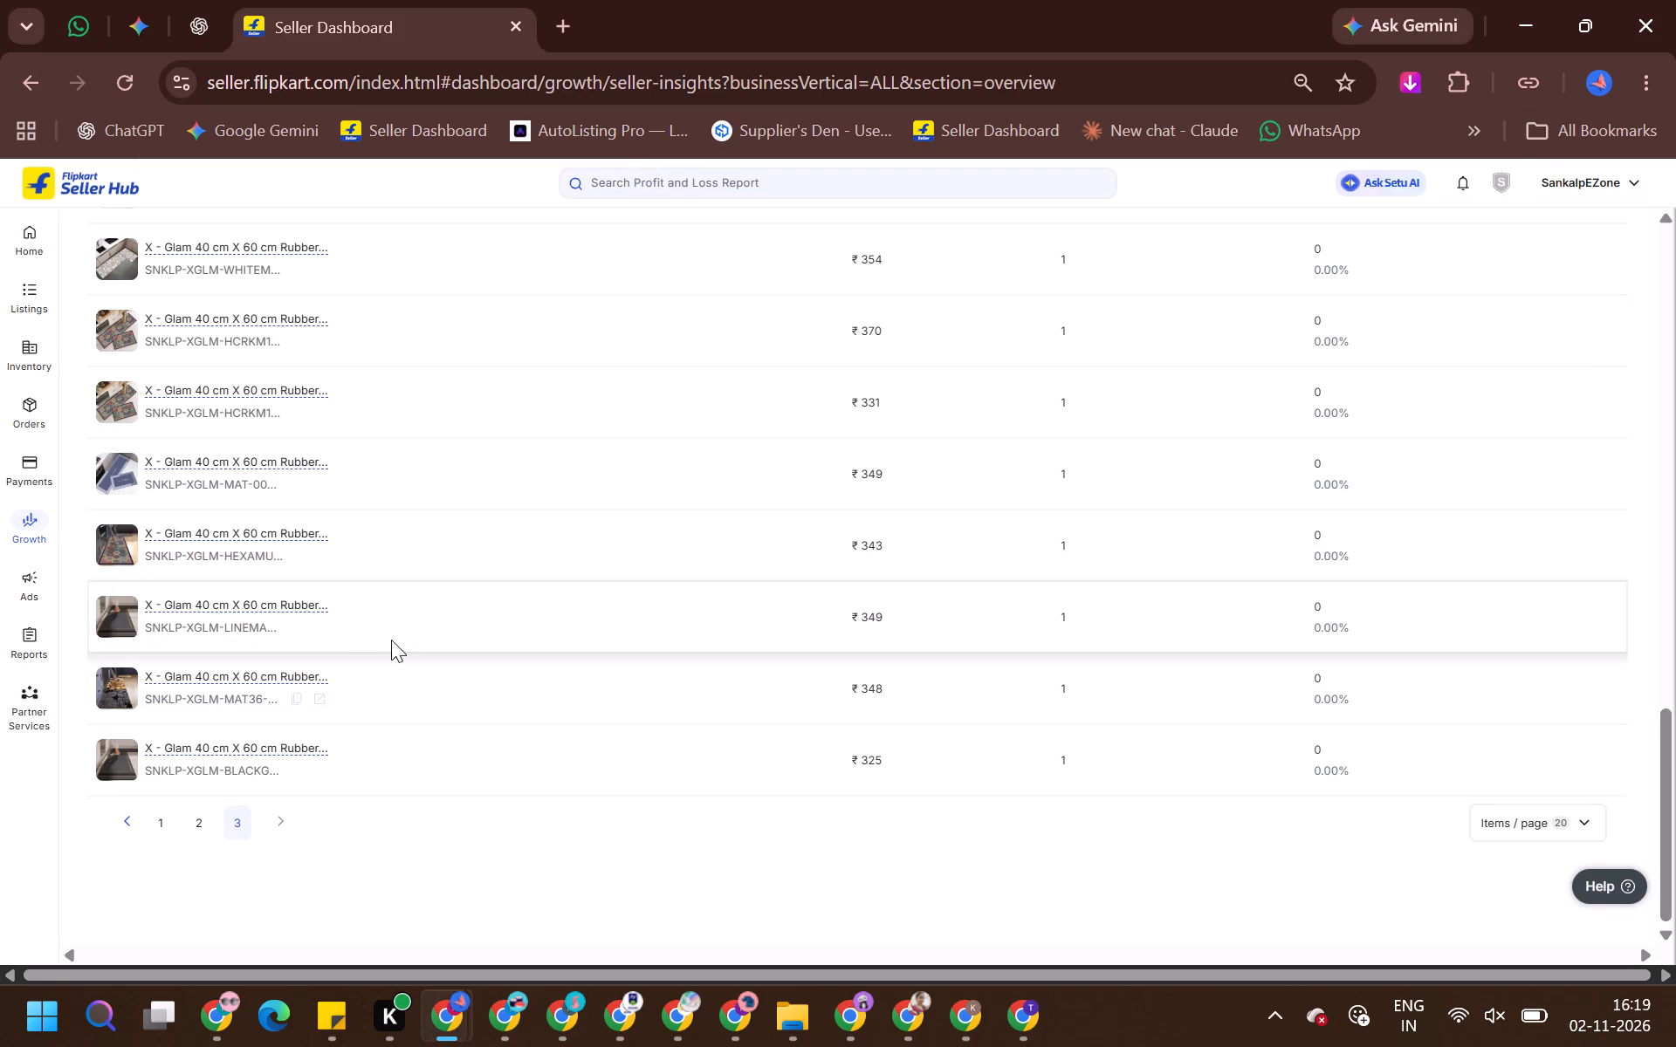
left_click(289, 698)
key("alt+Tab")
left_click(733, 186)
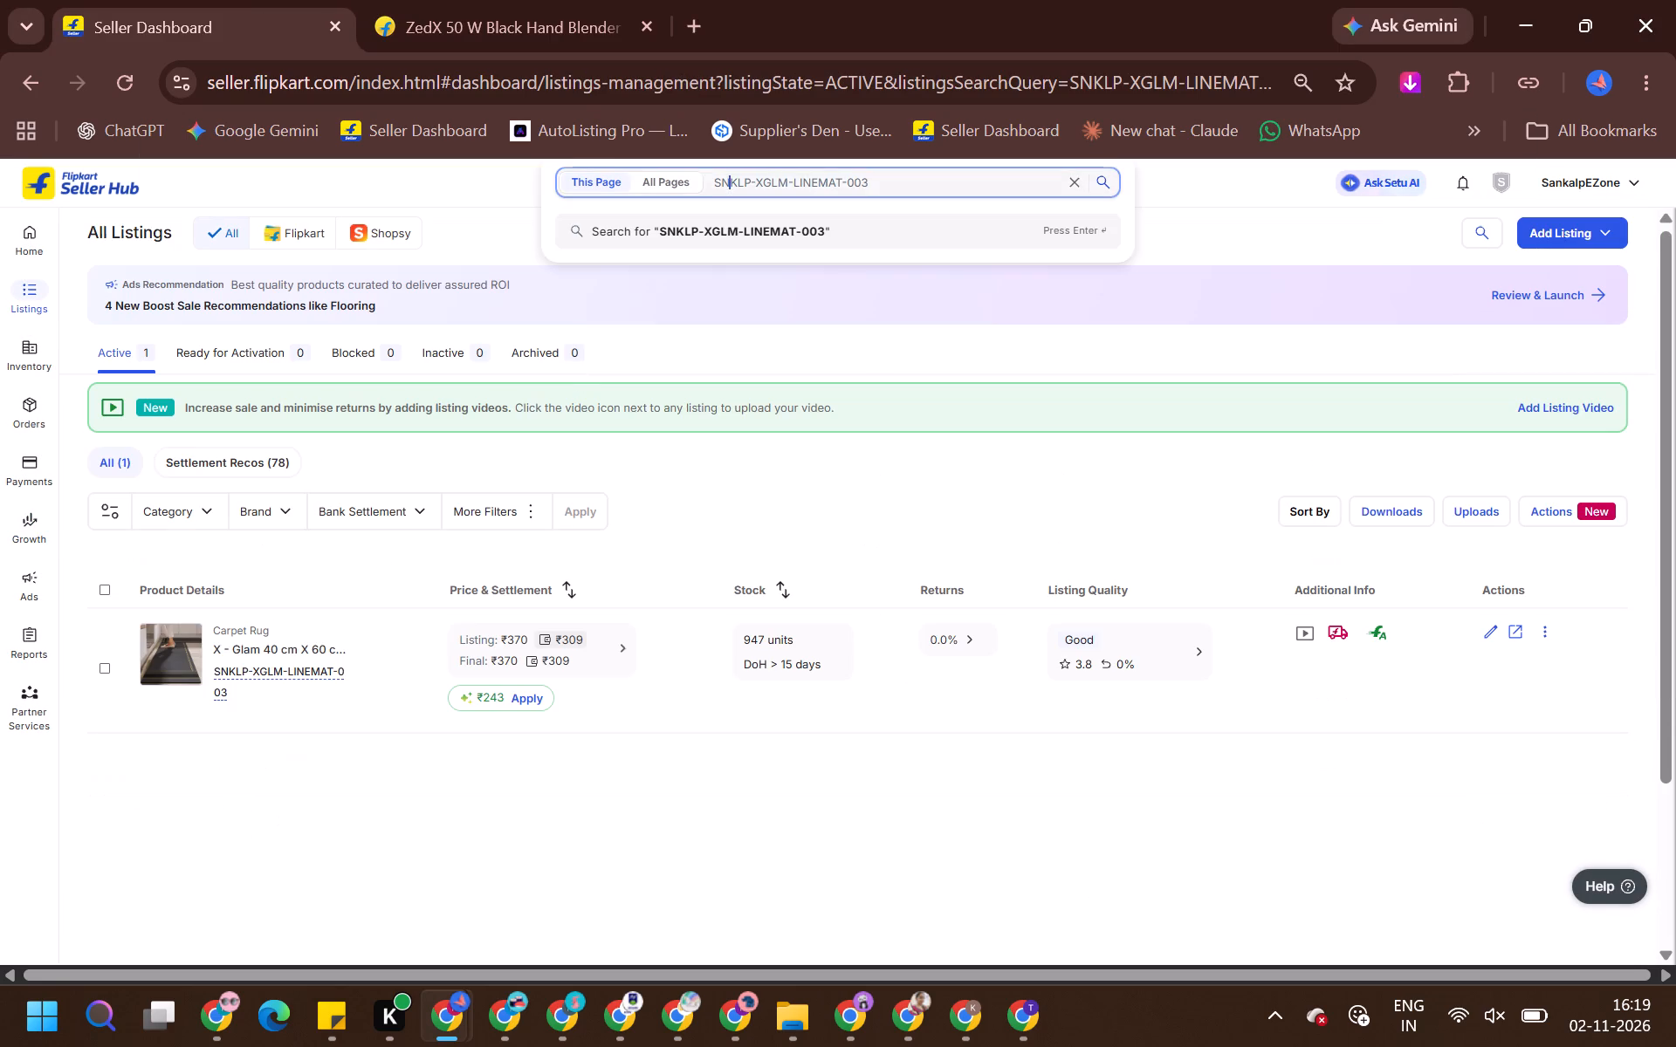
key("ctrl+a")
key("ctrl+v")
key("Return")
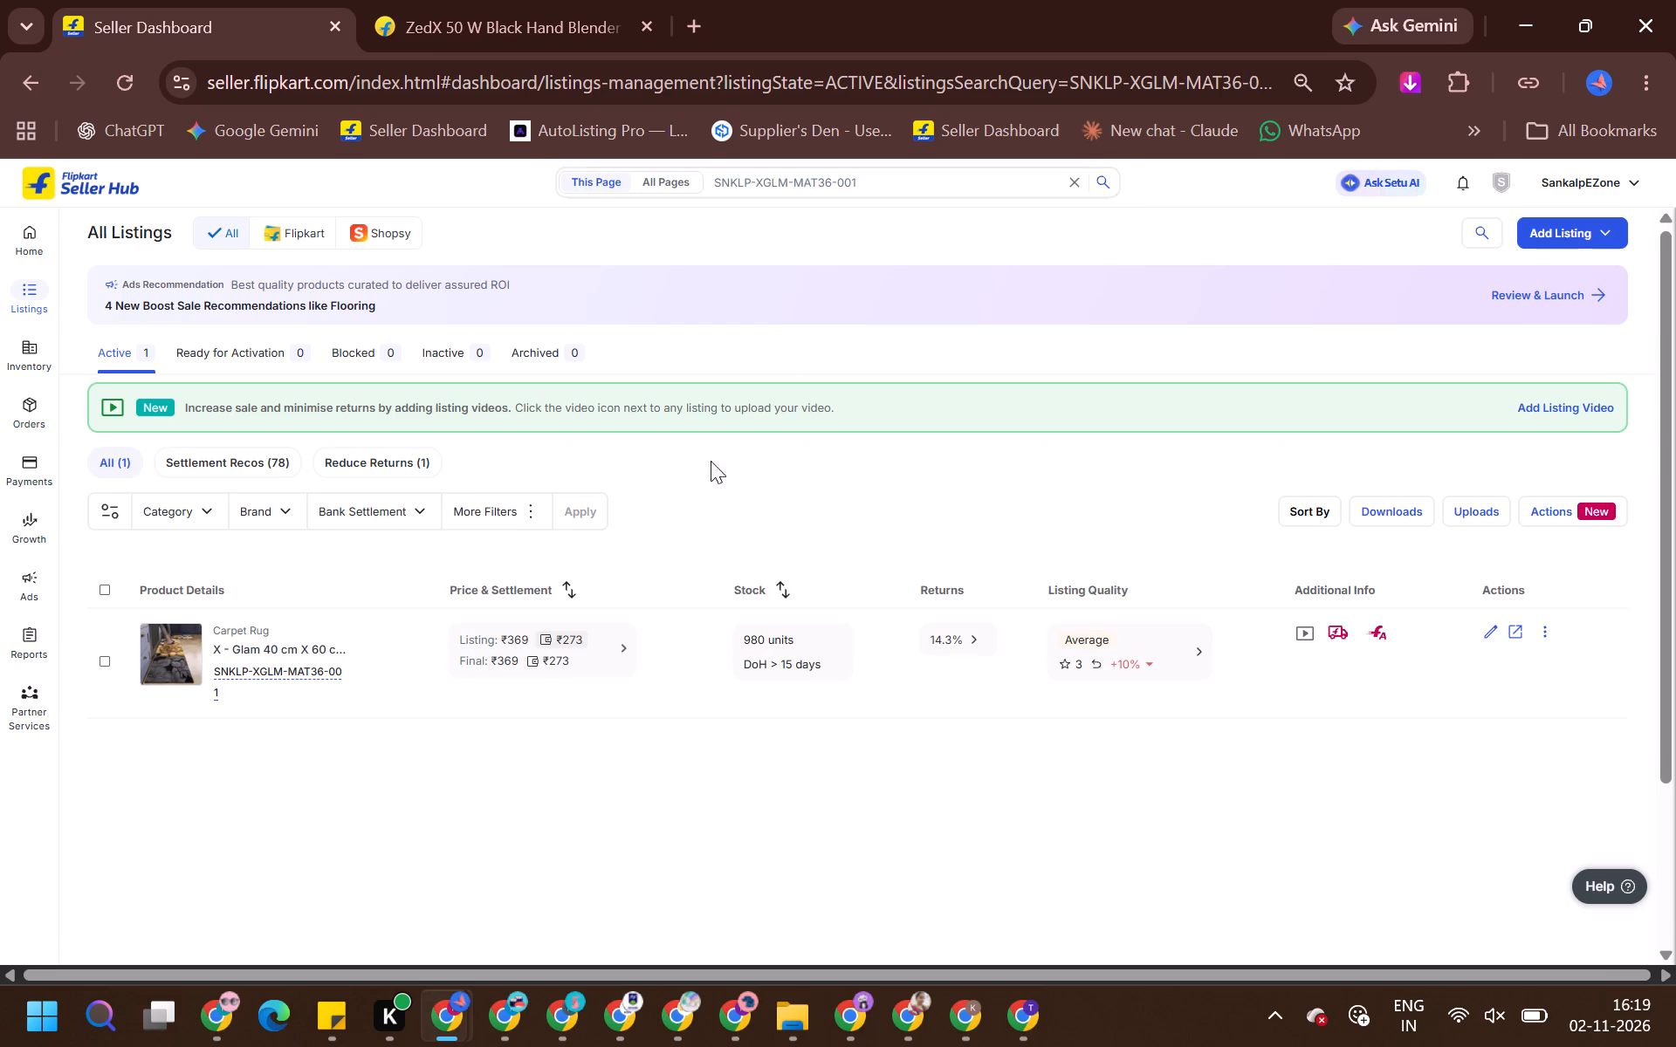
Raise the bank settlement of the SNKLP-XGLM-MAT36-001 listing to ₹299 and apply it.
left_click(595, 634)
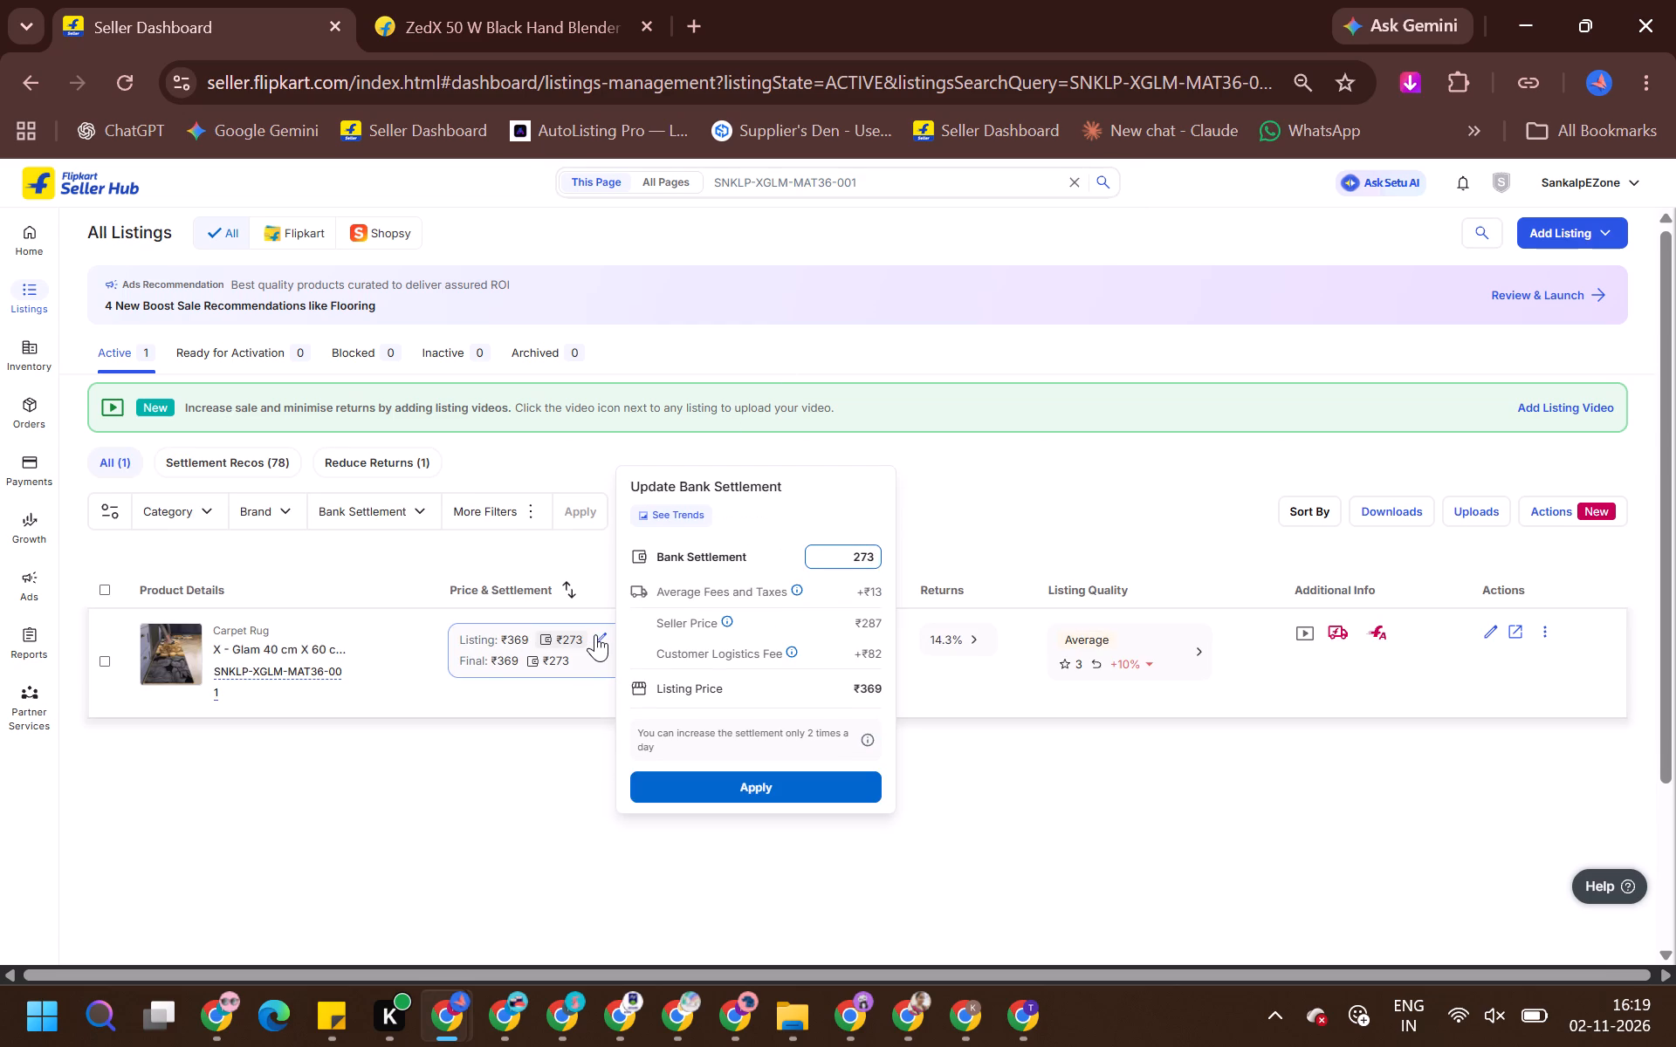
key("BackSpace")
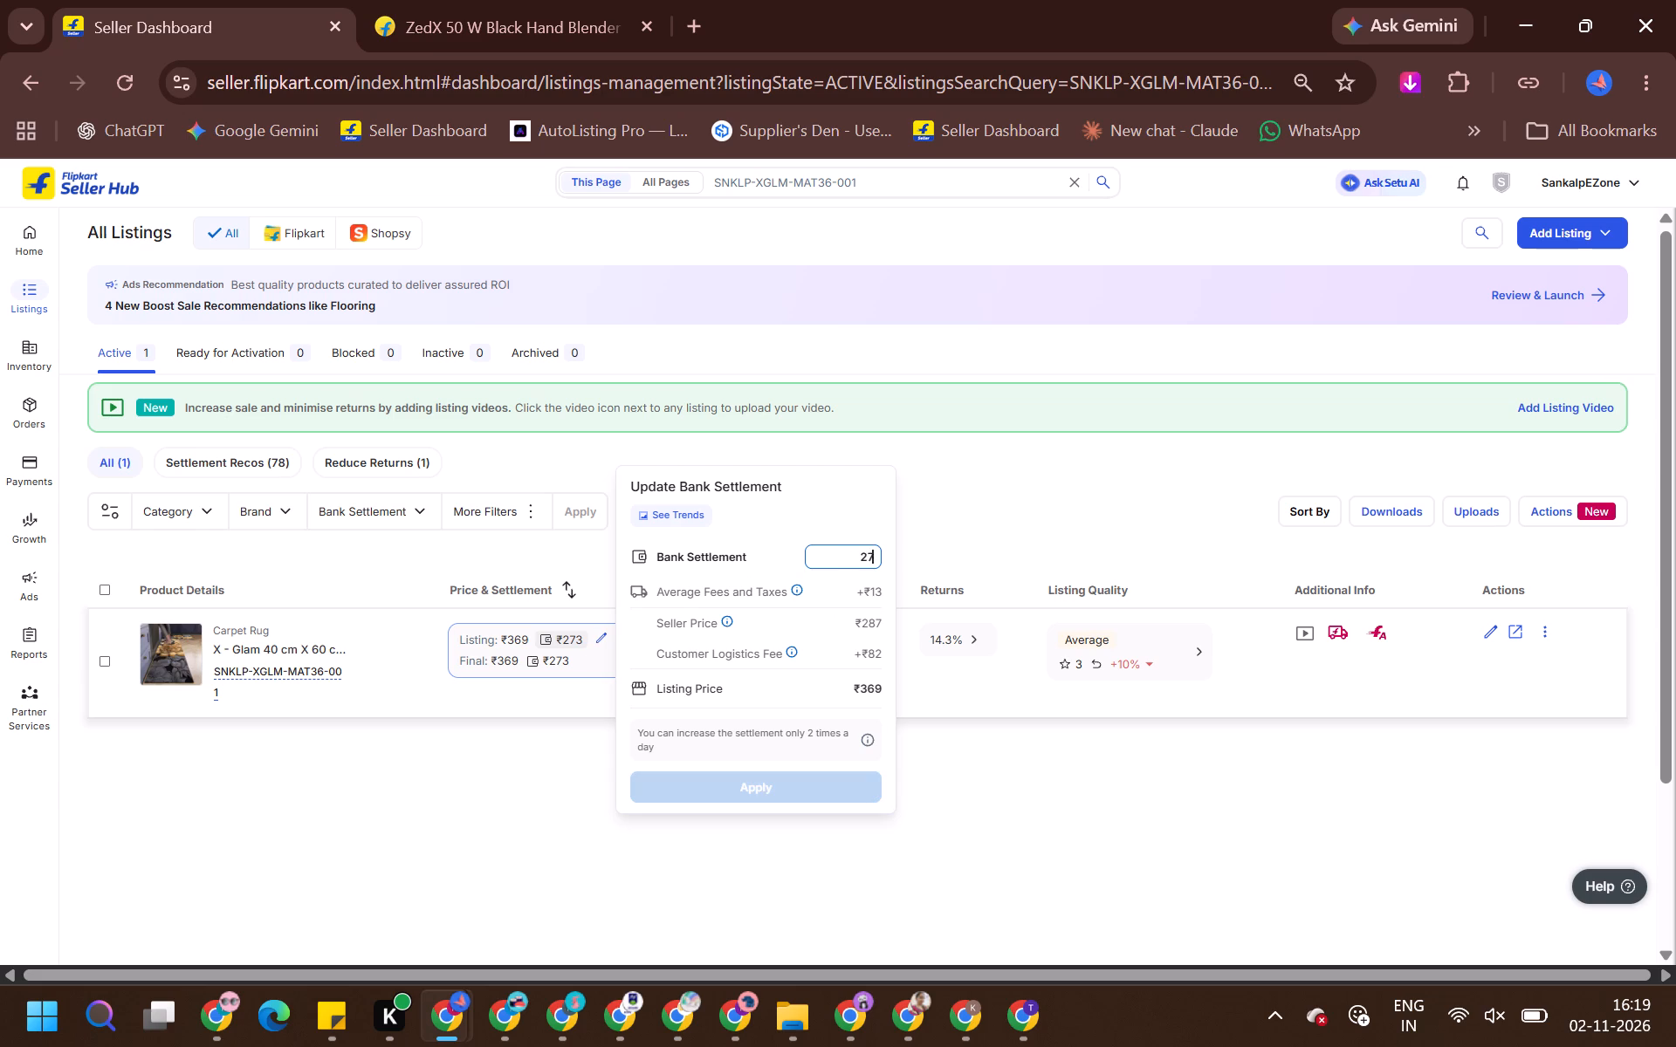
key("BackSpace")
type("99")
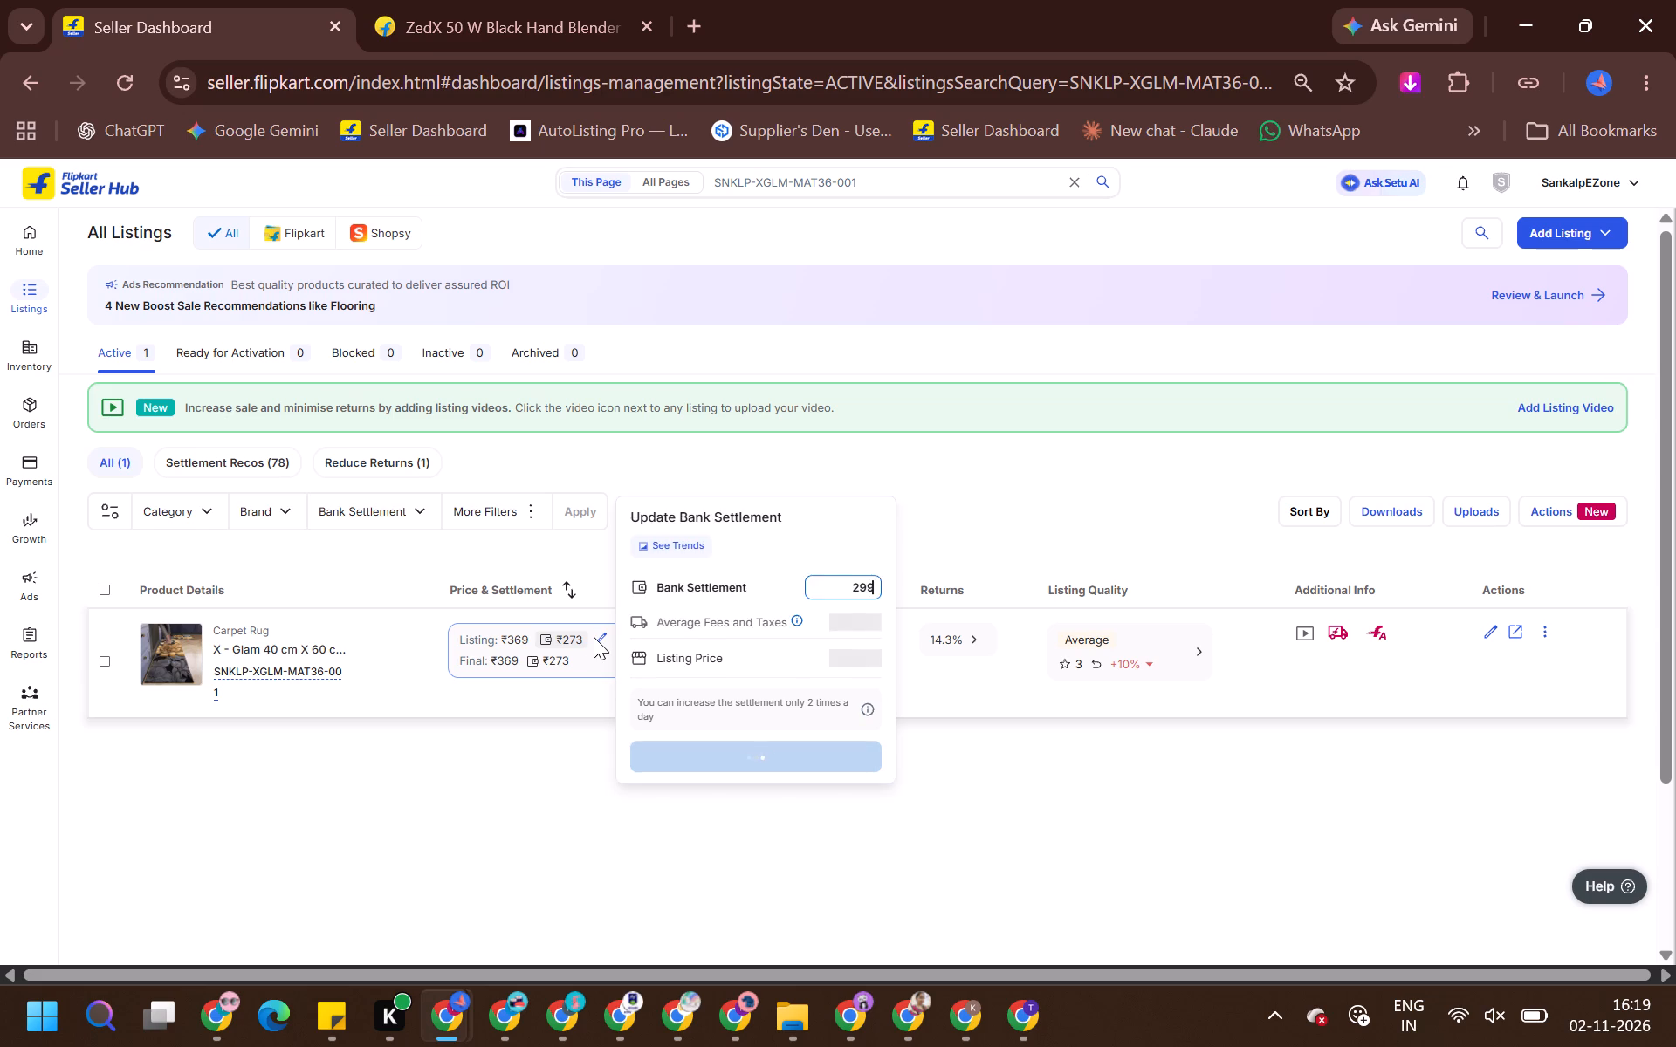
left_click(694, 783)
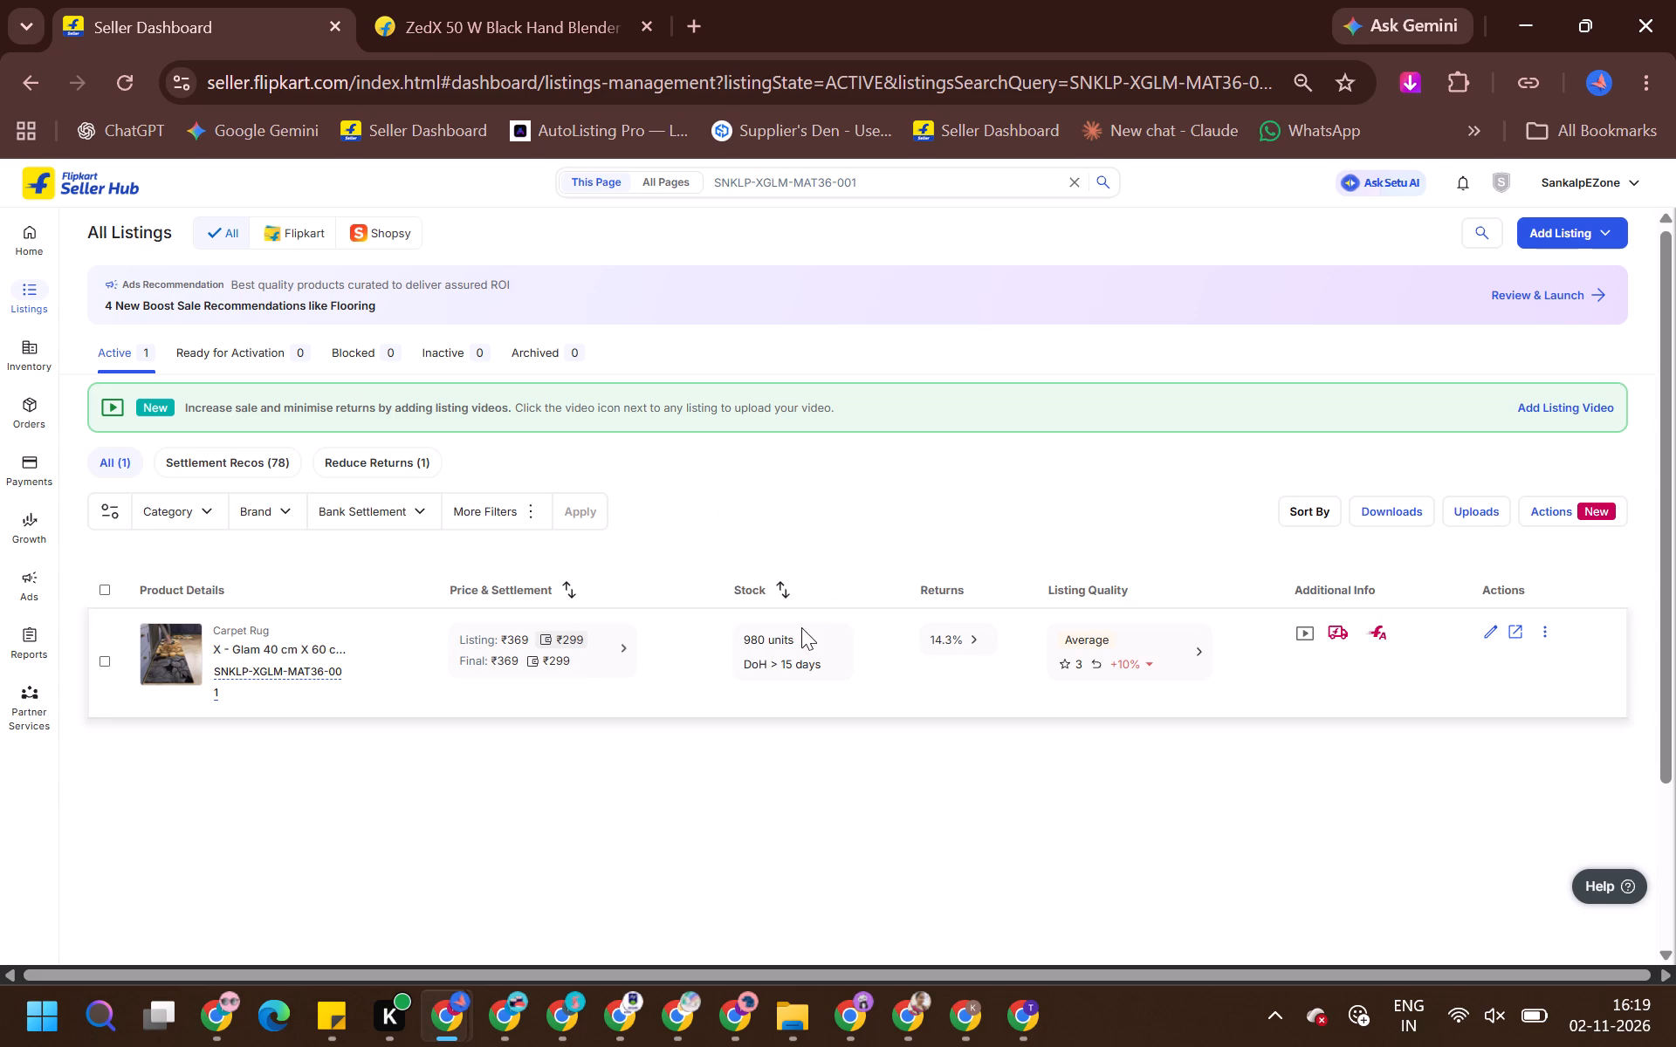
Open the SNKLP-XGLM-MAT36-001 listing for editing and set its bank settlement to ₹309.
left_click(1482, 629)
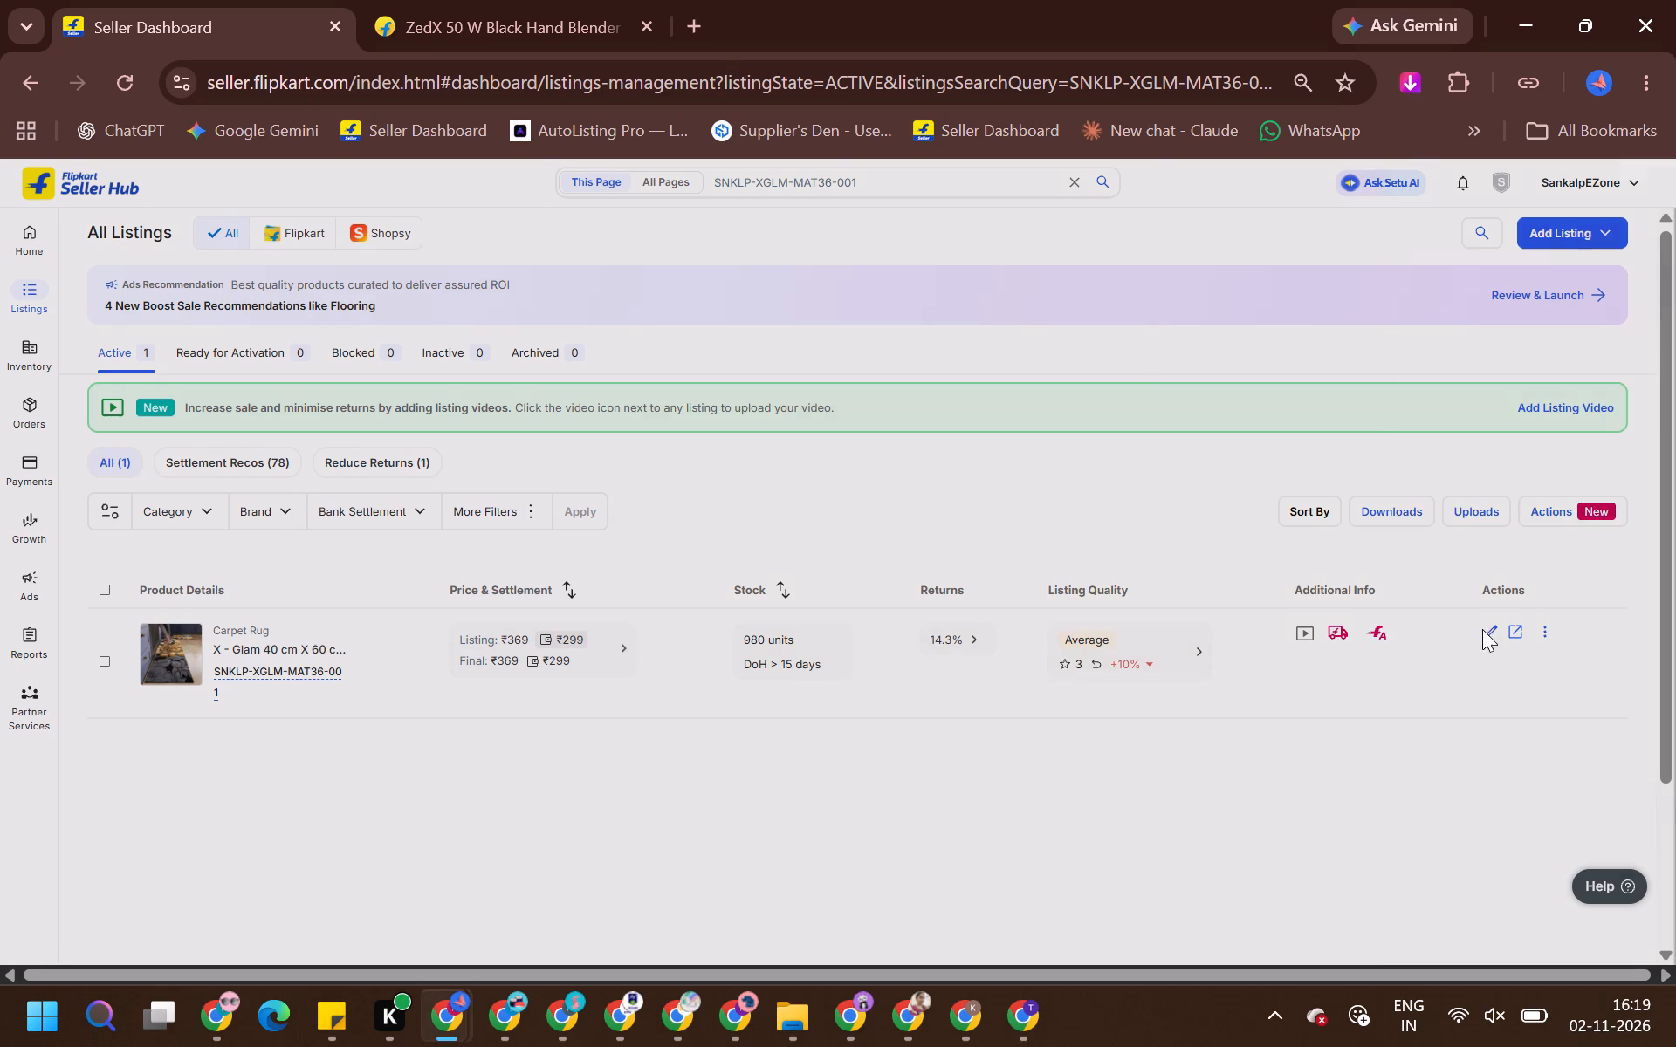
scroll(1236, 659, "down", 4)
scroll(954, 359, "up", 3)
double_click(949, 490)
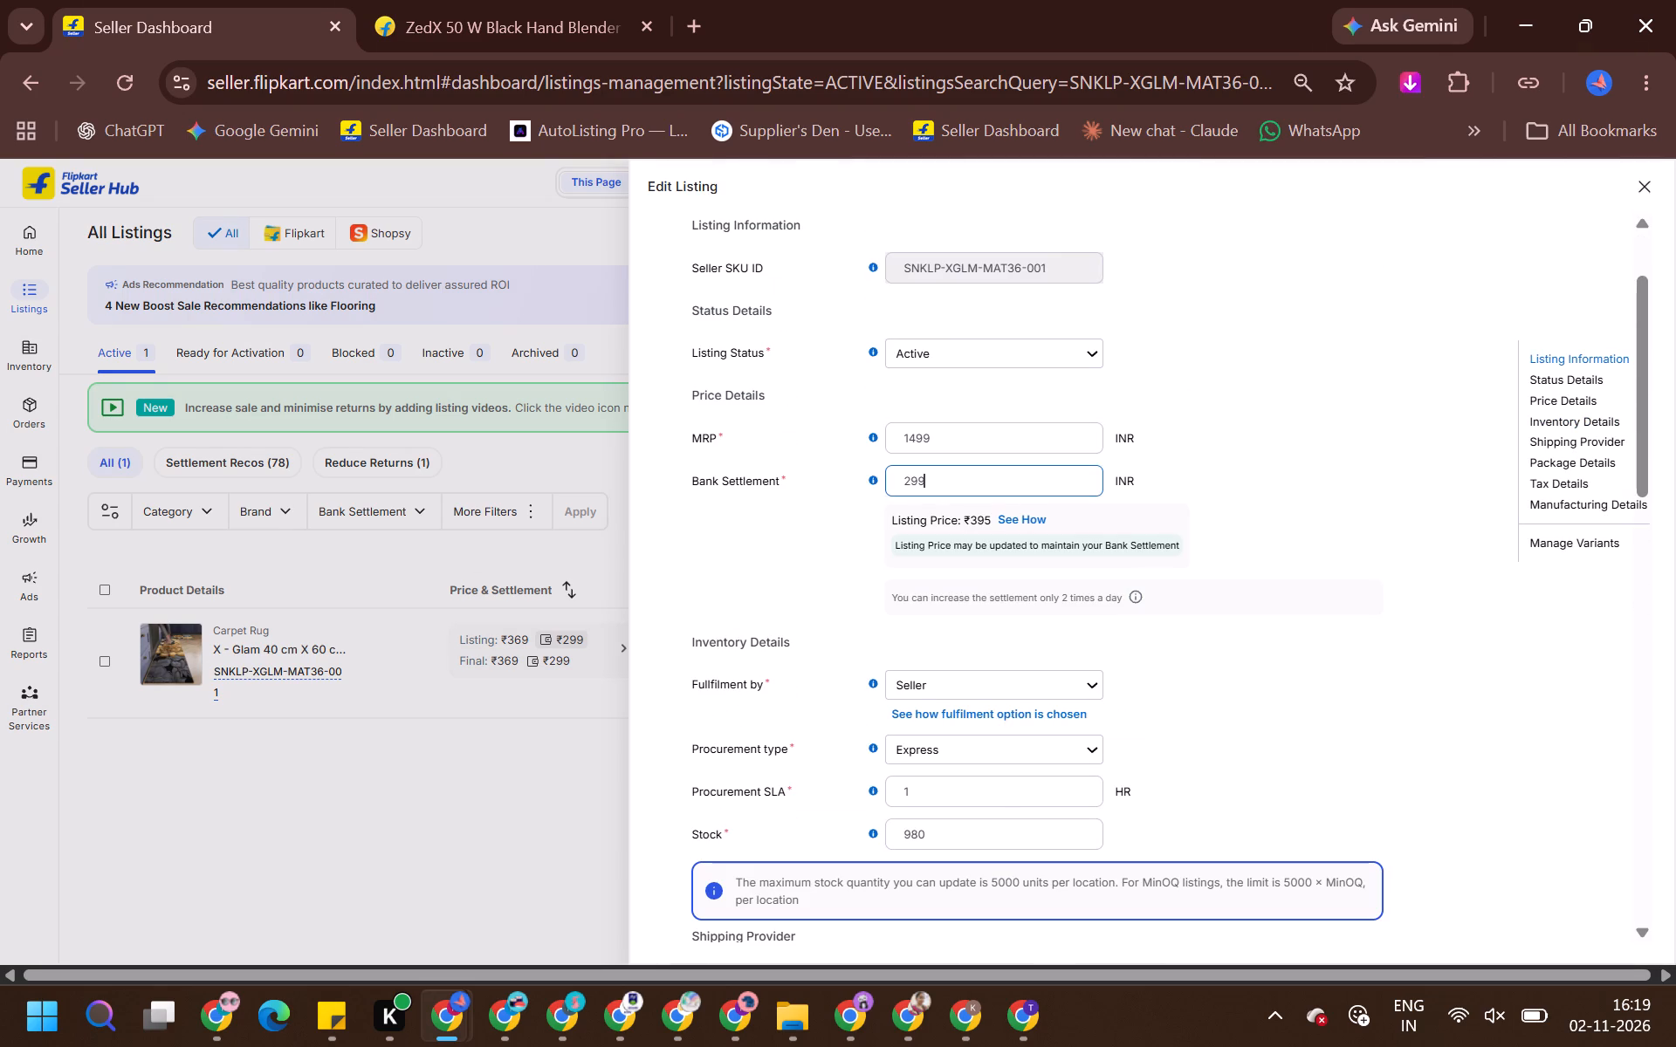
triple_click(949, 477)
type("309")
Set the SNKLP-XGLM-MAT36-001 package details to length 10, breadth 13 and height 15 cm, weight 0.35 kg, and confirm and submit the changes.
key("Tab")
key("Tab")
key("Tab")
key("Tab")
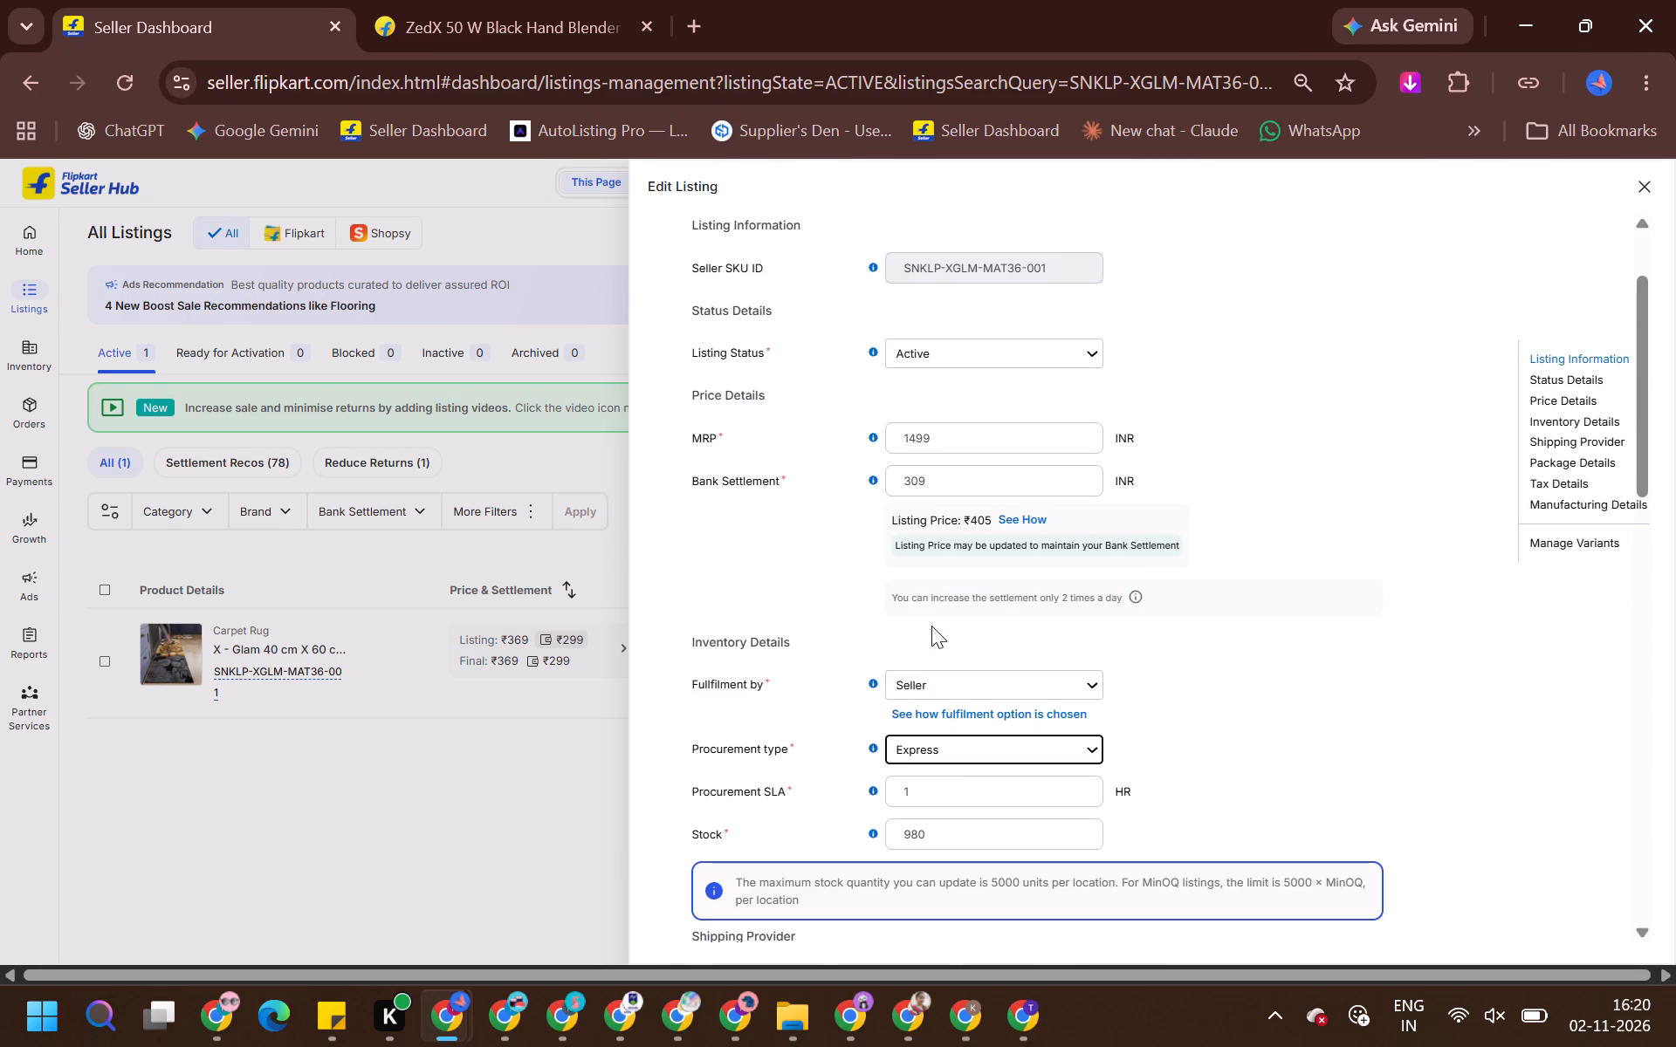
key("Tab")
key("Tab")
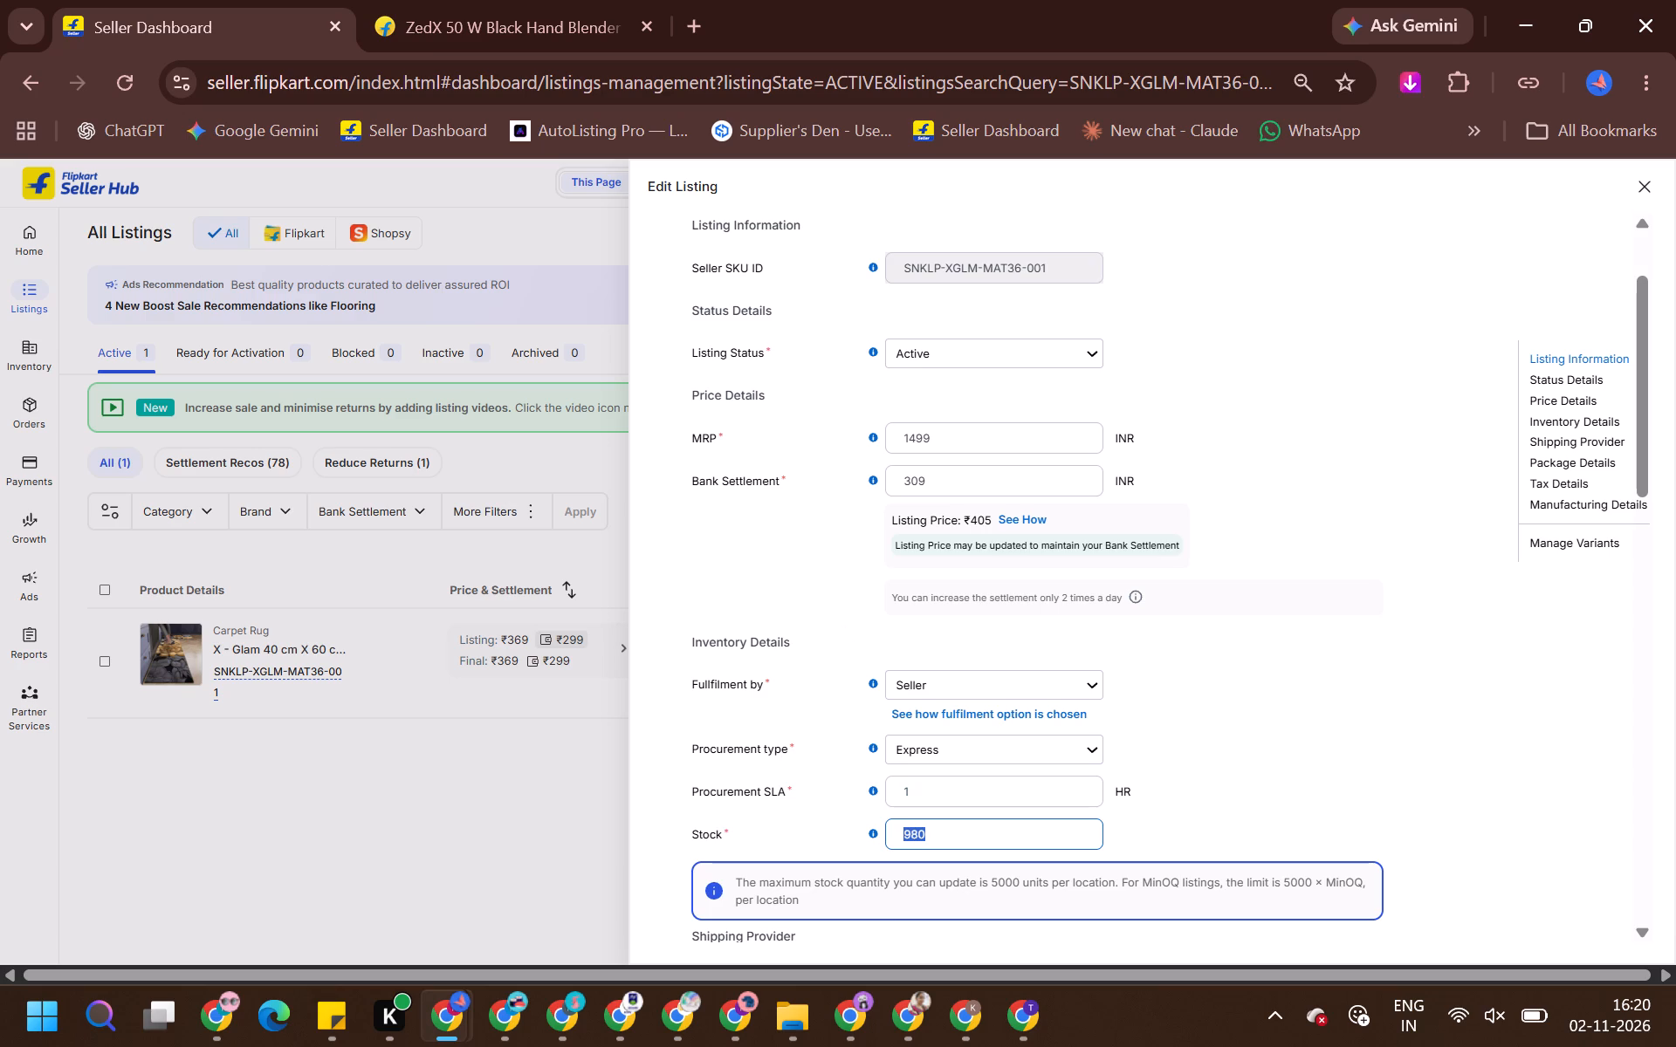
key("Tab")
key("Tab")
type("10")
key("Tab")
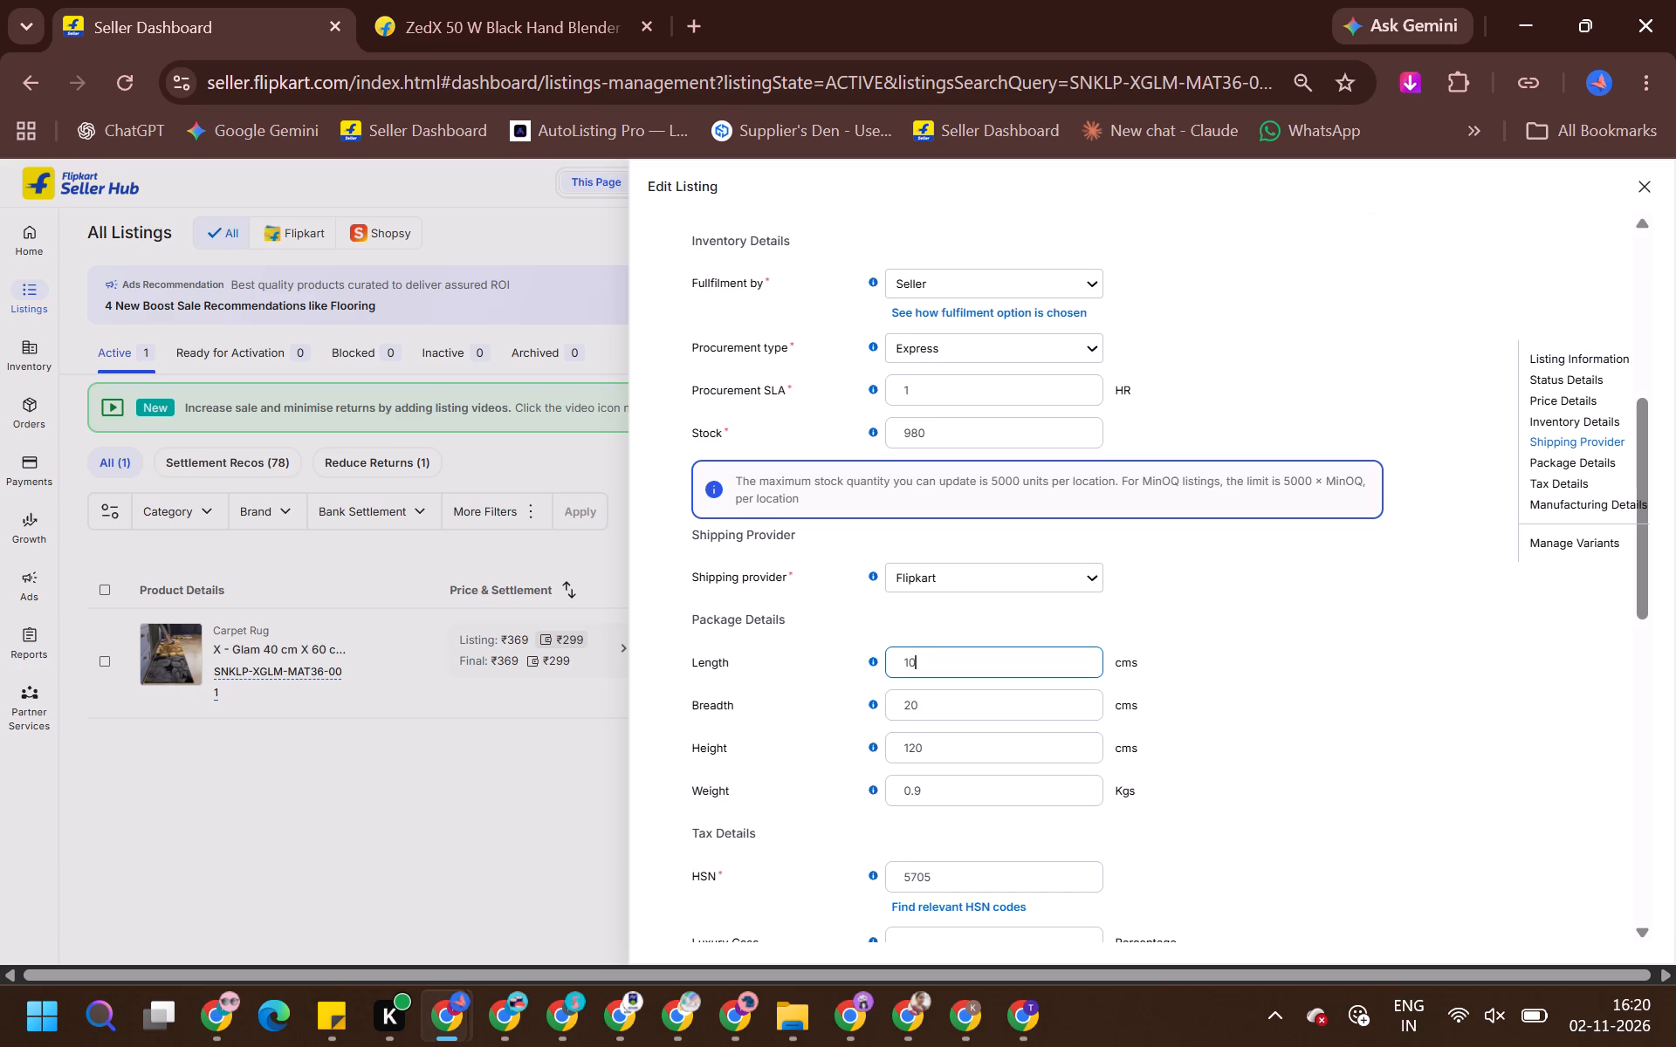
type("13")
key("Tab")
type("15")
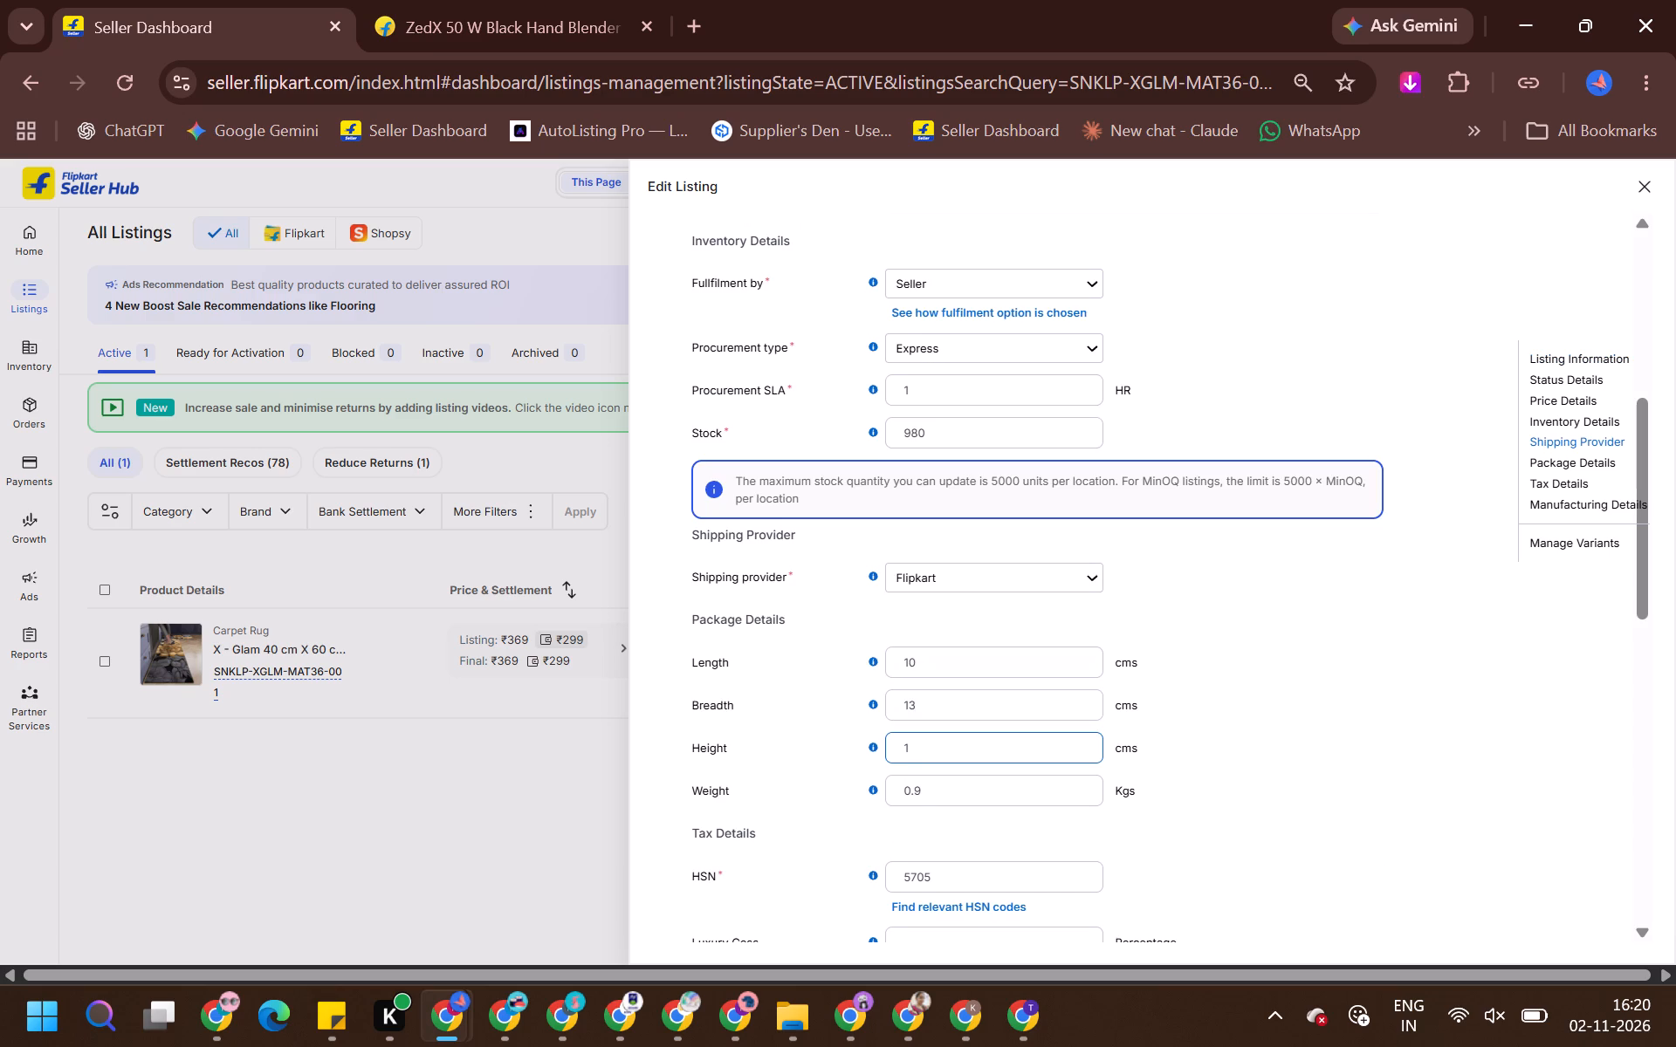
key("Tab")
type("0.35")
key("Tab")
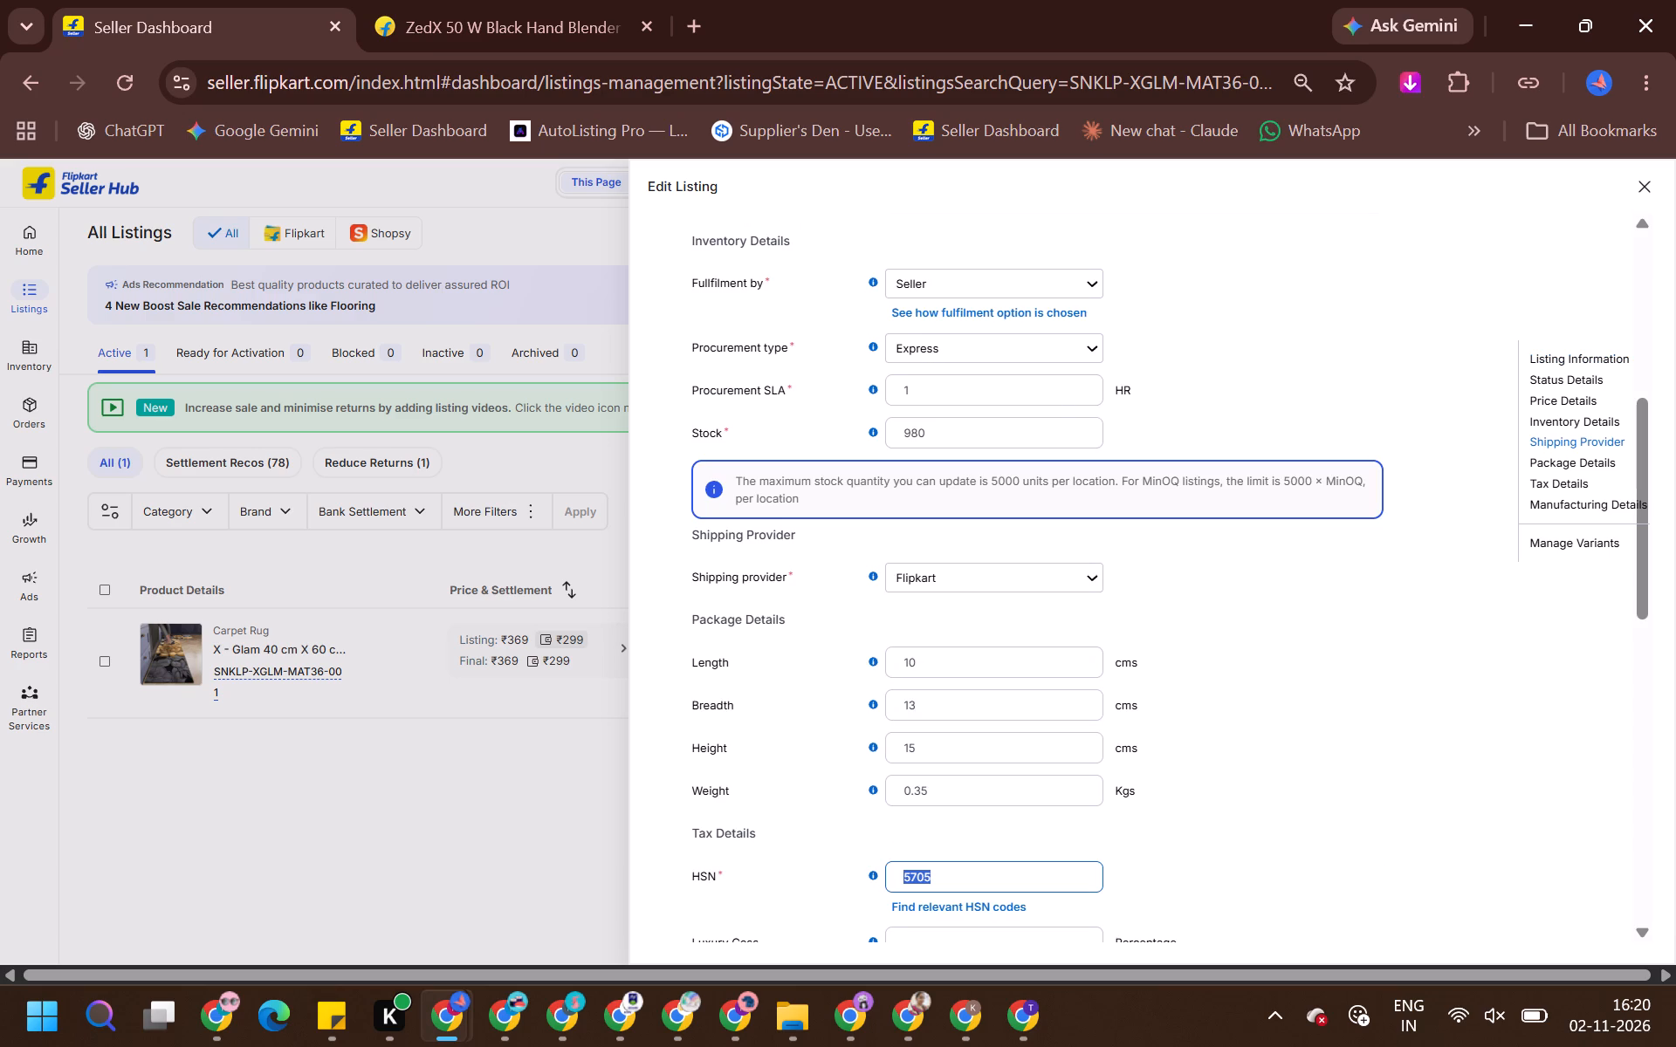
key("Return")
left_click(912, 770)
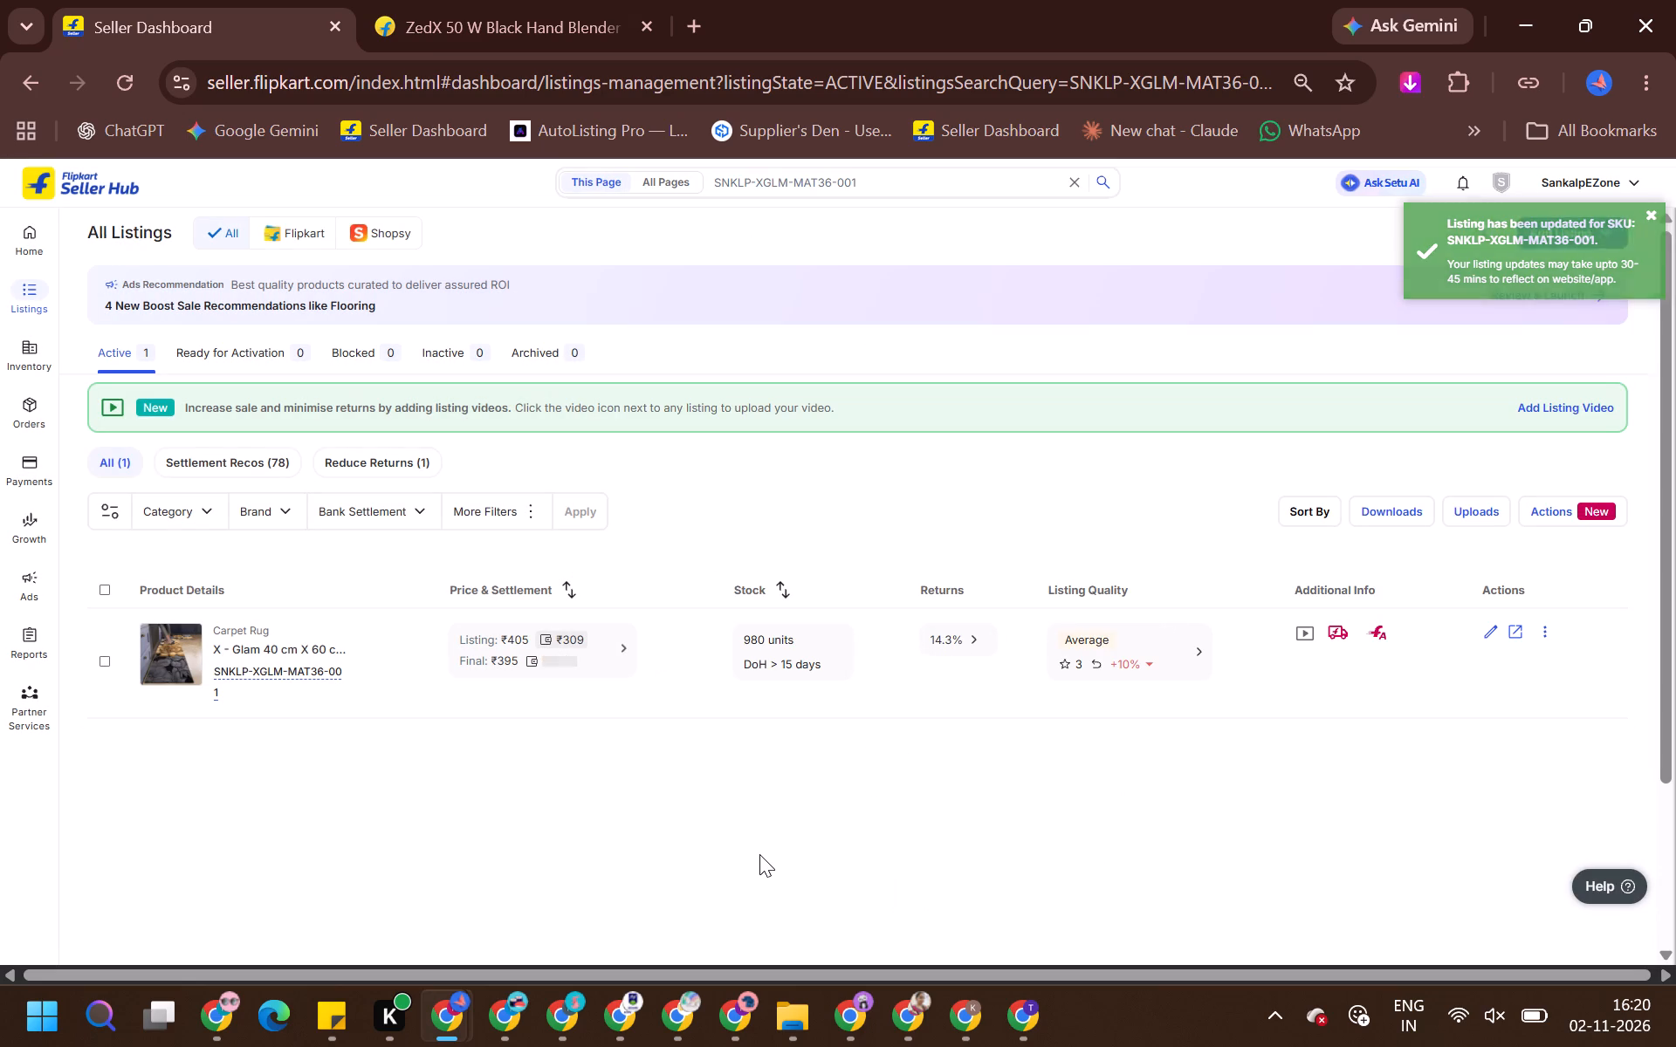
Copy the SKU ID of the ₹325 SNKLP-XGLM-BLACKG… carpet from the seller insights list and search the listings for it.
key("alt+Tab")
left_click(292, 770)
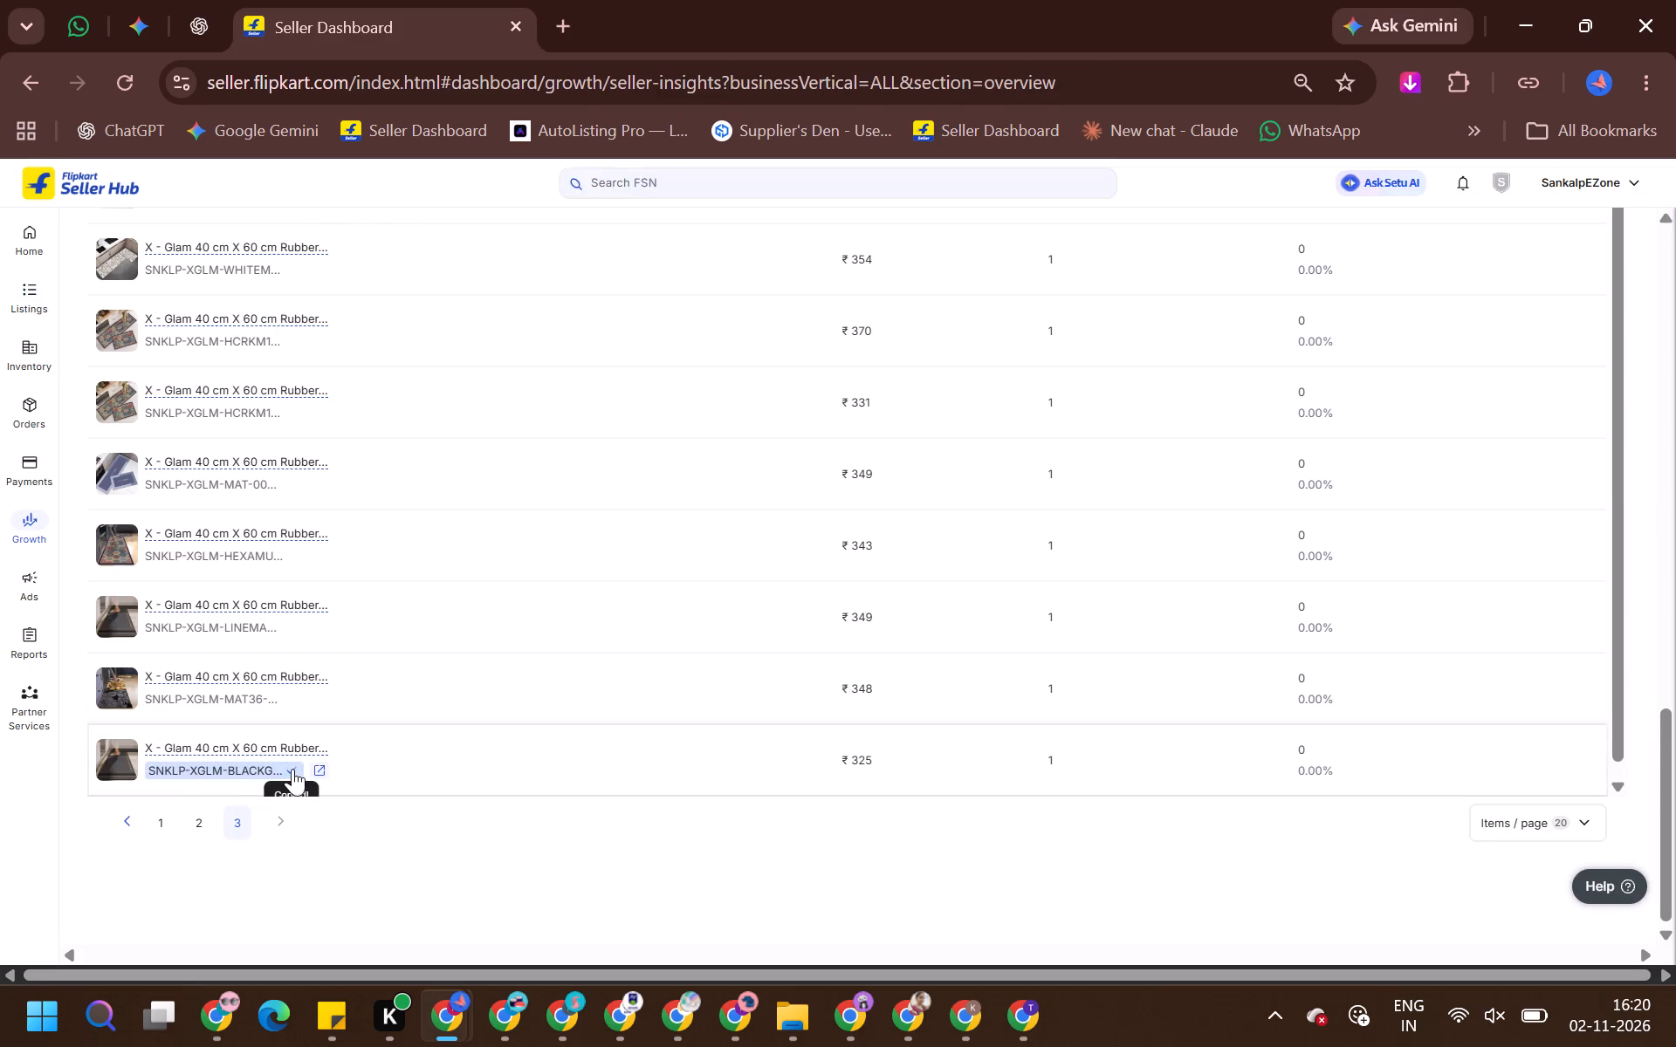
key("alt+Tab")
left_click(821, 184)
key("ctrl+a")
key("ctrl+v")
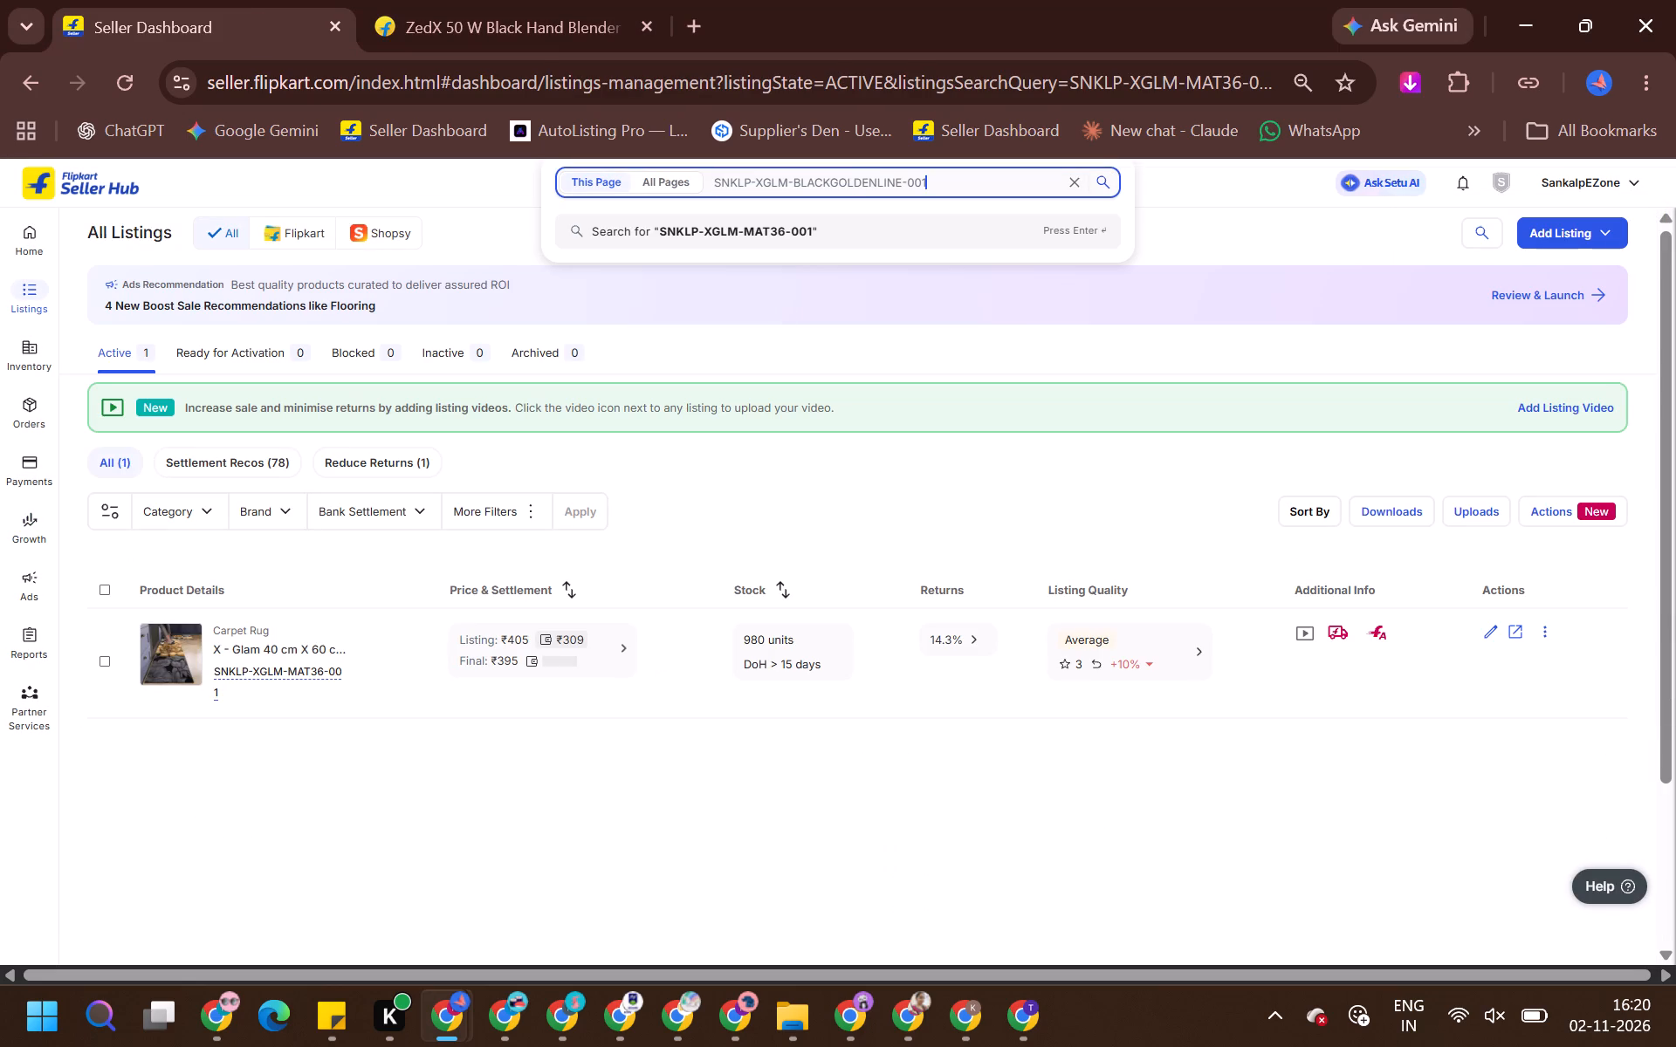
key("Return")
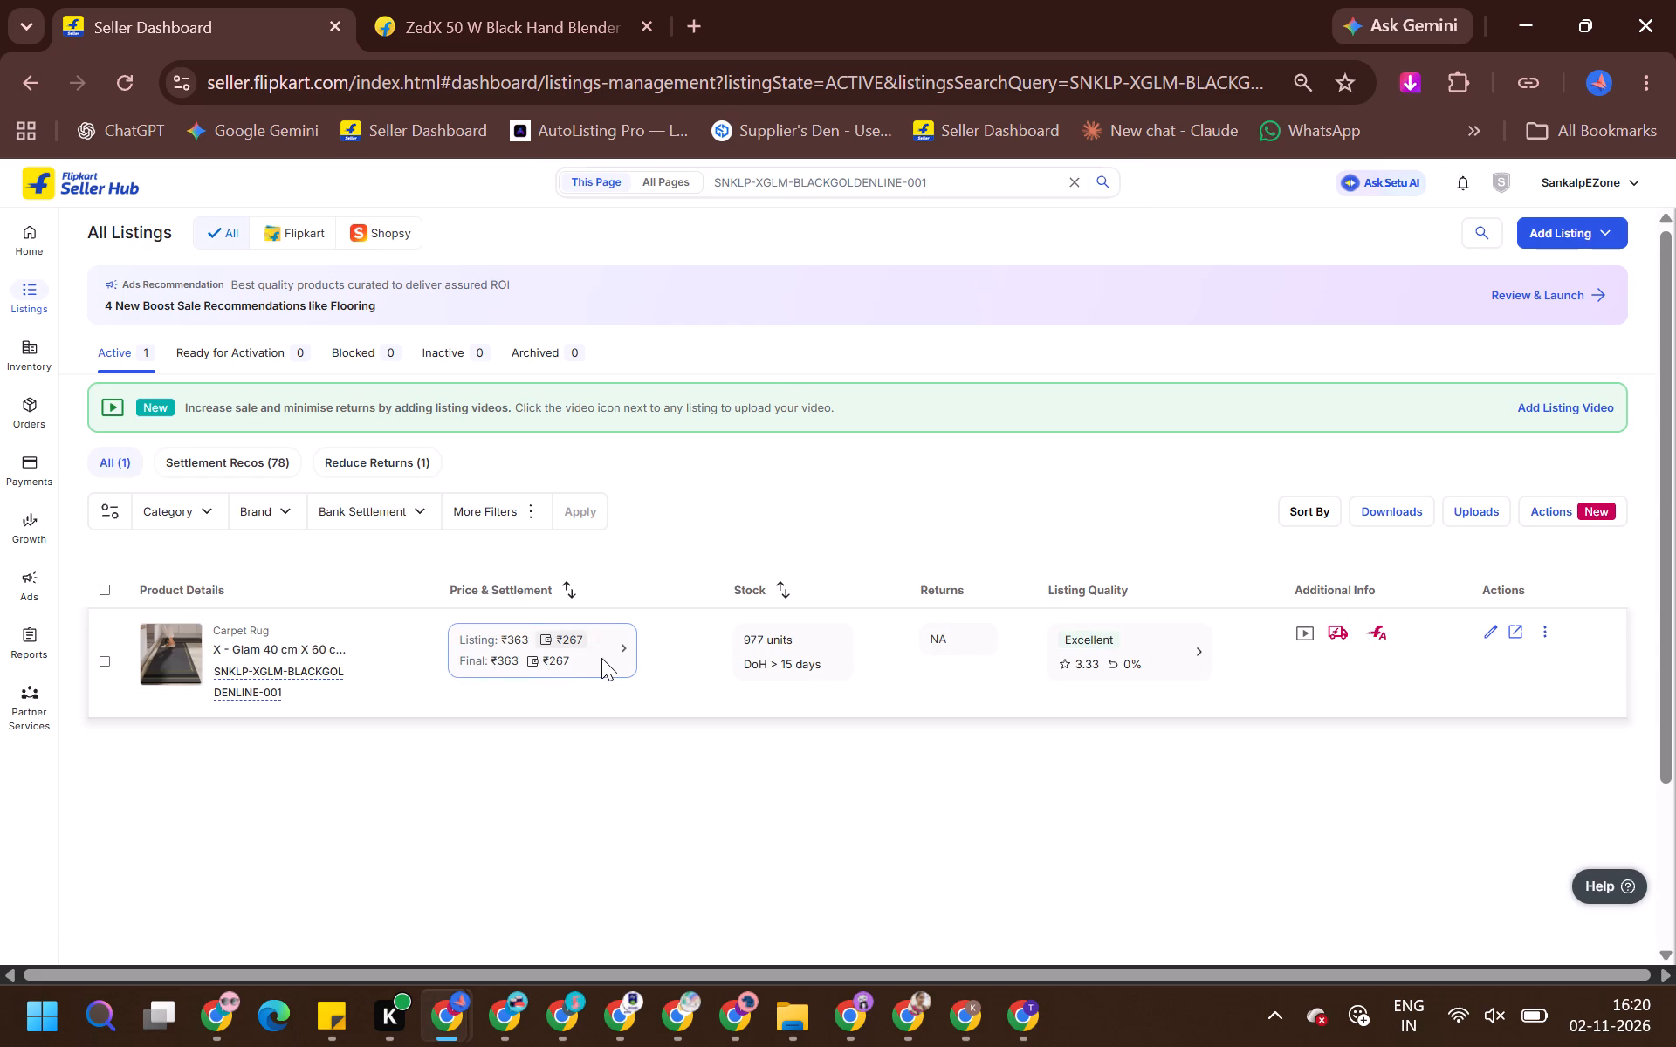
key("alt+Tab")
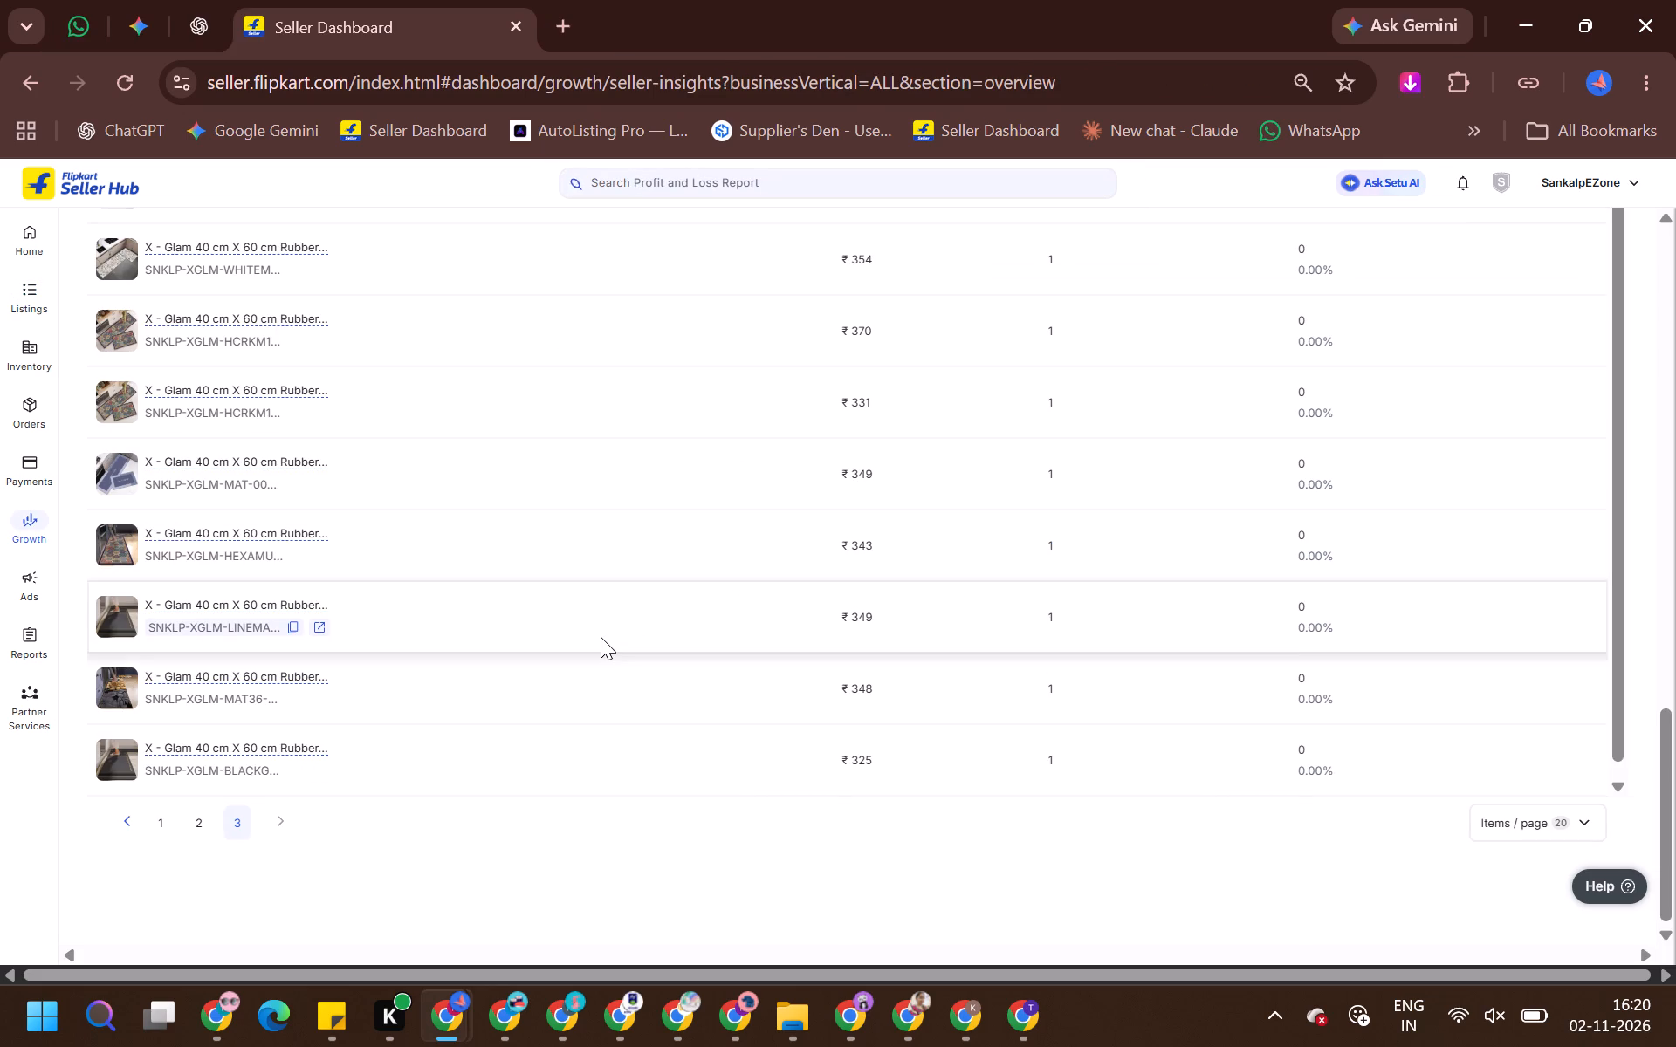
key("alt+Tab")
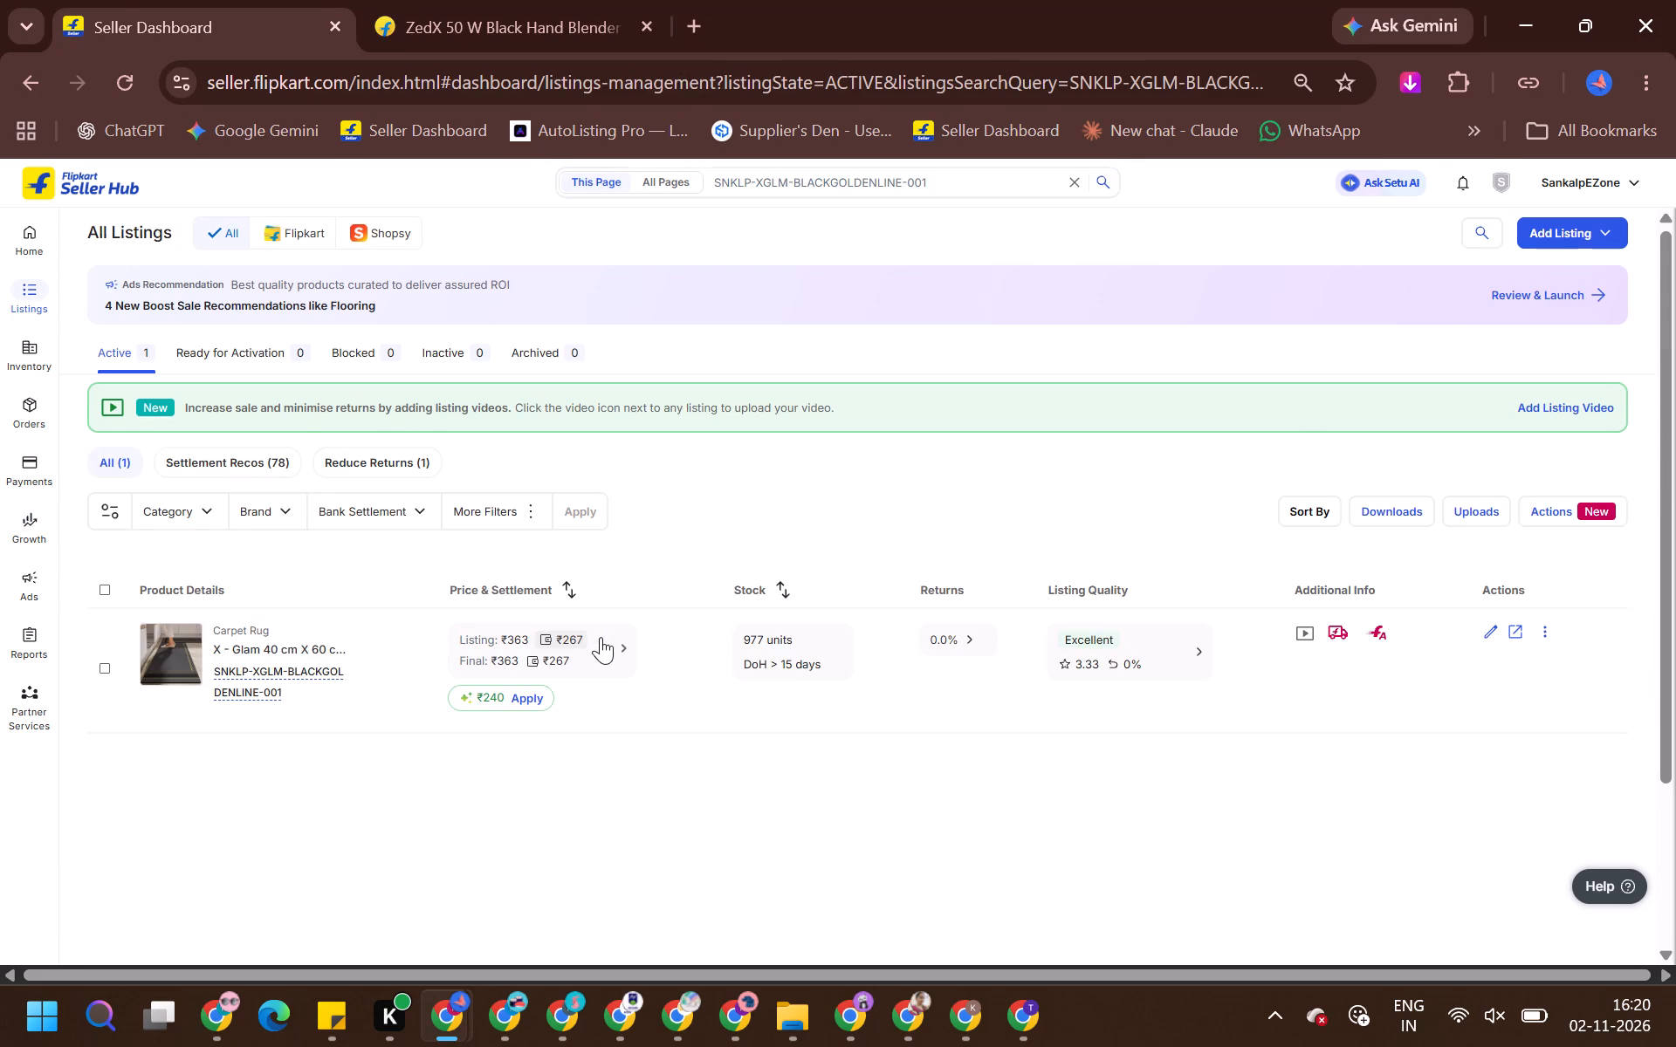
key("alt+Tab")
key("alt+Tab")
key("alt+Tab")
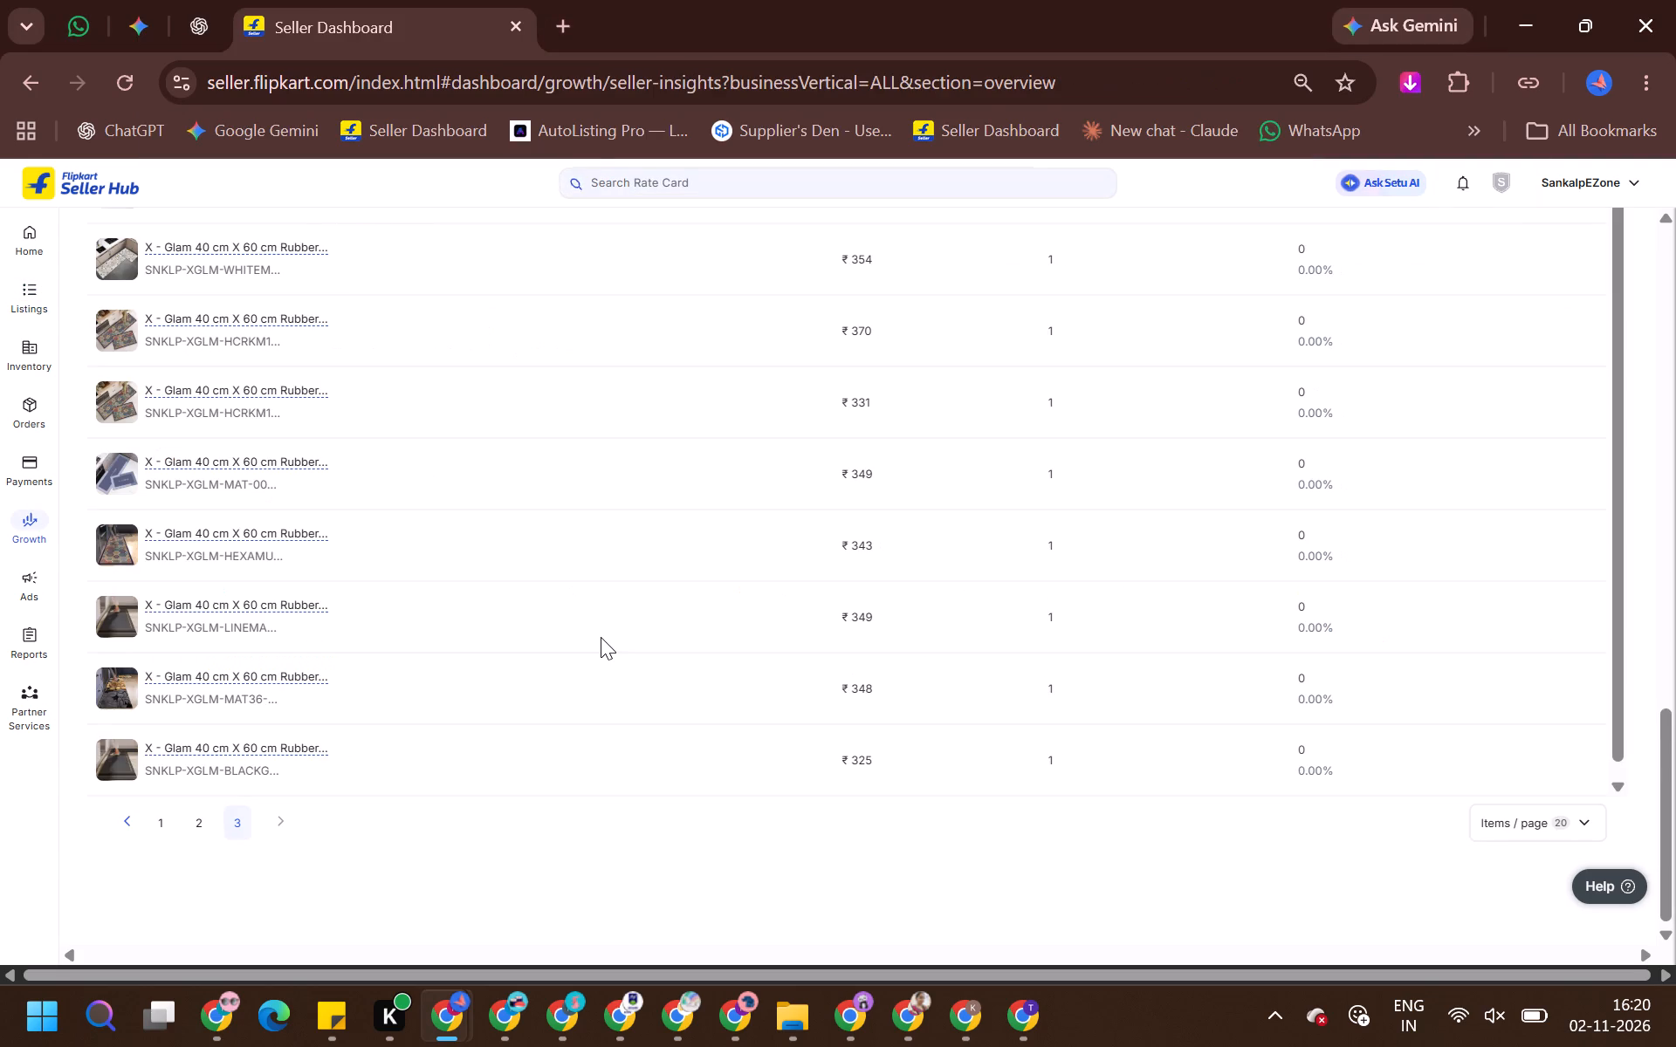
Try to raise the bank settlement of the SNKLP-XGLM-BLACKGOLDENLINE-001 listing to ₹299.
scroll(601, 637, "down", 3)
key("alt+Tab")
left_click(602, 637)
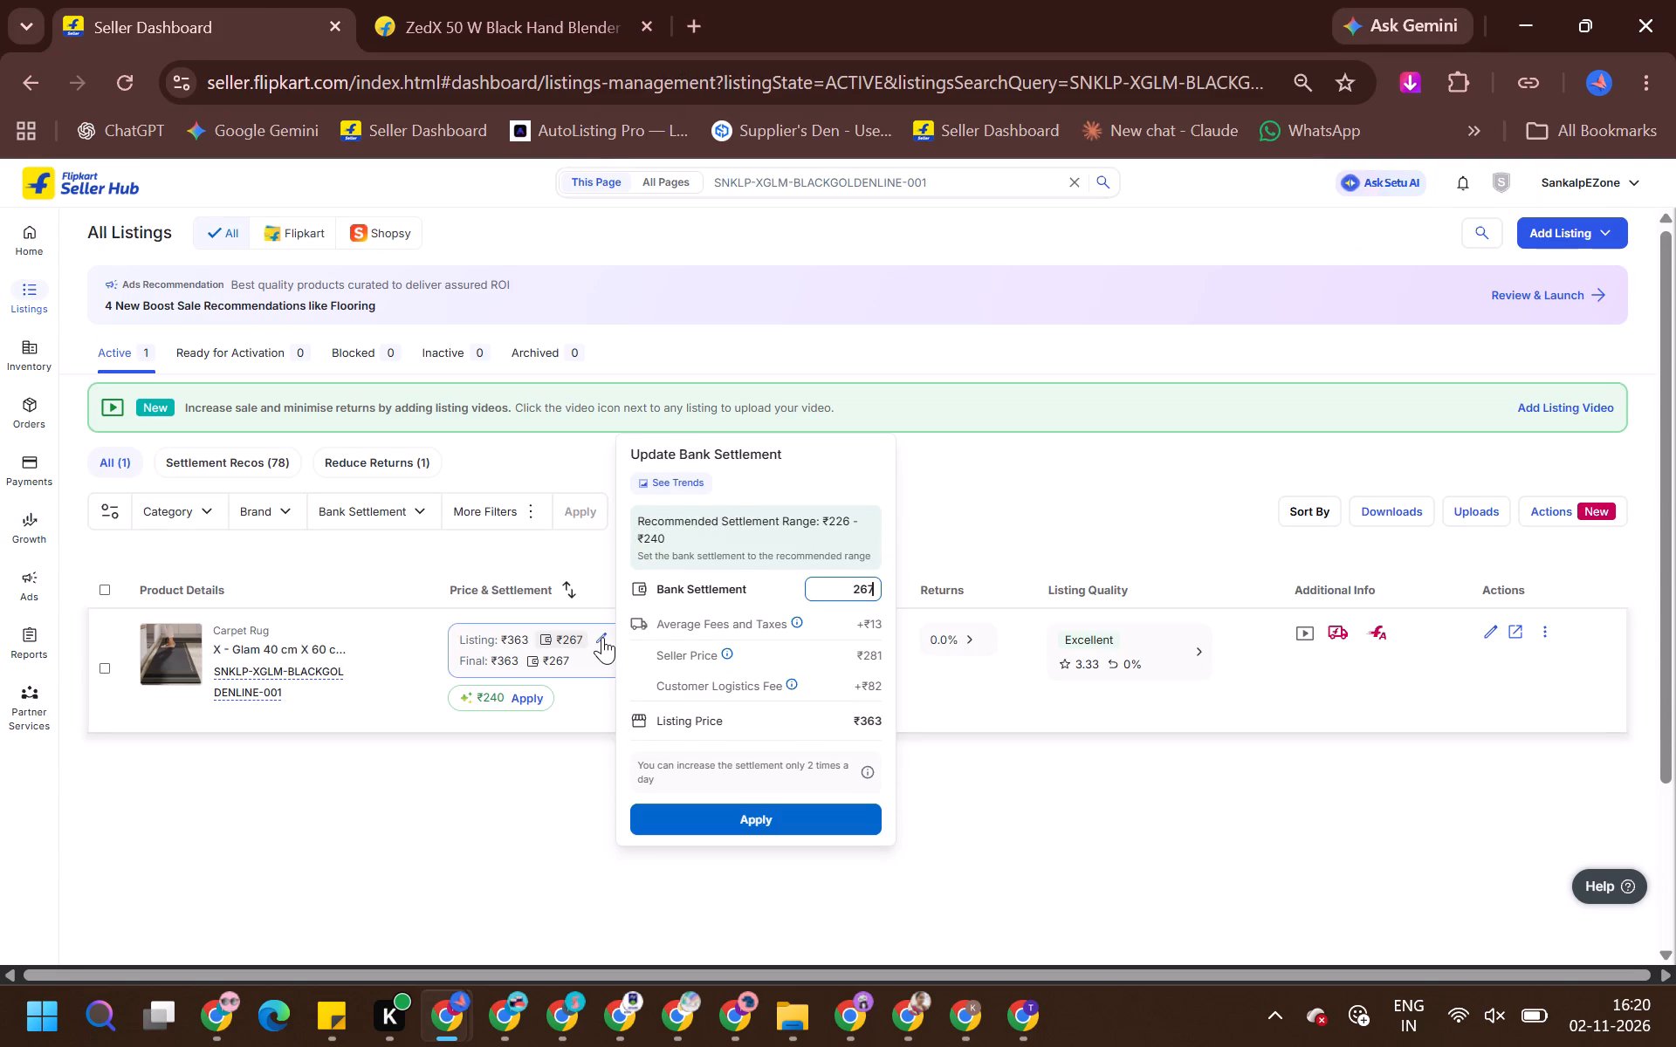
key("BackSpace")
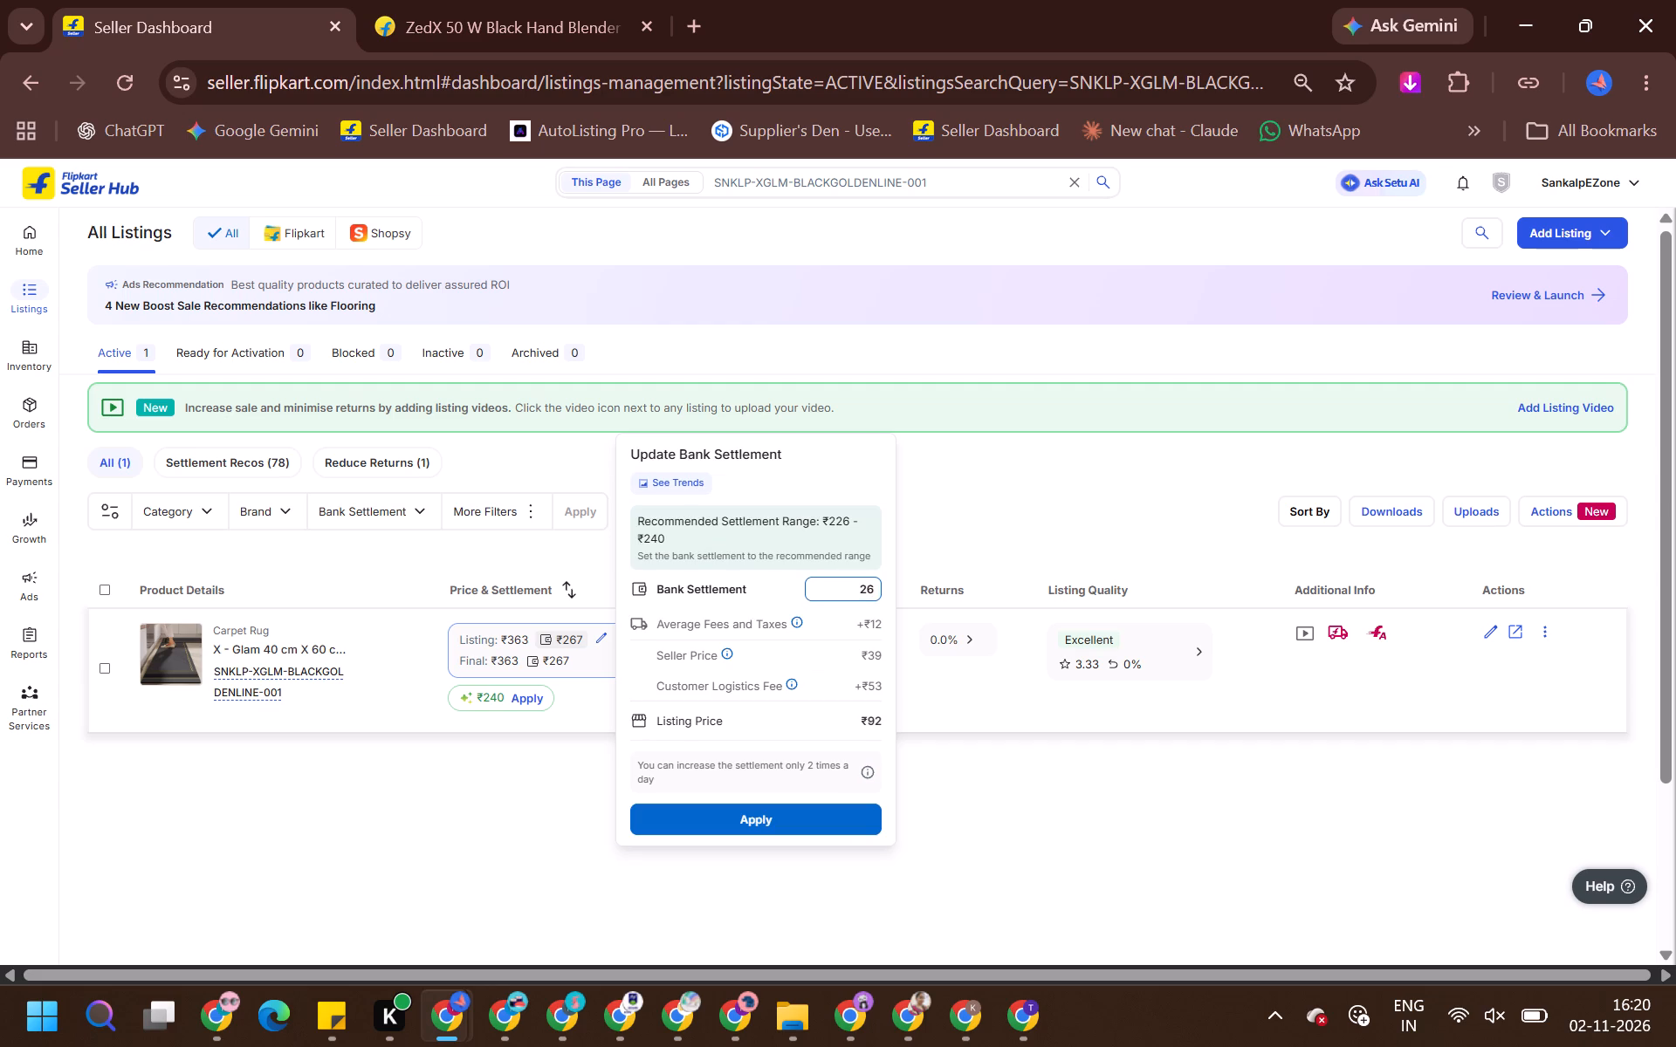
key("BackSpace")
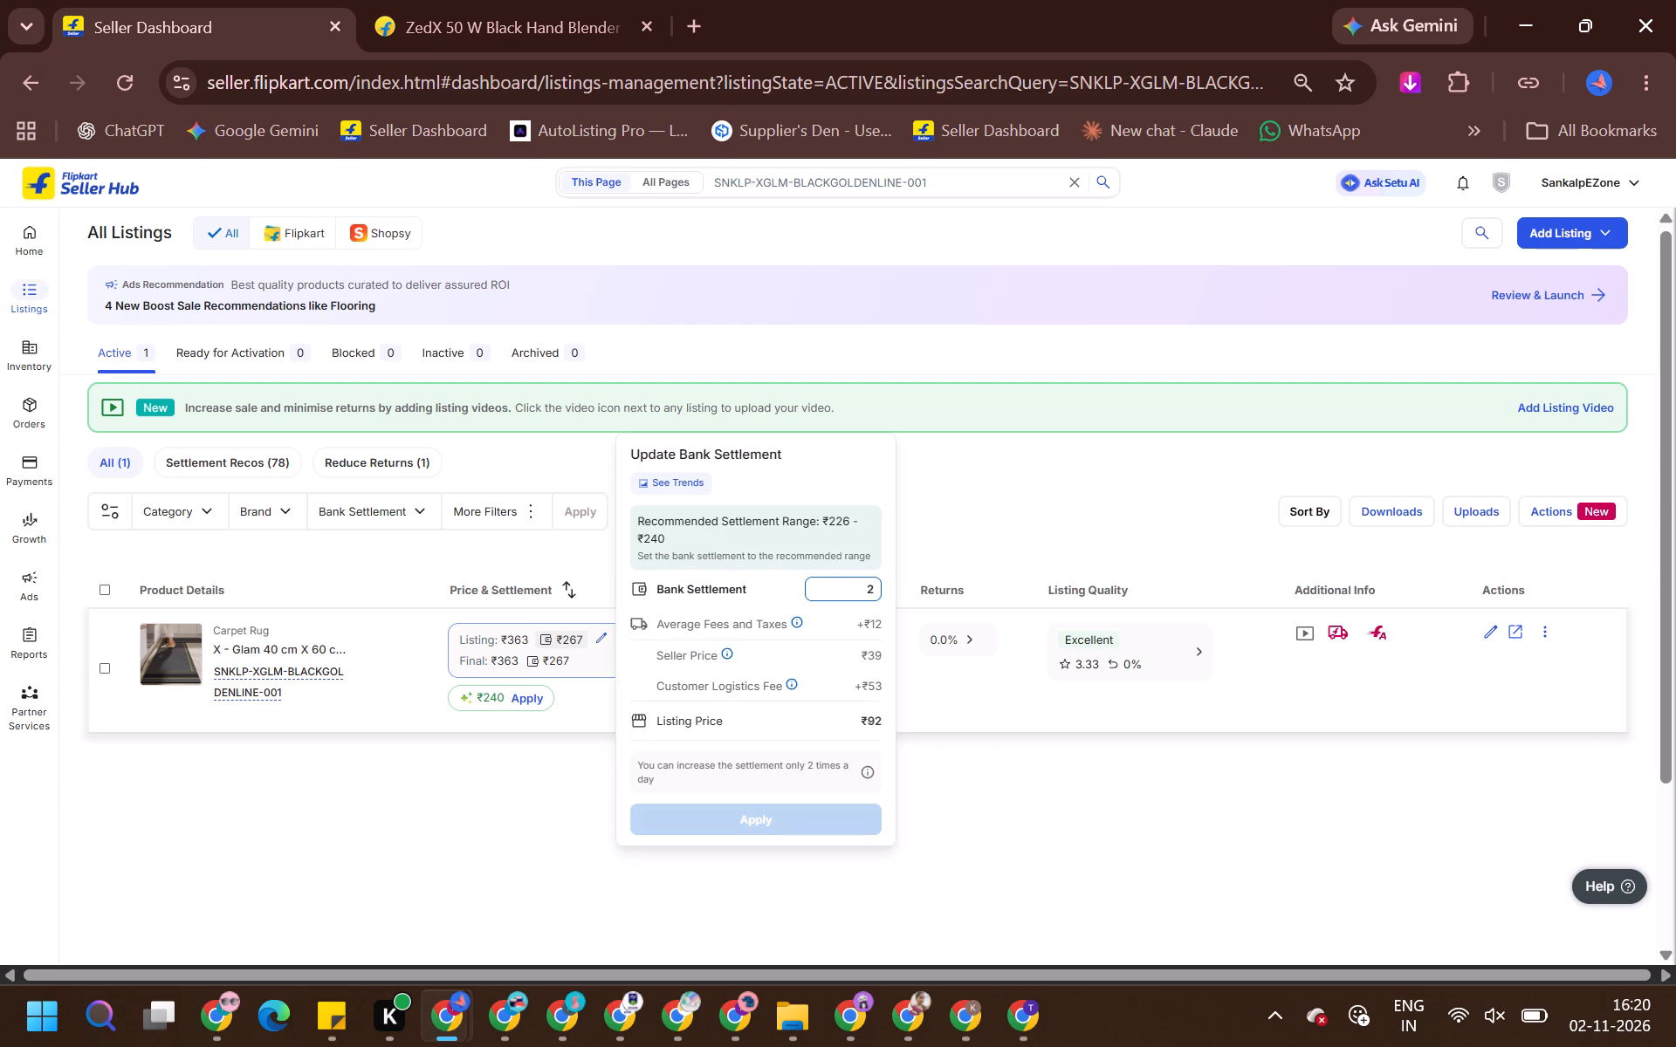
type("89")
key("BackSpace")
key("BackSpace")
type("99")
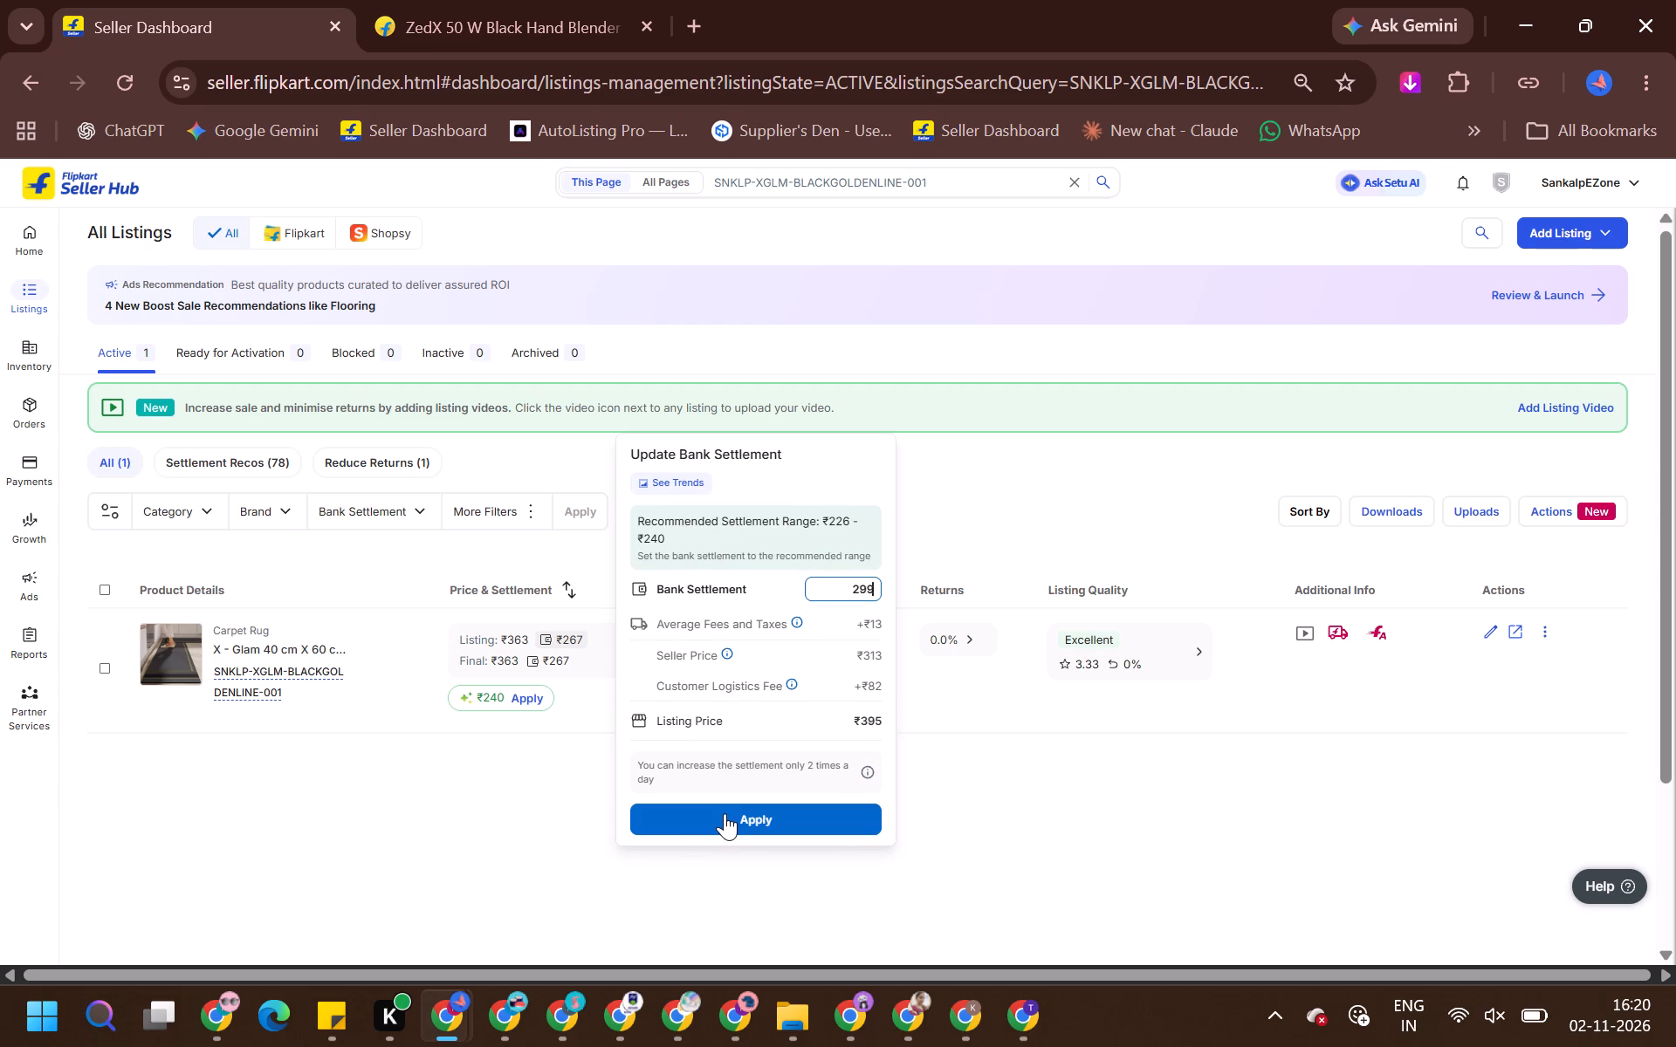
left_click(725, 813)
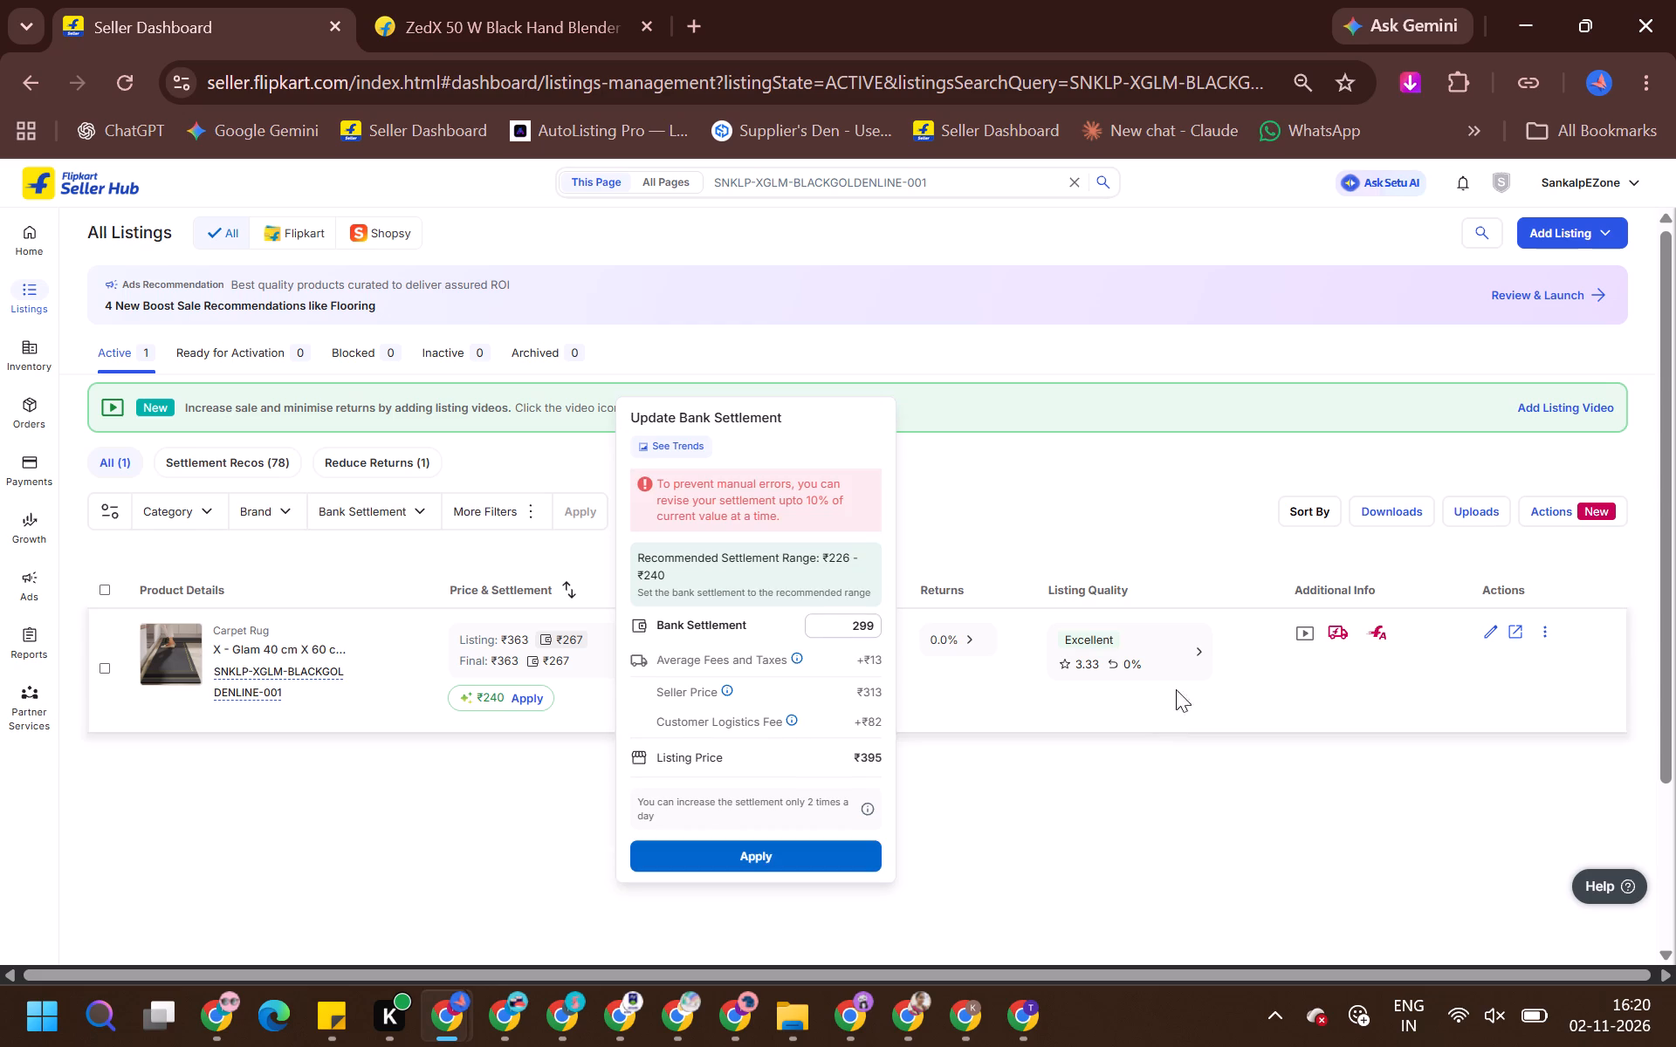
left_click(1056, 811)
Set the bank settlement of the SNKLP-XGLM-BLACKGOLDENLINE-001 listing to ₹279 and apply it.
left_click(602, 640)
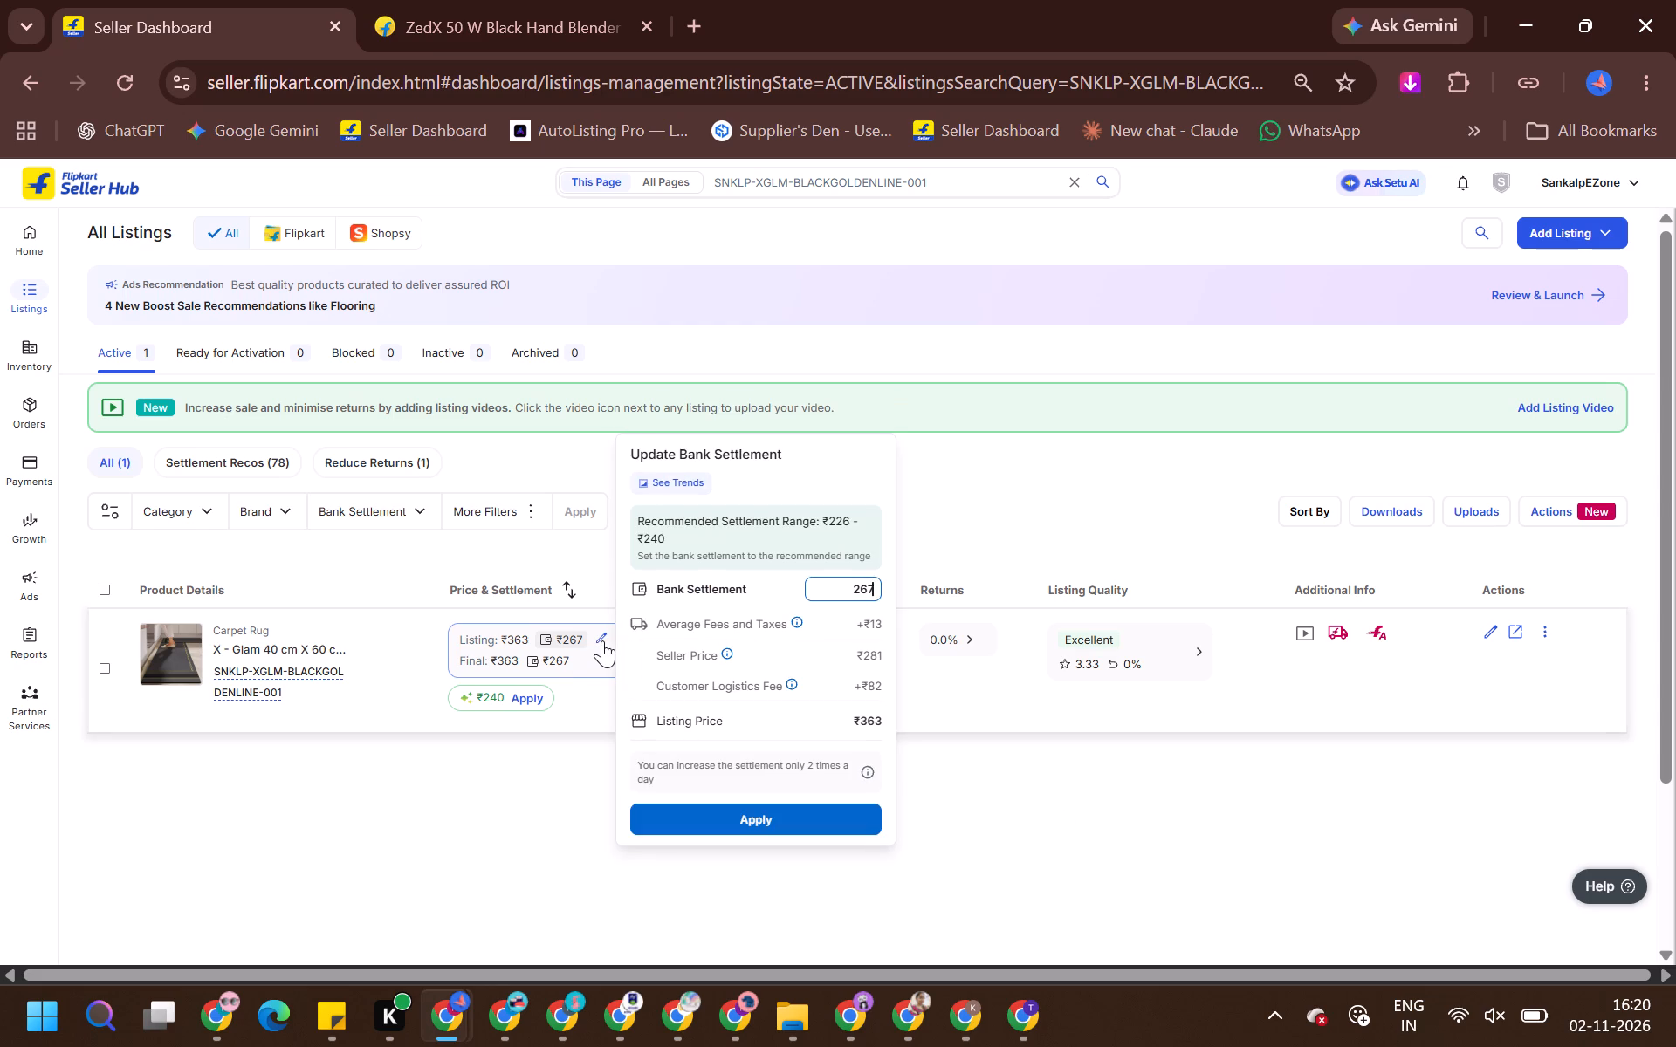
key("BackSpace")
key("BackSpace")
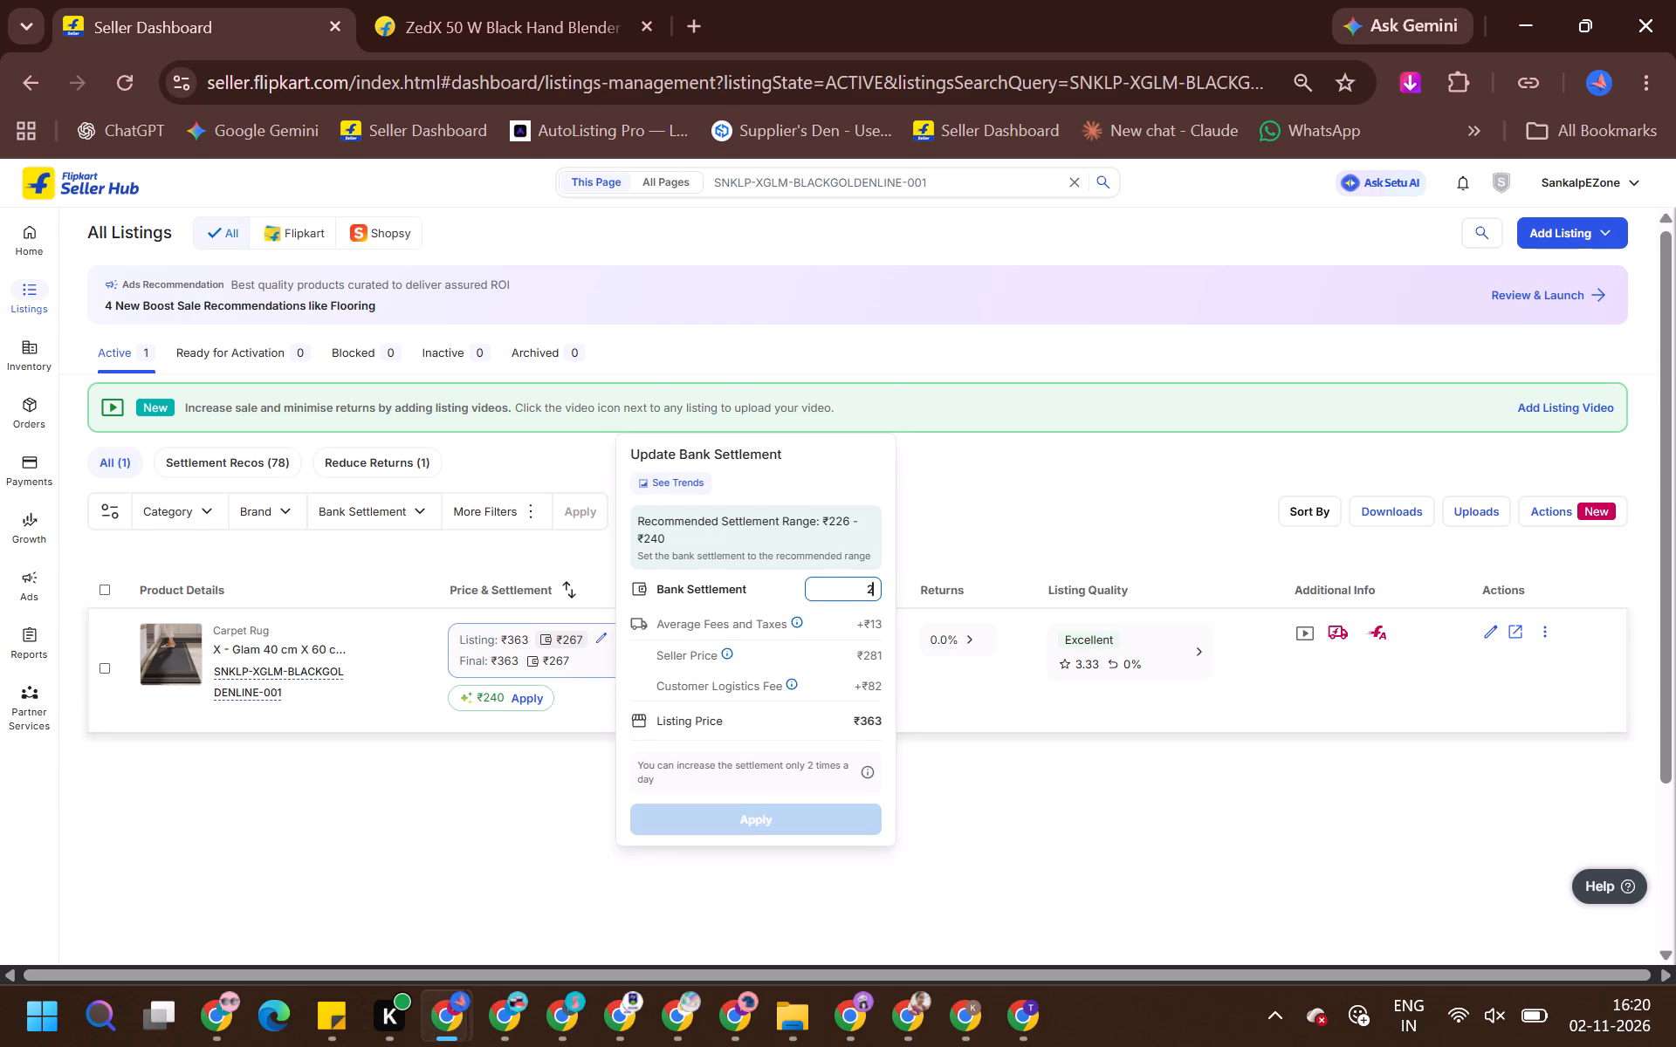
type("79")
key("Return")
left_click(791, 800)
left_click(800, 811)
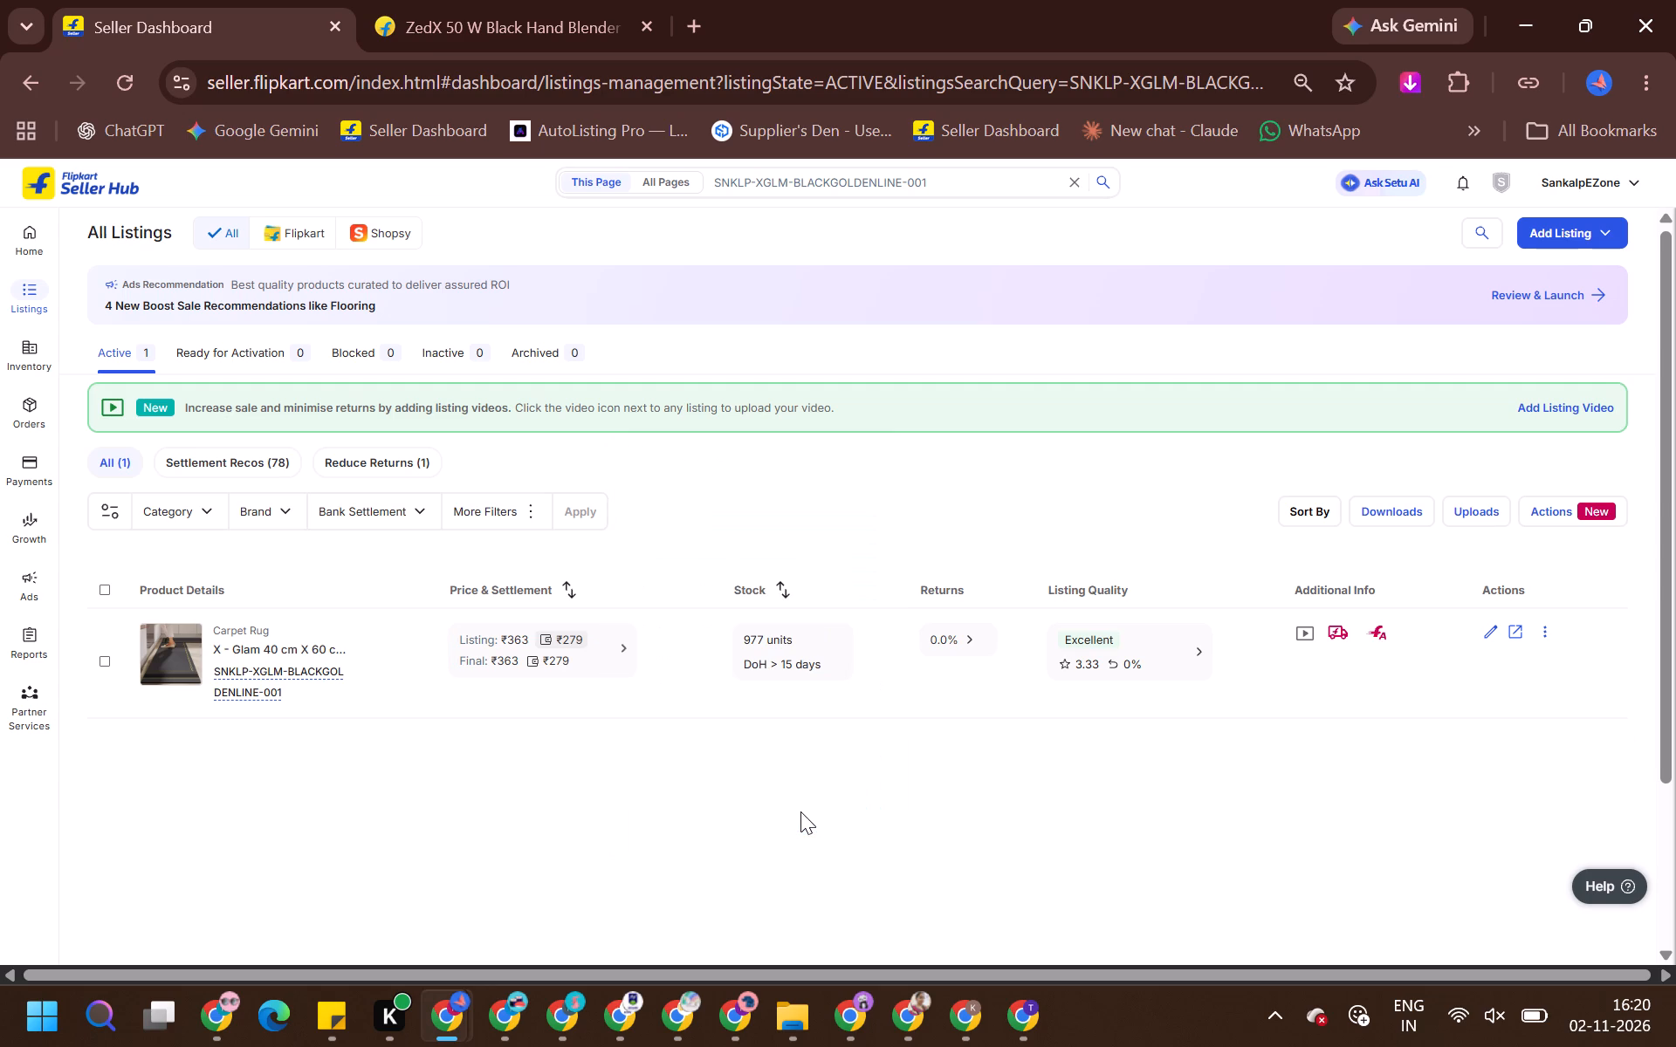
Raise the bank settlement of the SNKLP-XGLM-BLACKGOLDENLINE-001 listing to ₹299 and apply it.
left_click(603, 640)
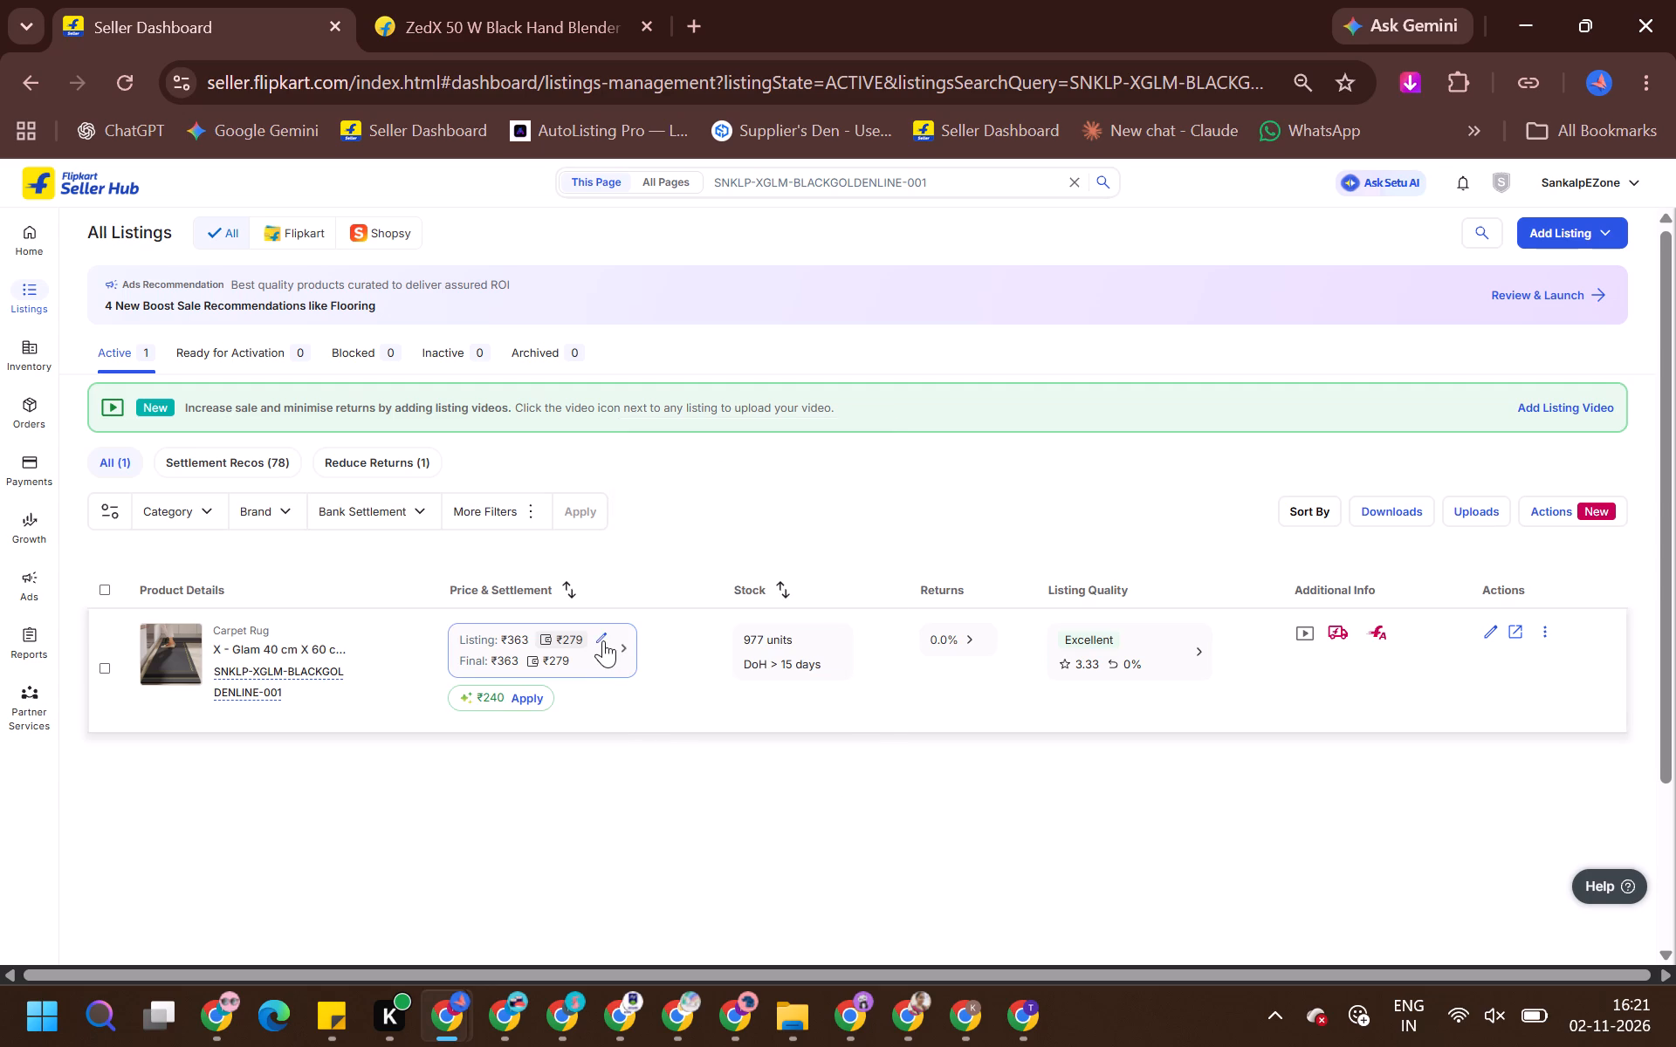
key("Left")
key("BackSpace")
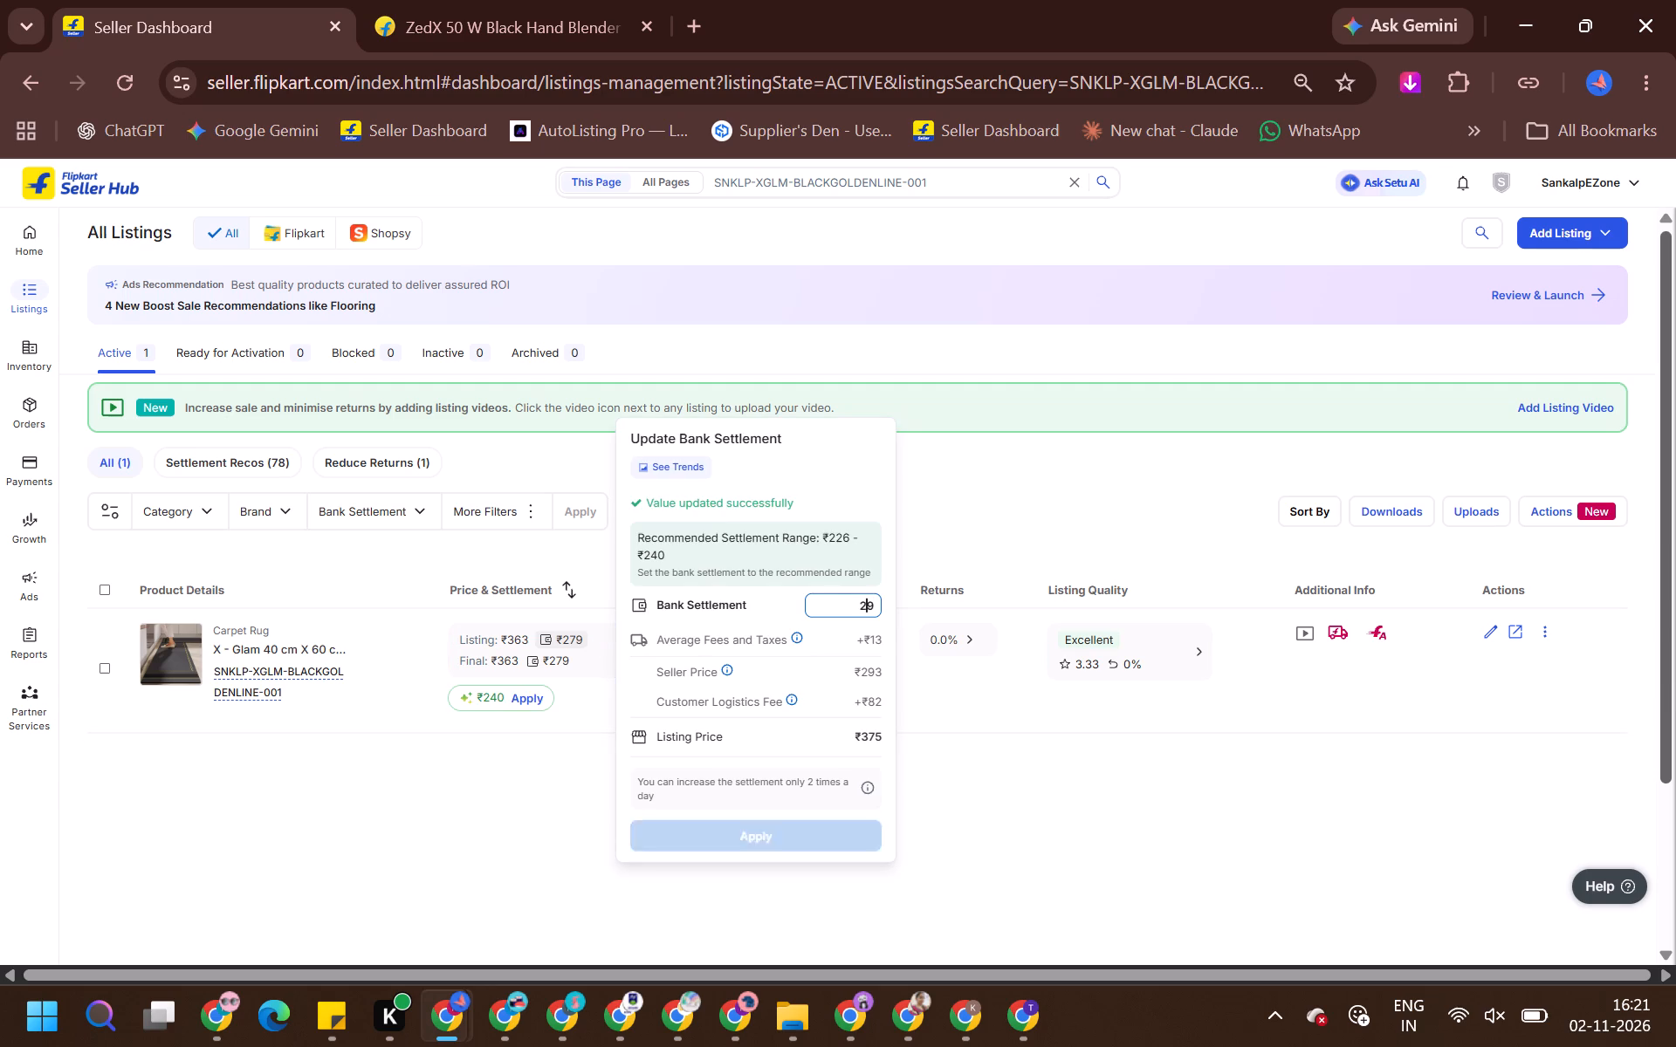
key("9")
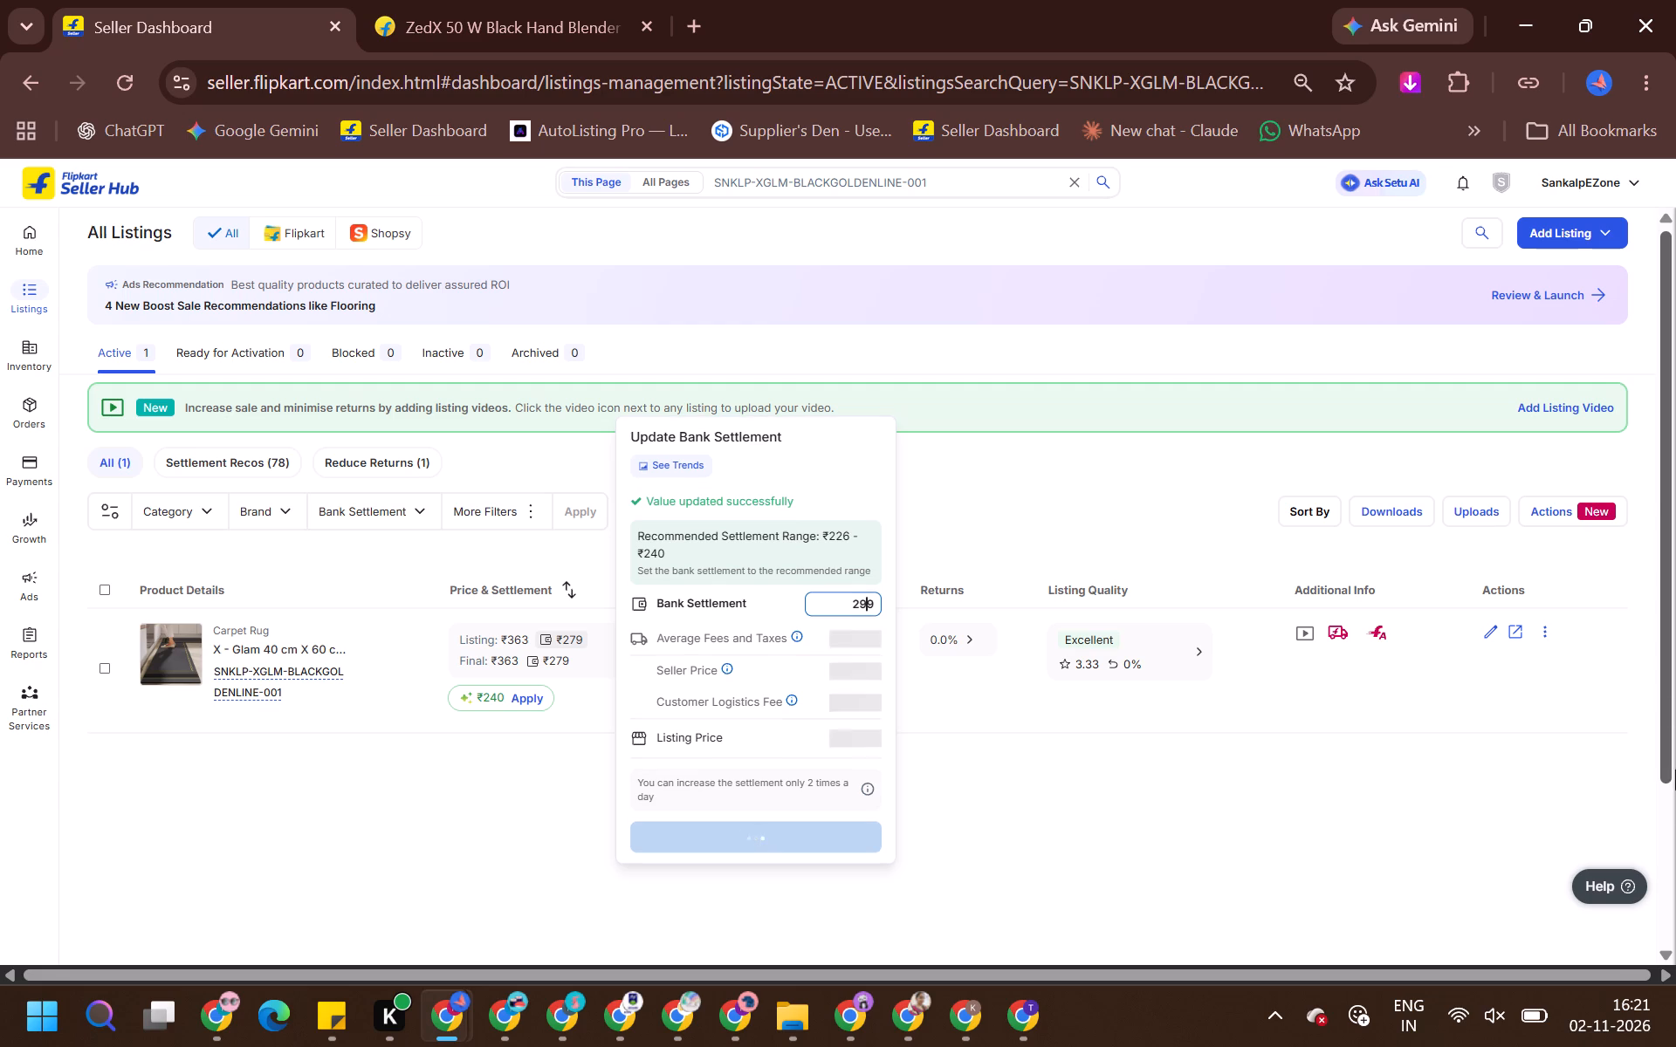
left_click(839, 840)
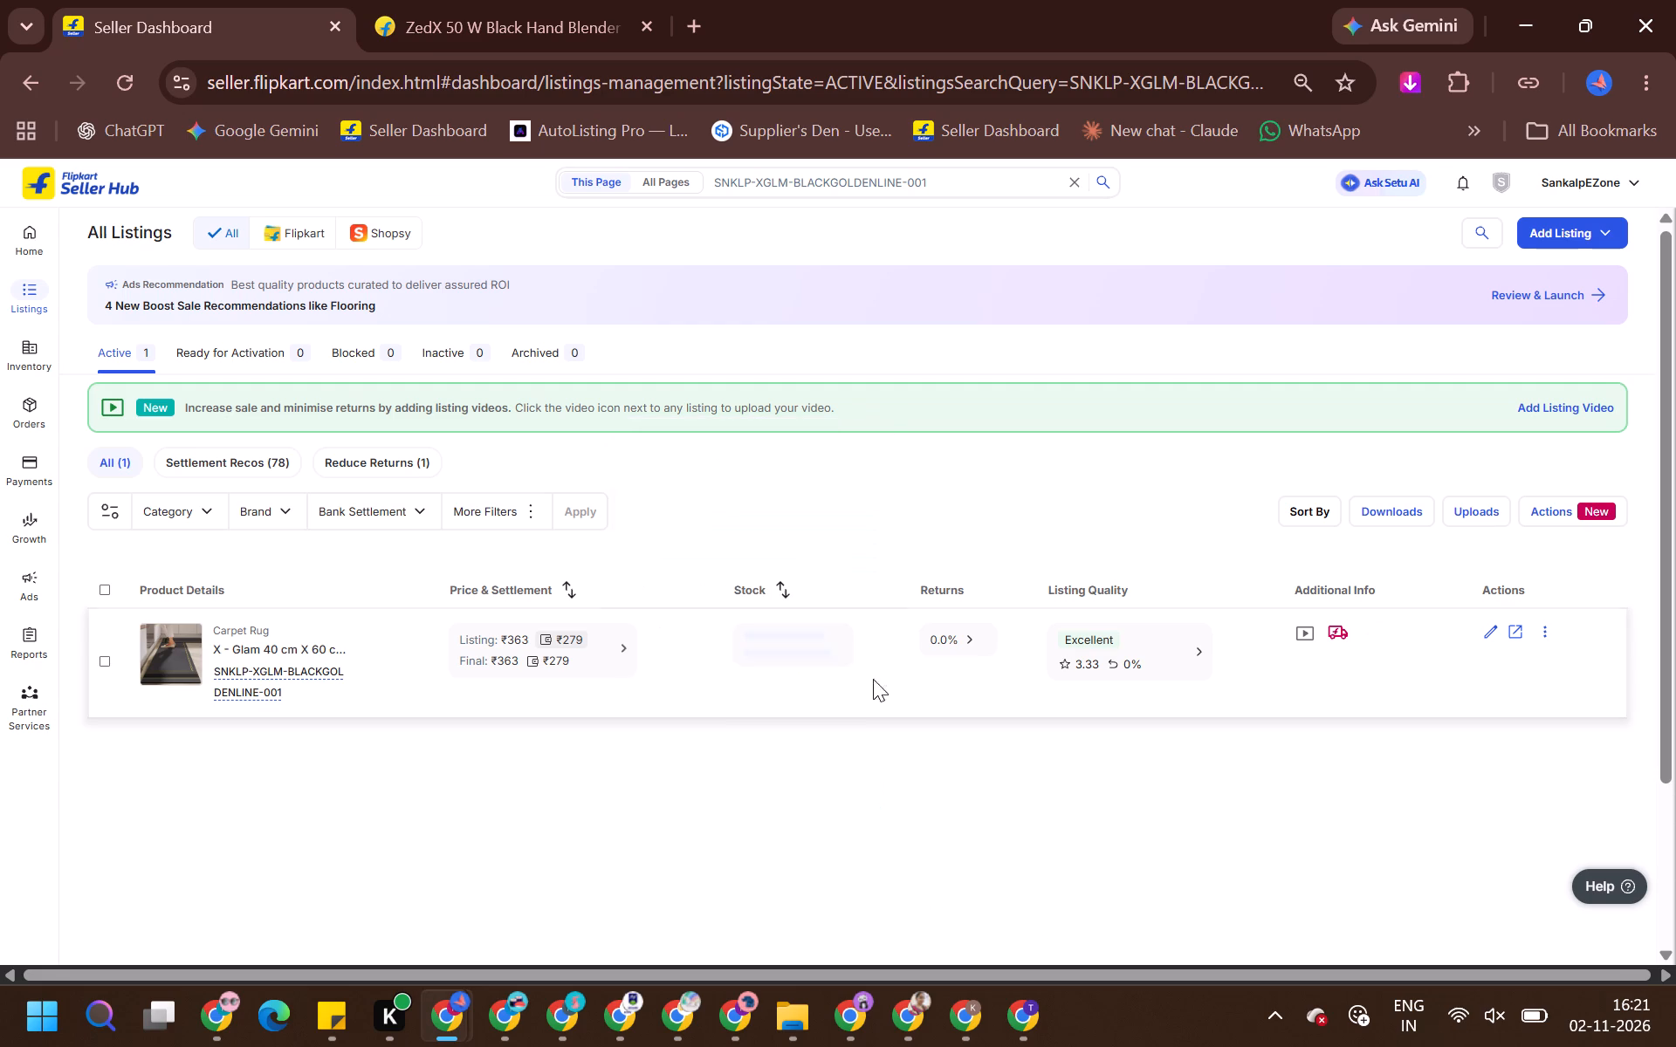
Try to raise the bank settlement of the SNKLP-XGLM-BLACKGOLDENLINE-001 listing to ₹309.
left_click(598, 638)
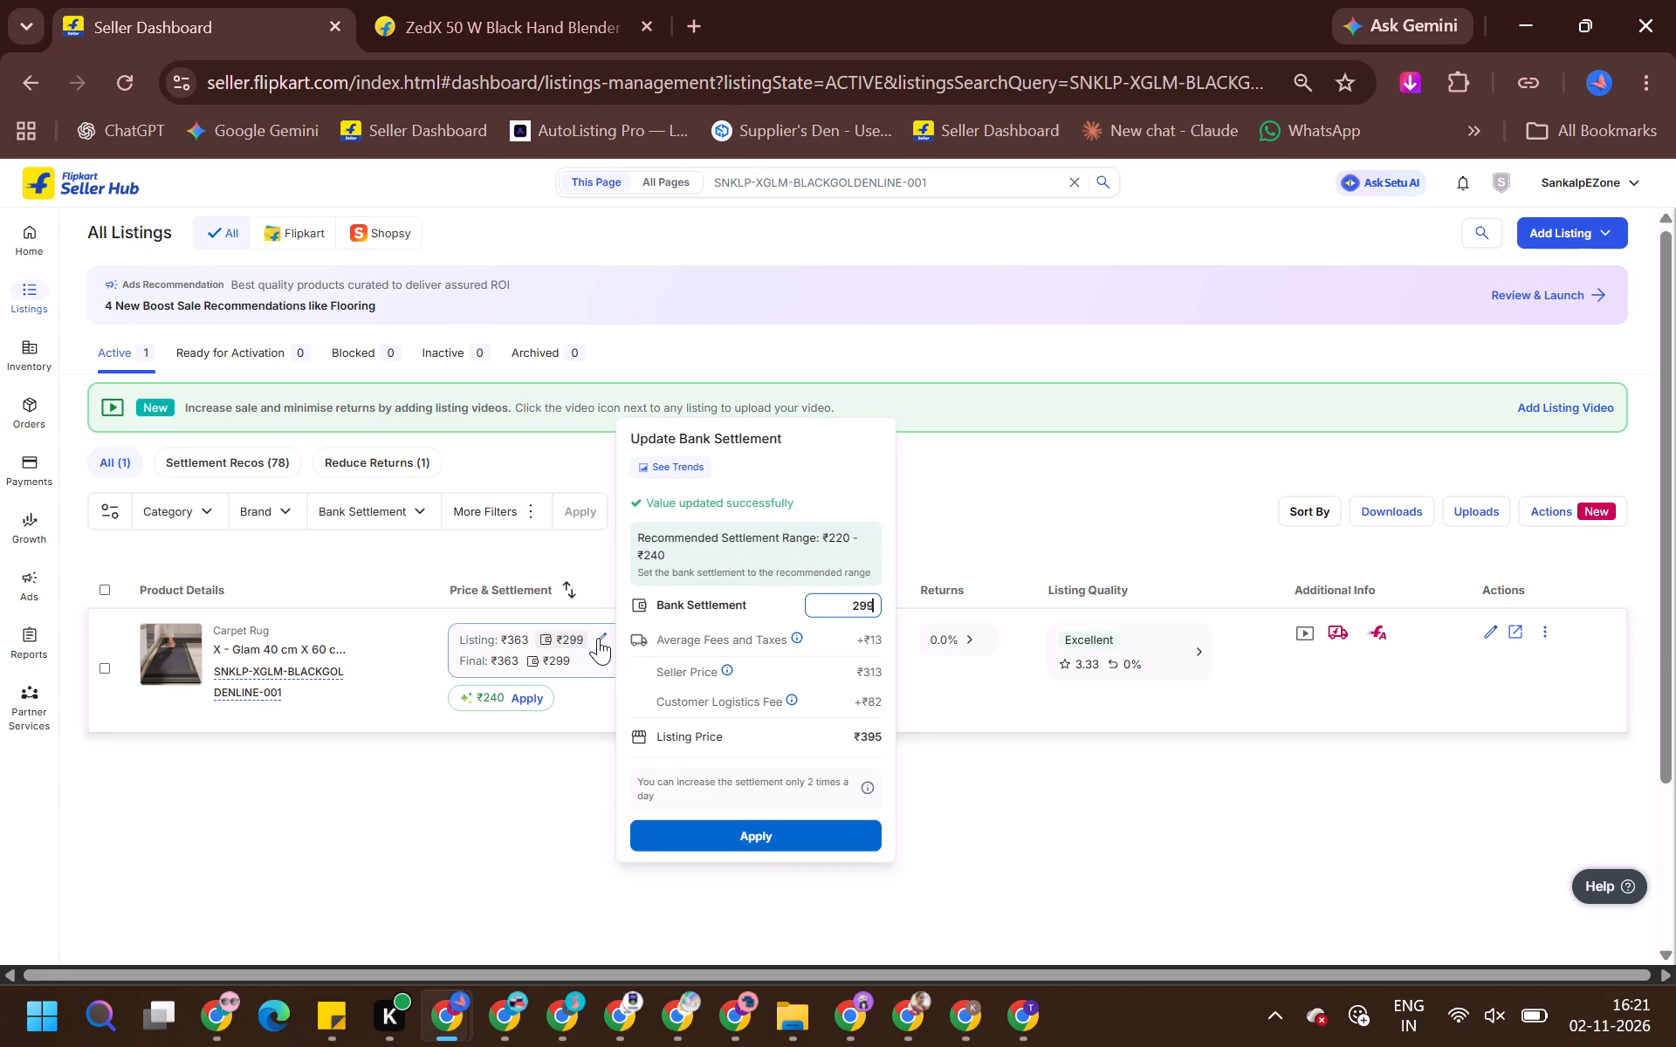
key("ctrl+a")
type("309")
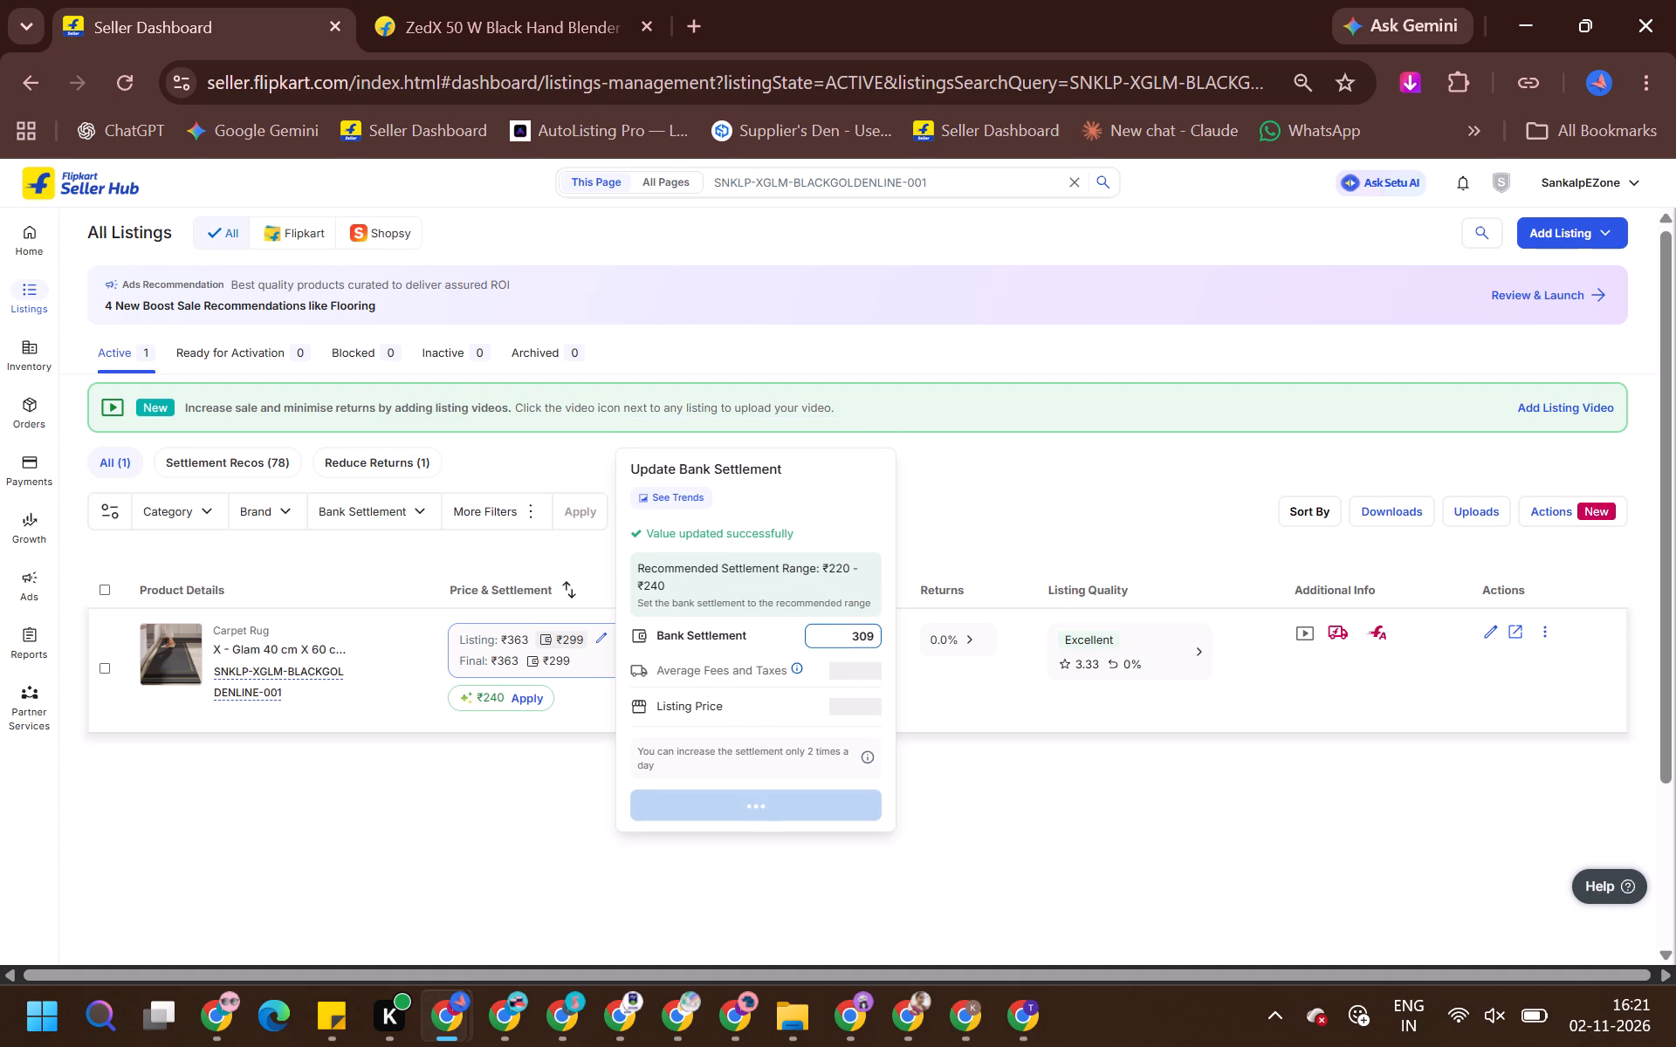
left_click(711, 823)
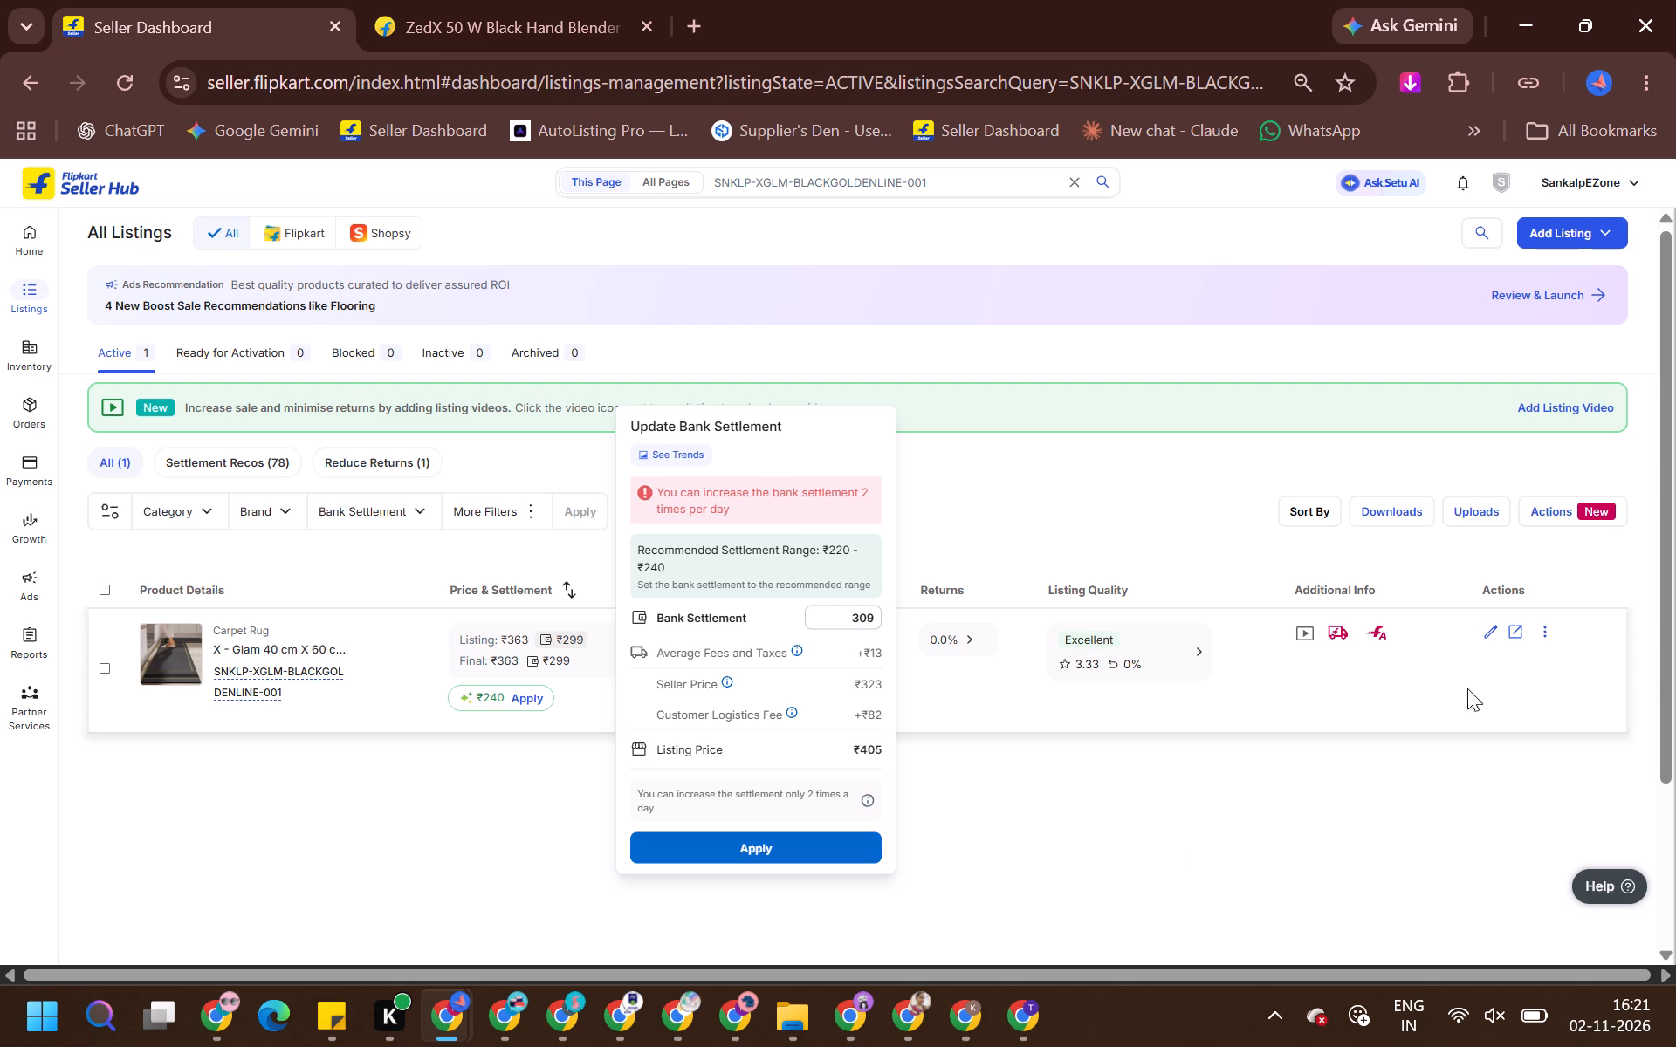
Open the SNKLP-XGLM-BLACKGOLDENLINE-001 listing for editing and select its package length value.
left_click(1493, 638)
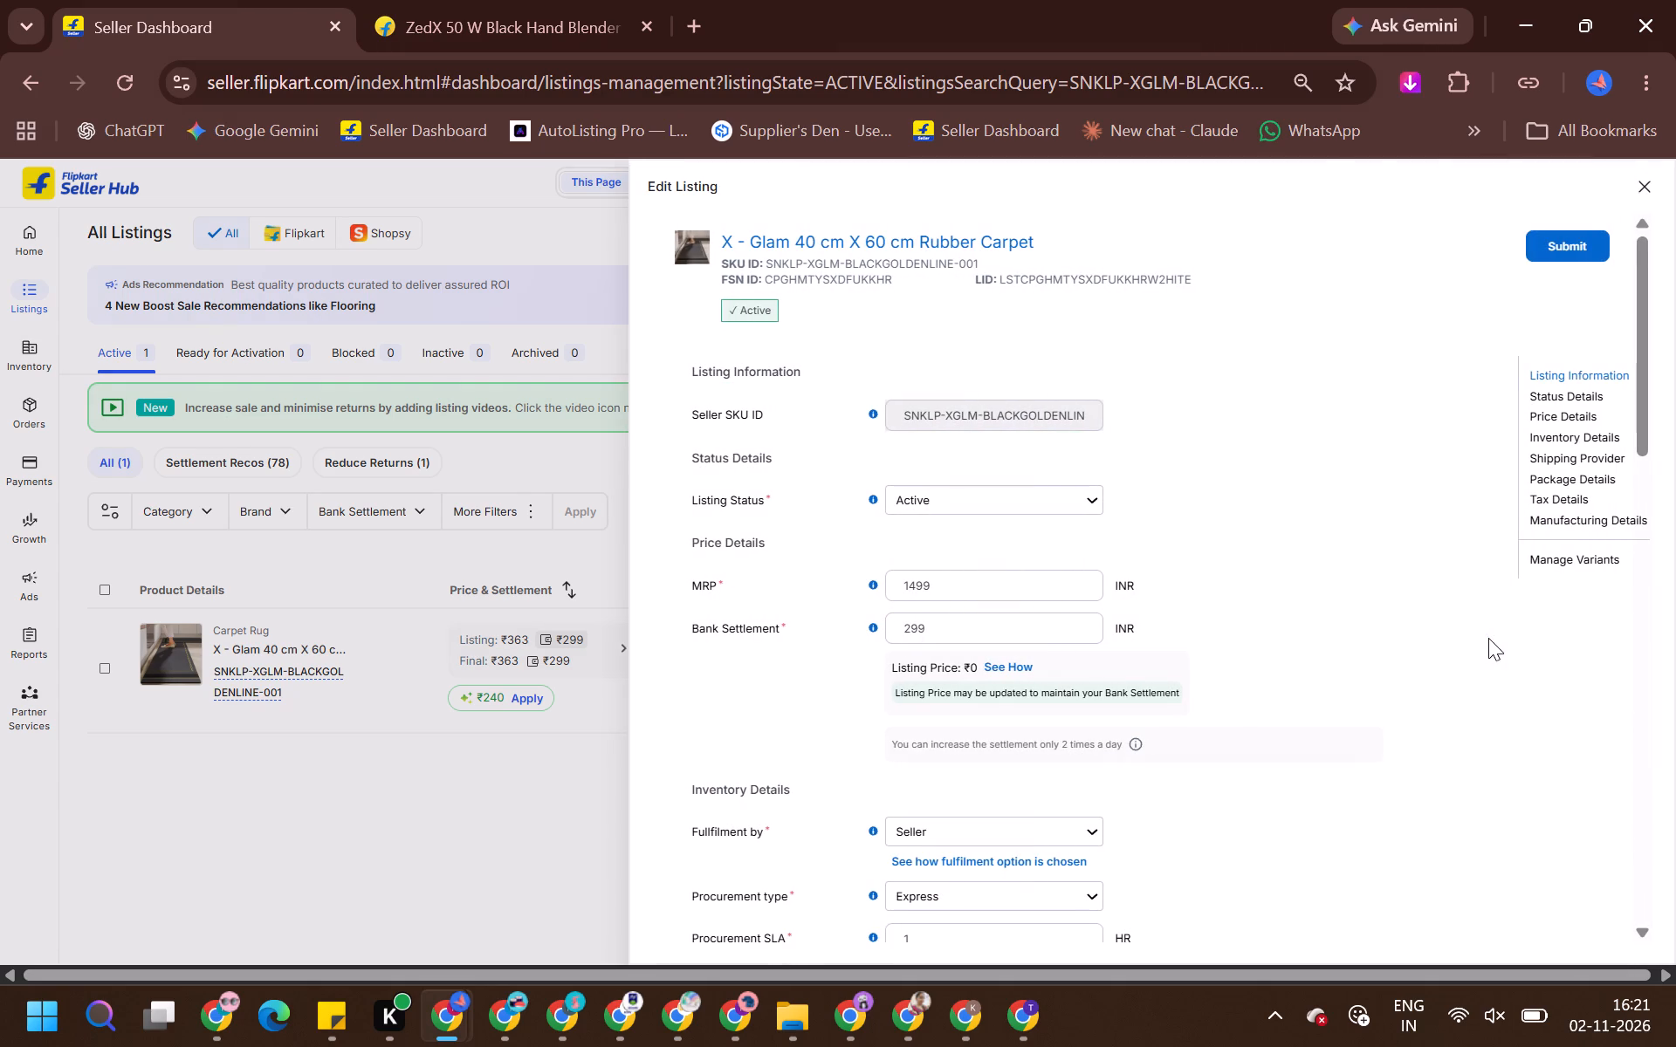
scroll(913, 652, "down", 4)
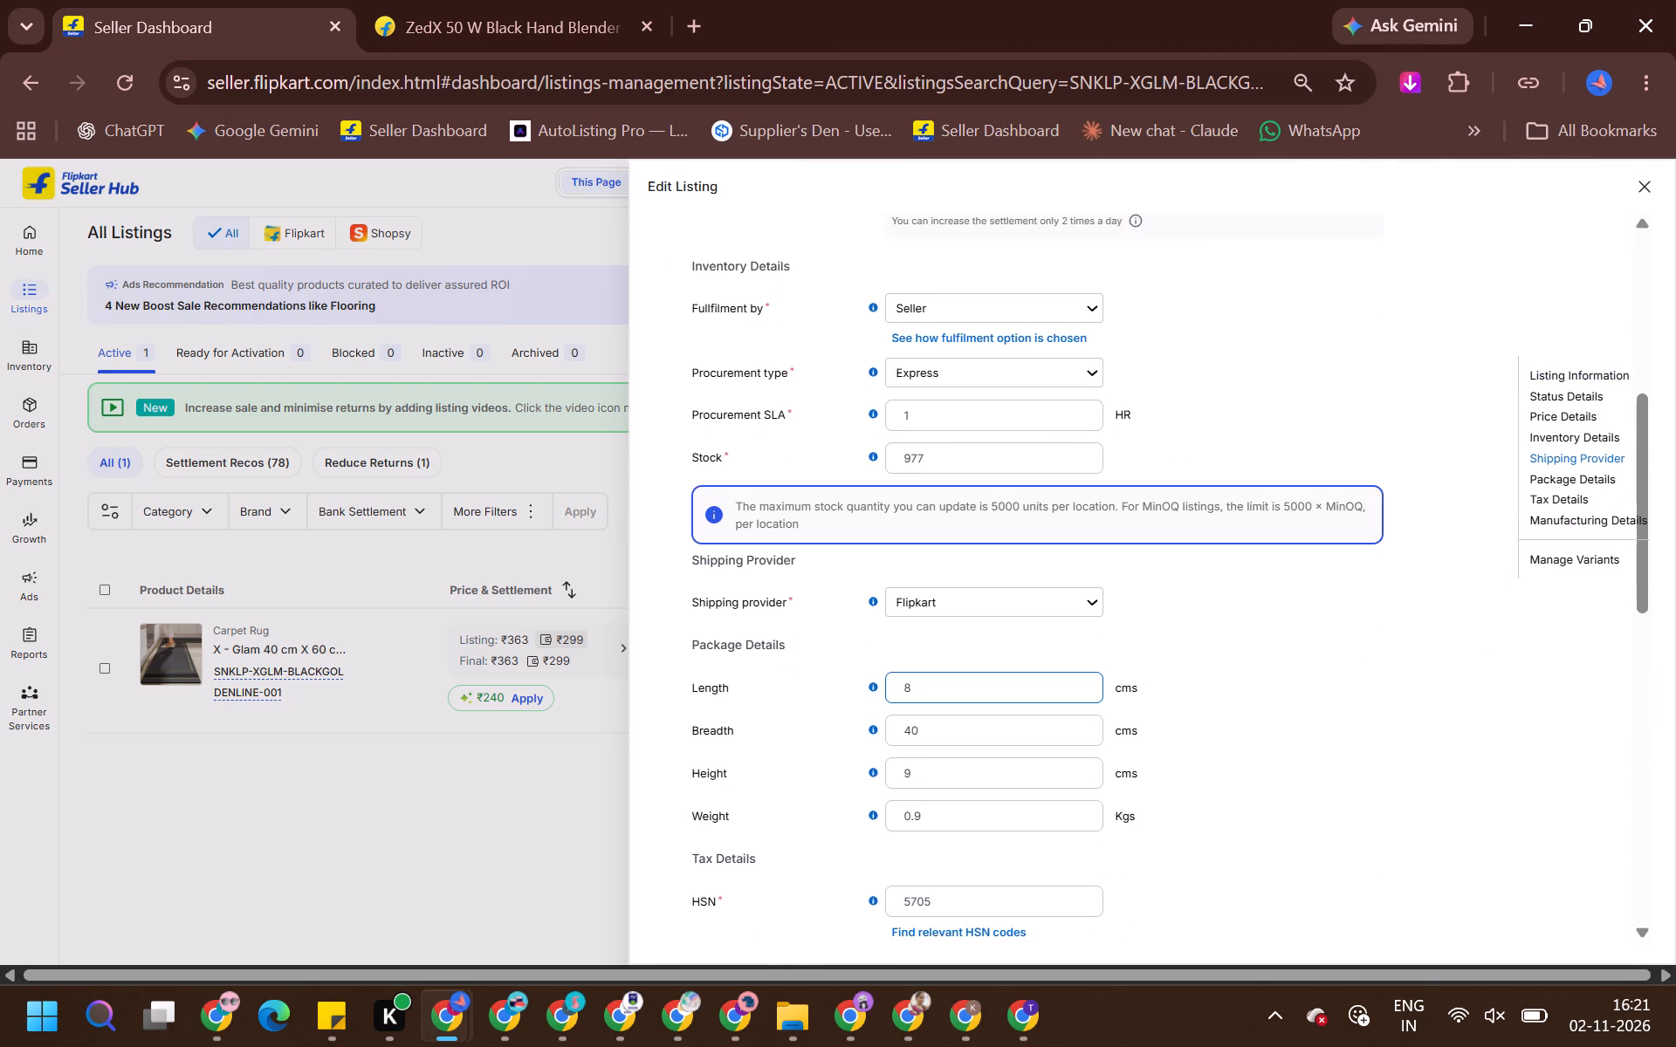
scroll(889, 736, "down", 2)
triple_click(942, 452)
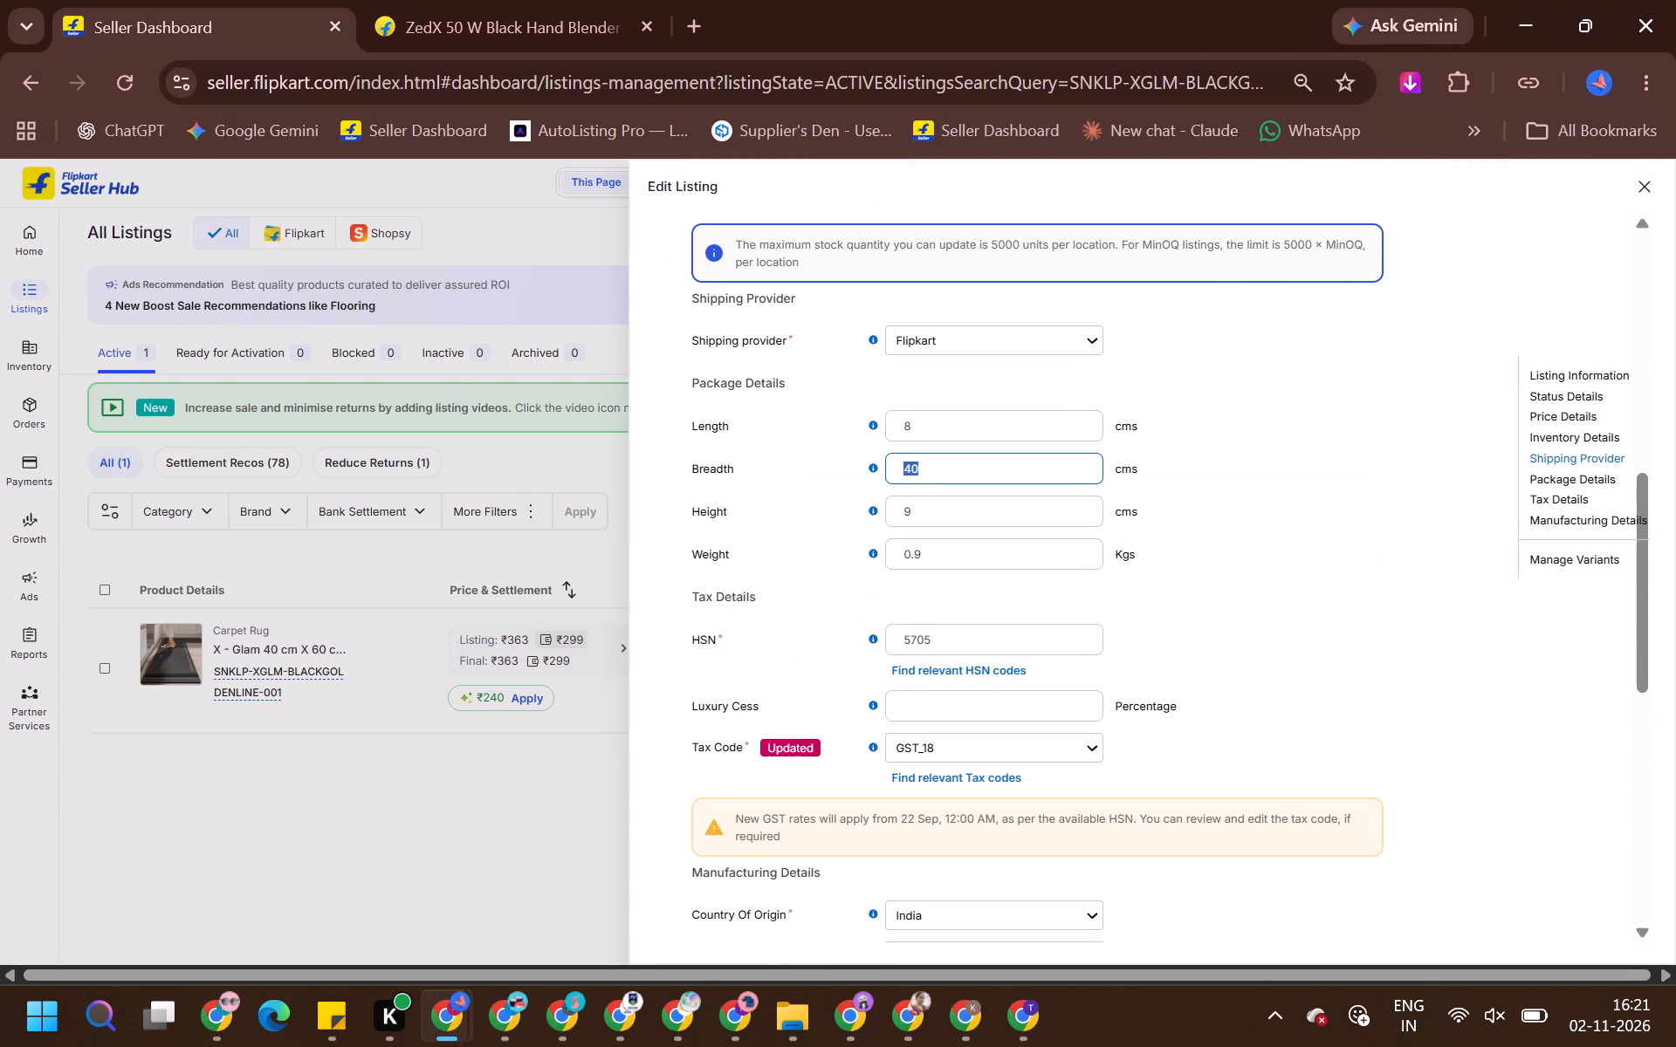
Set the package to length 10, breadth 13 and height 15 cm with weight 0.35 kg, and submit the changes with the revised price.
left_click(939, 422)
key("BackSpace")
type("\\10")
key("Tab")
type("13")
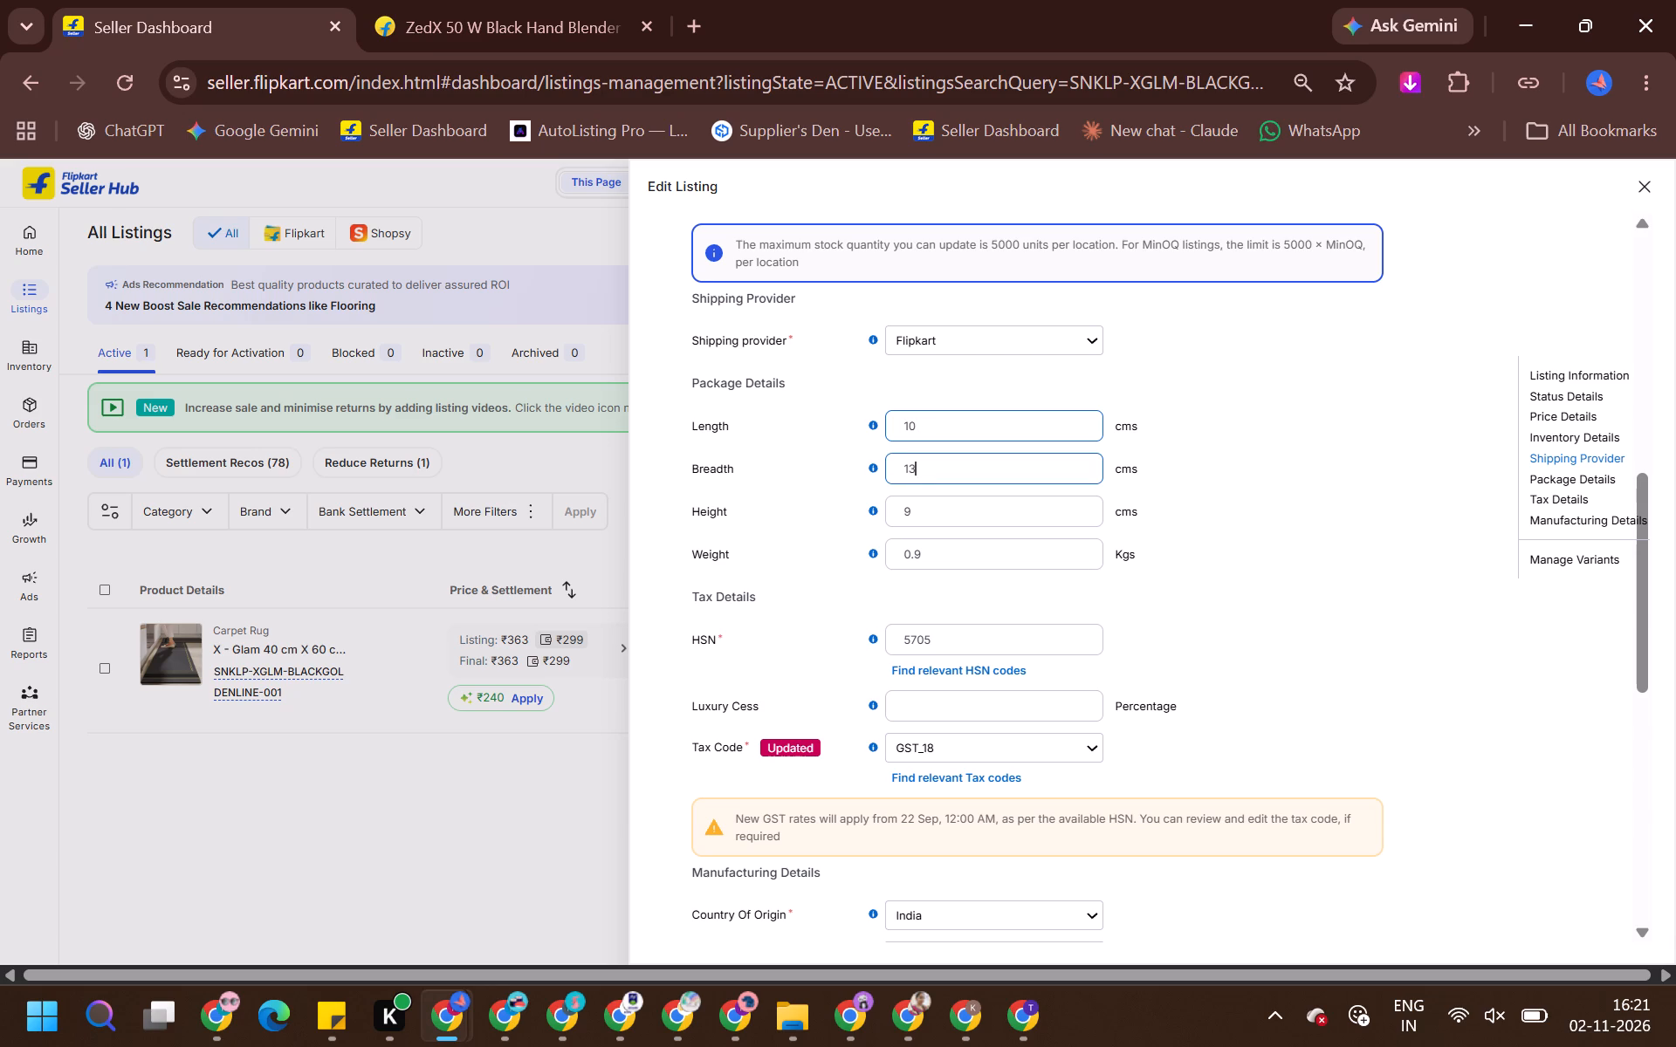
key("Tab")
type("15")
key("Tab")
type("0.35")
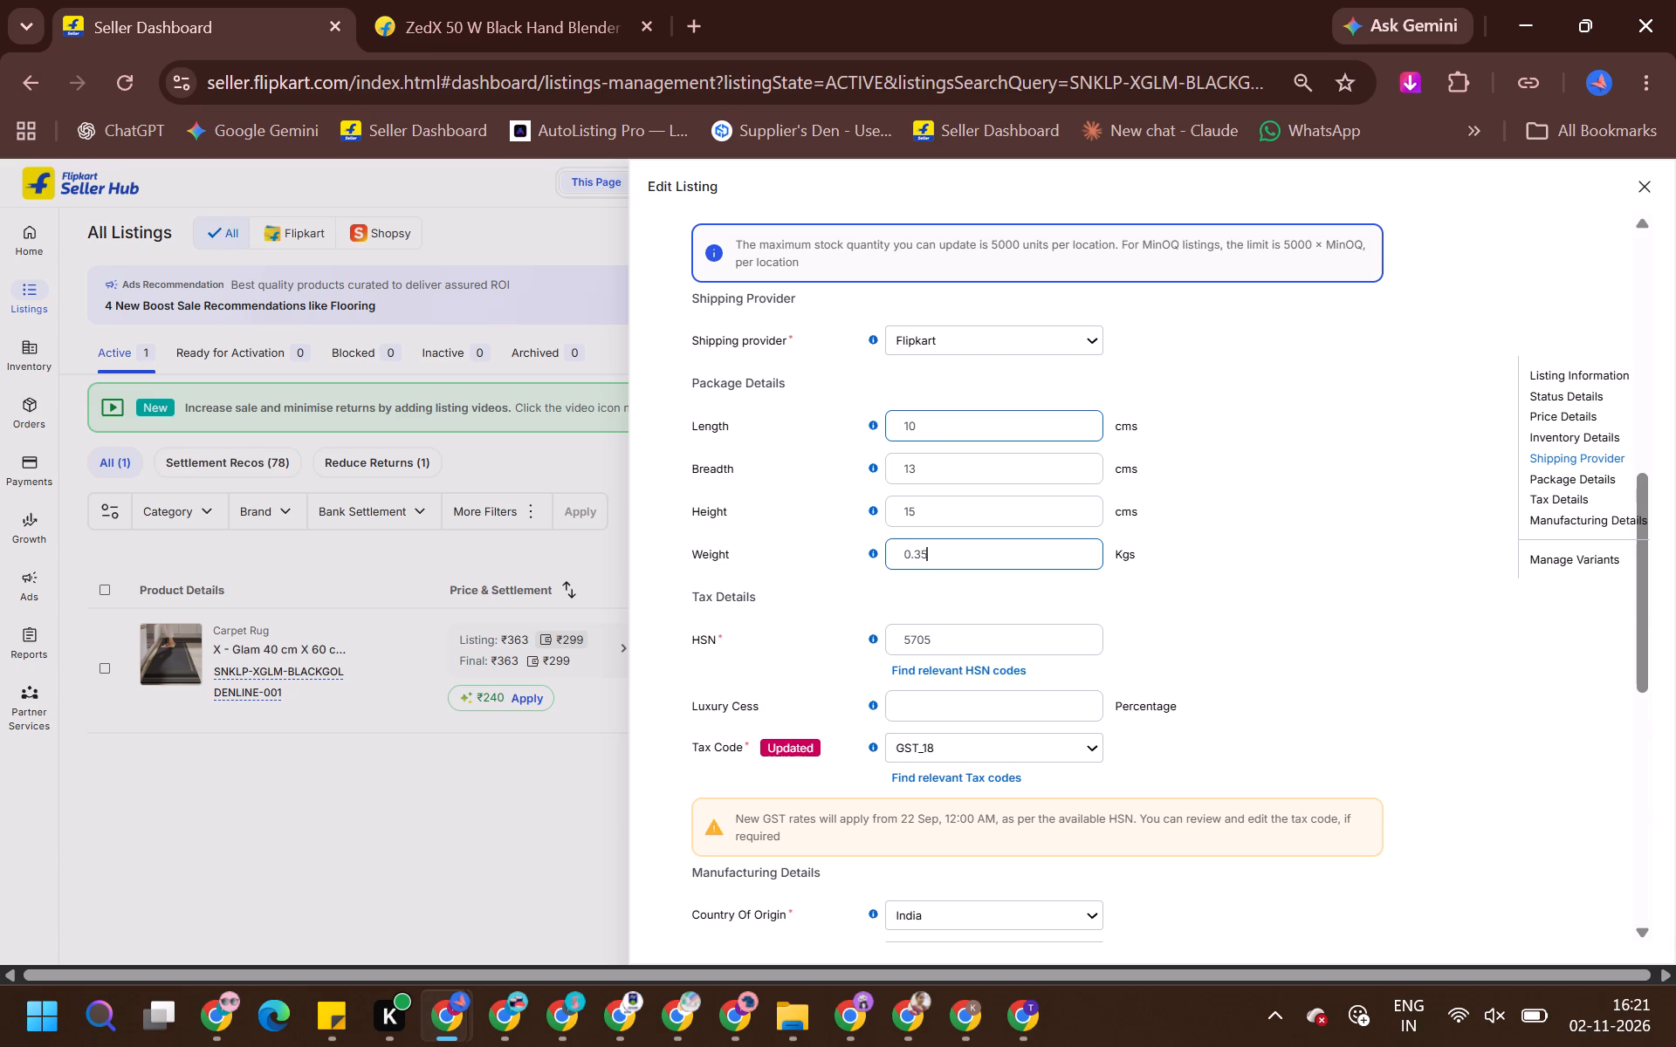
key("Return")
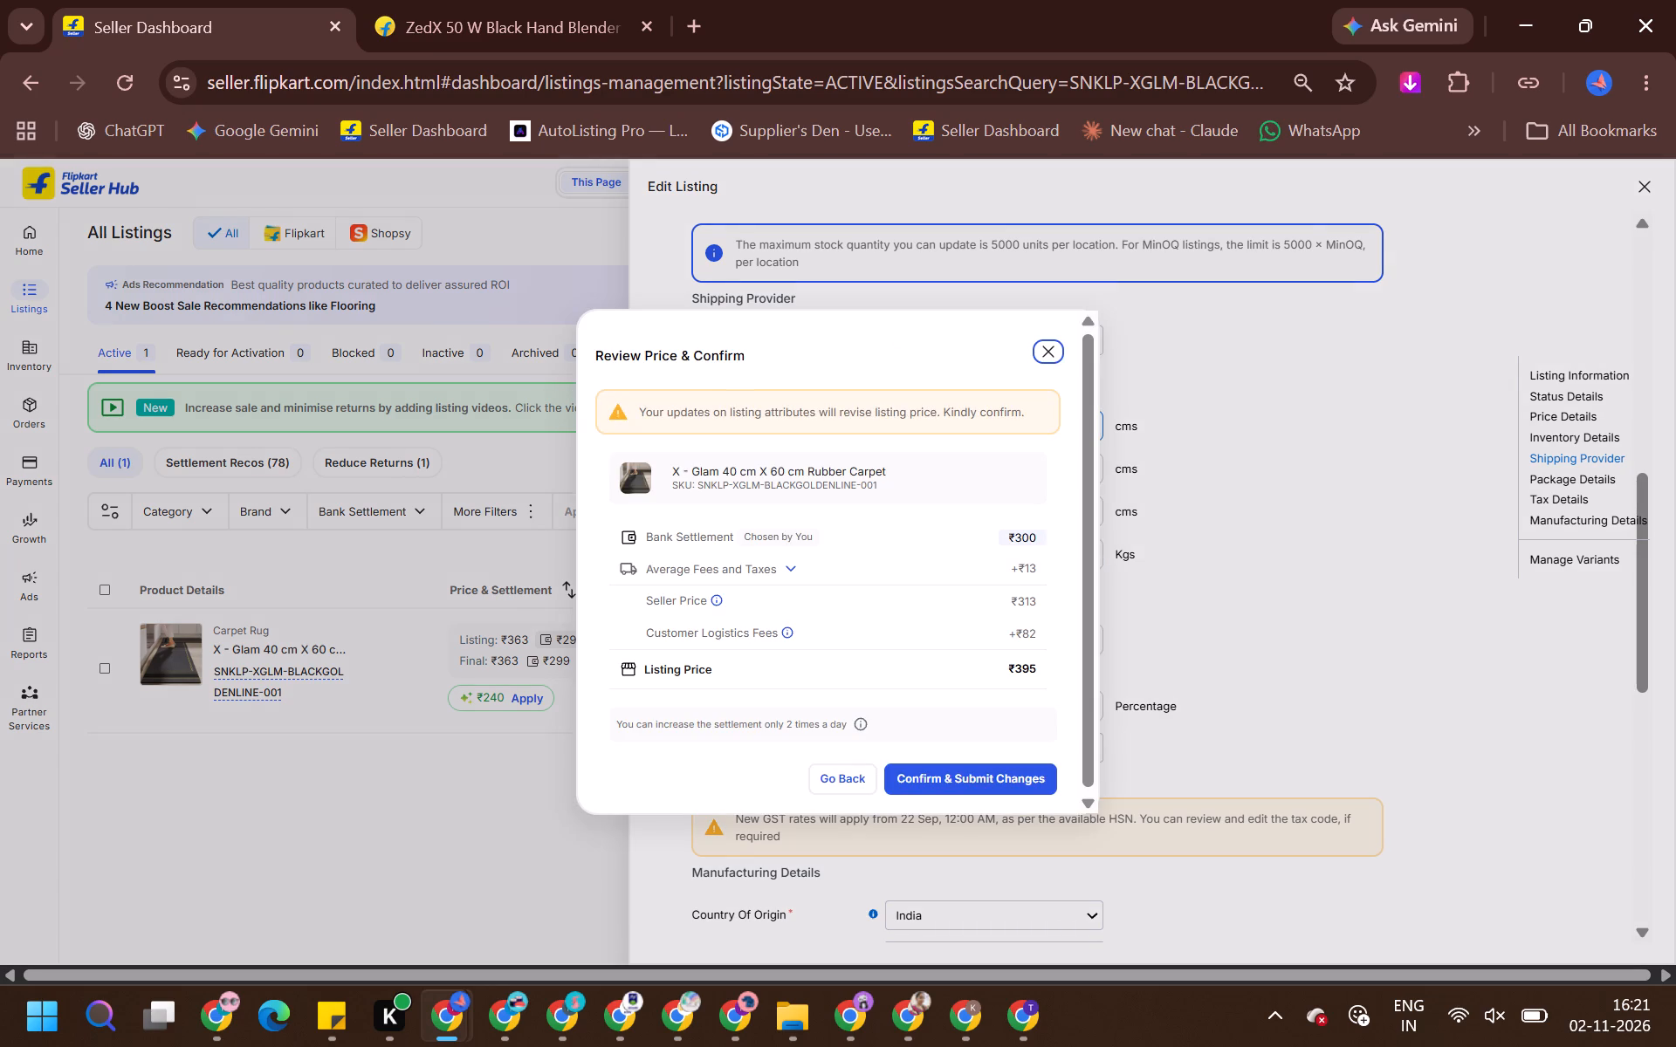
left_click(1006, 752)
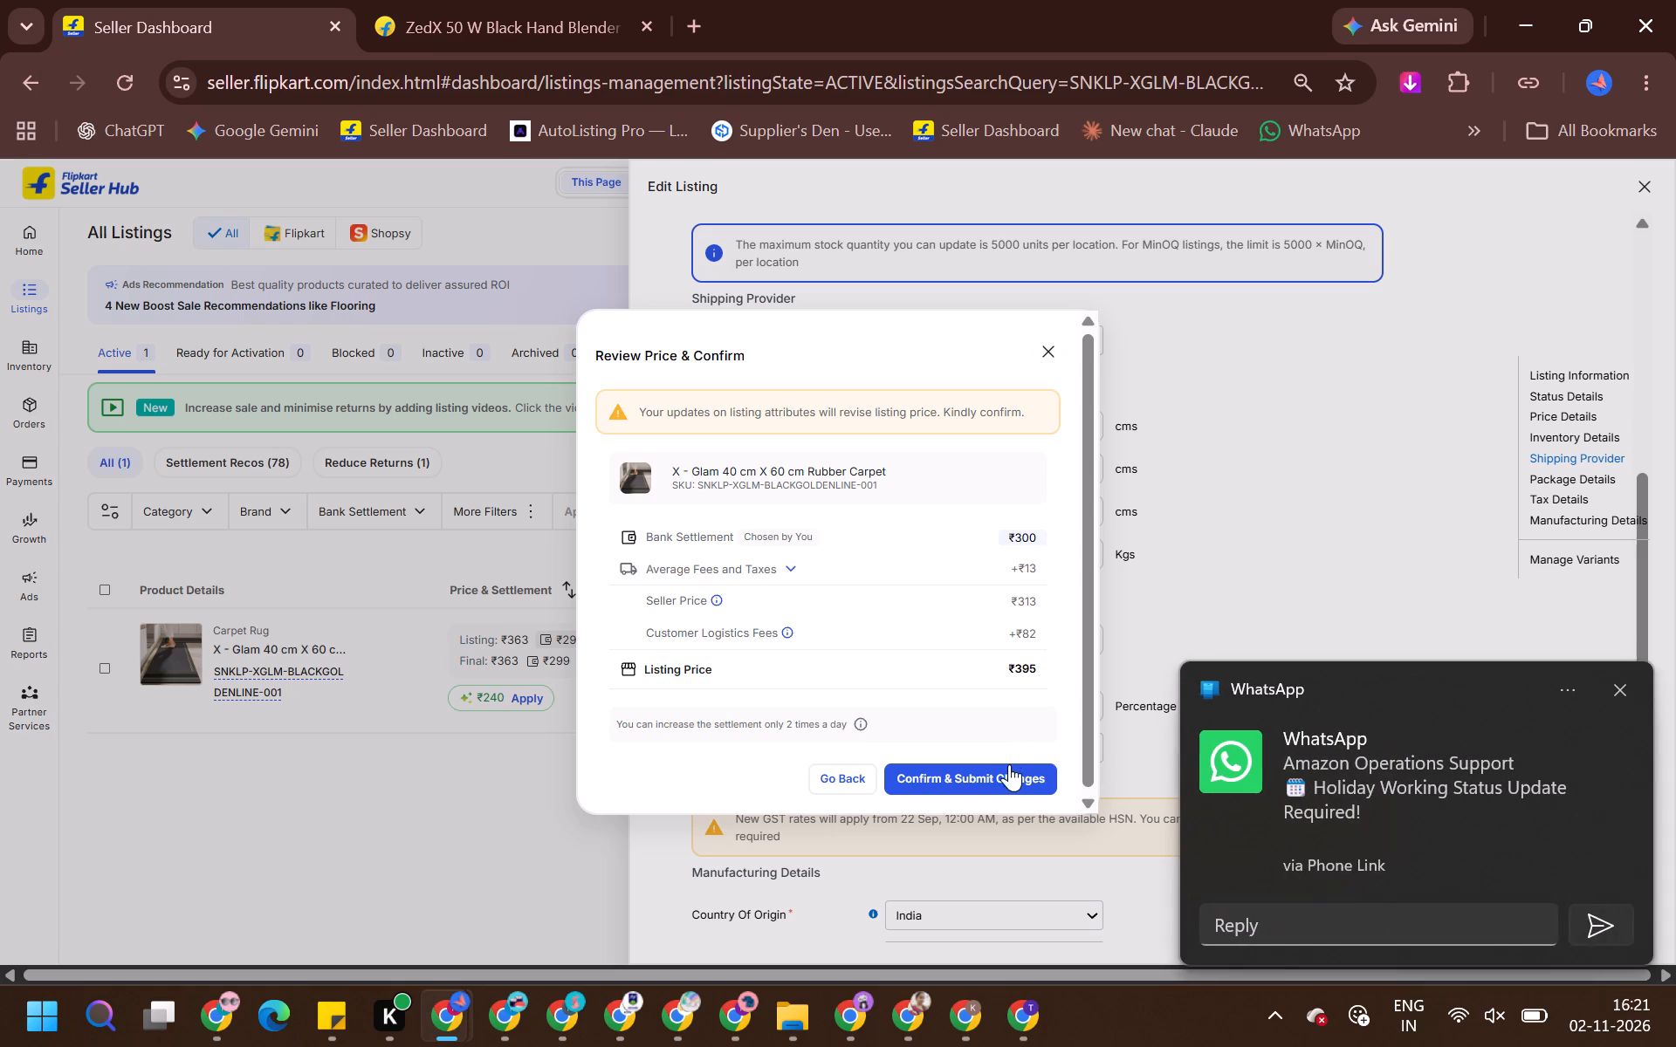
left_click(1009, 777)
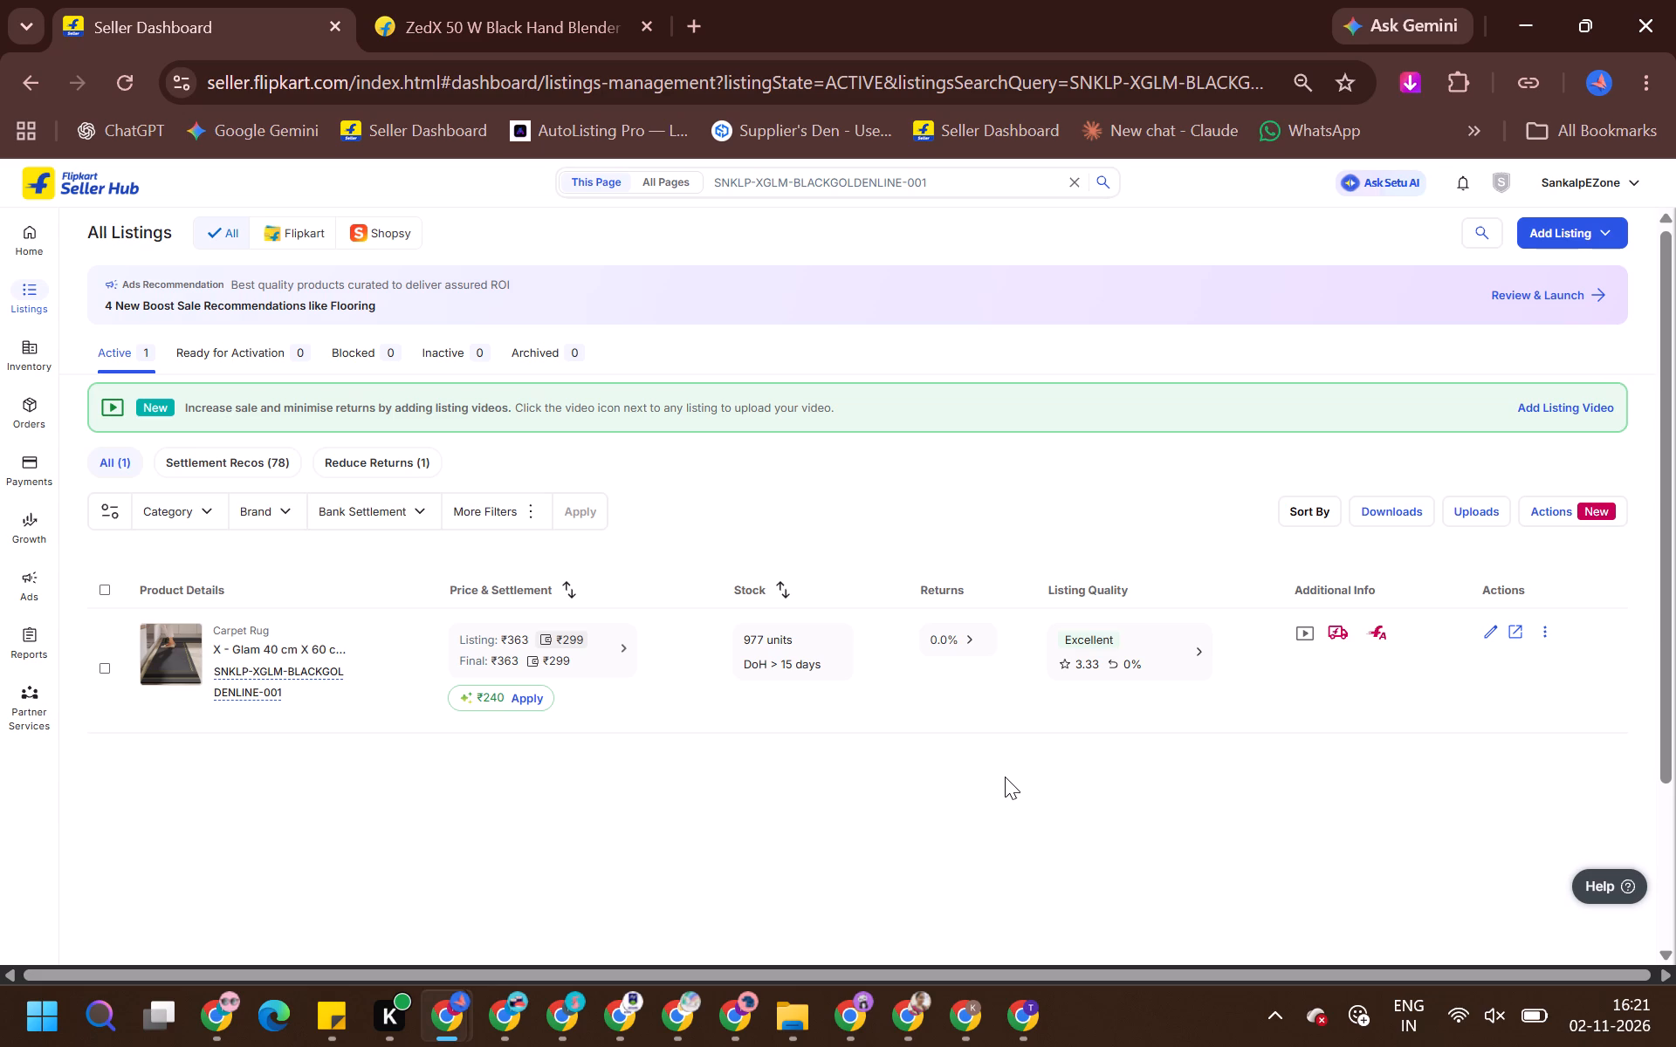
Switch to the seller insights window and review the last page of today's top products and the hourly sales trend.
key("alt+Tab")
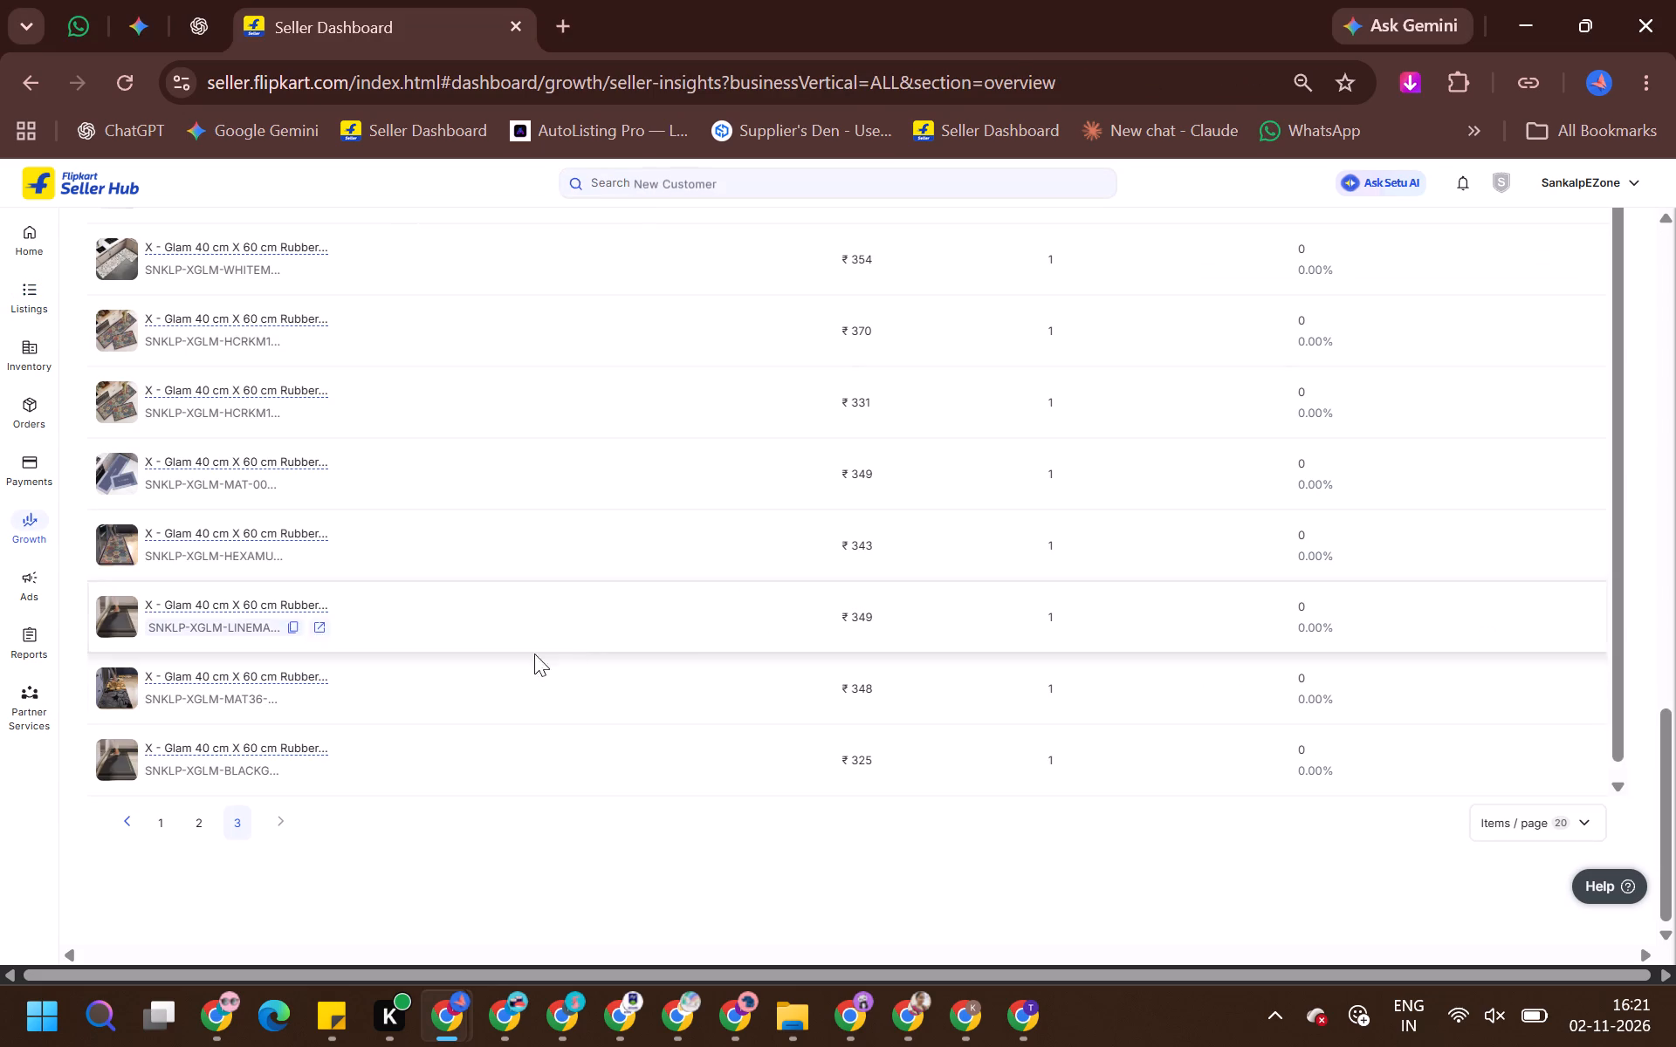
left_click(244, 819)
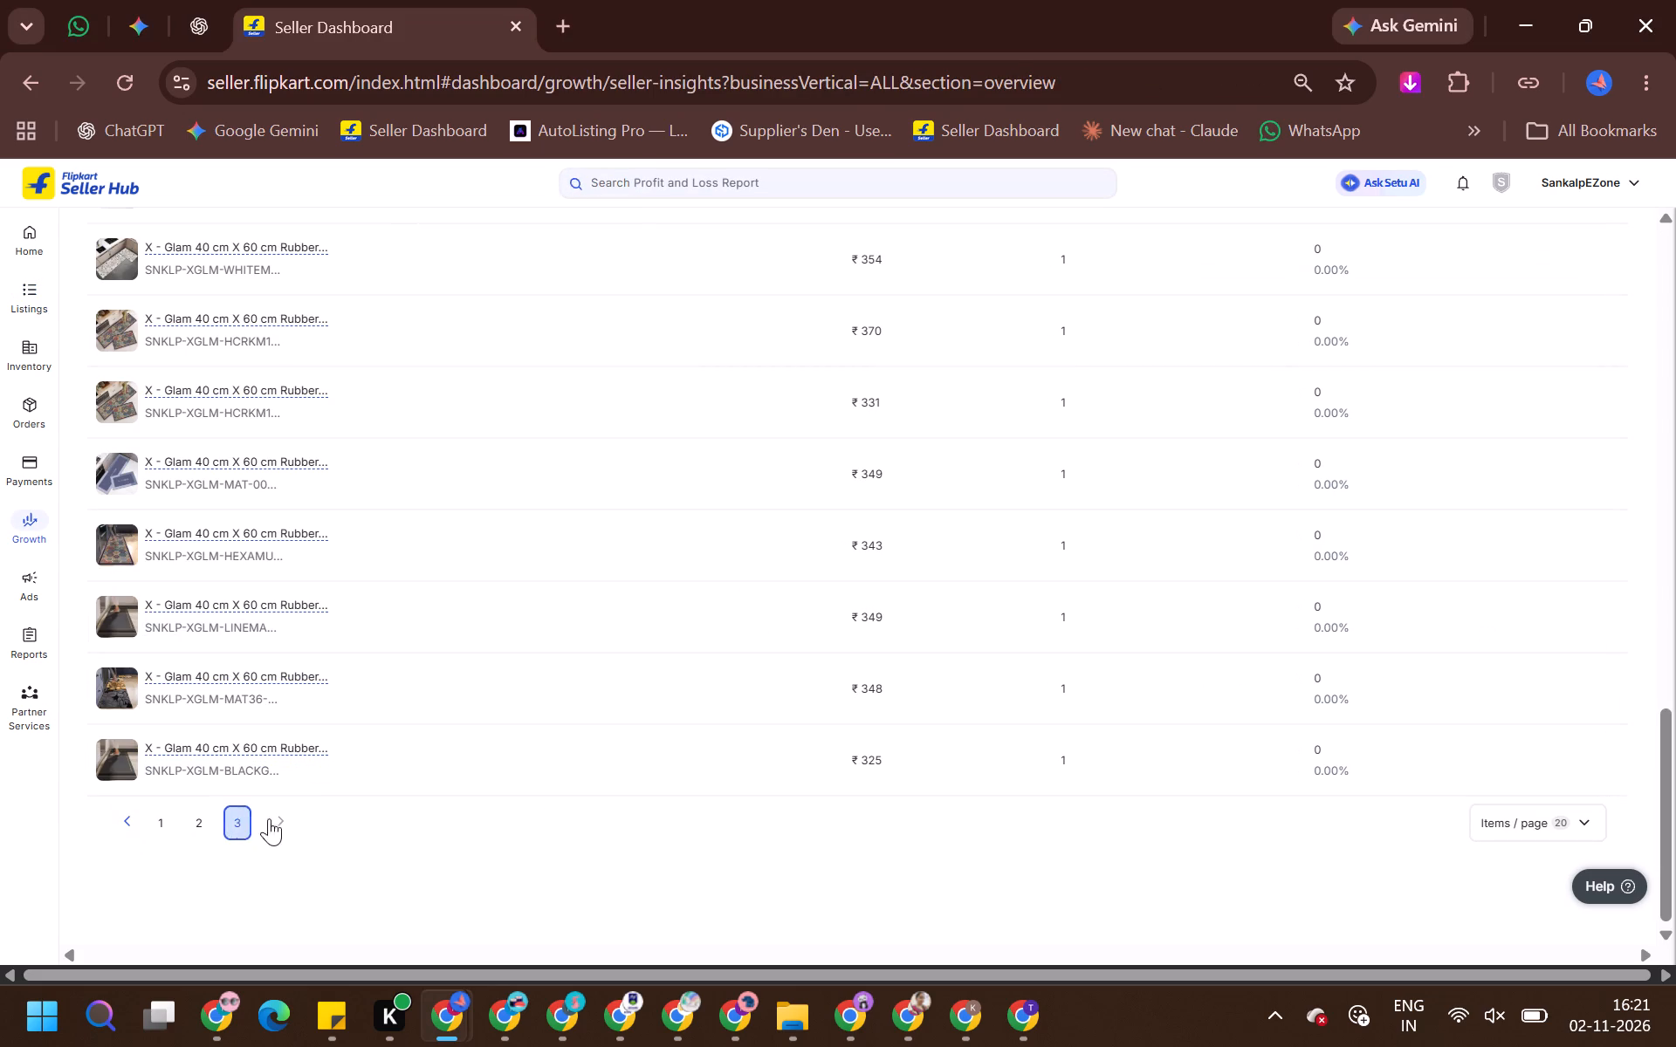
scroll(714, 703, "down", 9)
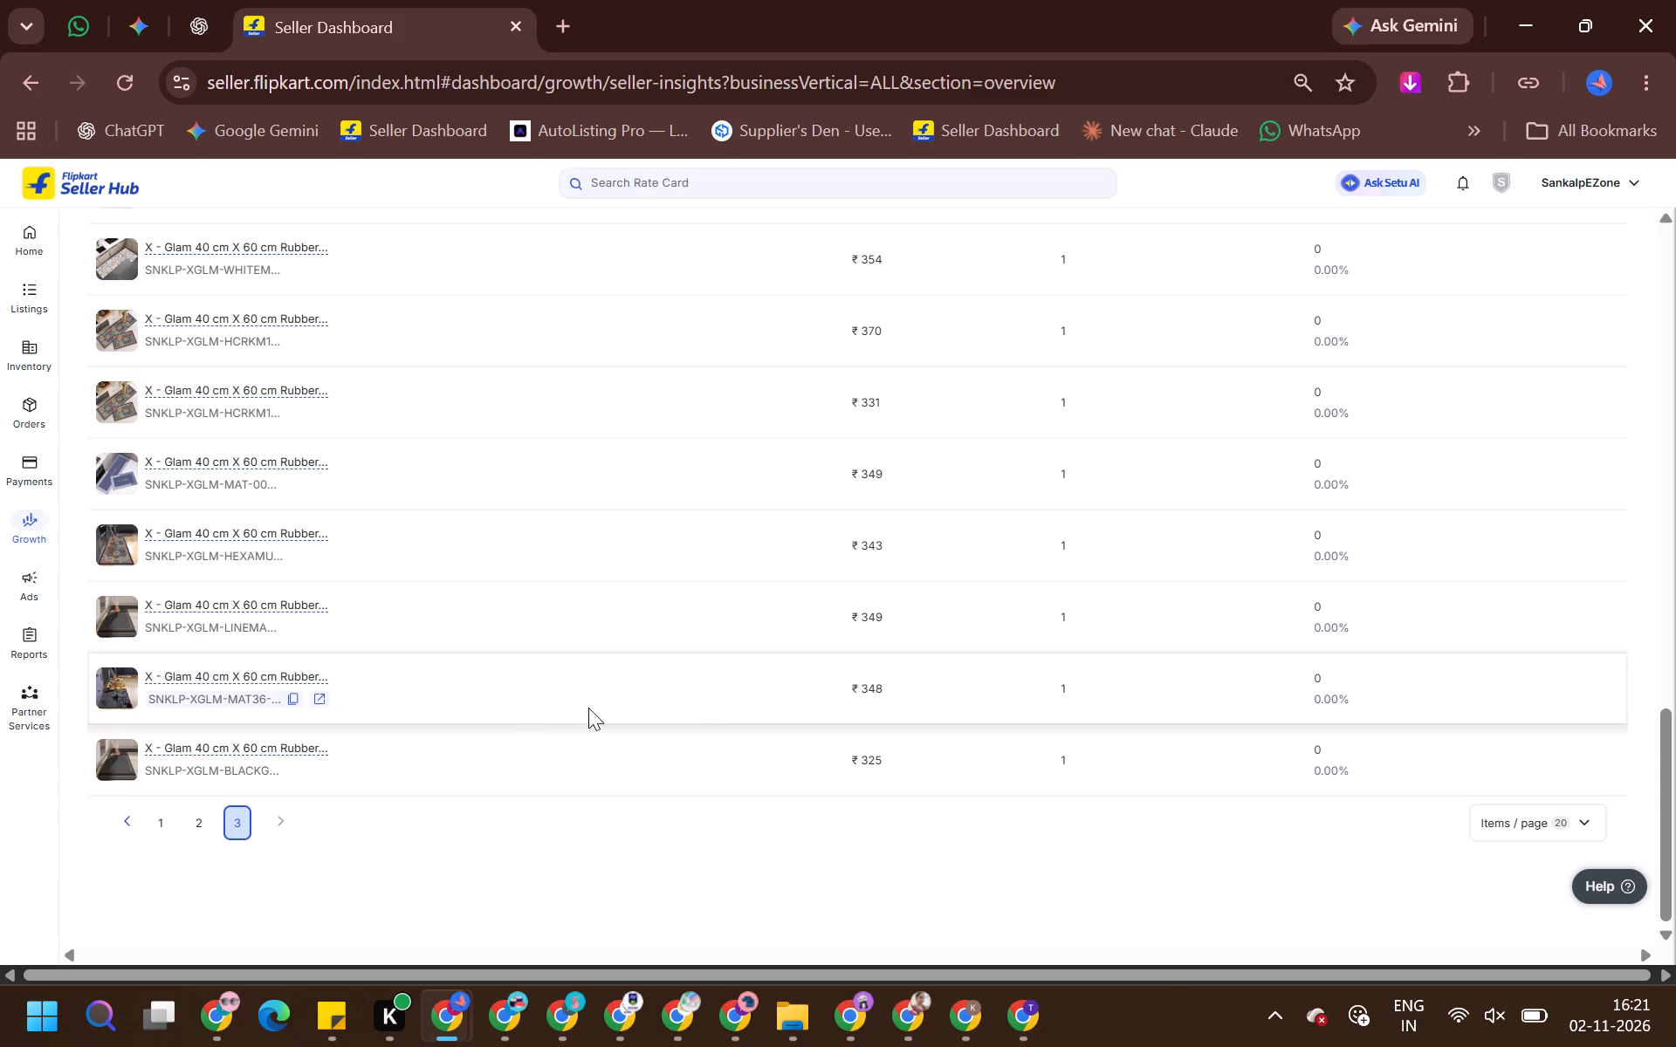
scroll(633, 701, "up", 2)
scroll(633, 701, "down", 1)
scroll(633, 701, "up", 14)
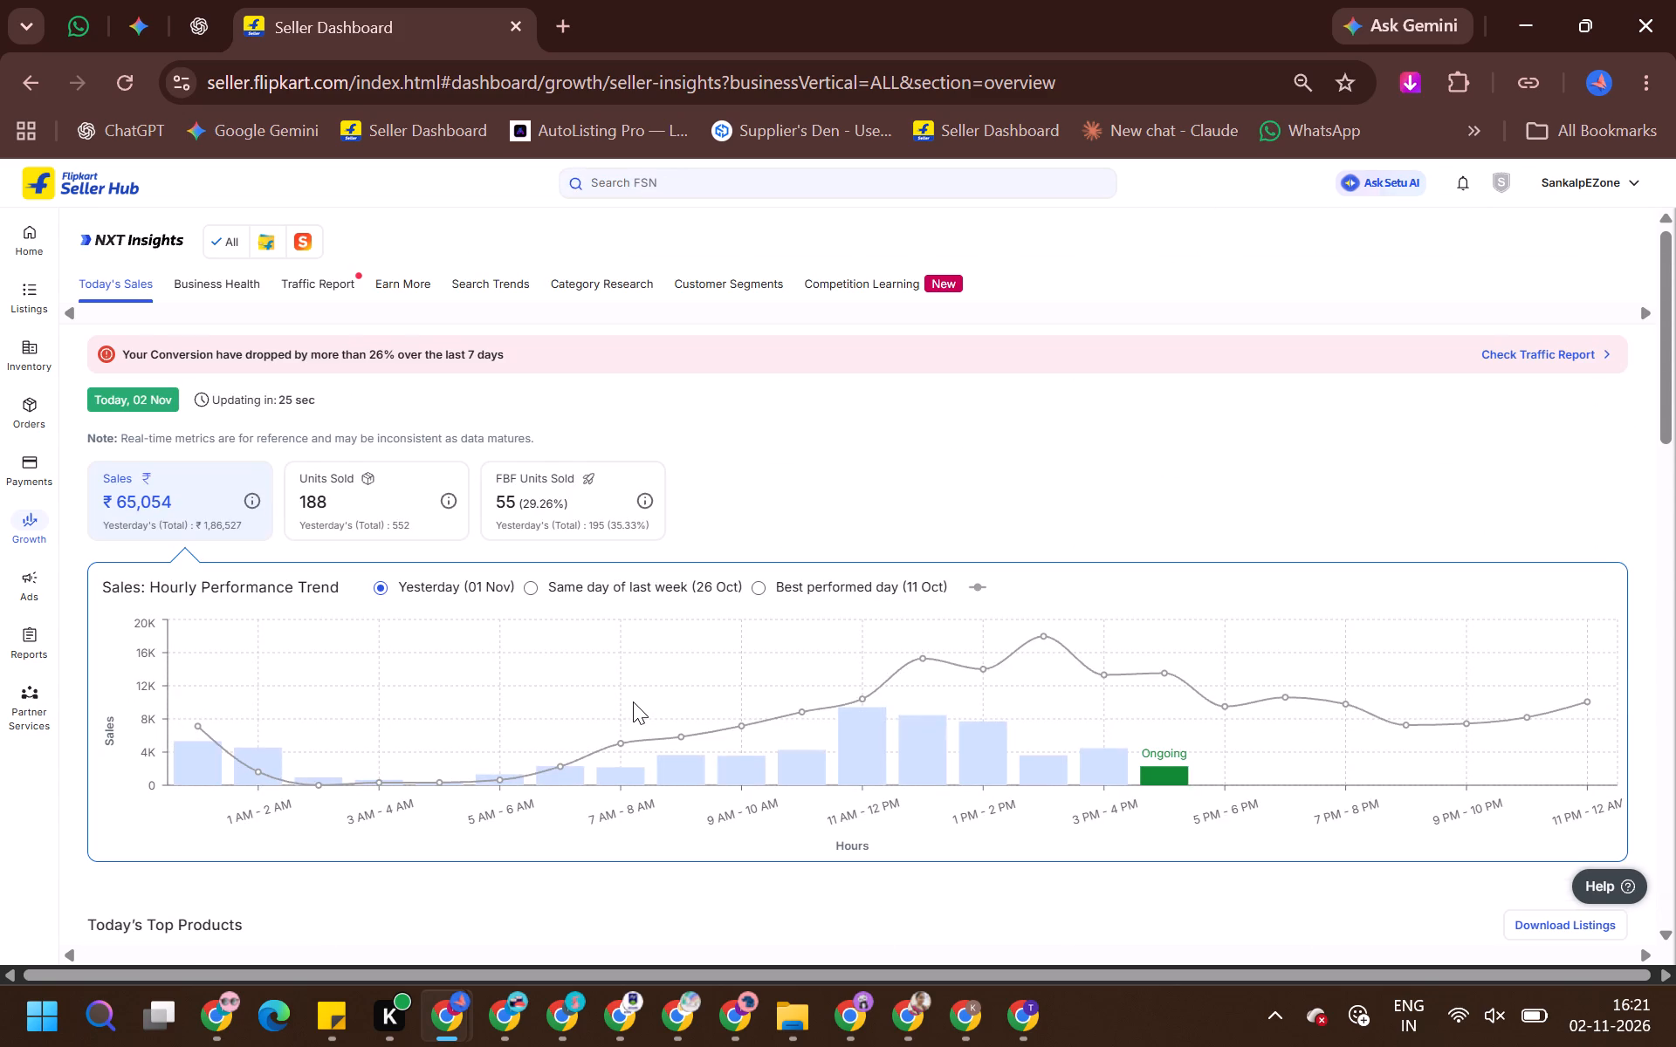
scroll(633, 701, "up", 7)
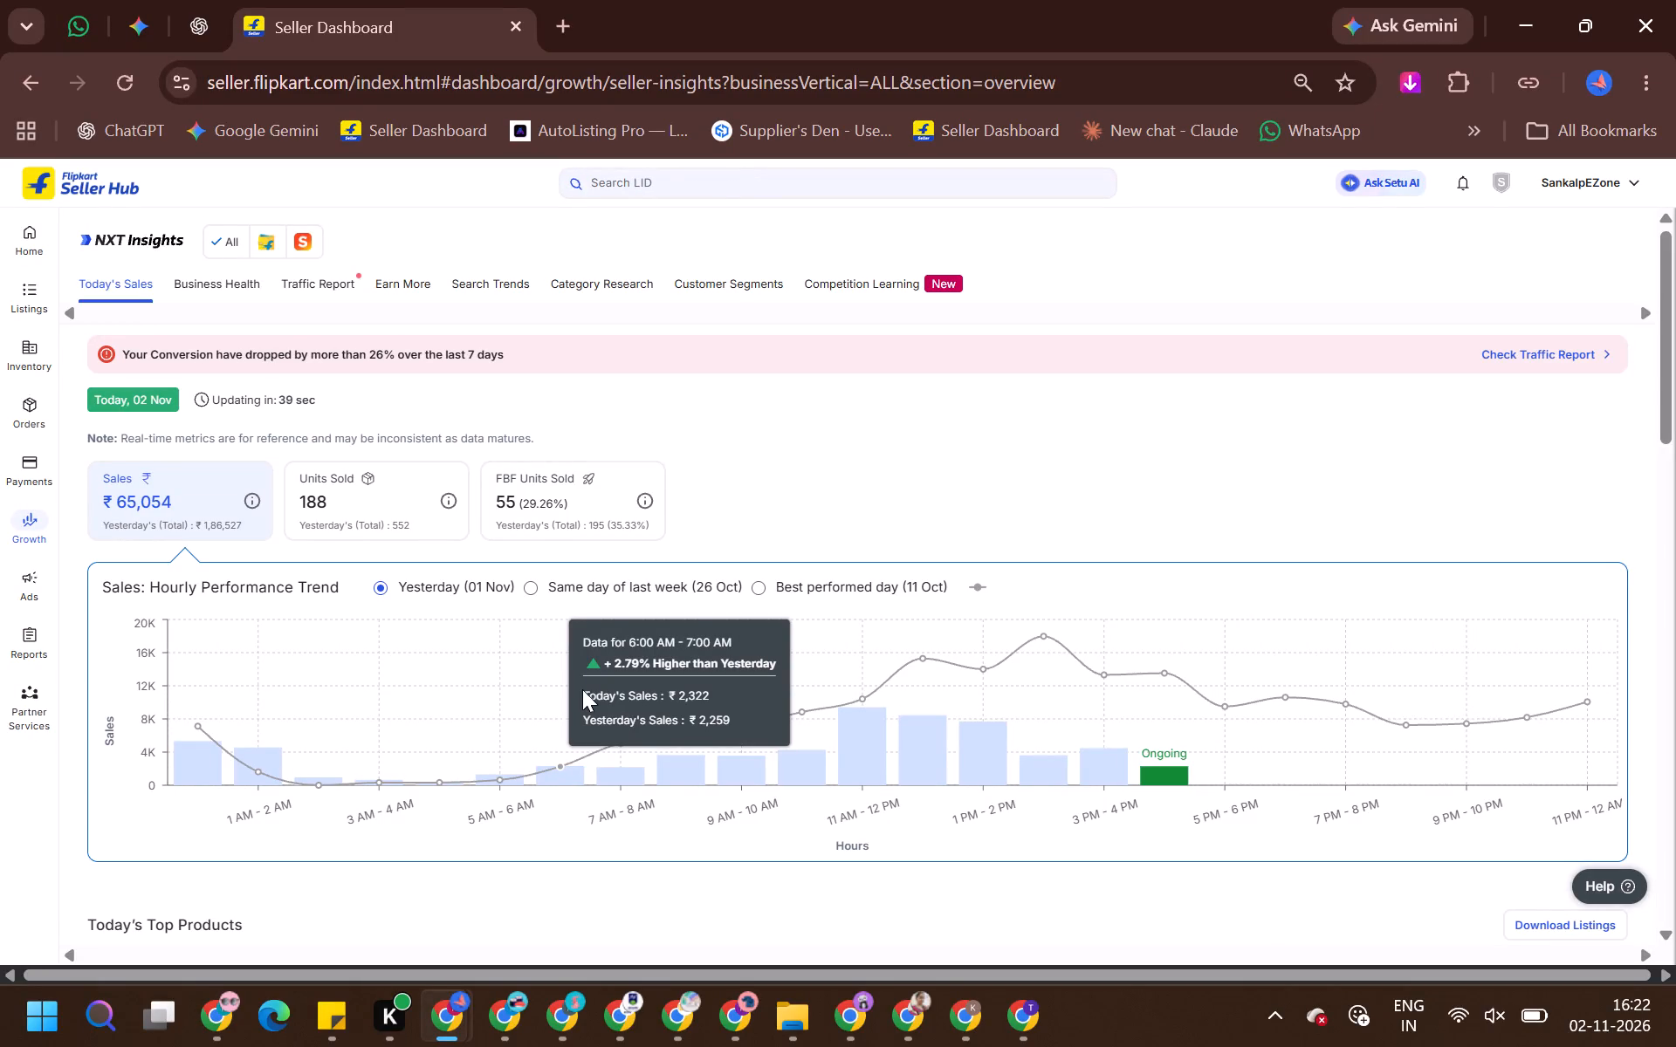
Look through today's top products in the seller insights.
scroll(1404, 427, "down", 6)
scroll(1144, 526, "down", 4)
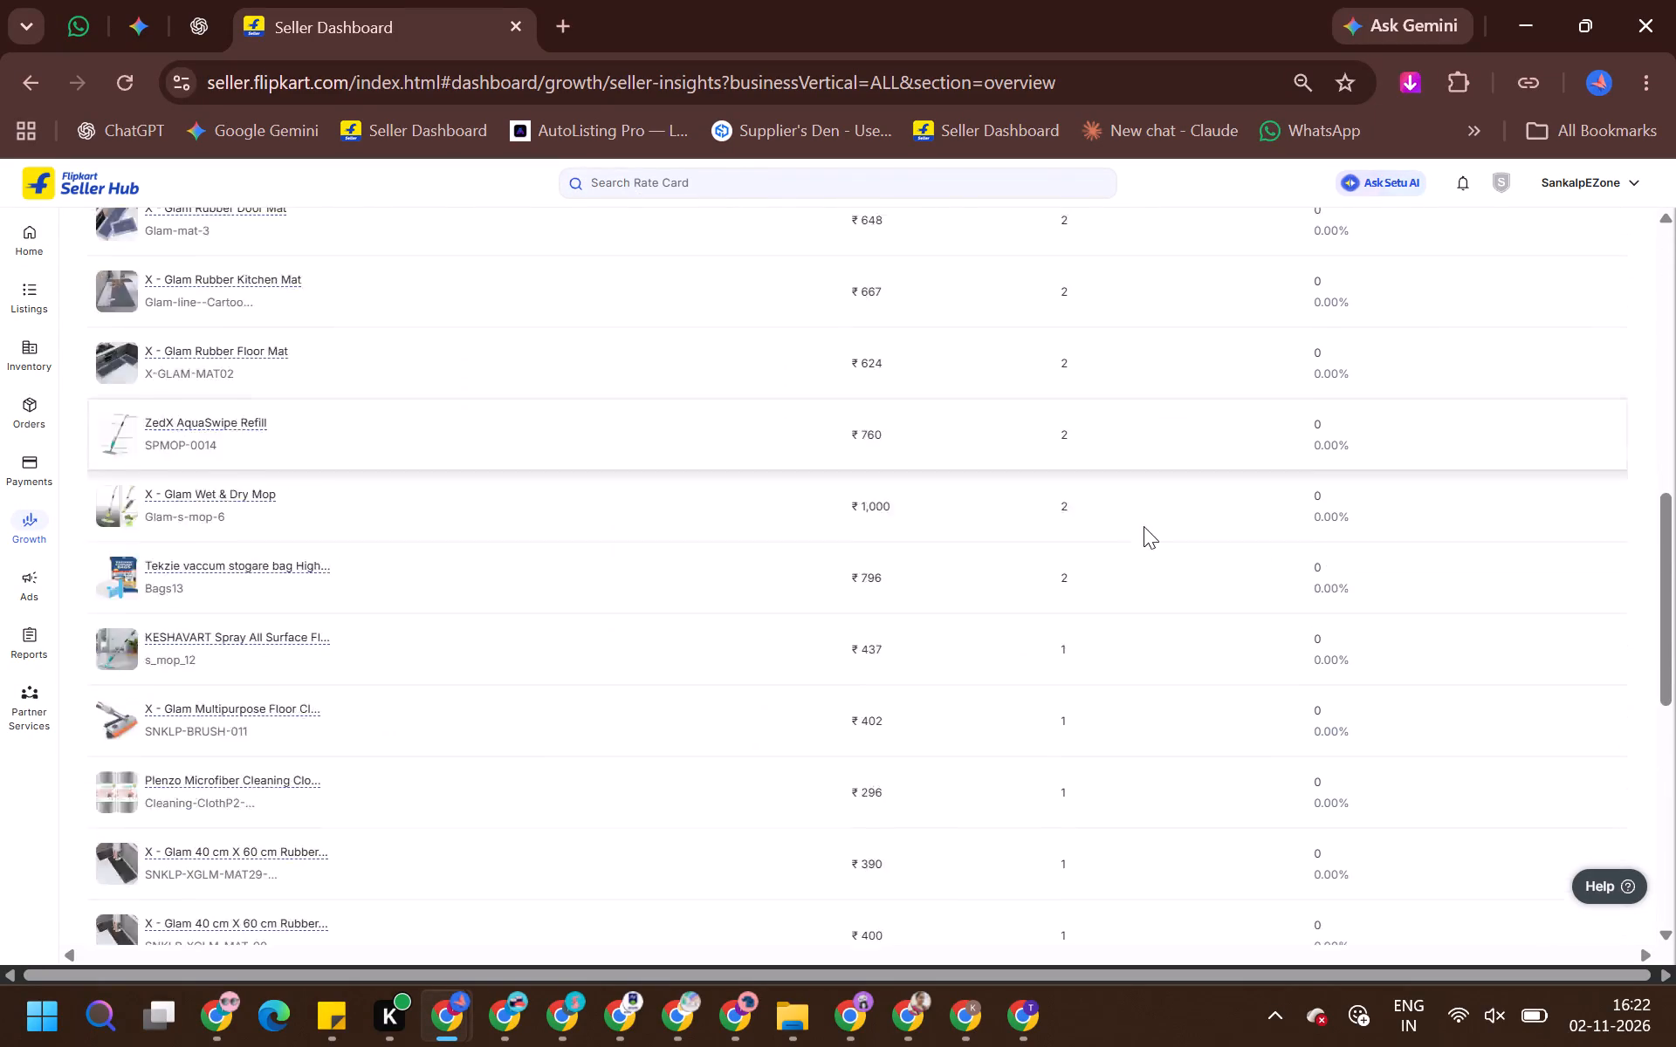
scroll(952, 695, "down", 8)
scroll(606, 695, "up", 13)
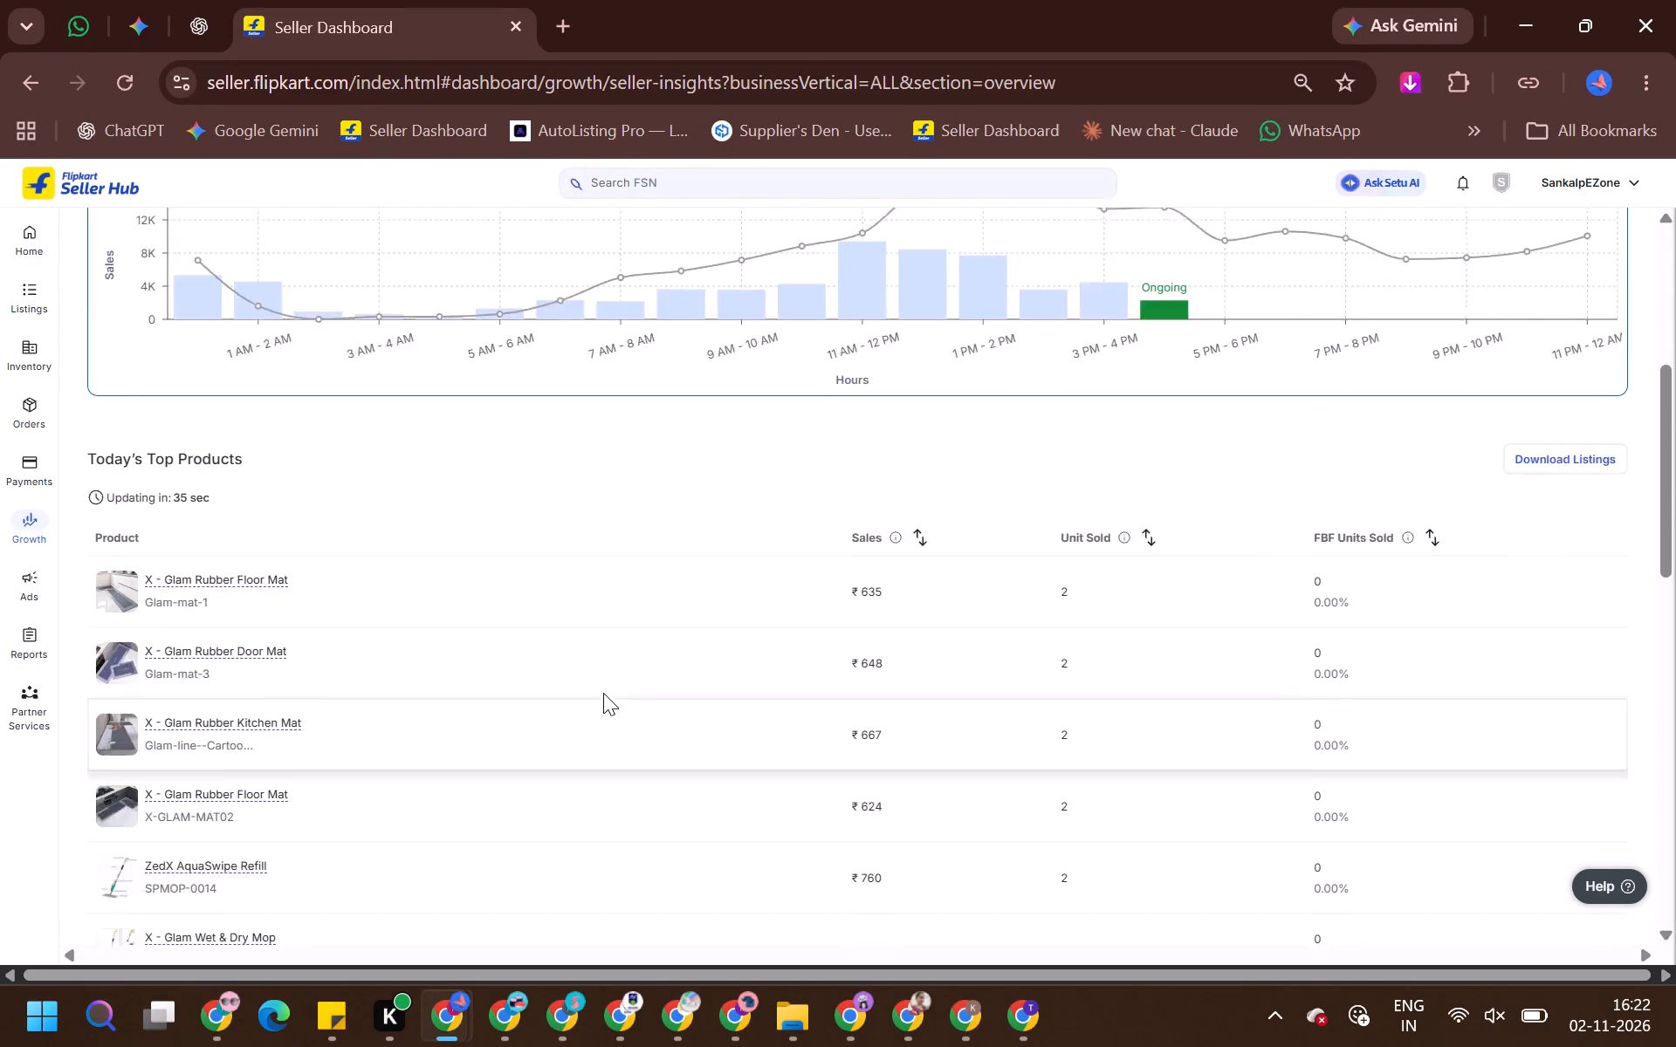
scroll(603, 693, "up", 2)
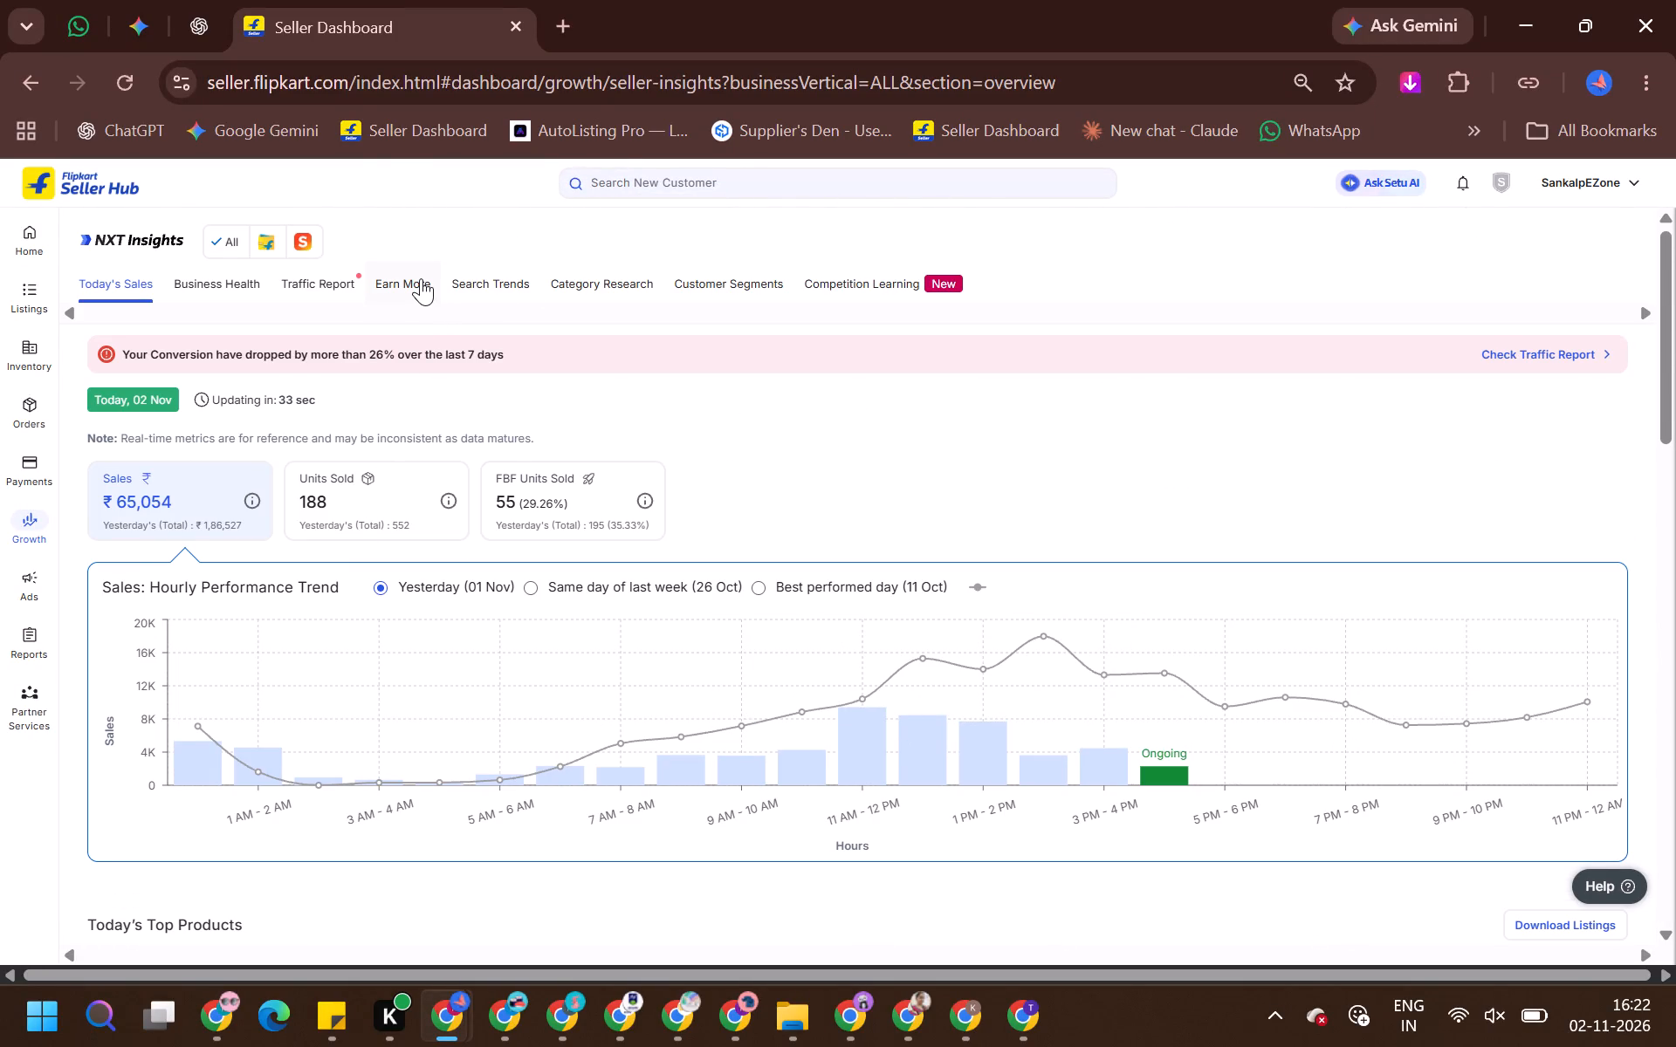
Show the Earn More insights for the last 7 days and look through the top performing products.
left_click(421, 278)
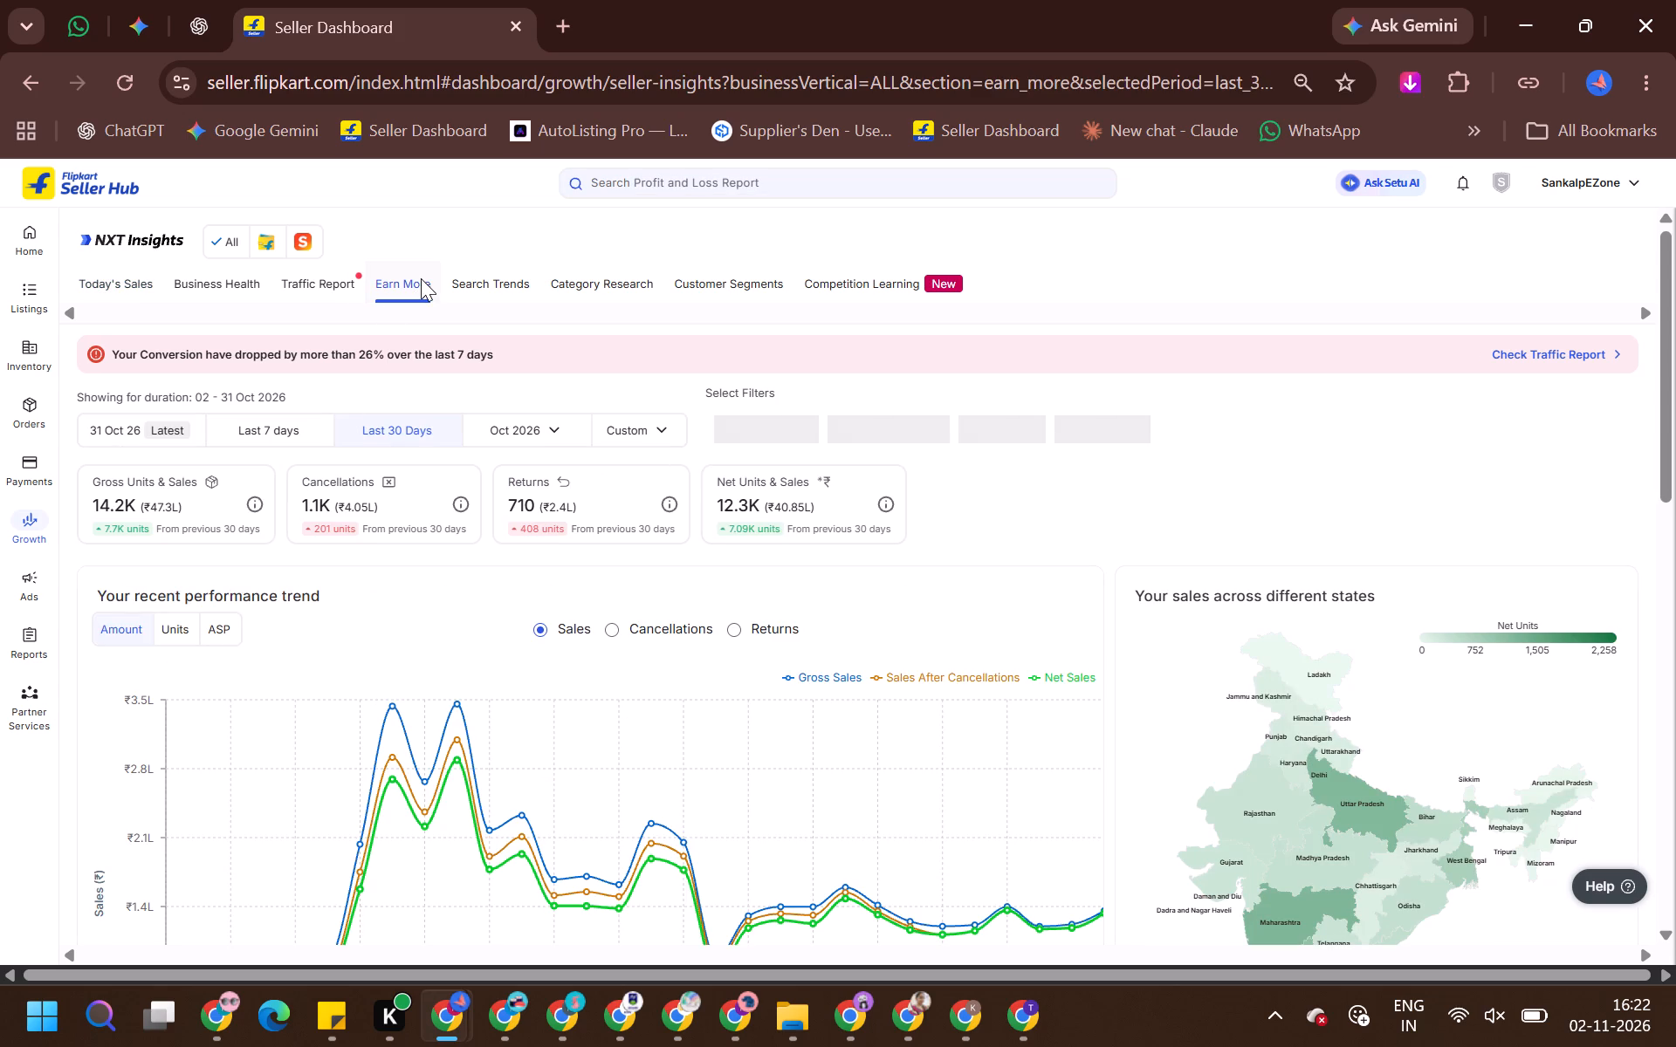
left_click(293, 424)
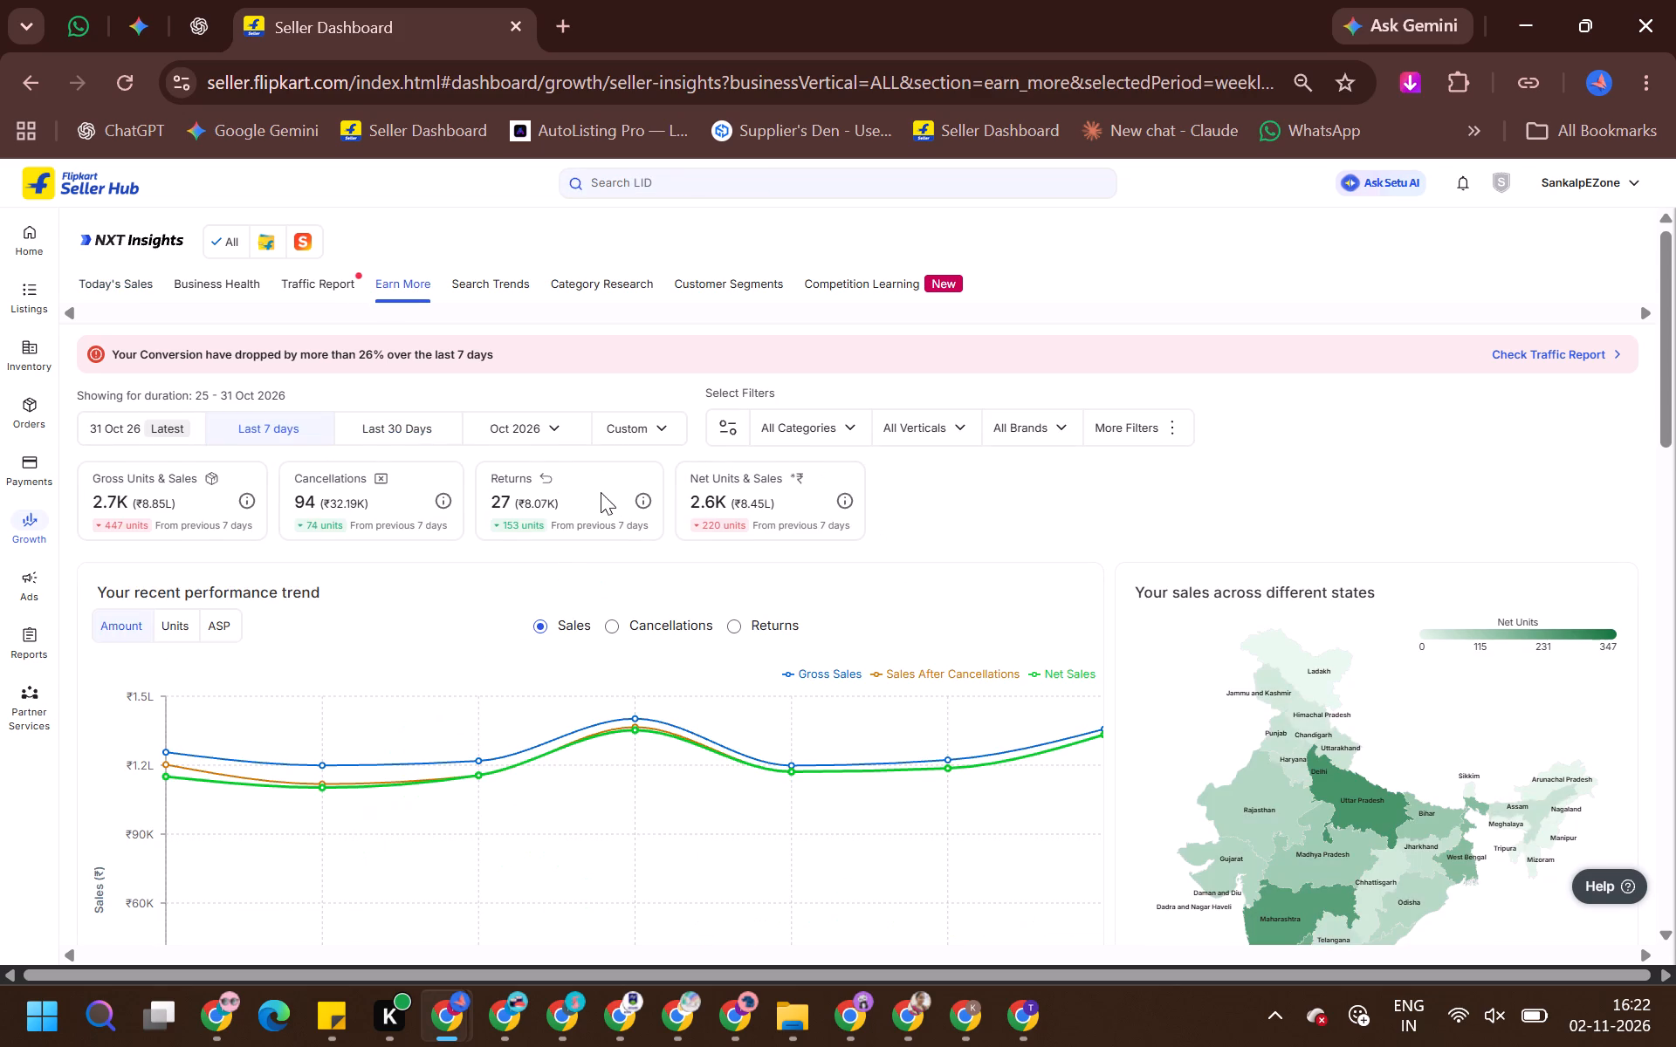
scroll(583, 502, "down", 6)
scroll(459, 584, "down", 11)
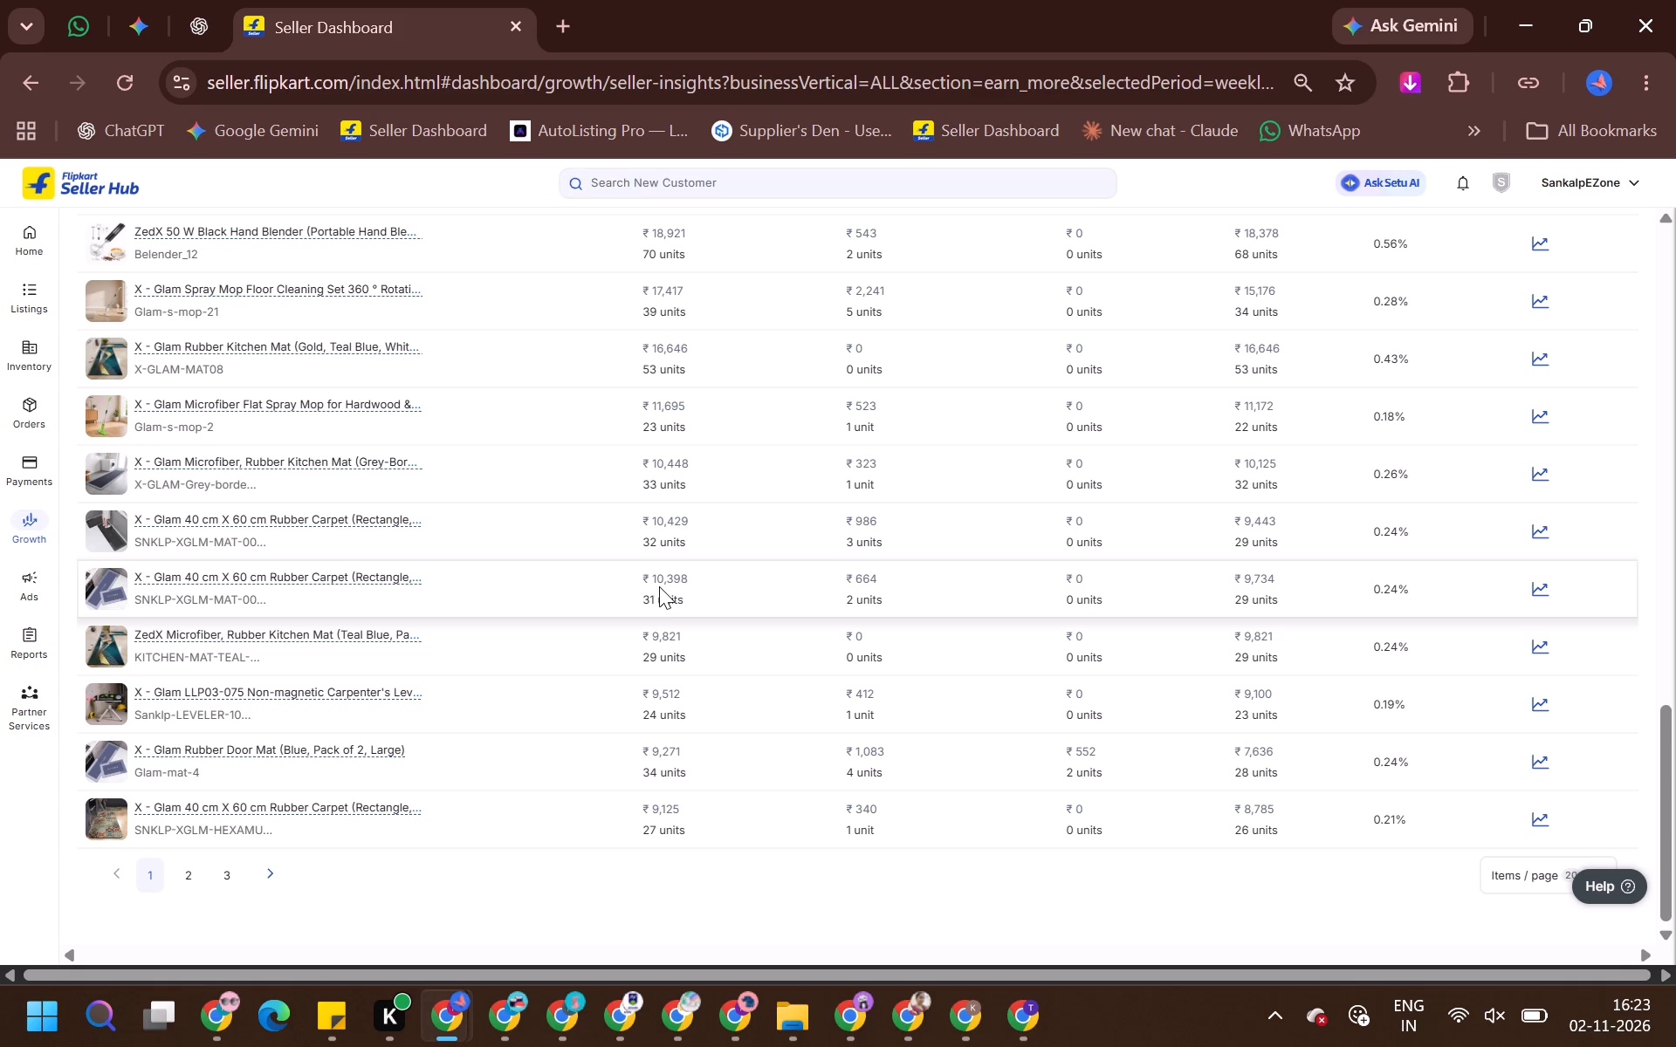
scroll(659, 586, "up", 10)
scroll(659, 586, "down", 3)
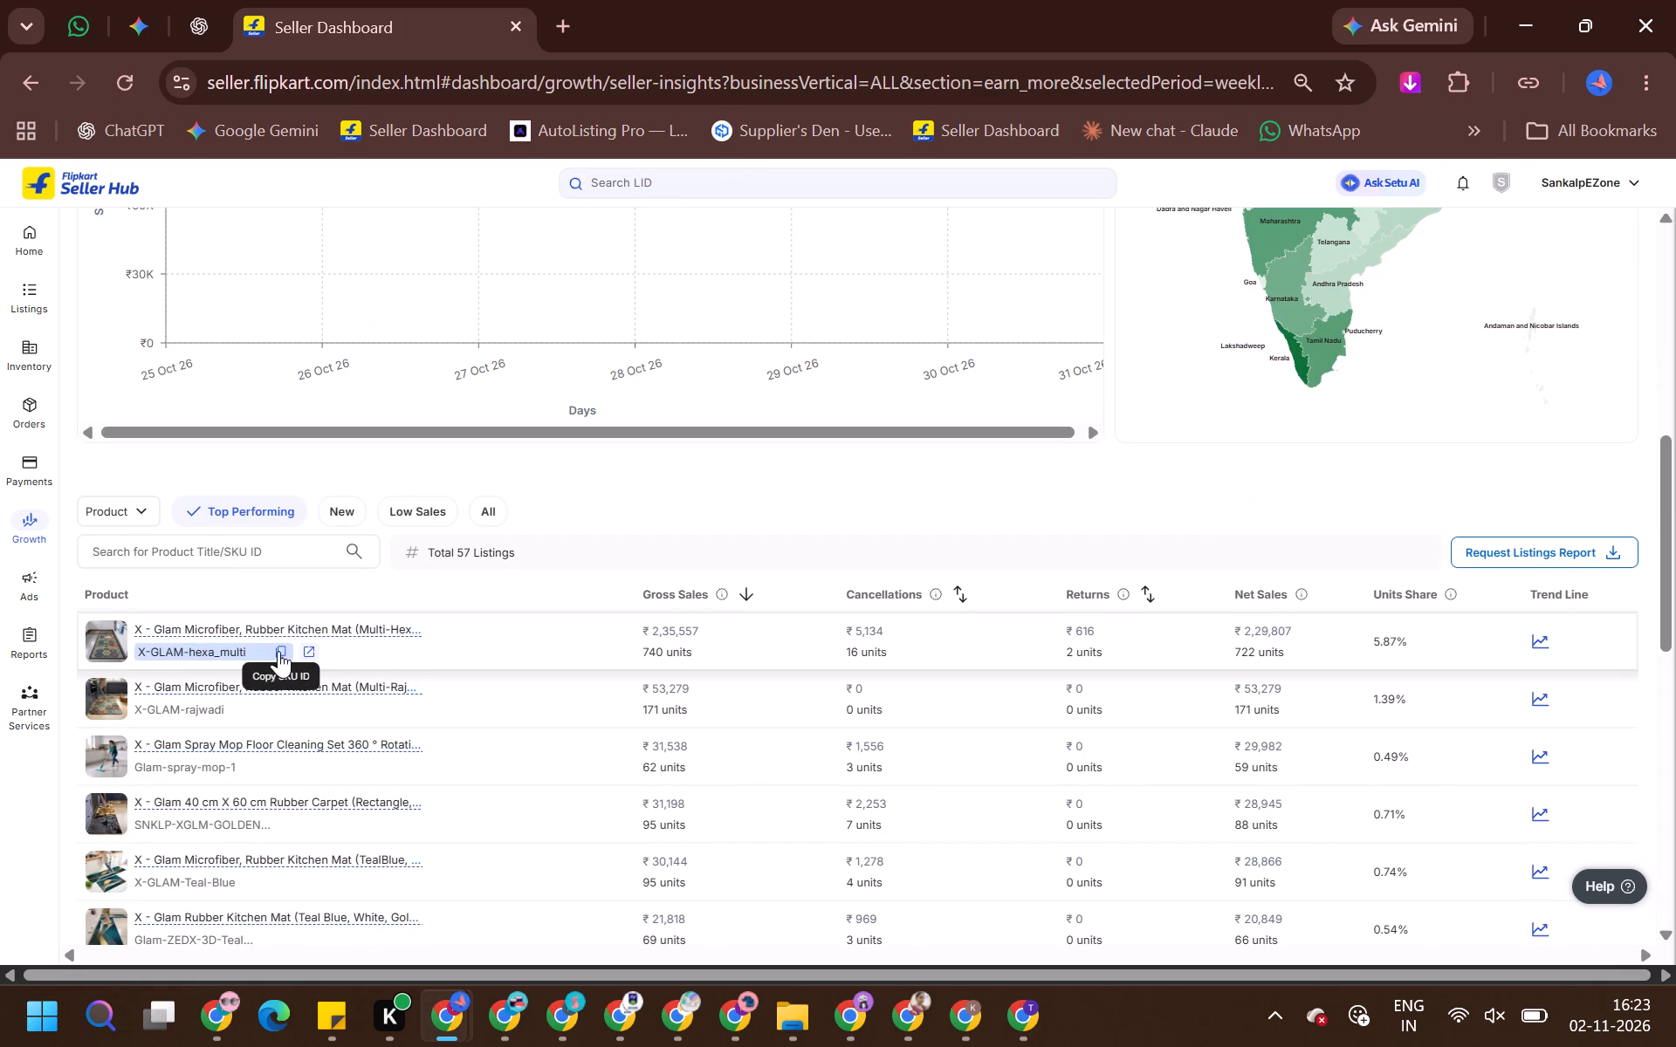
Copy the SKU ID X-GLAM-hexa_multi from the top performing products and search the listings for it to check its settlement.
left_click(278, 651)
key("alt+Tab")
left_click(753, 182)
key("ctrl+a")
key("ctrl+v")
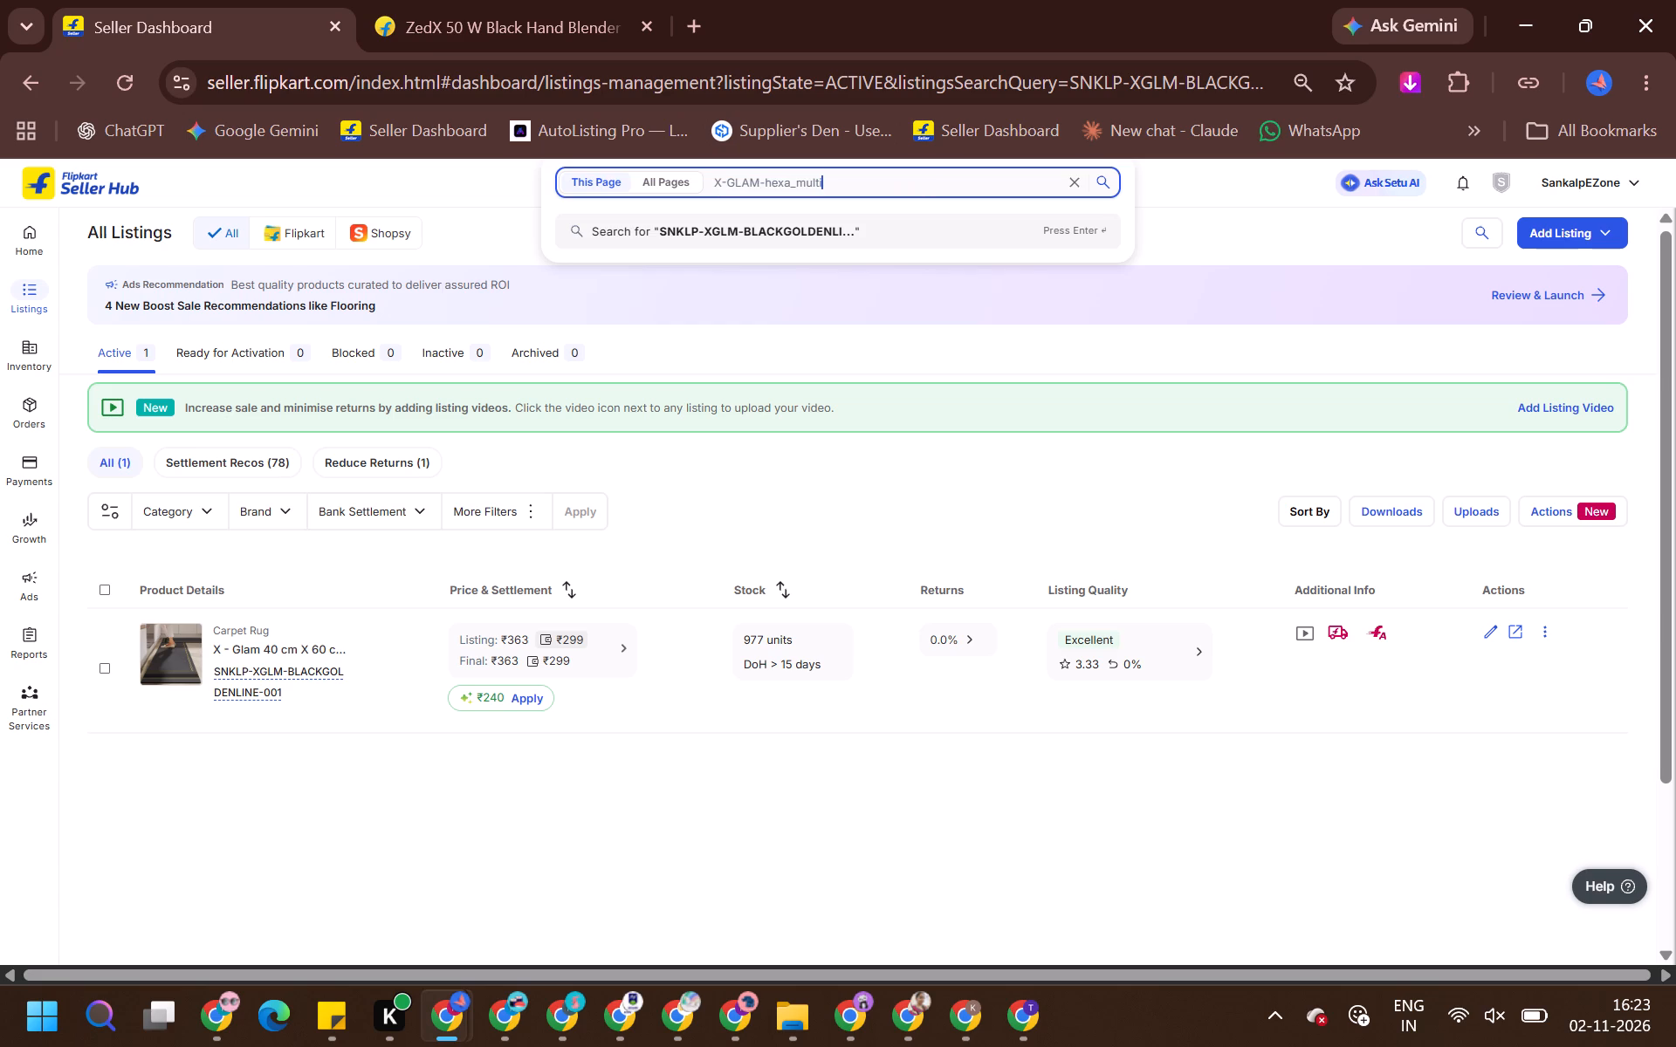
key("Return")
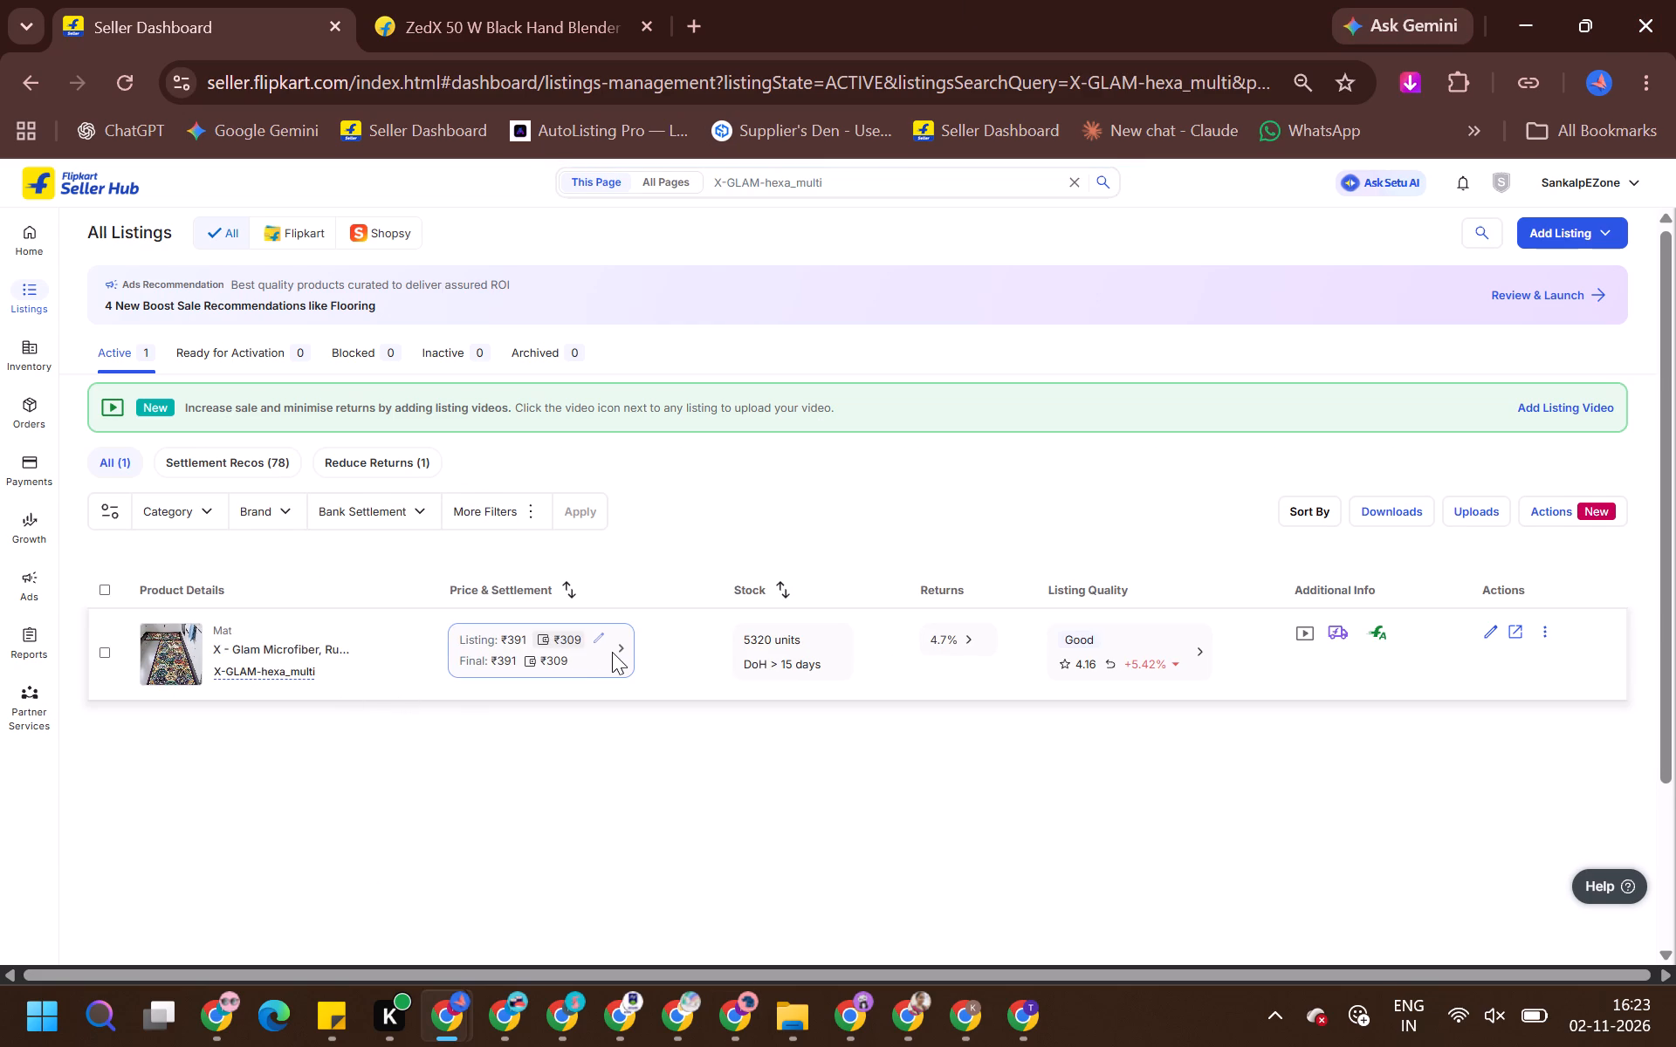
Copy the SKU ID X-GLAM-rajwadi from the top performing products and search the listings for it.
key("alt+Tab")
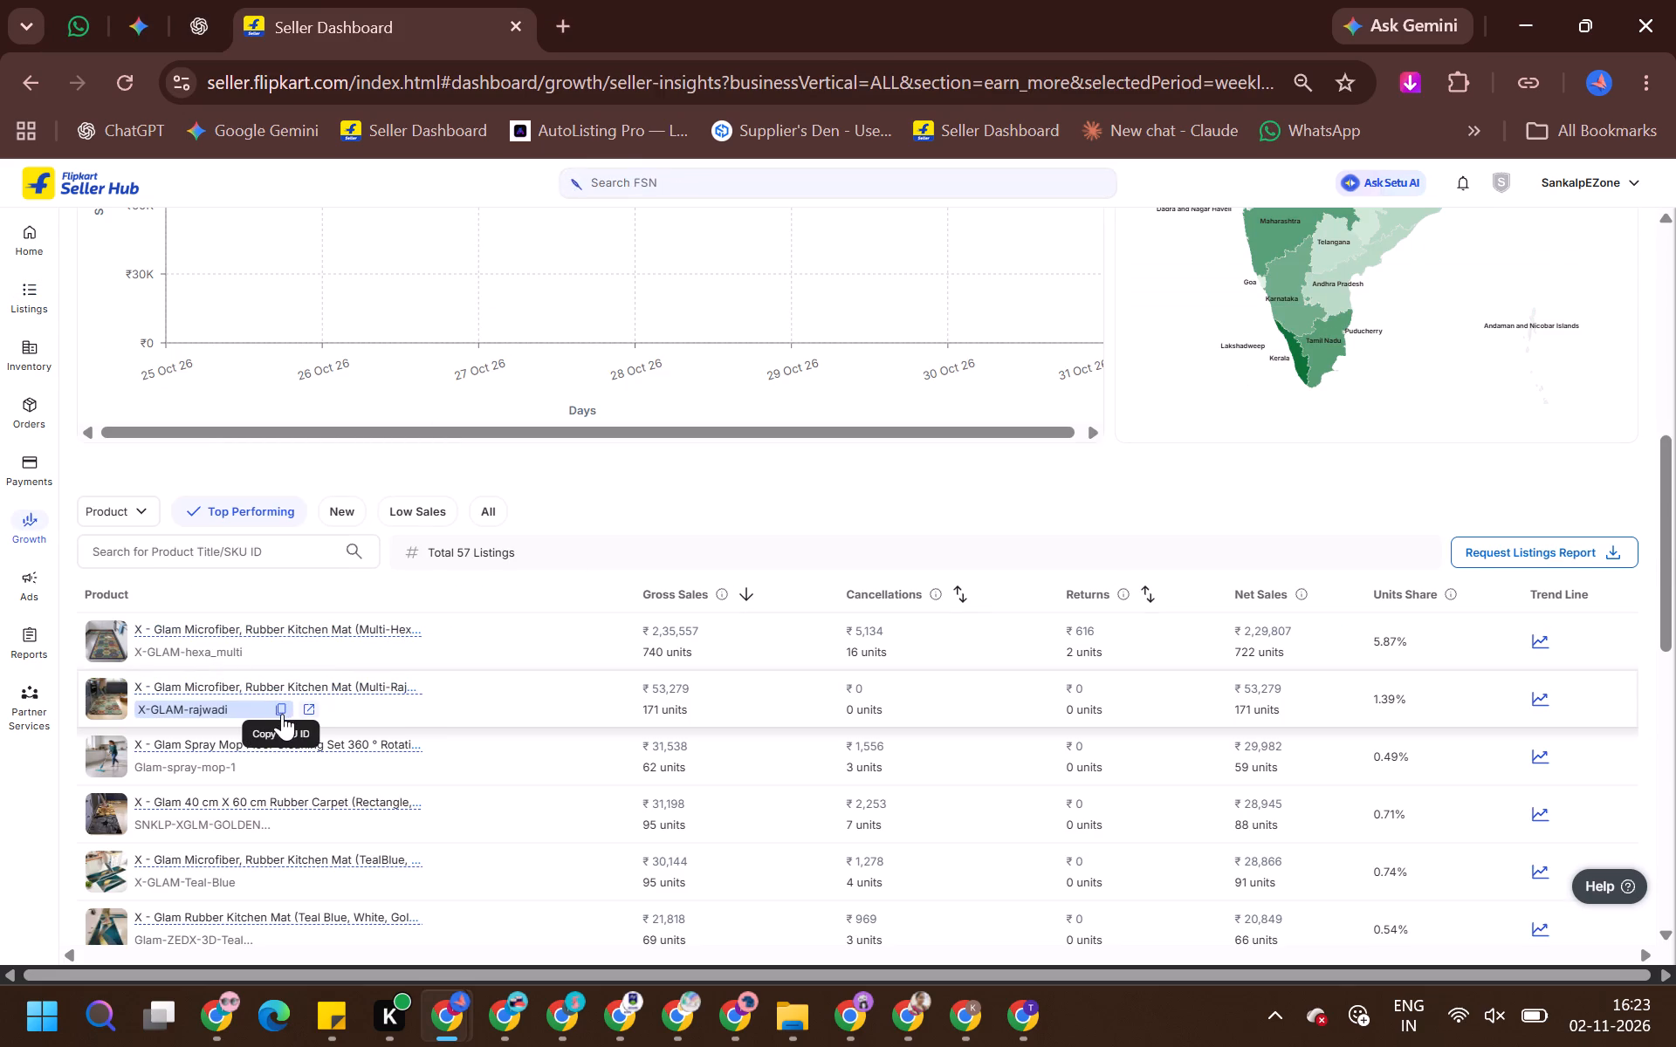
left_click(282, 714)
key("alt+Tab")
left_click(773, 172)
key("ctrl+a")
key("ctrl+v")
key("ctrl+Return")
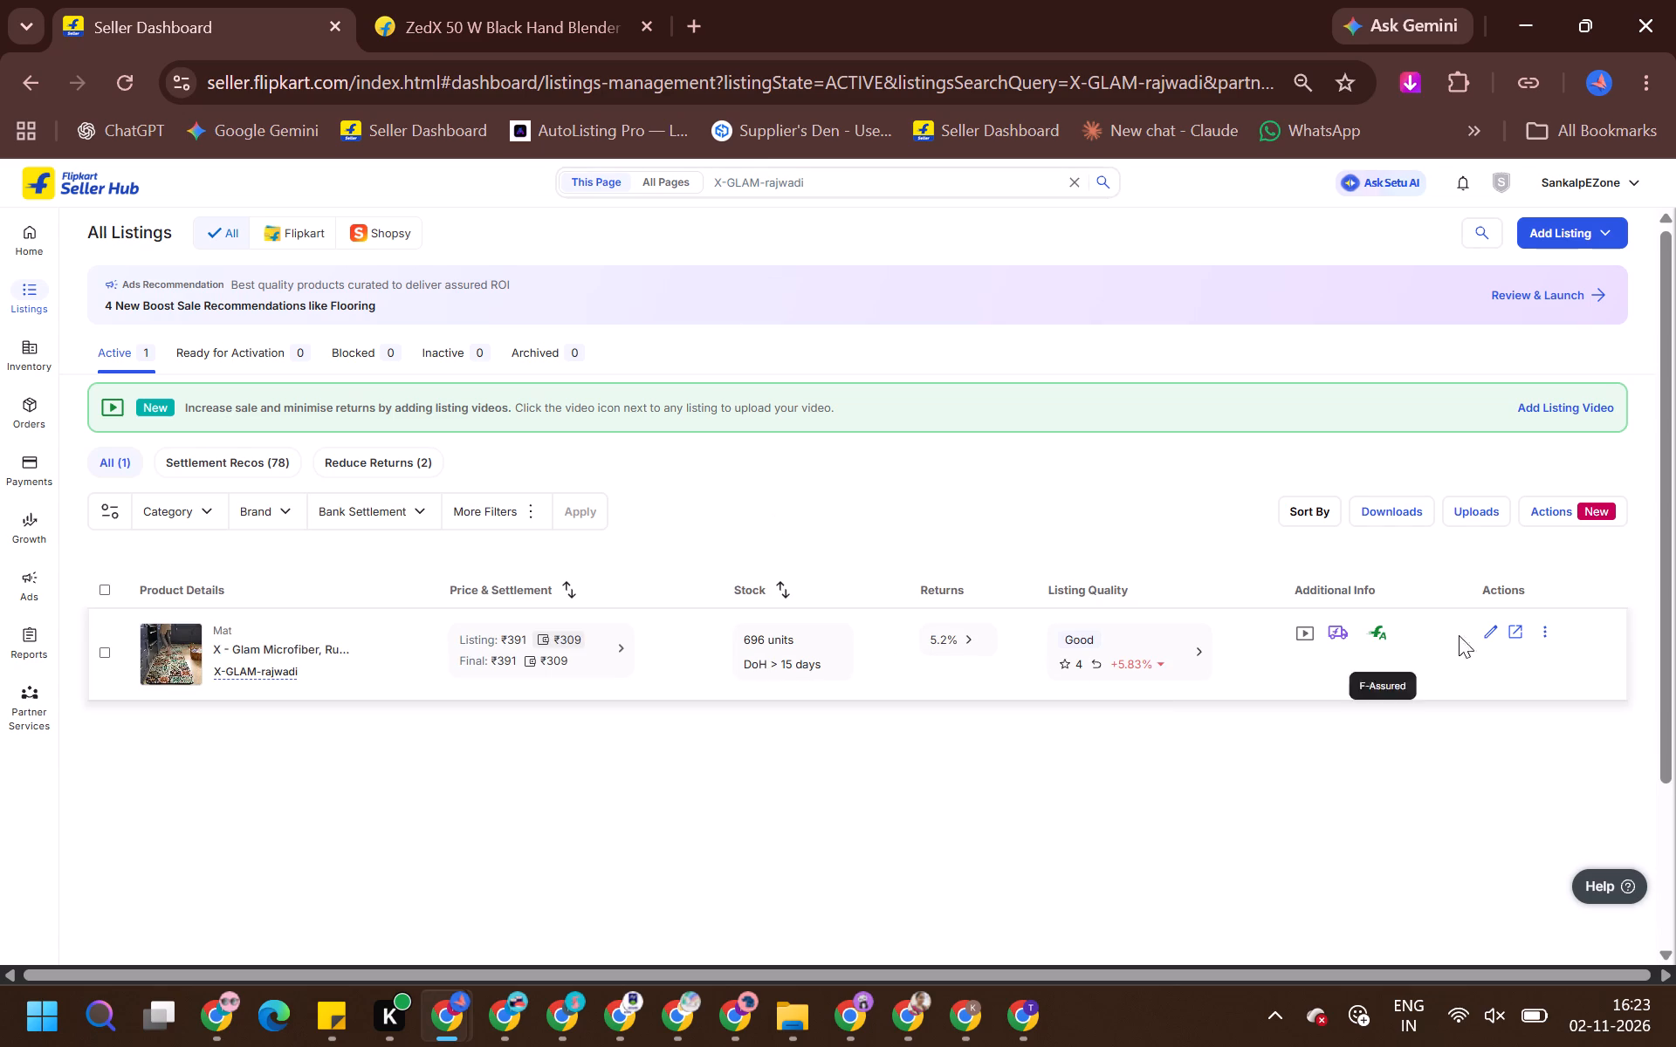
Open the X-GLAM-rajwadi listing's edit form, check its bank settlement and package details, and close it without changes.
left_click(1494, 633)
scroll(1237, 615, "down", 11)
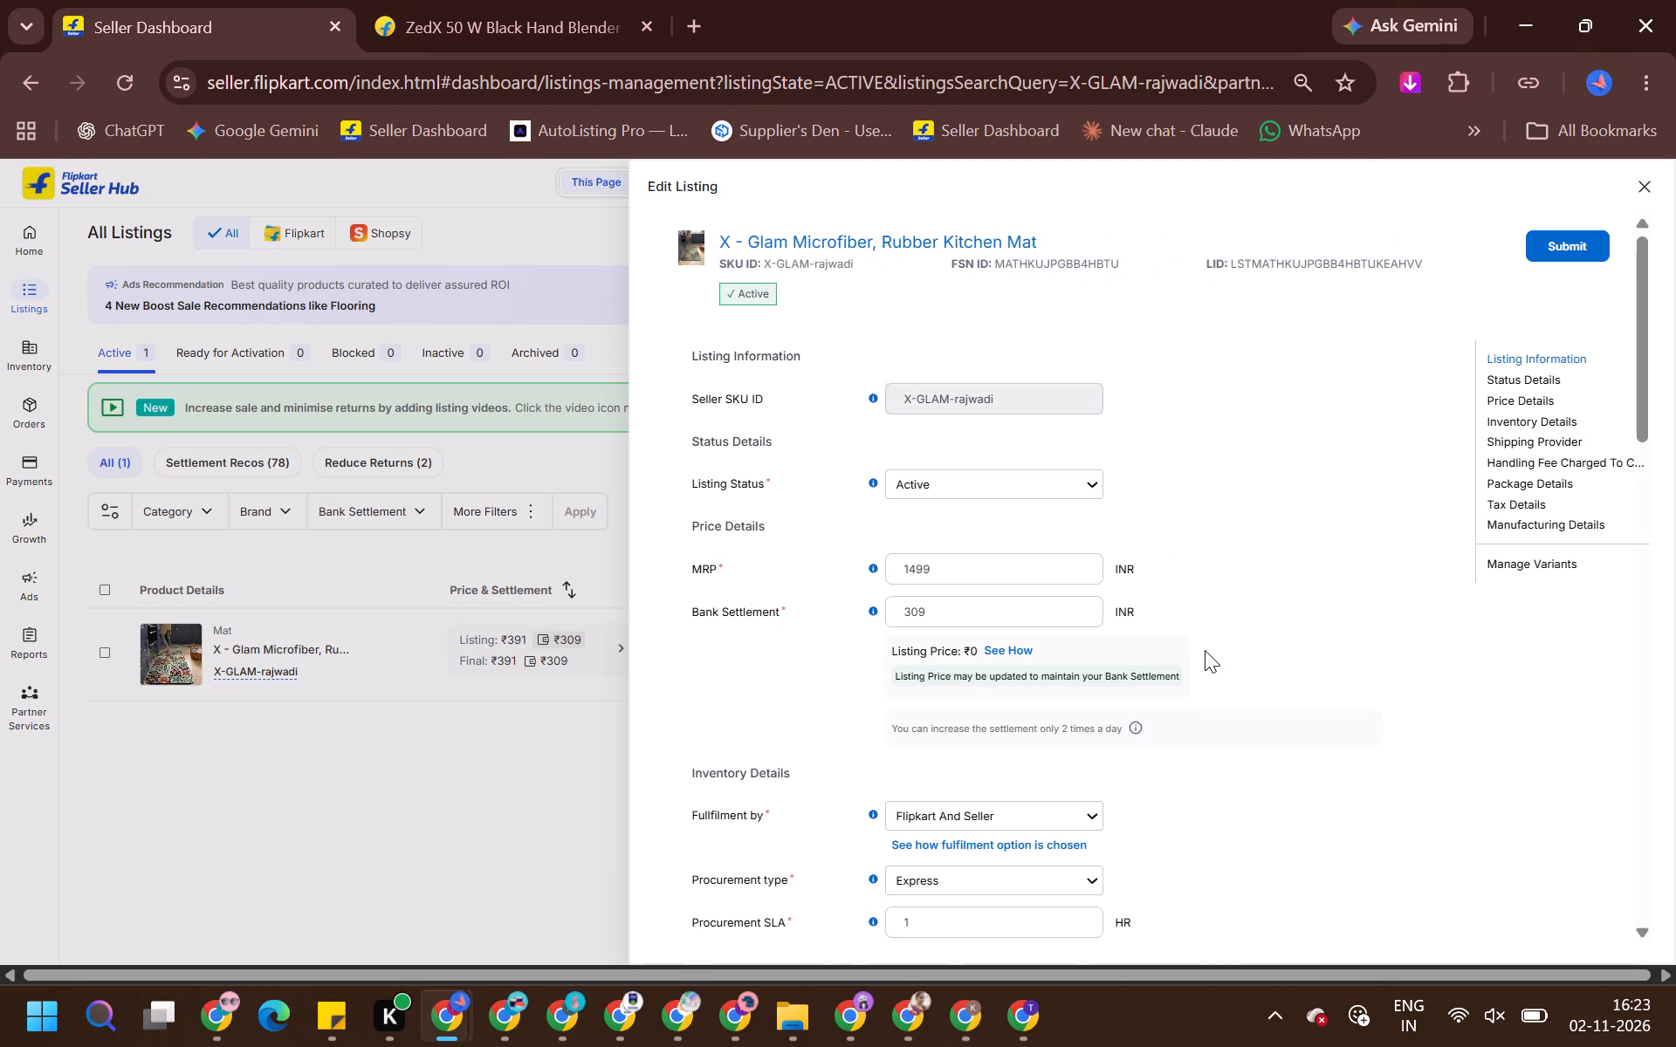
scroll(1205, 650, "down", 6)
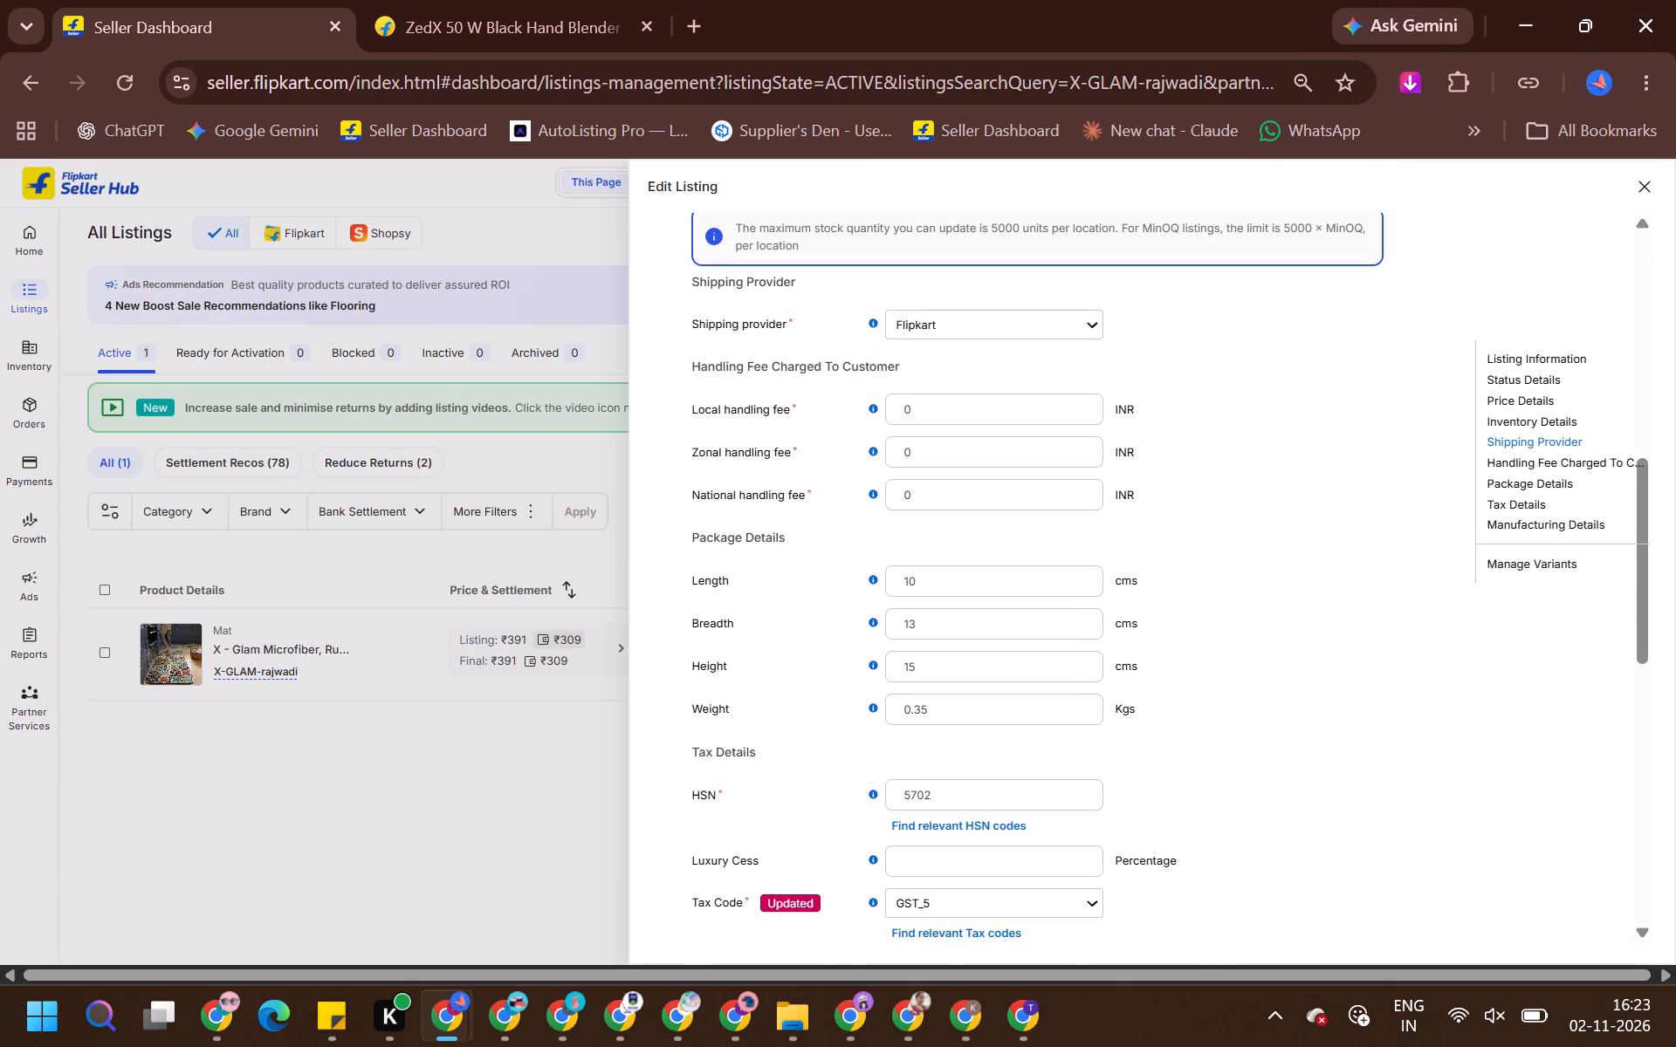
left_click(602, 725)
Copy the SKU ID Glam-spray-mop-1 from the top performing products and search the listings for it.
key("alt+Tab")
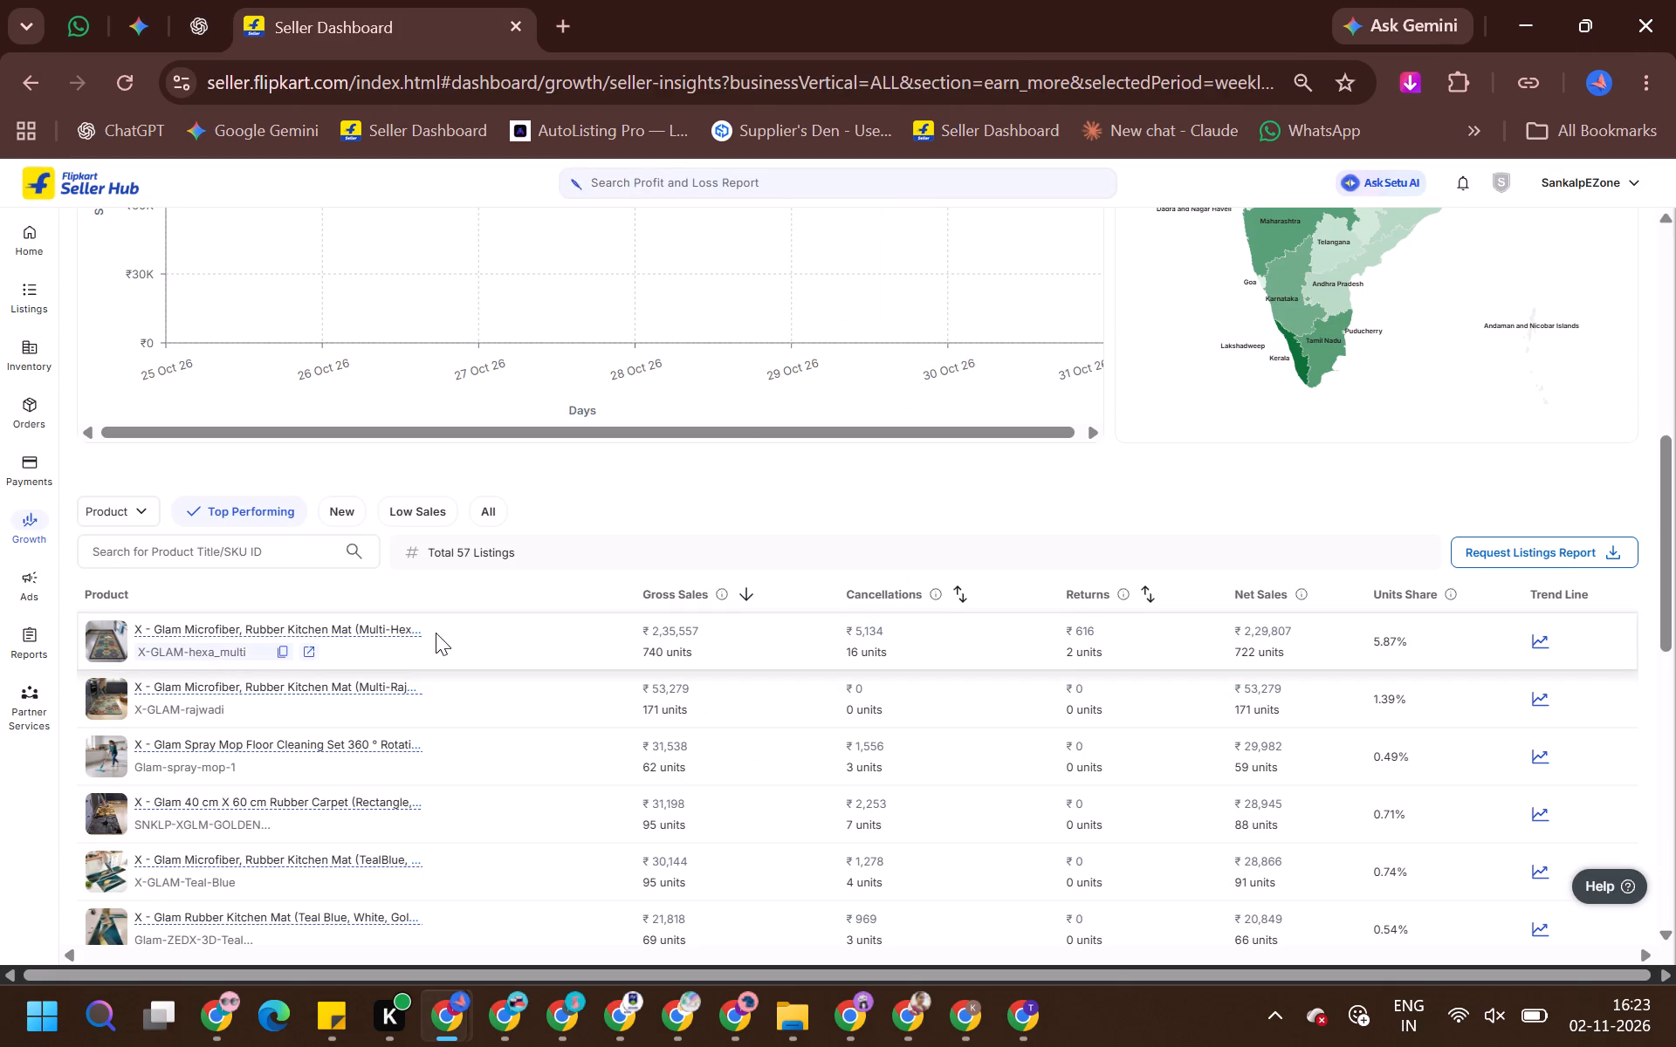
scroll(436, 633, "down", 2)
left_click(278, 510)
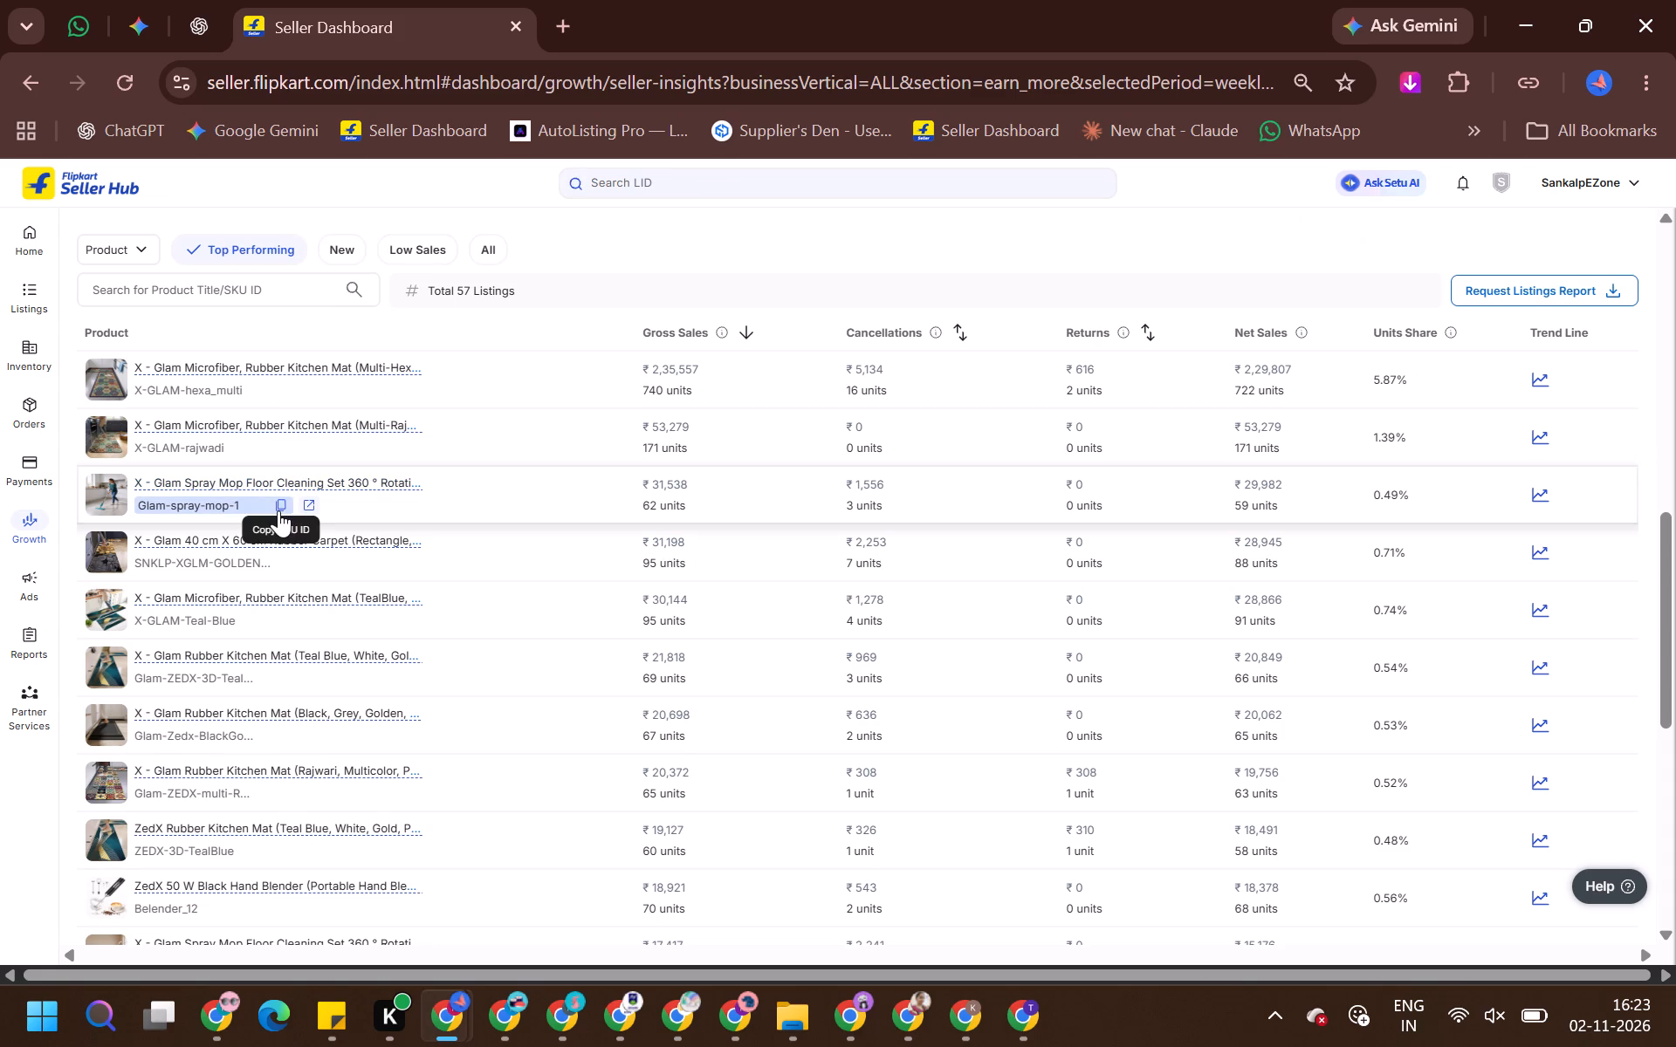
key("alt+Tab")
left_click(797, 184)
key("ctrl+a")
key("ctrl+v")
key("Return")
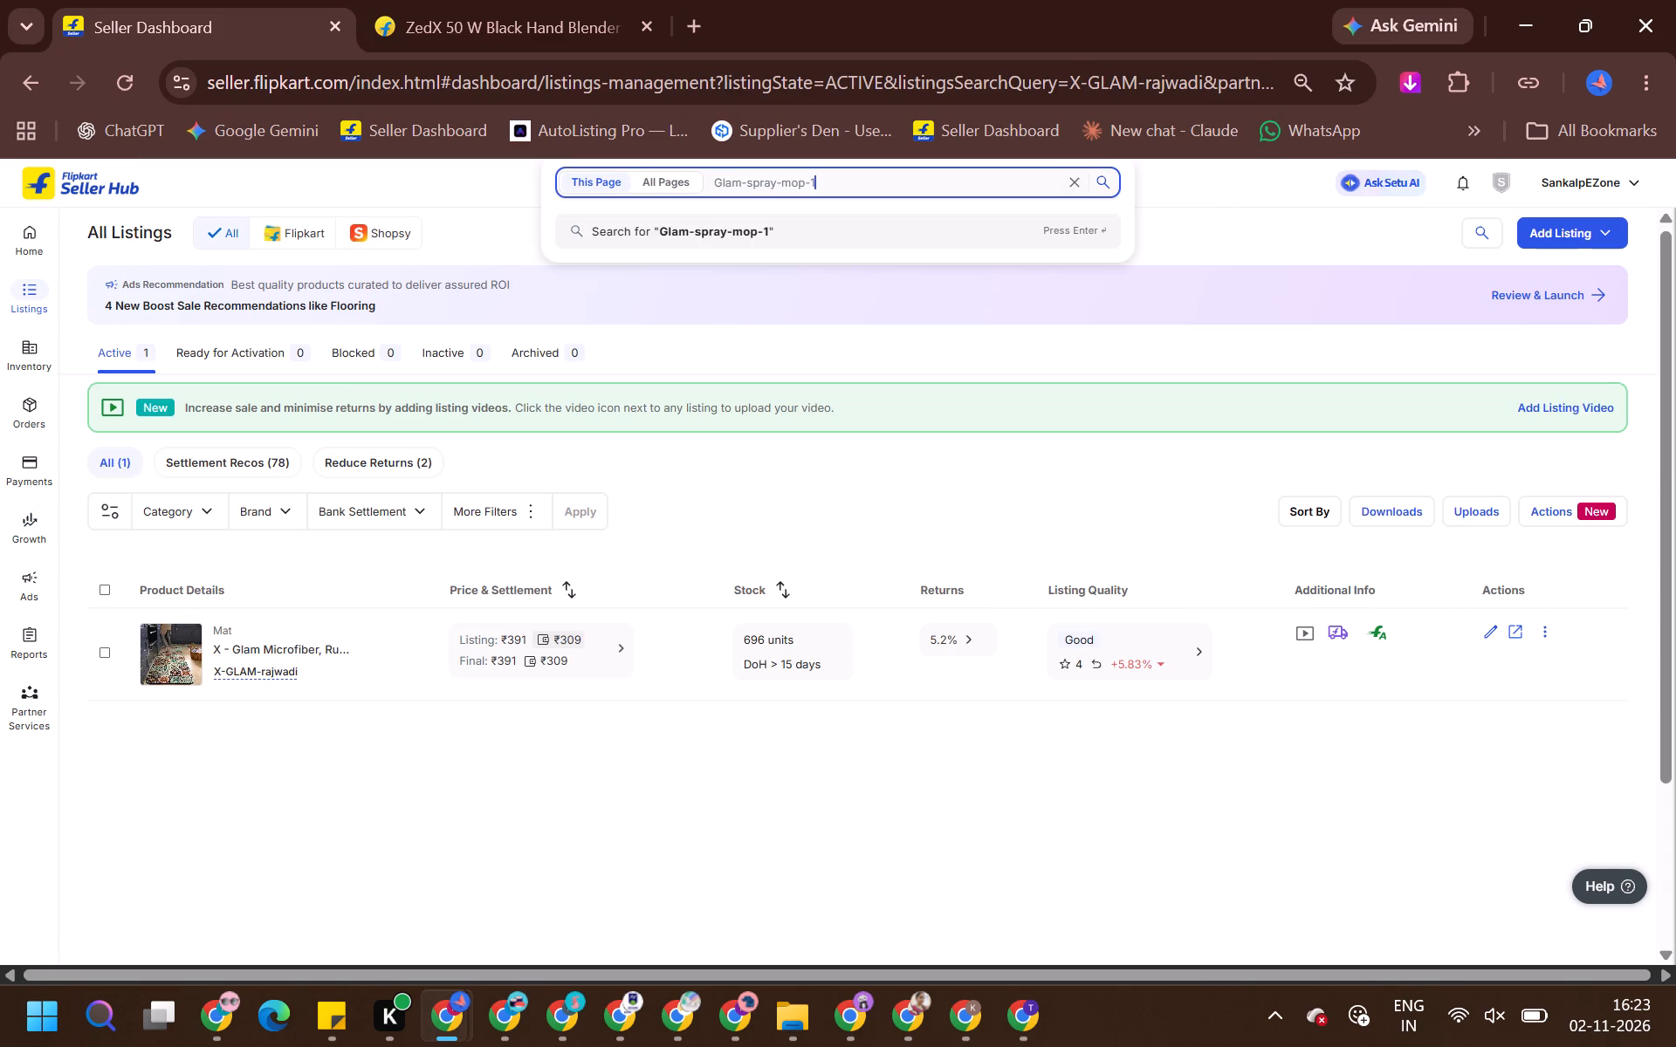
Copy the SKU ID SNKLP-XGLM-GOLDENGFLOWER-001 from the top performing products and search the listings for it to check its settlement.
key("alt+Tab")
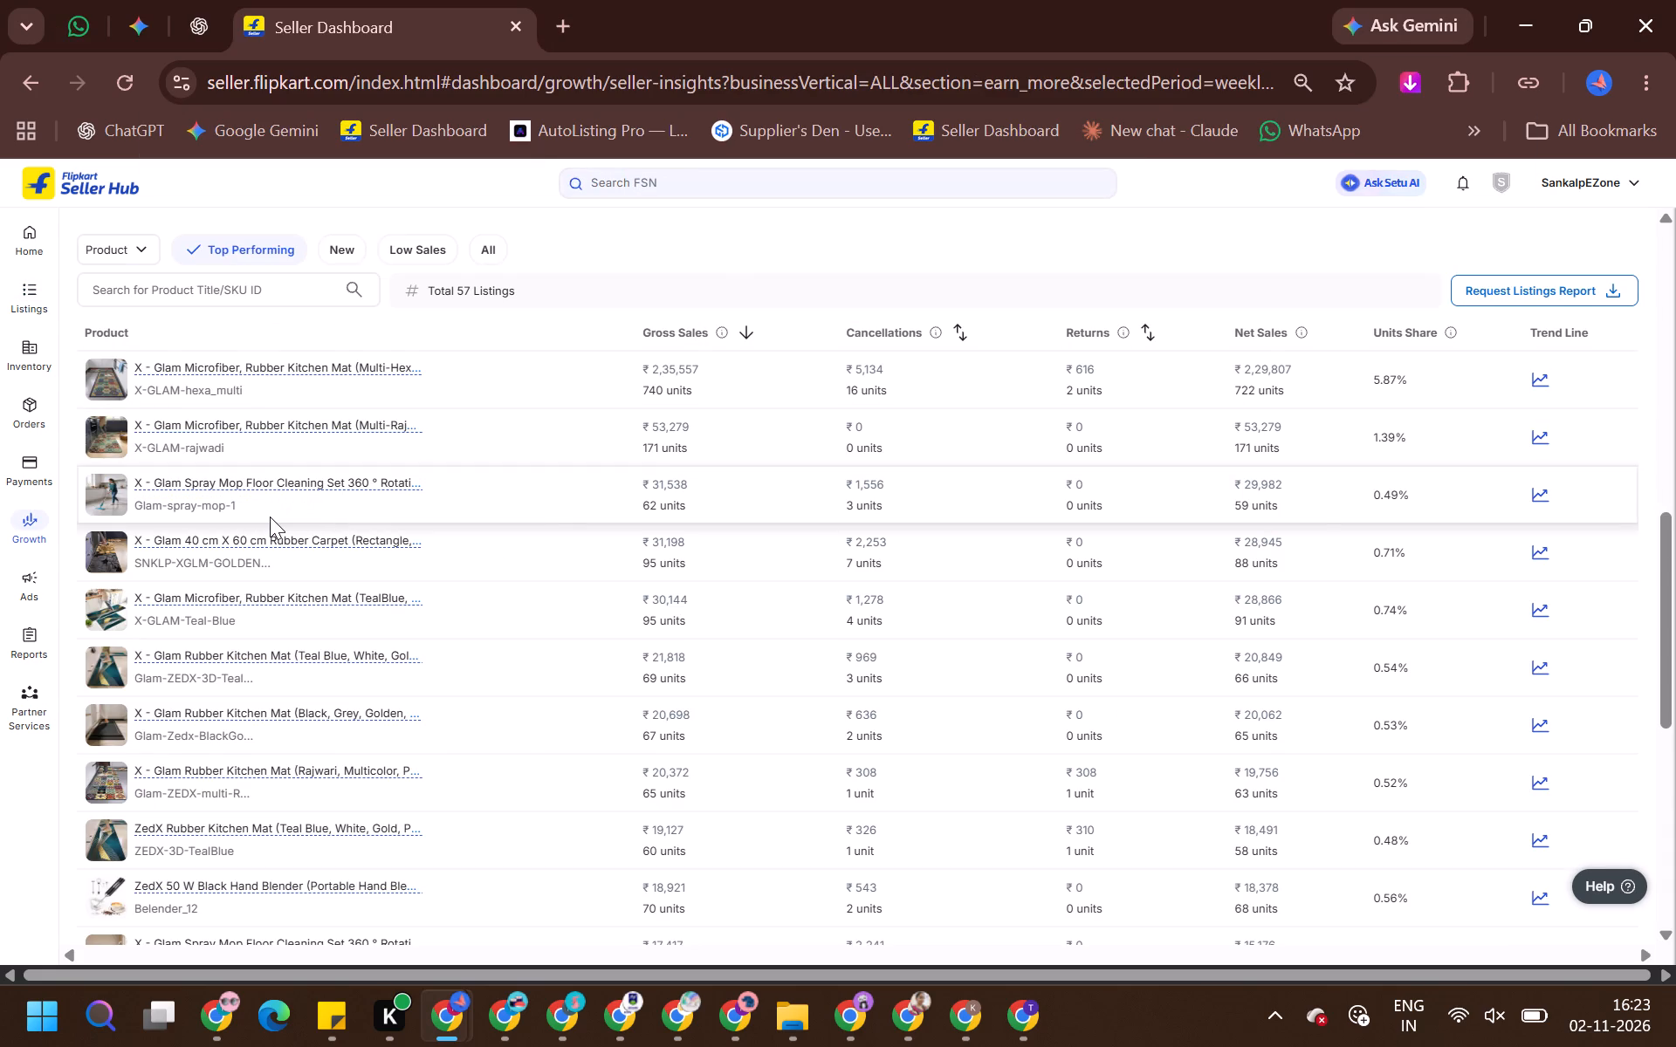
key("alt+Tab")
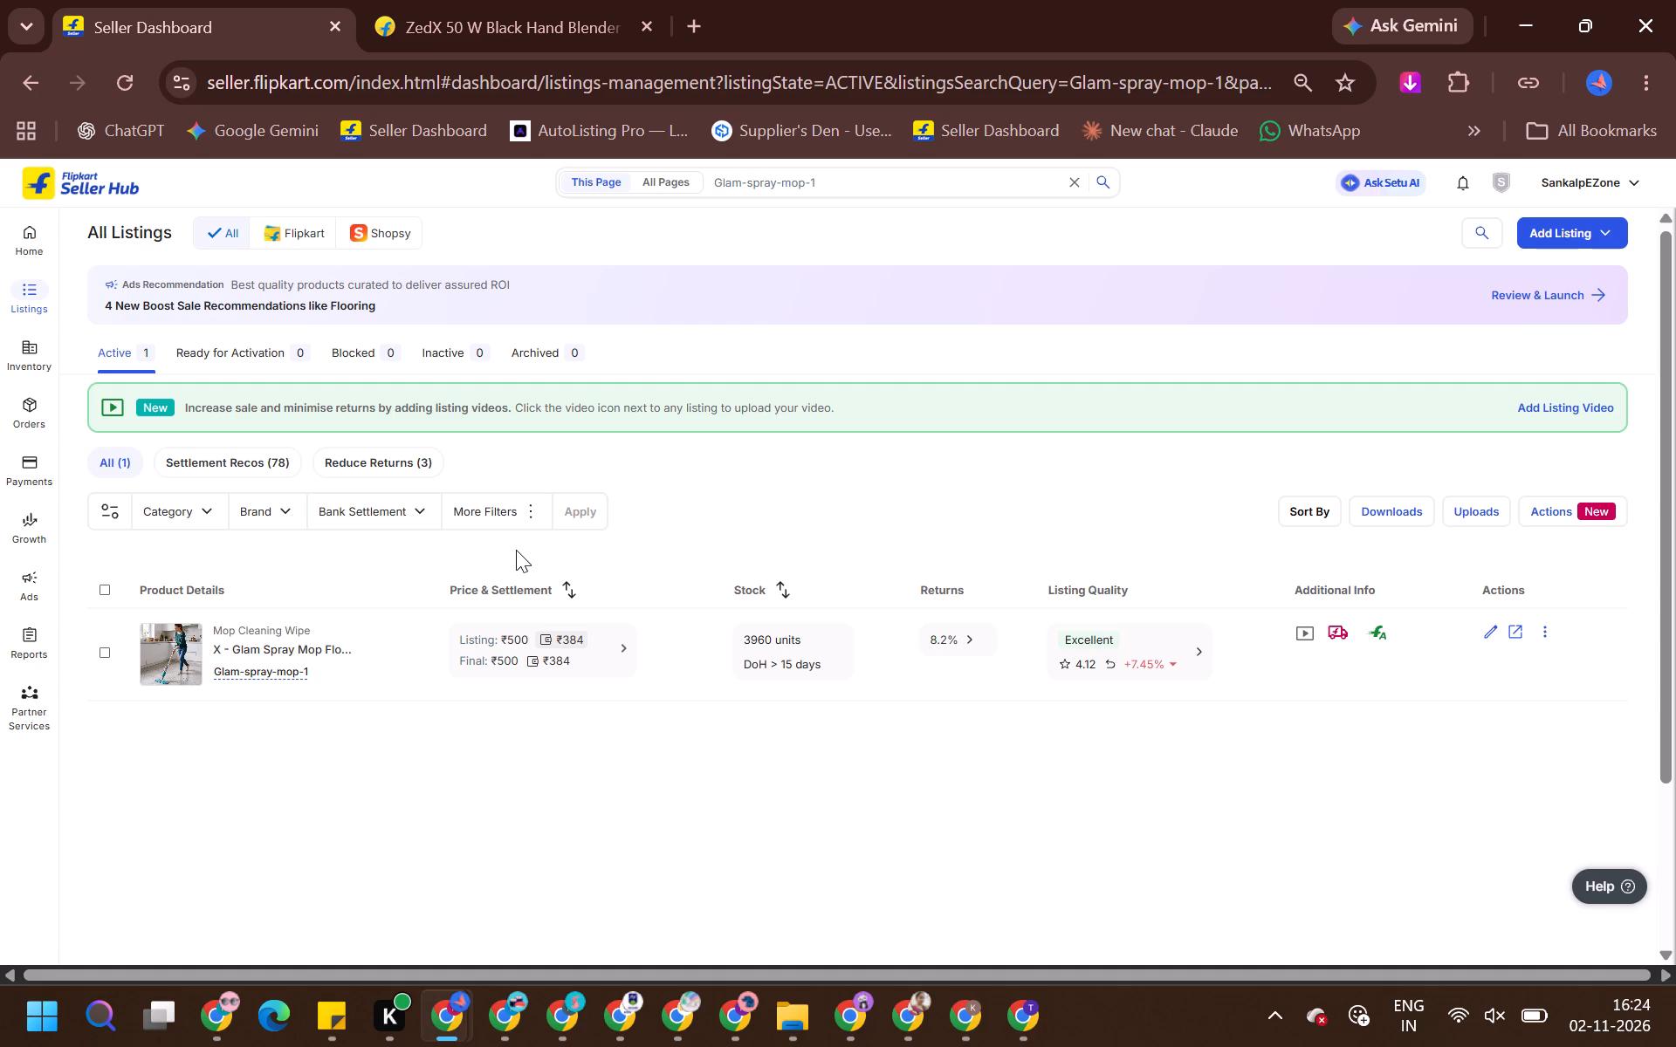
key("alt+Tab")
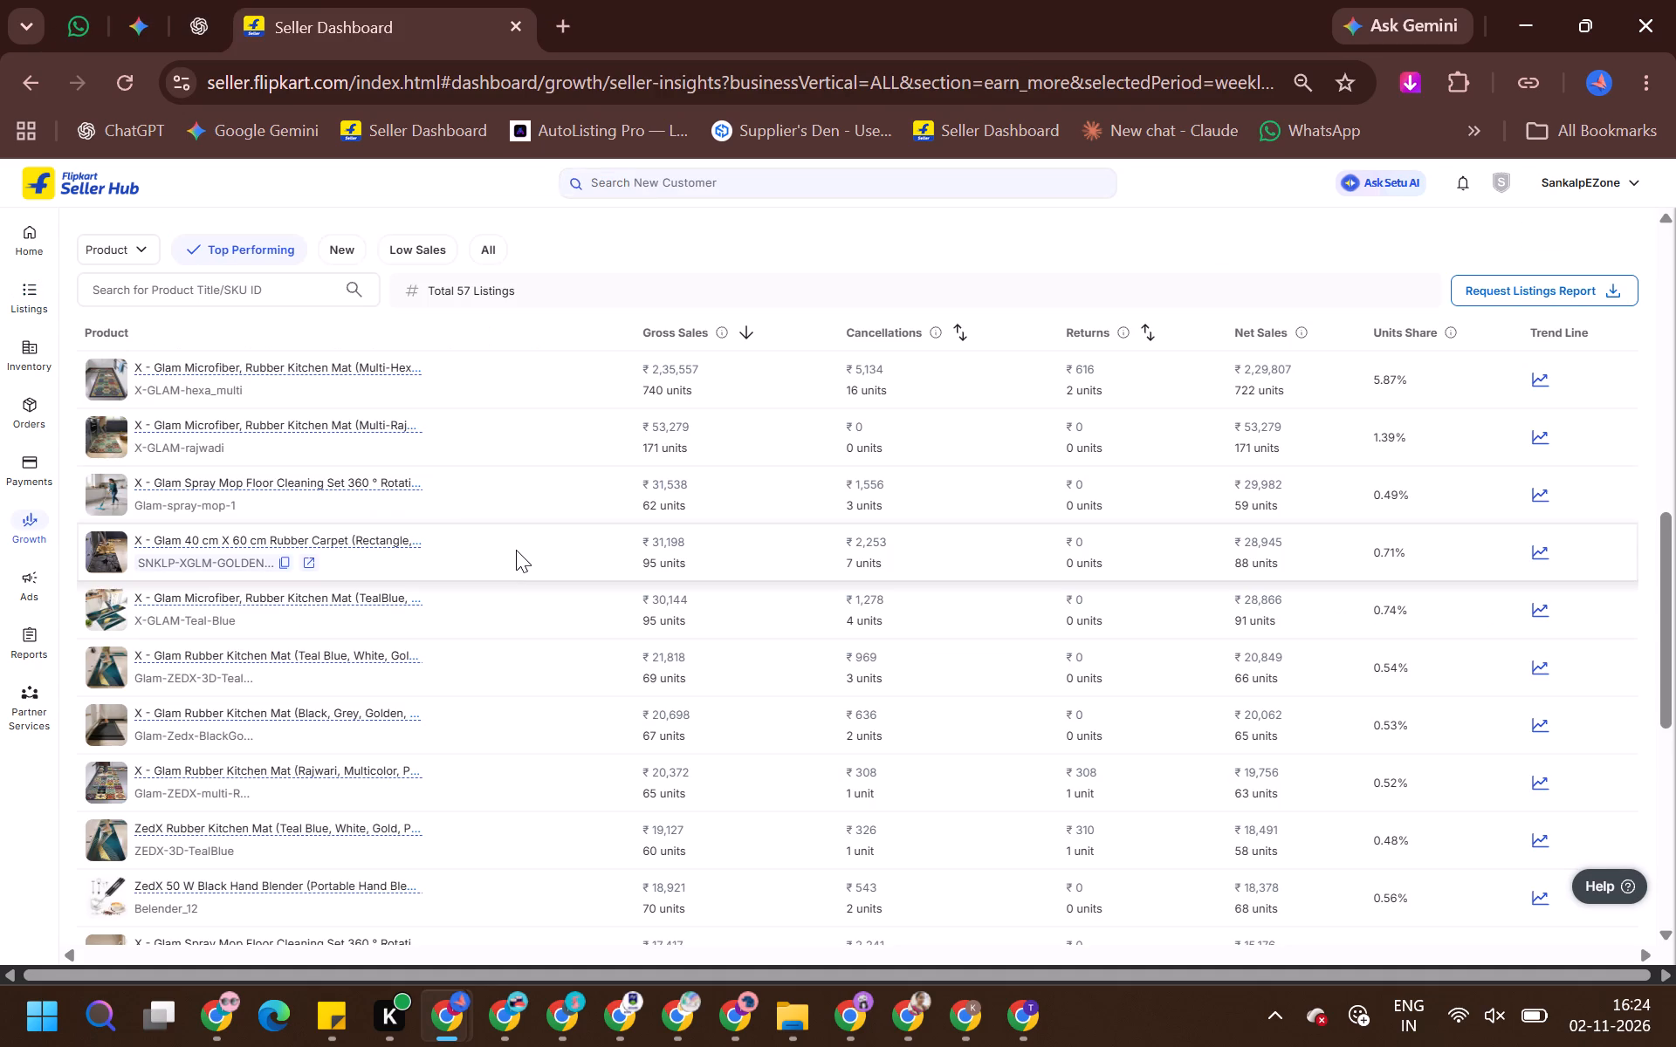
left_click(287, 563)
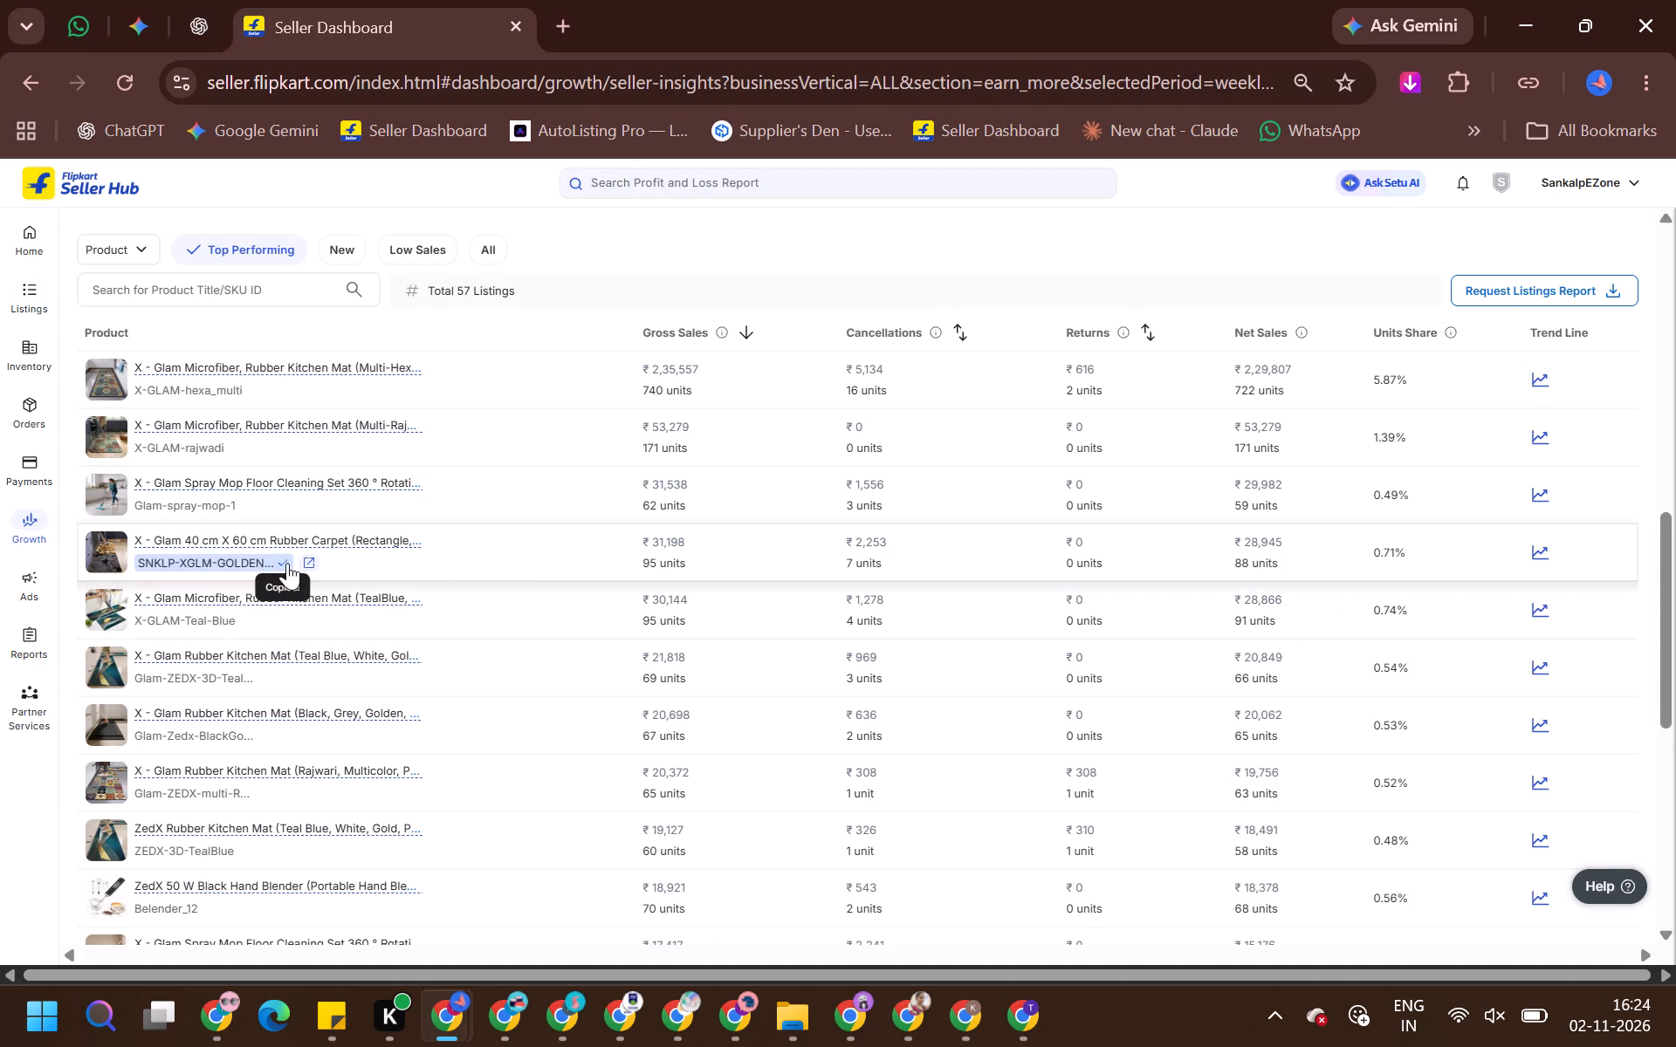
key("alt+Tab")
left_click(828, 173)
key("ctrl+a")
key("ctrl+v")
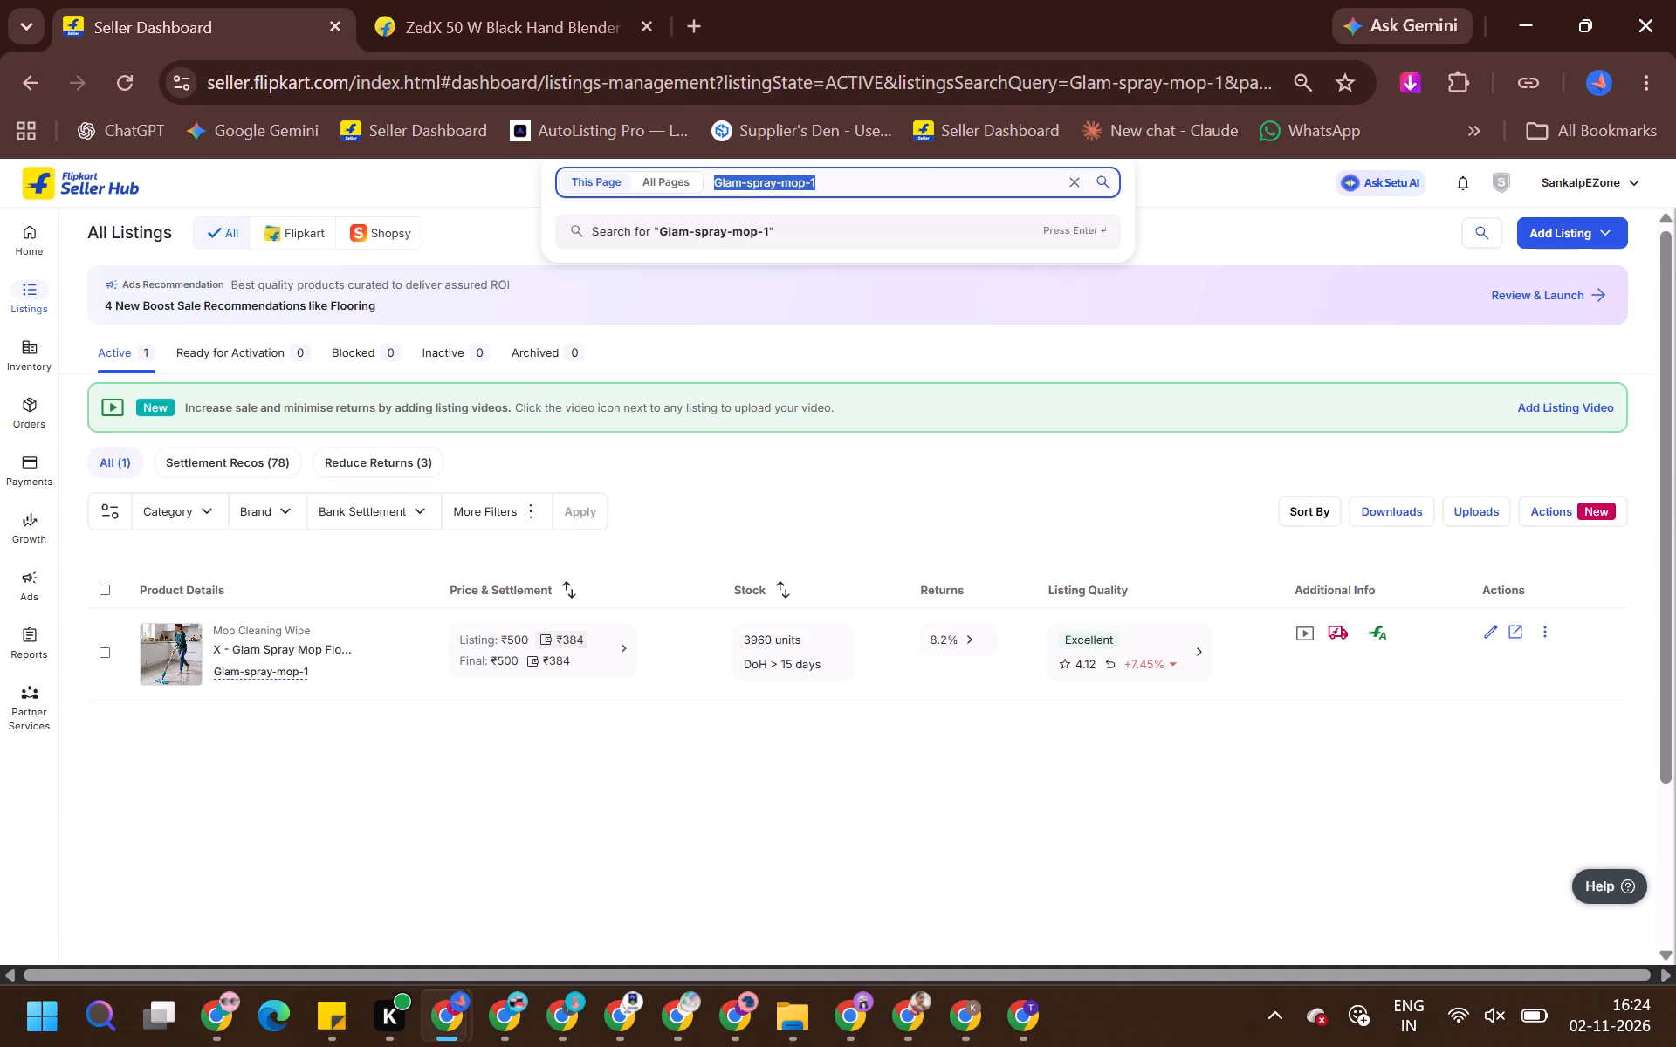
key("Return")
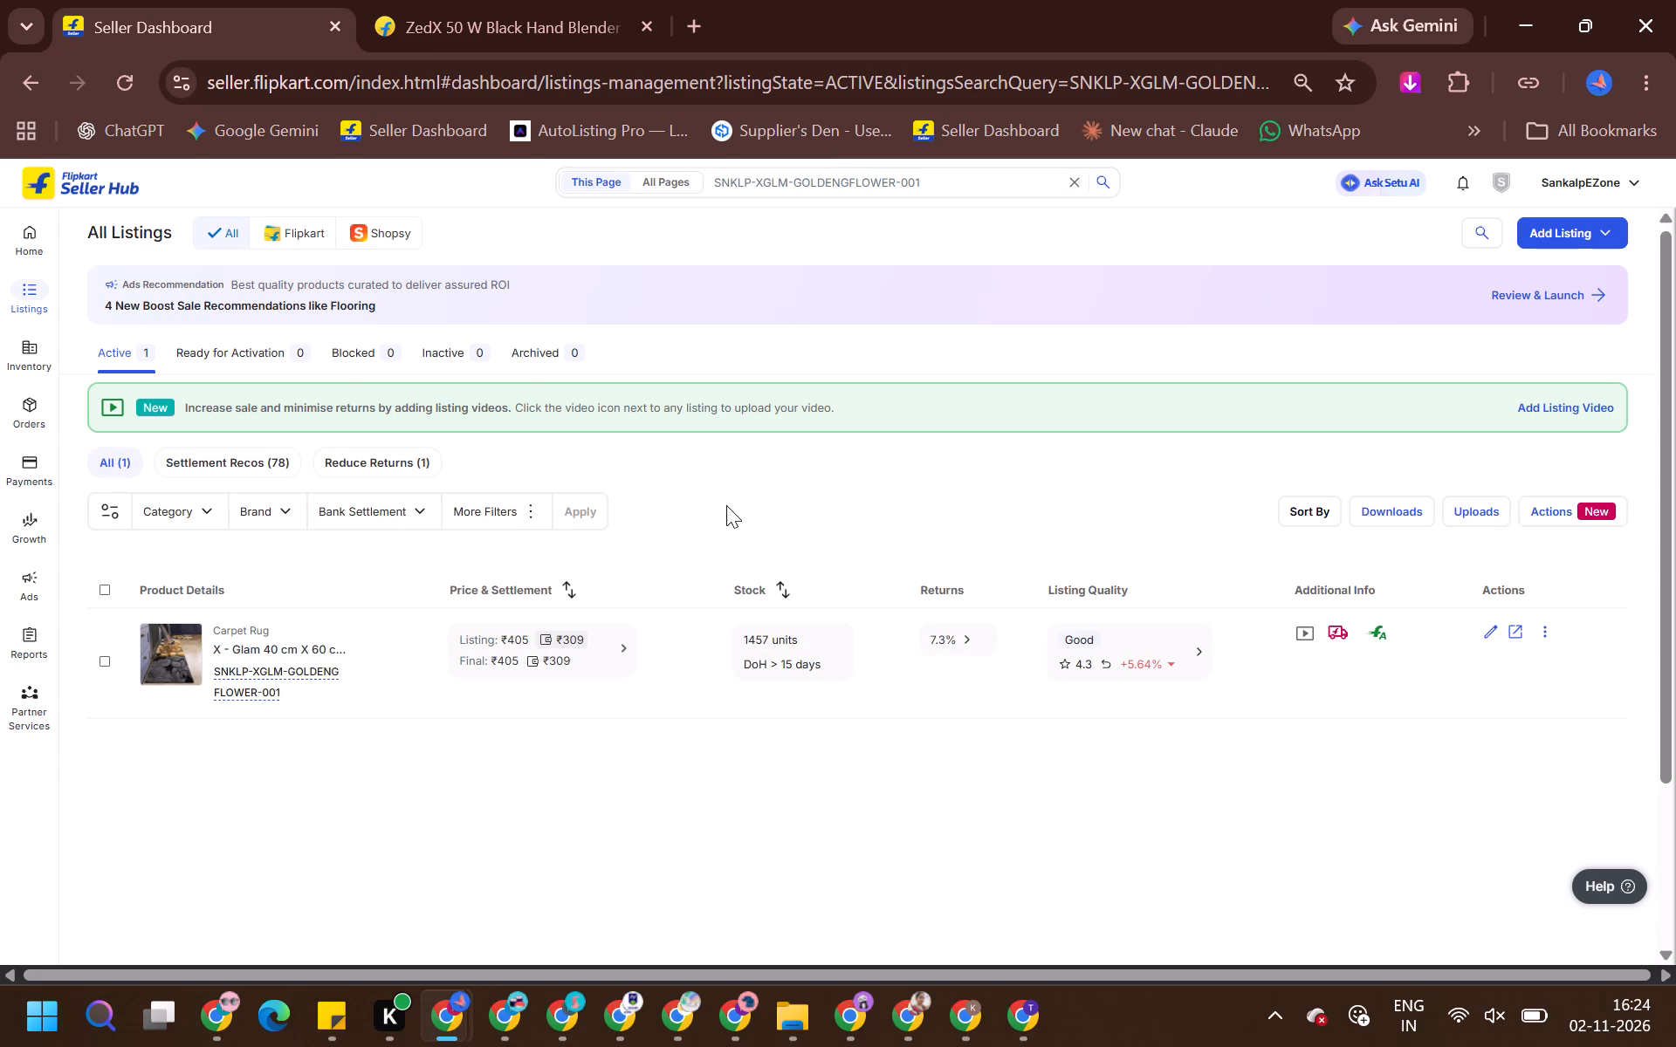
Copy the SKU ID X-GLAM-Teal-Blue from the top performing products and search the listings for it to check its settlement.
key("alt+Tab")
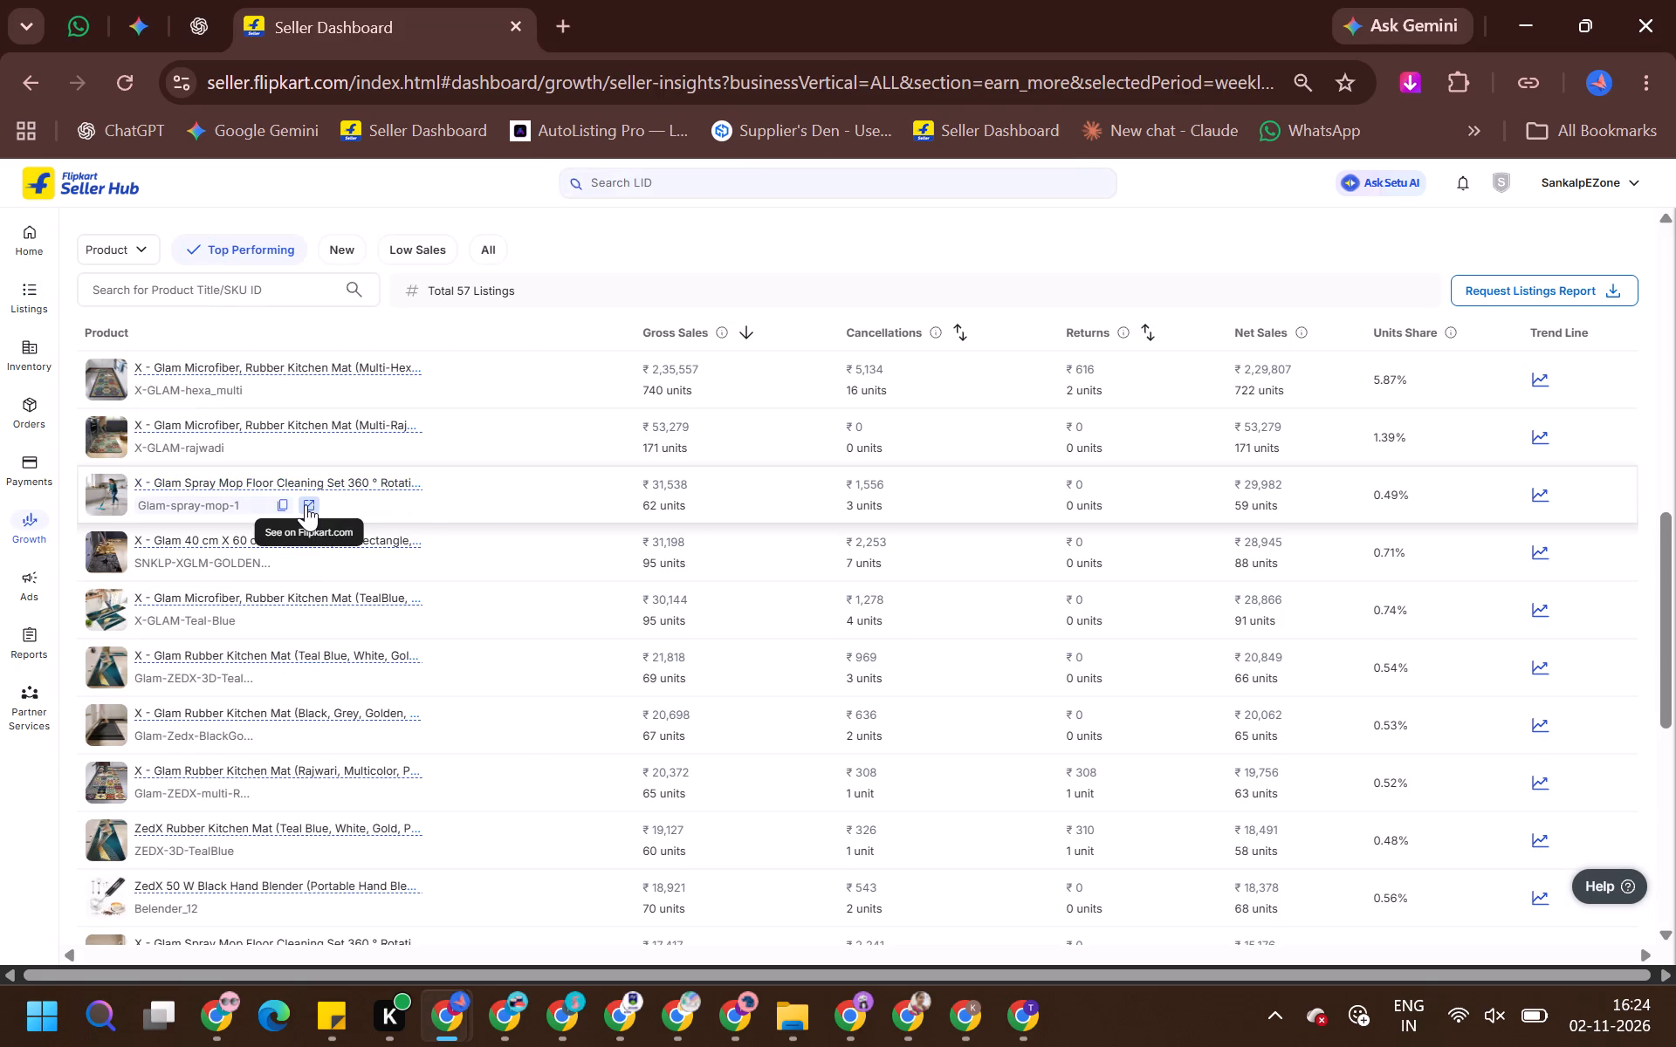
key("alt+Tab")
key("alt+Tab")
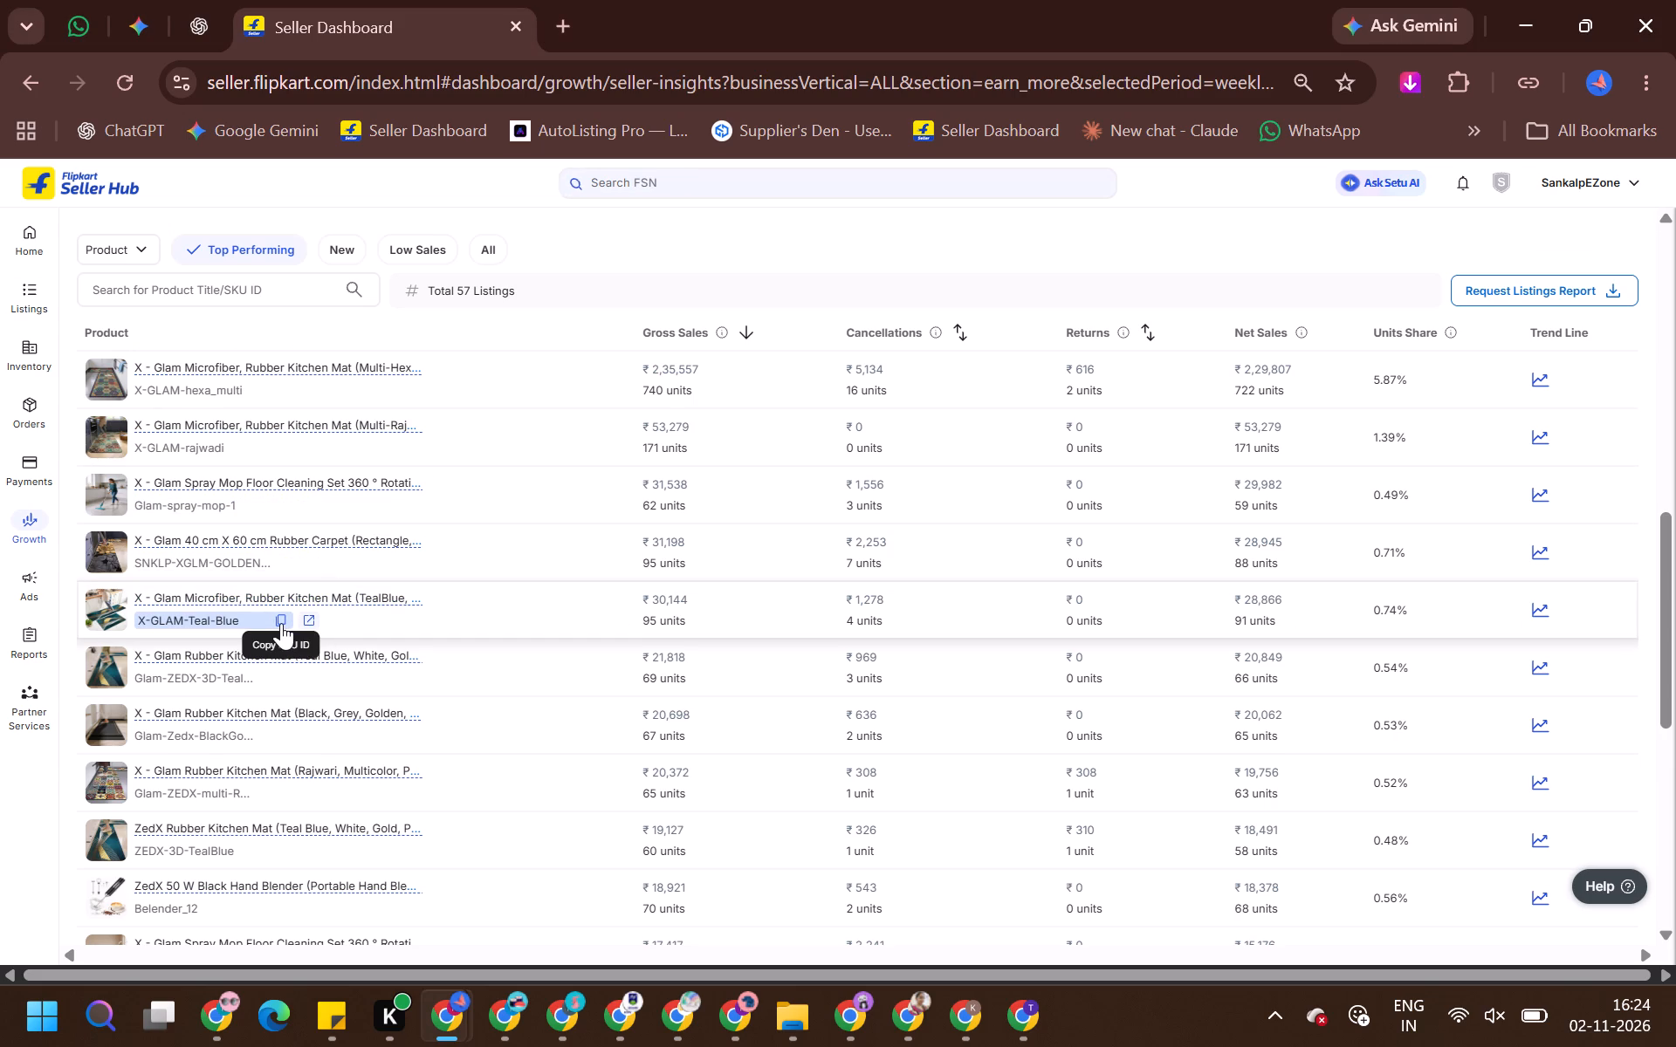
left_click(281, 623)
key("alt+Tab")
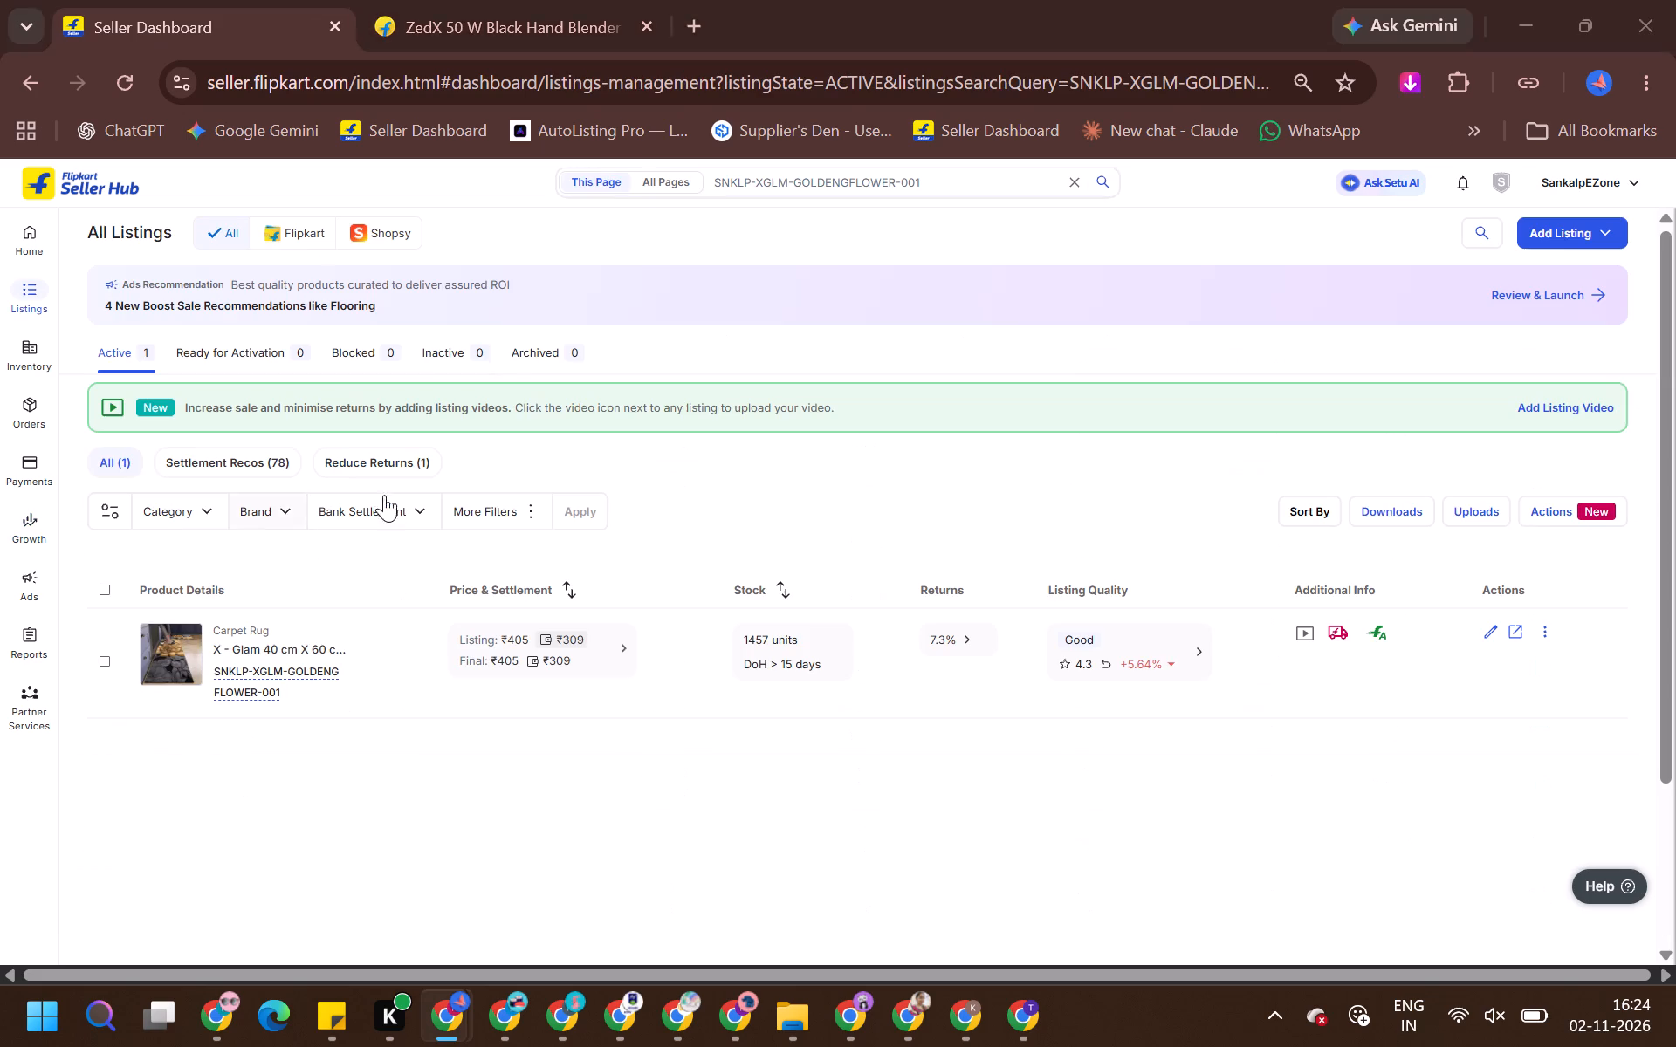
left_click(756, 176)
key("ctrl+a")
key("ctrl+v")
key("Return")
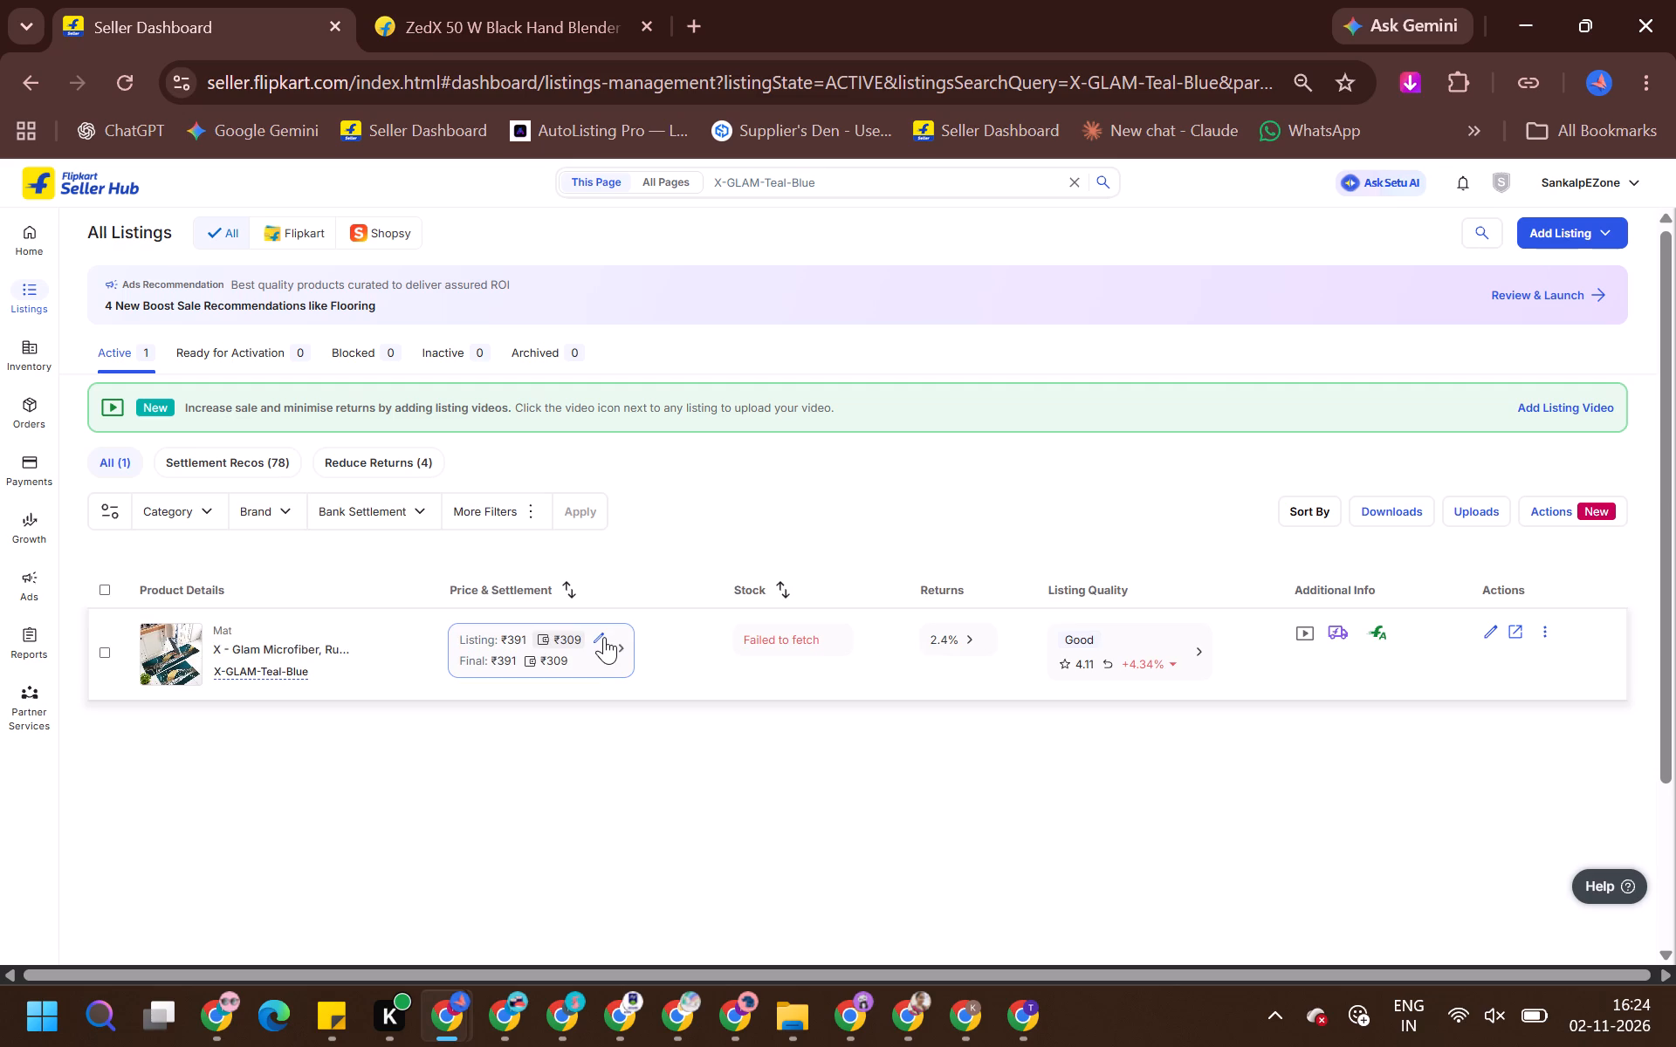
Copy the SKU ID Glam-ZEDX-3D-TealBlue from the top performing products and search the listings for it to check its settlement.
key("alt+Tab")
key("alt+Tab")
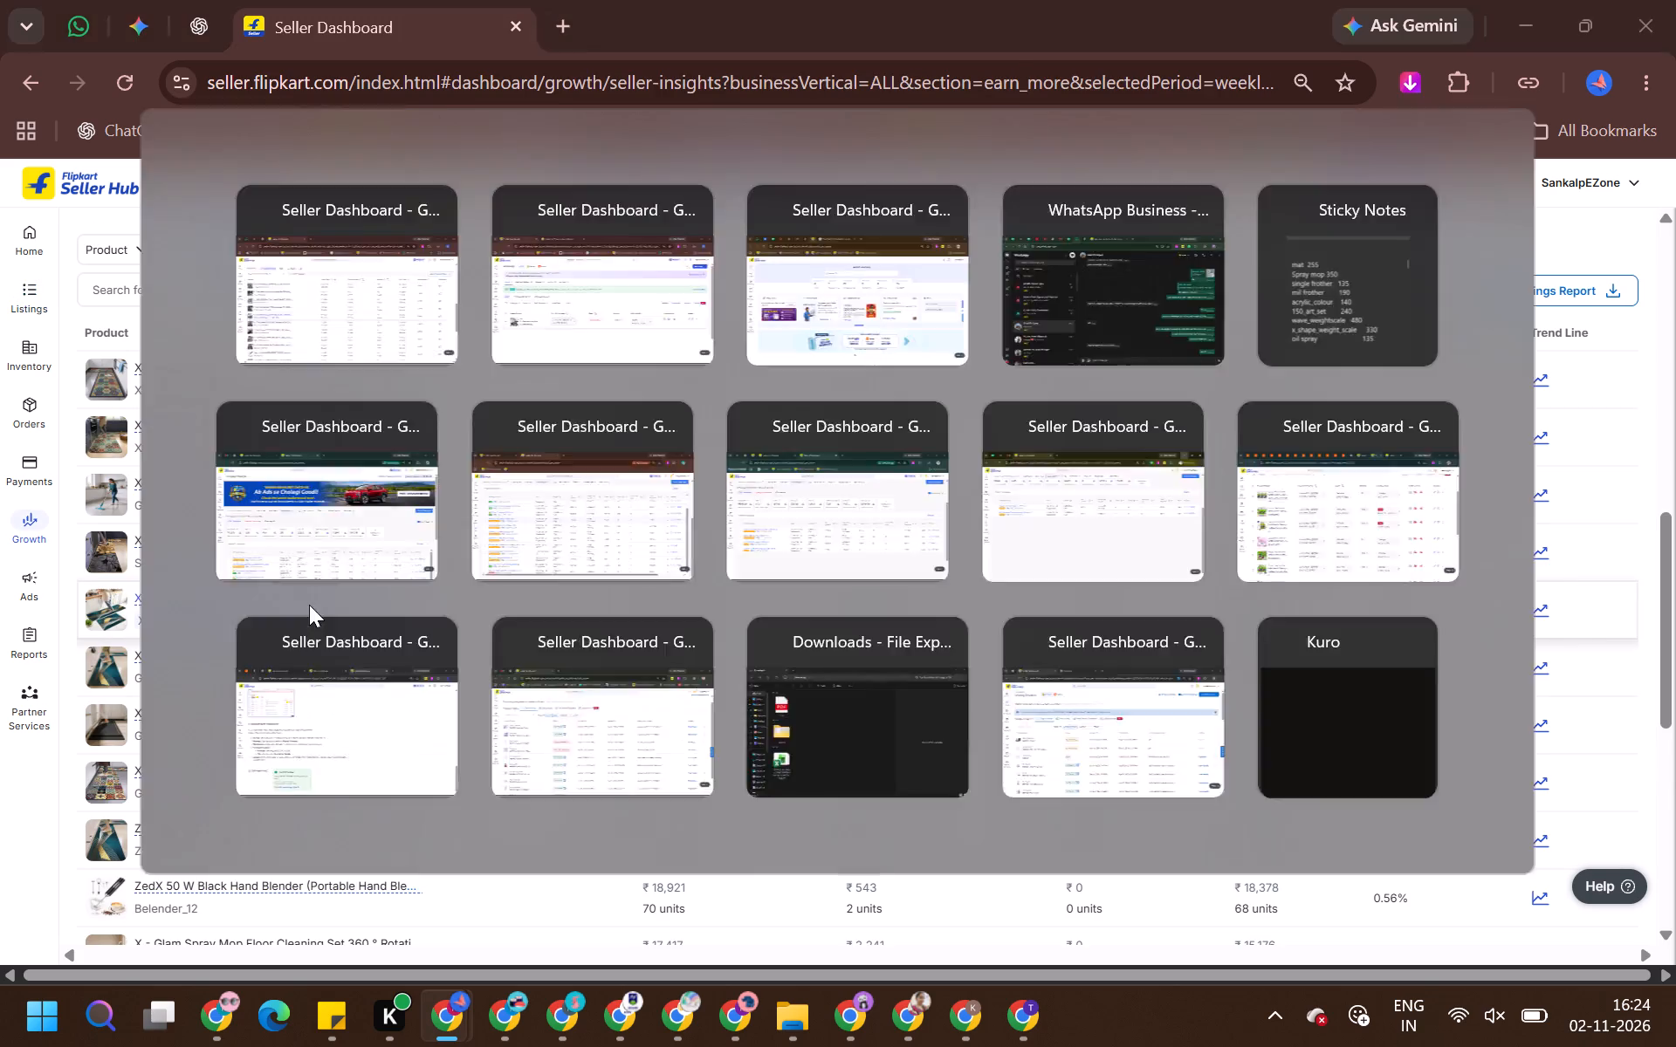
key("alt+Tab")
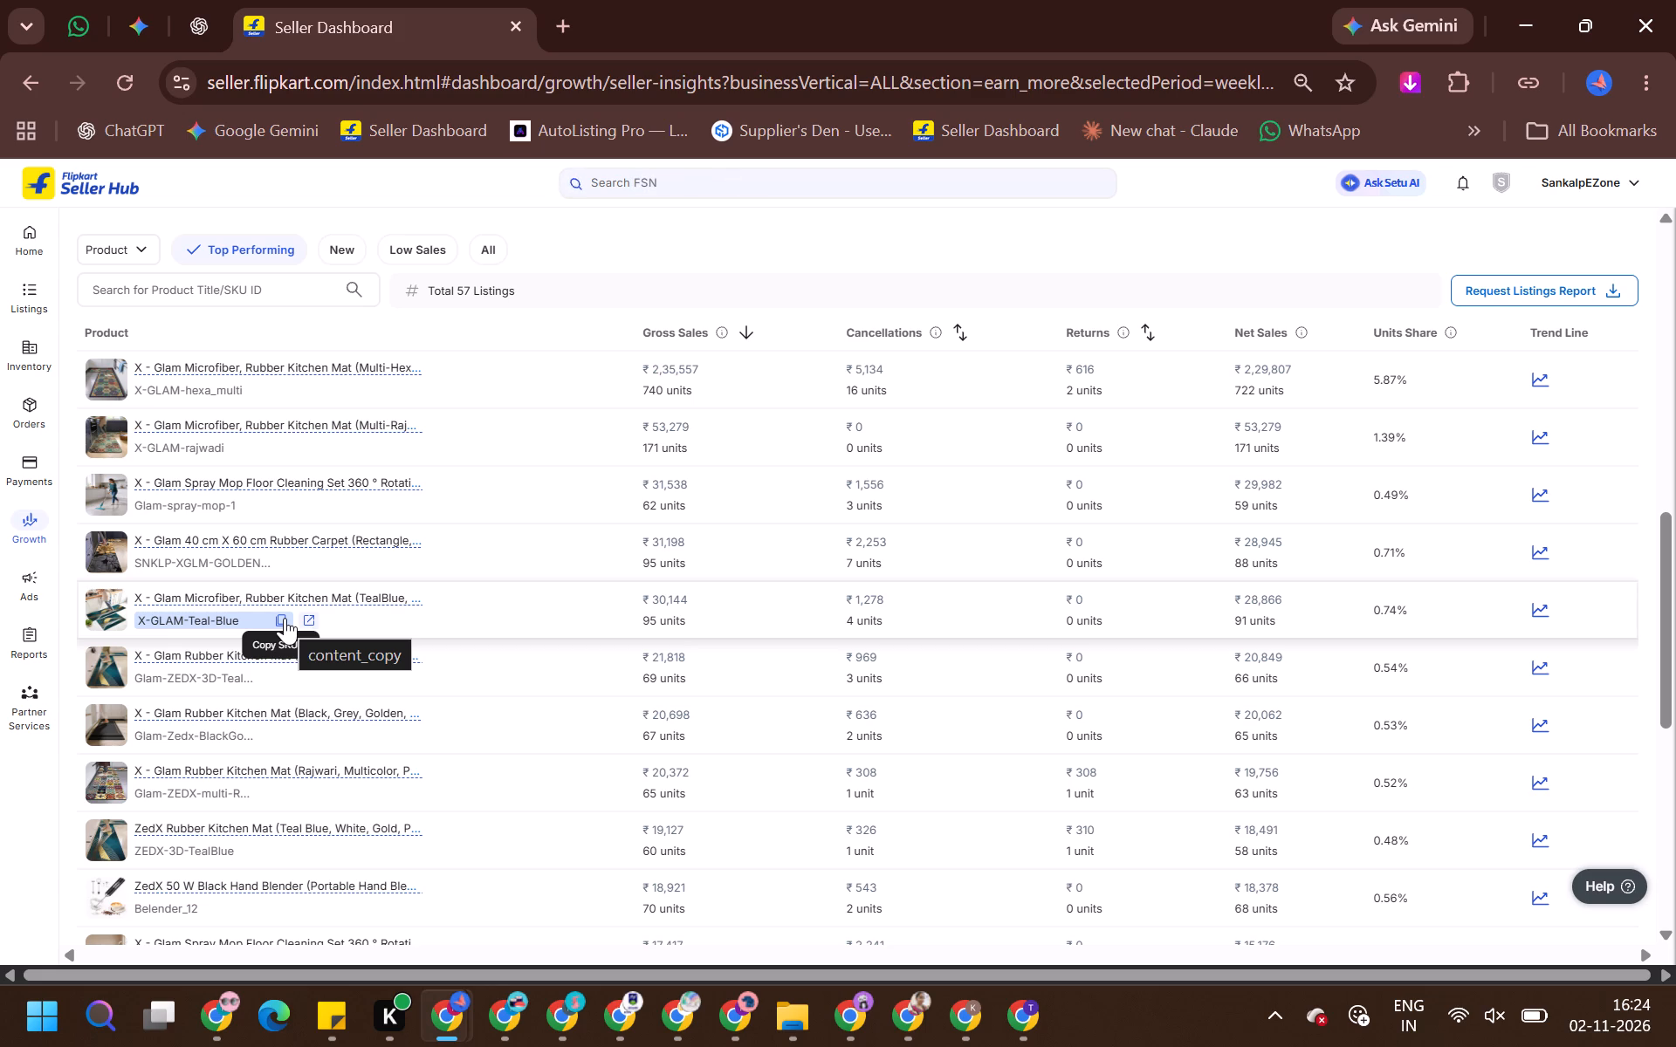
key("alt+Tab")
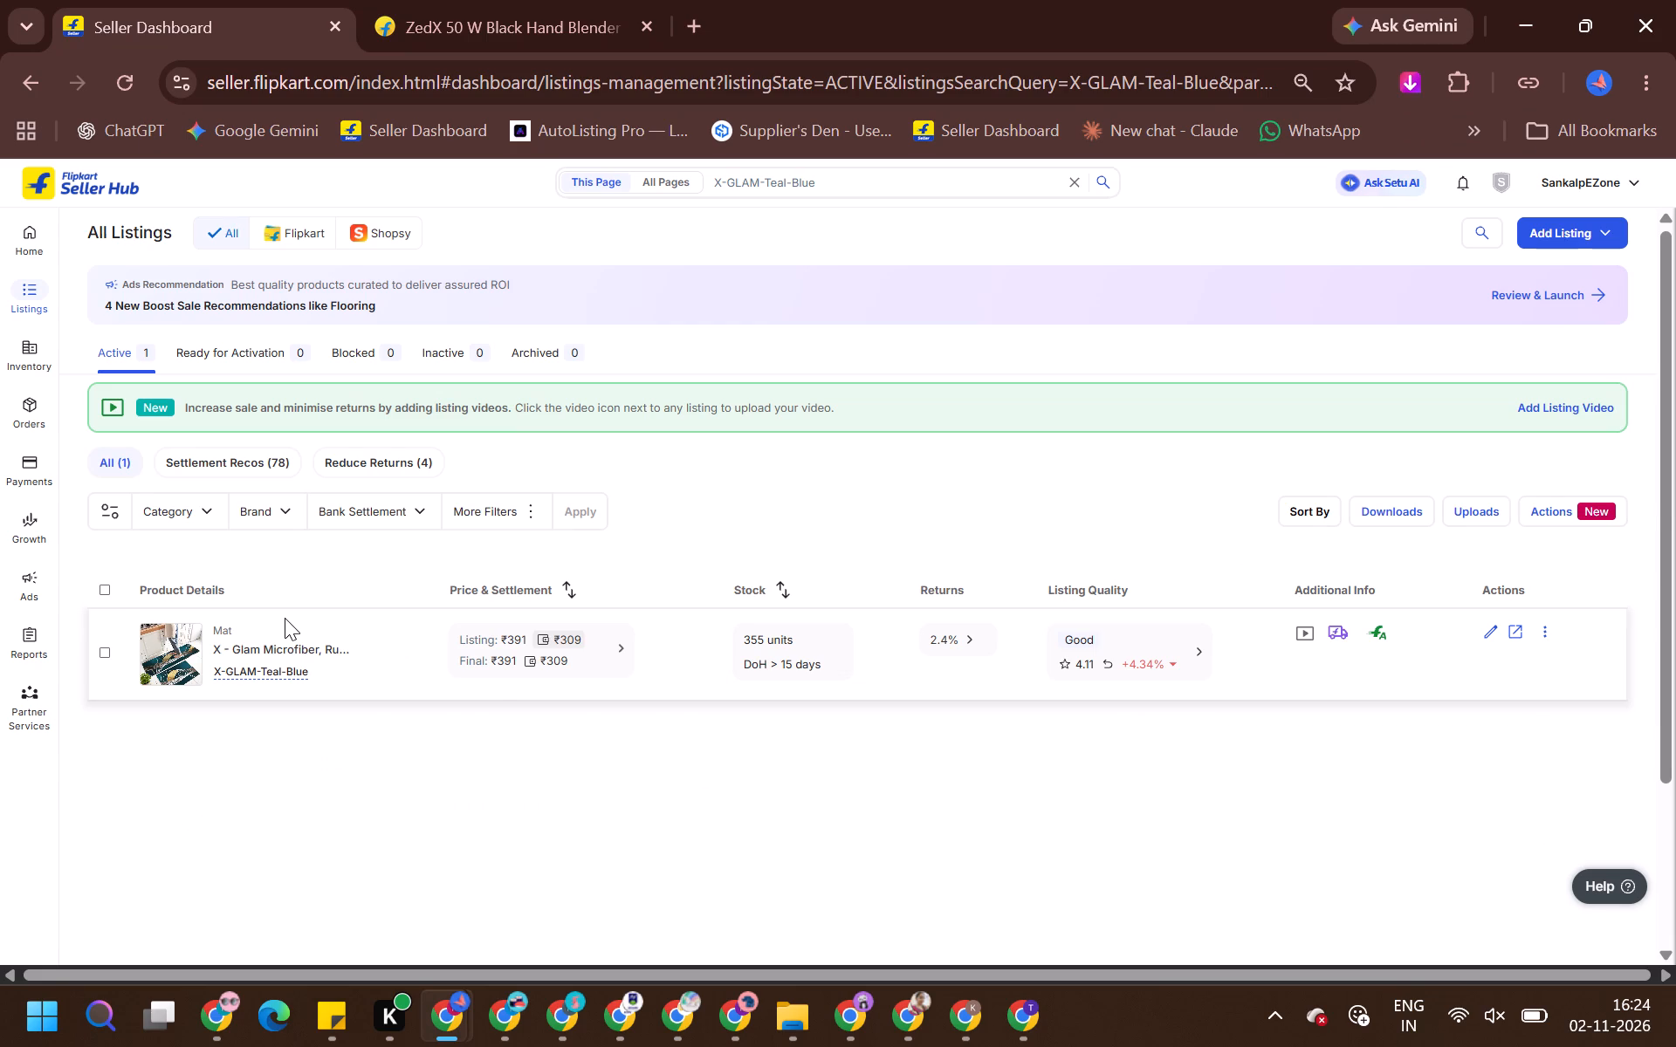
key("alt+Tab")
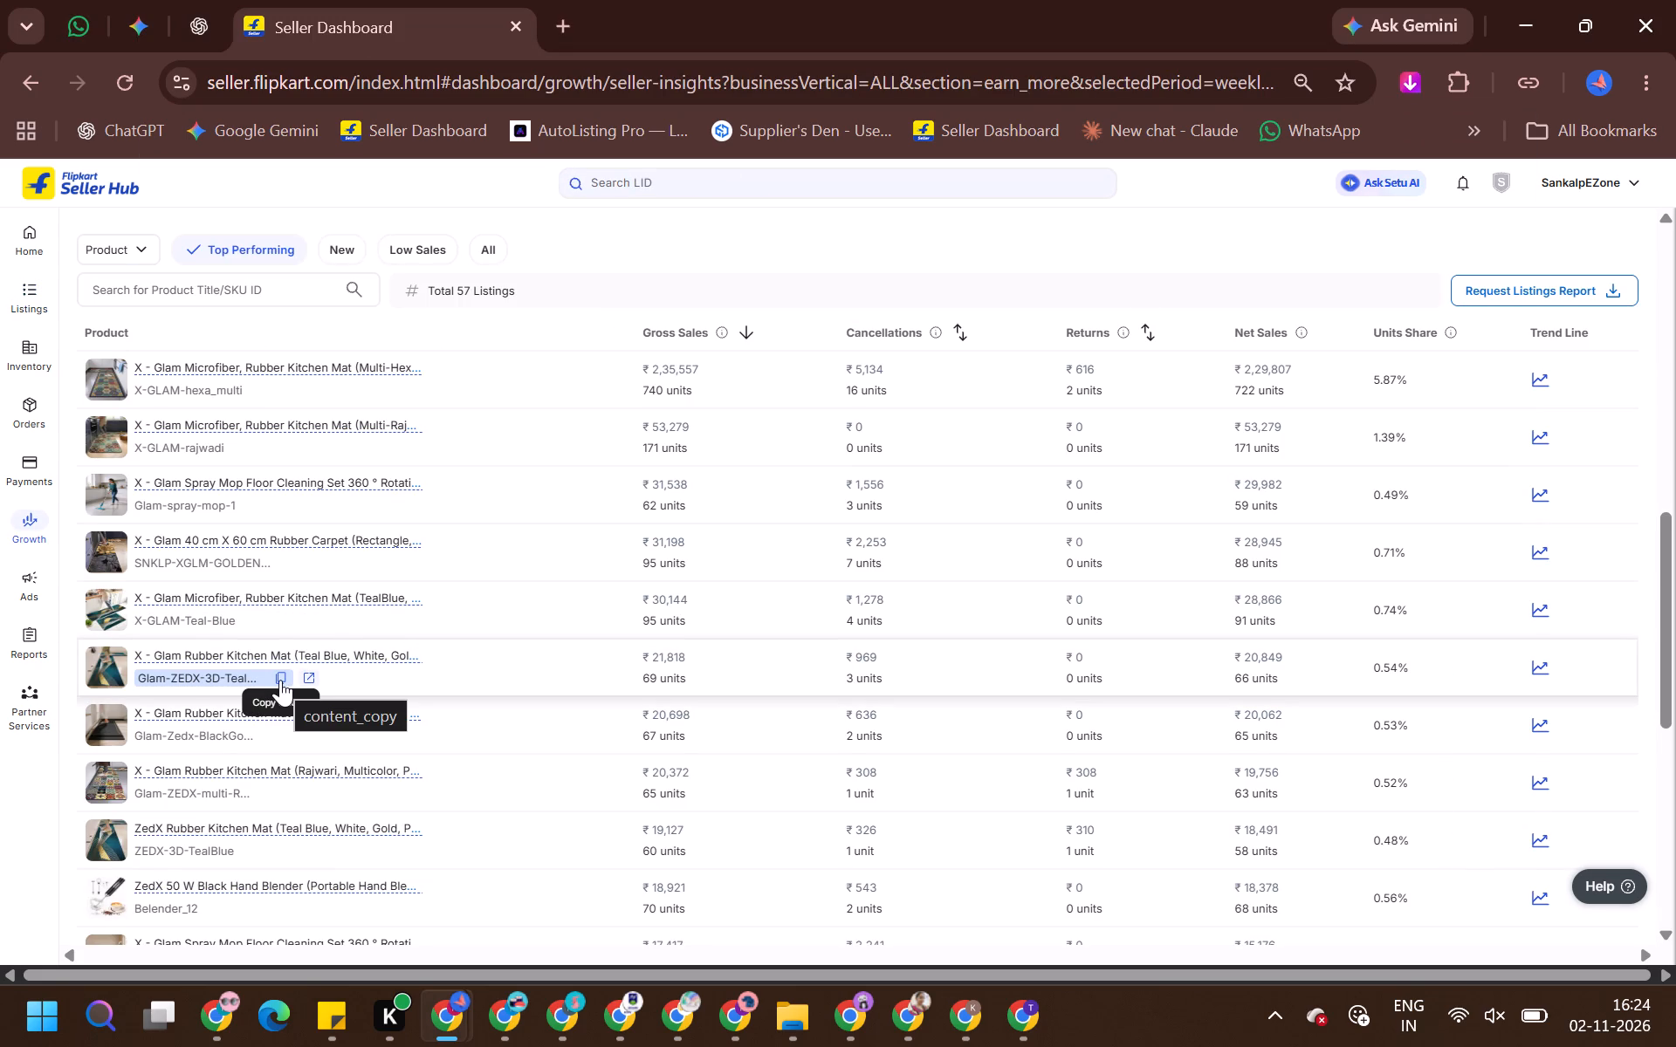
left_click(280, 680)
key("alt+Tab")
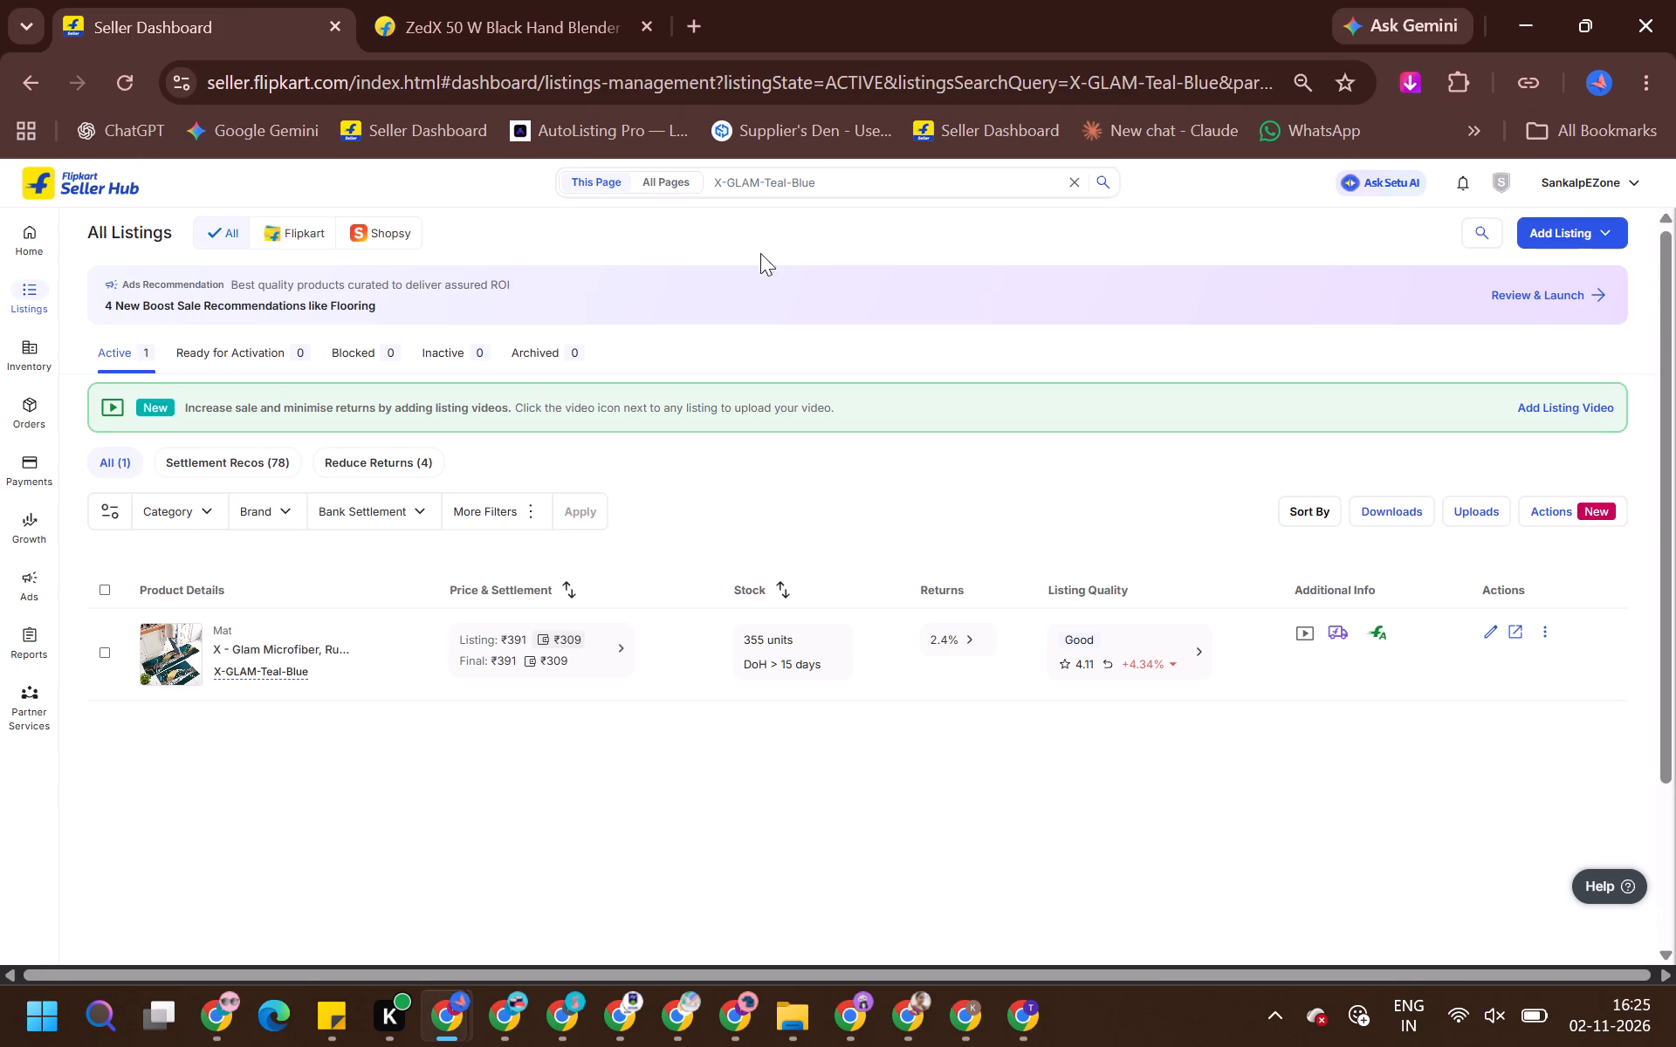
left_click(780, 172)
key("ctrl+a")
key("ctrl+v")
key("Return")
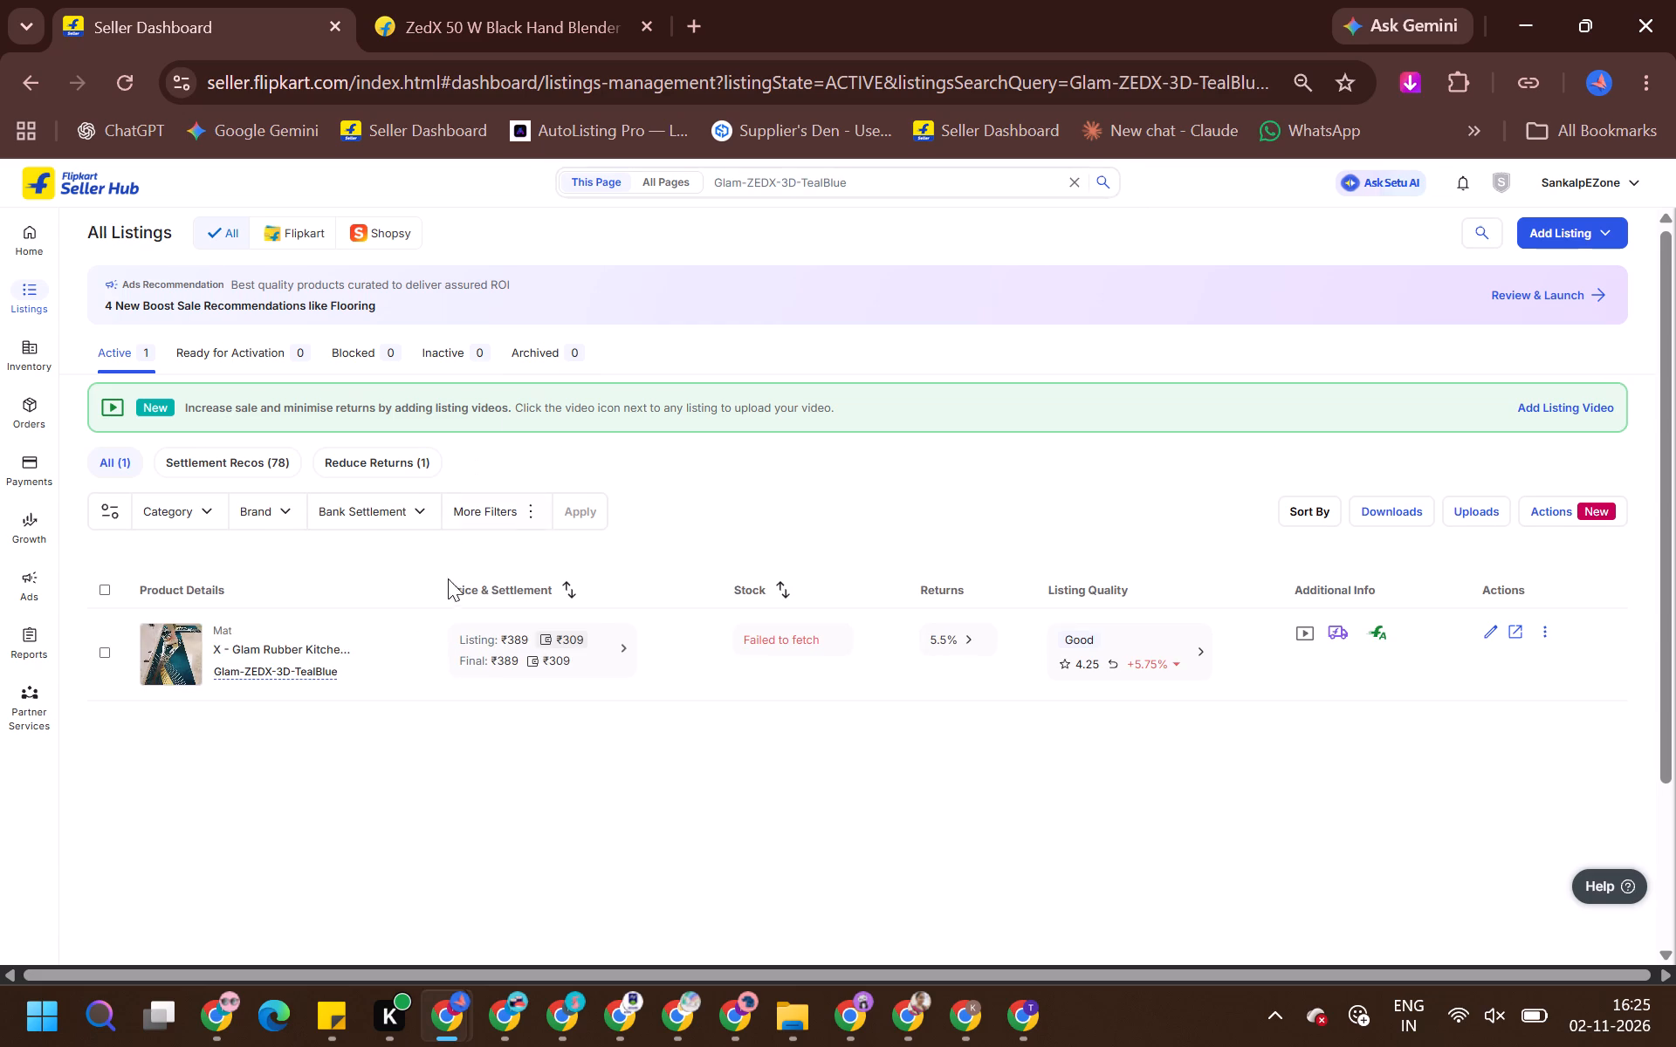
Copy the SKU ID Glam-Zedx-BlackGoldenline from the top performing products and search the listings for it to check its settlement.
key("alt+Tab")
scroll(223, 605, "down", 1)
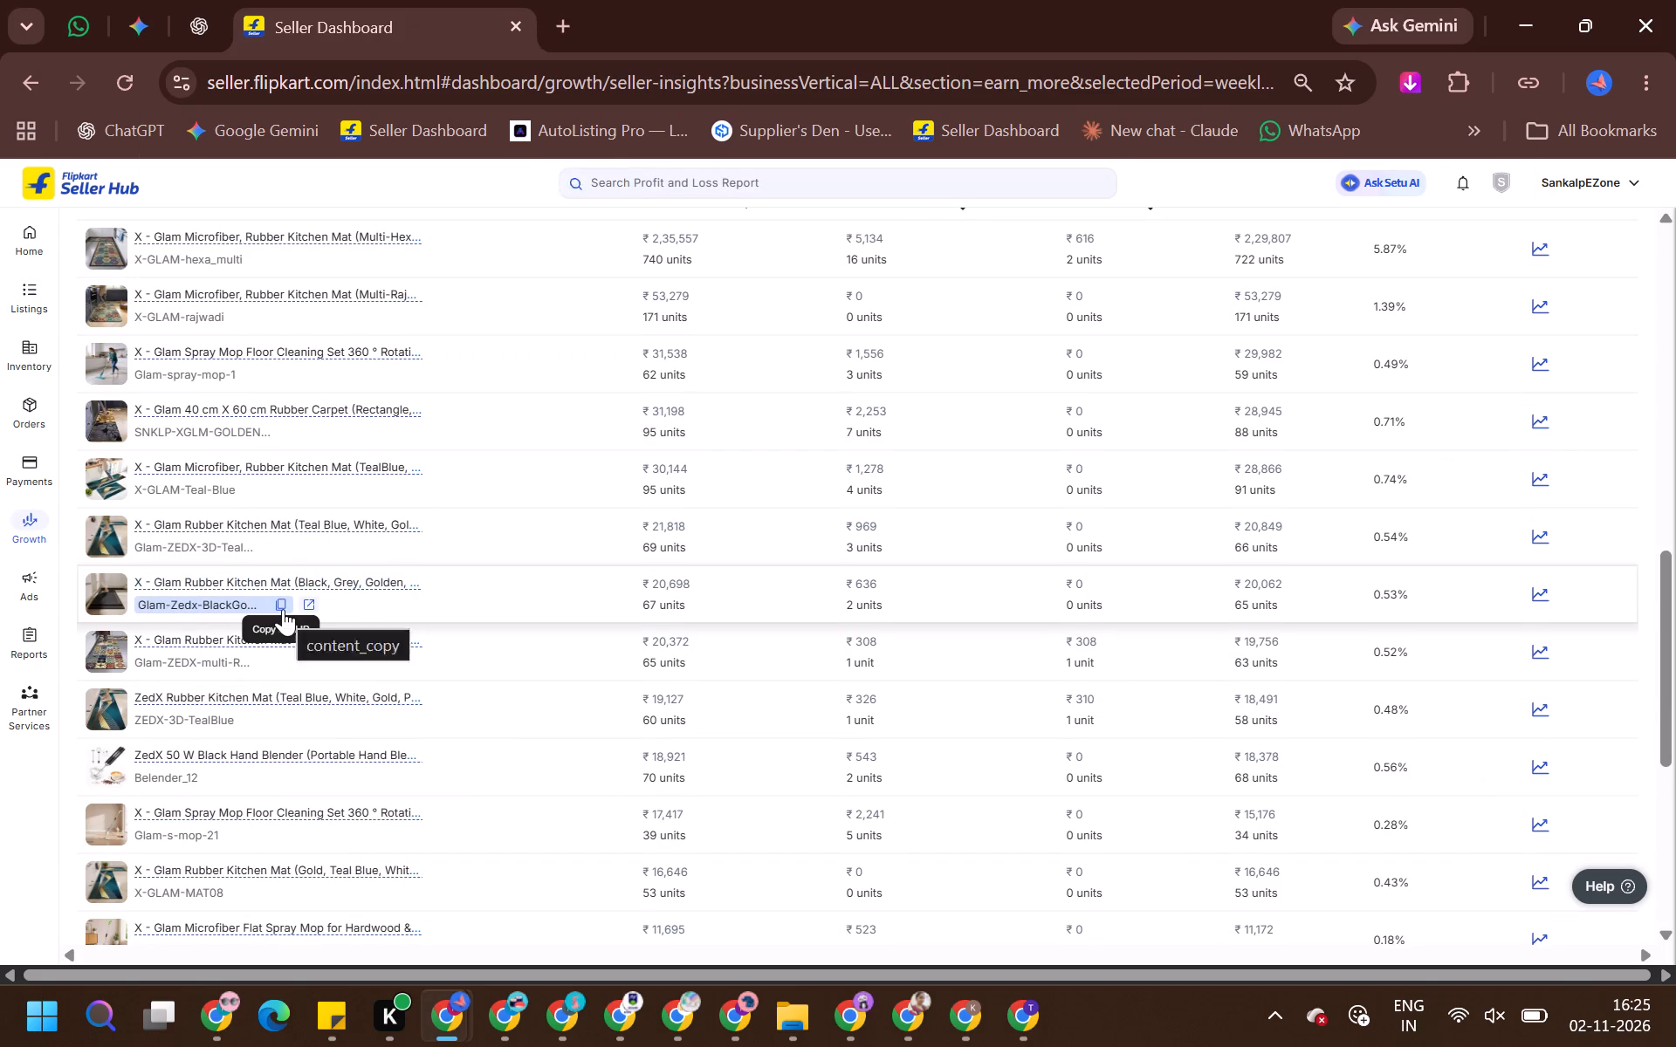
left_click(283, 609)
key("alt+Tab")
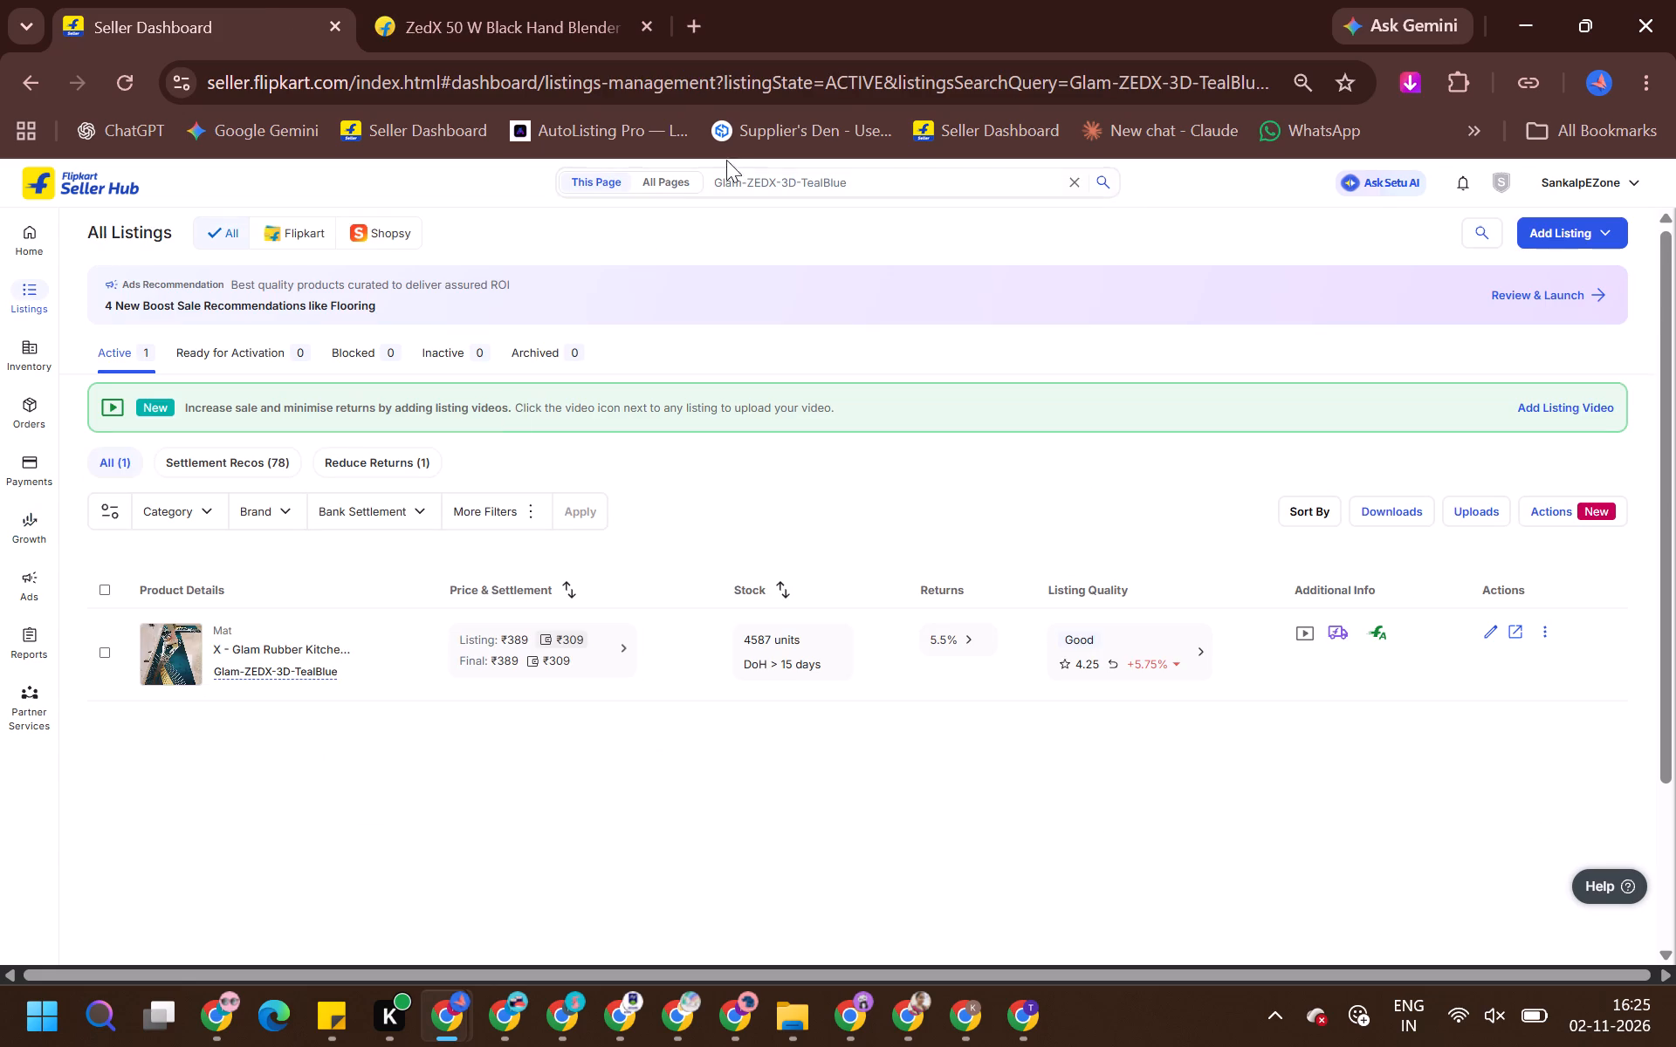
left_click(739, 189)
key("ctrl+a")
key("ctrl+v")
key("Return")
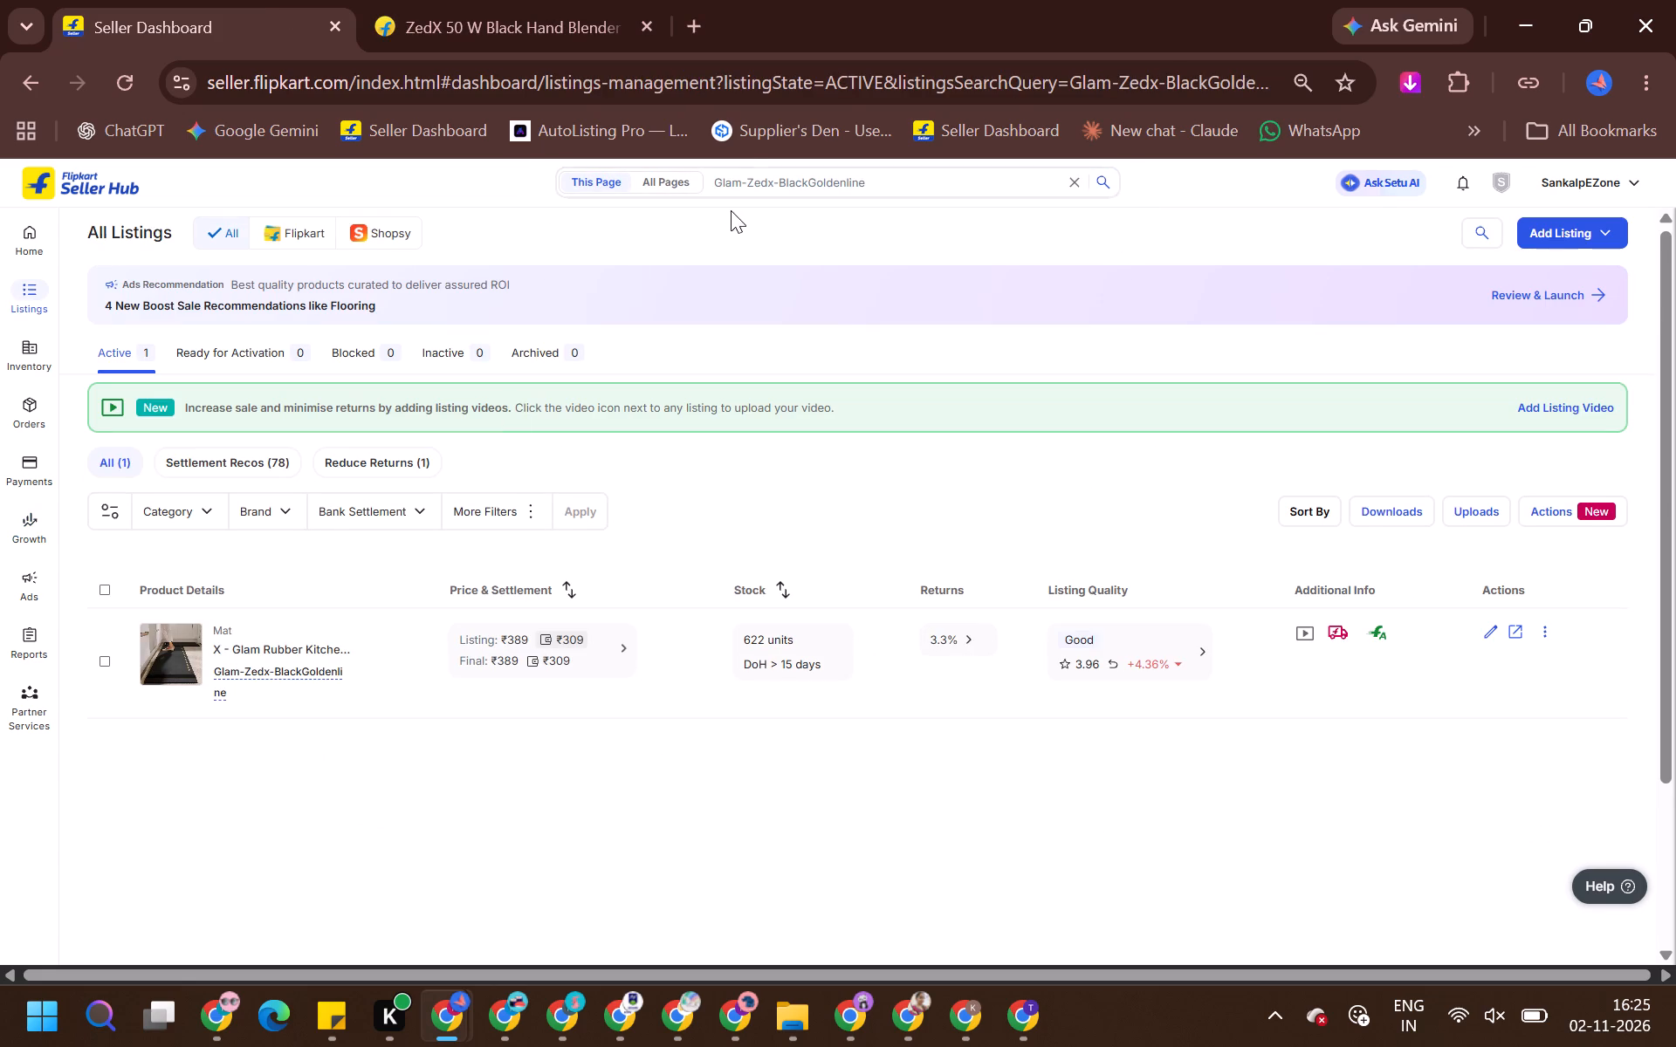
Copy the SKU ID Glam-ZEDX-multi-RAJWARI from the top performing products and search the listings for it to check its settlement.
key("alt+Tab")
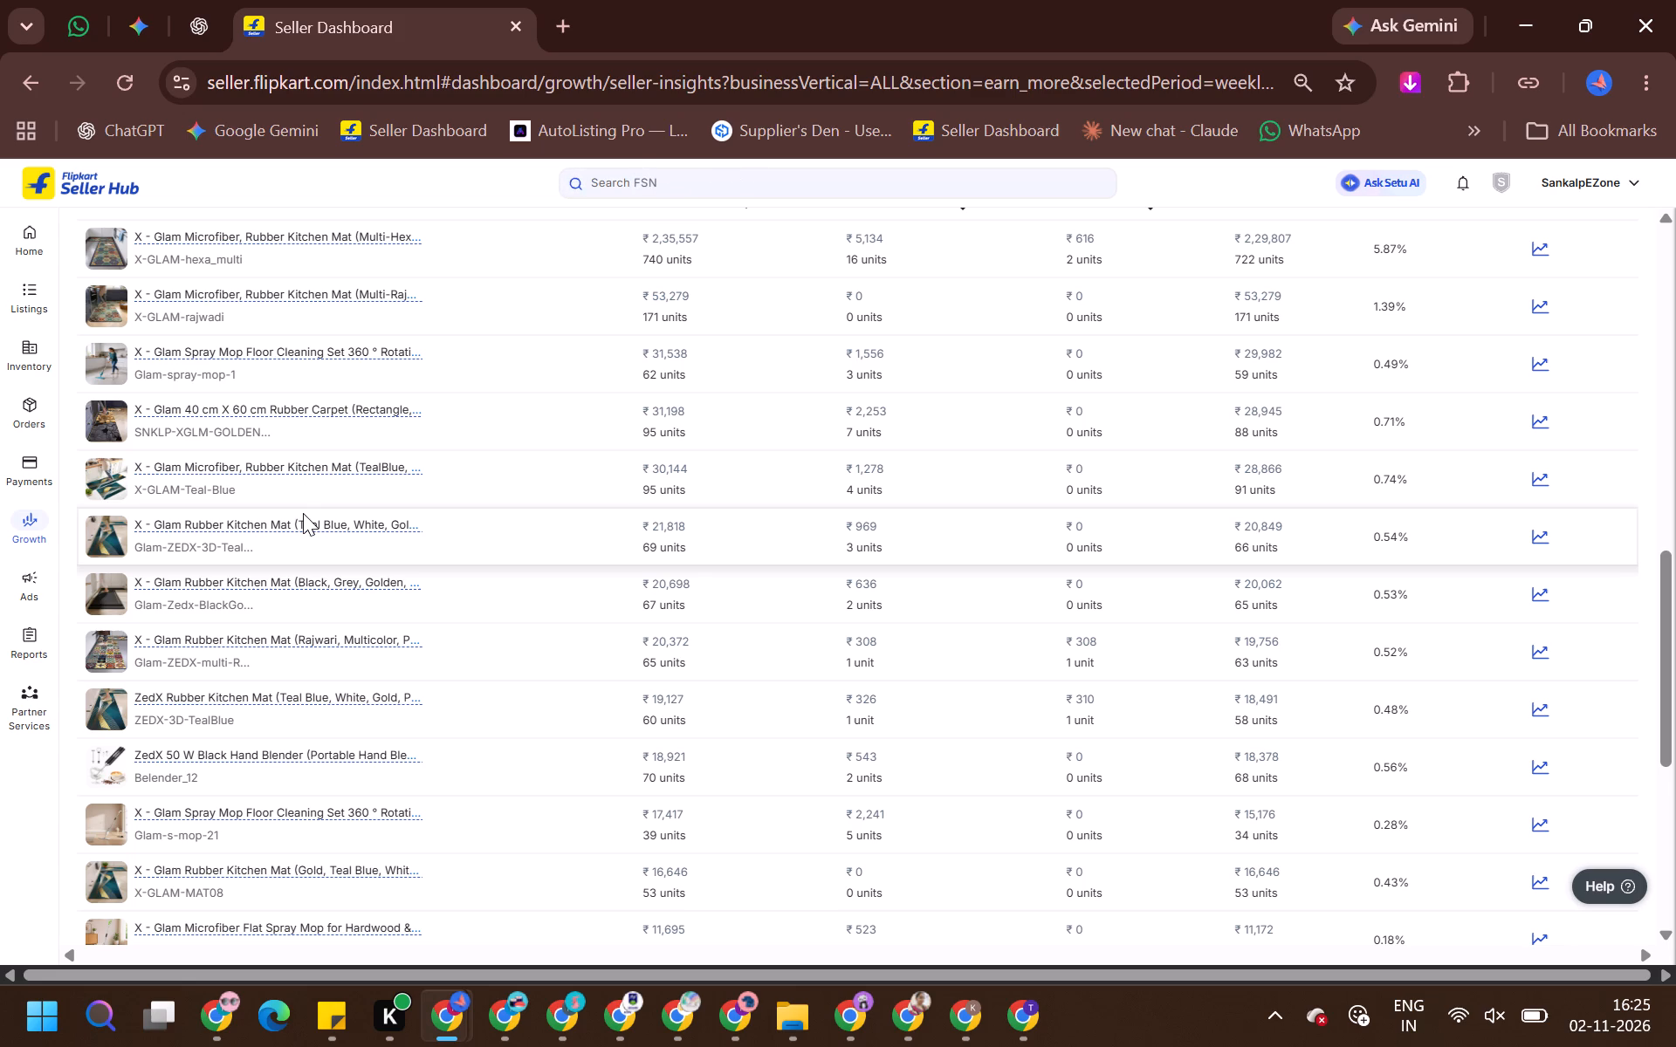
key("alt+Tab")
key("alt+Tab")
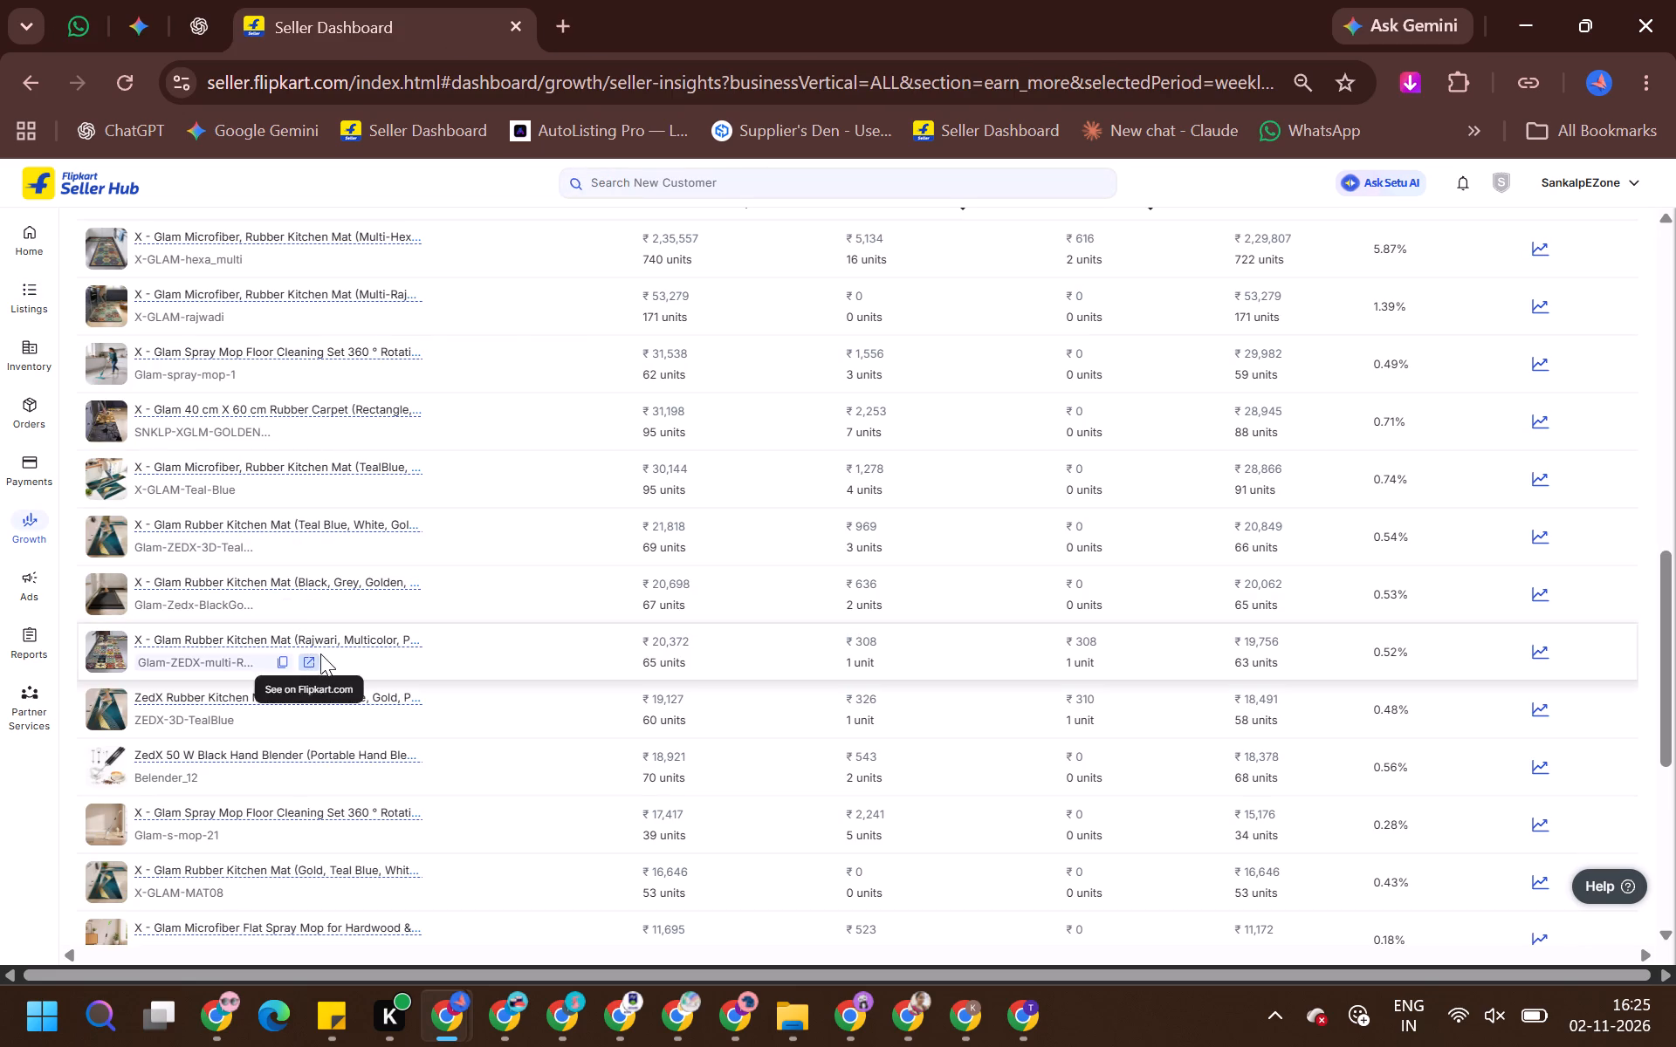
left_click(278, 670)
left_click(283, 662)
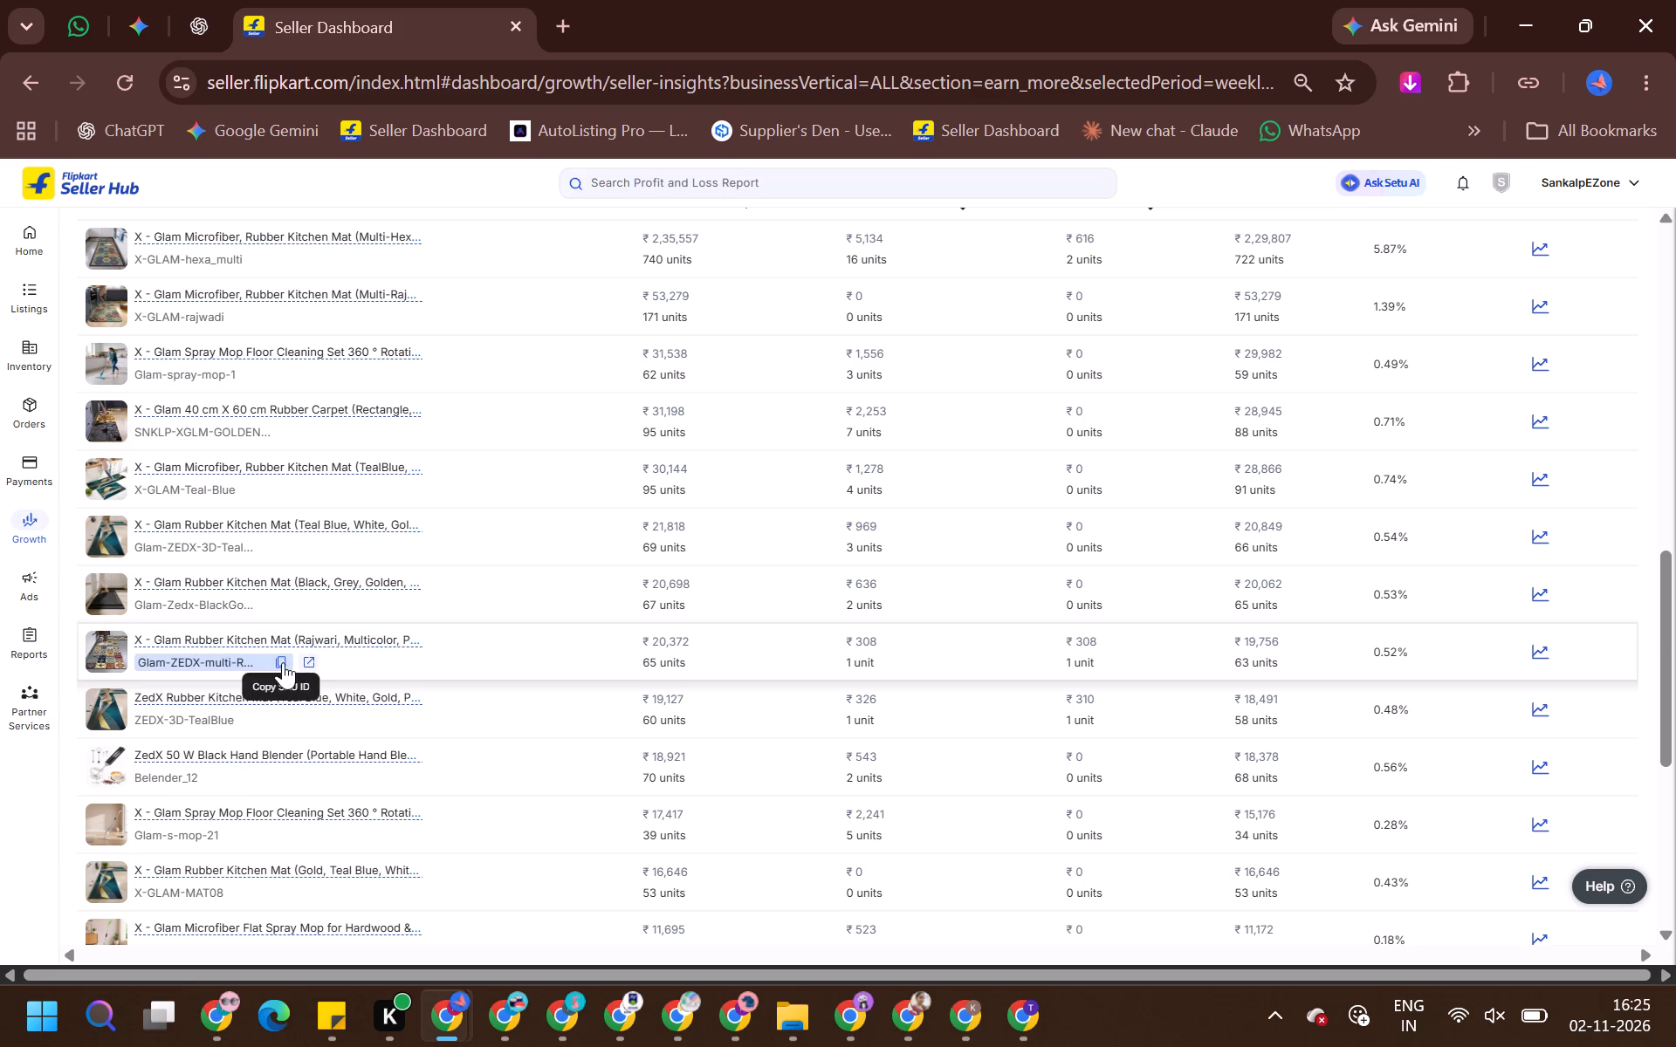
key("alt+Tab")
left_click(753, 202)
left_click(760, 178, "ctrl")
key("ctrl+a")
key("ctrl+v")
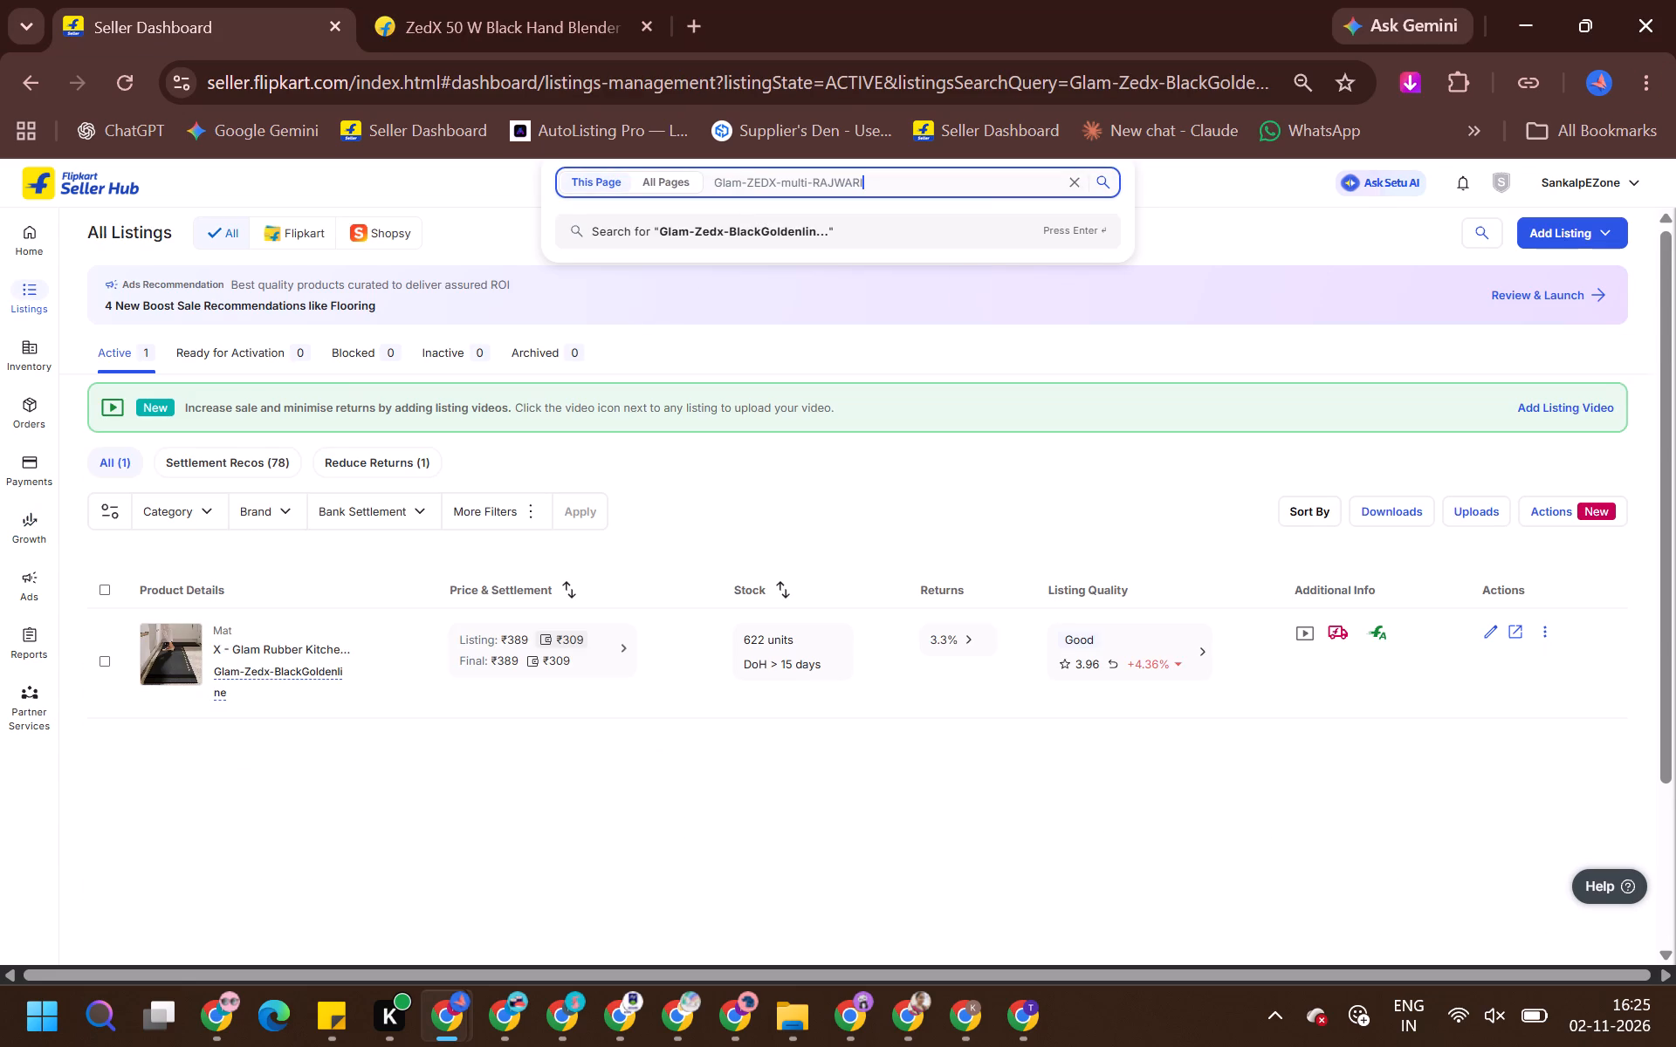
key("Return")
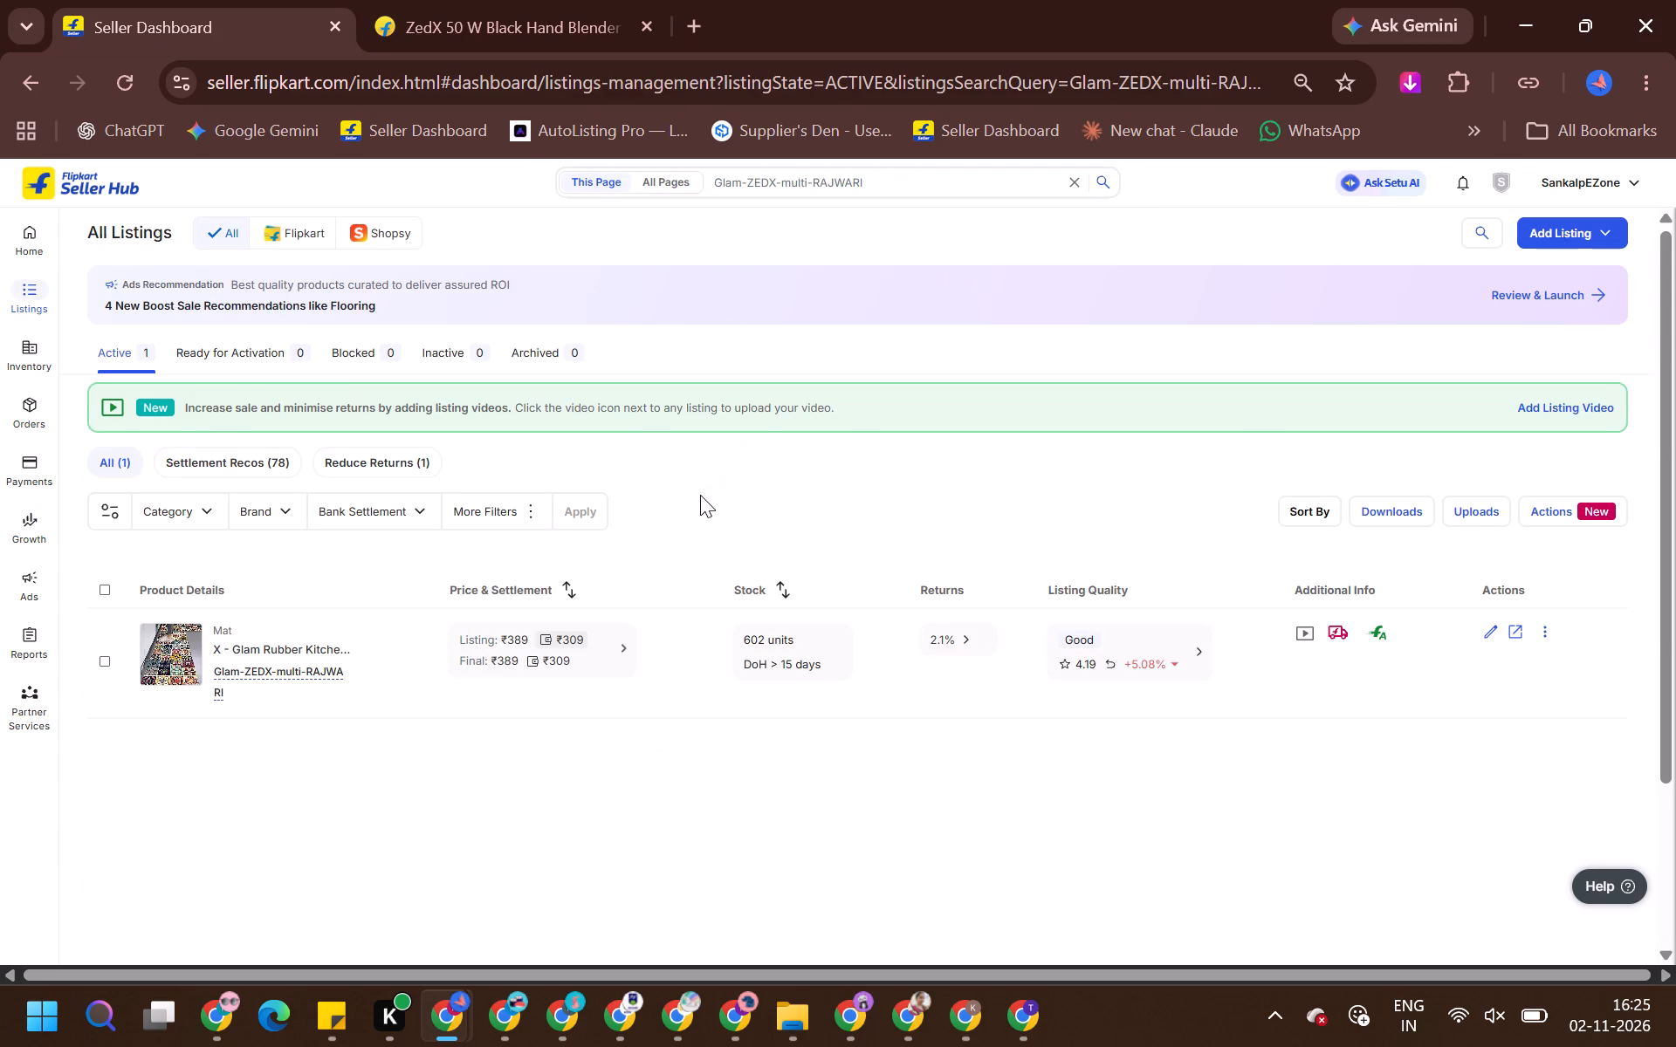
Copy the SKU ID ZEDX-3D-TealBlue from the top performing products and search the listings for it to check its settlement.
key("alt+Tab")
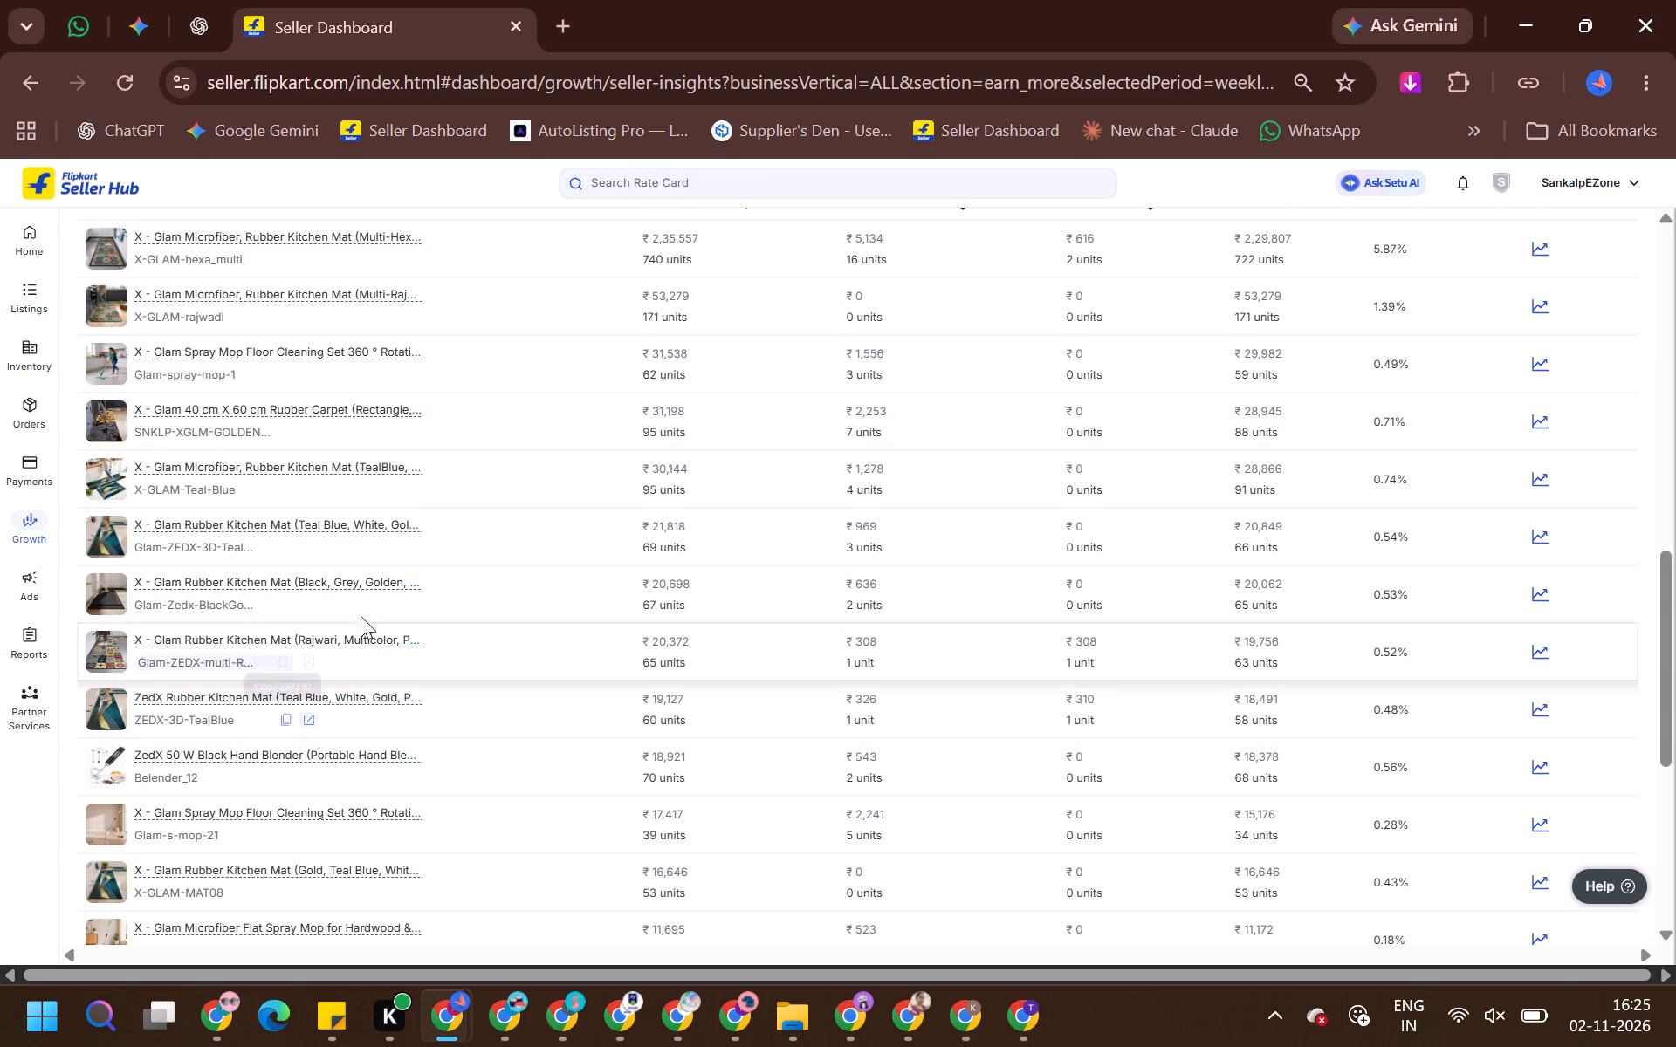
scroll(370, 592, "down", 2)
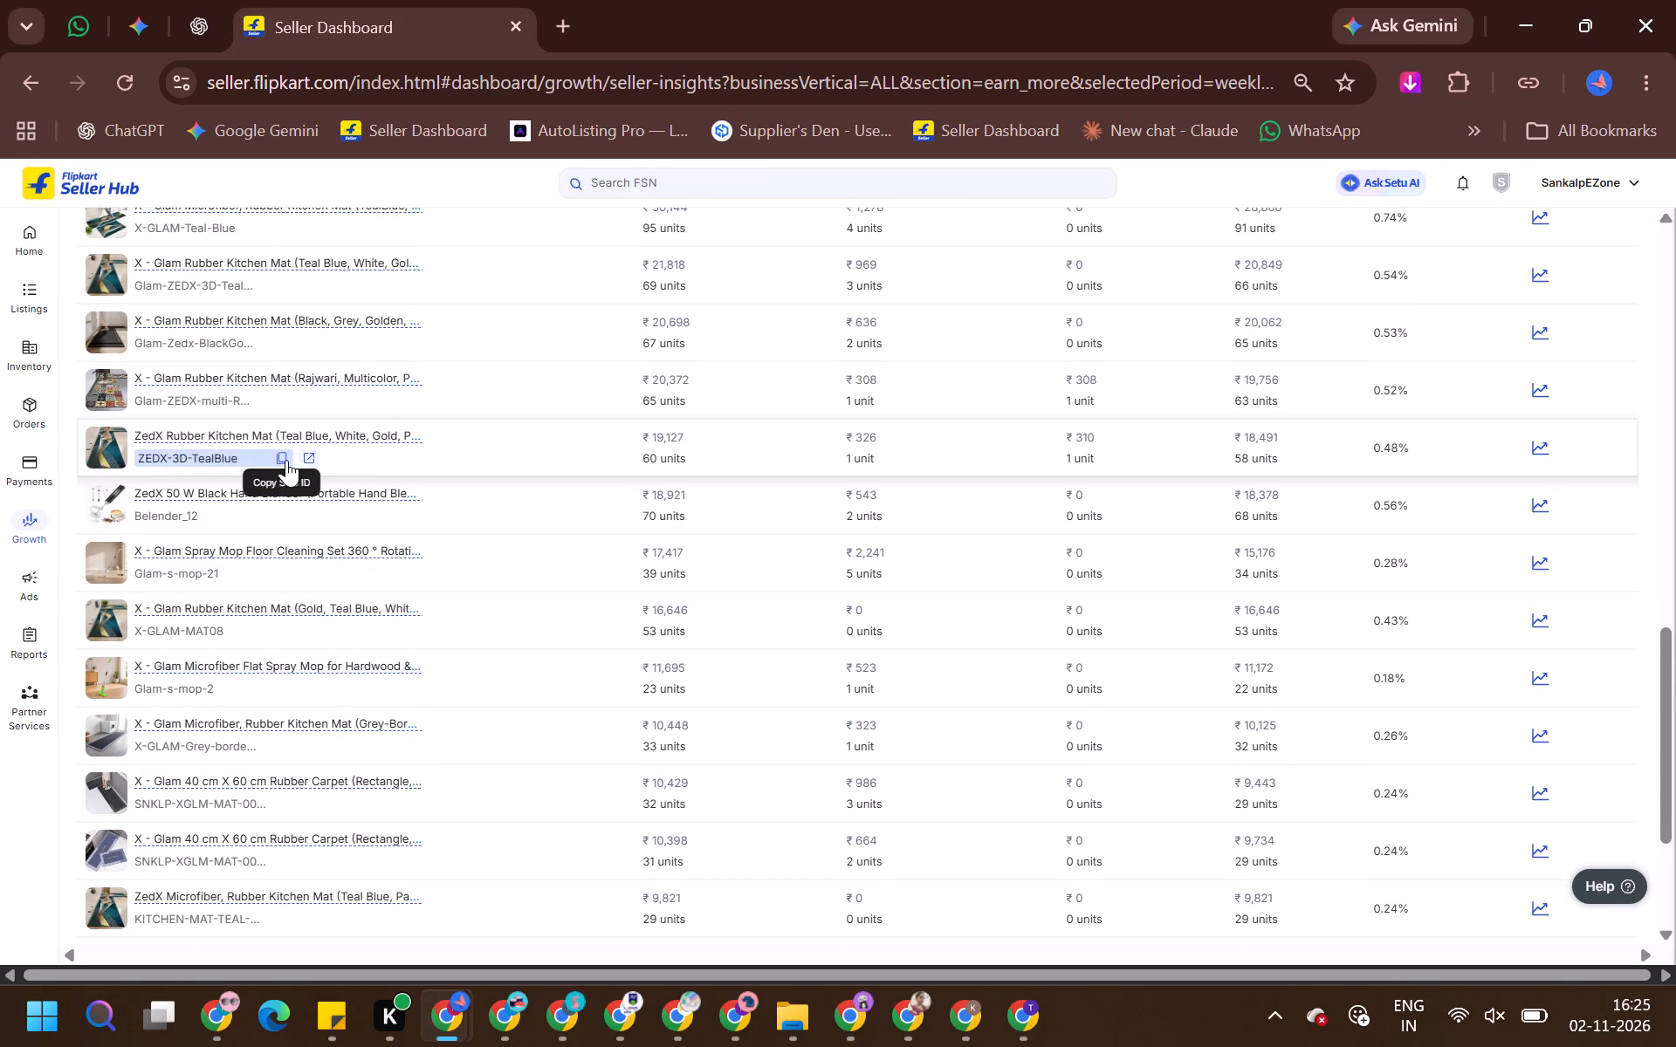
left_click(285, 460)
key("alt+Tab")
left_click(743, 168)
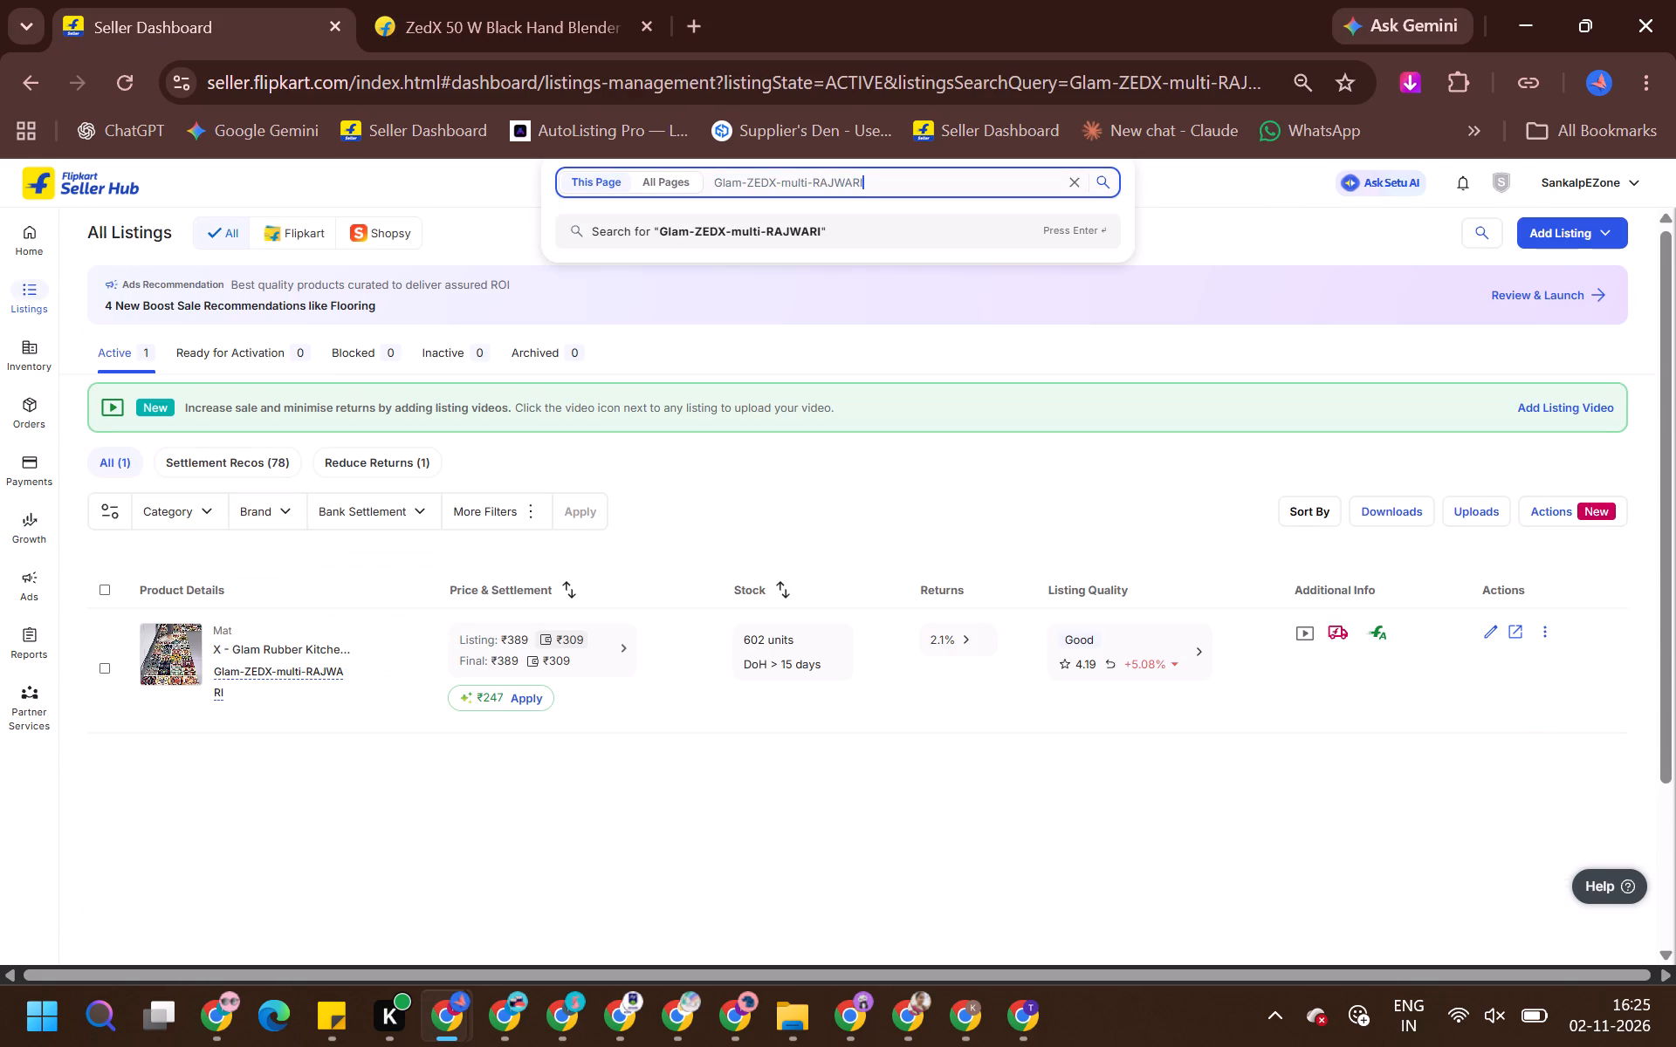
key("ctrl+a")
key("ctrl+v")
key("Return")
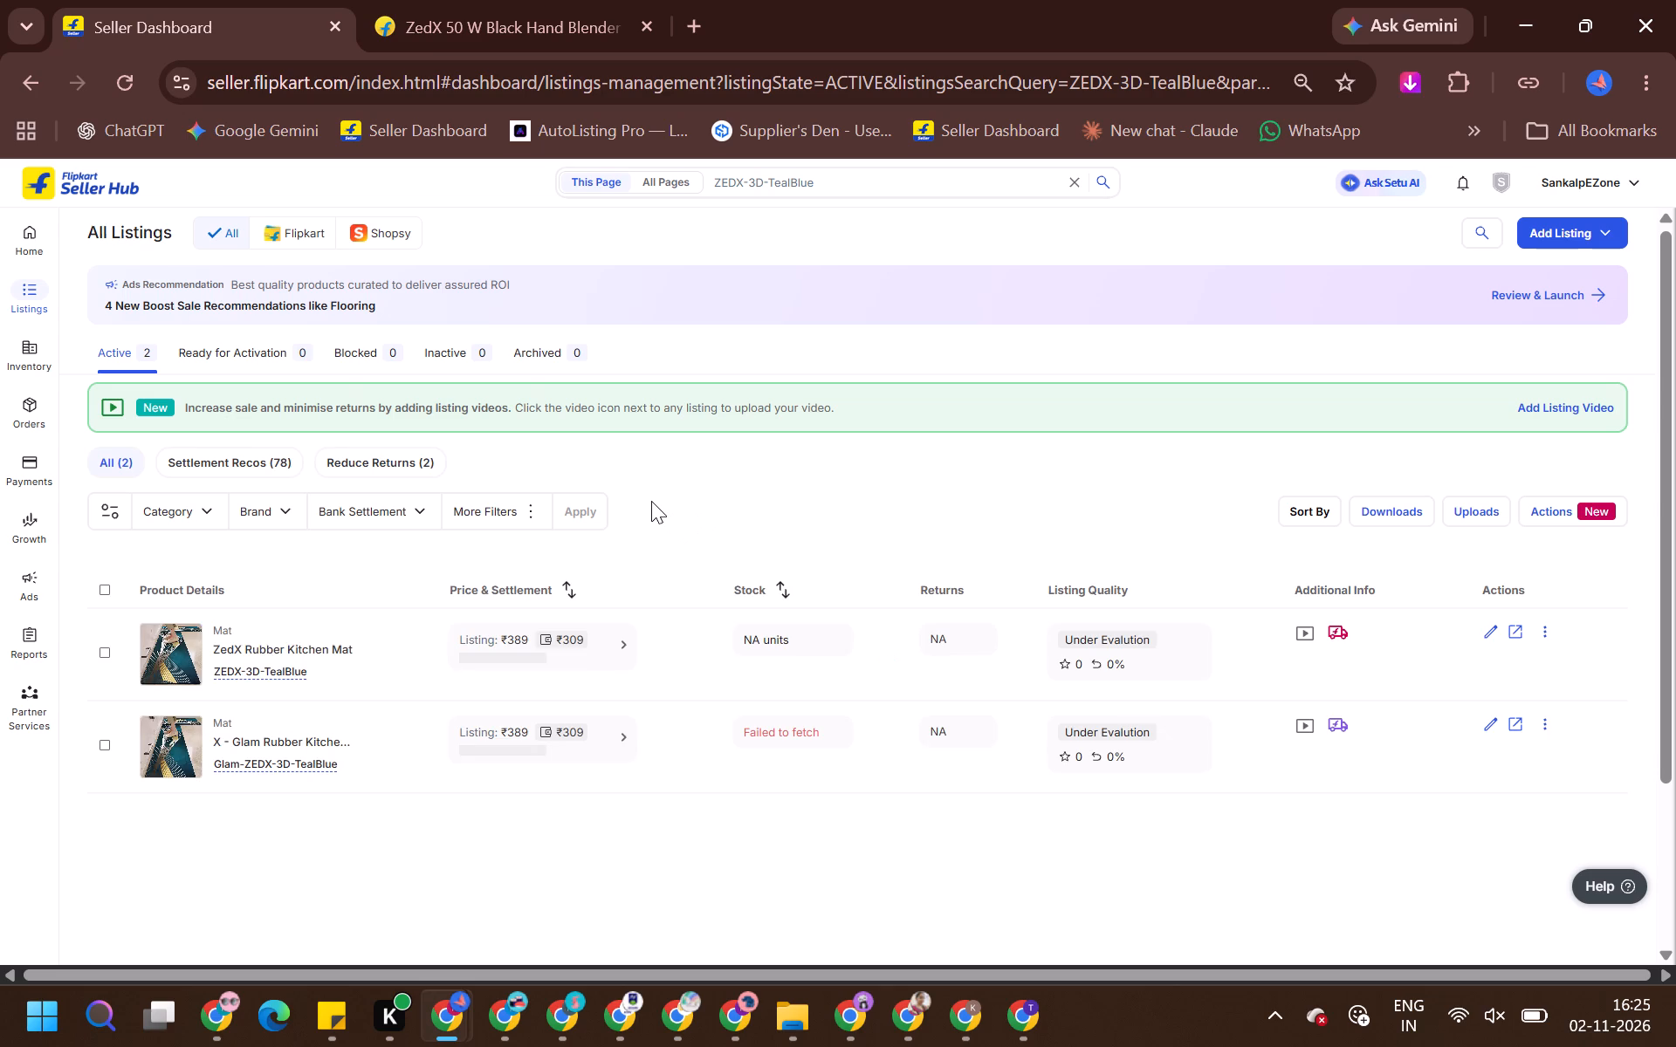
Review the rest of the top performing products list, including its second and third pages, for their SKUs and sales.
key("alt+Tab")
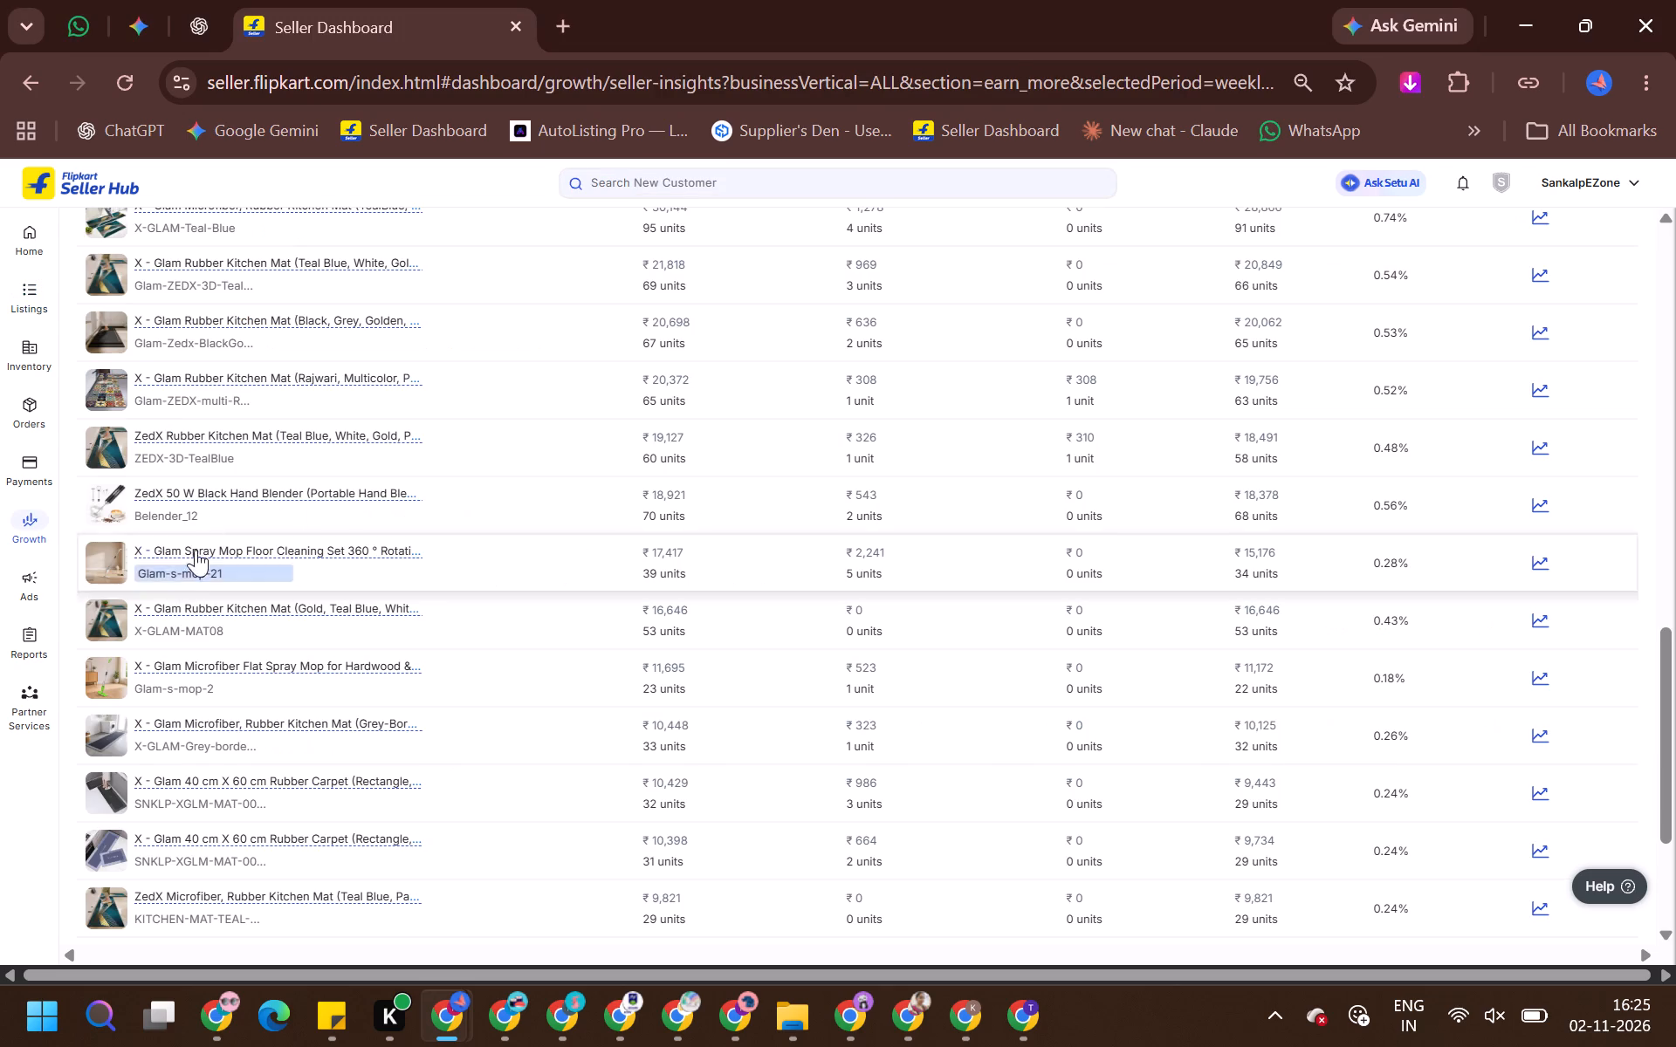
scroll(250, 529, "down", 6)
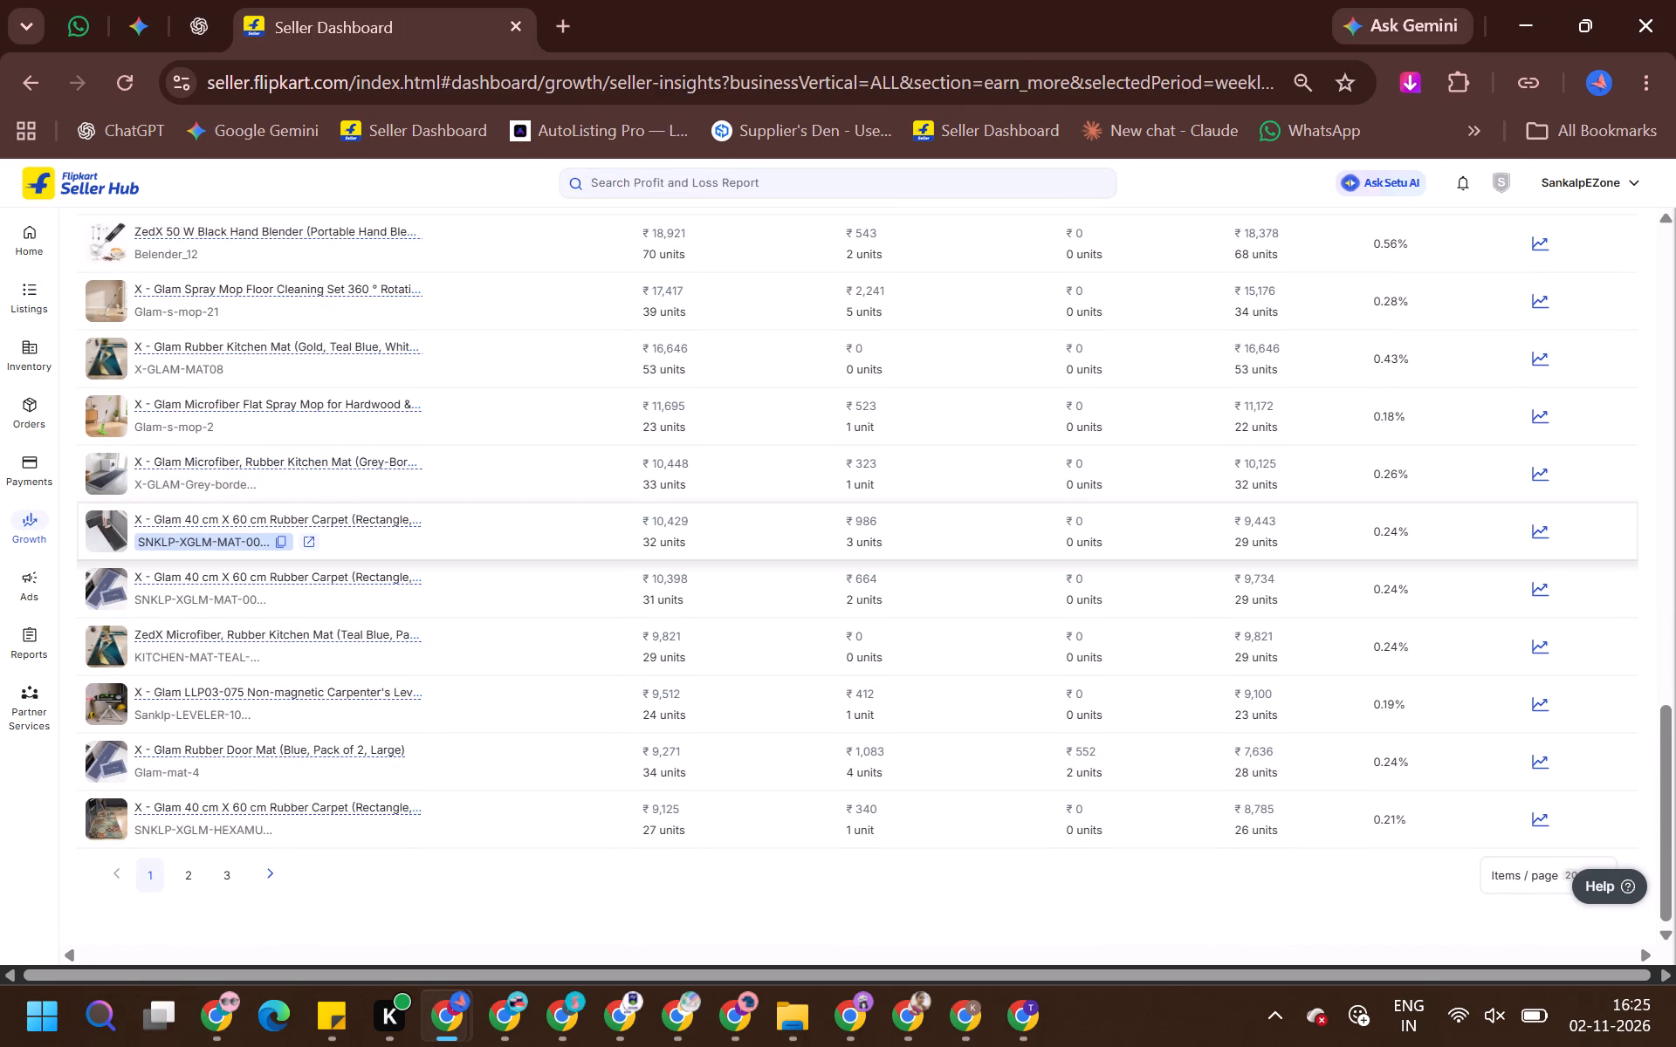
left_click(206, 872)
left_click(187, 879)
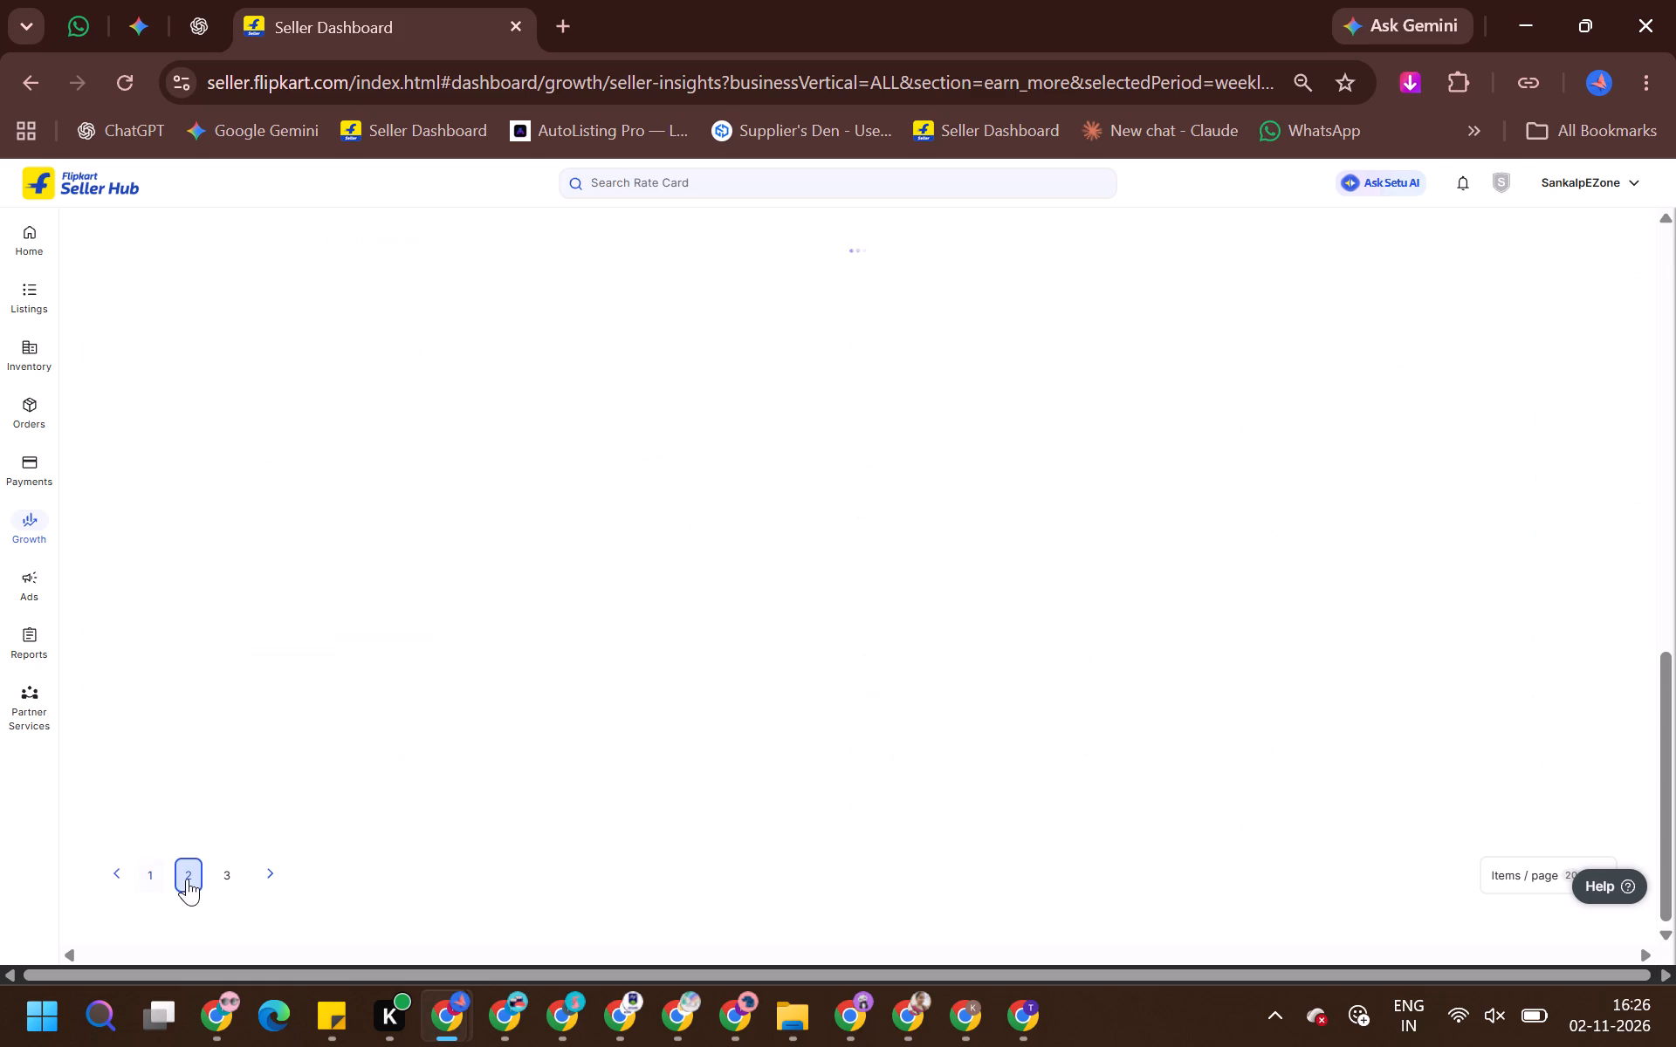
scroll(500, 437, "up", 2)
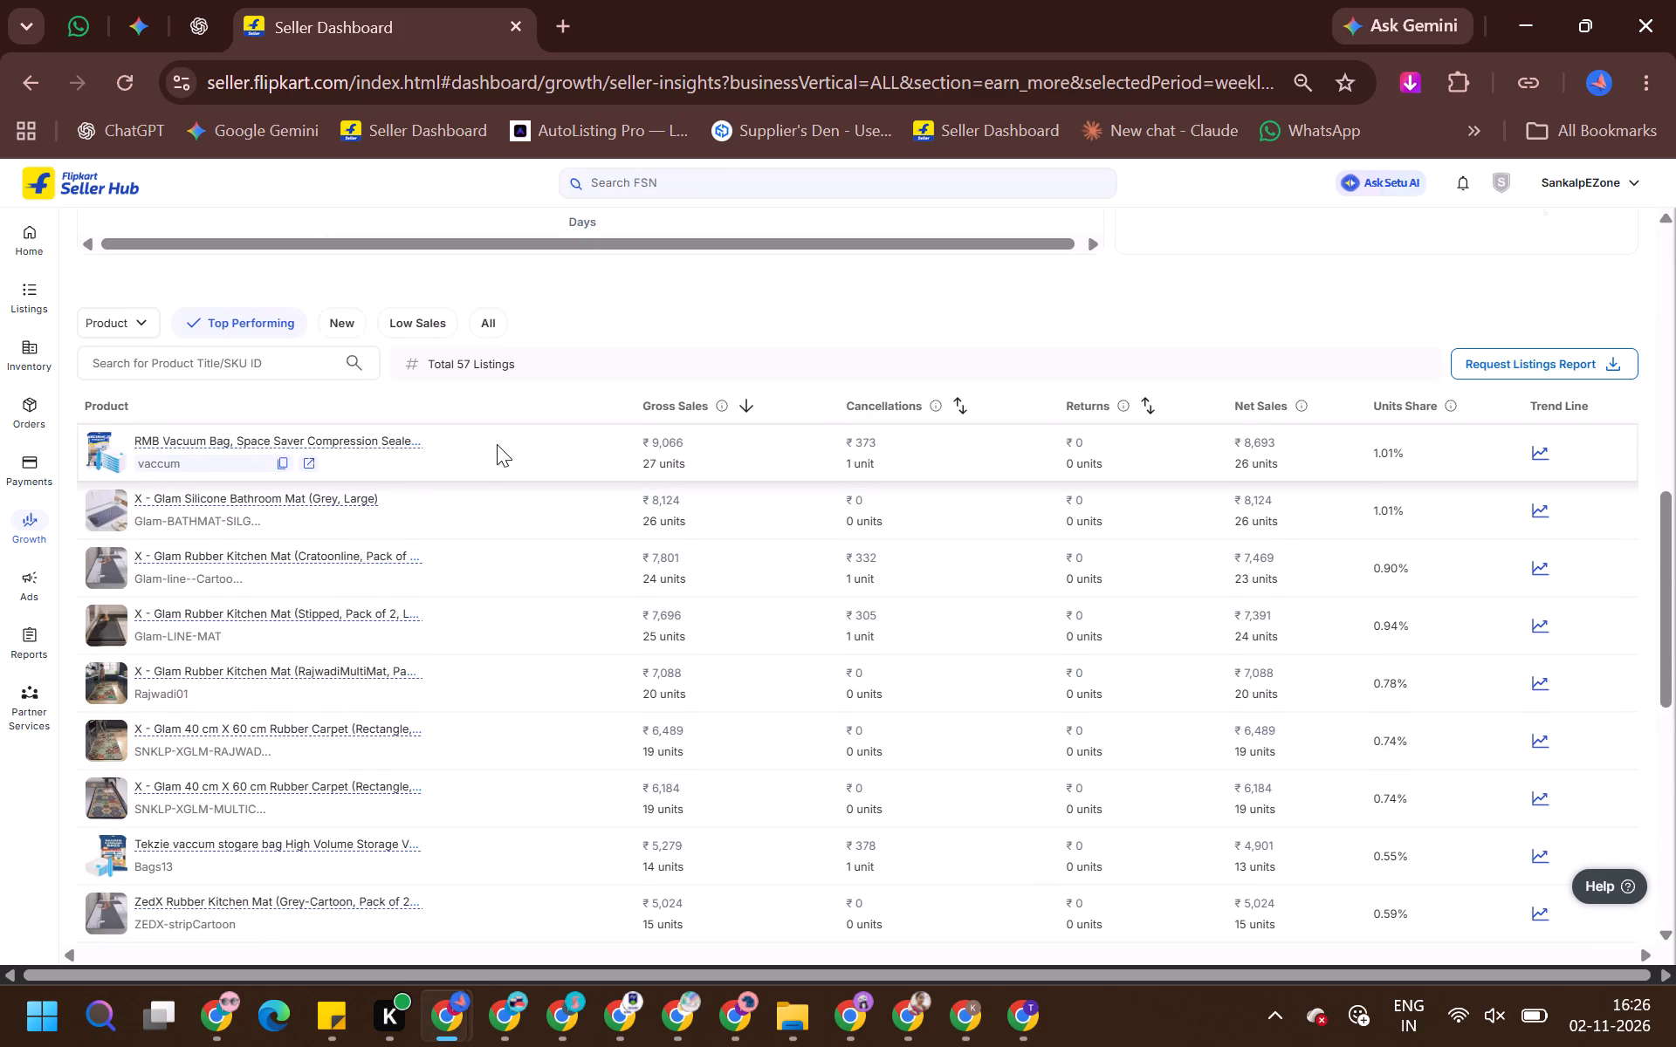
scroll(497, 444, "down", 6)
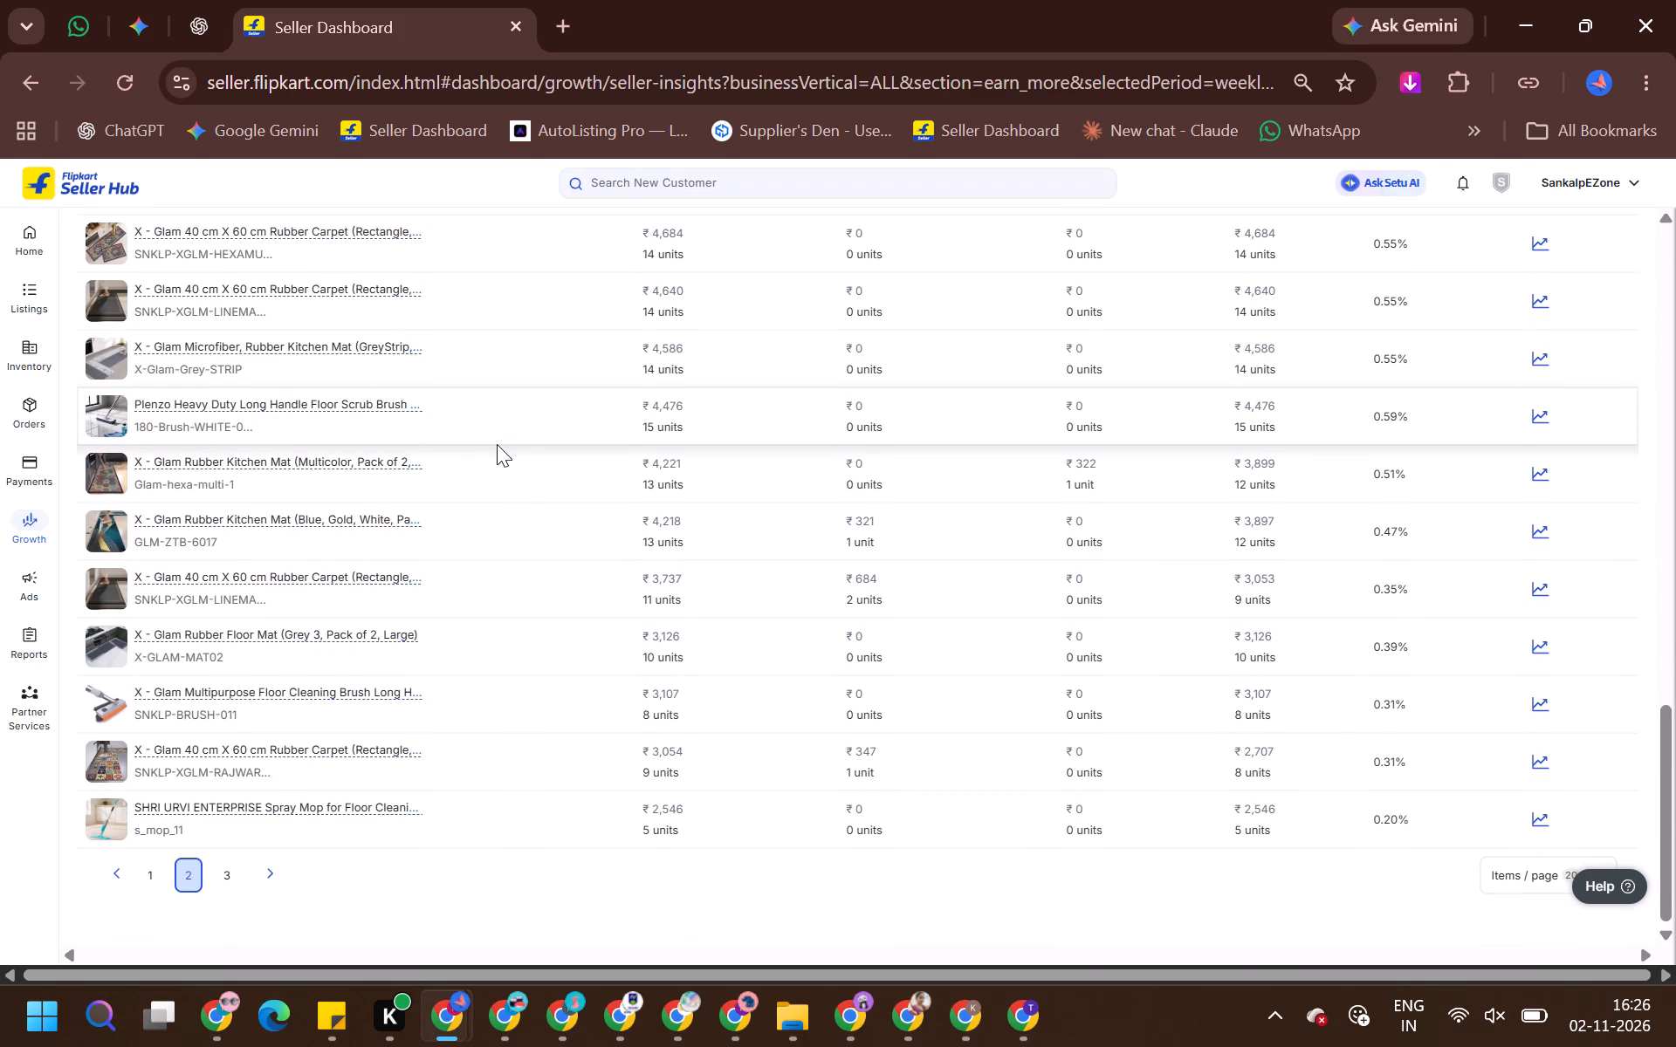
left_click(227, 870)
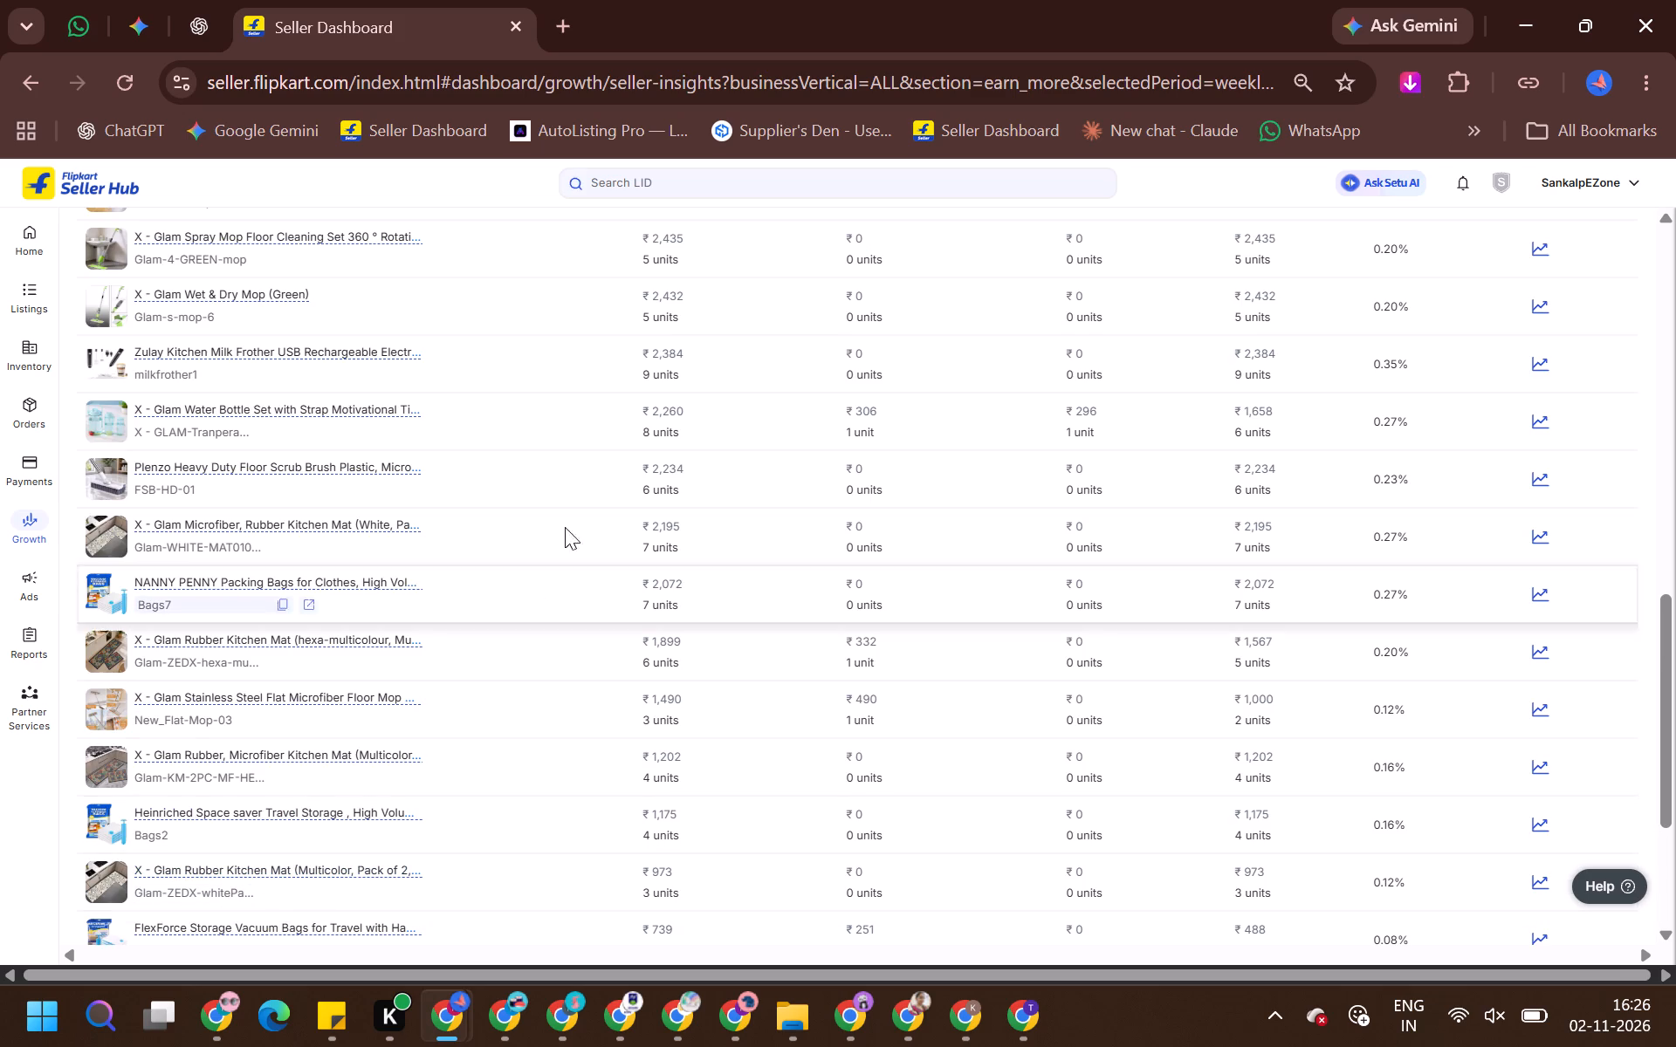
scroll(599, 438, "down", 3)
scroll(599, 438, "up", 4)
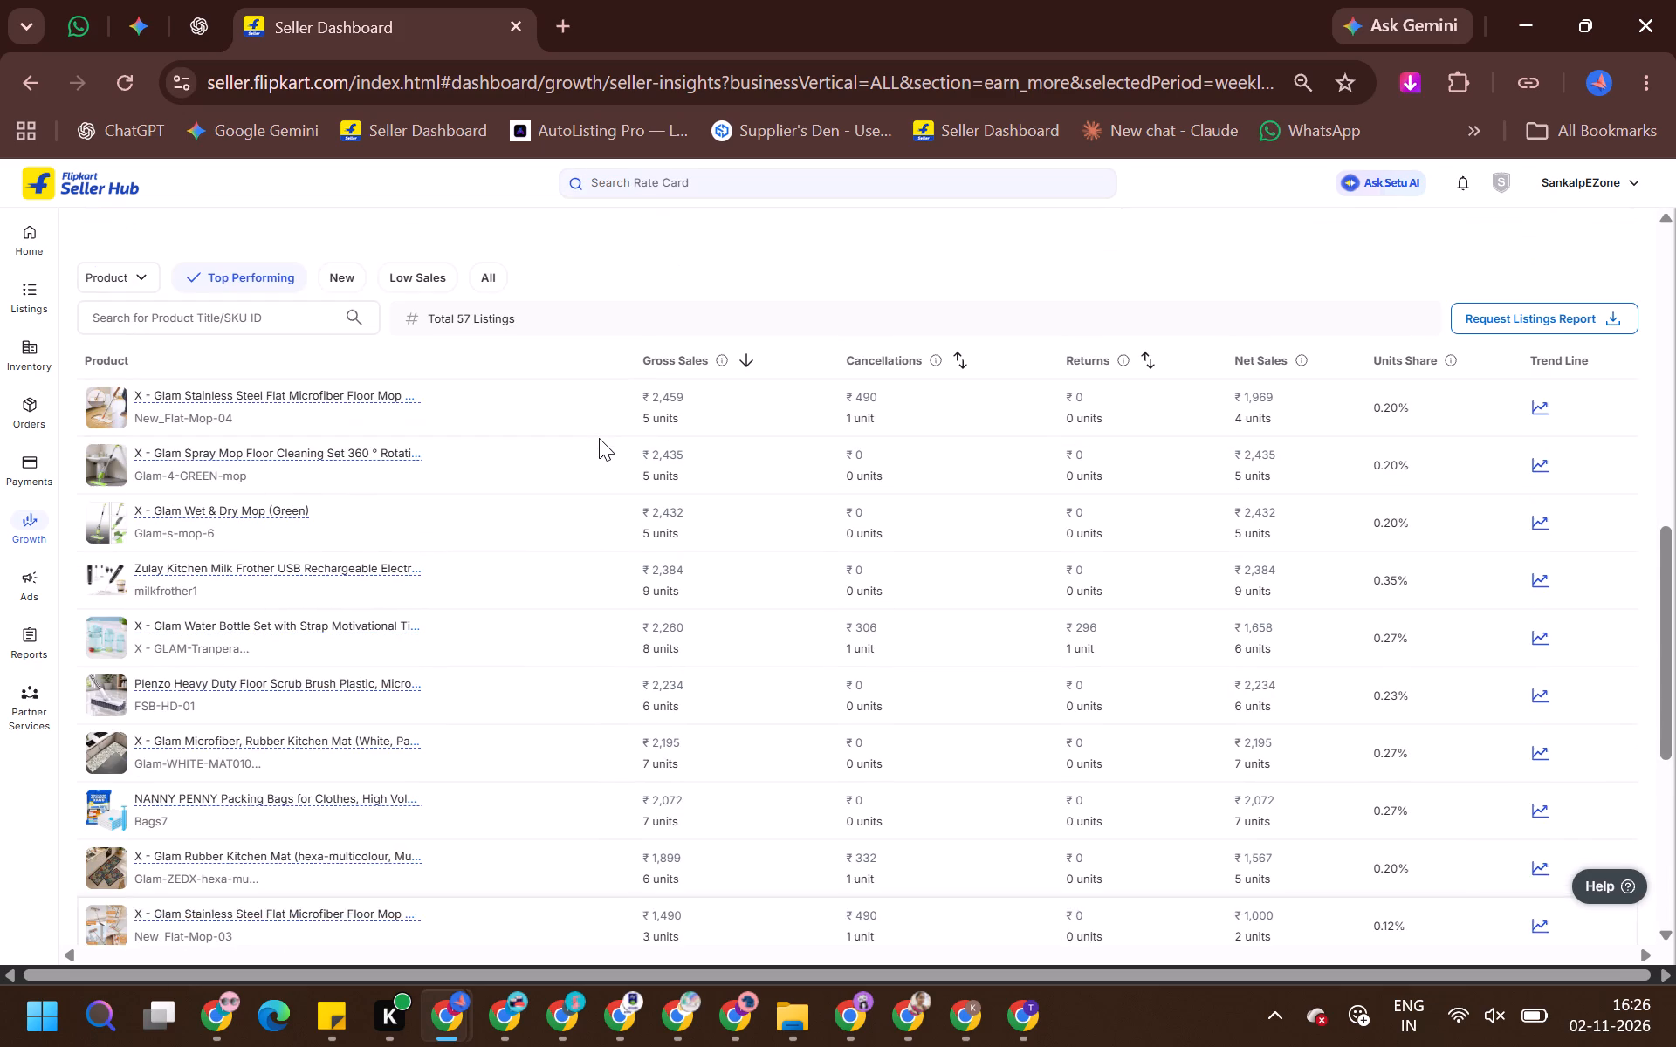
Review the remaining products at the end of the third page of the top performing list.
scroll(599, 438, "down", 4)
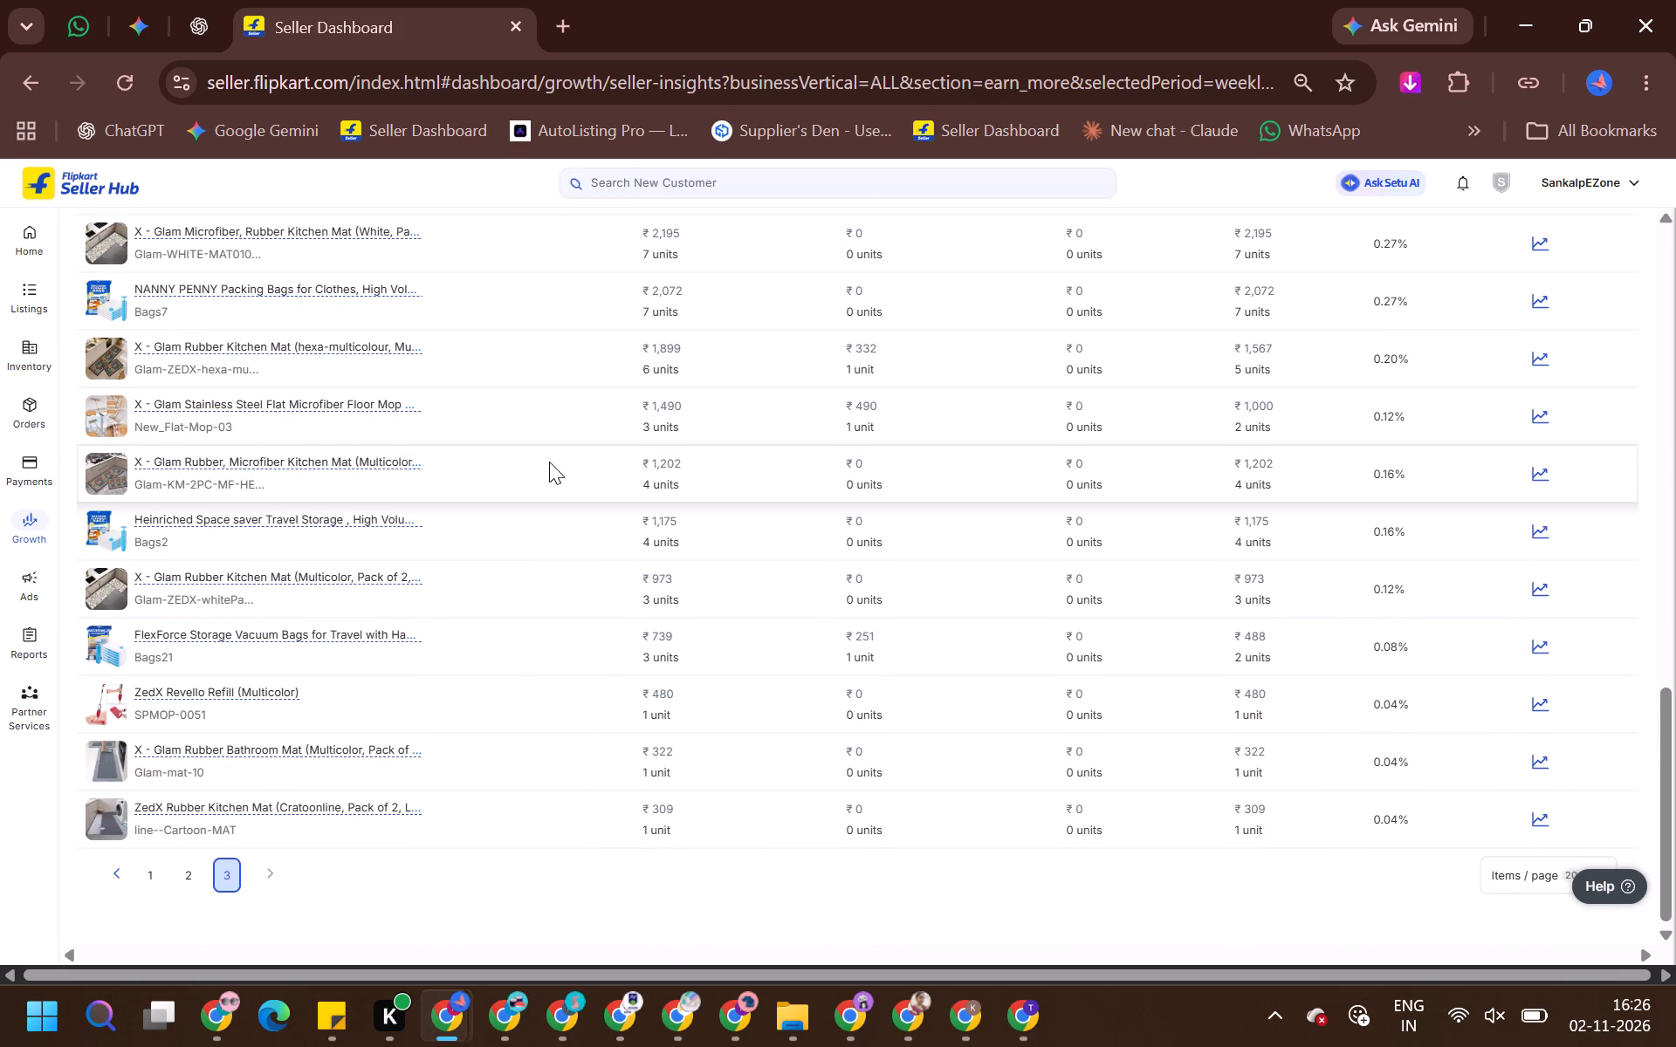
scroll(518, 535, "up", 17)
Leave the growth insights through the home page and look over the full list of active listings.
left_click(10, 250)
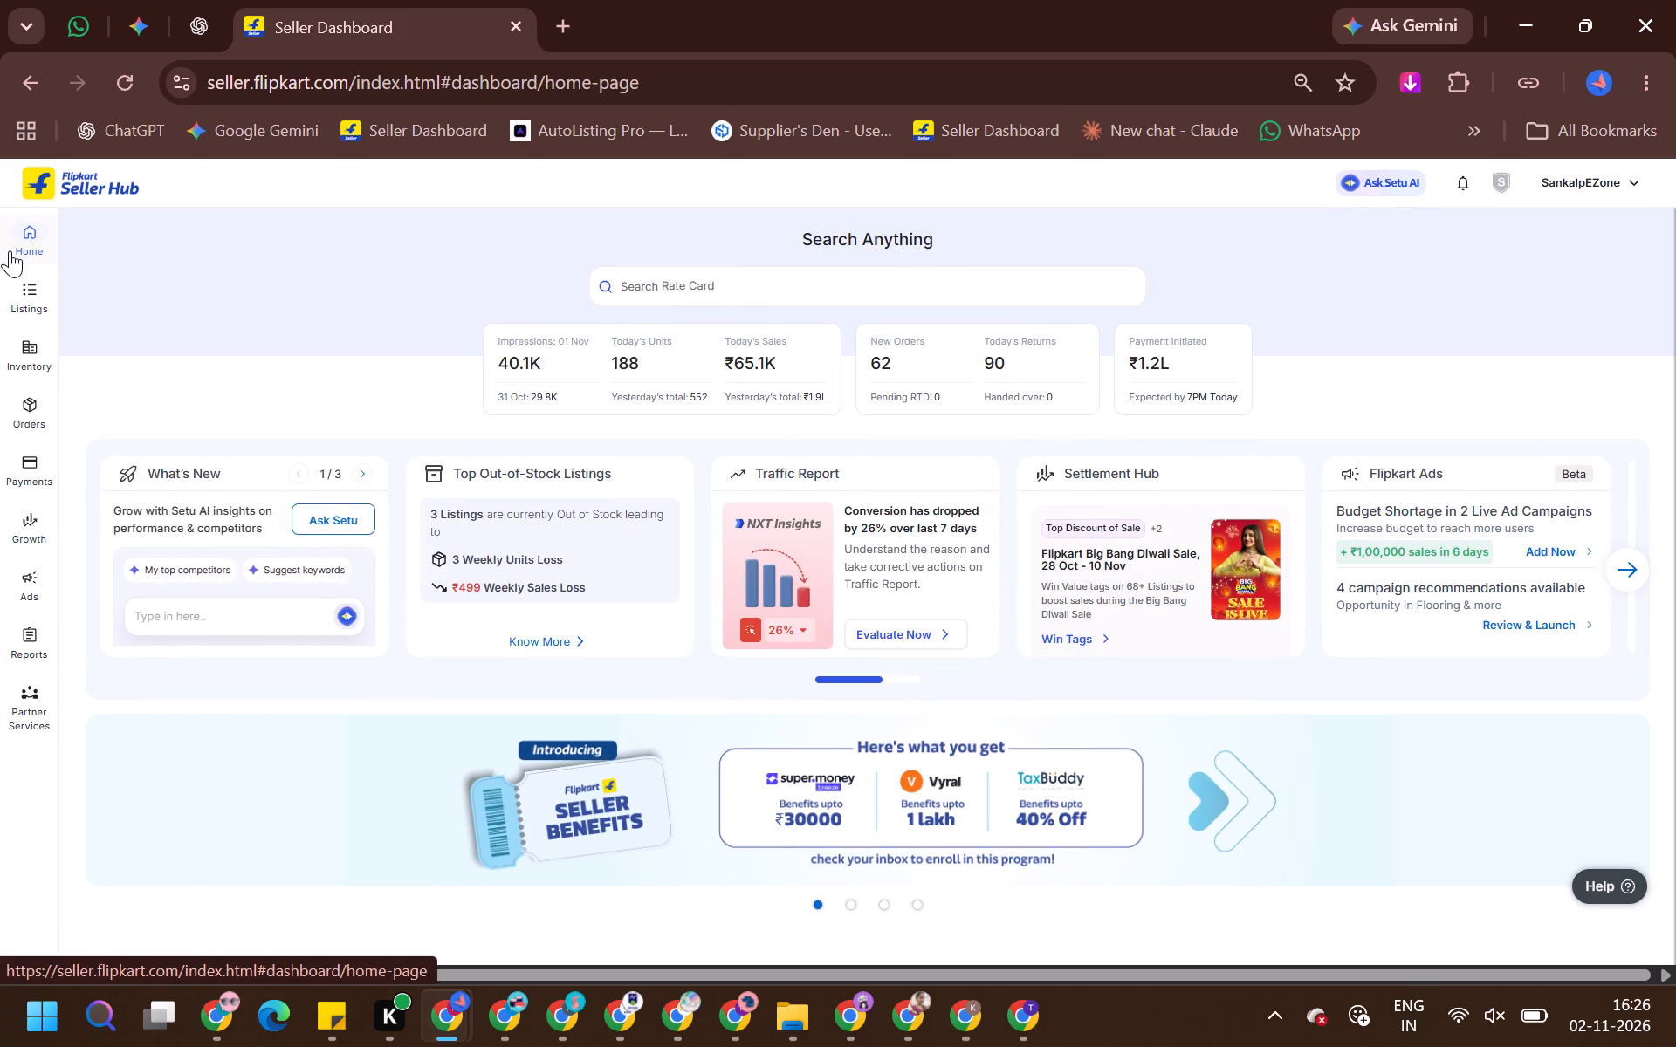
left_click(15, 297)
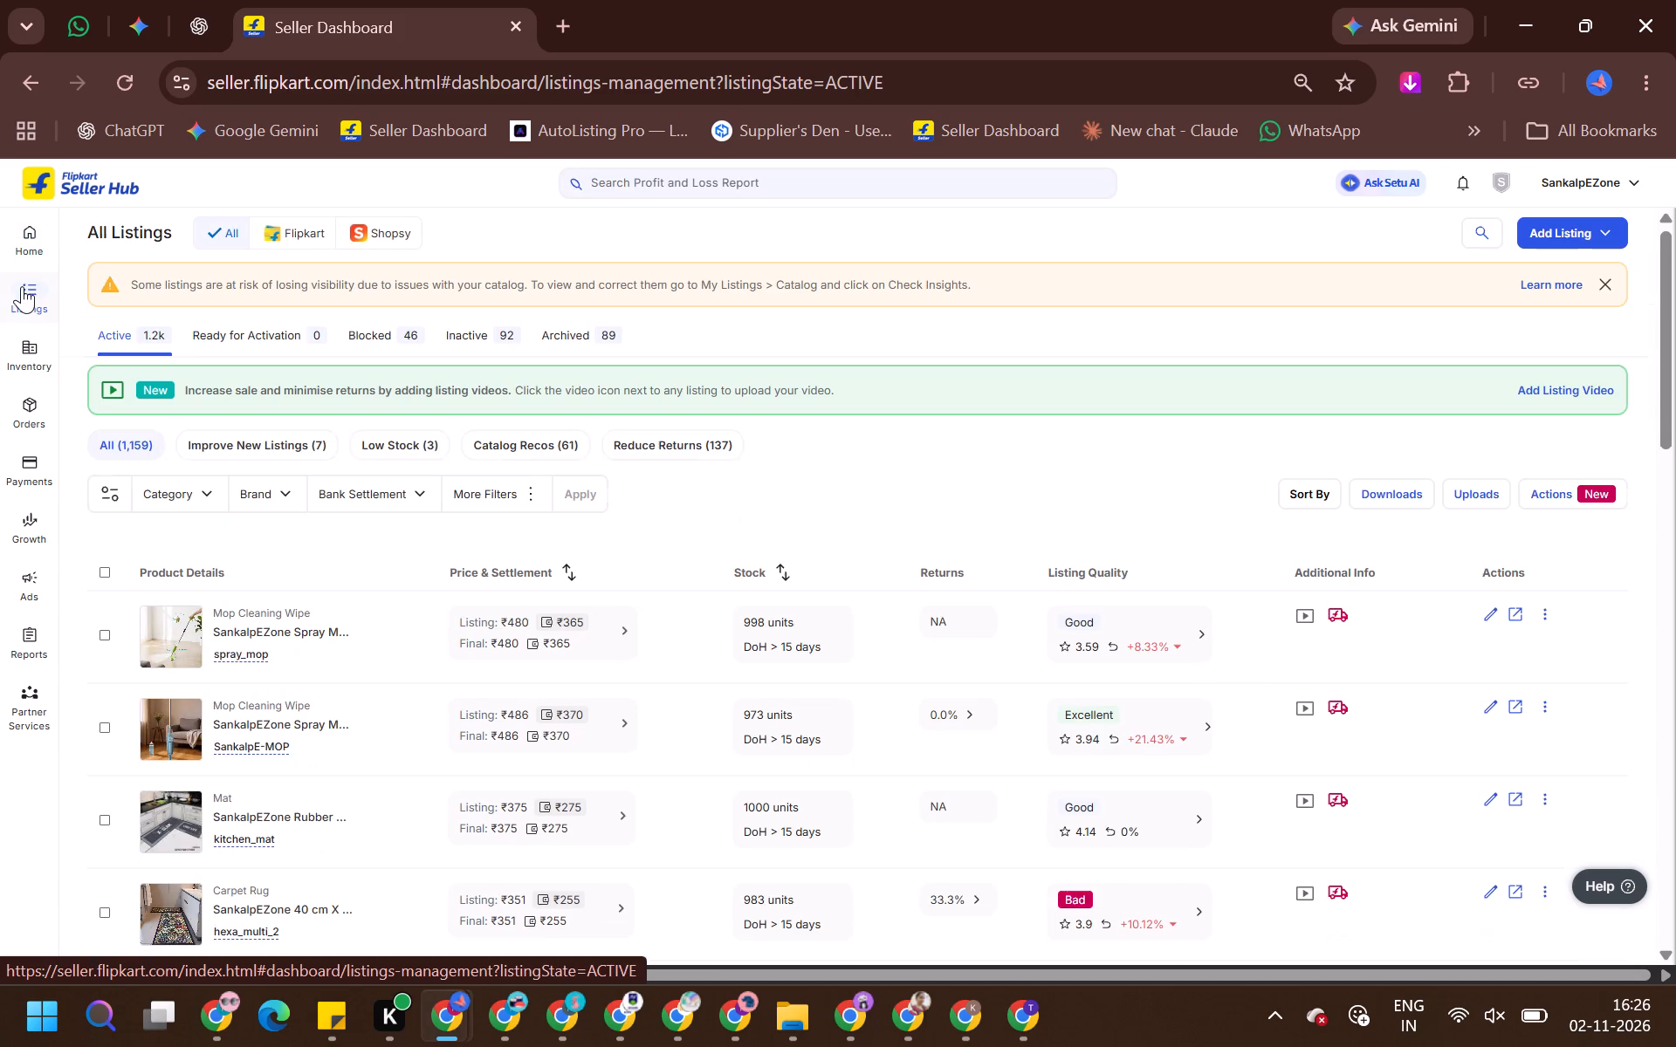
scroll(653, 569, "down", 1)
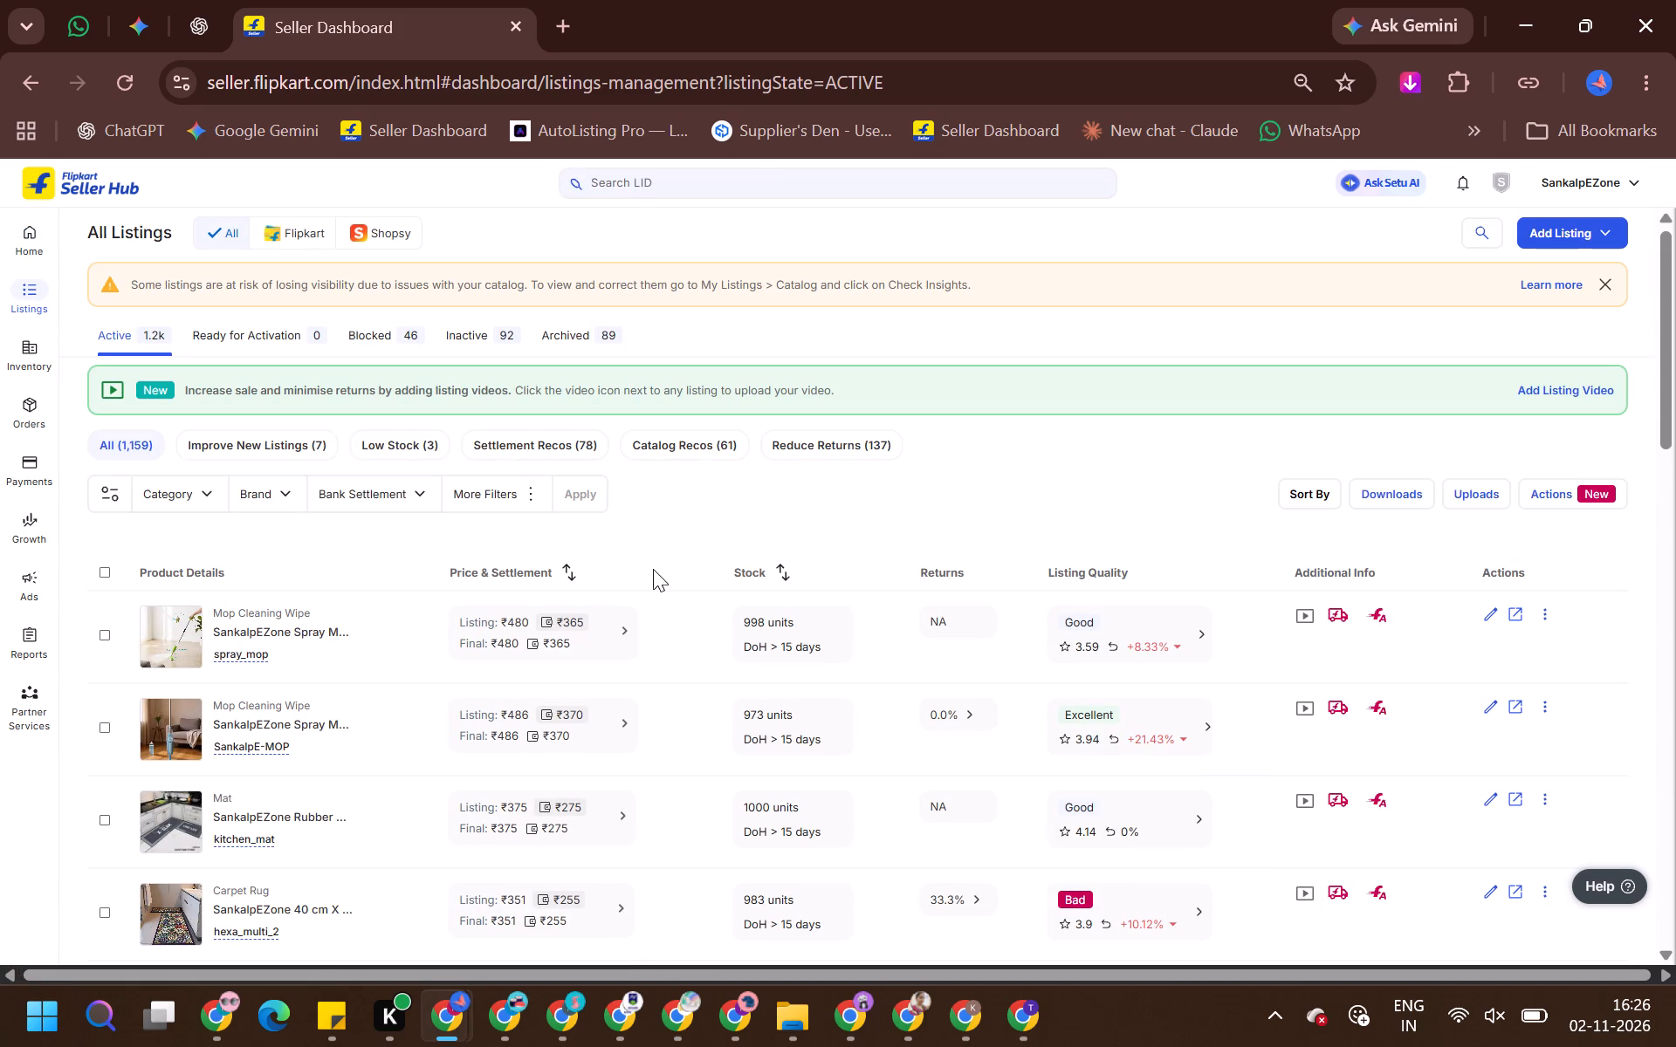
scroll(653, 569, "down", 3)
scroll(598, 599, "up", 5)
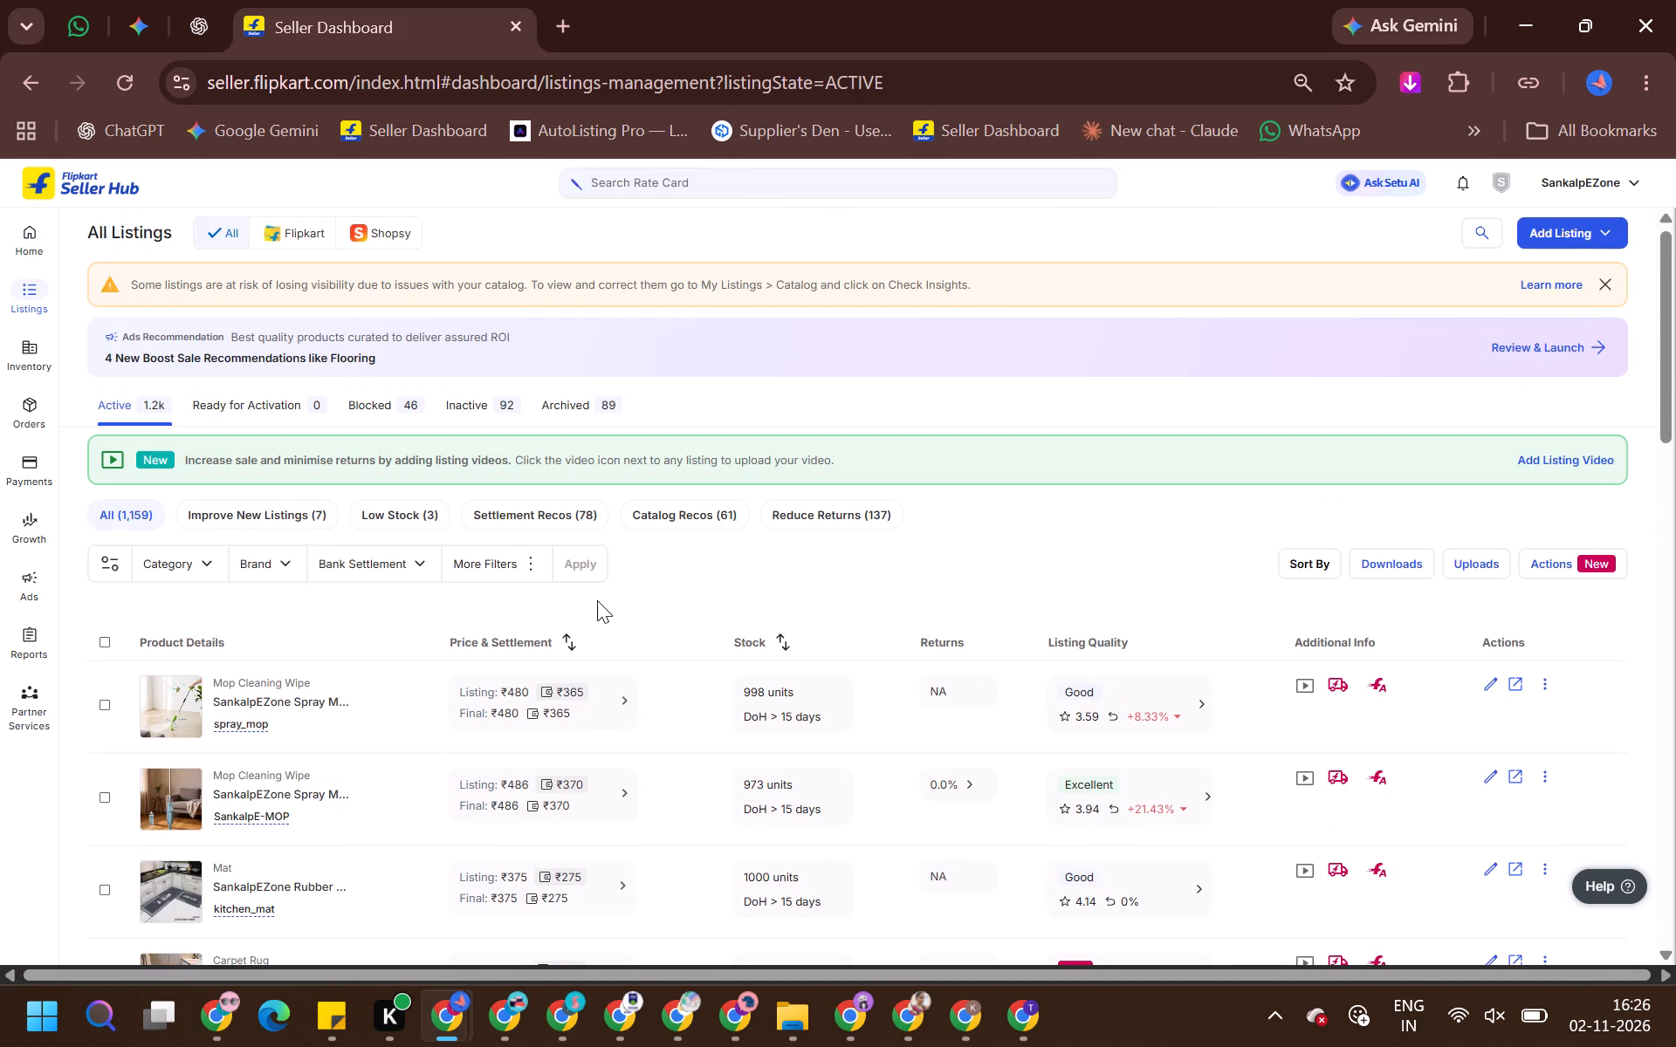
Switch to the other Seller Dashboard window with the ZEDX-3D-TealBlue listing search.
left_click(430, 1029)
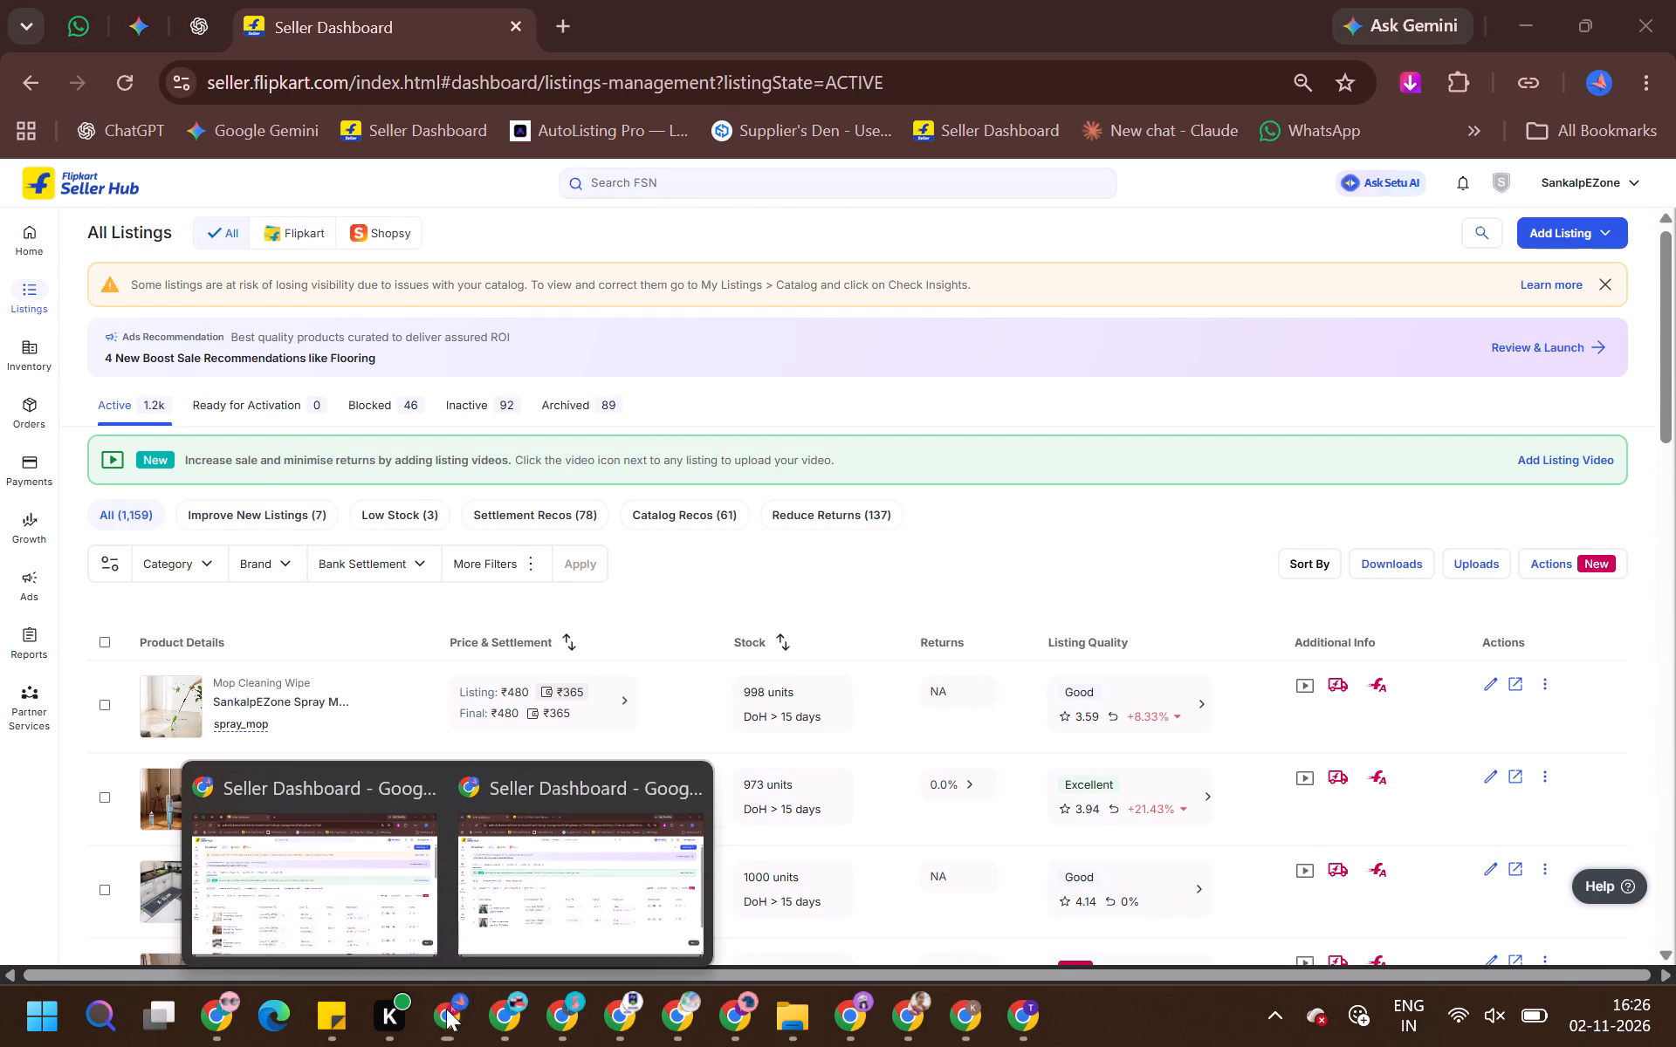
left_click(544, 898)
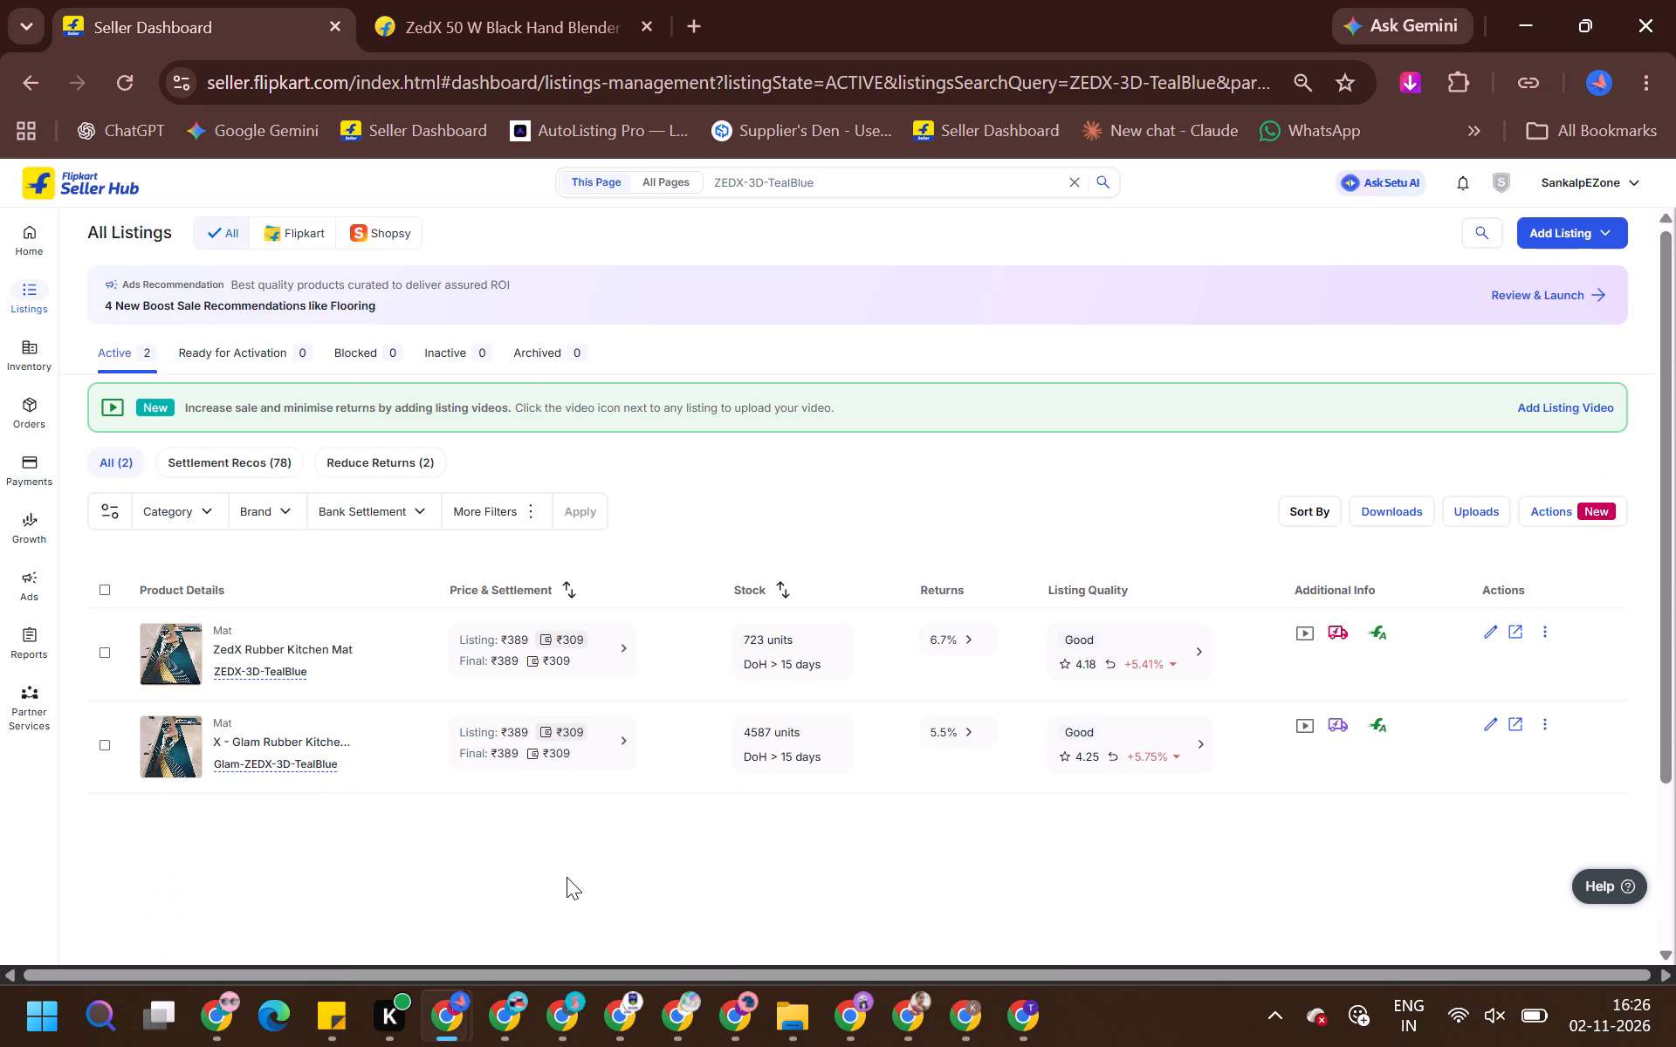
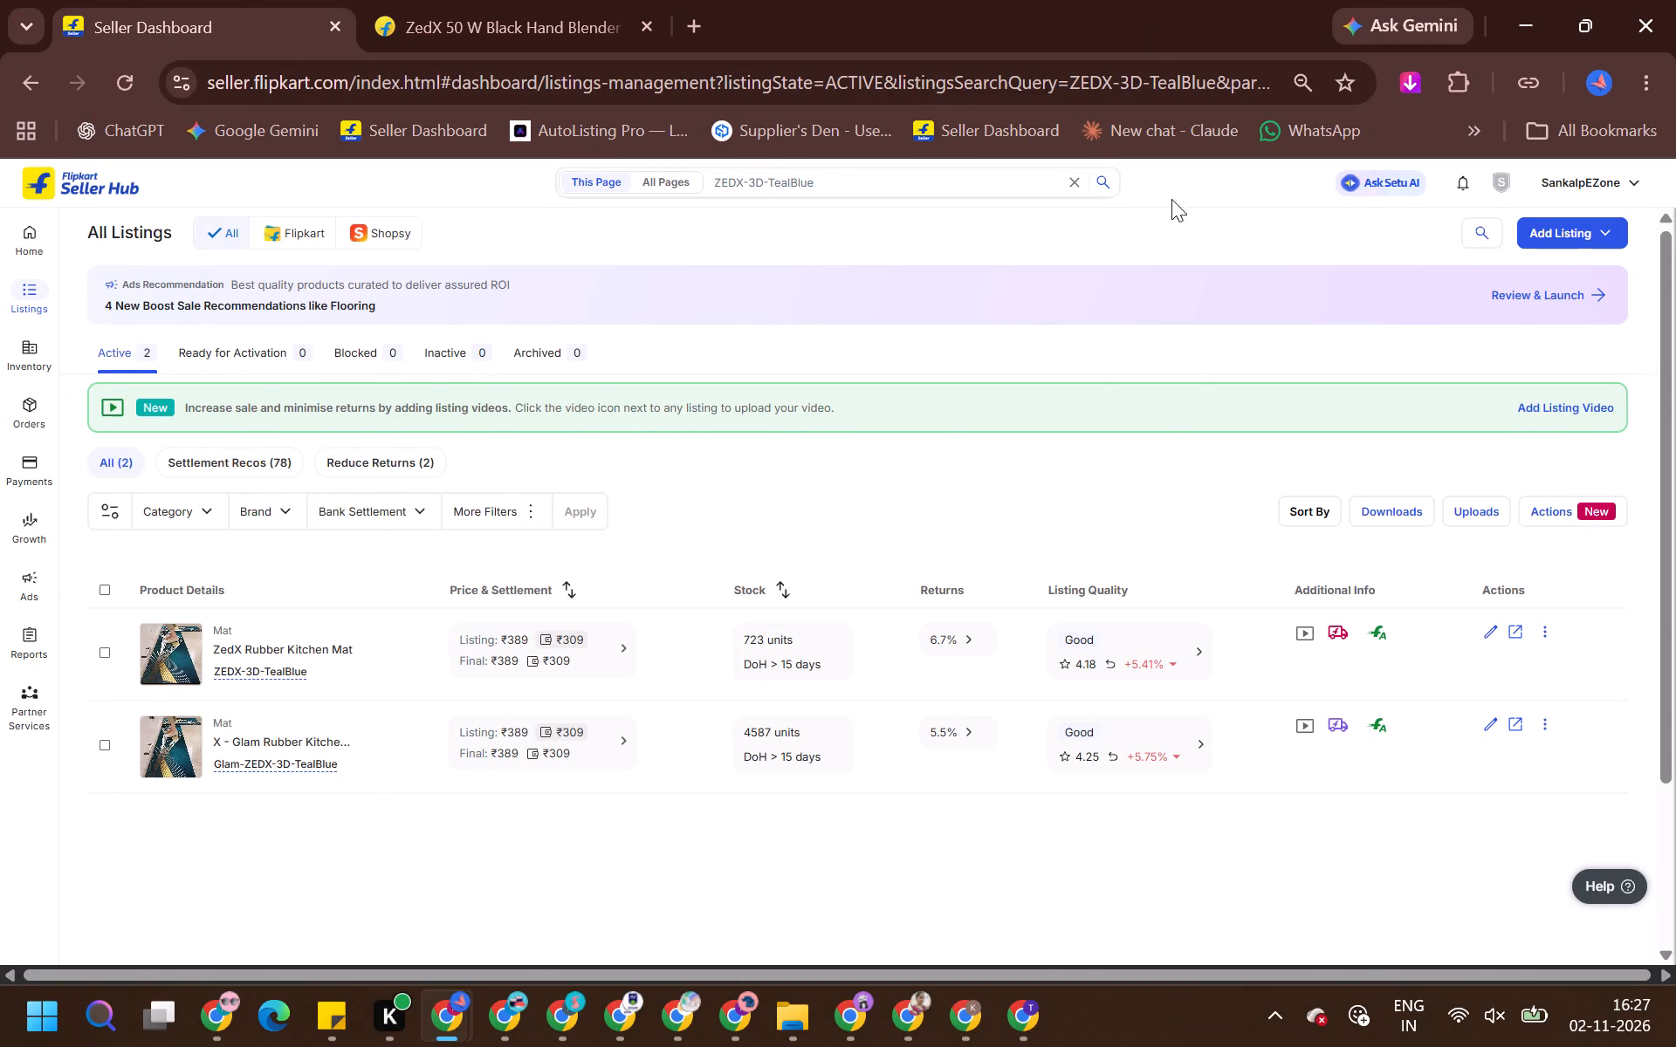
Close the ZedX 50 W Black Hand Blender product page and the extra seller window holding the ZEDX-3D-TealBlue listing search.
key("alt+Tab")
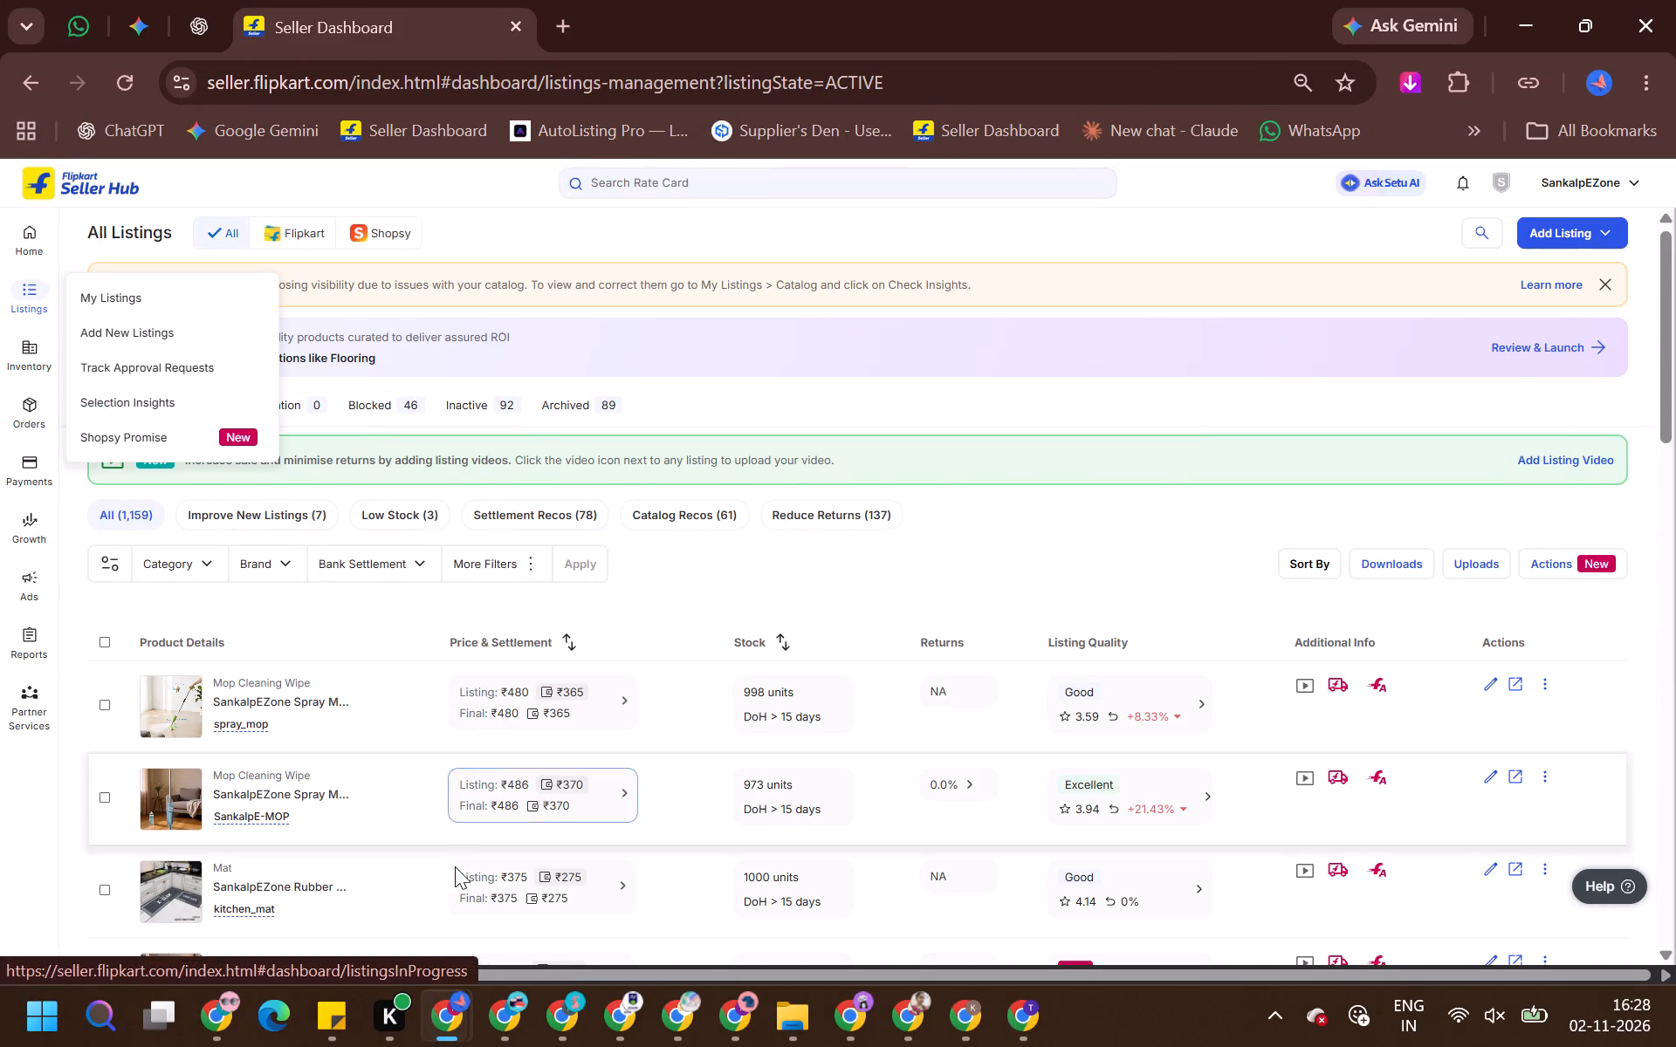
left_click(444, 1032)
left_click(606, 921)
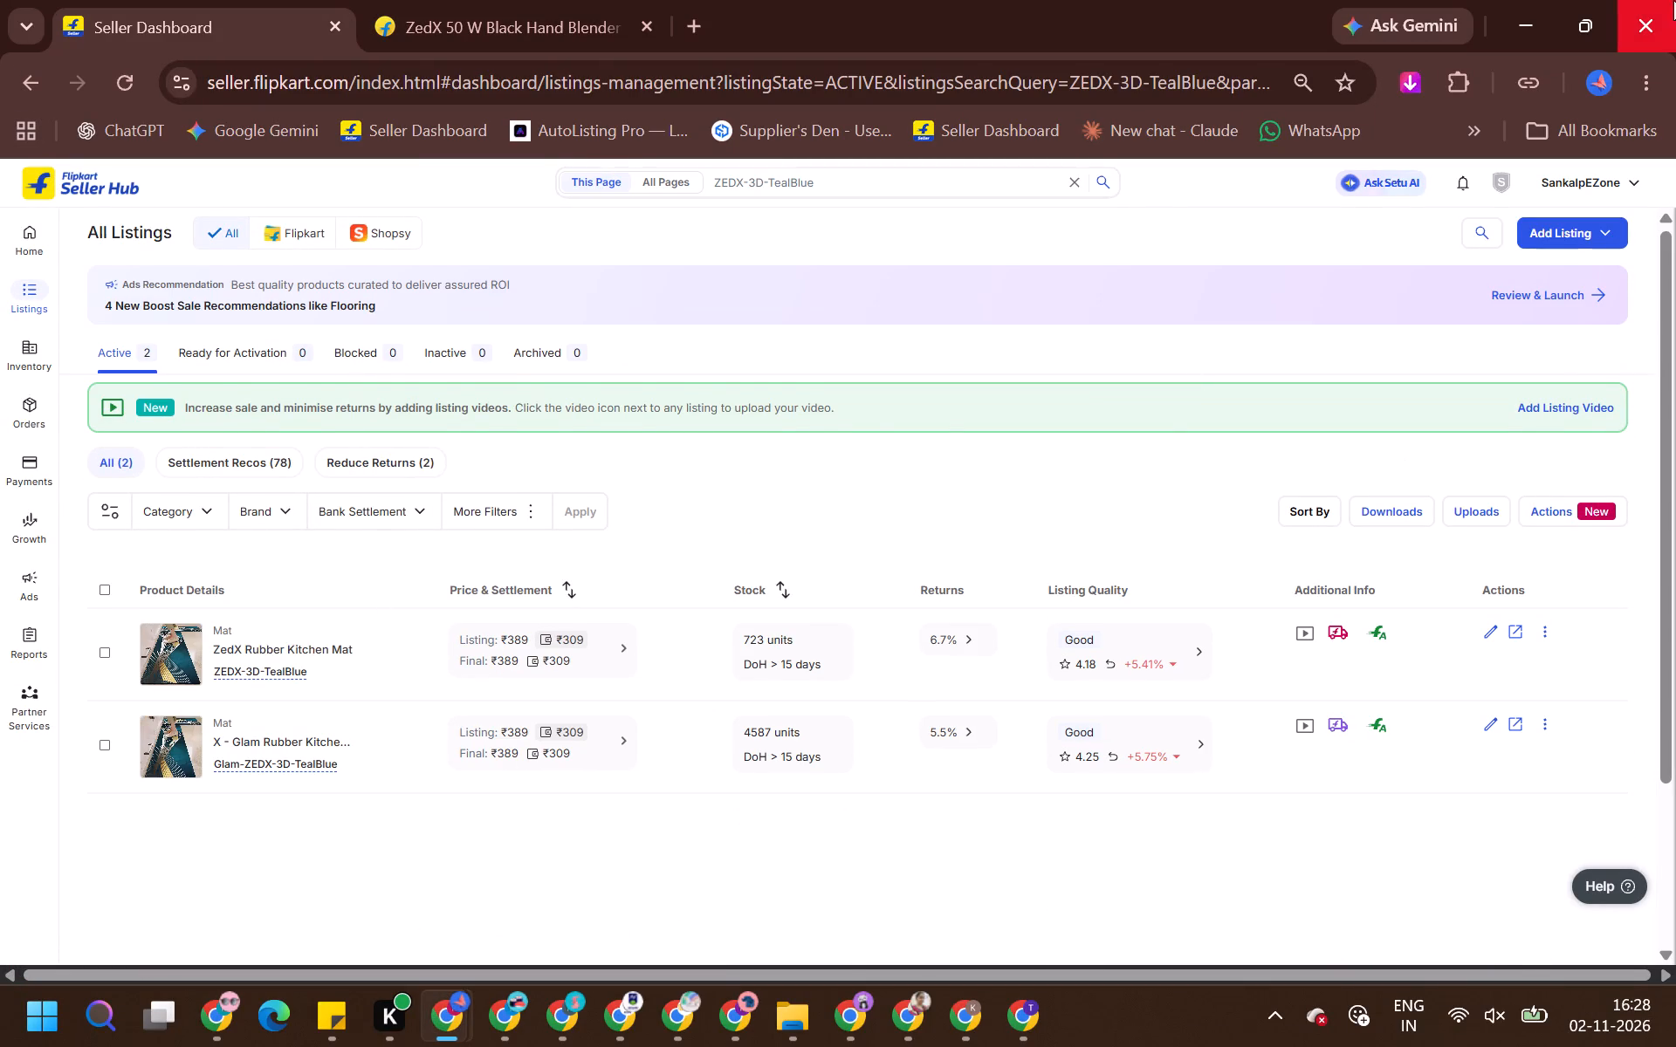
left_click(467, 0)
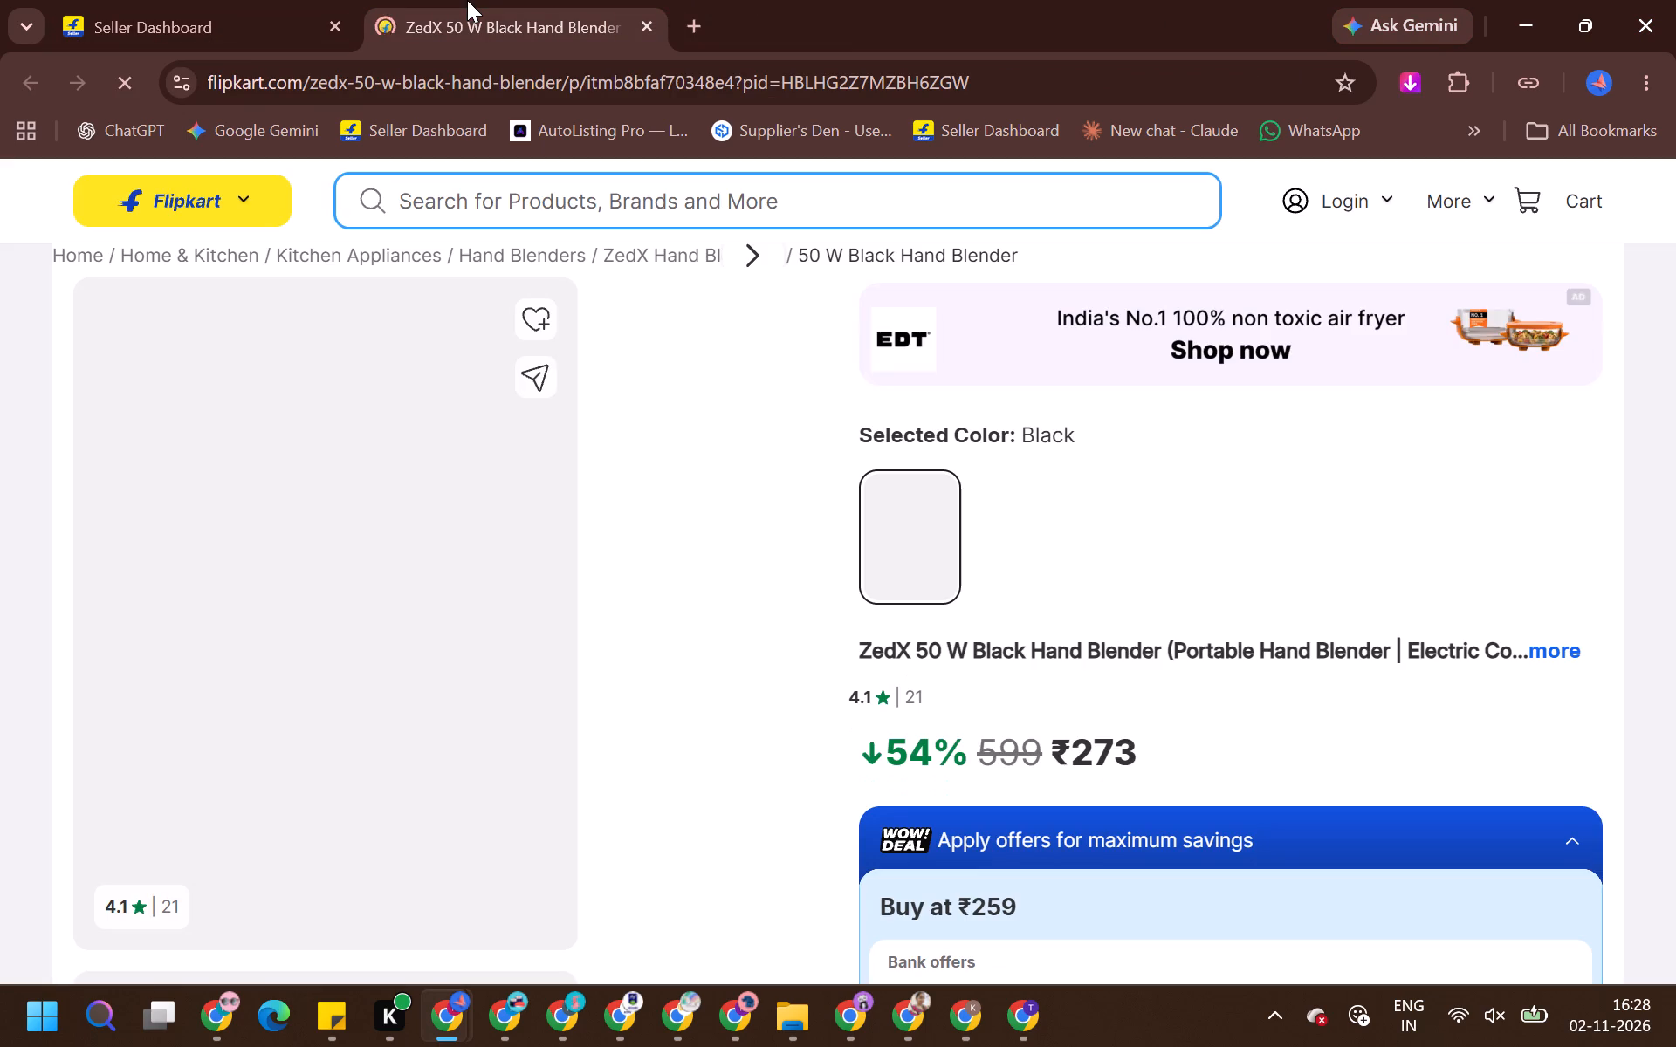
left_click(654, 24)
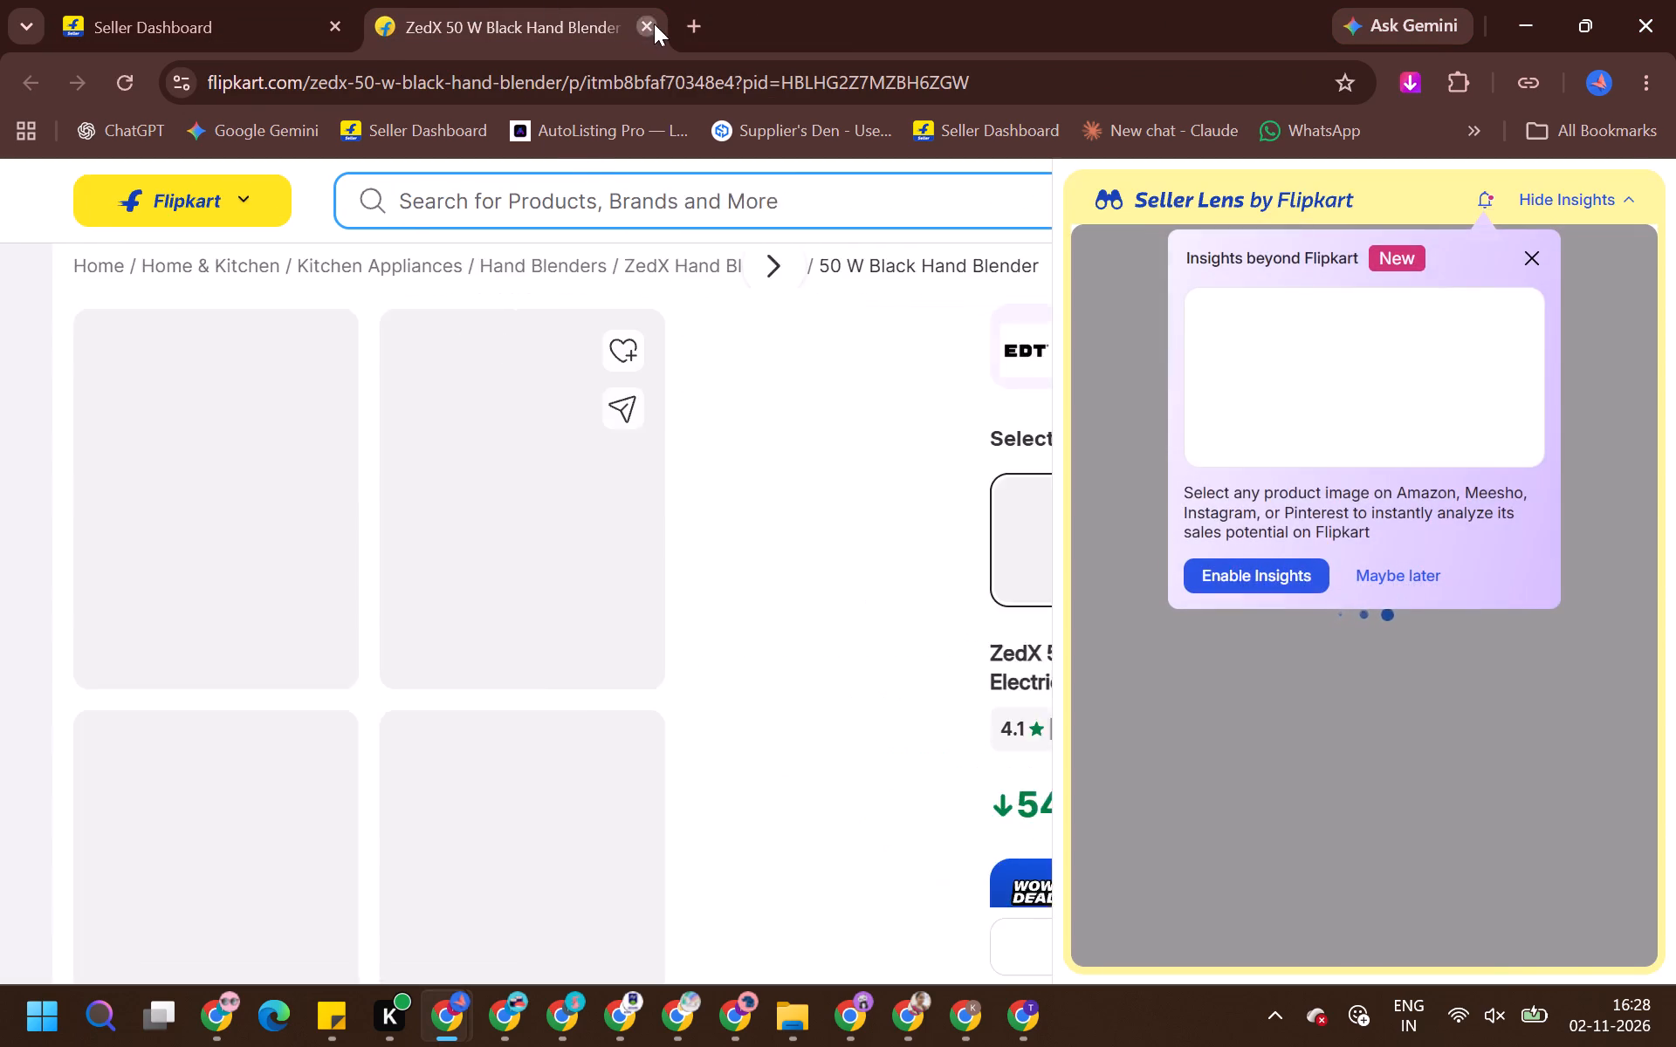
left_click(1673, 0)
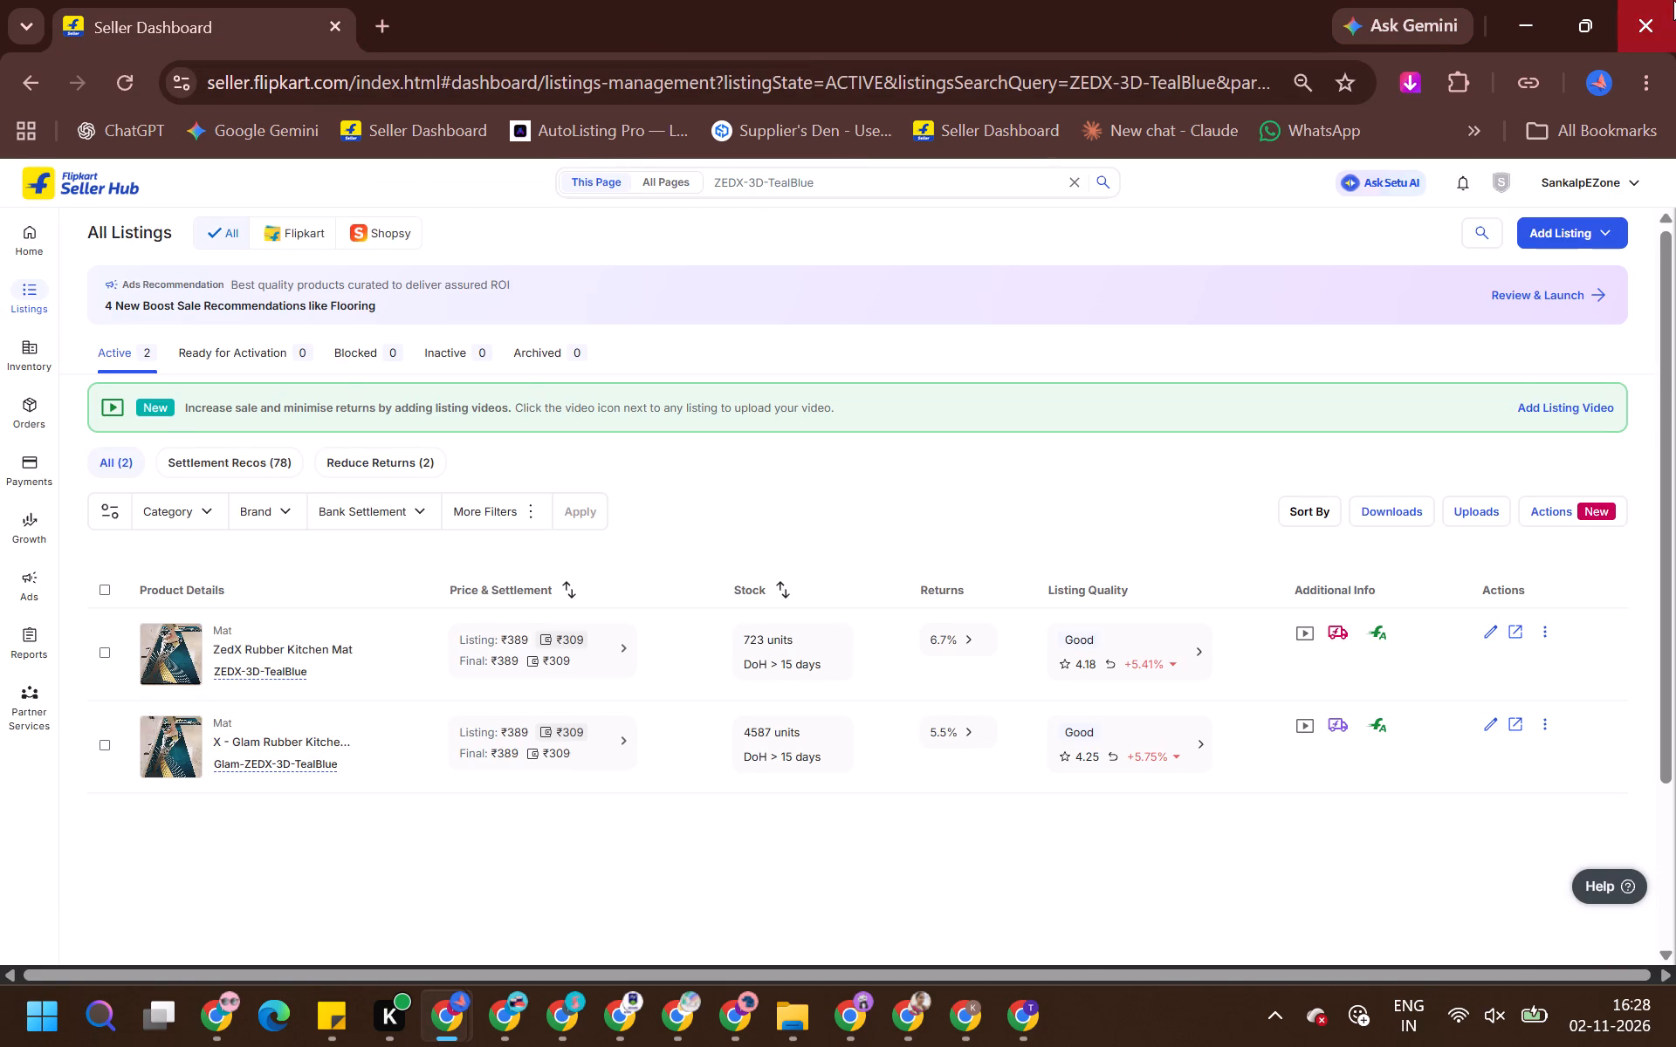
Reload the SIKAAMI account's home page and check its impressions, sales, orders and payment figures.
left_click(447, 1012)
left_click(448, 1022)
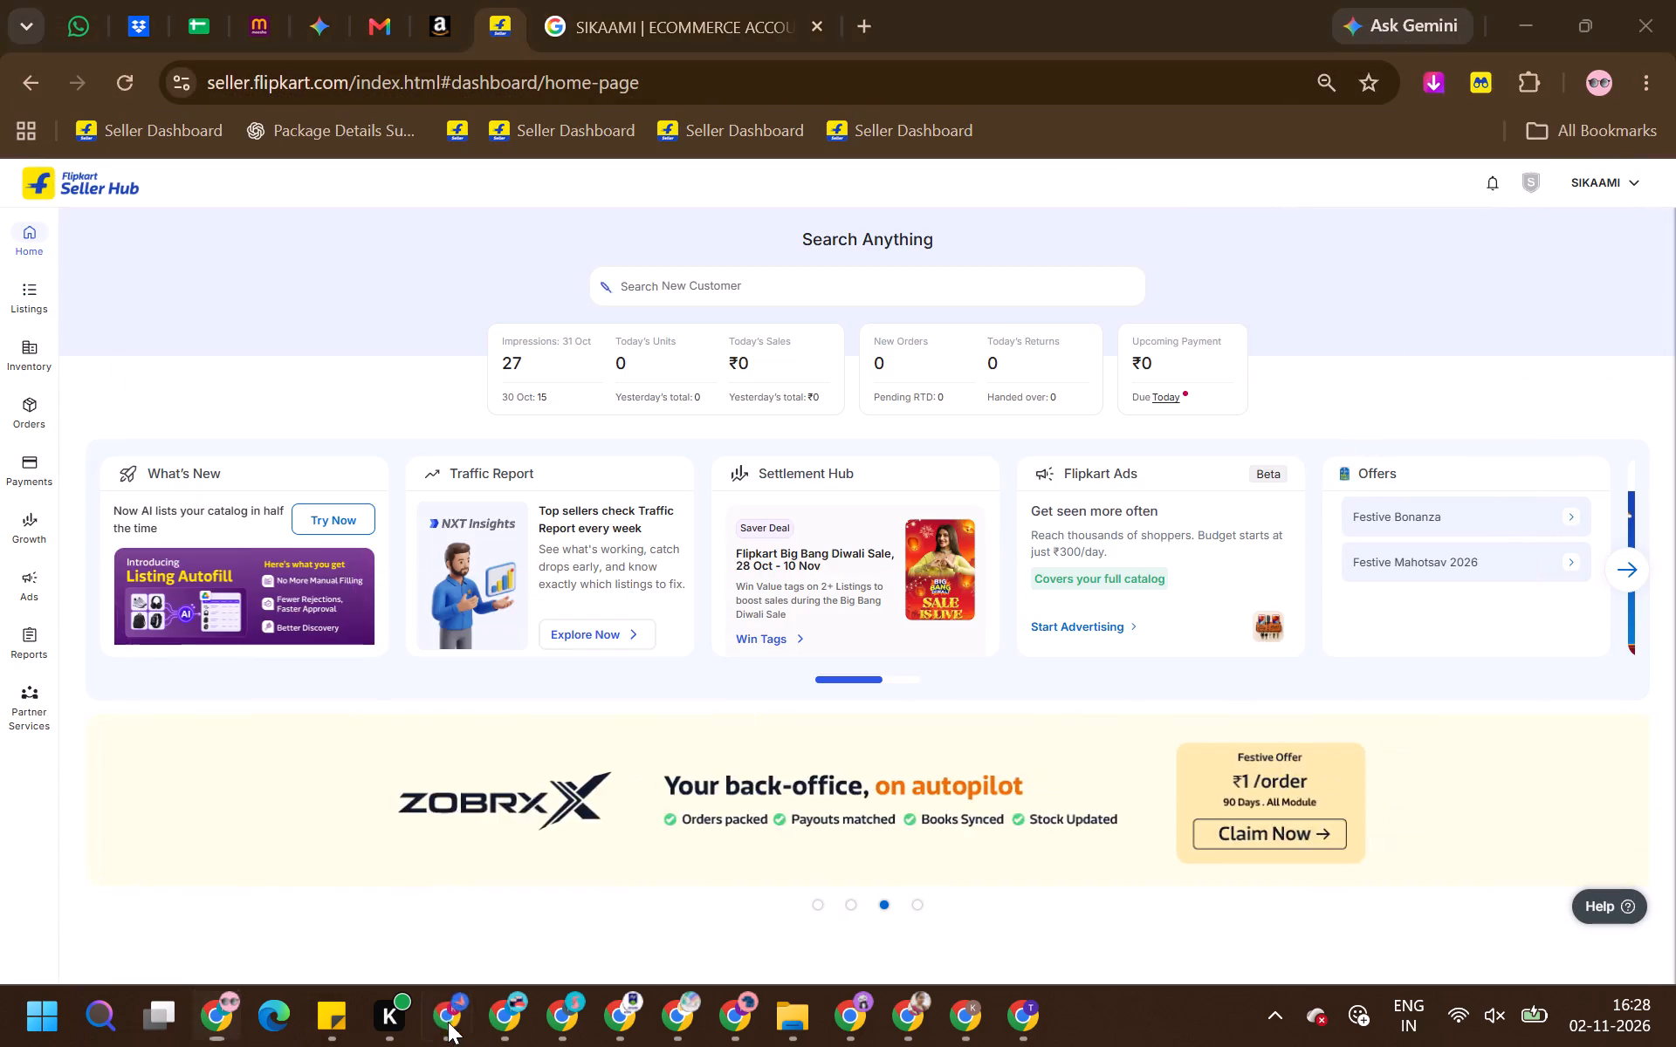
scroll(612, 639, "down", 4)
scroll(611, 716, "up", 12)
key("alt+Tab")
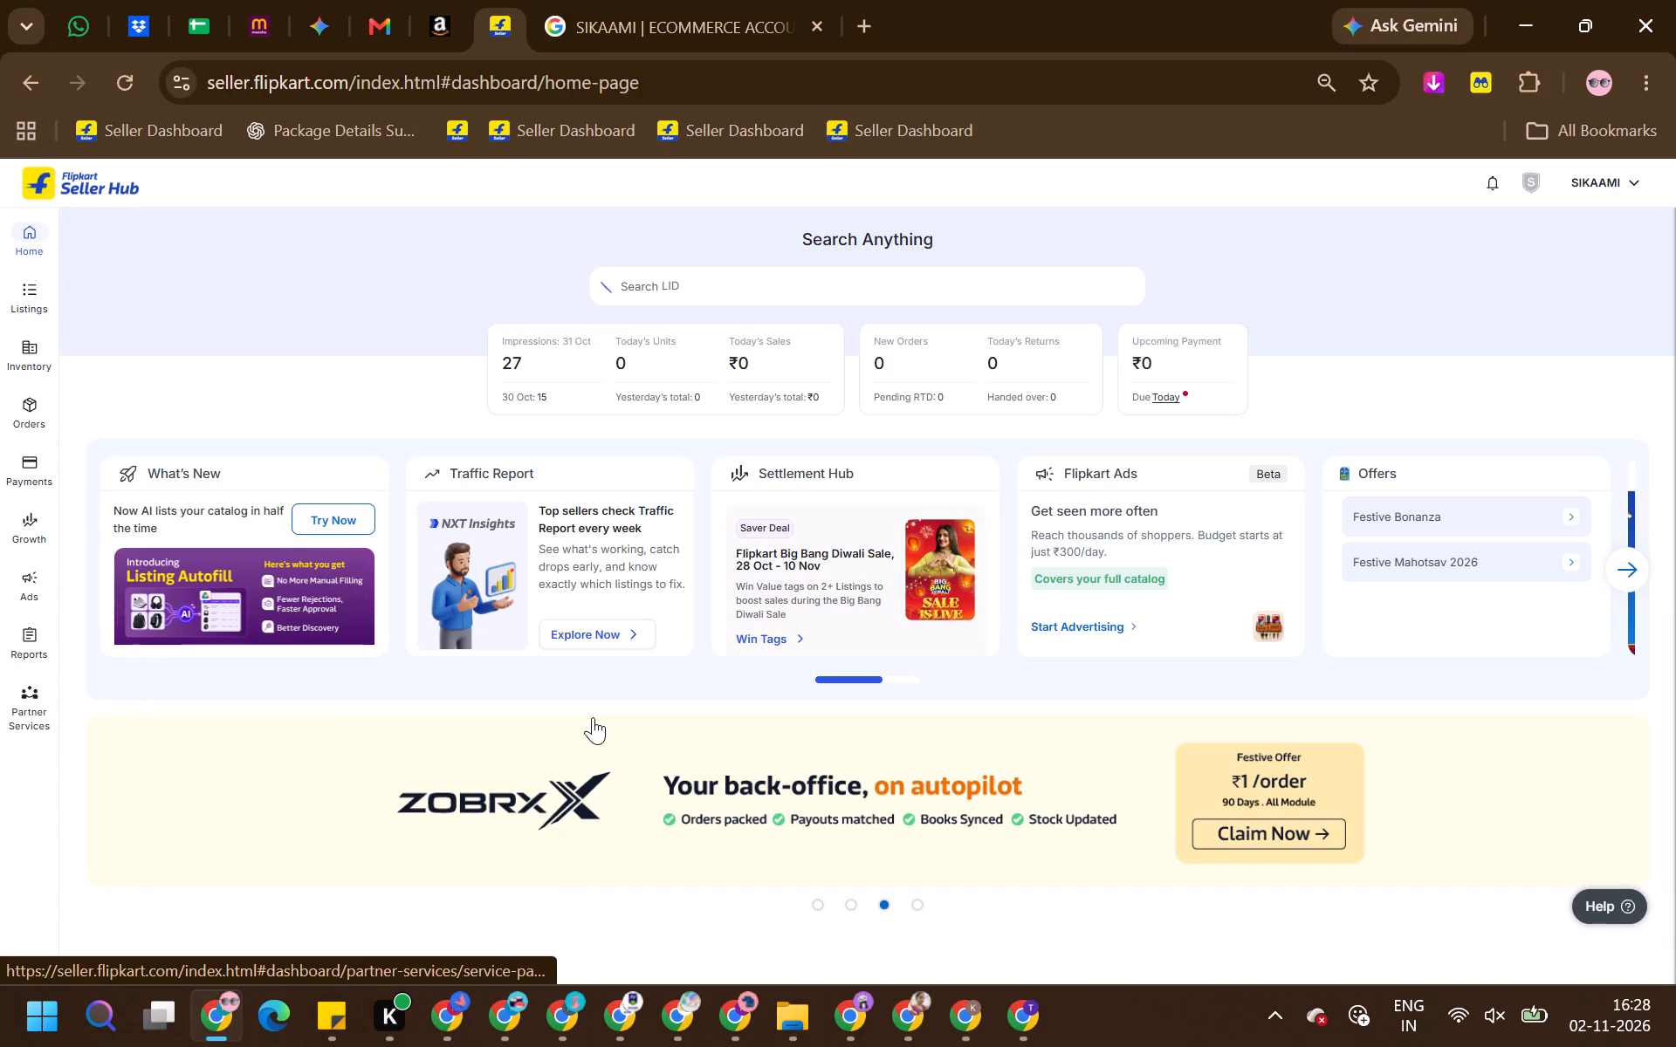
left_click(127, 81)
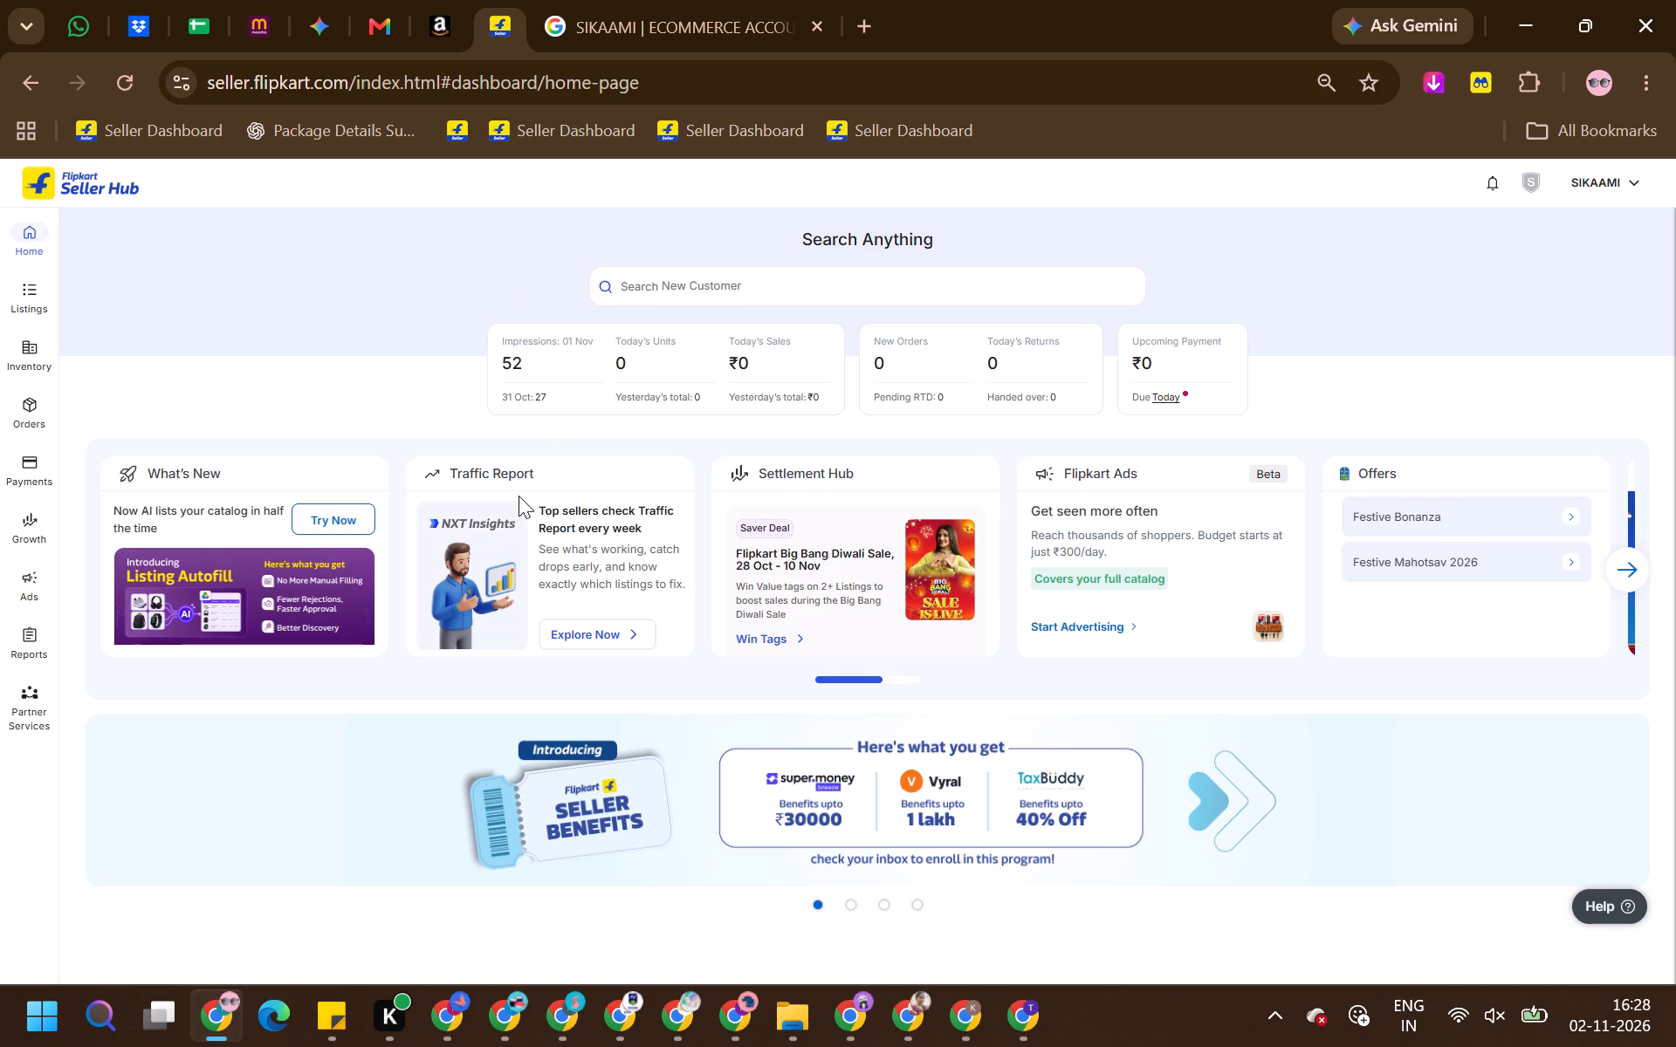
scroll(649, 548, "up", 5)
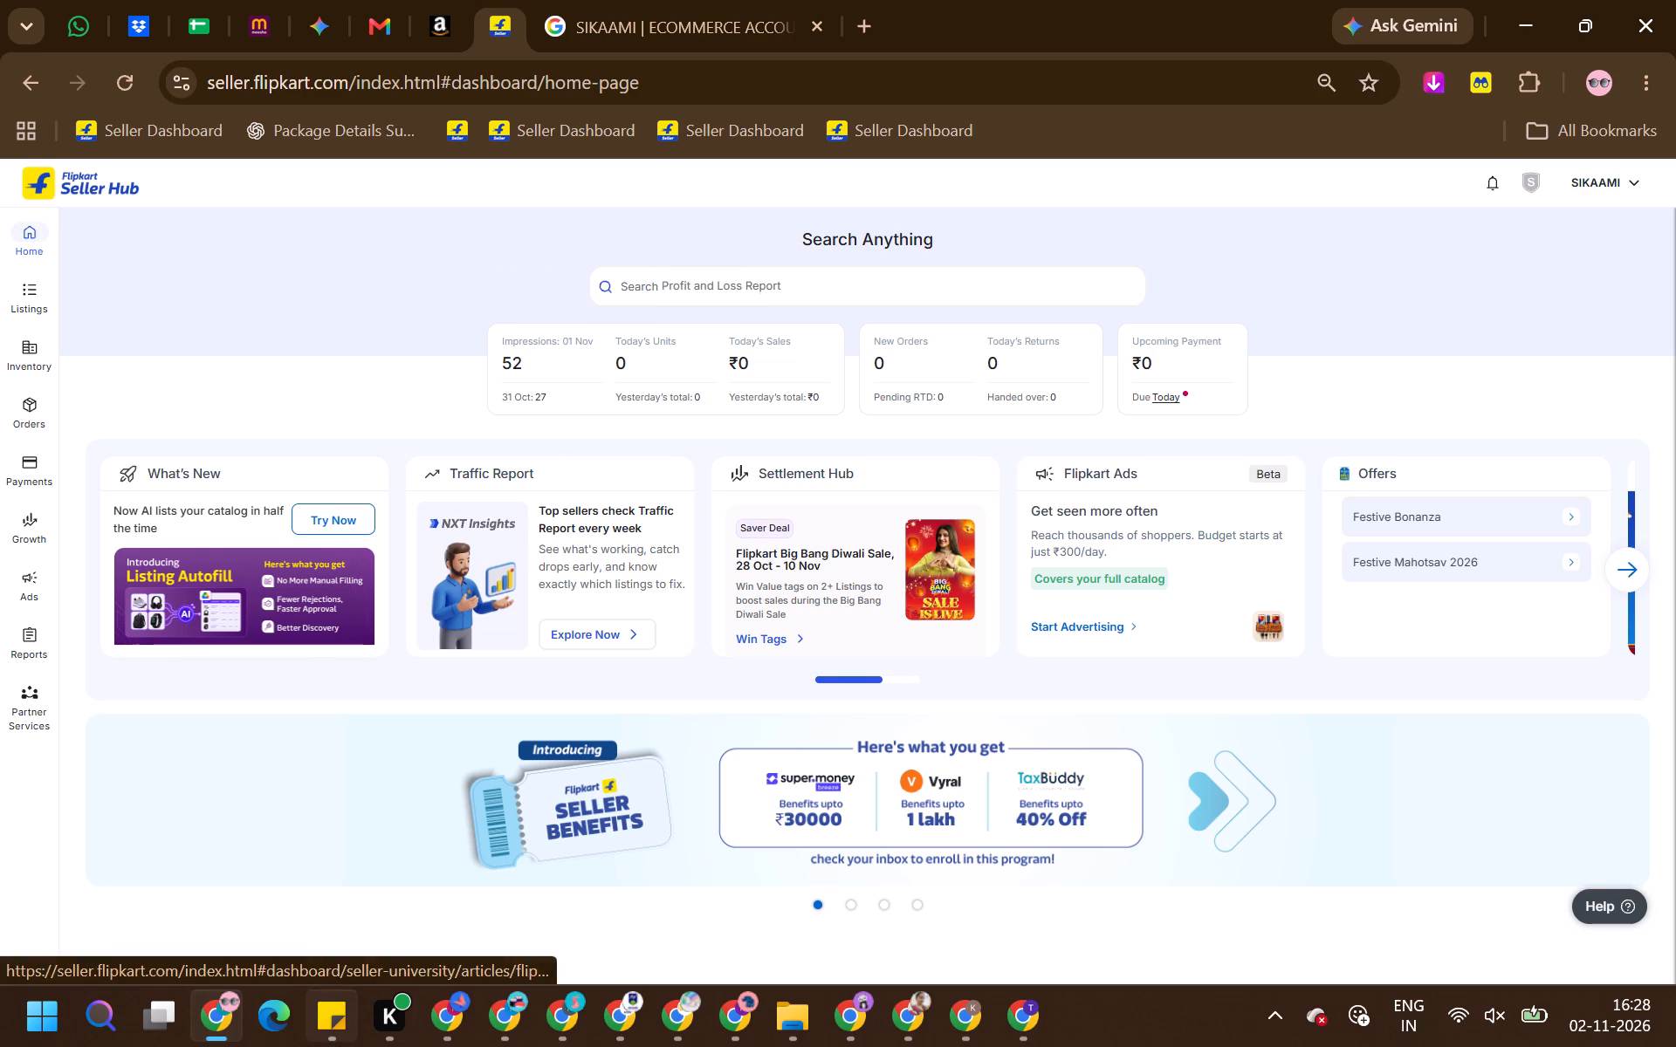
Switch to the SankalpEZone account, review its Low Stock listings, and return to the full list of active listings.
left_click(437, 1018)
scroll(446, 633, "up", 5)
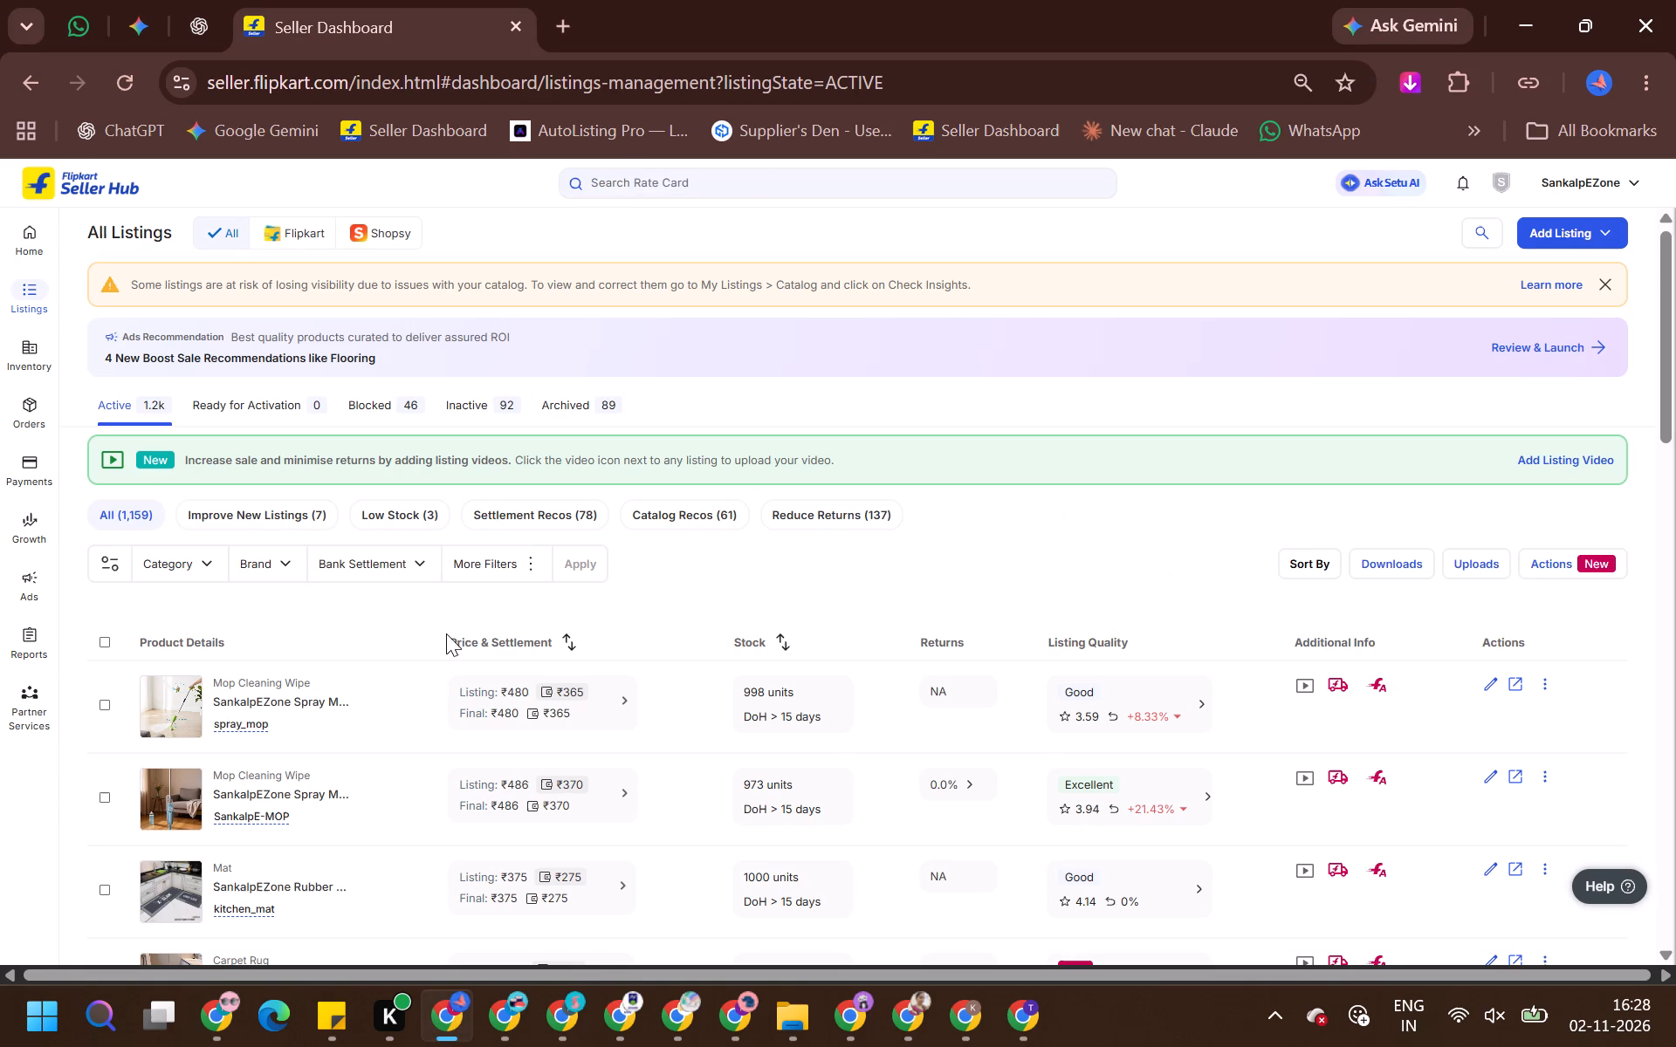
left_click(432, 522)
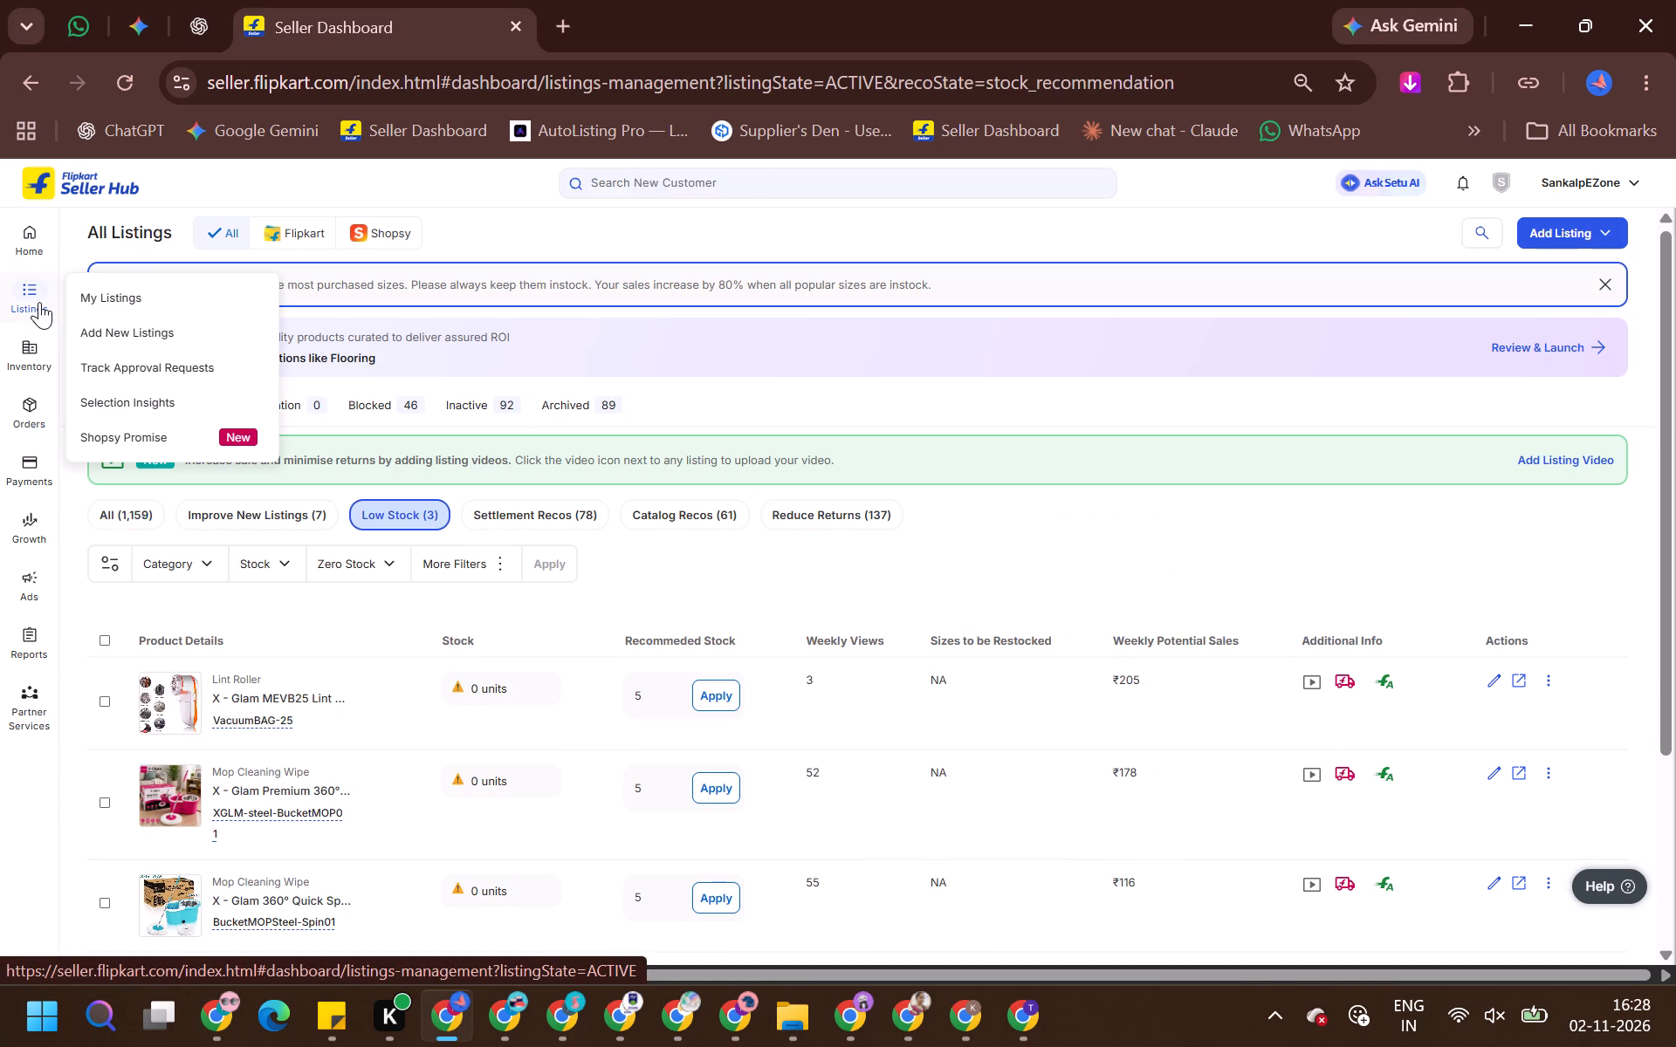
scroll(574, 469, "down", 6)
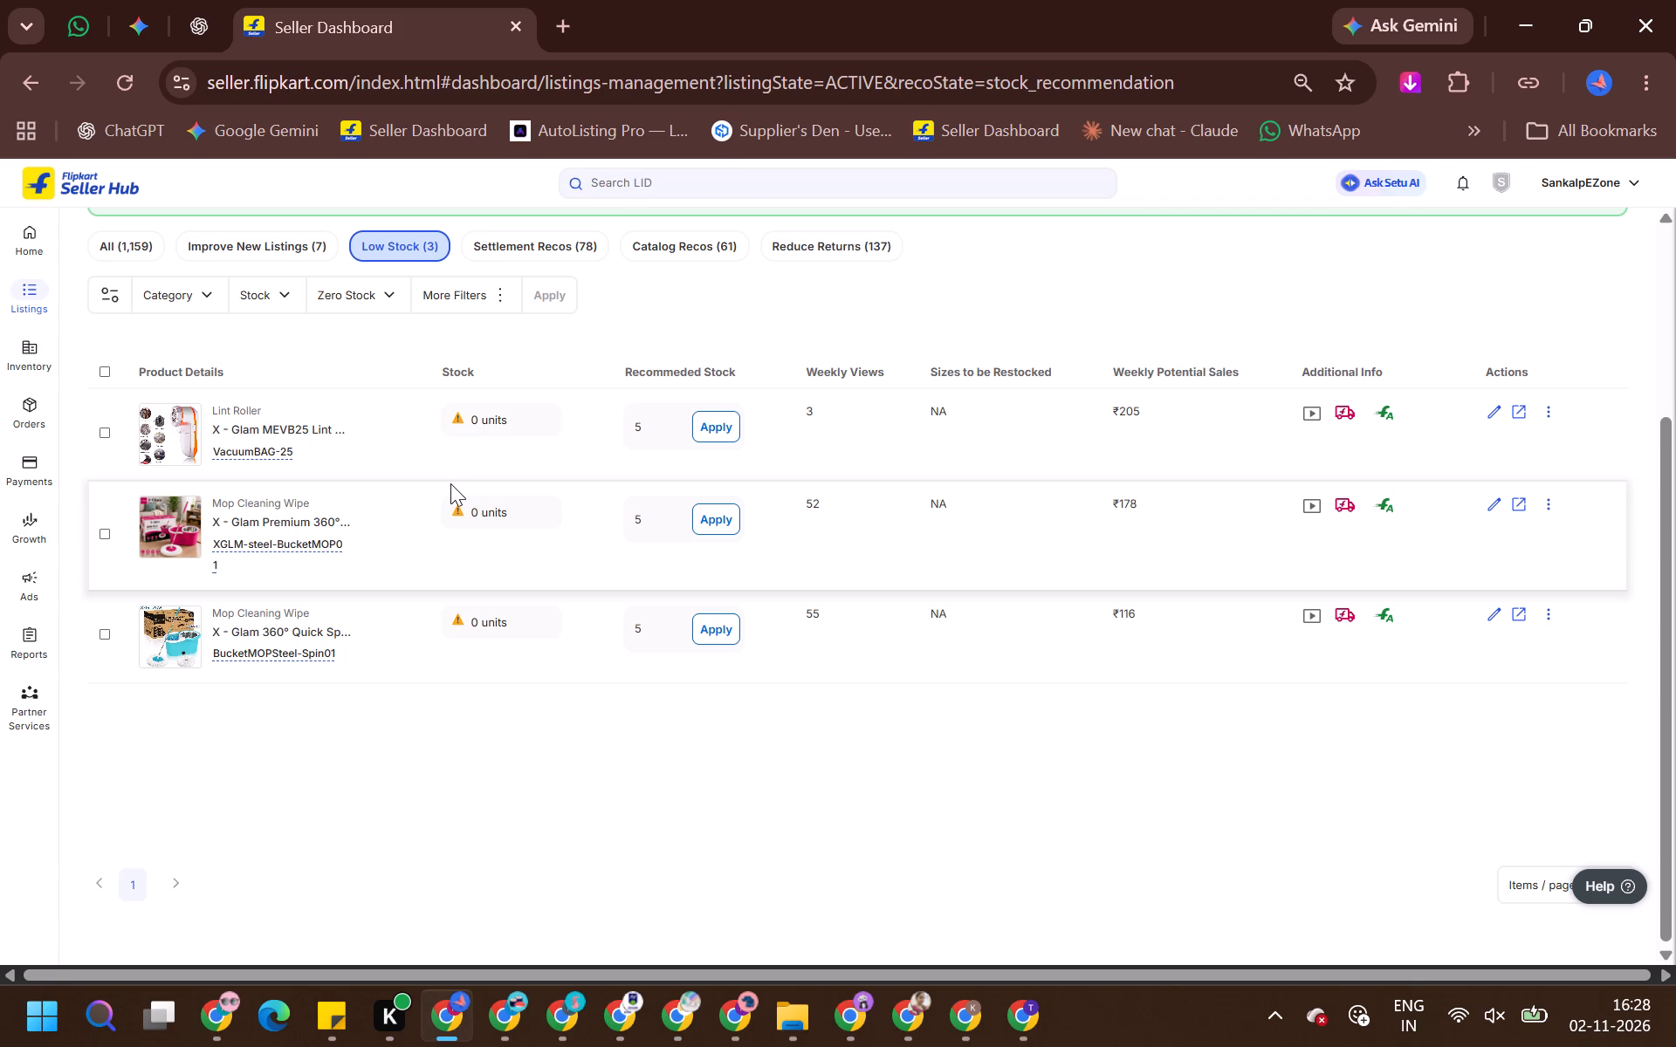
left_click(43, 297)
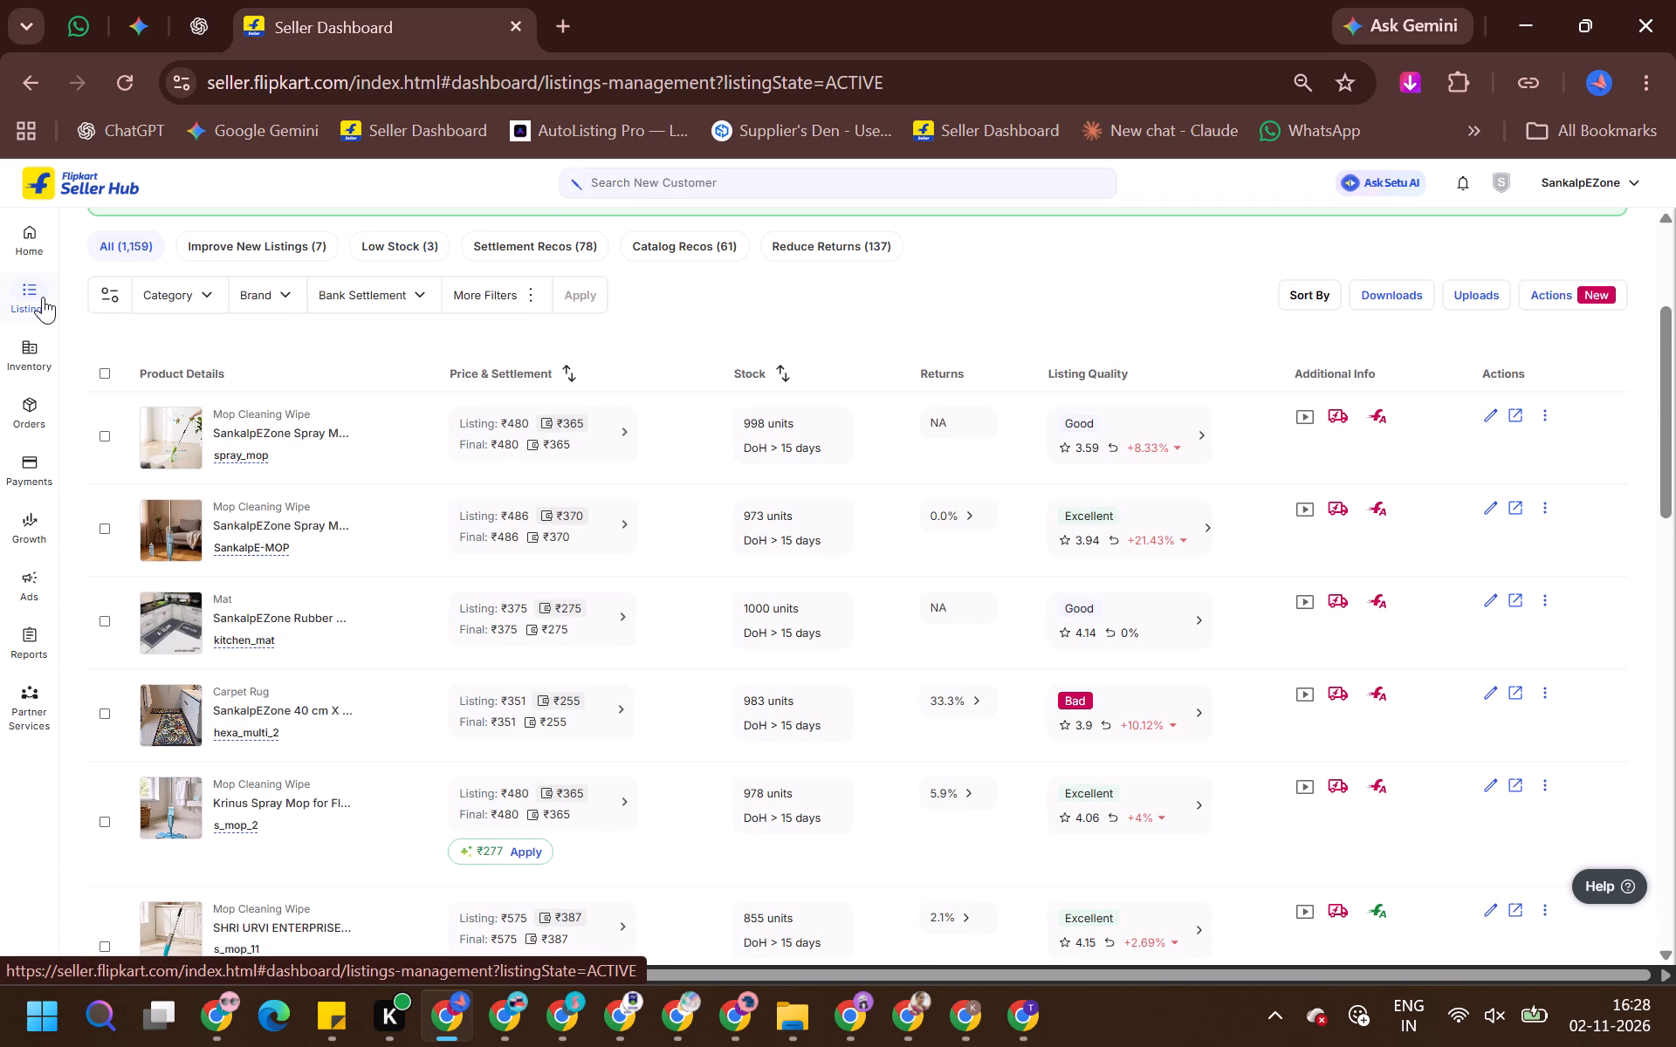
scroll(628, 482, "up", 4)
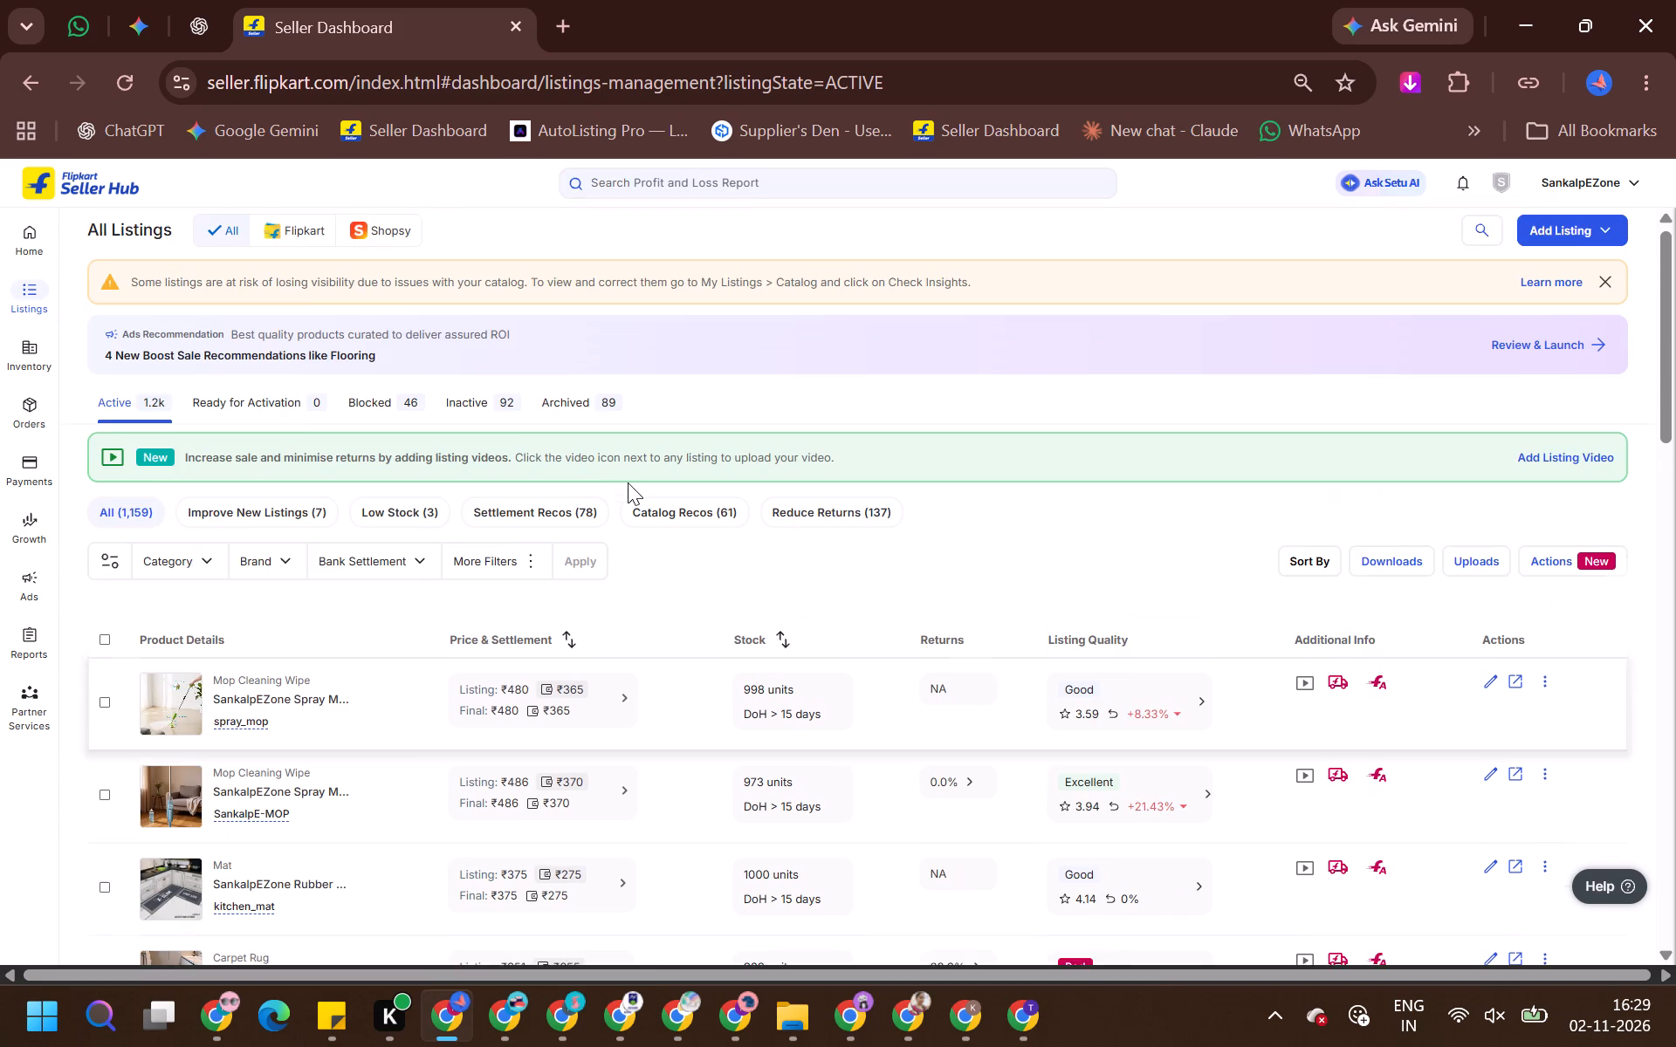
scroll(628, 482, "up", 5)
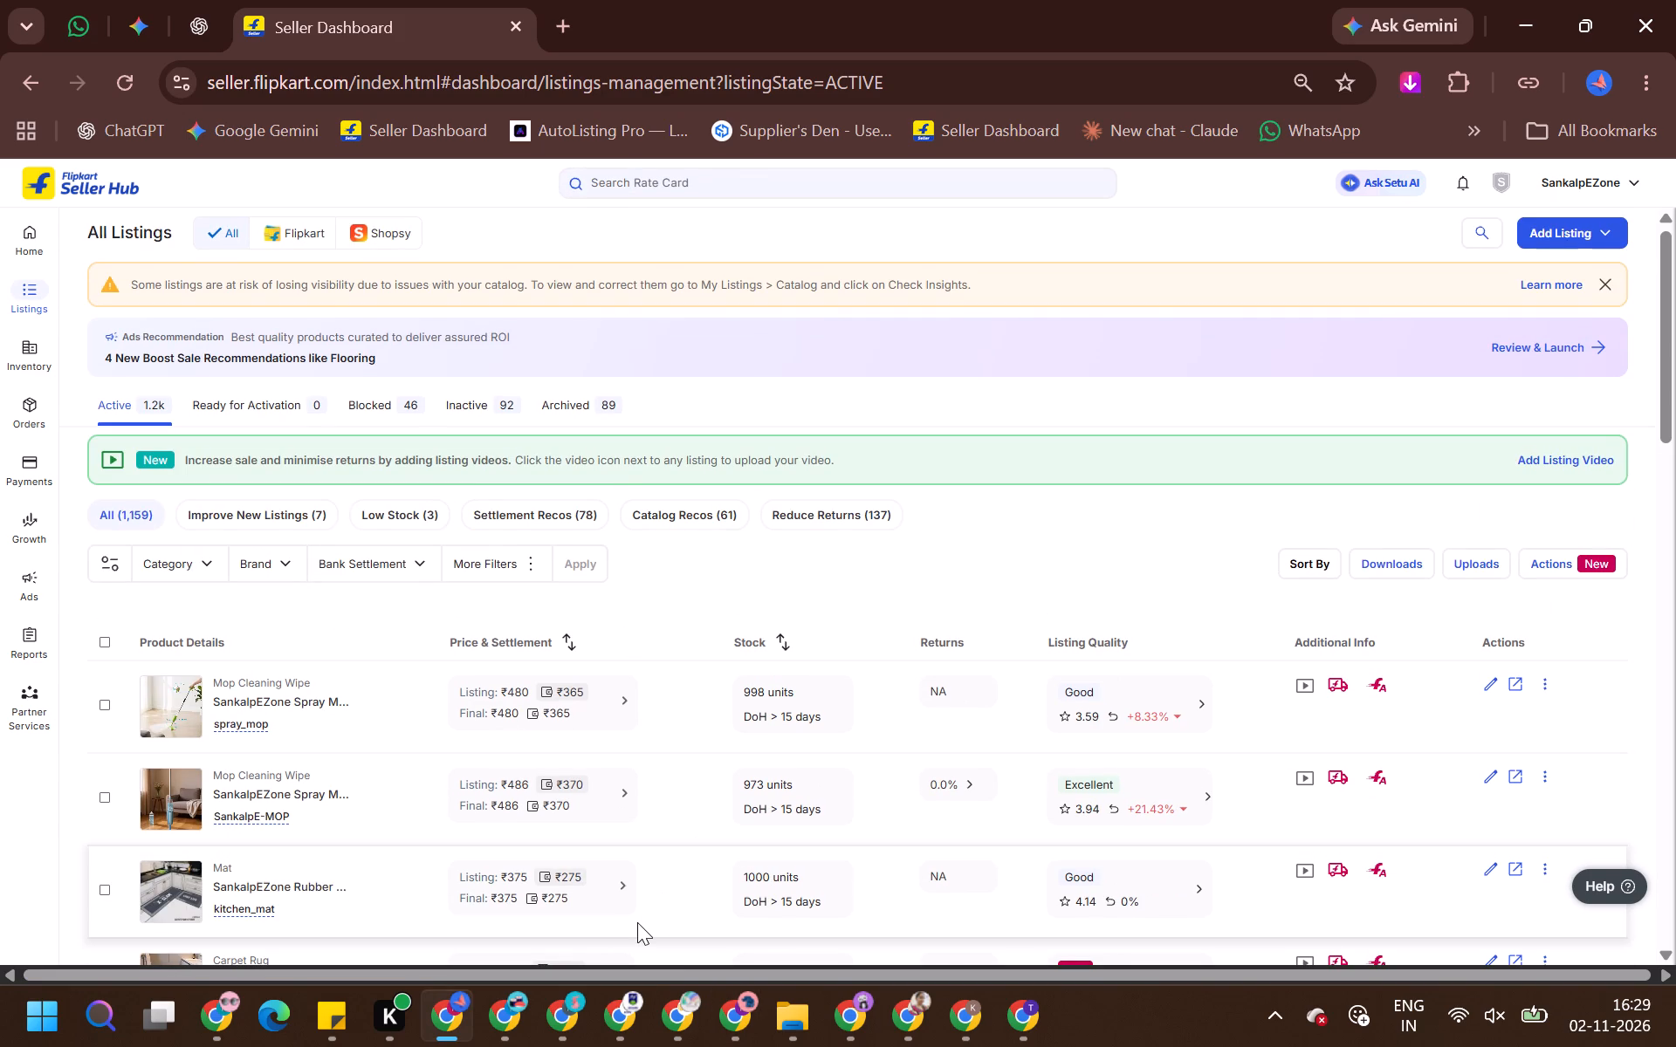
Switch to the MEETONLINEZONE account's listings window, reload the active listings and review those under Low Stock.
left_click(488, 1020)
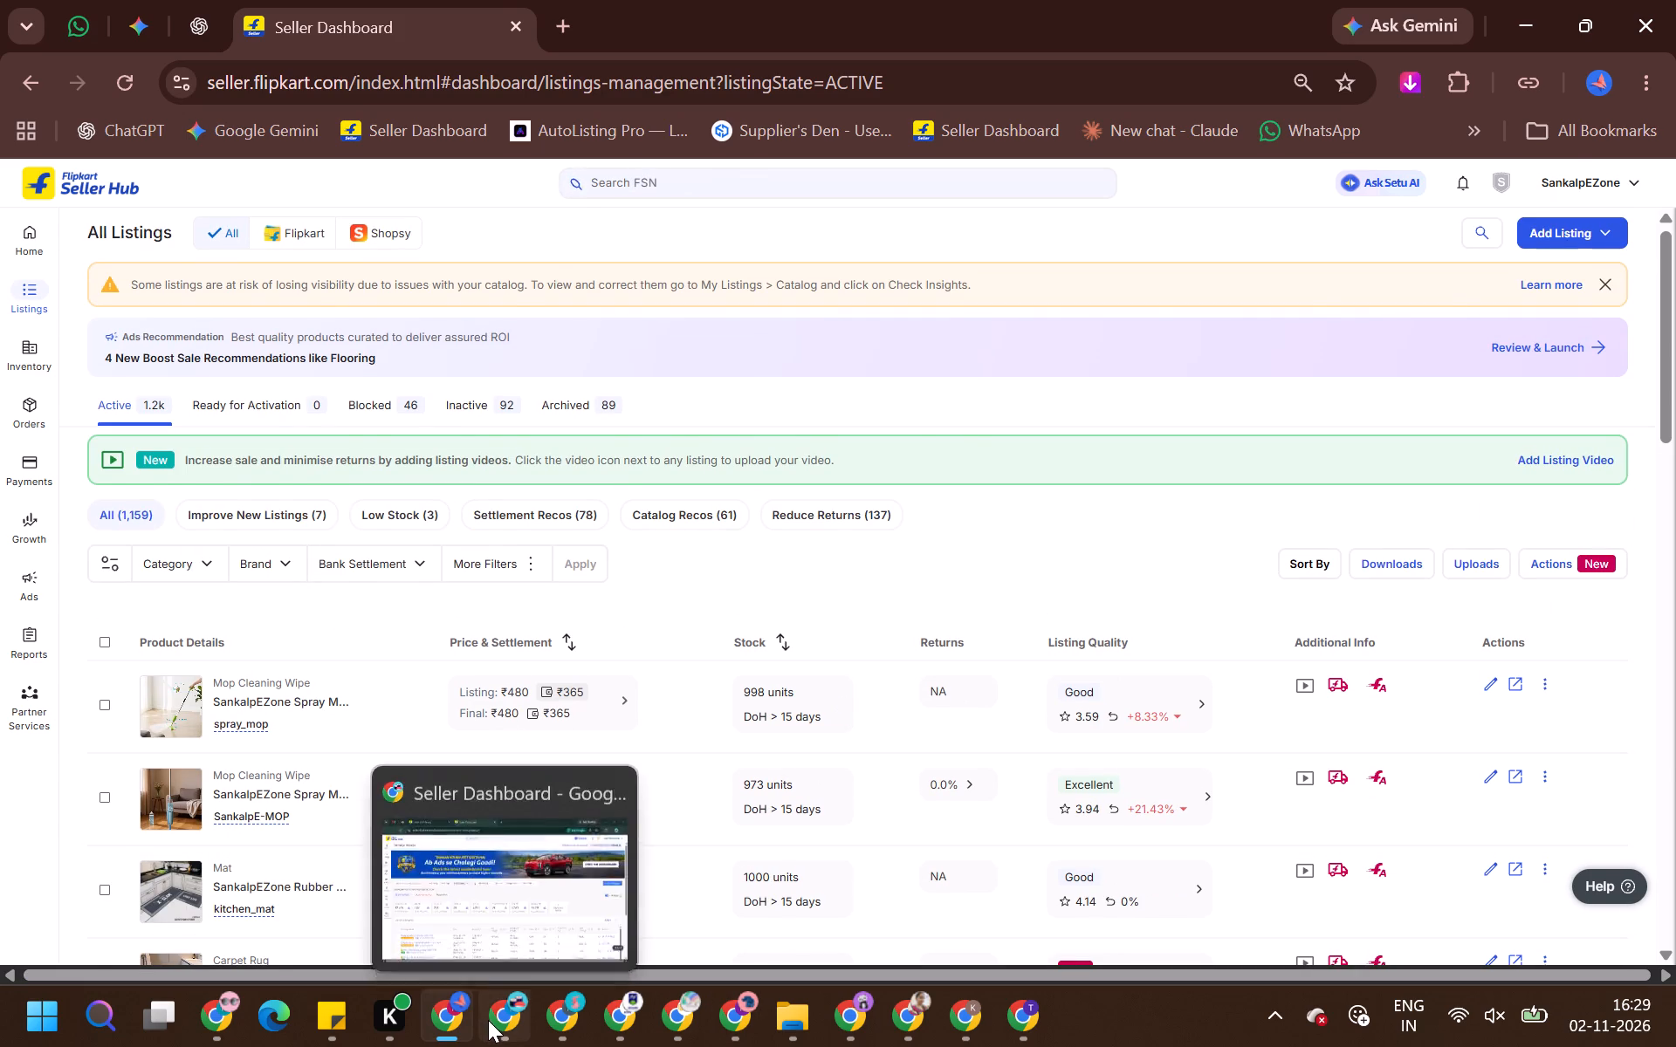
scroll(465, 448, "down", 5)
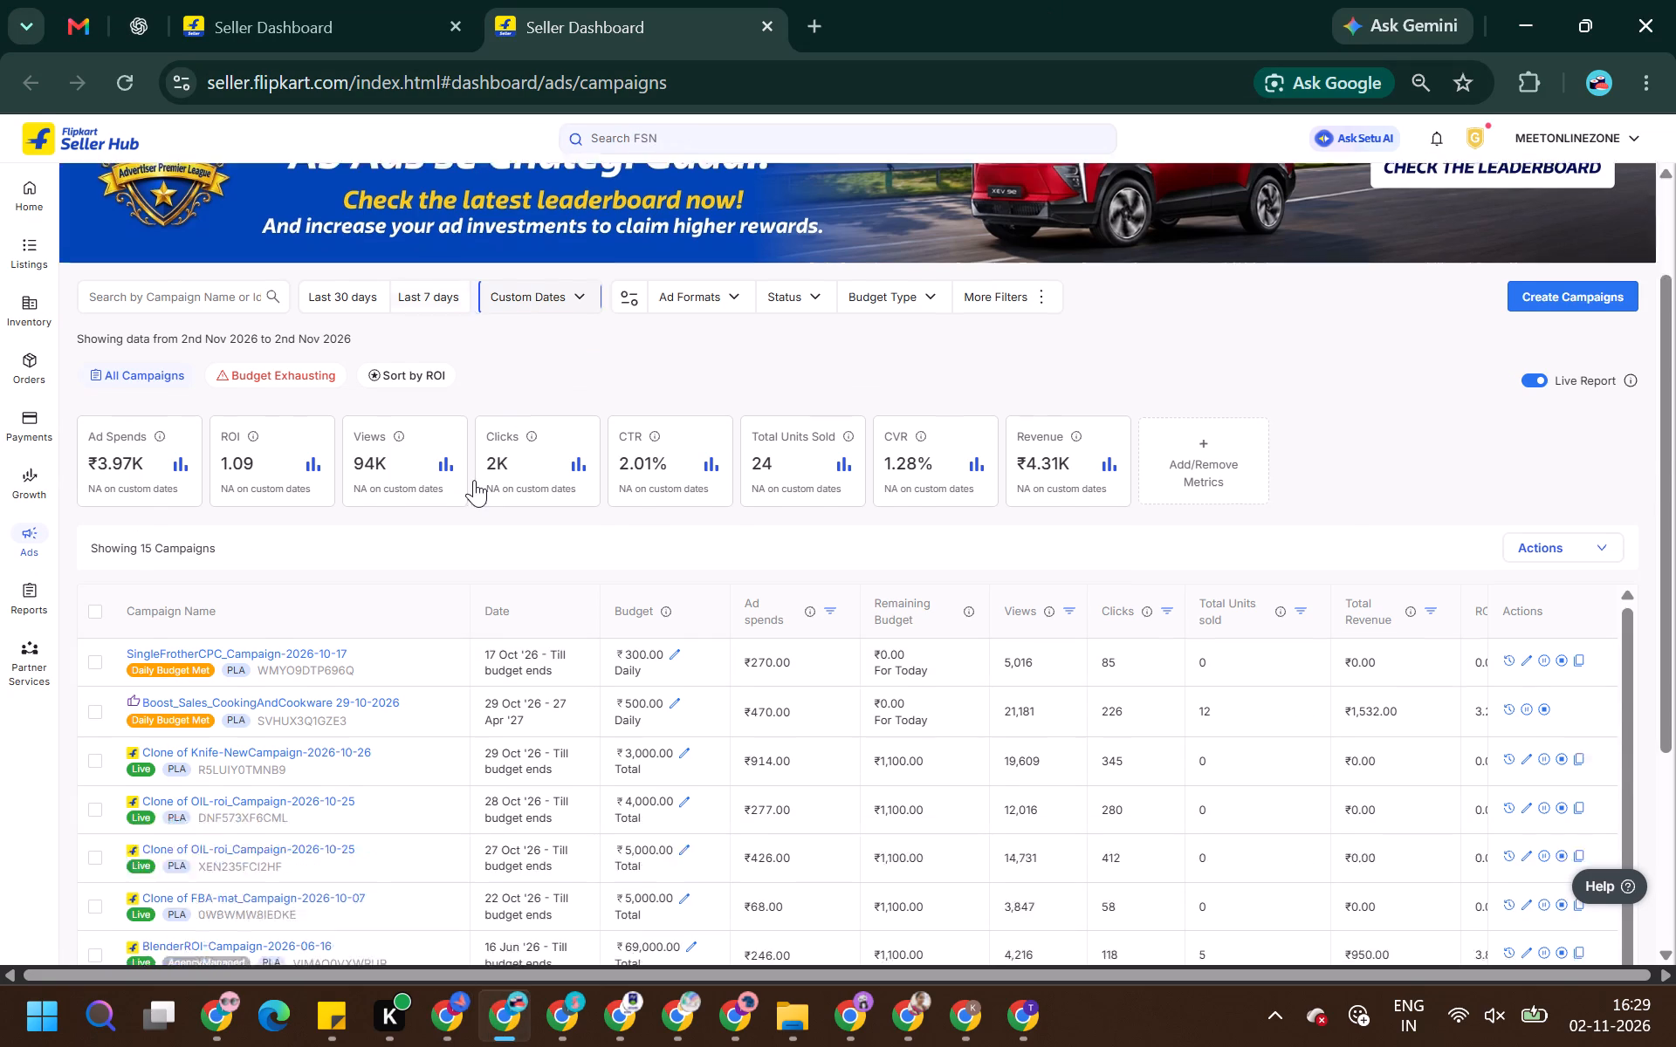
scroll(479, 448, "up", 1)
left_click(367, 0)
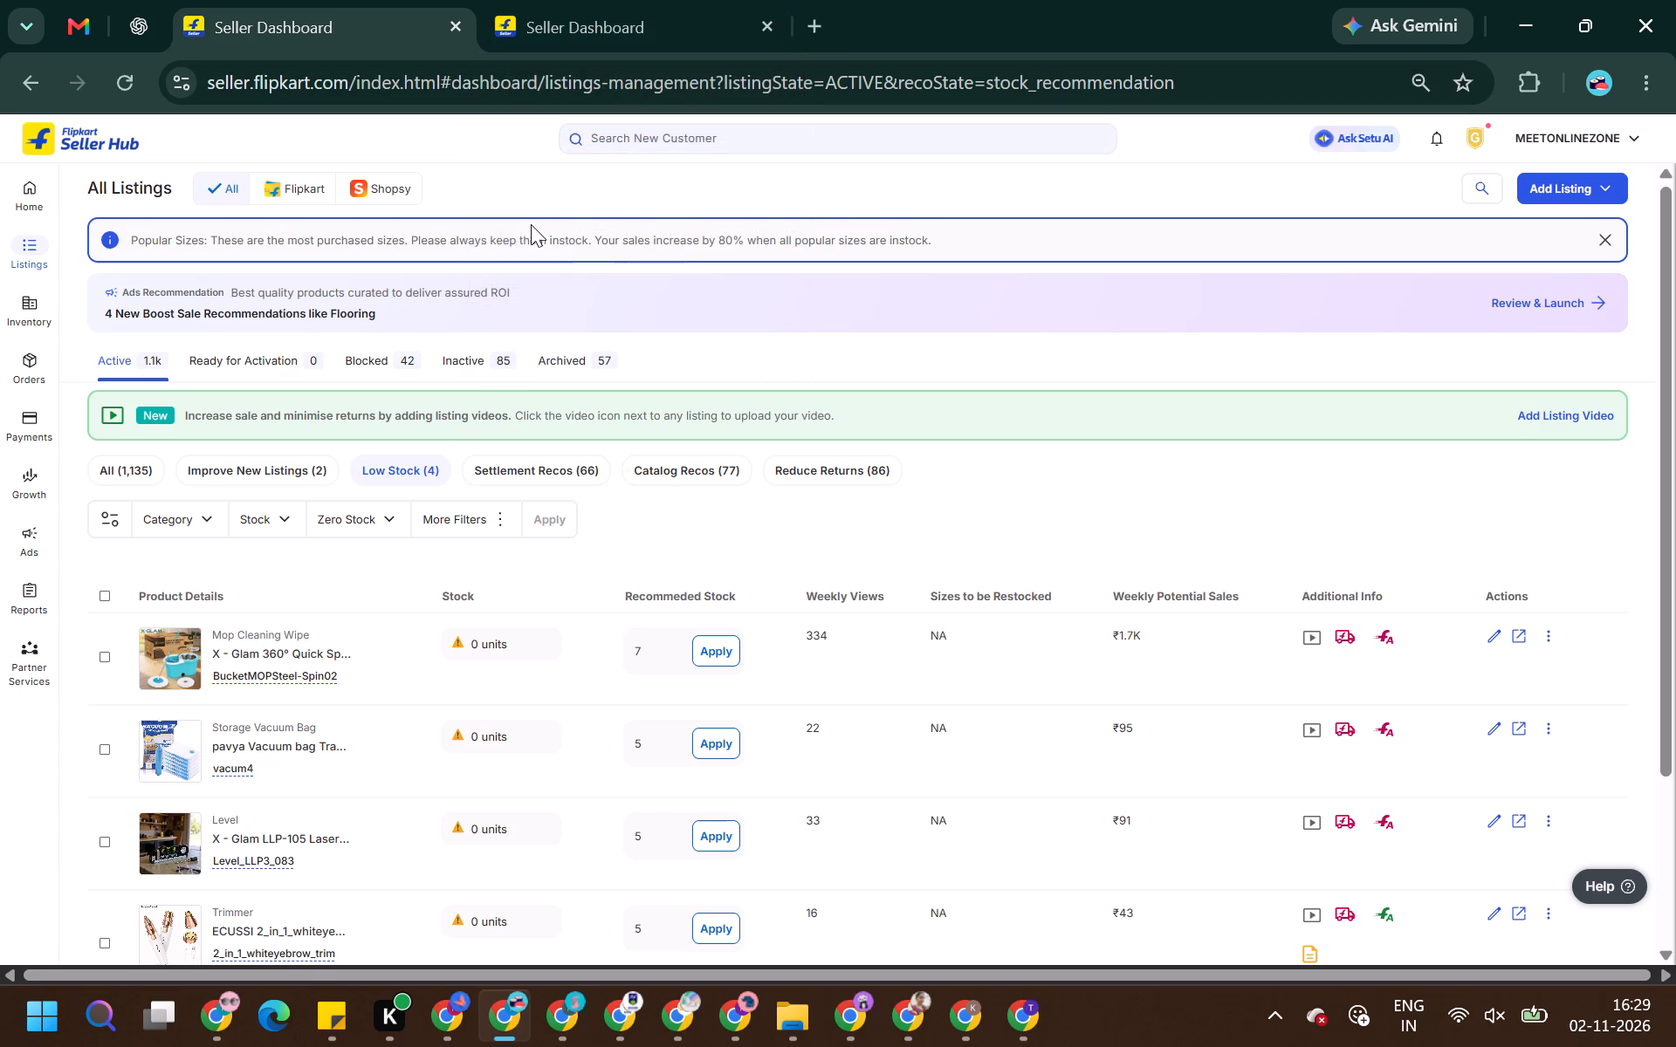
left_click(33, 257)
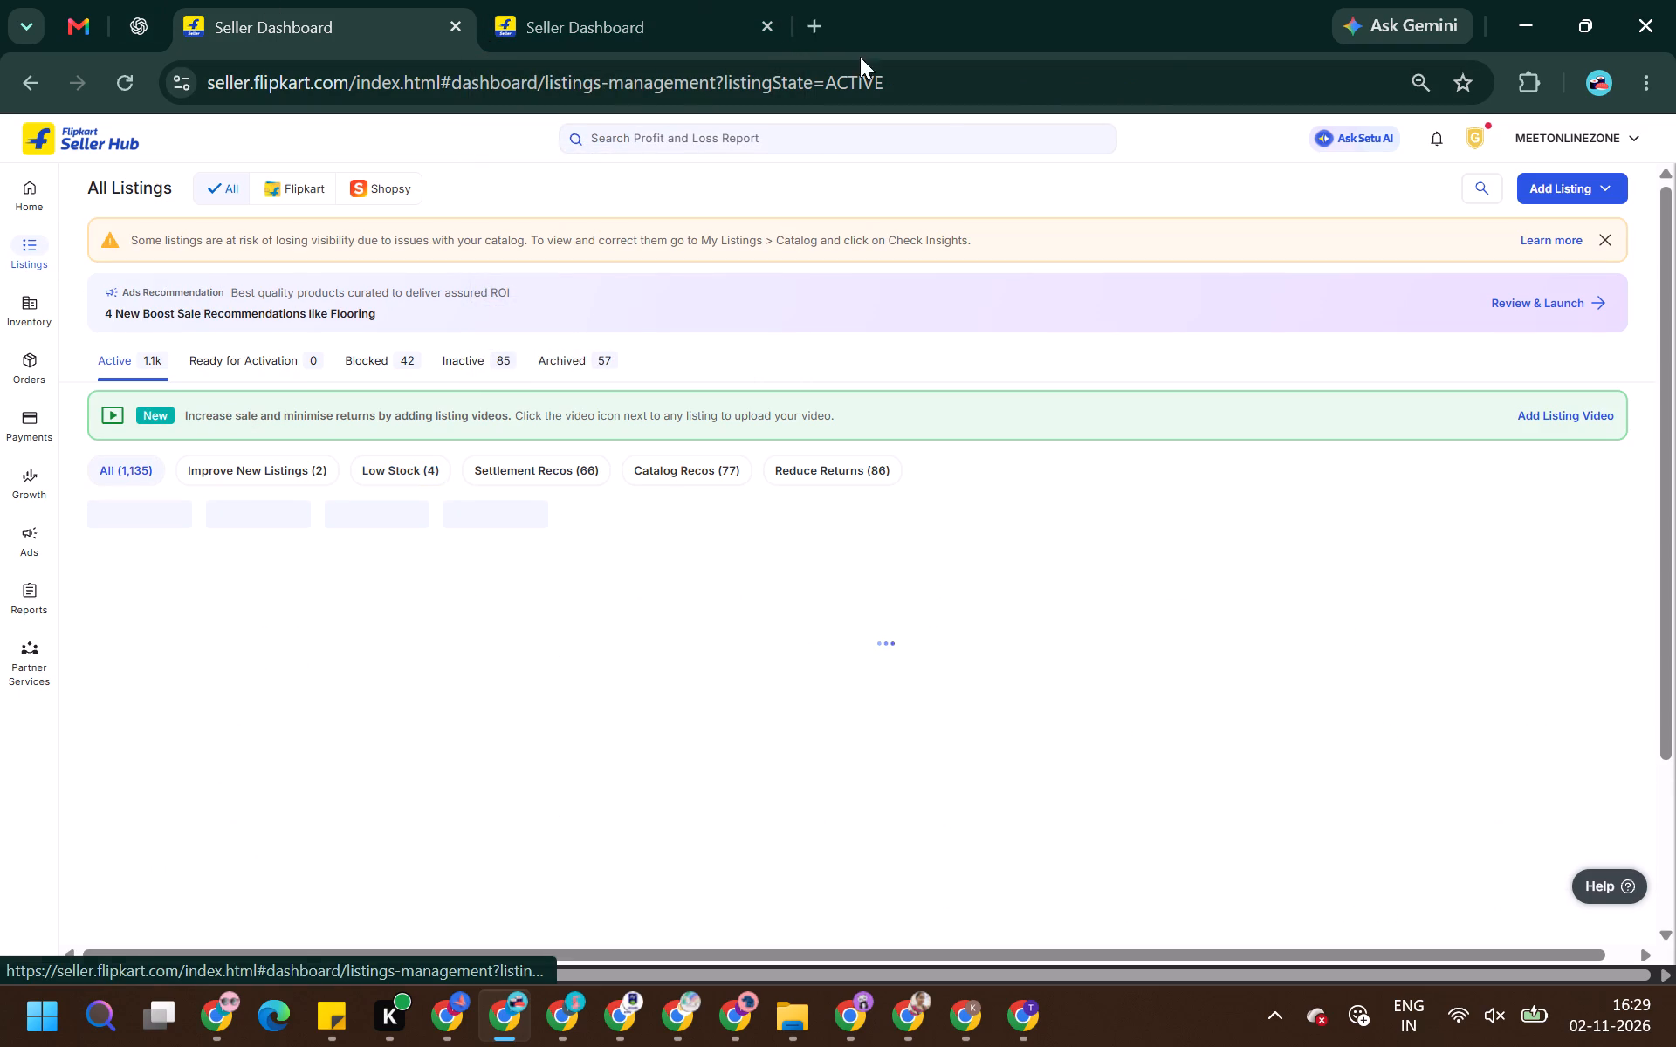
left_click(375, 445)
left_click(394, 476)
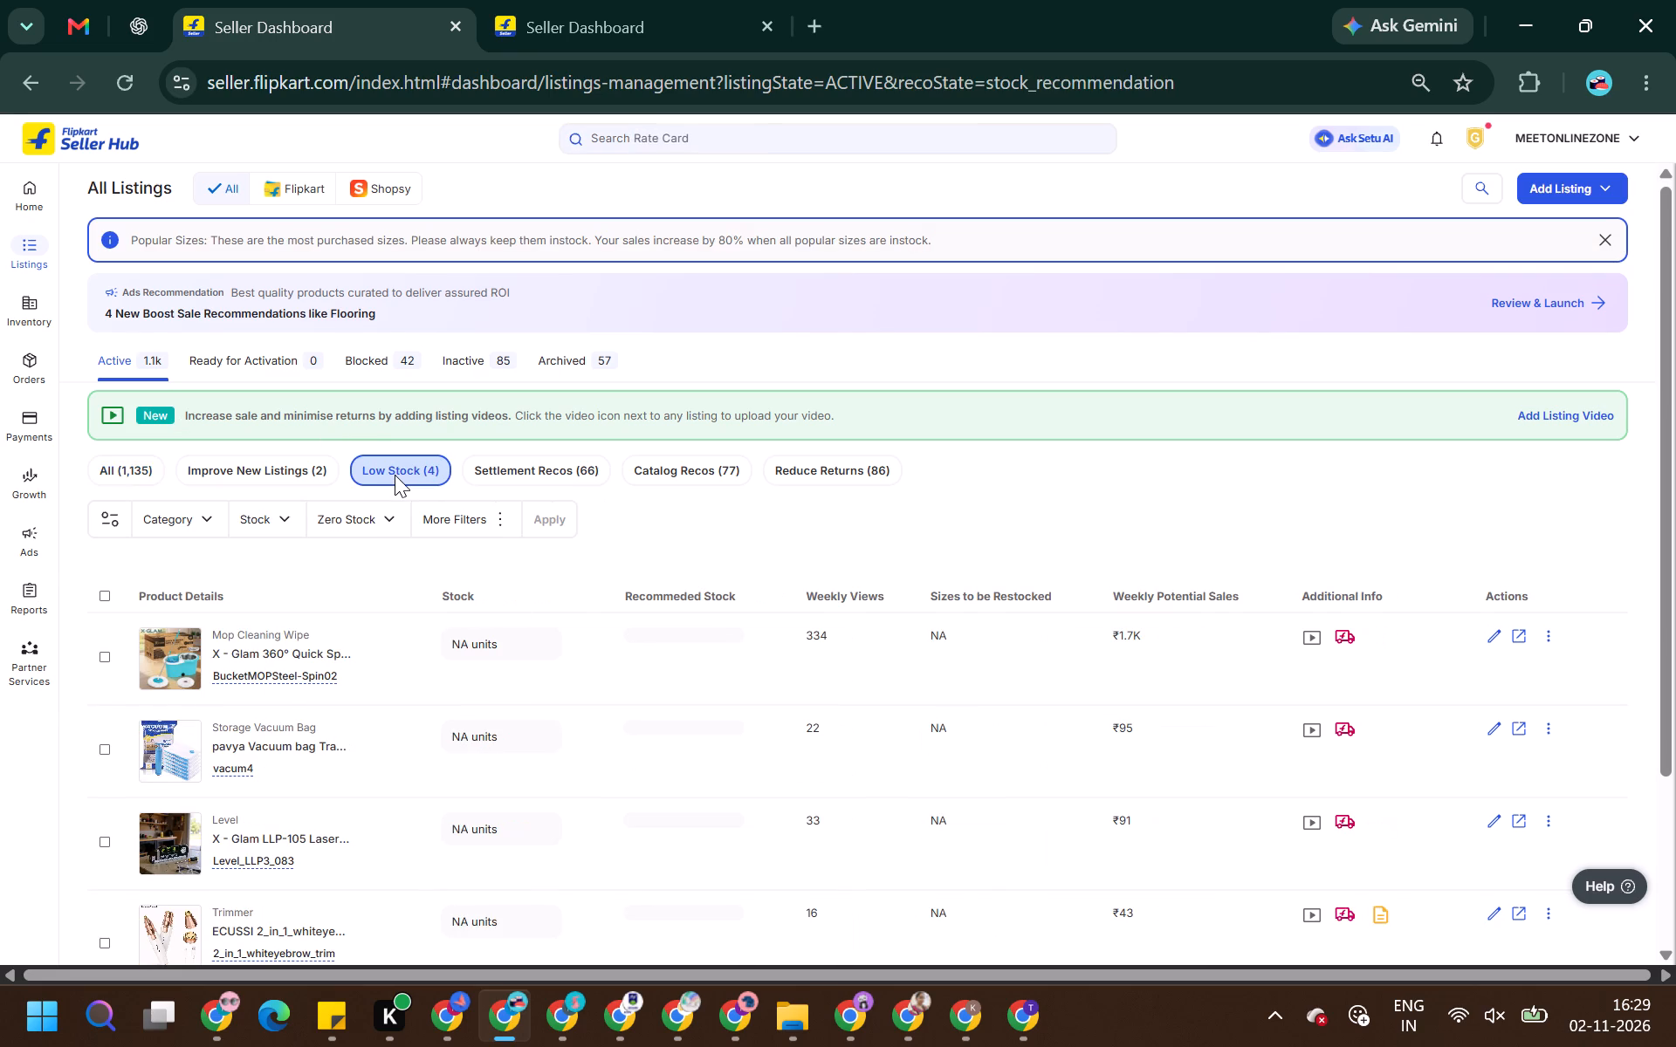
scroll(385, 467, "down", 1)
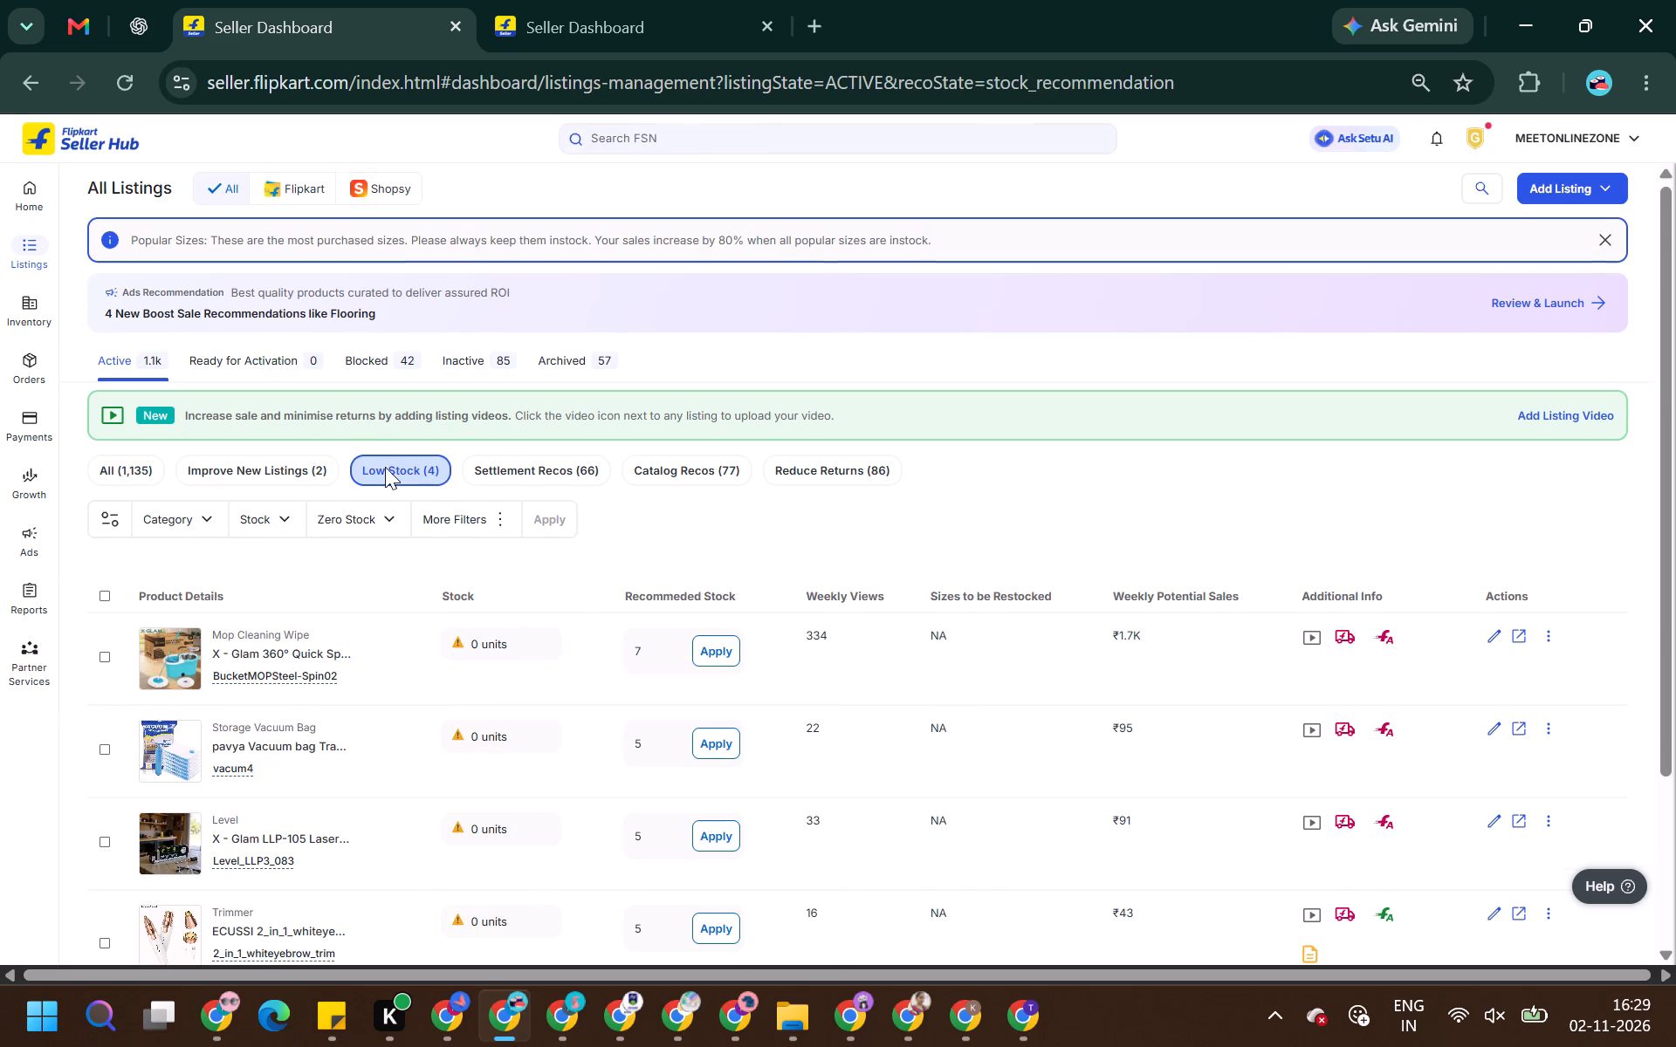
scroll(383, 469, "down", 2)
scroll(517, 623, "up", 3)
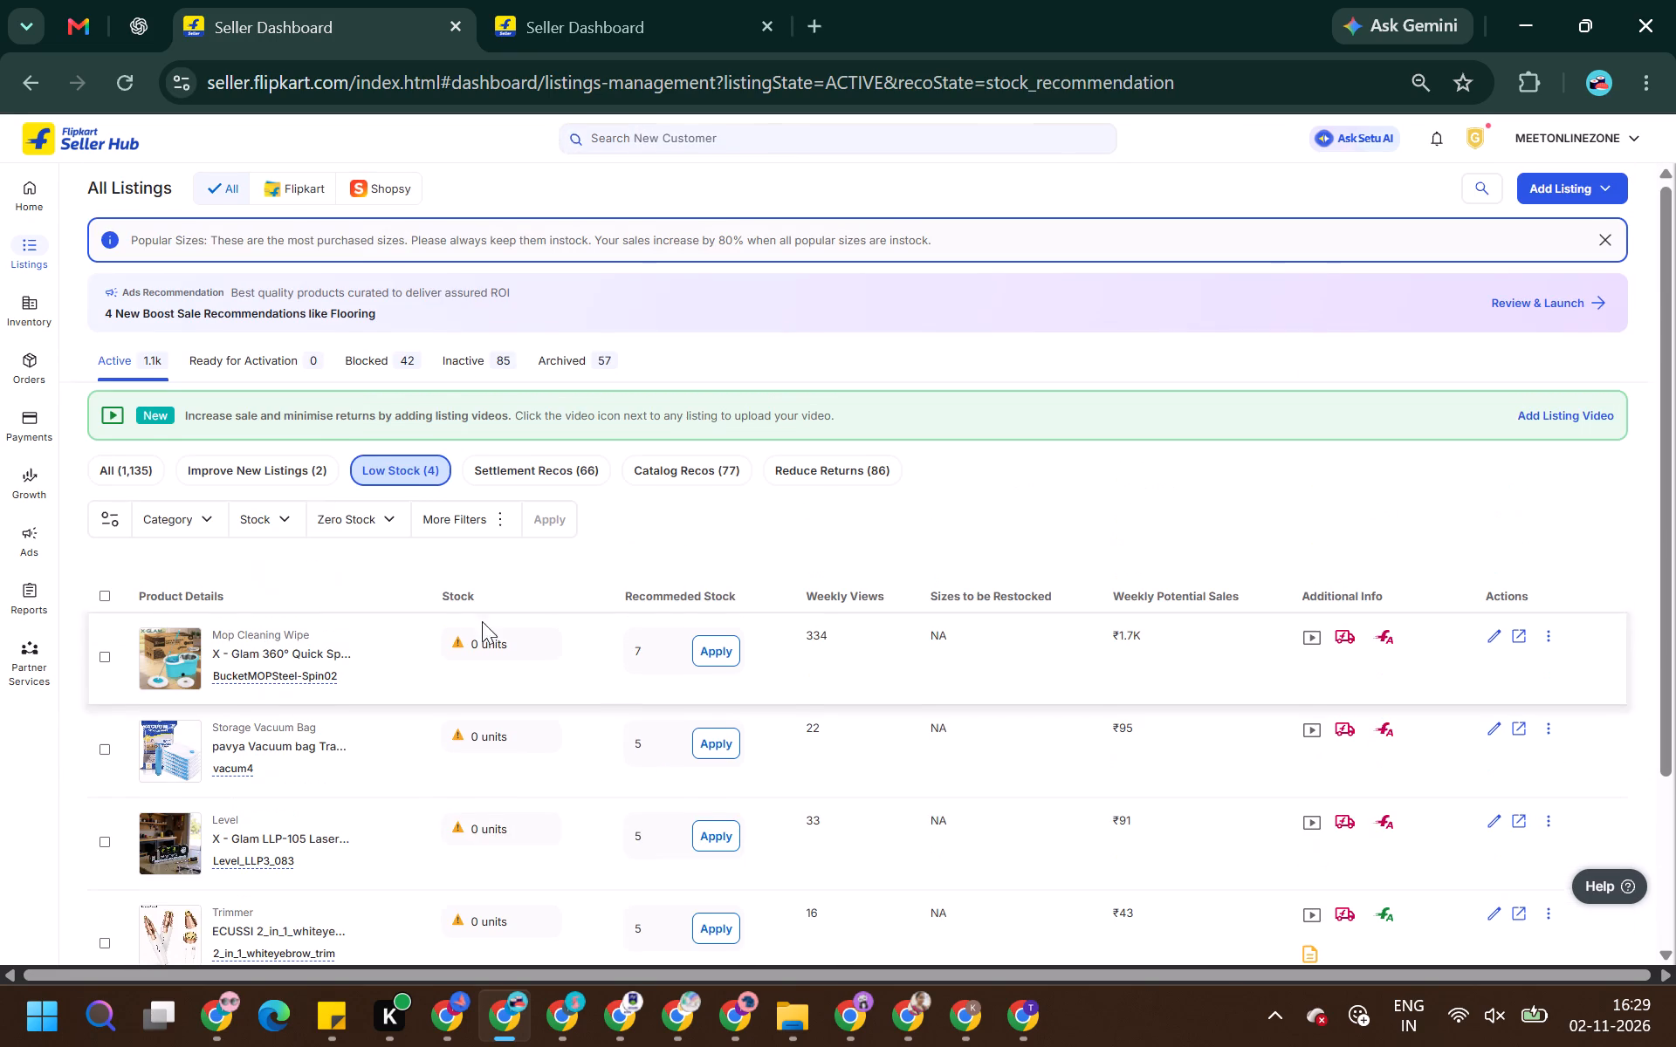
Return to the full list of MEETONLINEZONE's active listings and review their settlements, stock and listing quality.
left_click(135, 483)
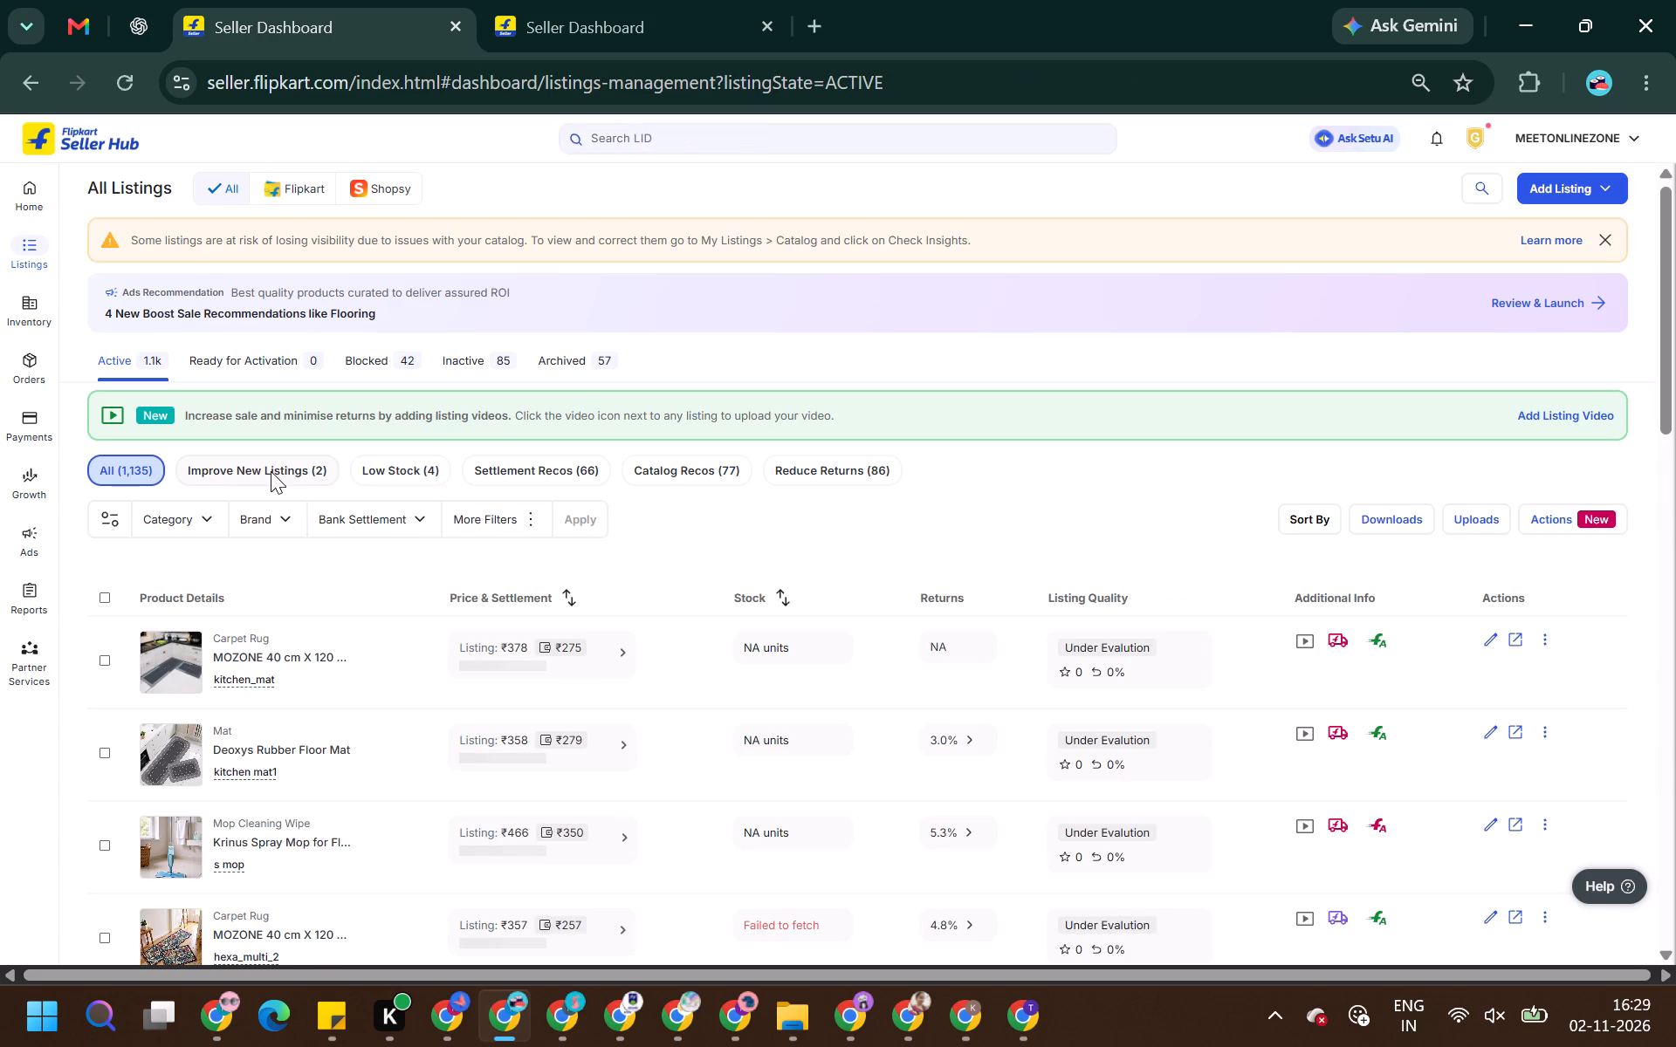
scroll(573, 360, "down", 2)
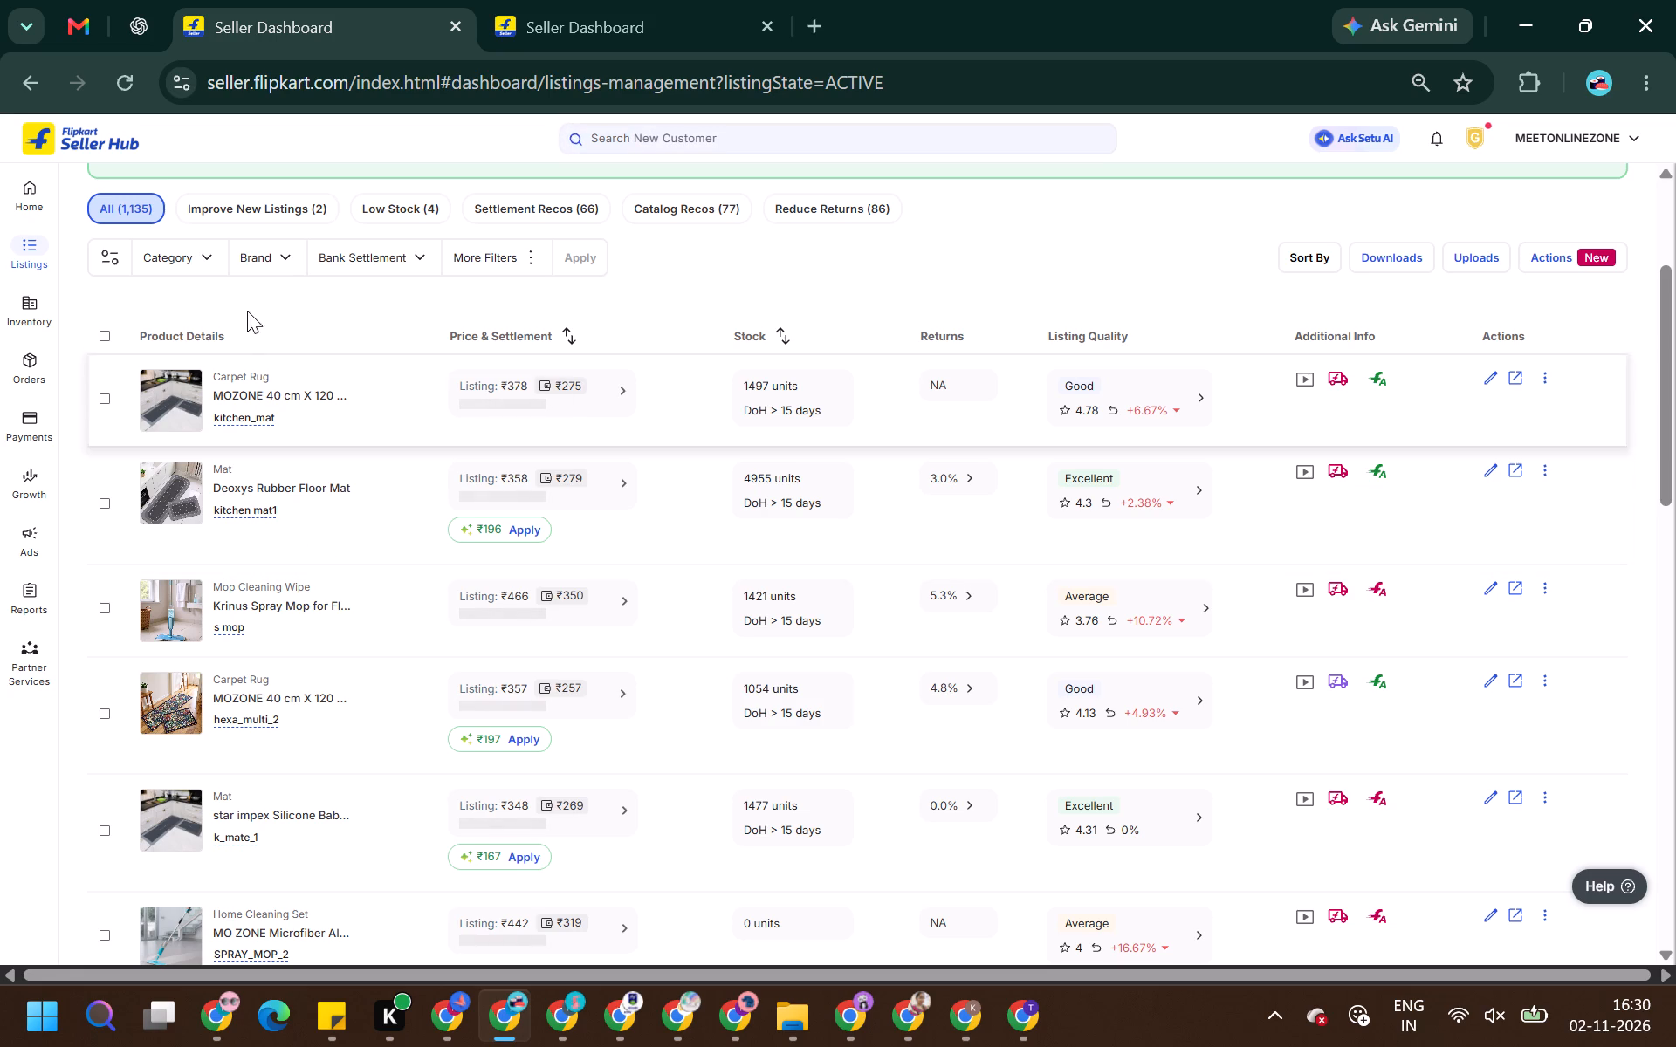
Open the Category filter for the active listings.
left_click(210, 258)
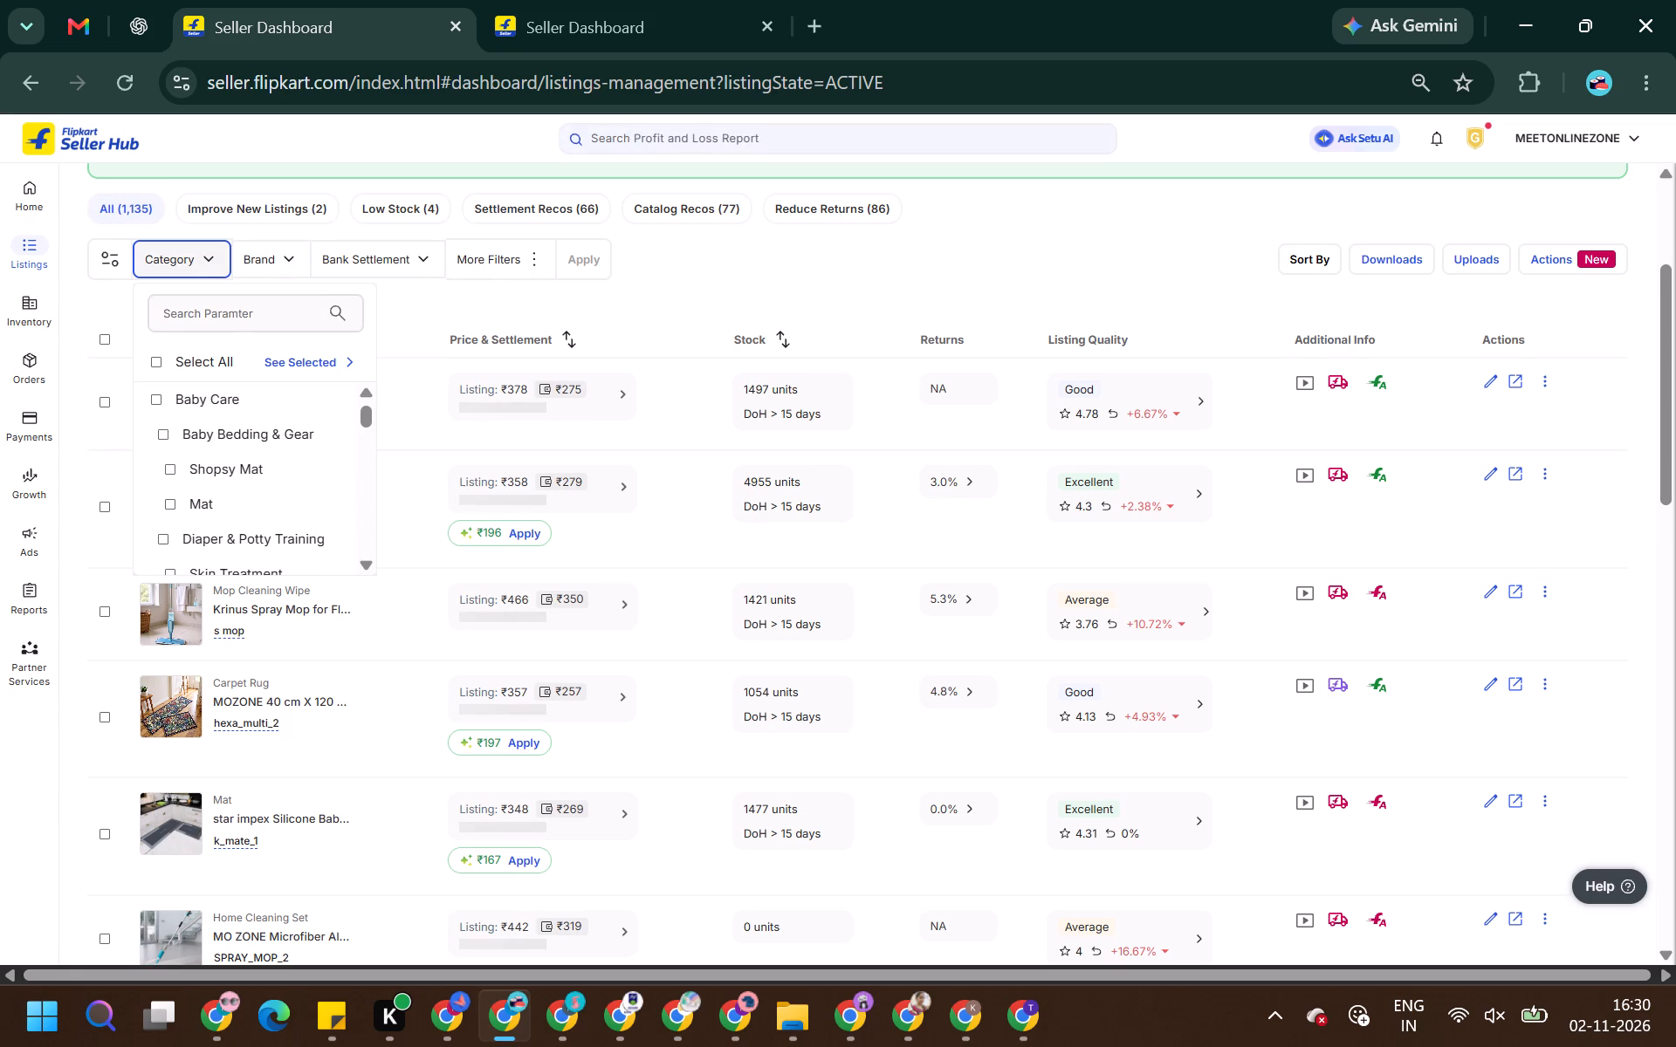
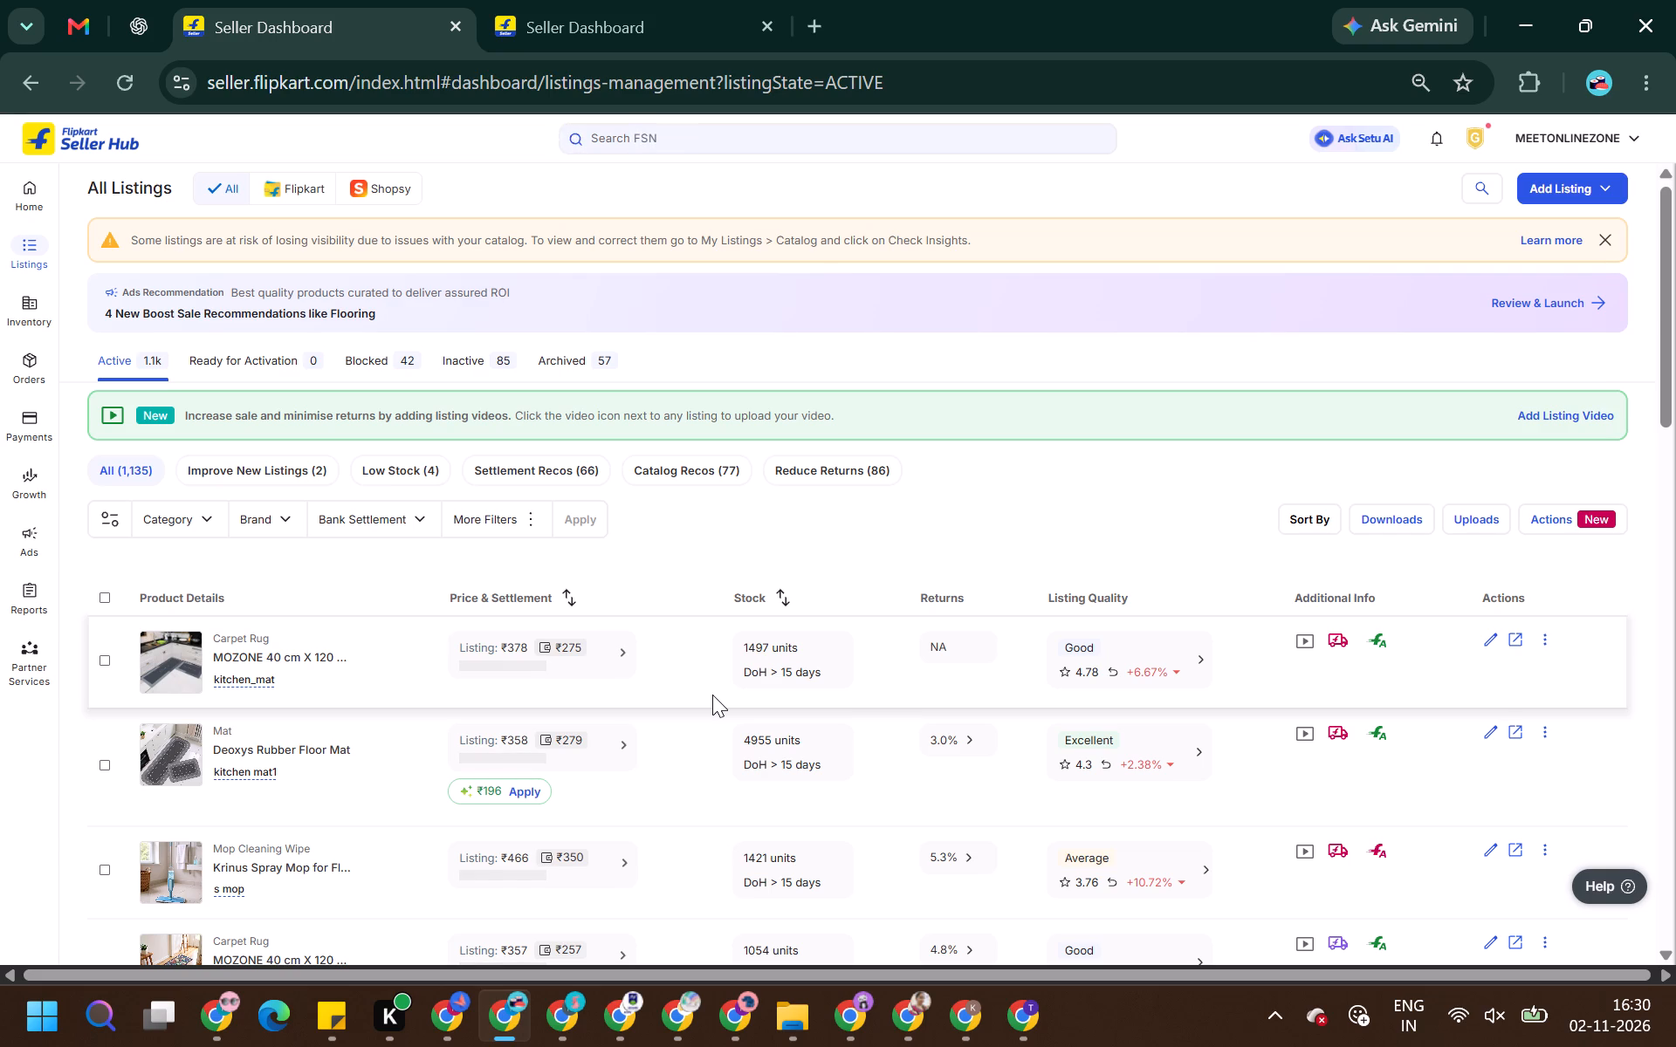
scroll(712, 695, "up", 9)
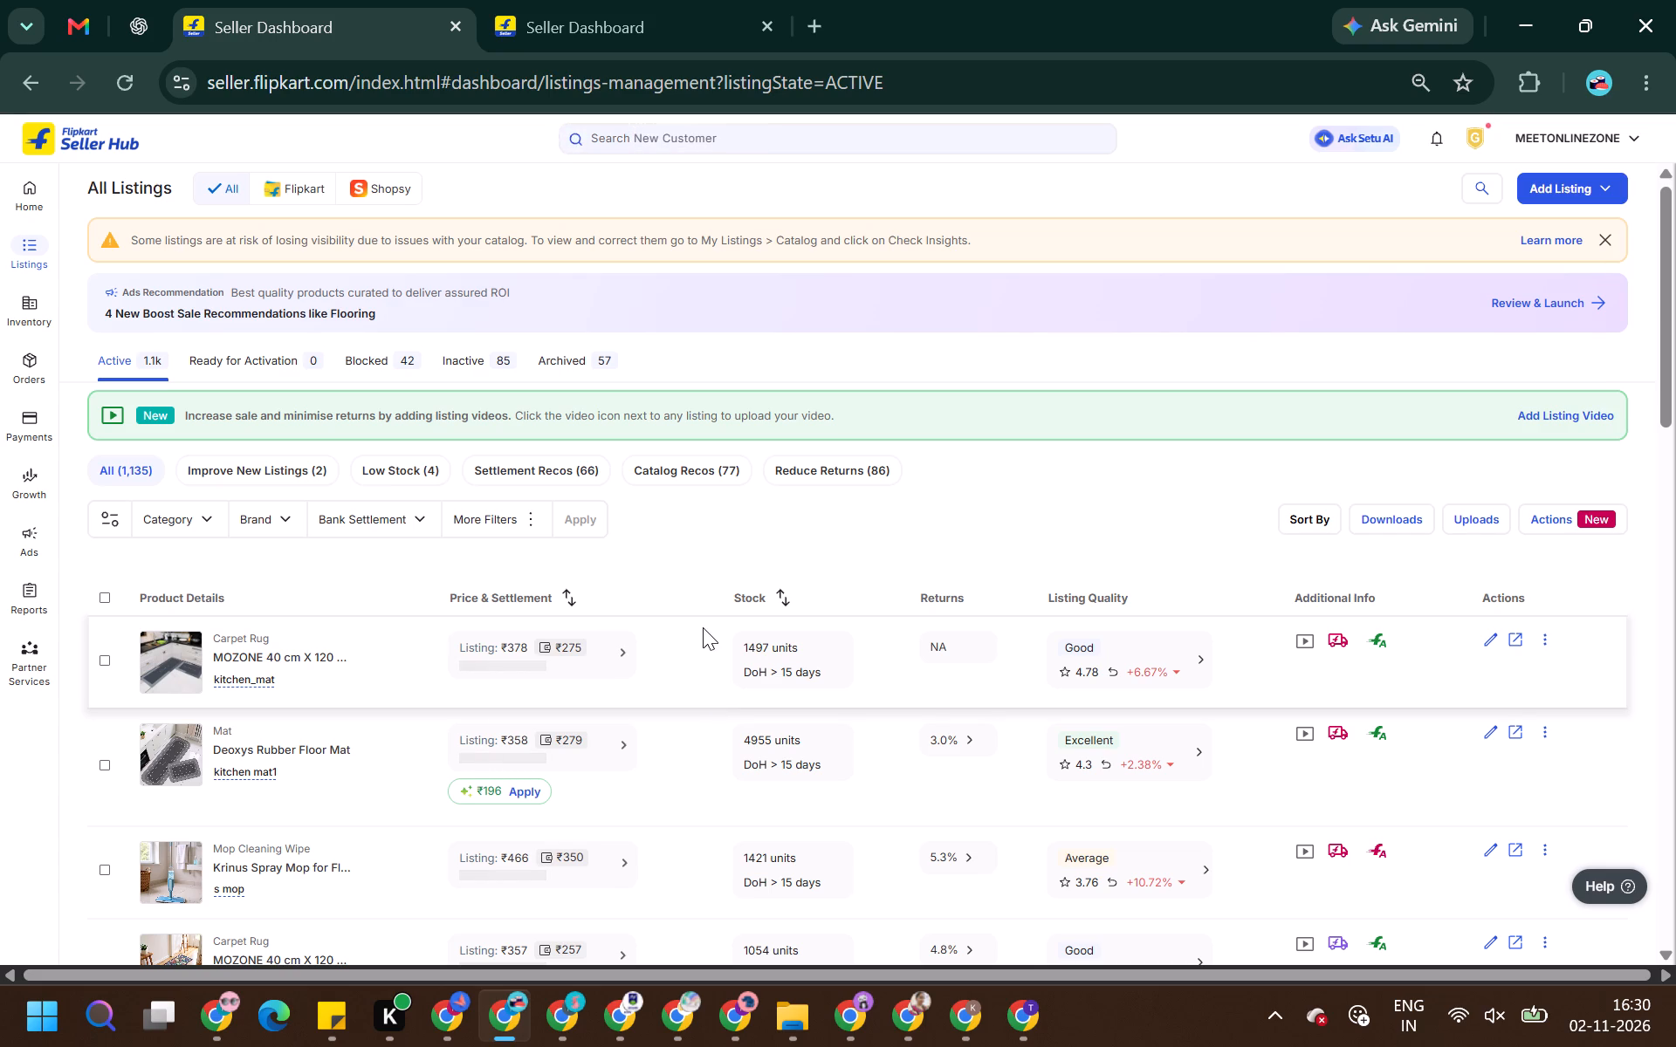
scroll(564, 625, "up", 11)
Switch to the PragatiEZone account's ad campaigns window and review the campaign list and the overall ad metrics above it.
left_click(560, 1032)
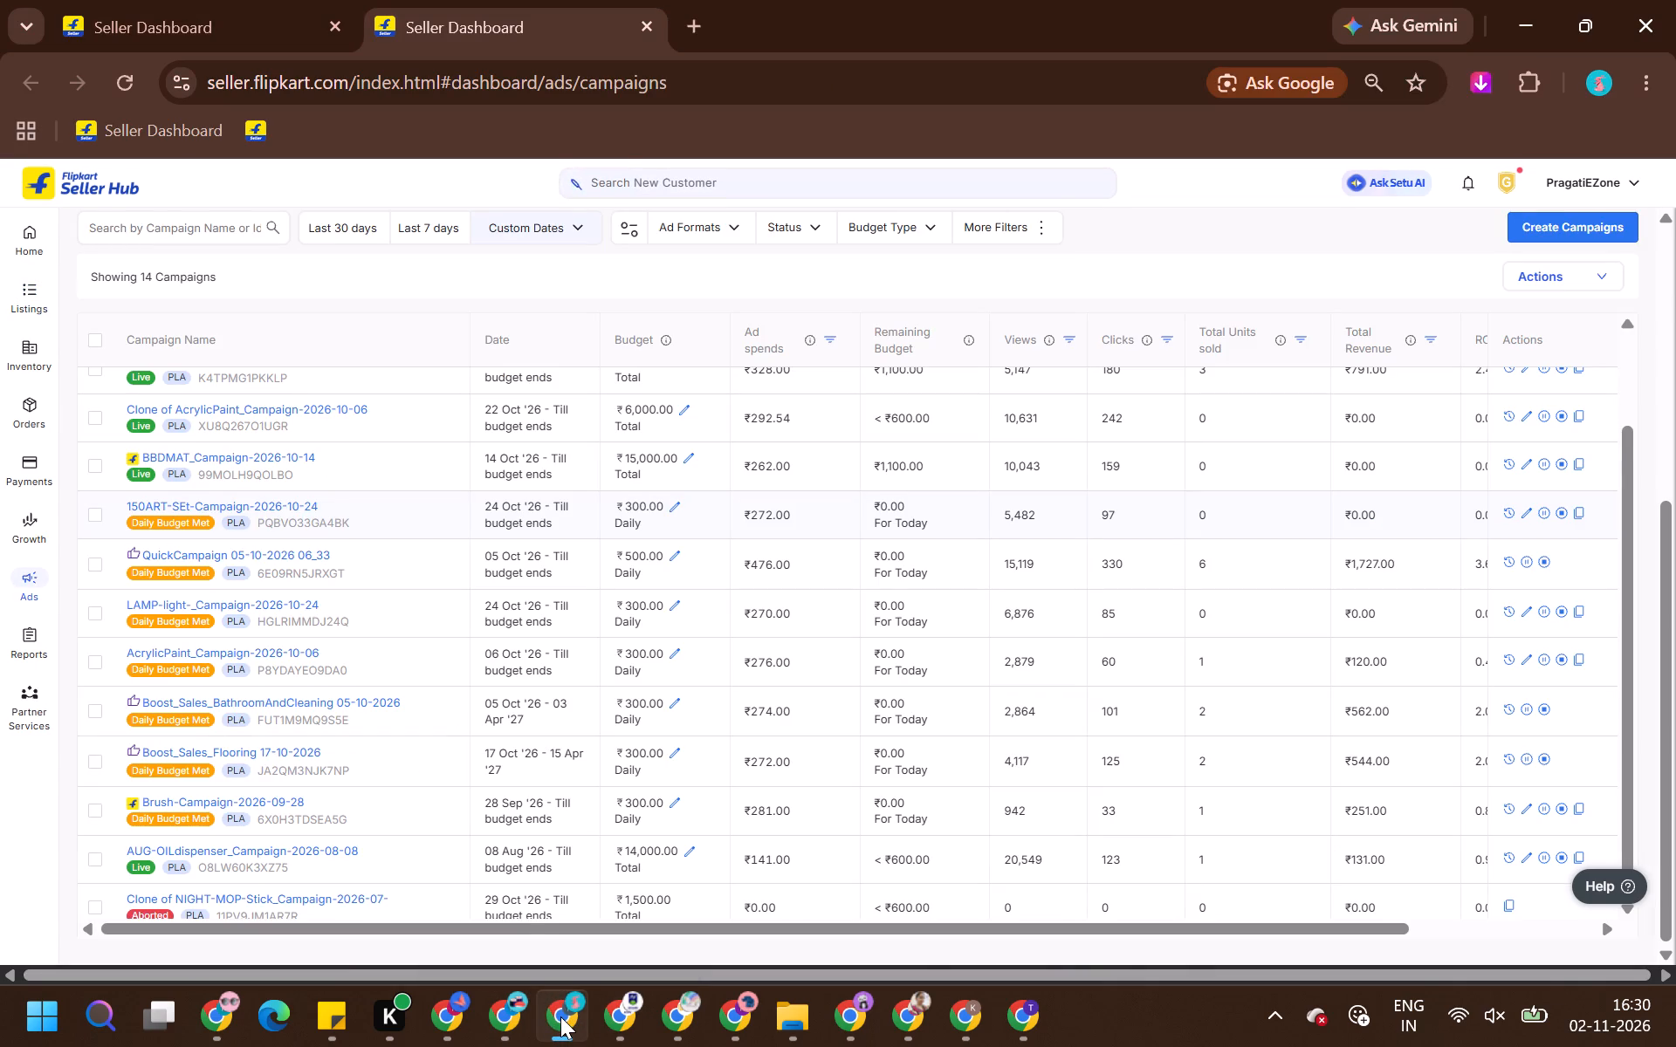
scroll(360, 563, "up", 11)
scroll(646, 477, "up", 4)
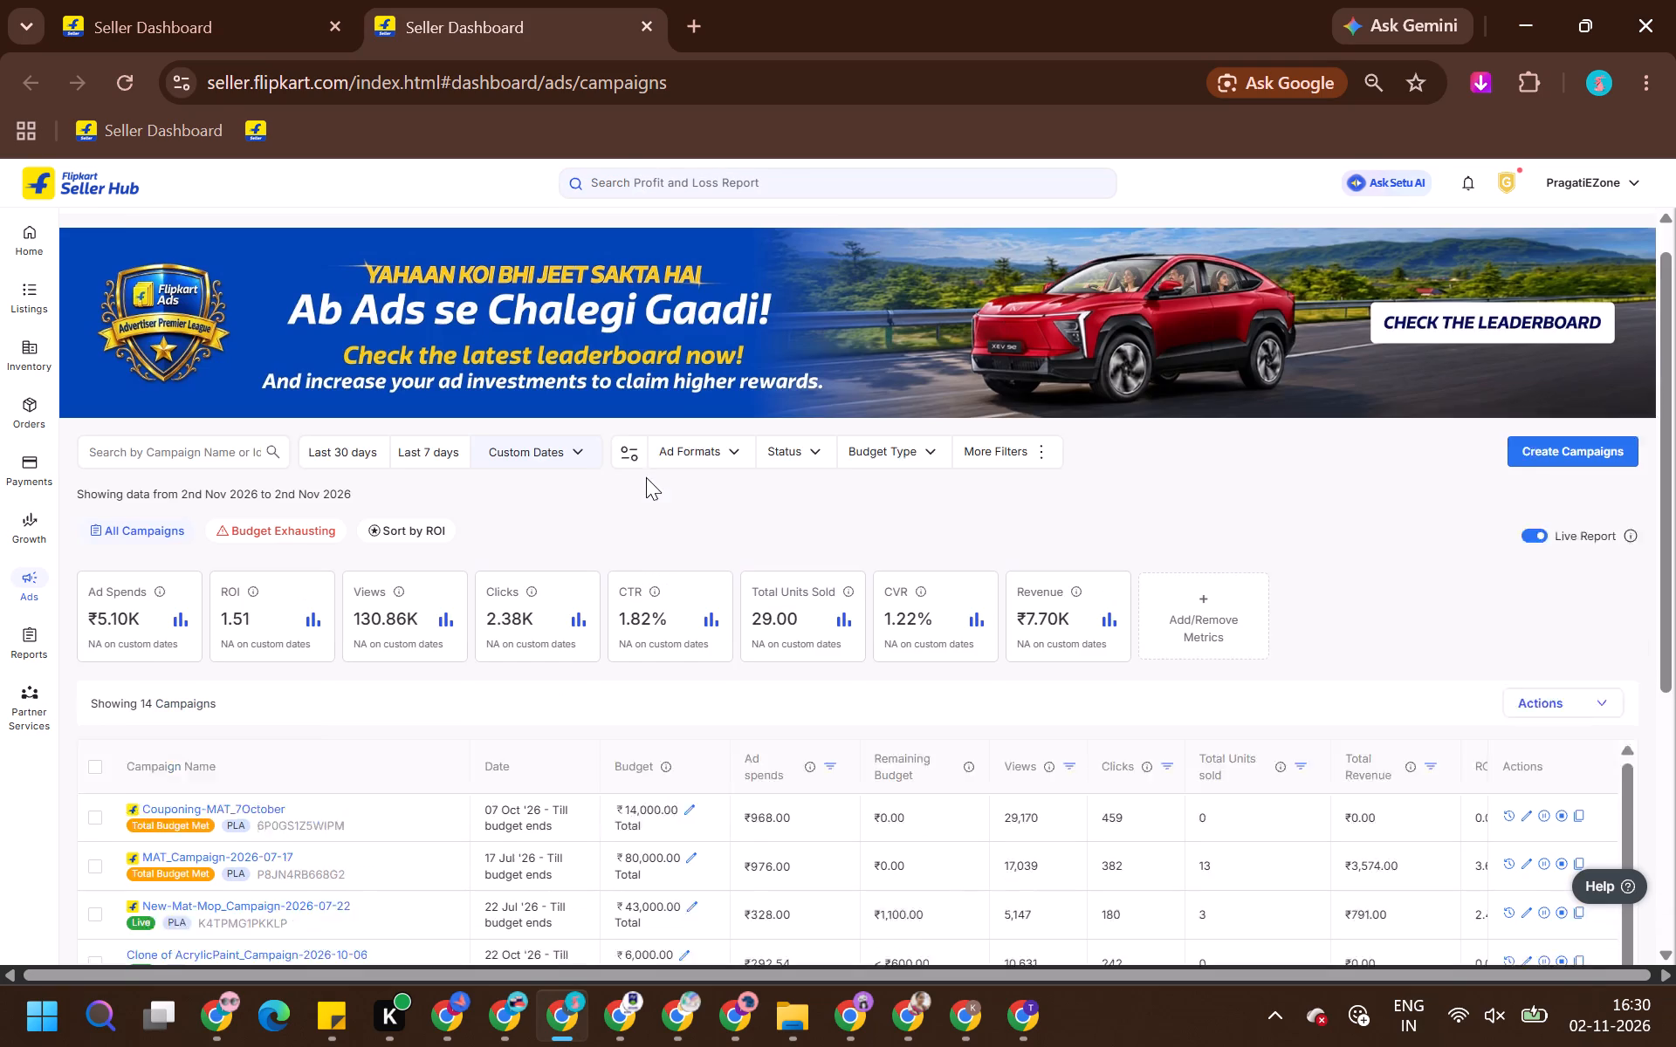
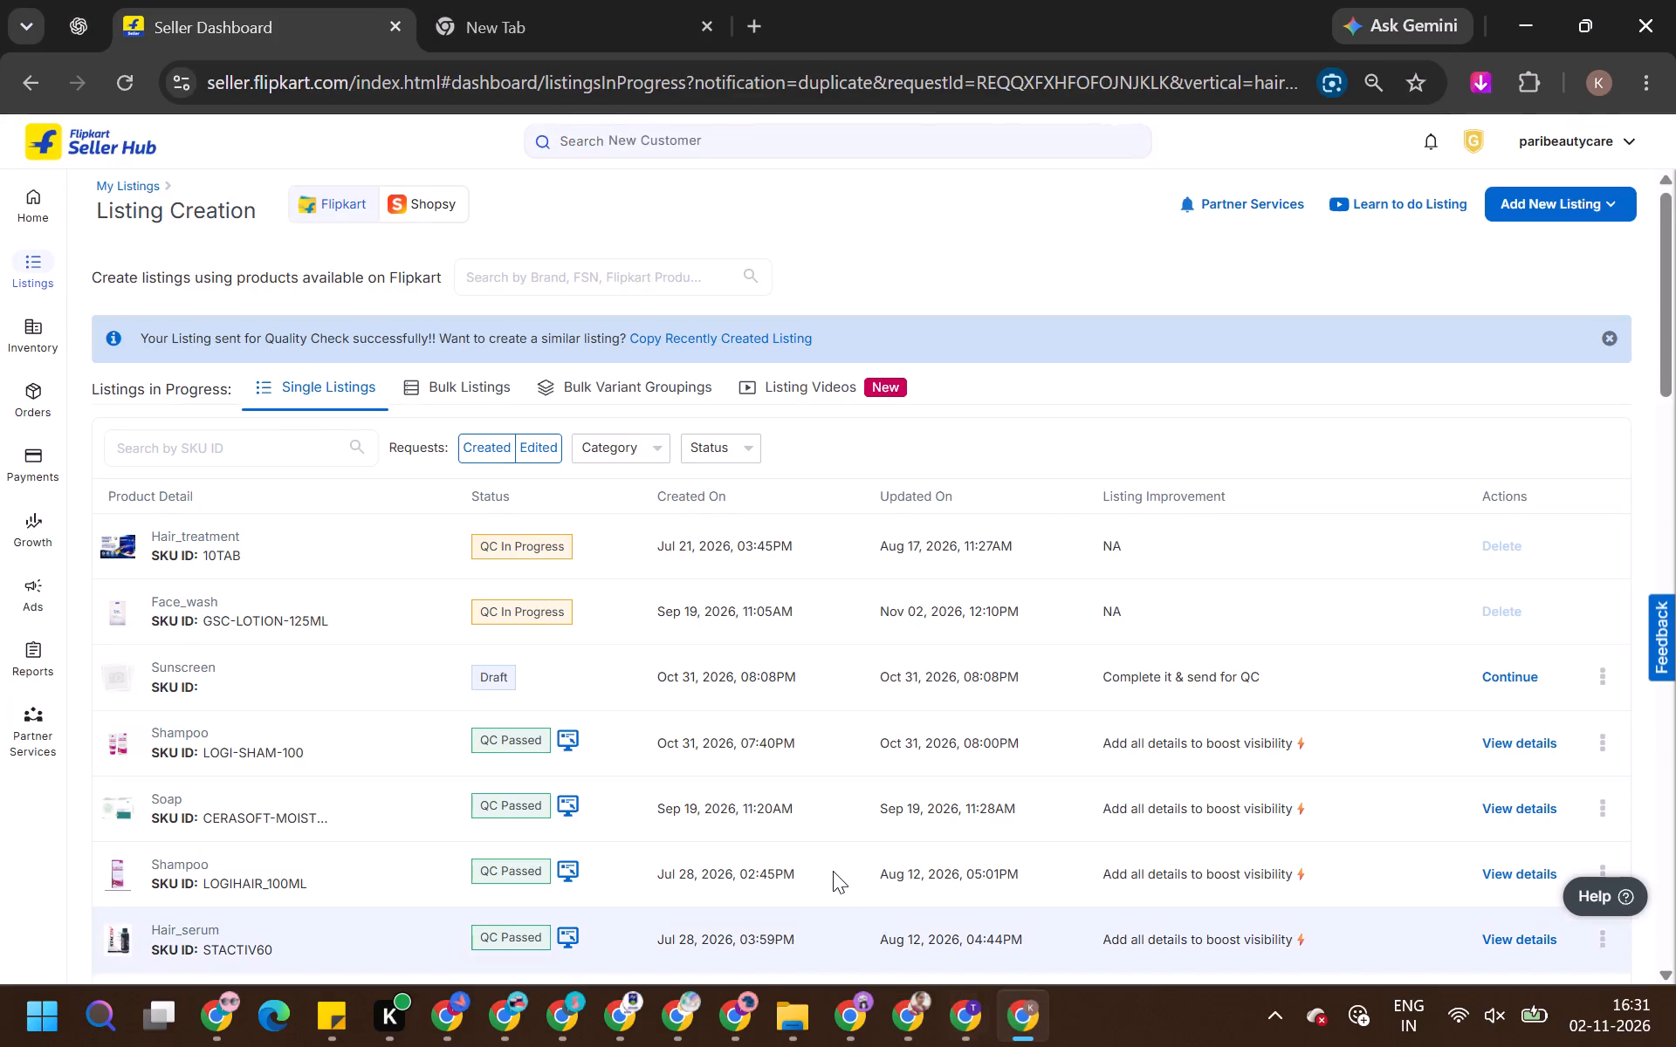
Reload the paribeautycare account's listings in progress and delete the draft Sunscreen listing that has no SKU ID.
key("ctrl+r")
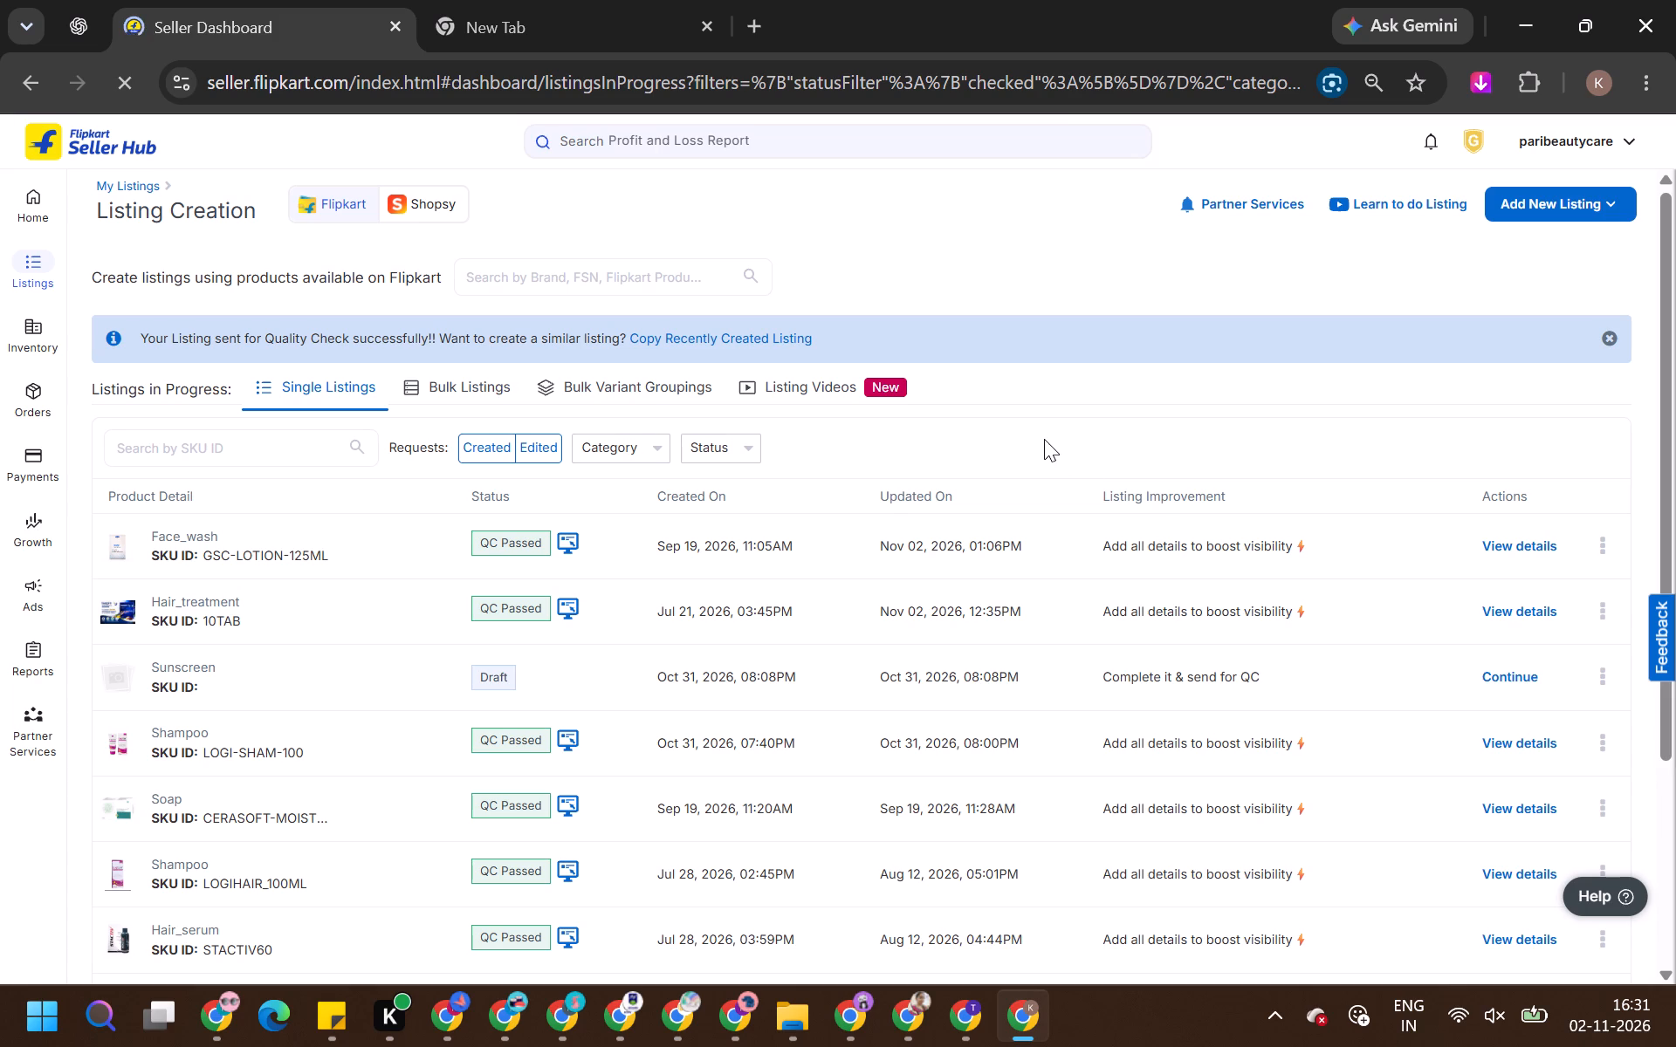
scroll(935, 649, "down", 5)
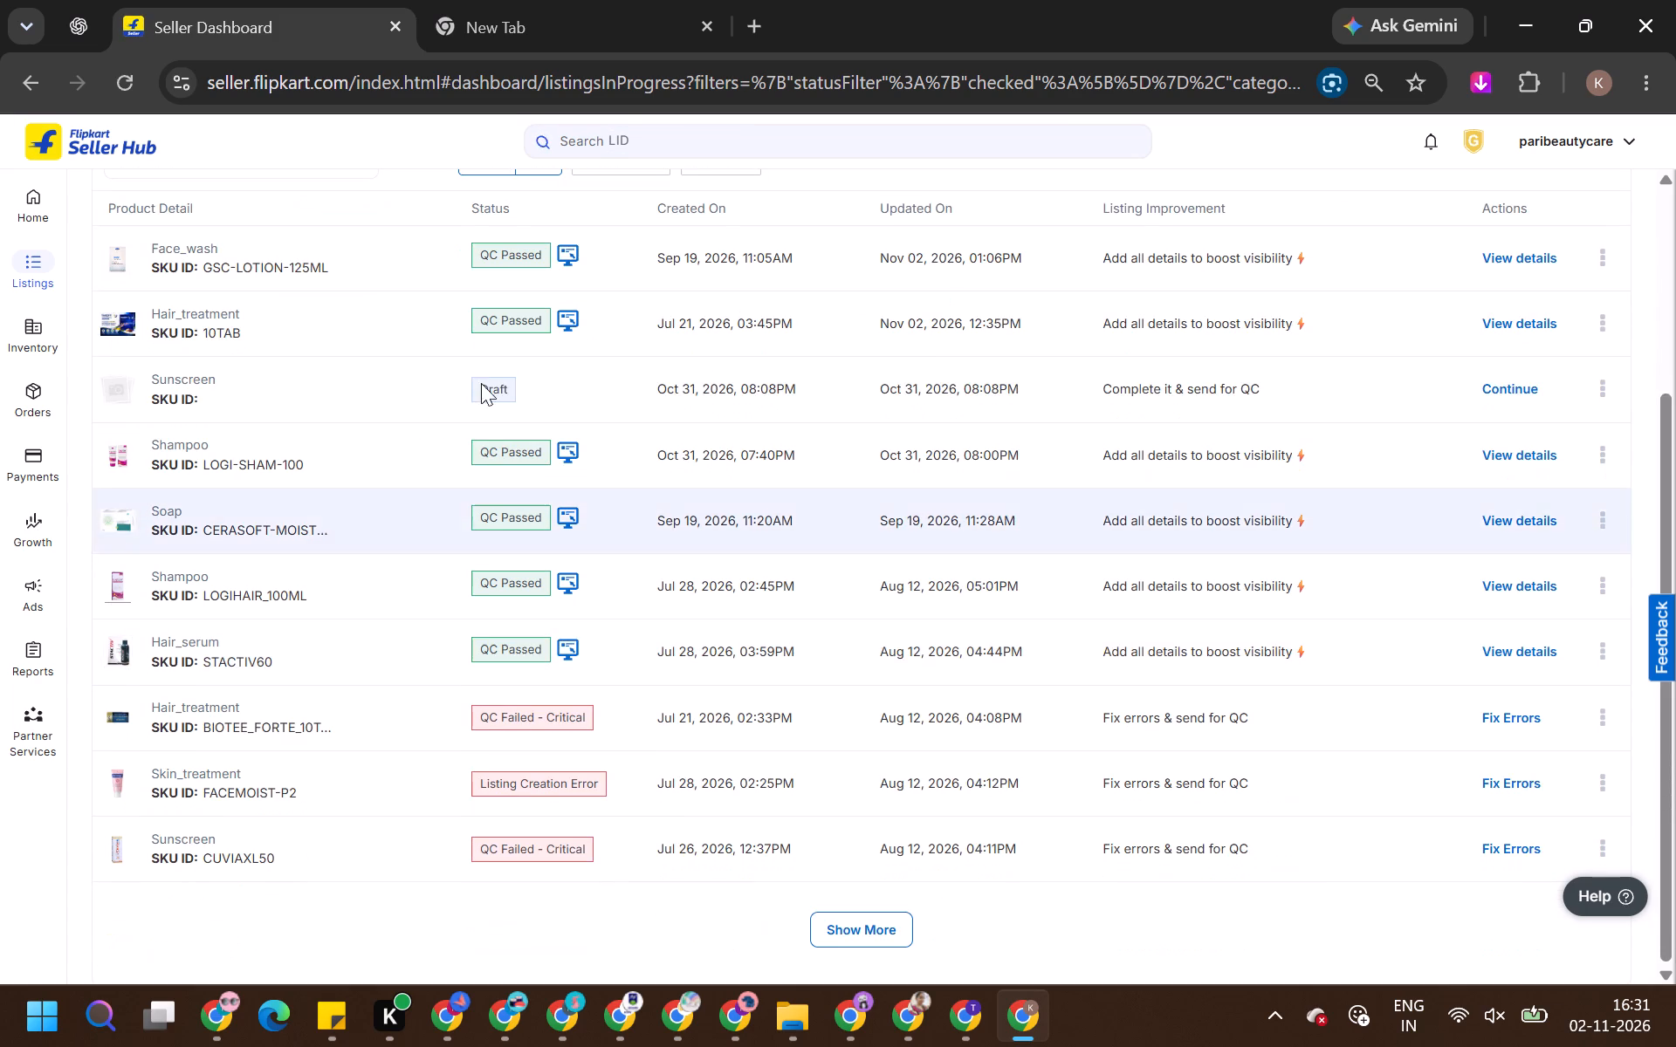
scroll(437, 409, "up", 2)
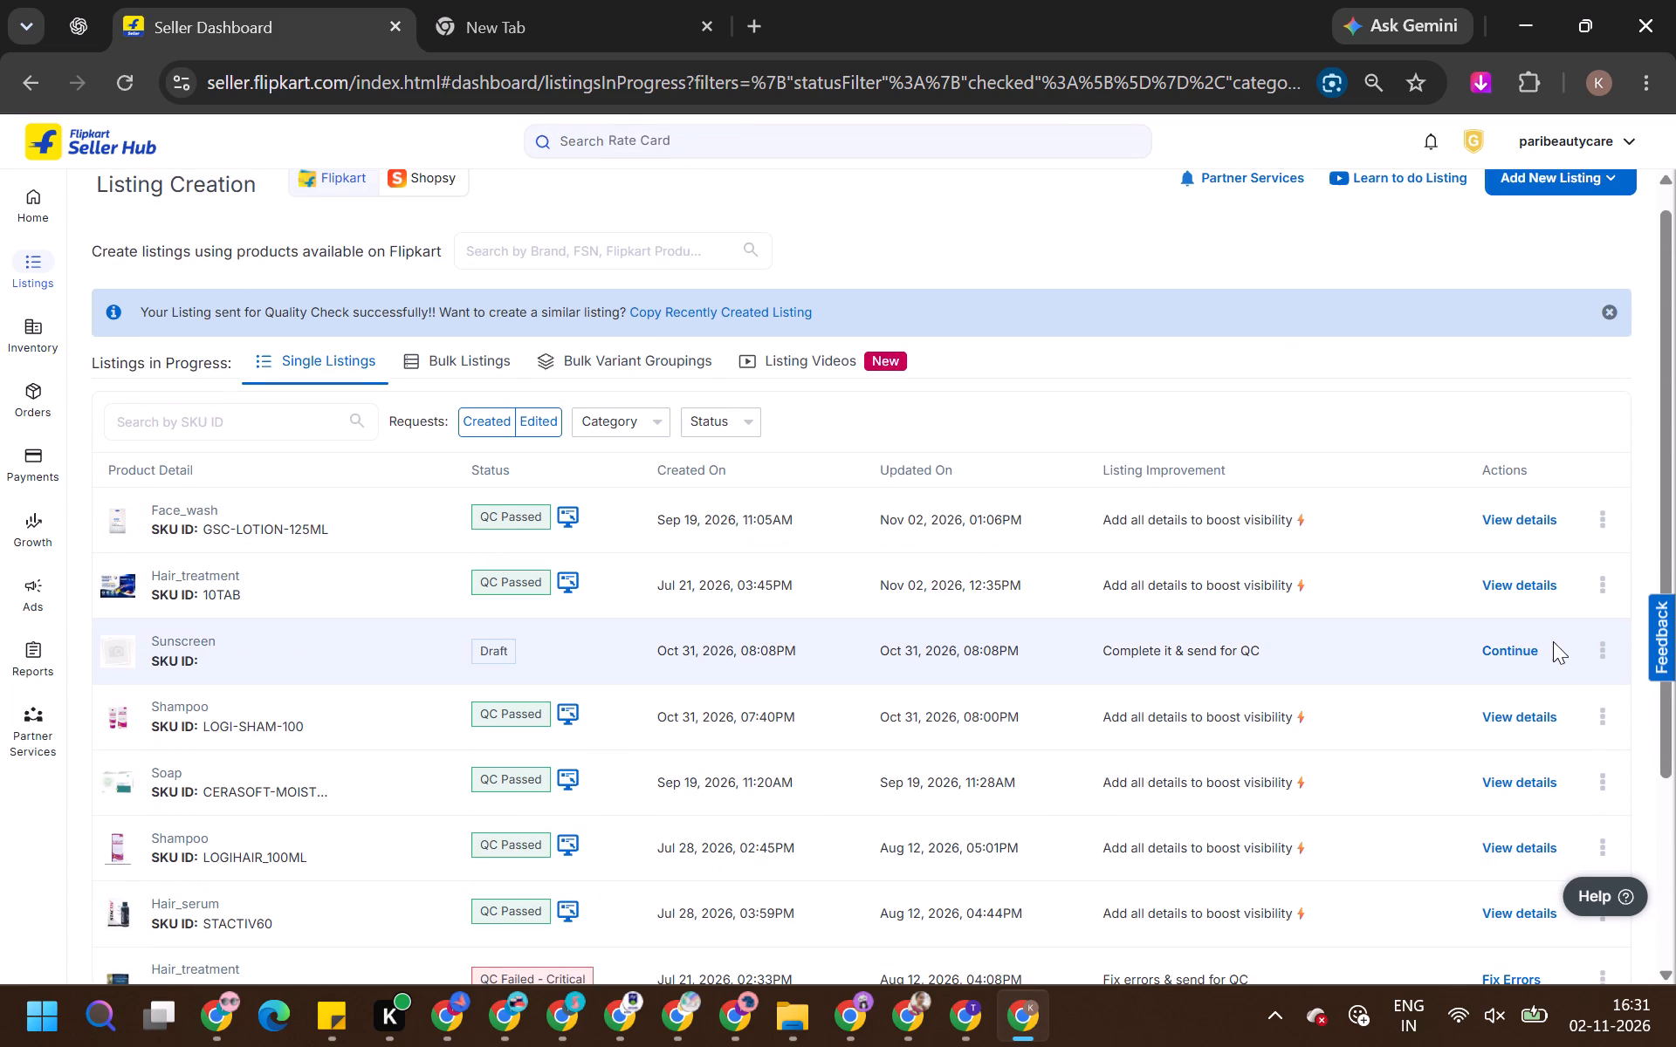
left_click(1595, 654)
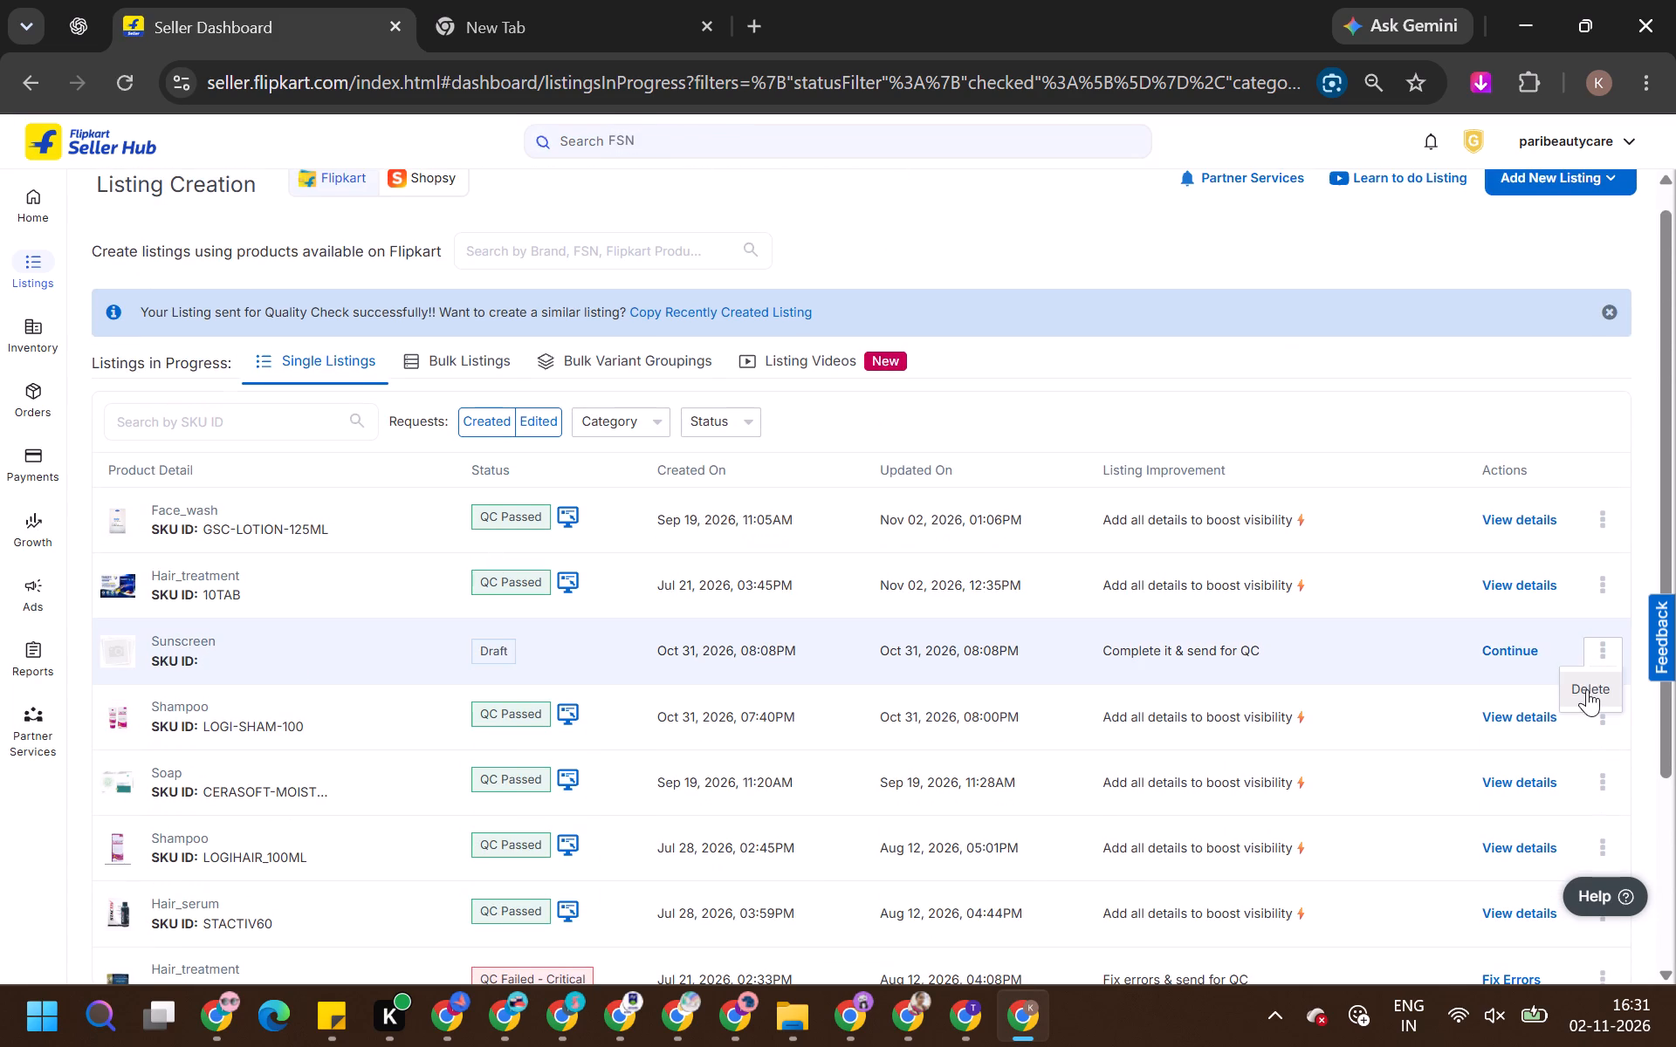
left_click(1582, 690)
left_click(1002, 600)
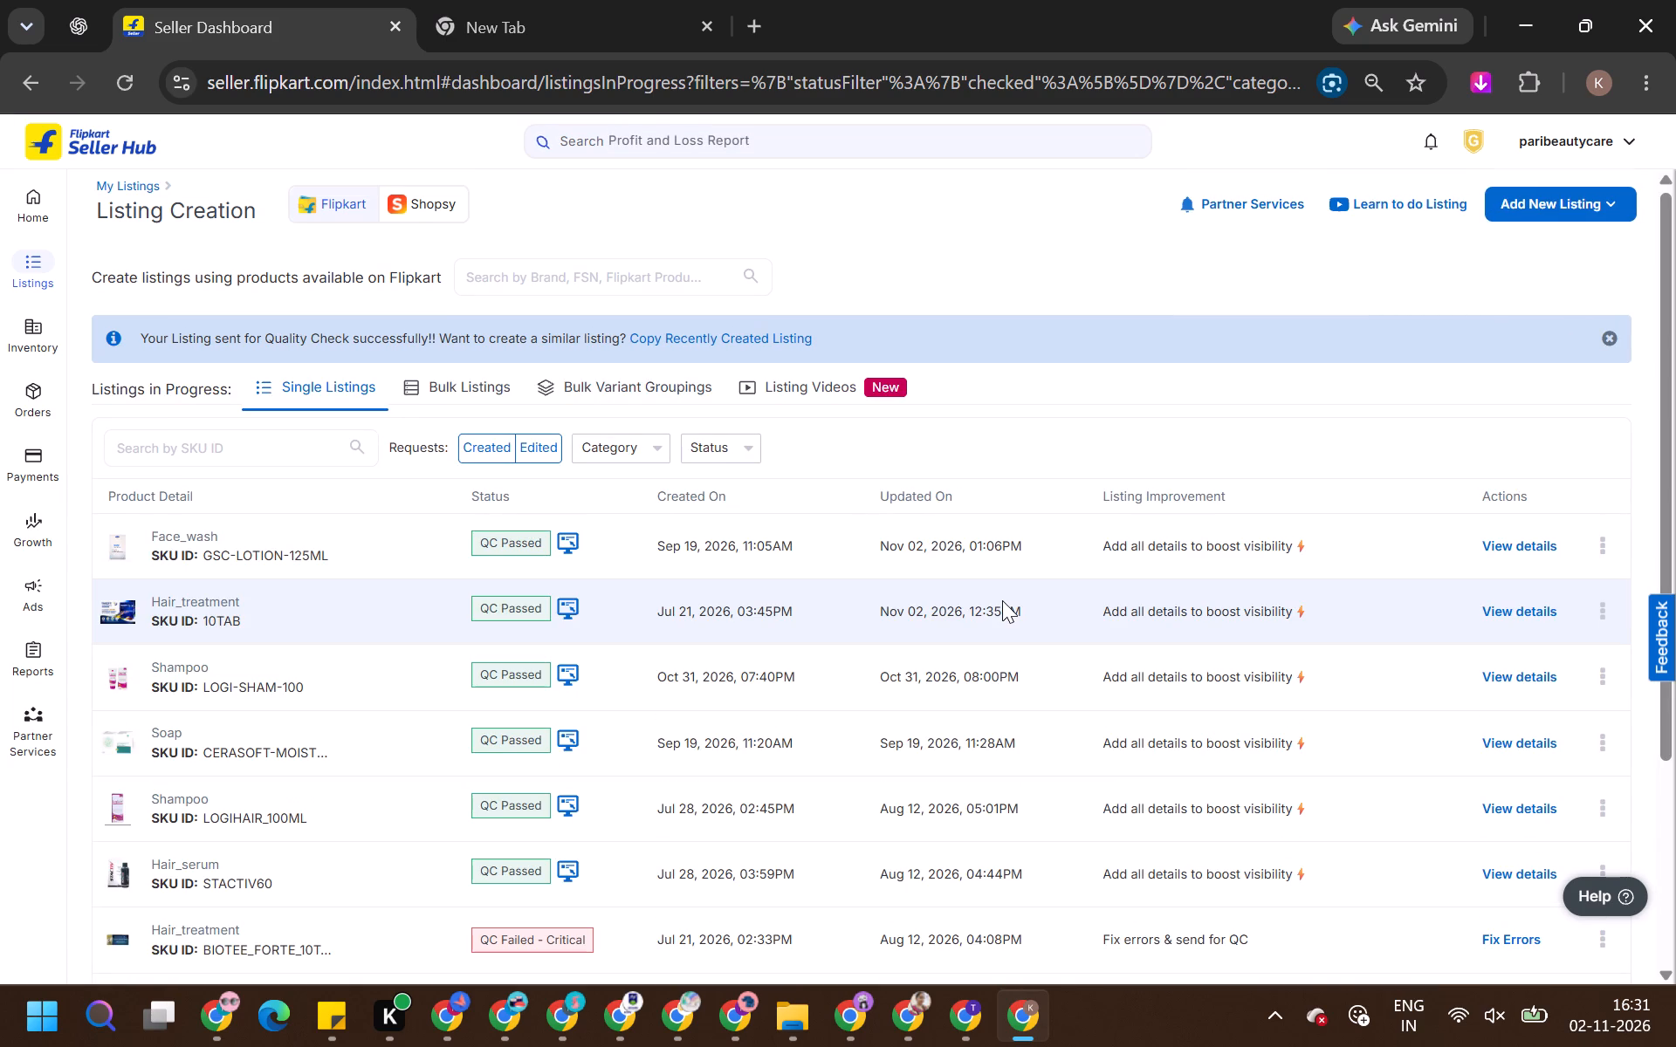
Load more of the paribeautycare account's single listings in progress and review their QC statuses.
scroll(605, 626, "down", 3)
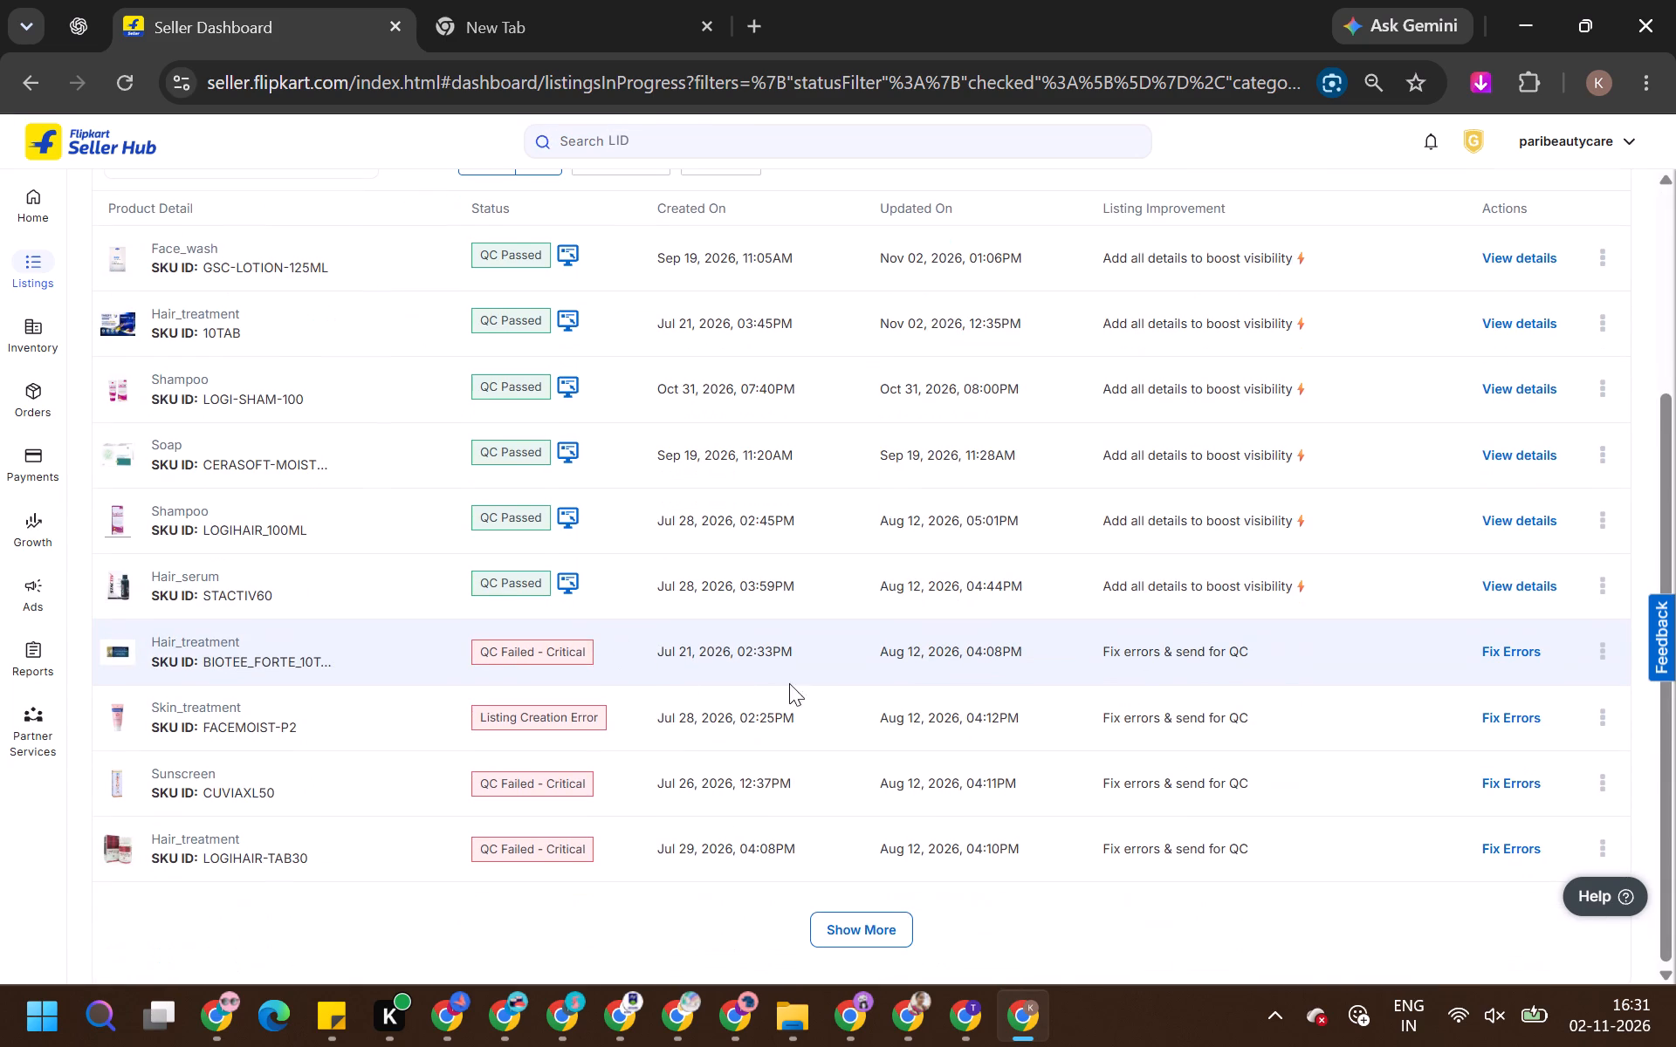
left_click(837, 922)
scroll(798, 829, "down", 1)
scroll(798, 829, "up", 1)
scroll(798, 829, "down", 3)
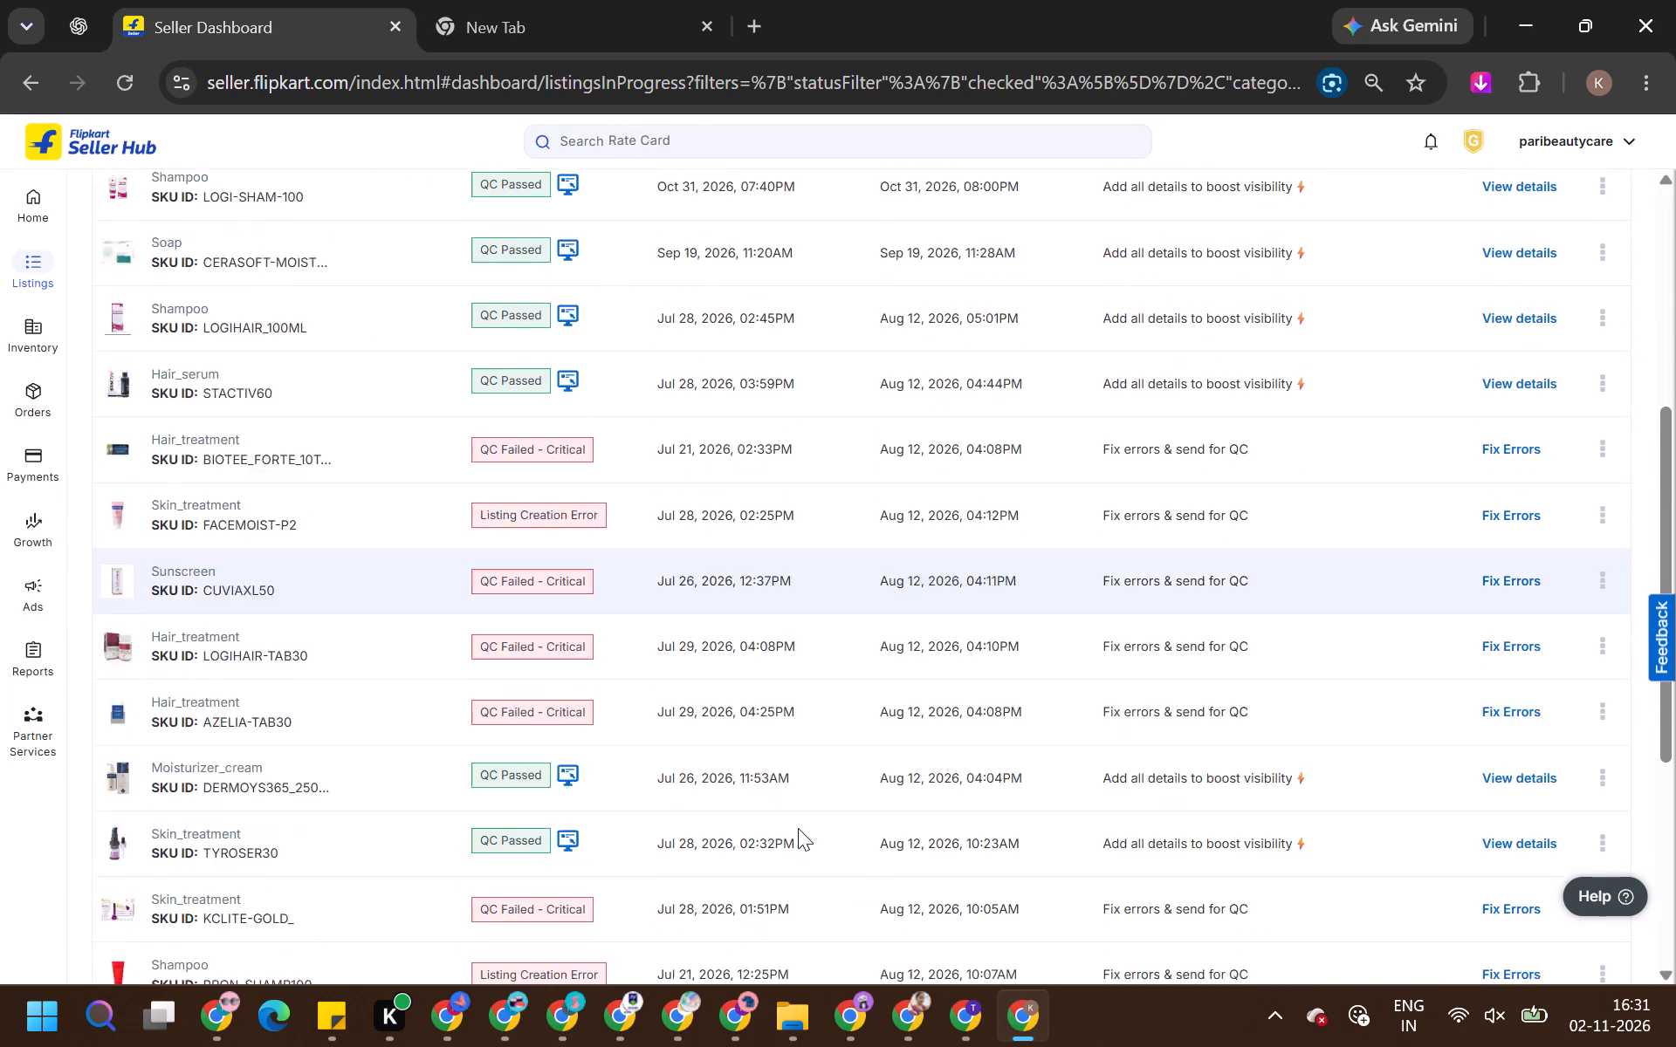
scroll(800, 819, "down", 4)
scroll(800, 819, "up", 12)
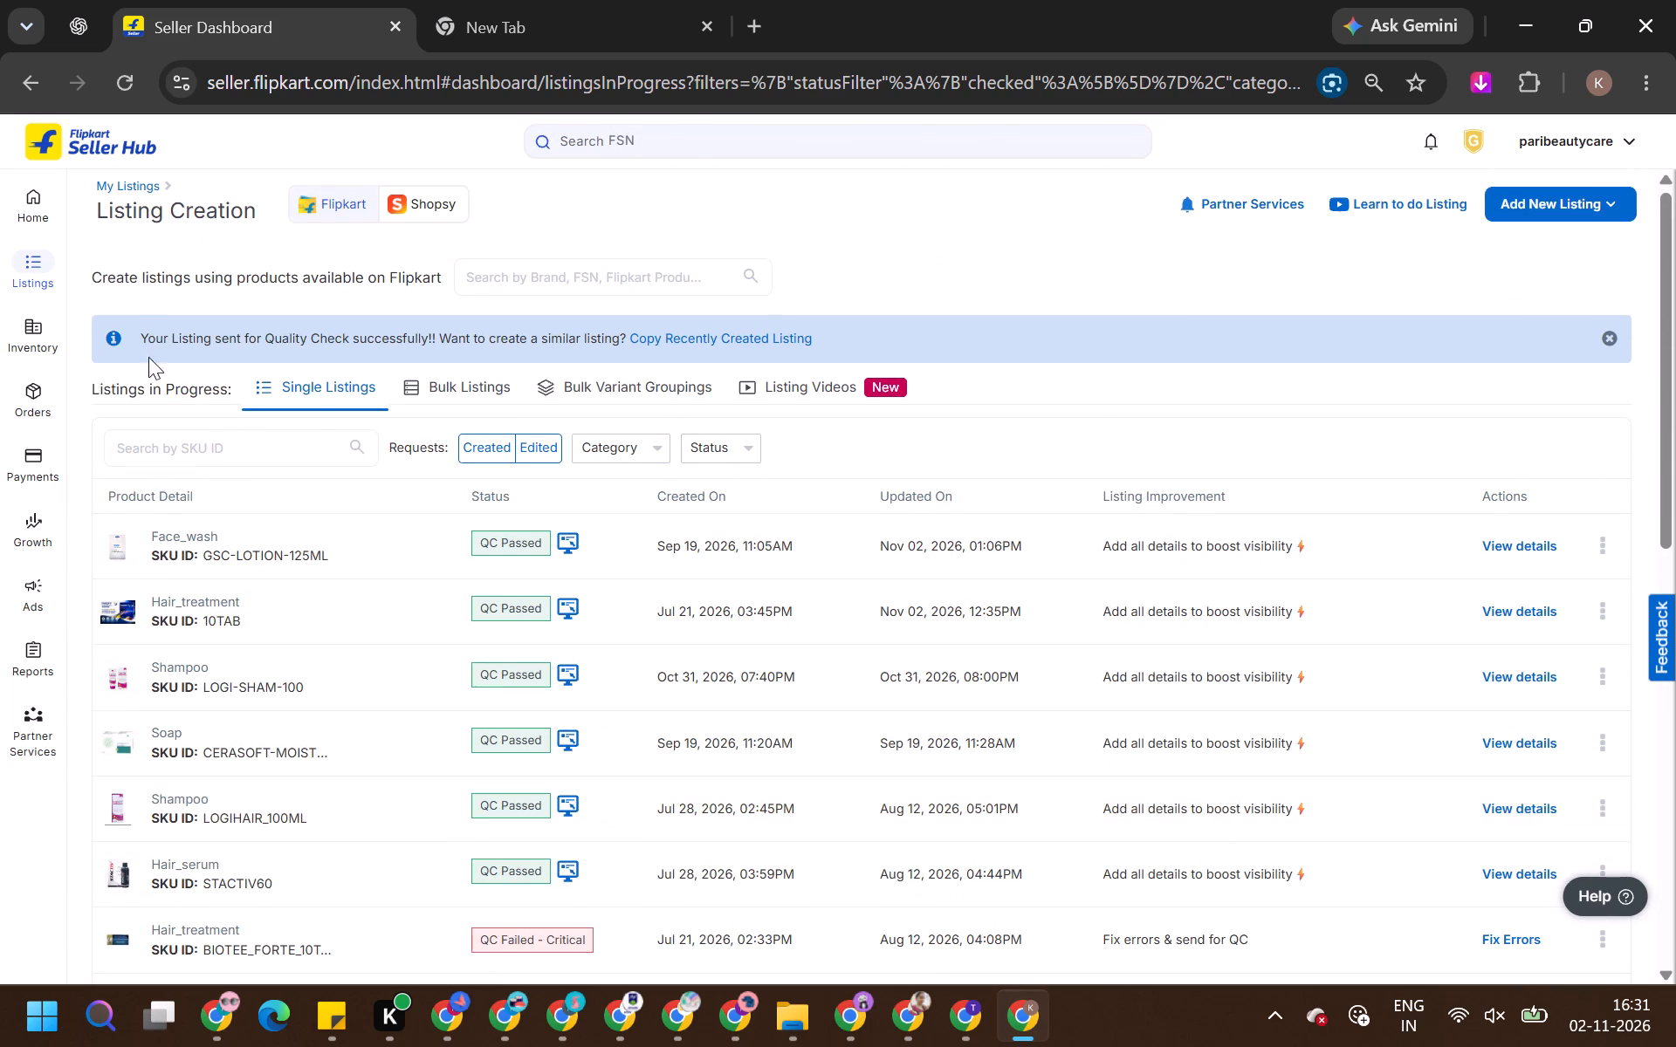
Open the paribeautycare account's active listings and look over their prices, stock and listing quality.
left_click(29, 237)
left_click(31, 205)
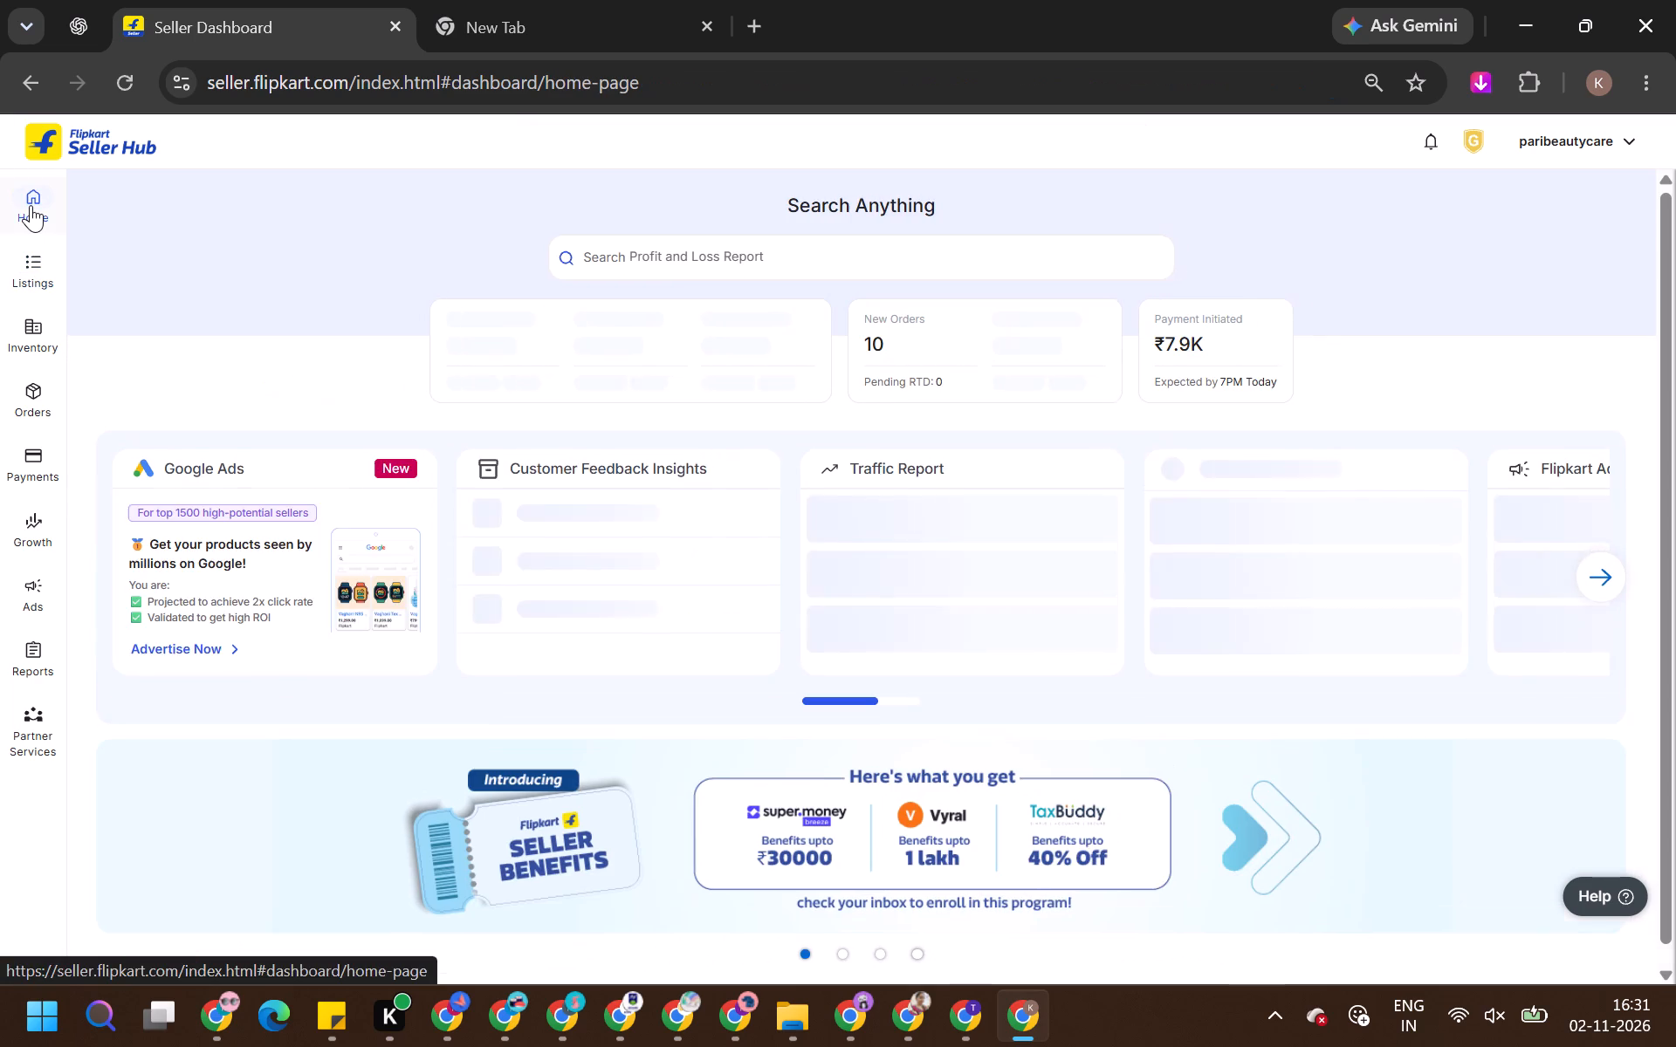
left_click(13, 264)
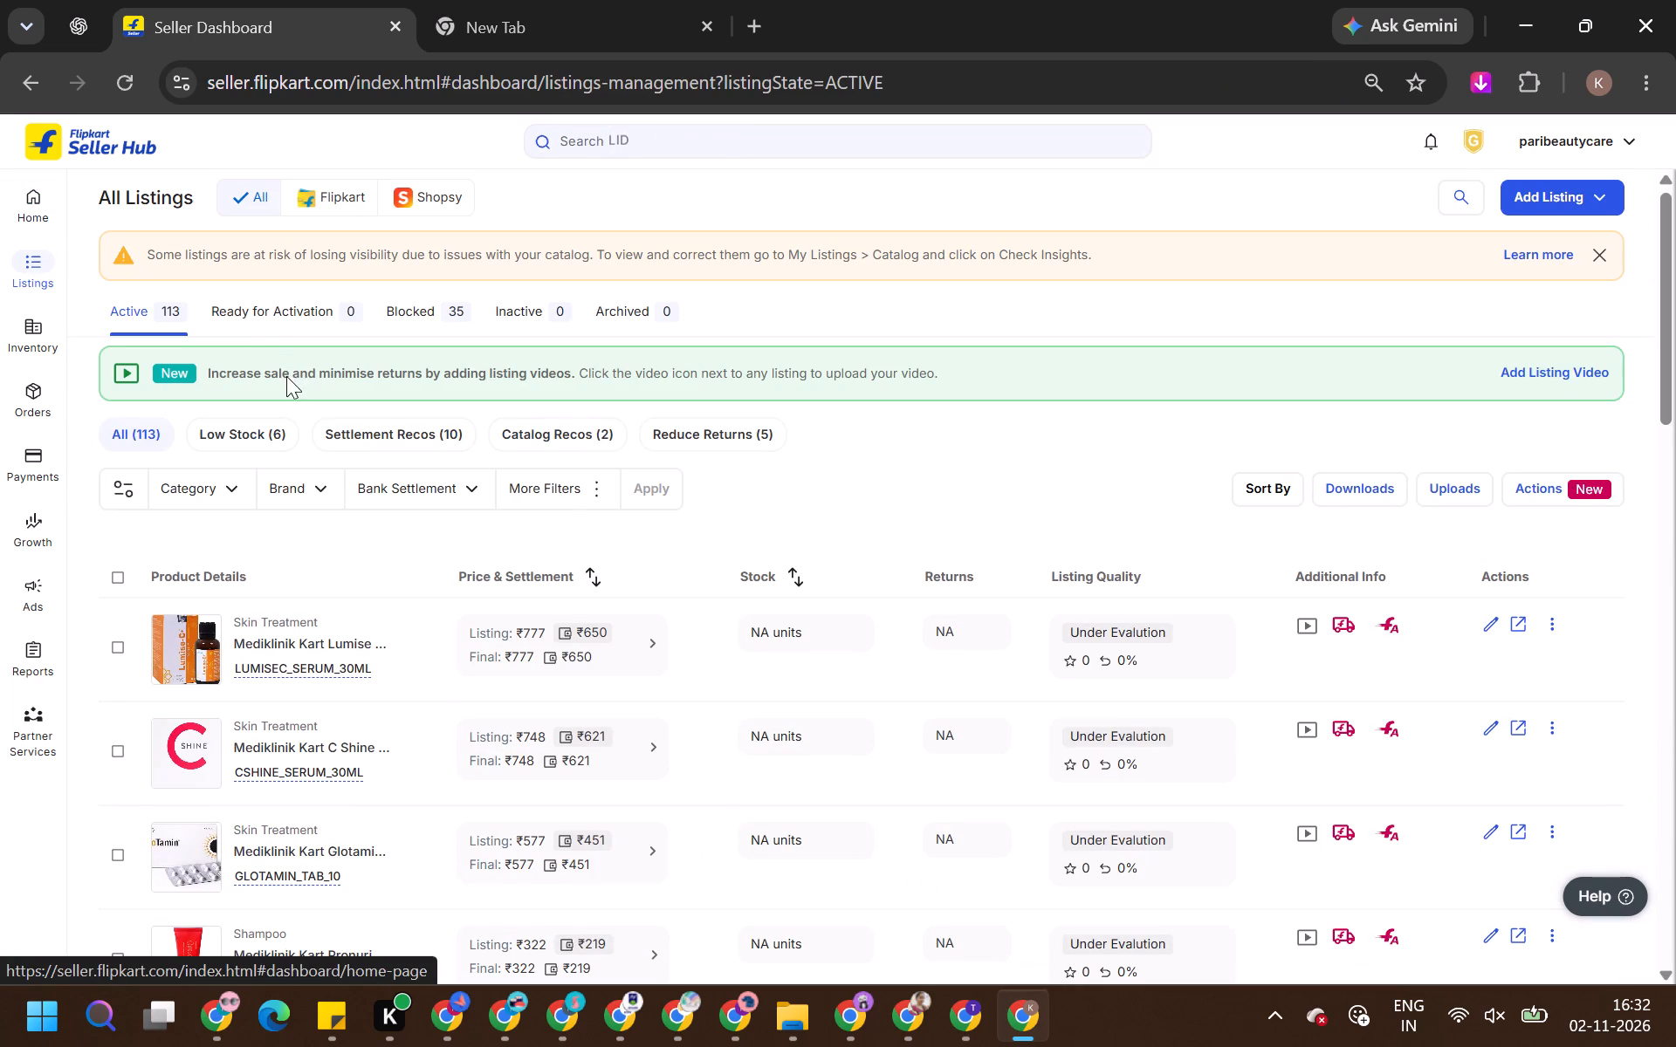
scroll(562, 497, "down", 3)
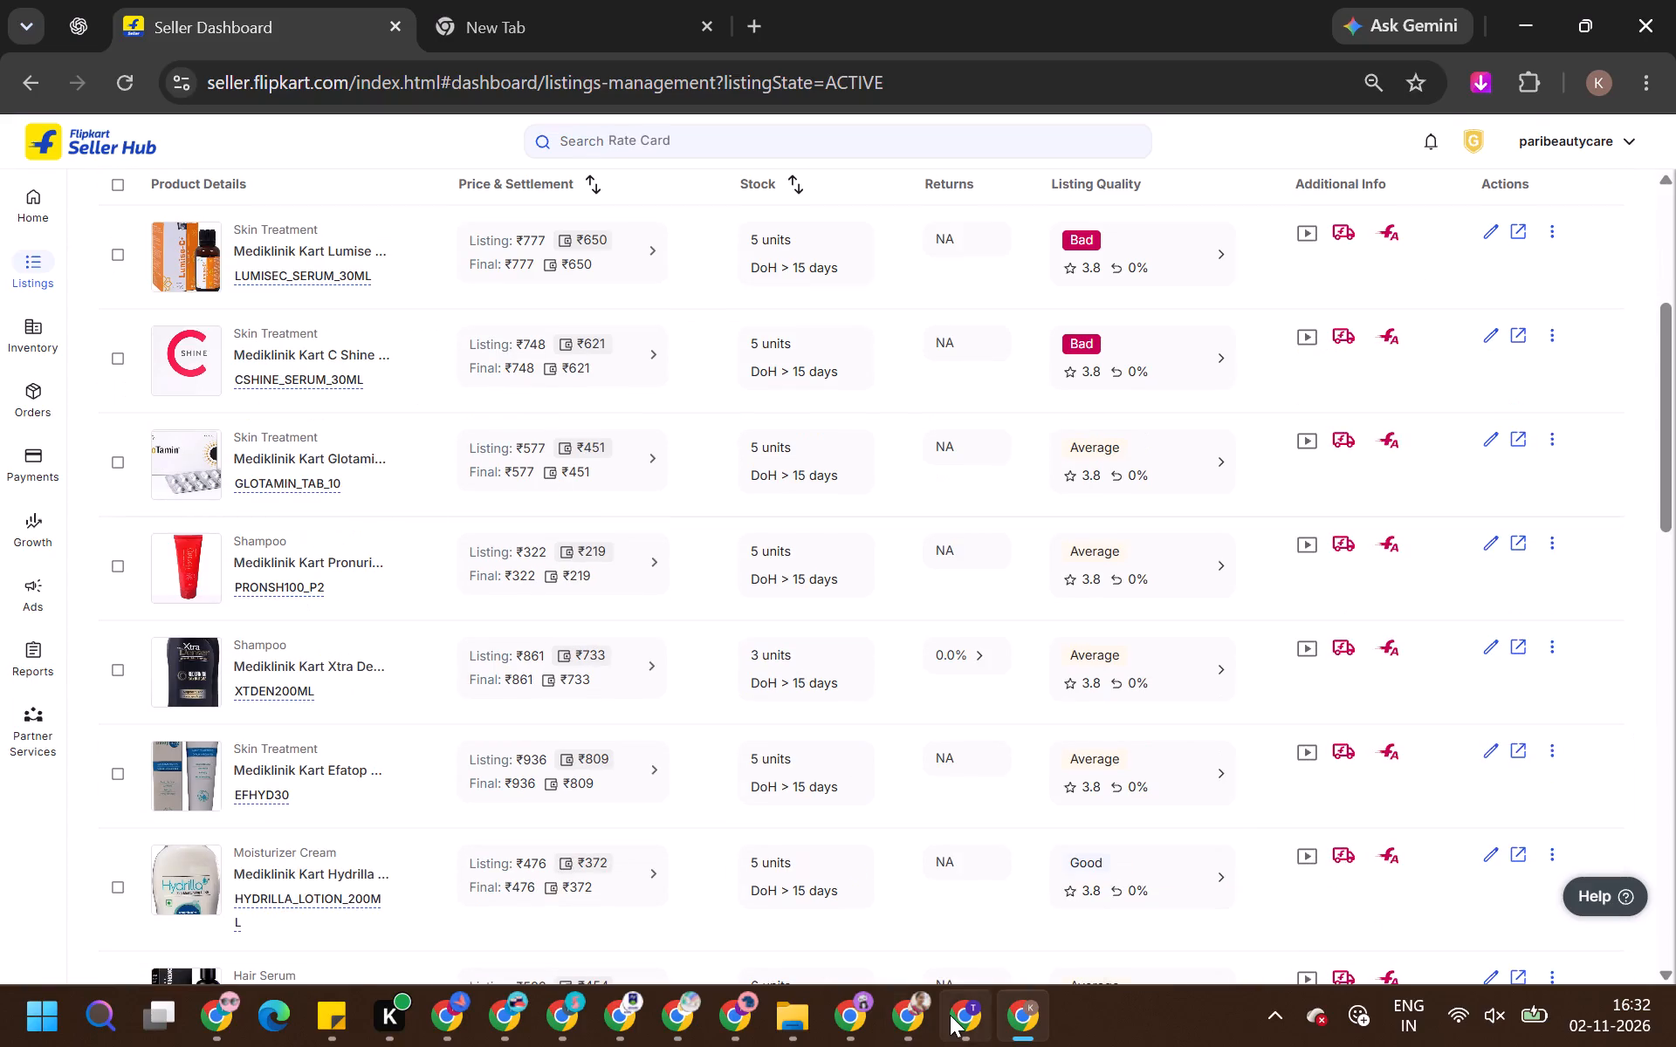
Switch to the VictoryVittles account window and copy the ticket ID of the requested call-back on the brand approval help page.
left_click(950, 1015)
scroll(841, 488, "up", 3)
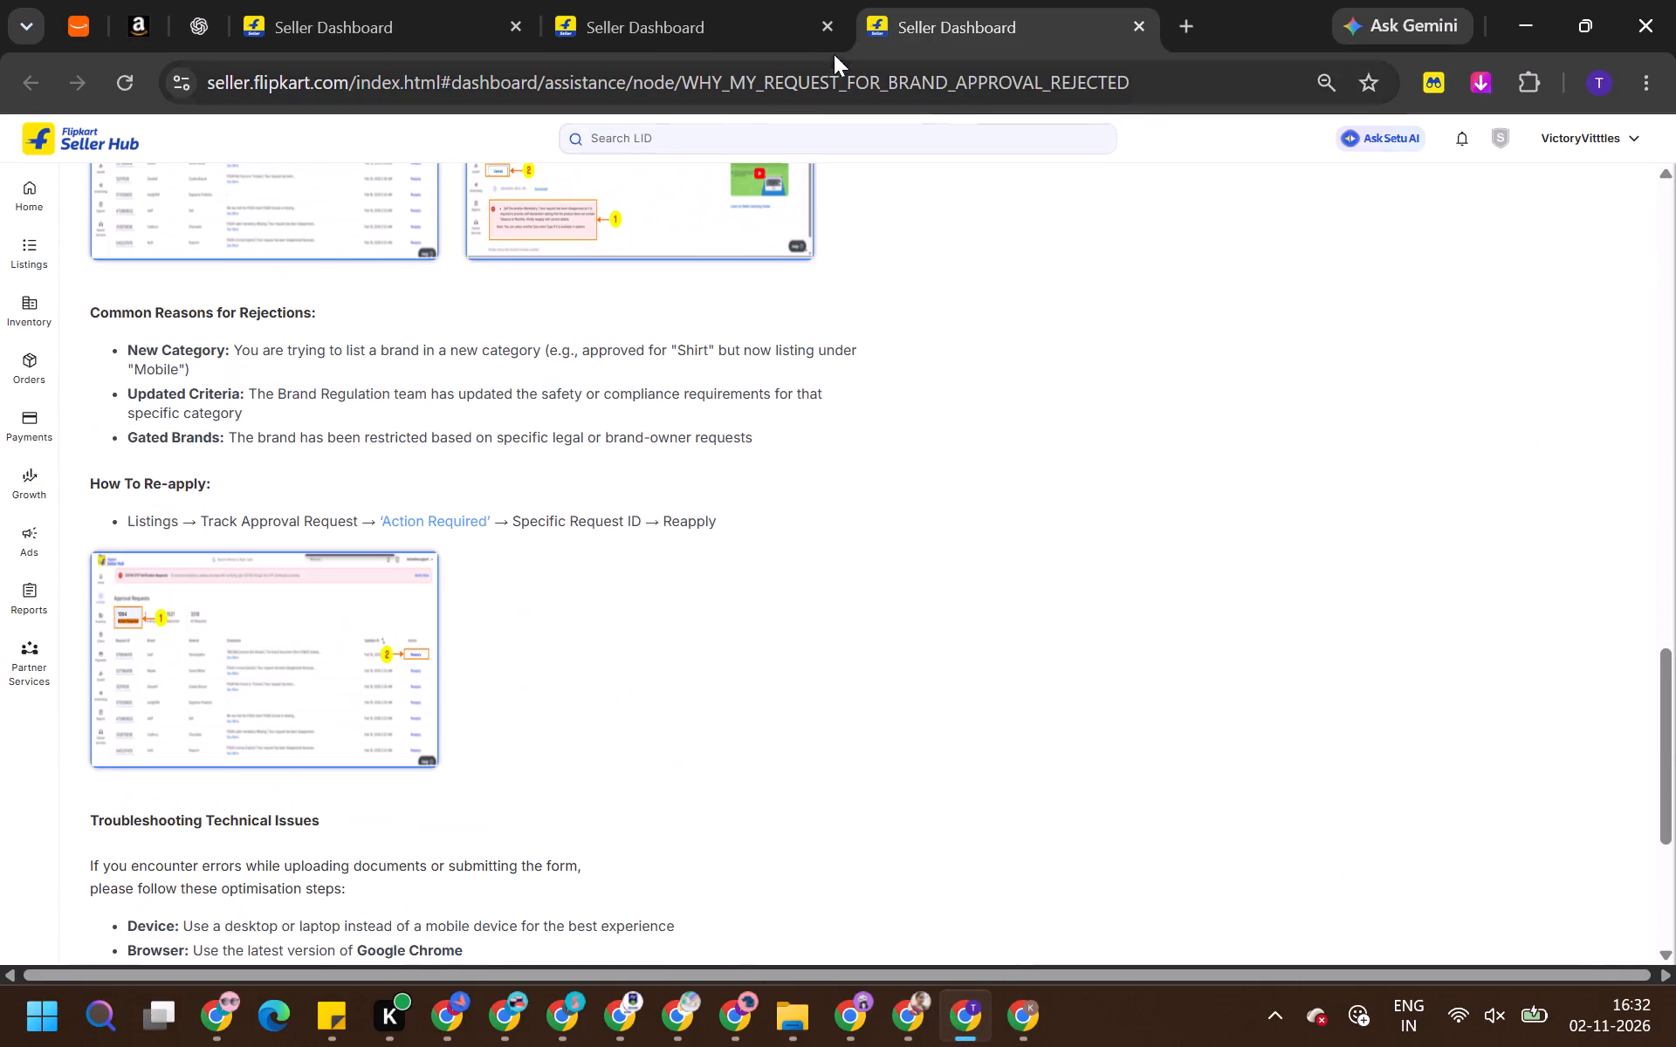
scroll(510, 483, "down", 4)
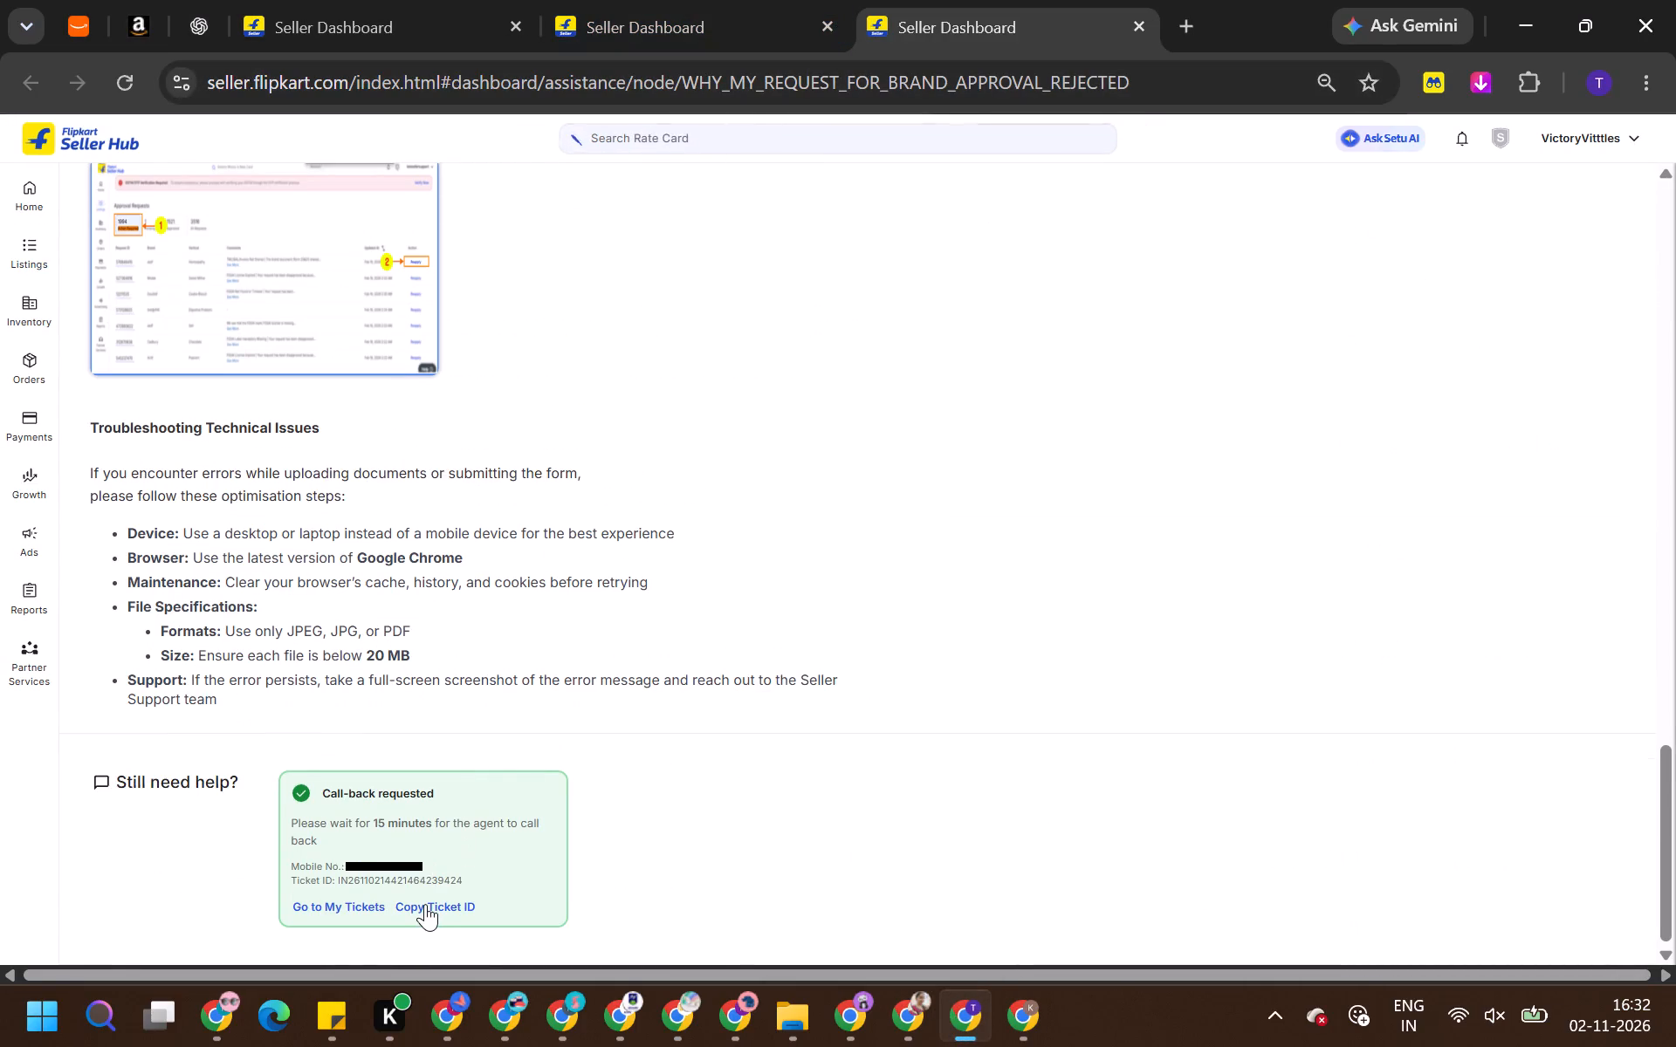
left_click(425, 904)
Open the brand approval ticket pending Flipkart action from My Tickets and read its latest reply and previous ticket sessions.
left_click(340, 904)
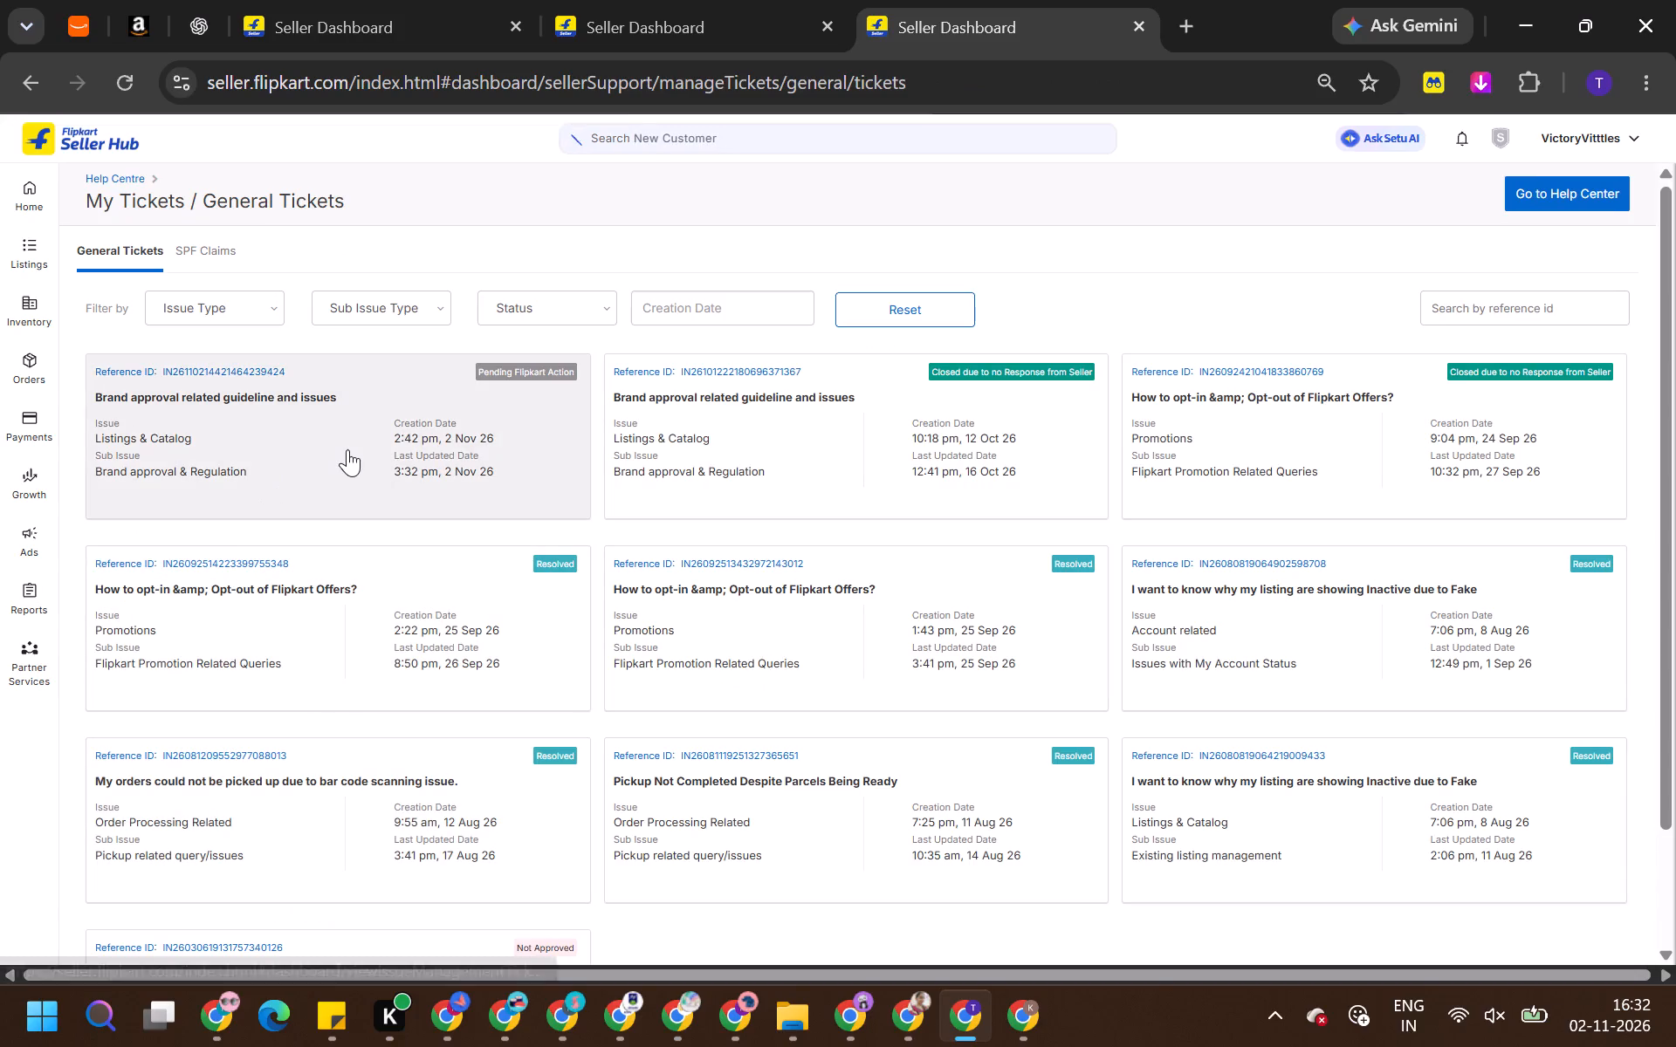
left_click(351, 450)
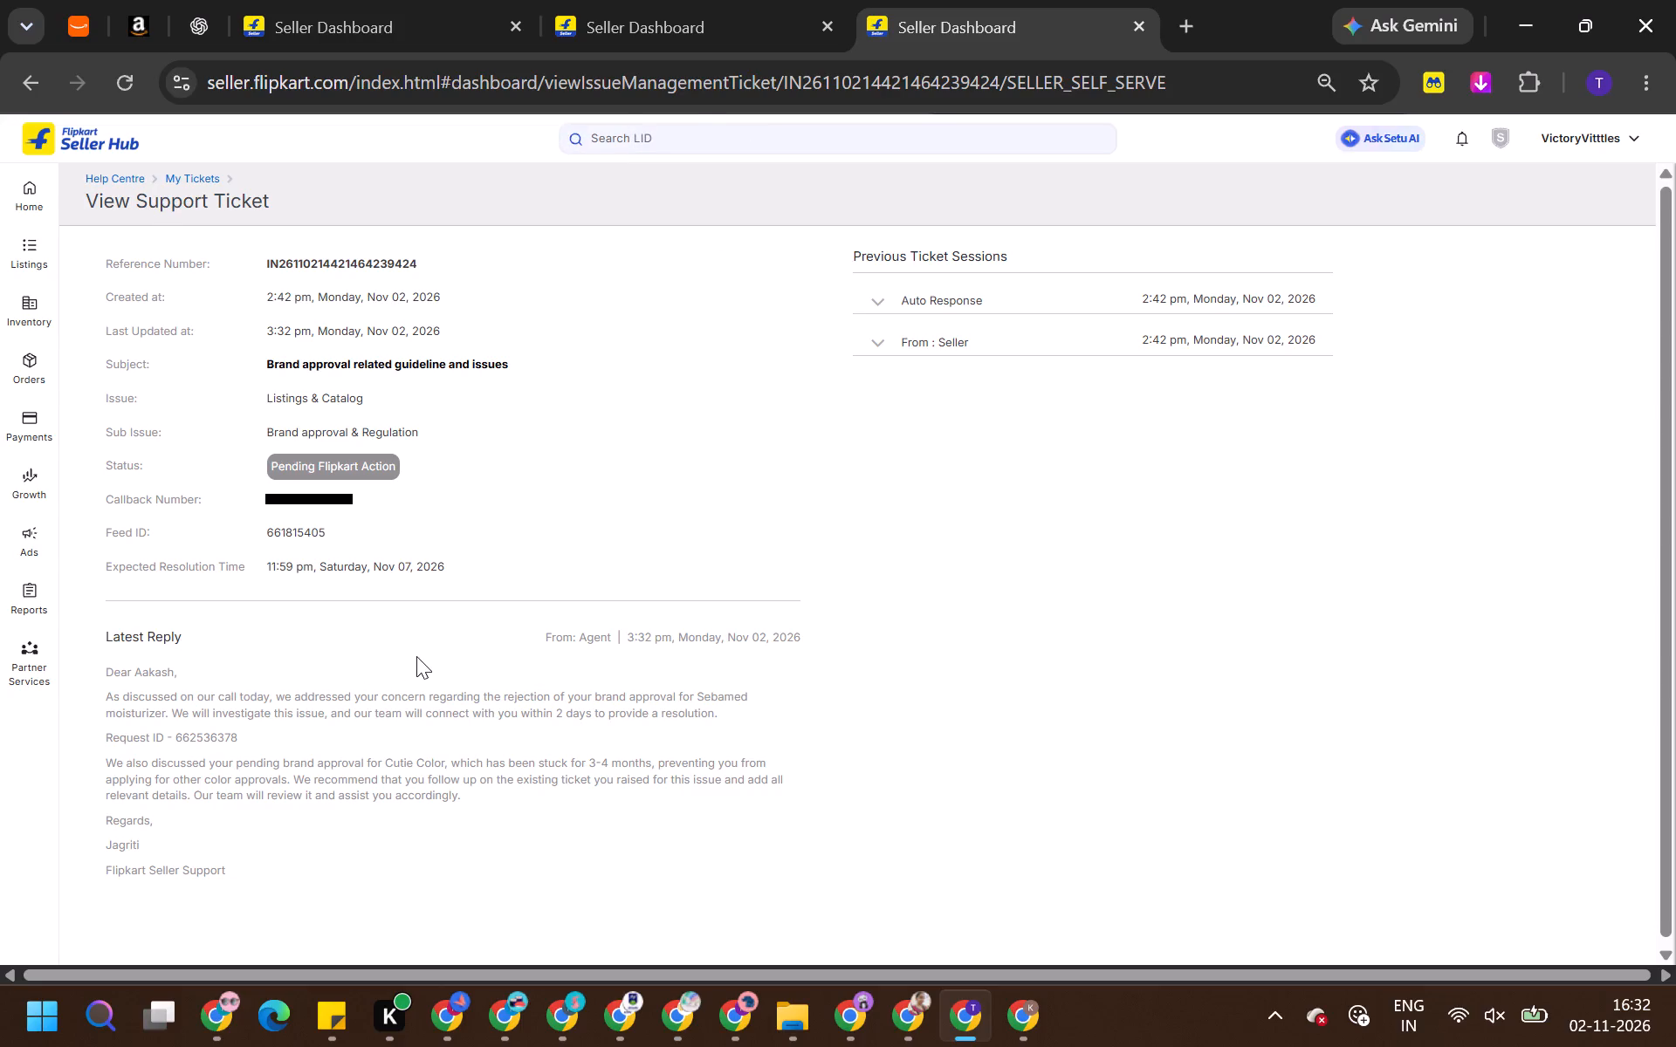
scroll(416, 656, "down", 3)
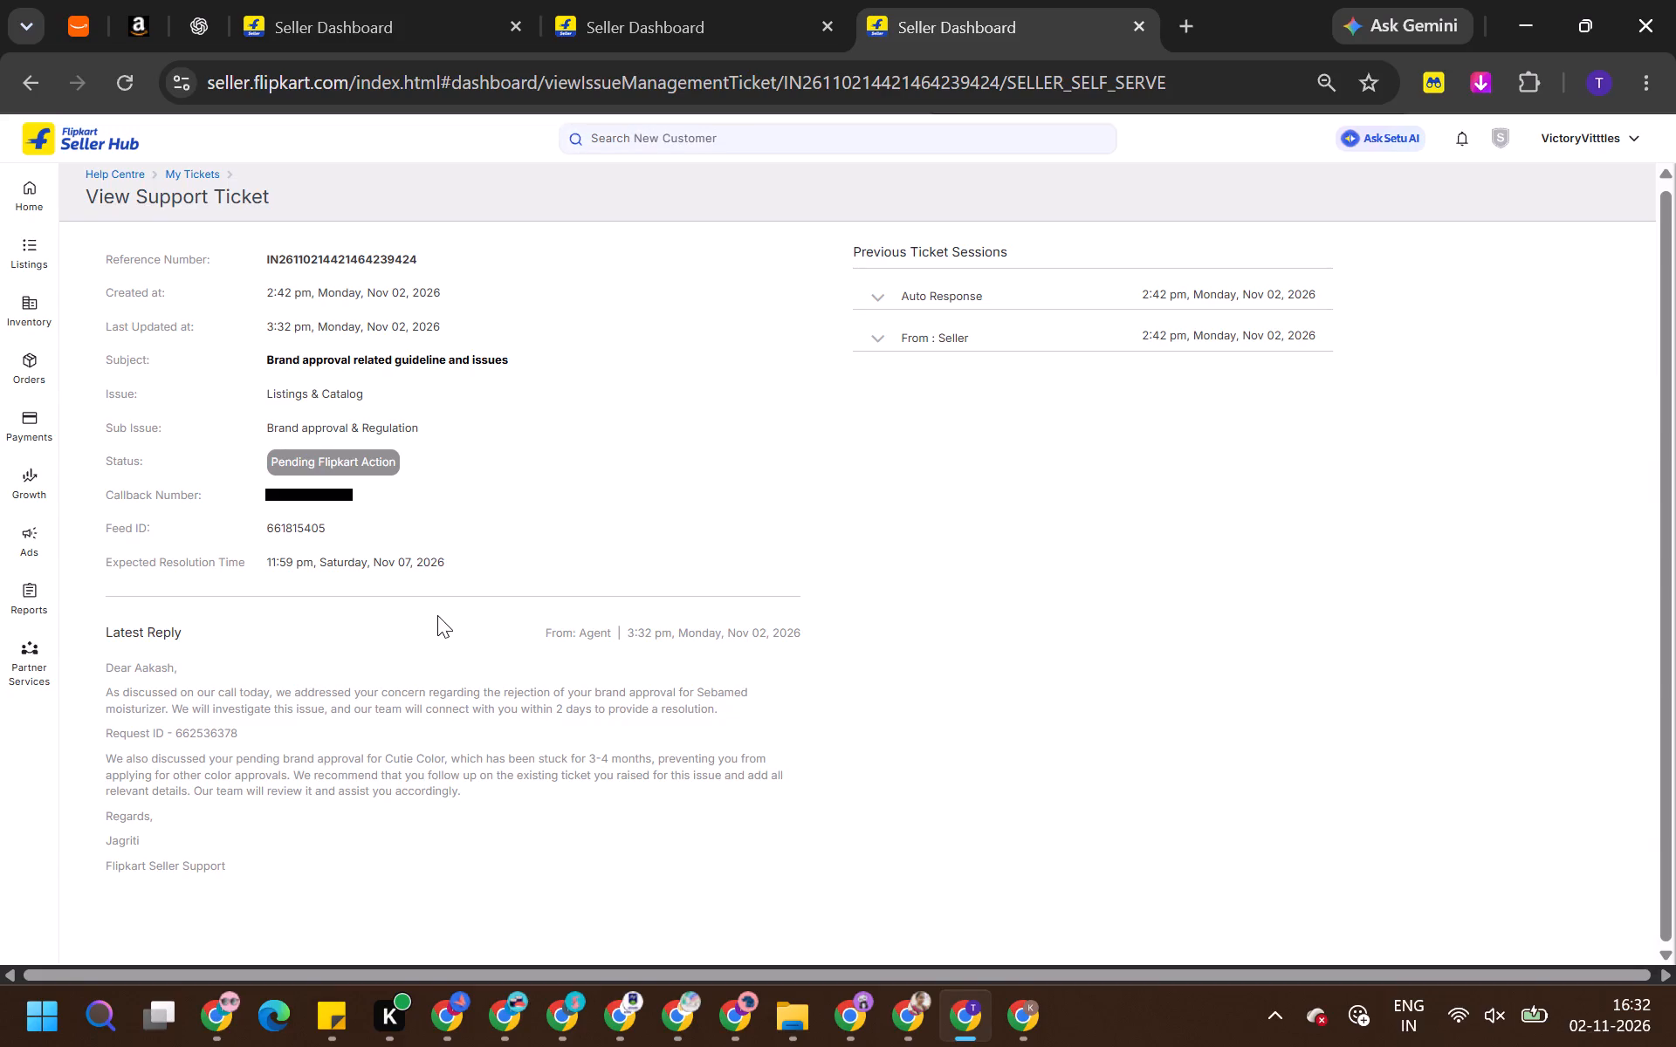
left_click(958, 304)
left_click(951, 430)
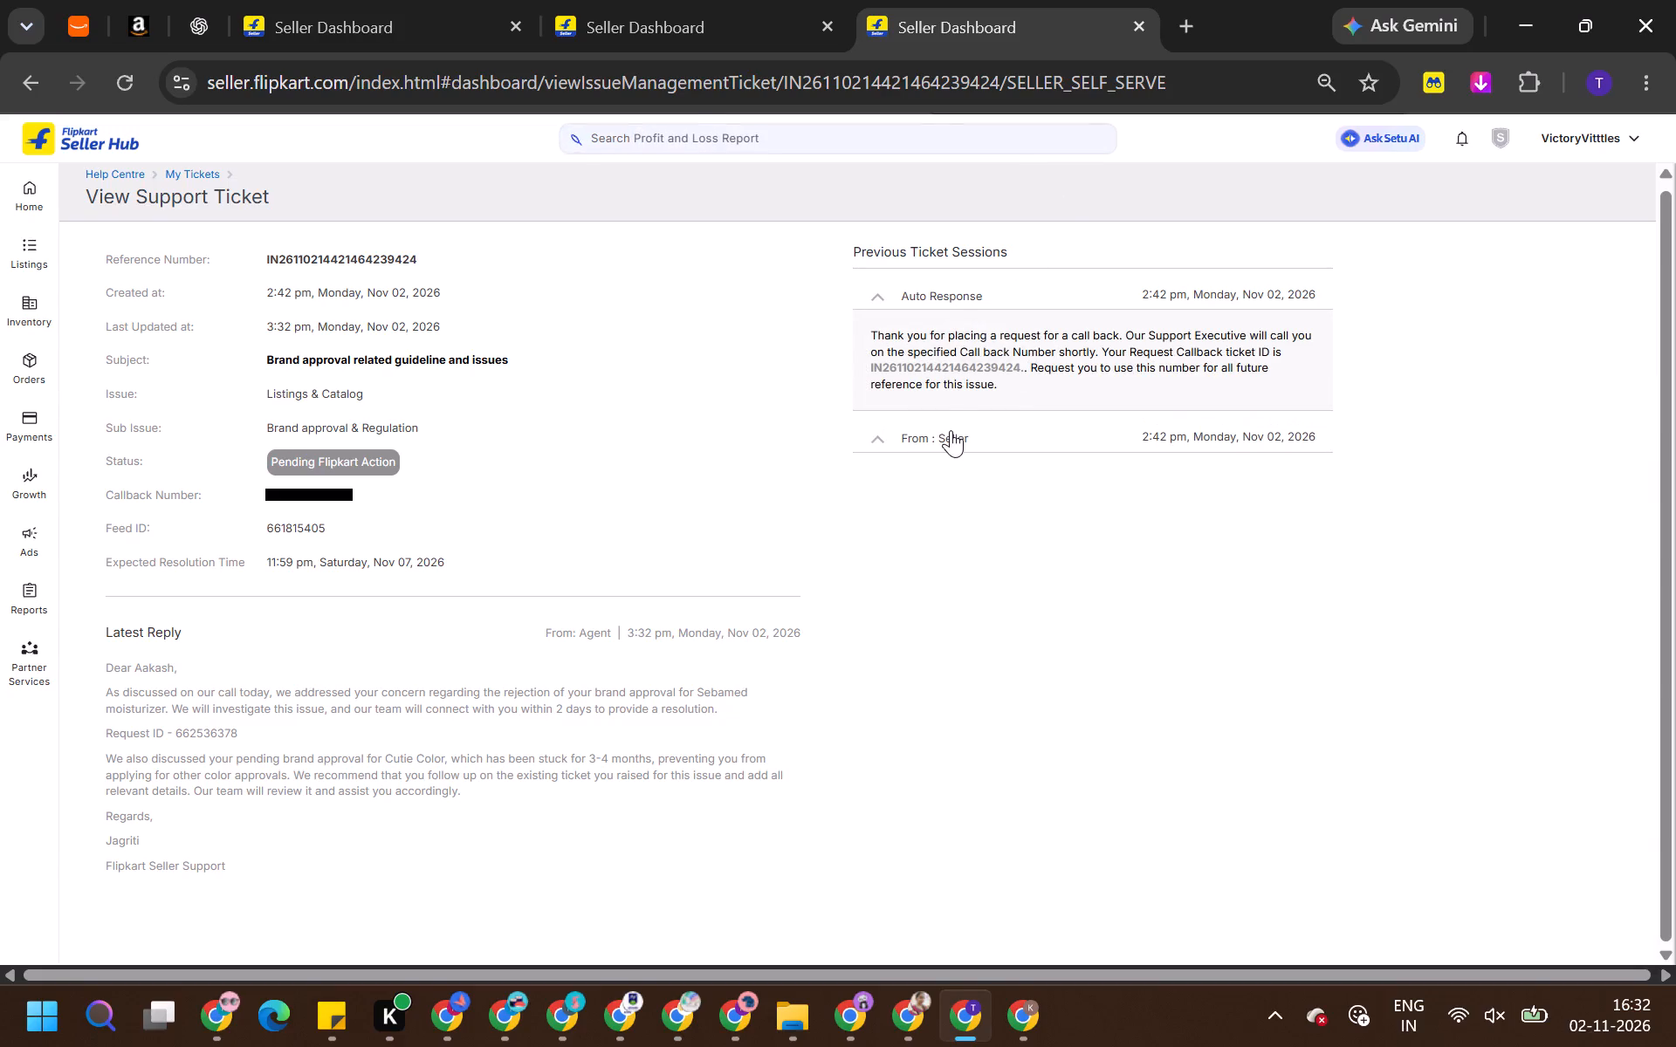
left_click(938, 305)
scroll(544, 626, "down", 5)
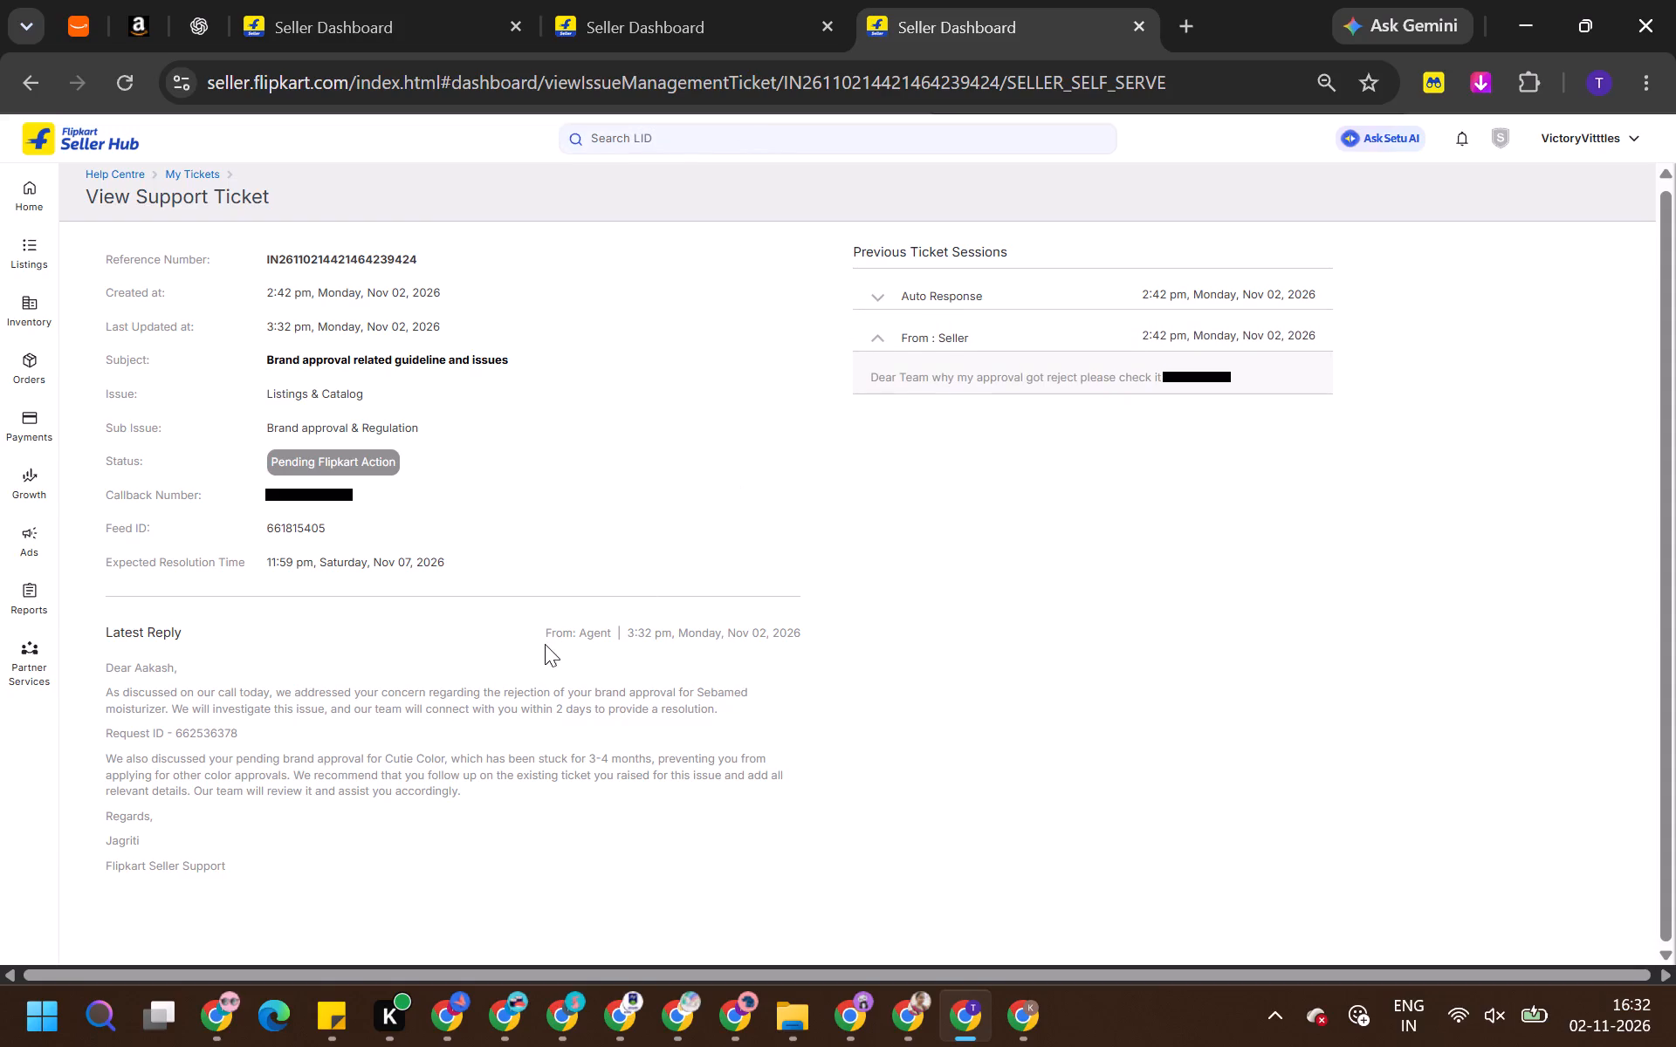
scroll(545, 644, "down", 1)
scroll(558, 663, "up", 4)
Leave the ticket and open the tracked approval requests to check the status of each brand request.
left_click(20, 66)
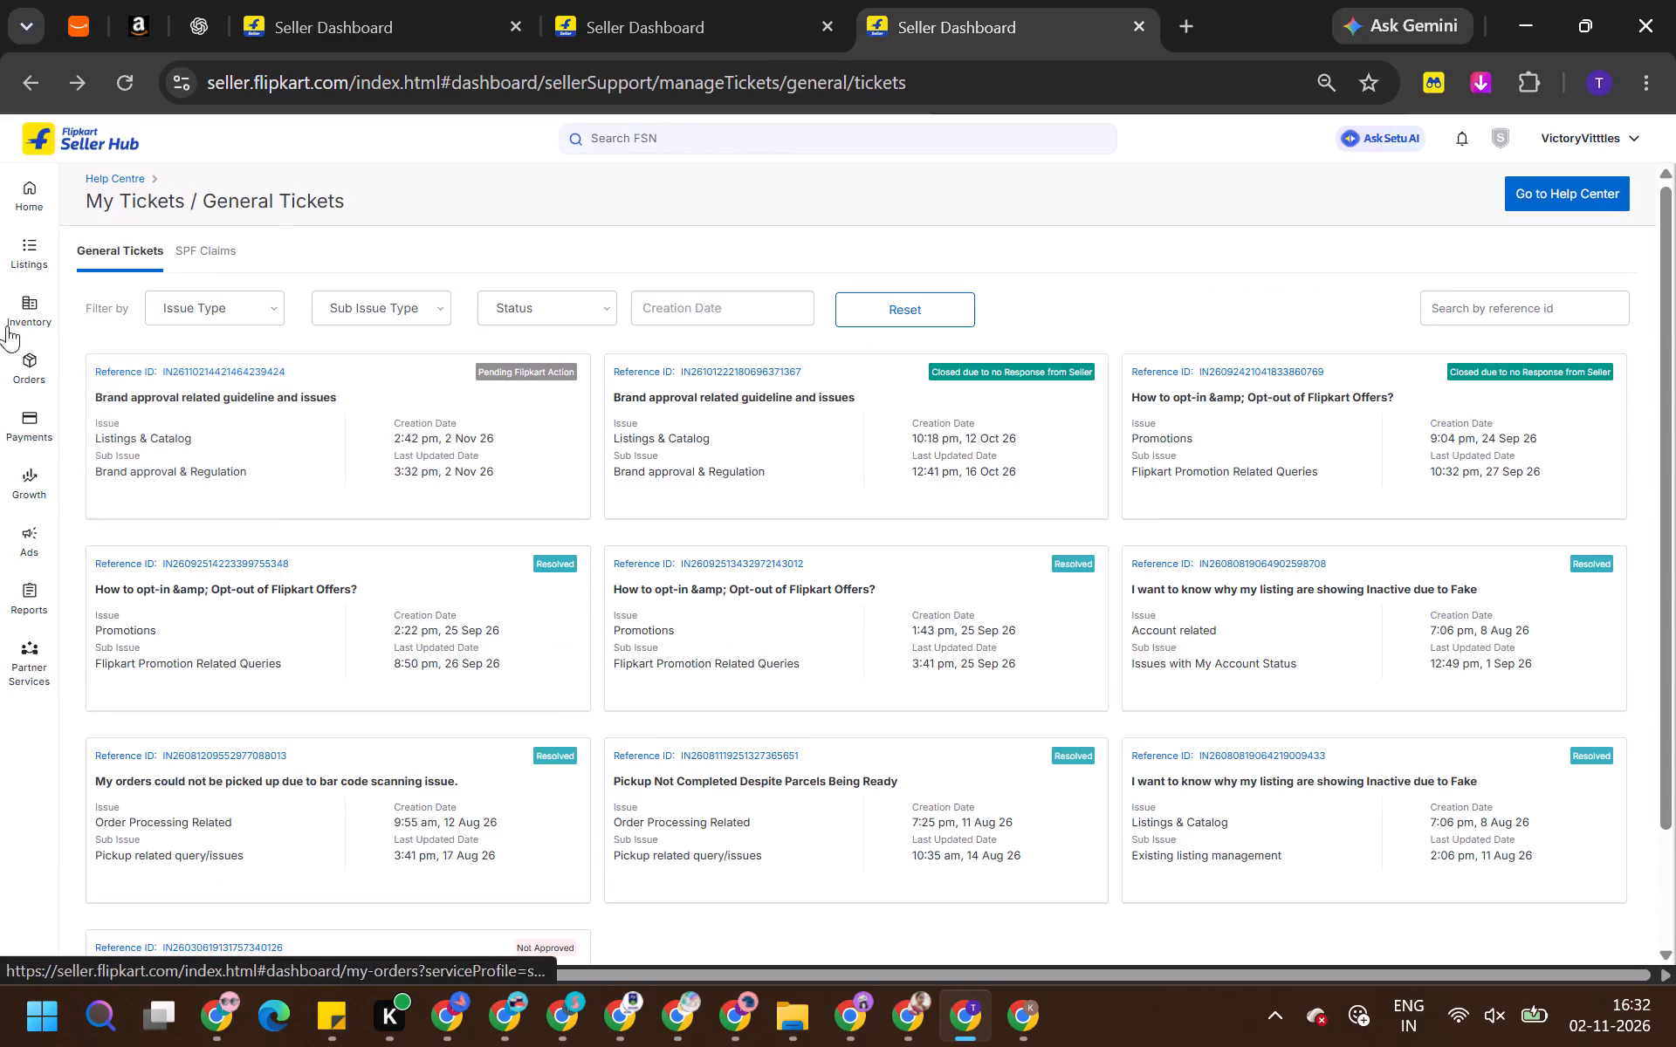
left_click(13, 243)
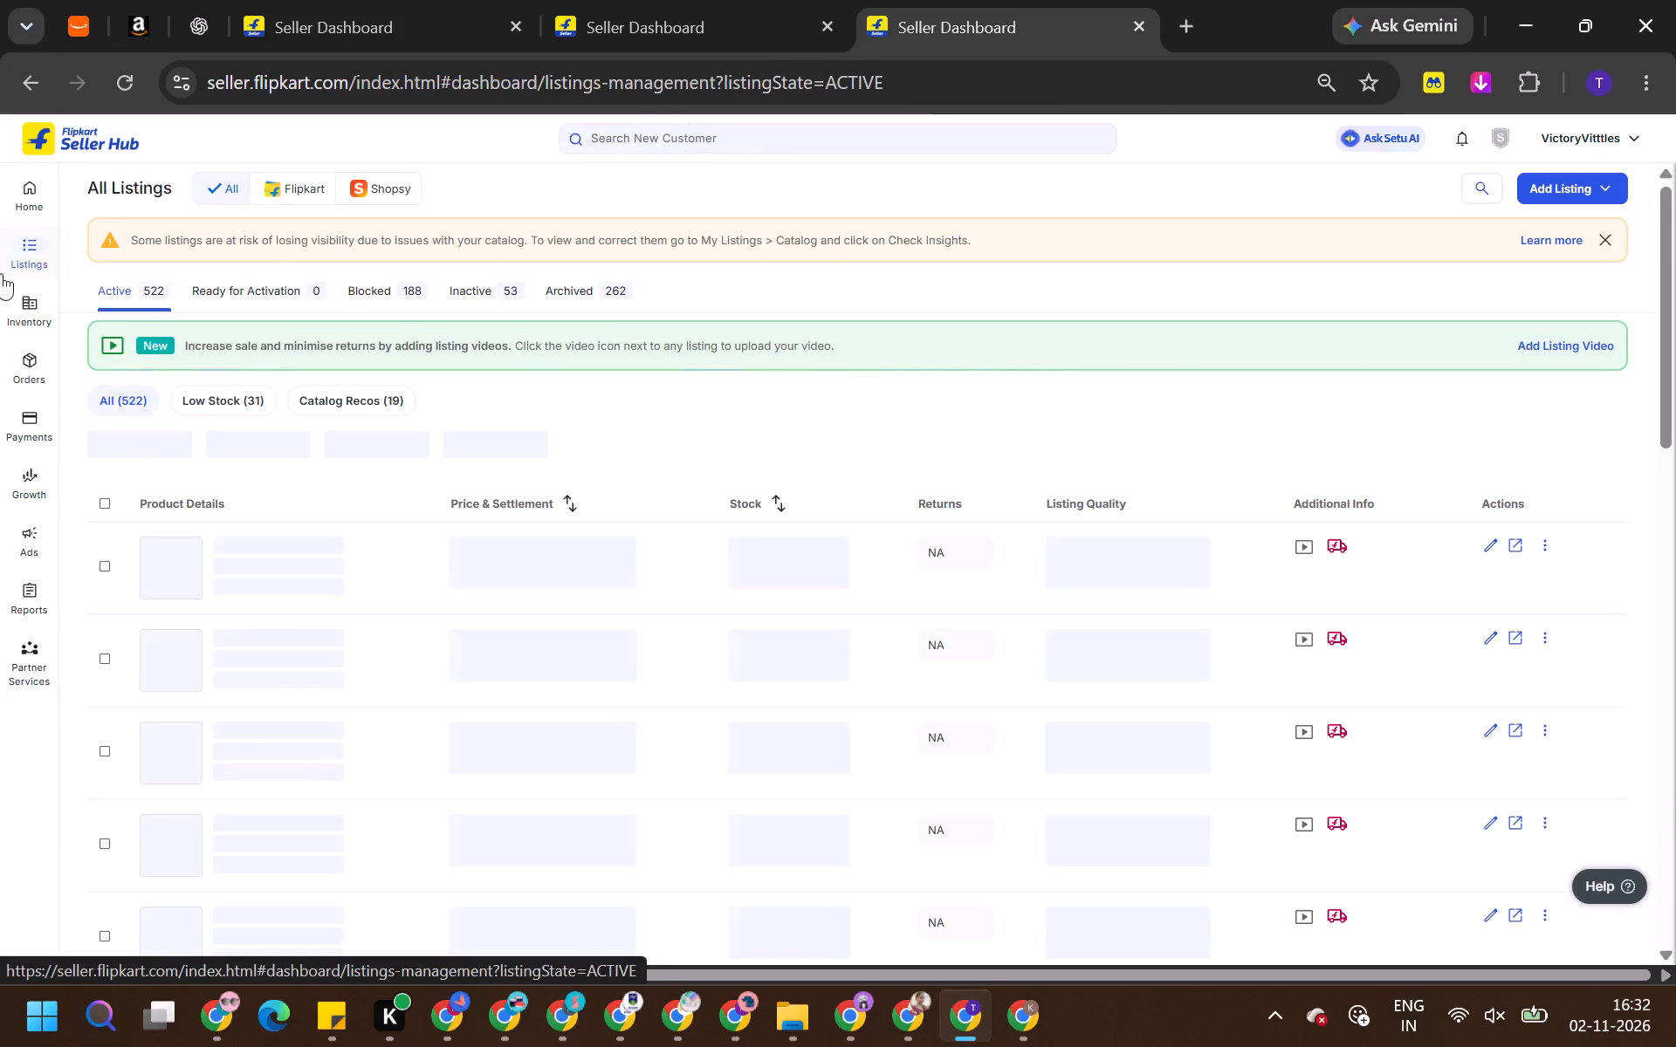
left_click(129, 318)
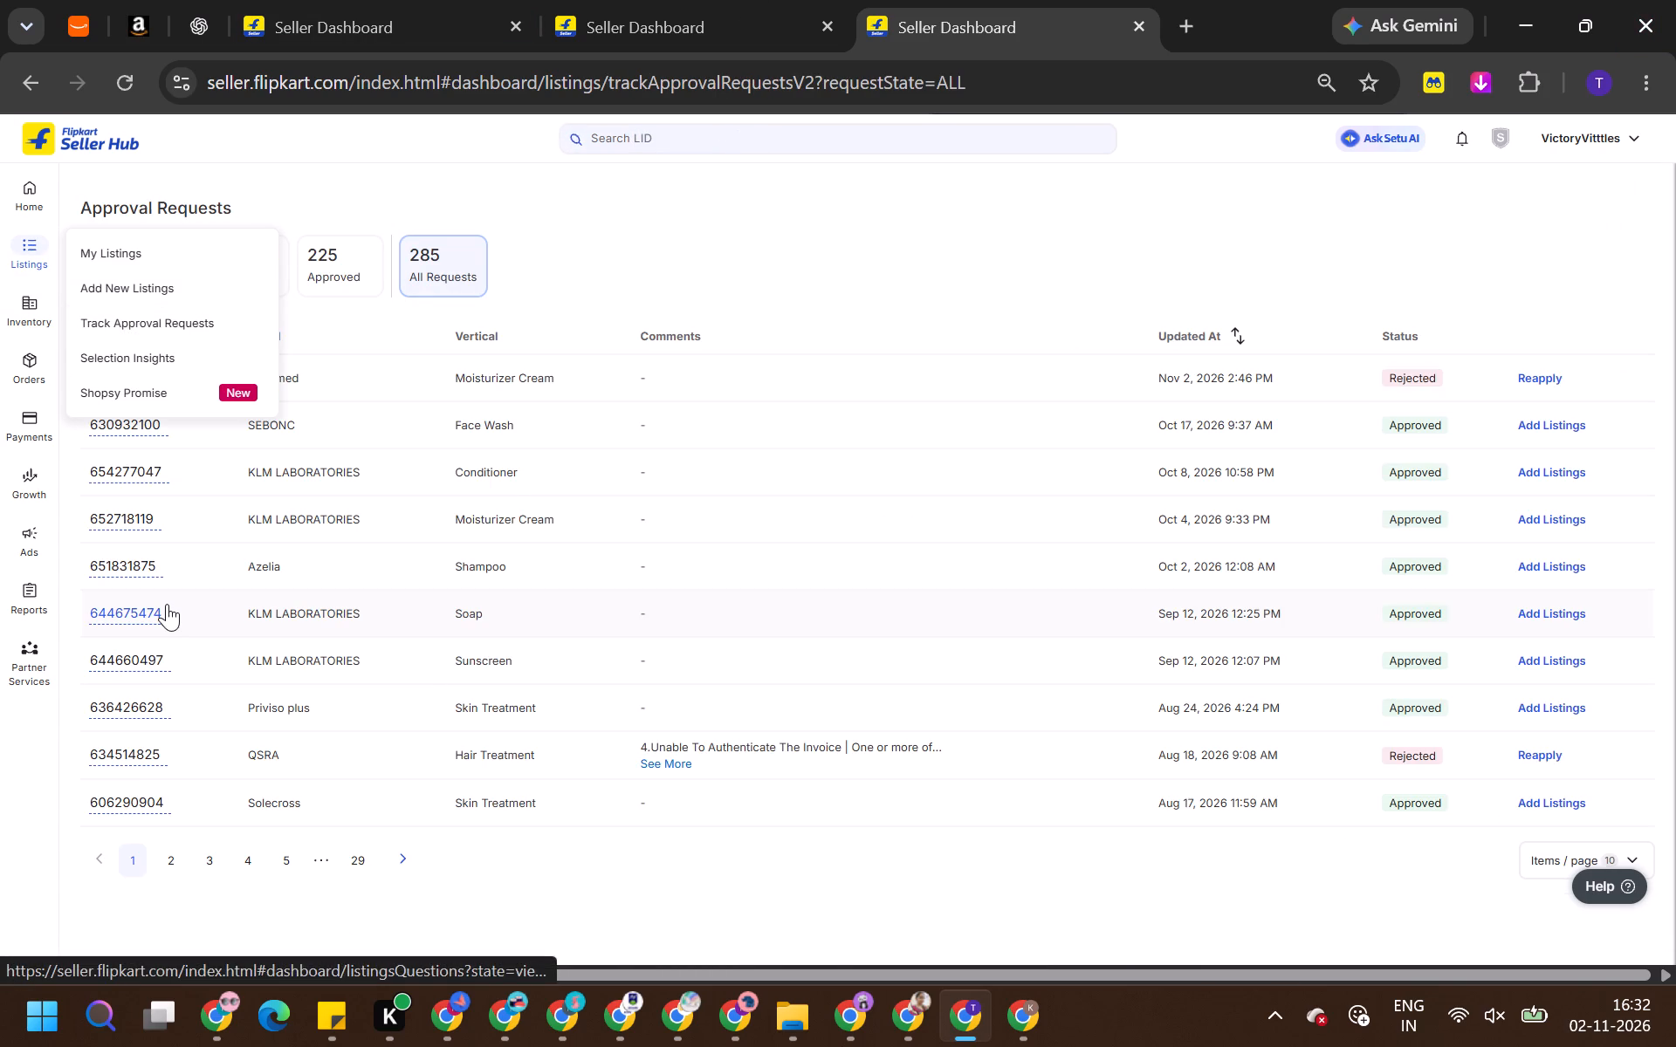
Open the VictoryVittles account's Seller Tier page and reload it to check the tier criteria.
left_click(26, 205)
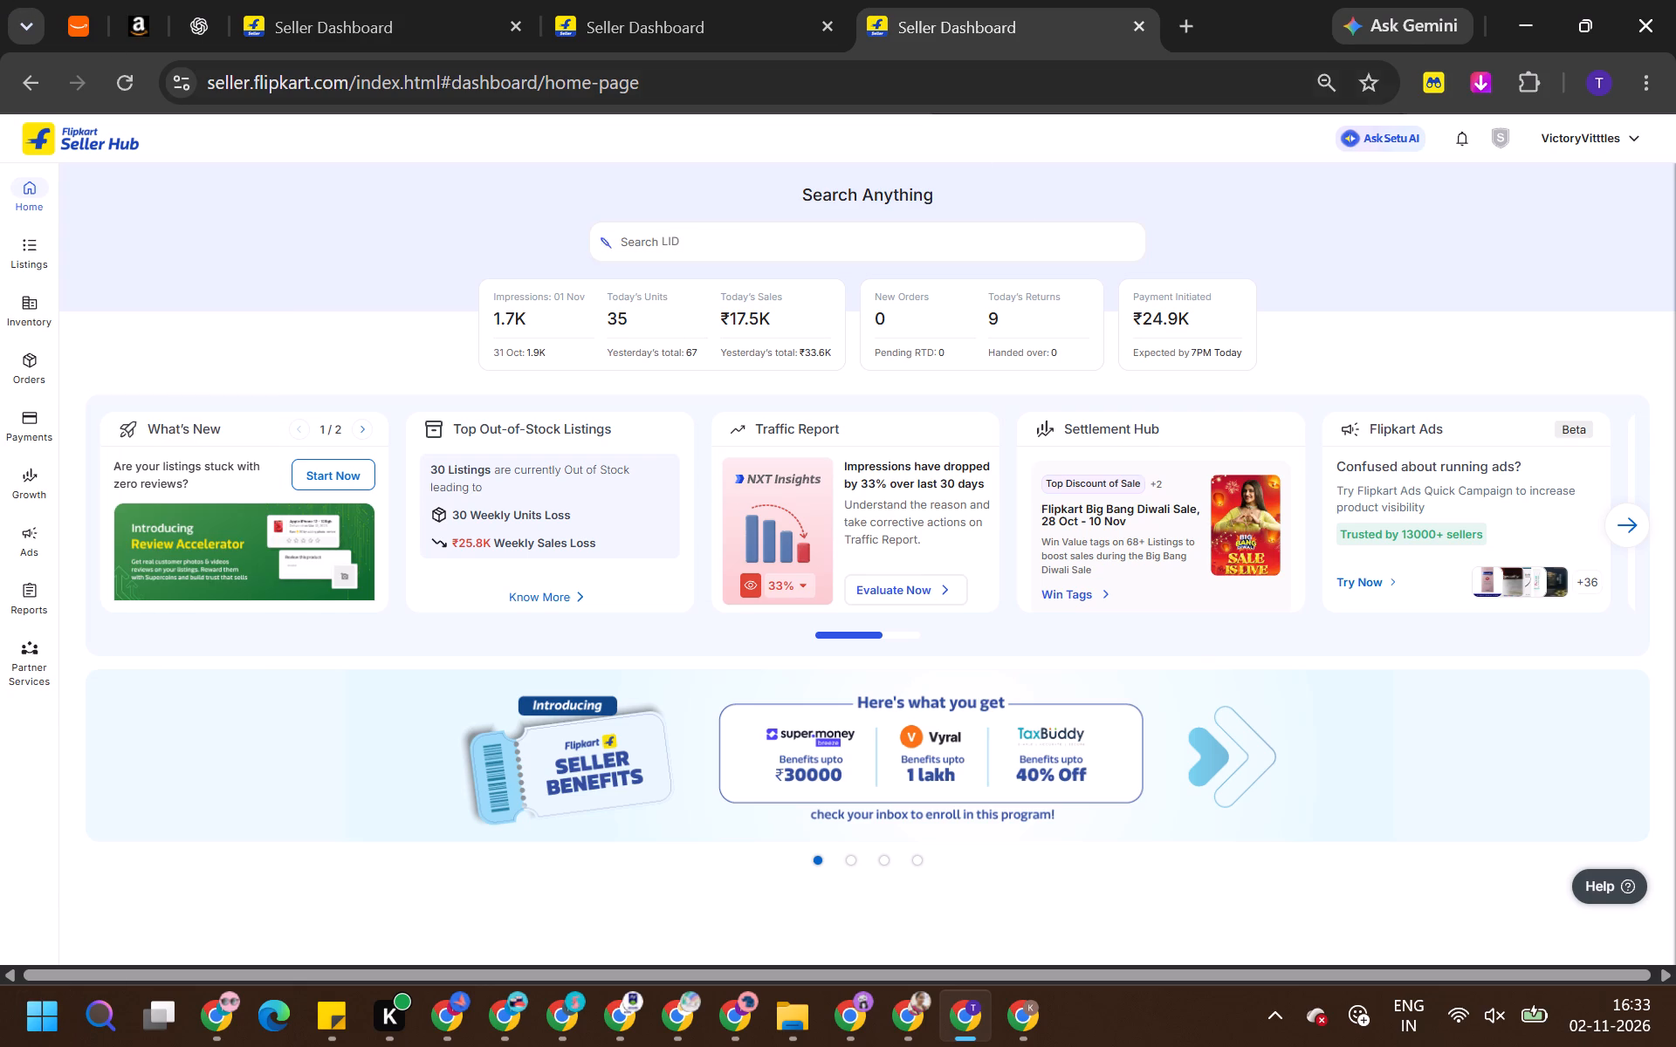
left_click(1490, 146)
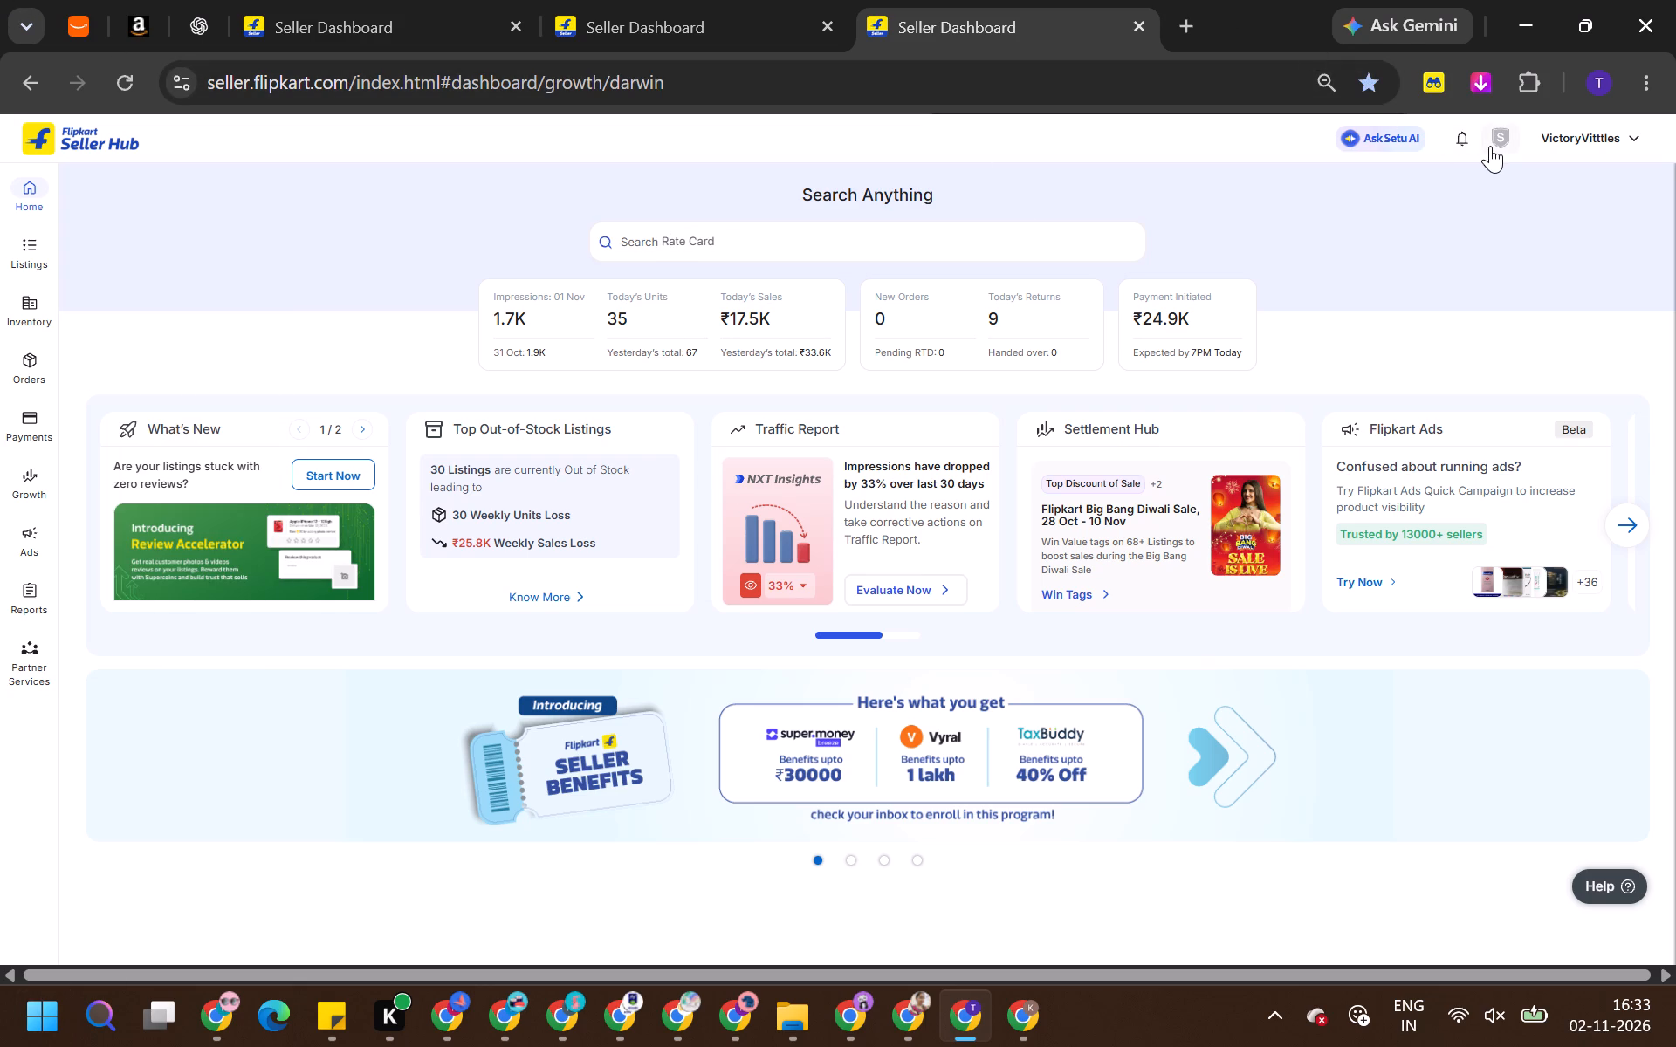
key("ctrl+r")
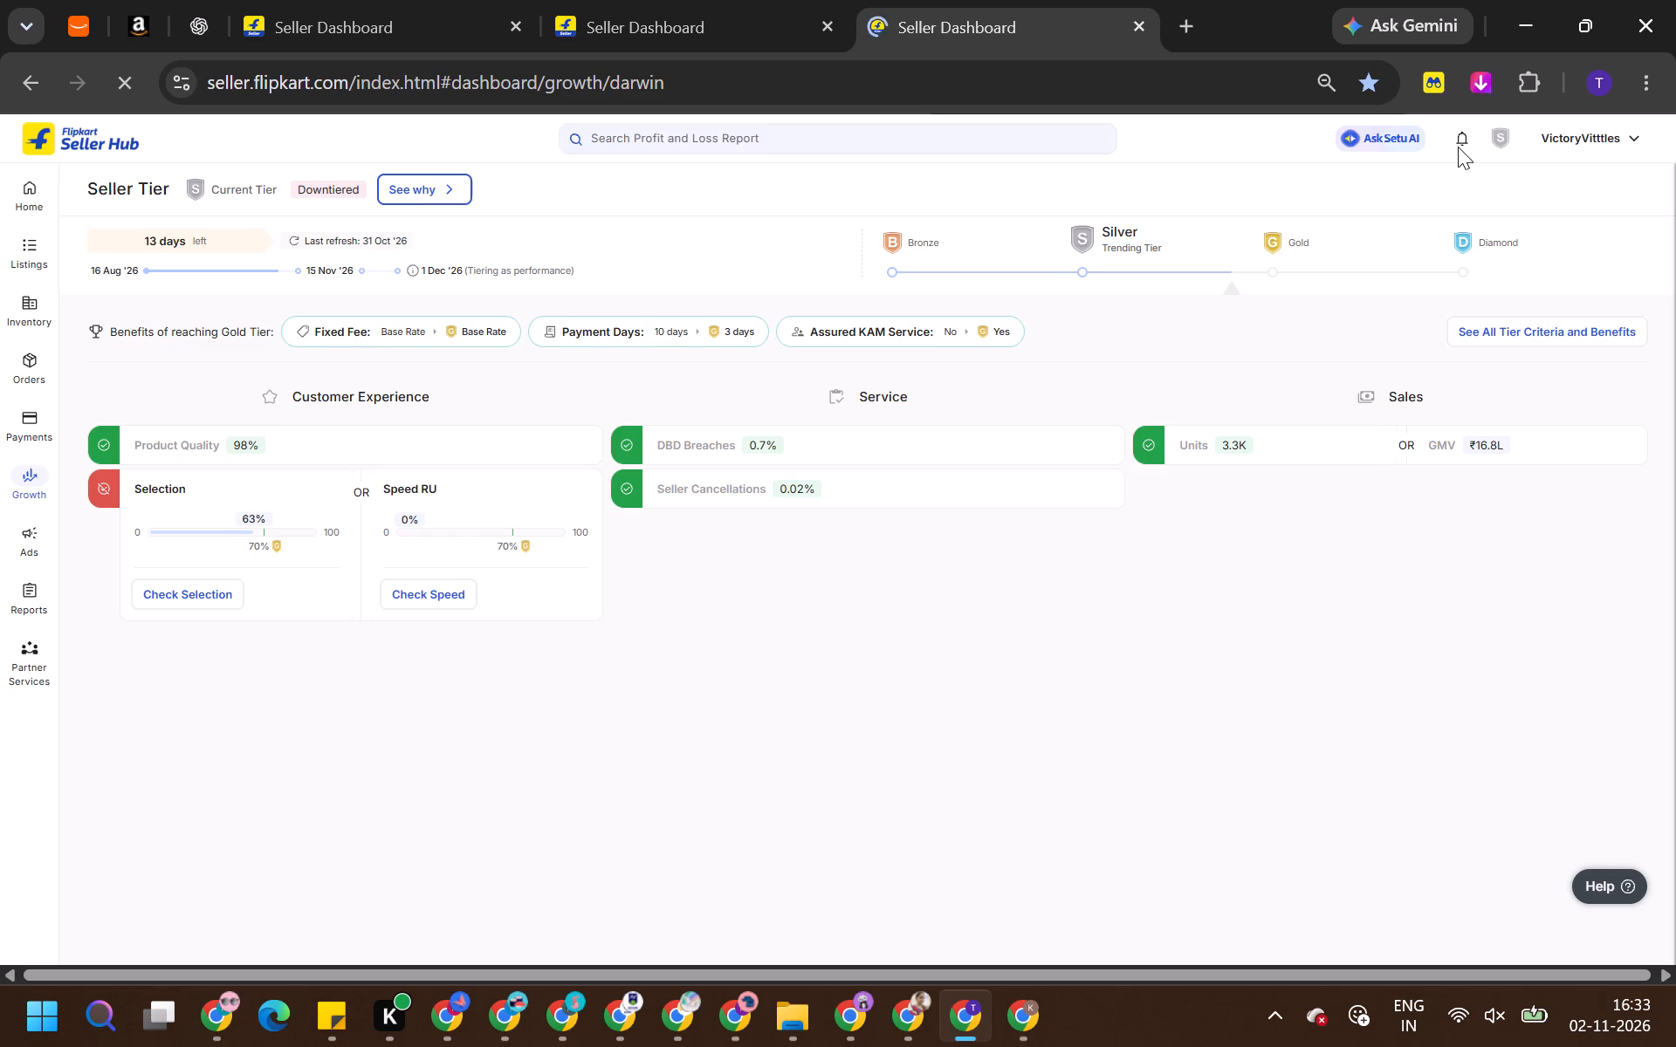
key("ctrl+r")
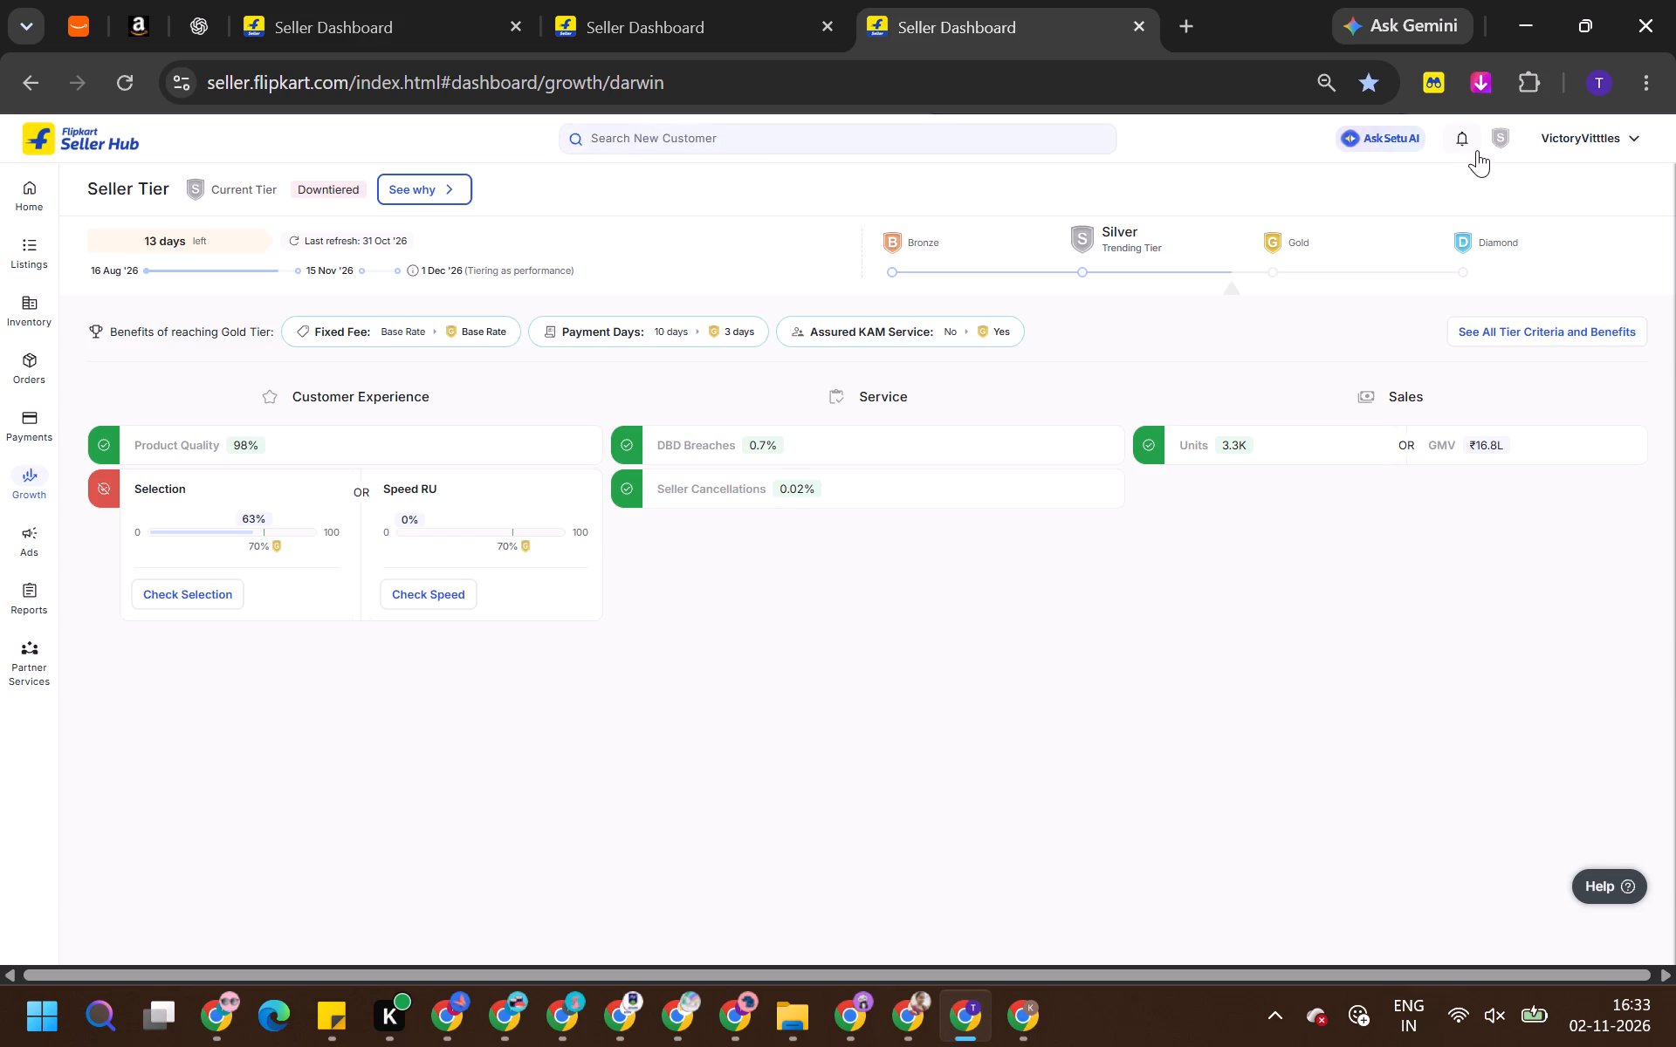
Open the VictoryVittles account's single listings in progress and load further entries repeatedly to review their QC statuses.
left_click(11, 254)
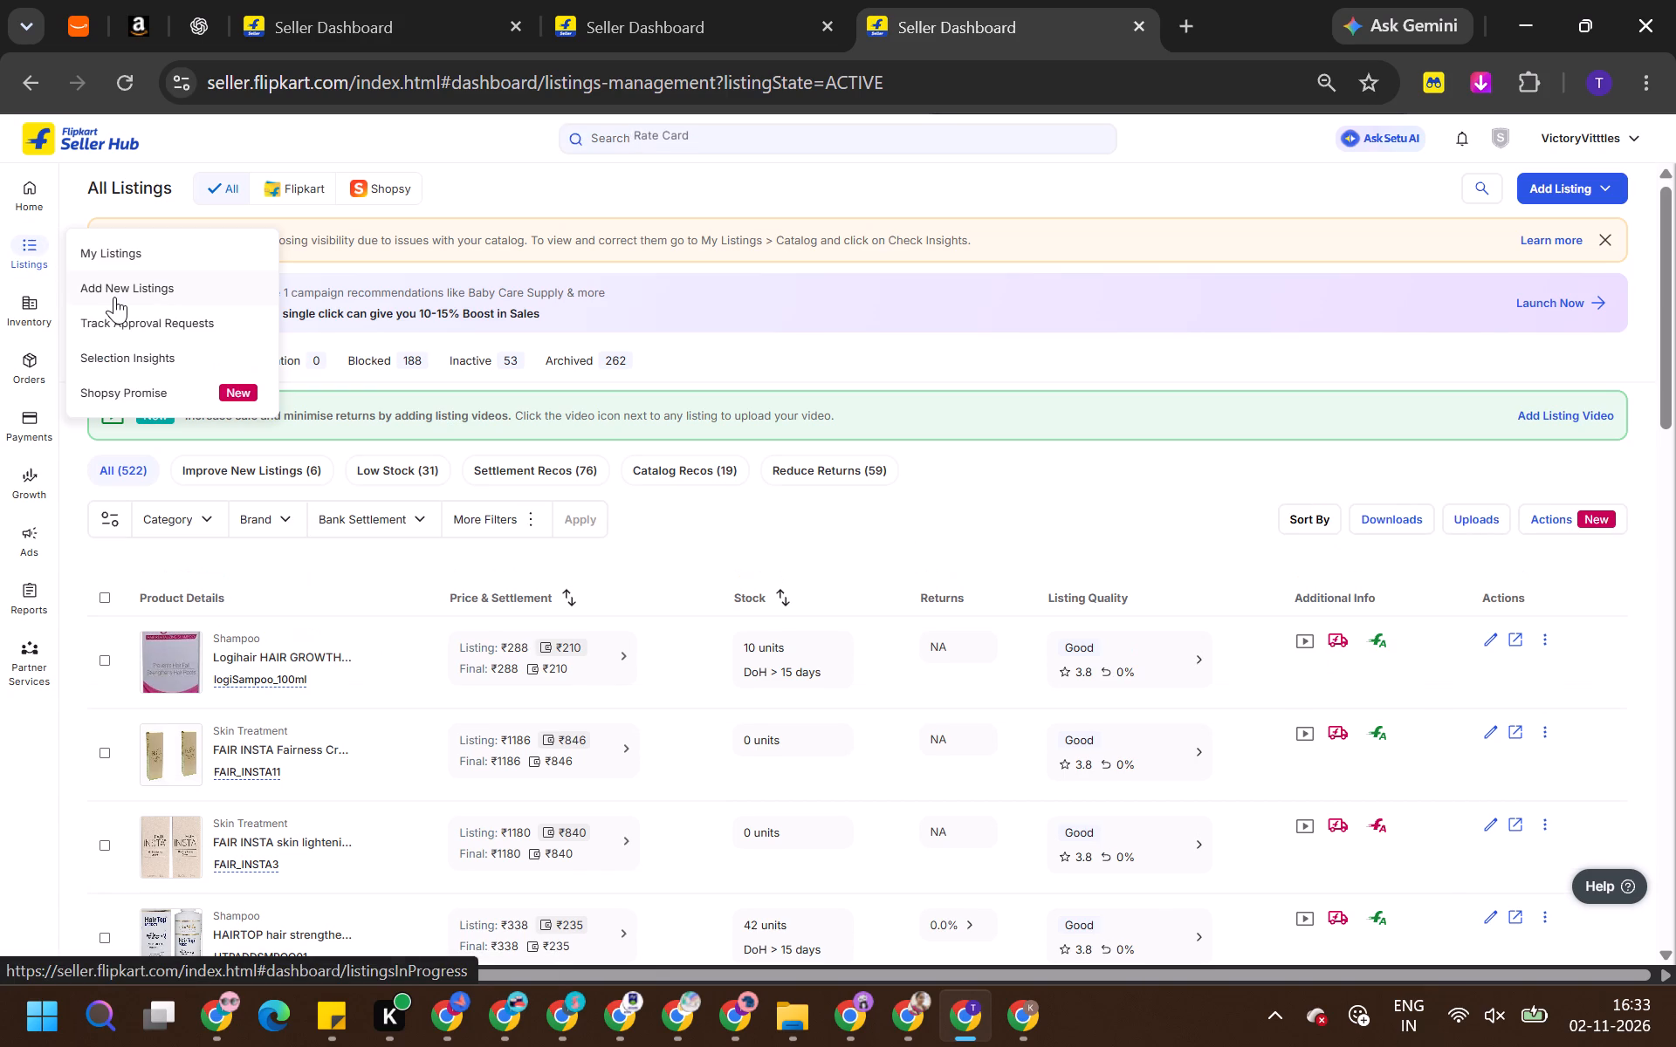
left_click(115, 297)
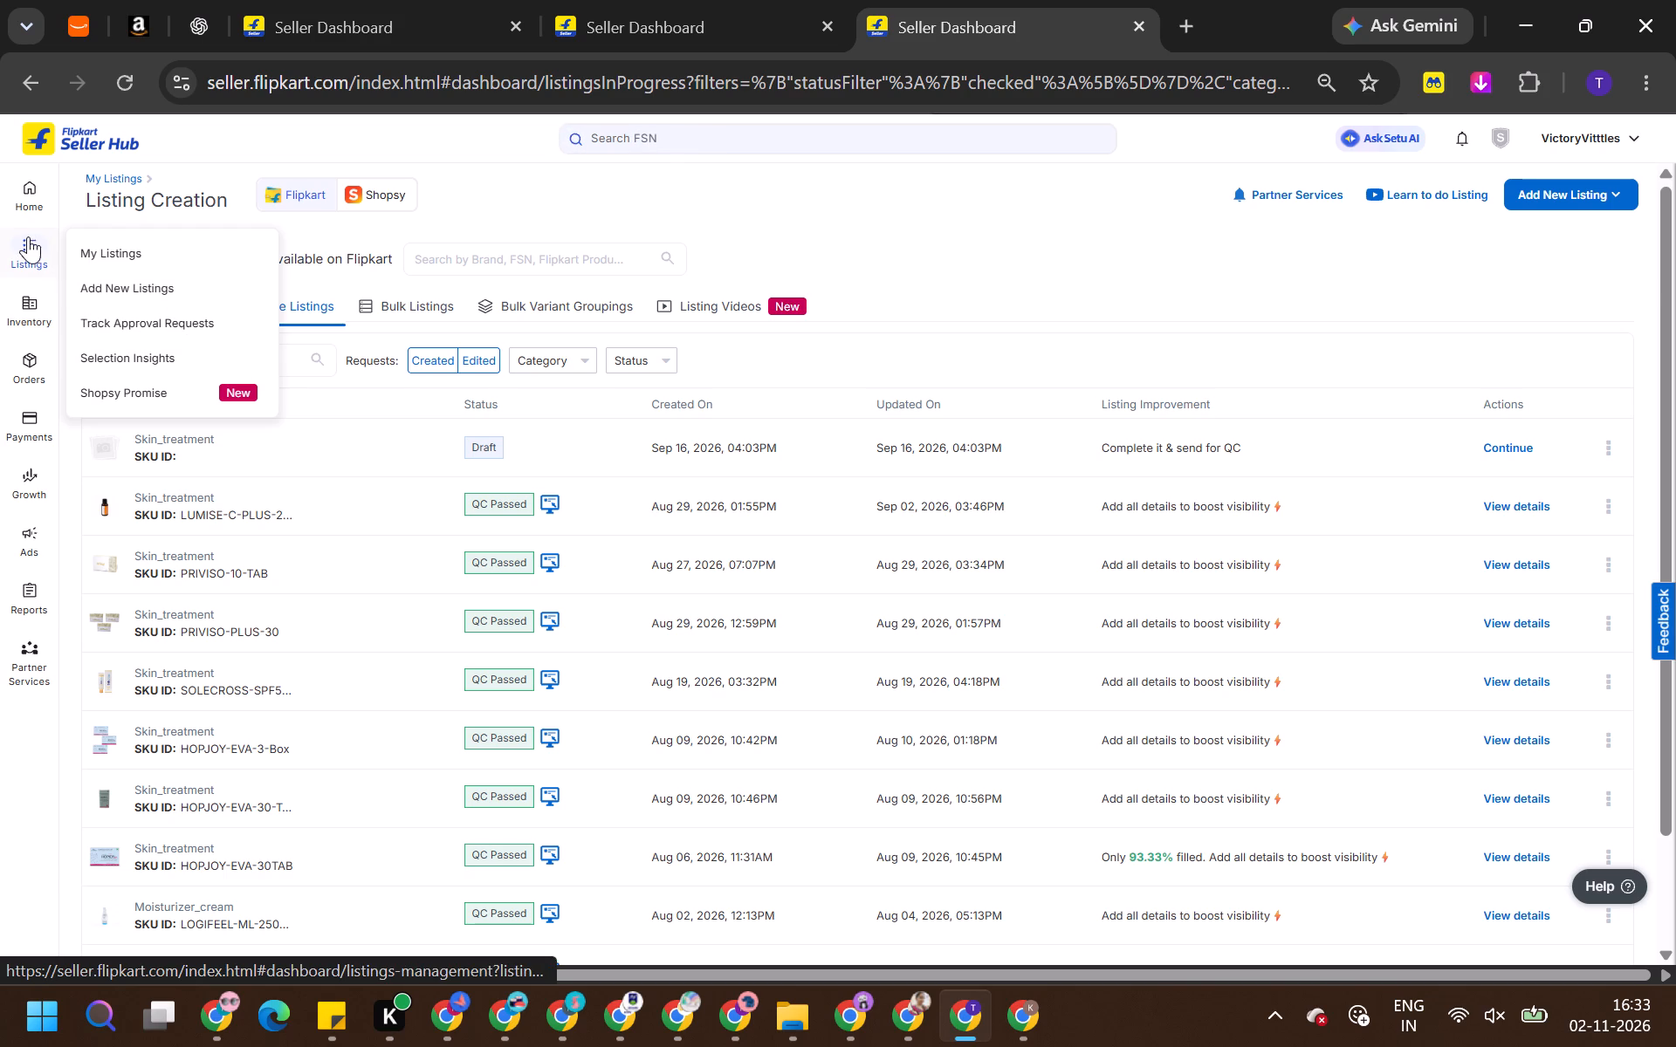
scroll(461, 339, "down", 5)
scroll(472, 544, "down", 5)
left_click(879, 910)
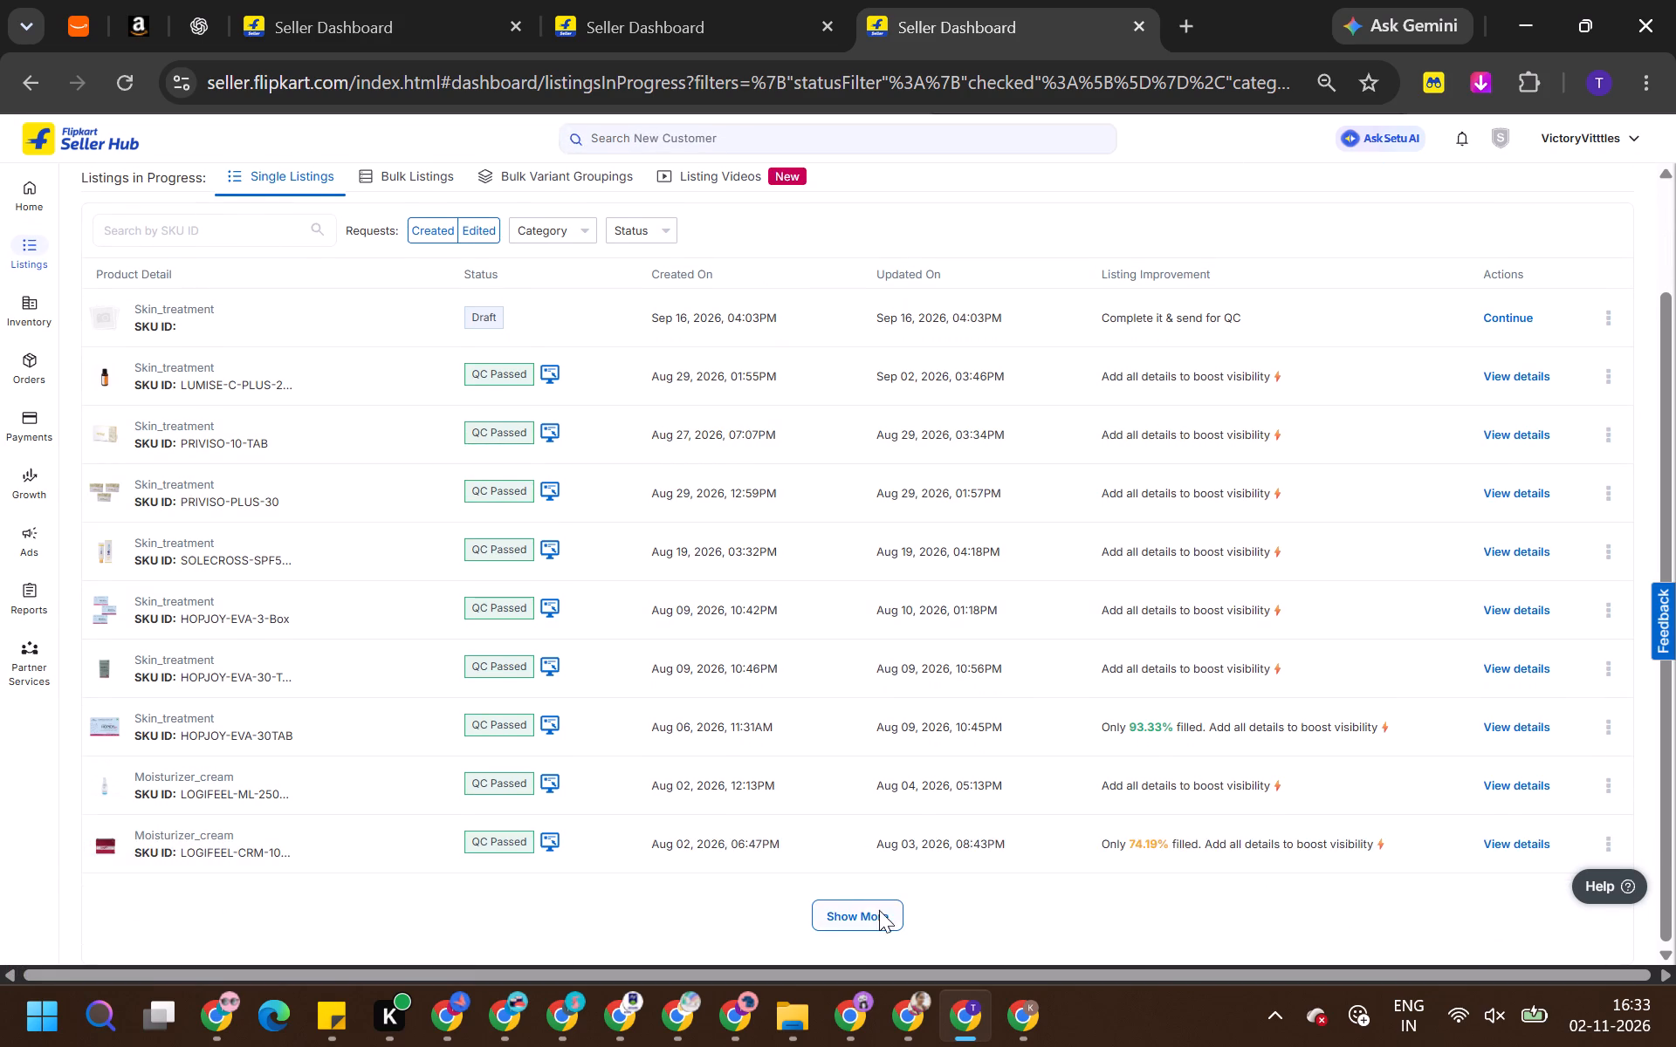
scroll(848, 842, "down", 4)
scroll(848, 842, "up", 1)
scroll(848, 842, "down", 2)
left_click(851, 910)
scroll(841, 770, "down", 2)
scroll(841, 770, "up", 1)
scroll(841, 770, "down", 3)
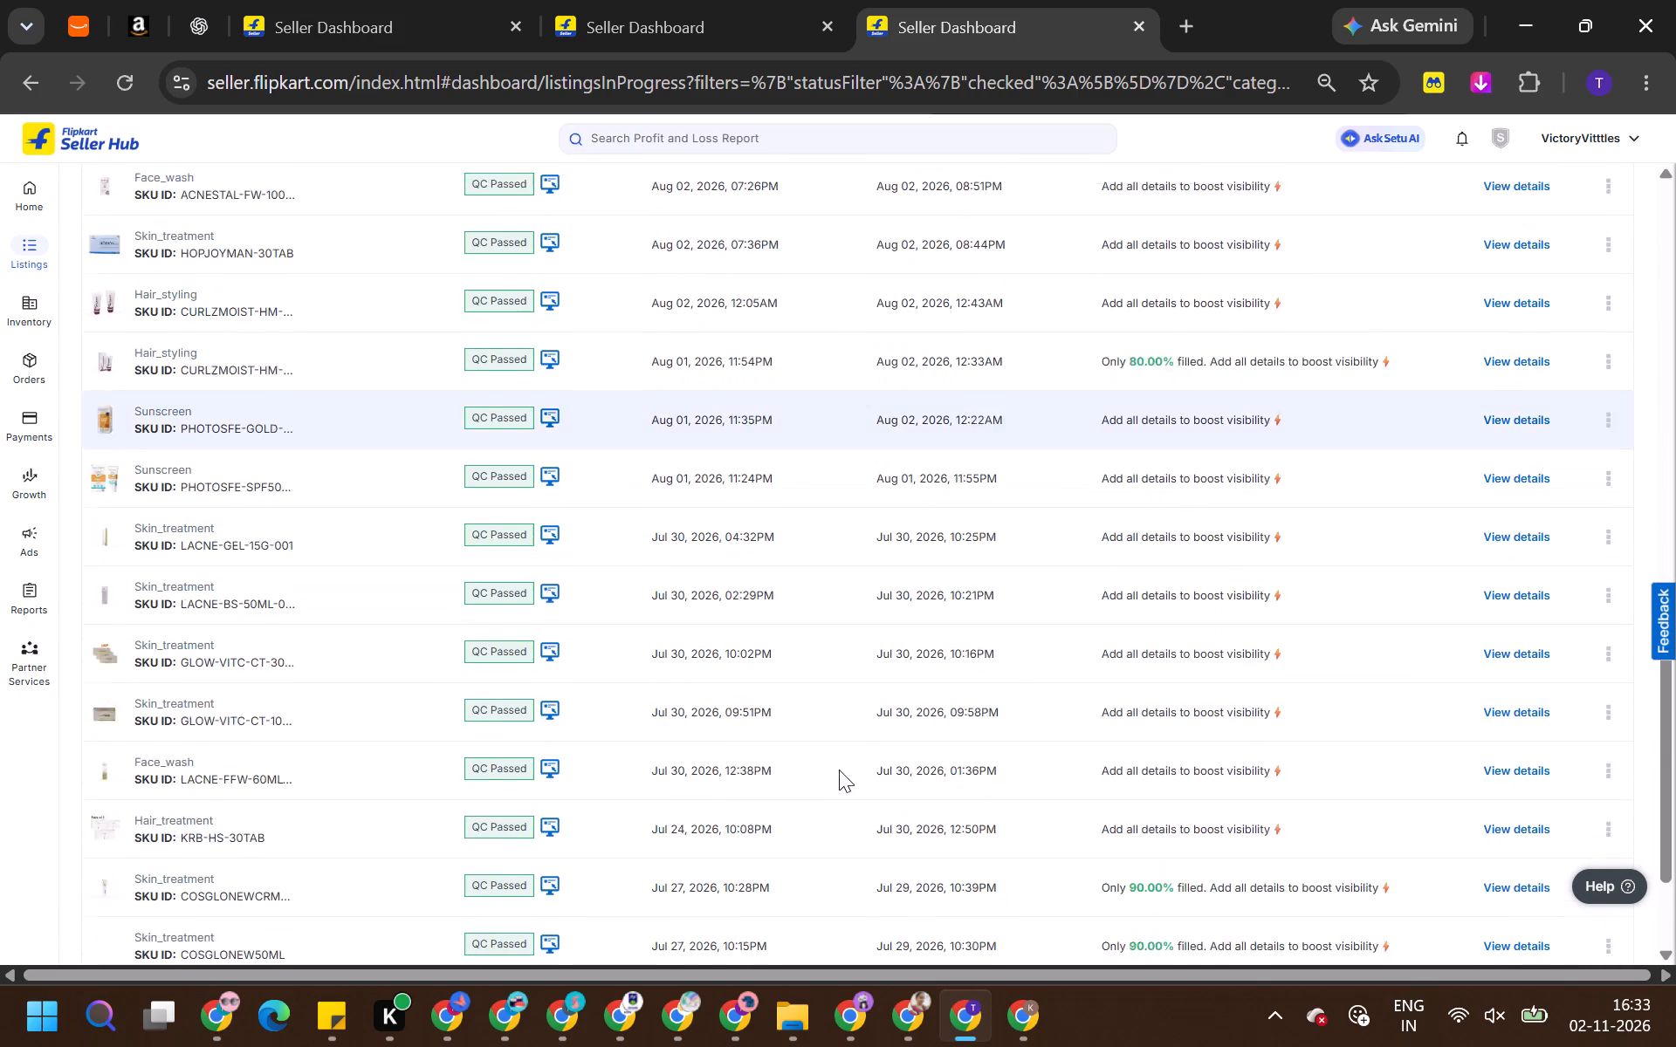
scroll(795, 909, "down", 5)
left_click(848, 912)
scroll(848, 905, "down", 5)
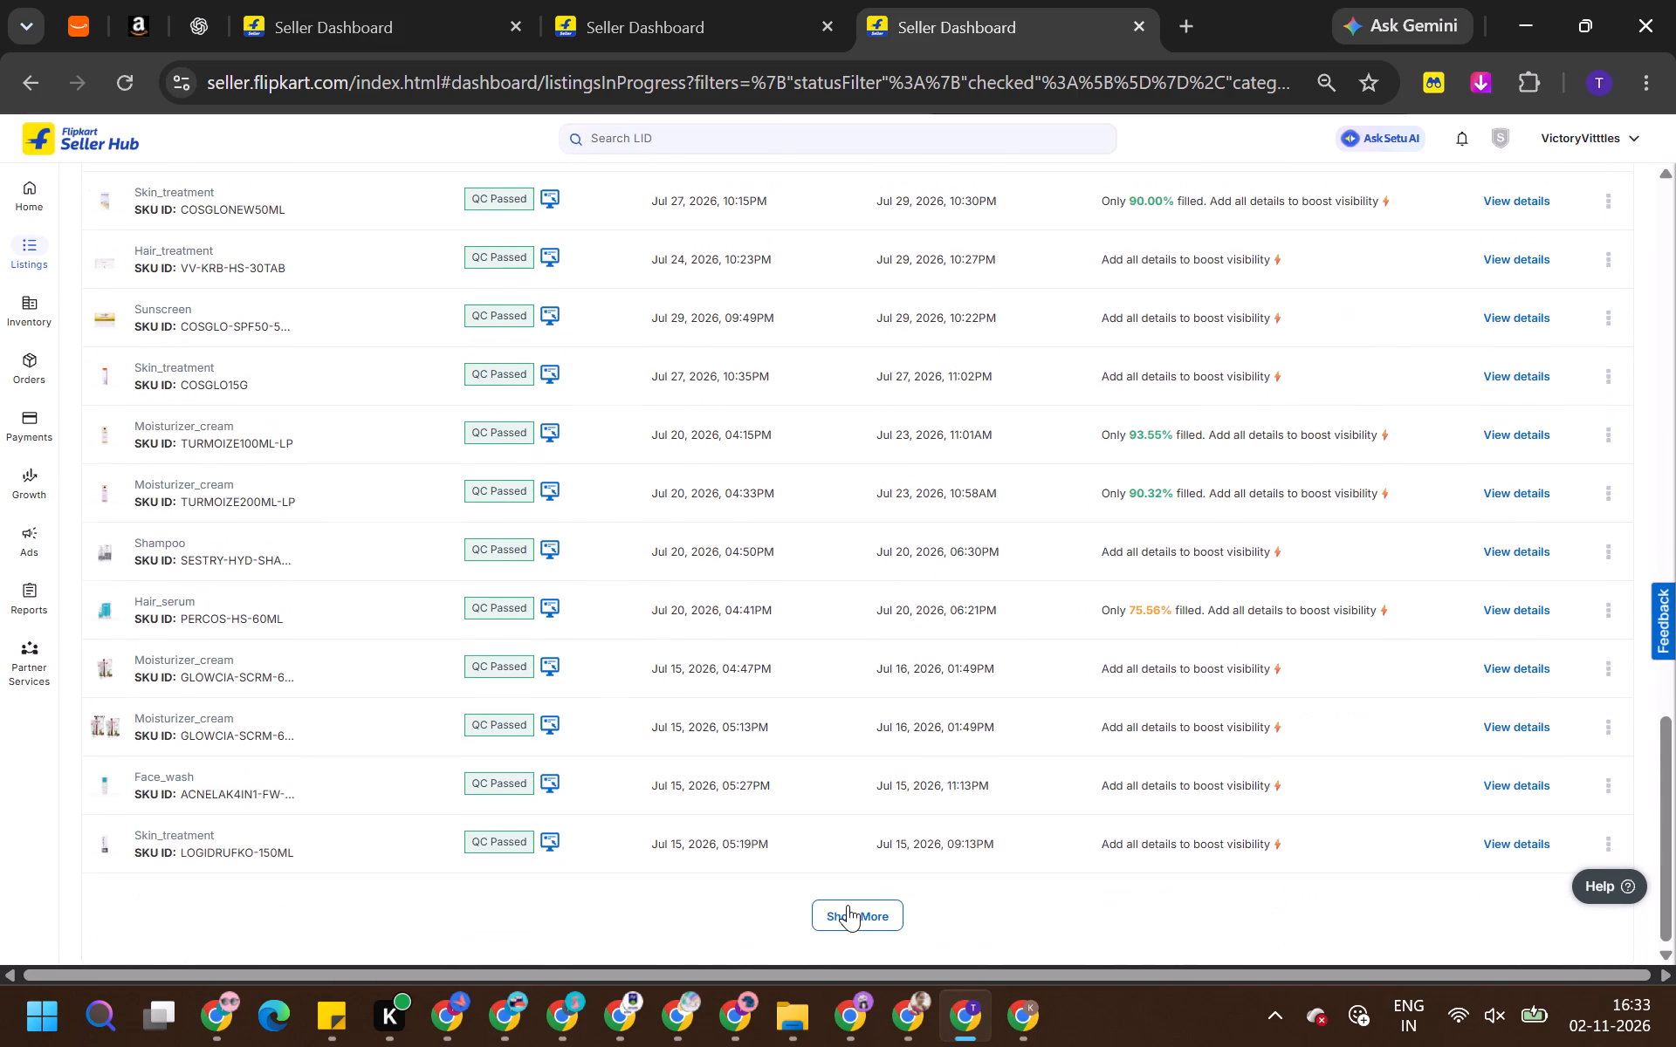
left_click(848, 905)
scroll(848, 905, "down", 5)
scroll(848, 905, "up", 1)
scroll(848, 905, "down", 2)
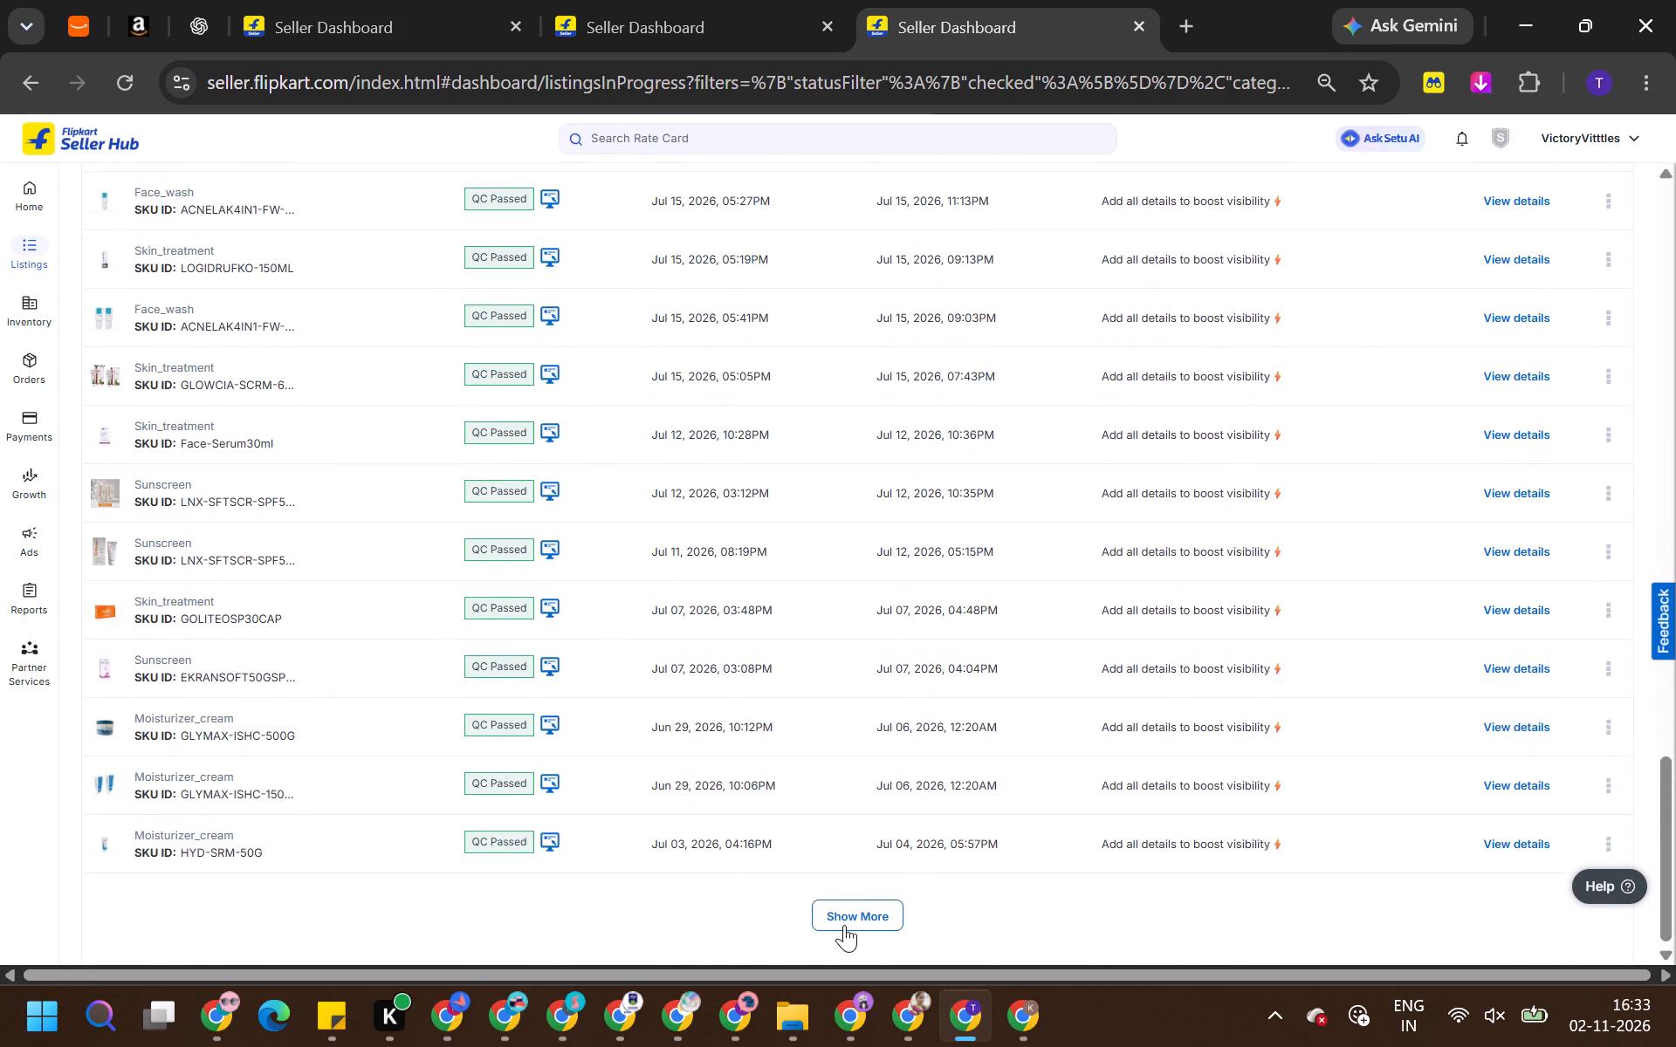
left_click(844, 925)
scroll(846, 920, "down", 7)
scroll(792, 842, "up", 4)
scroll(792, 842, "down", 1)
scroll(792, 842, "up", 16)
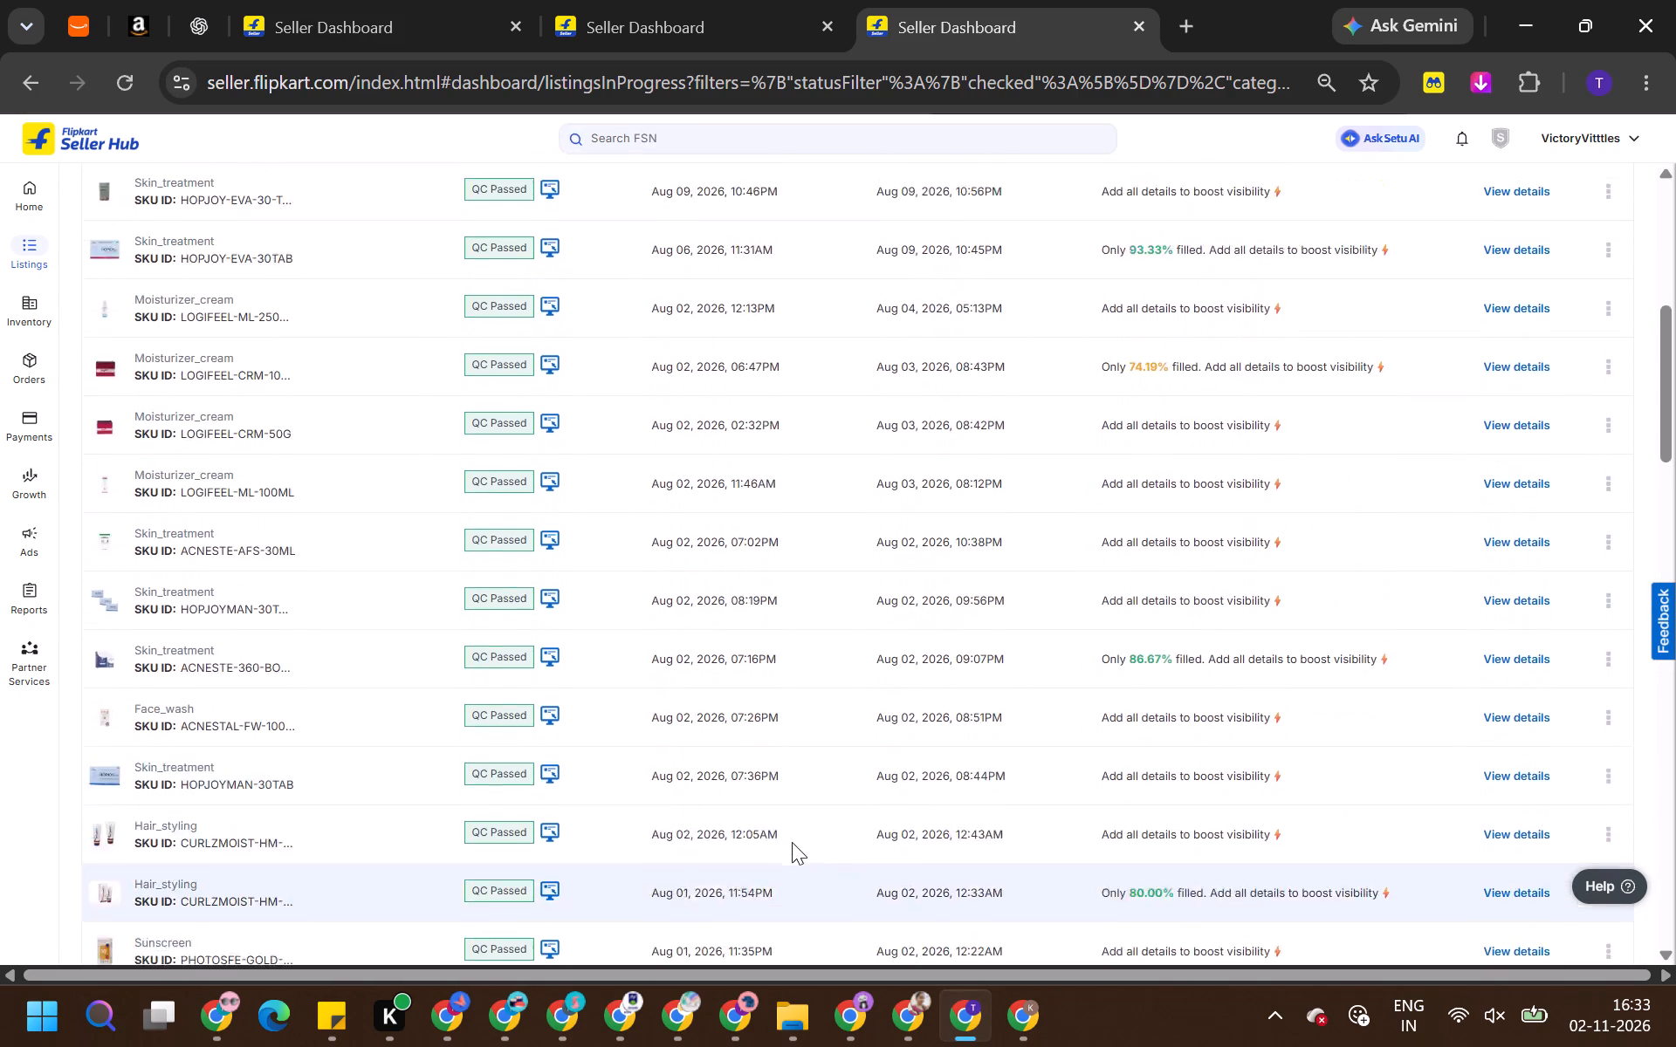
scroll(792, 842, "up", 12)
Return to the VictoryVittles account's home page to view its sales, orders and payment overview.
left_click(22, 219)
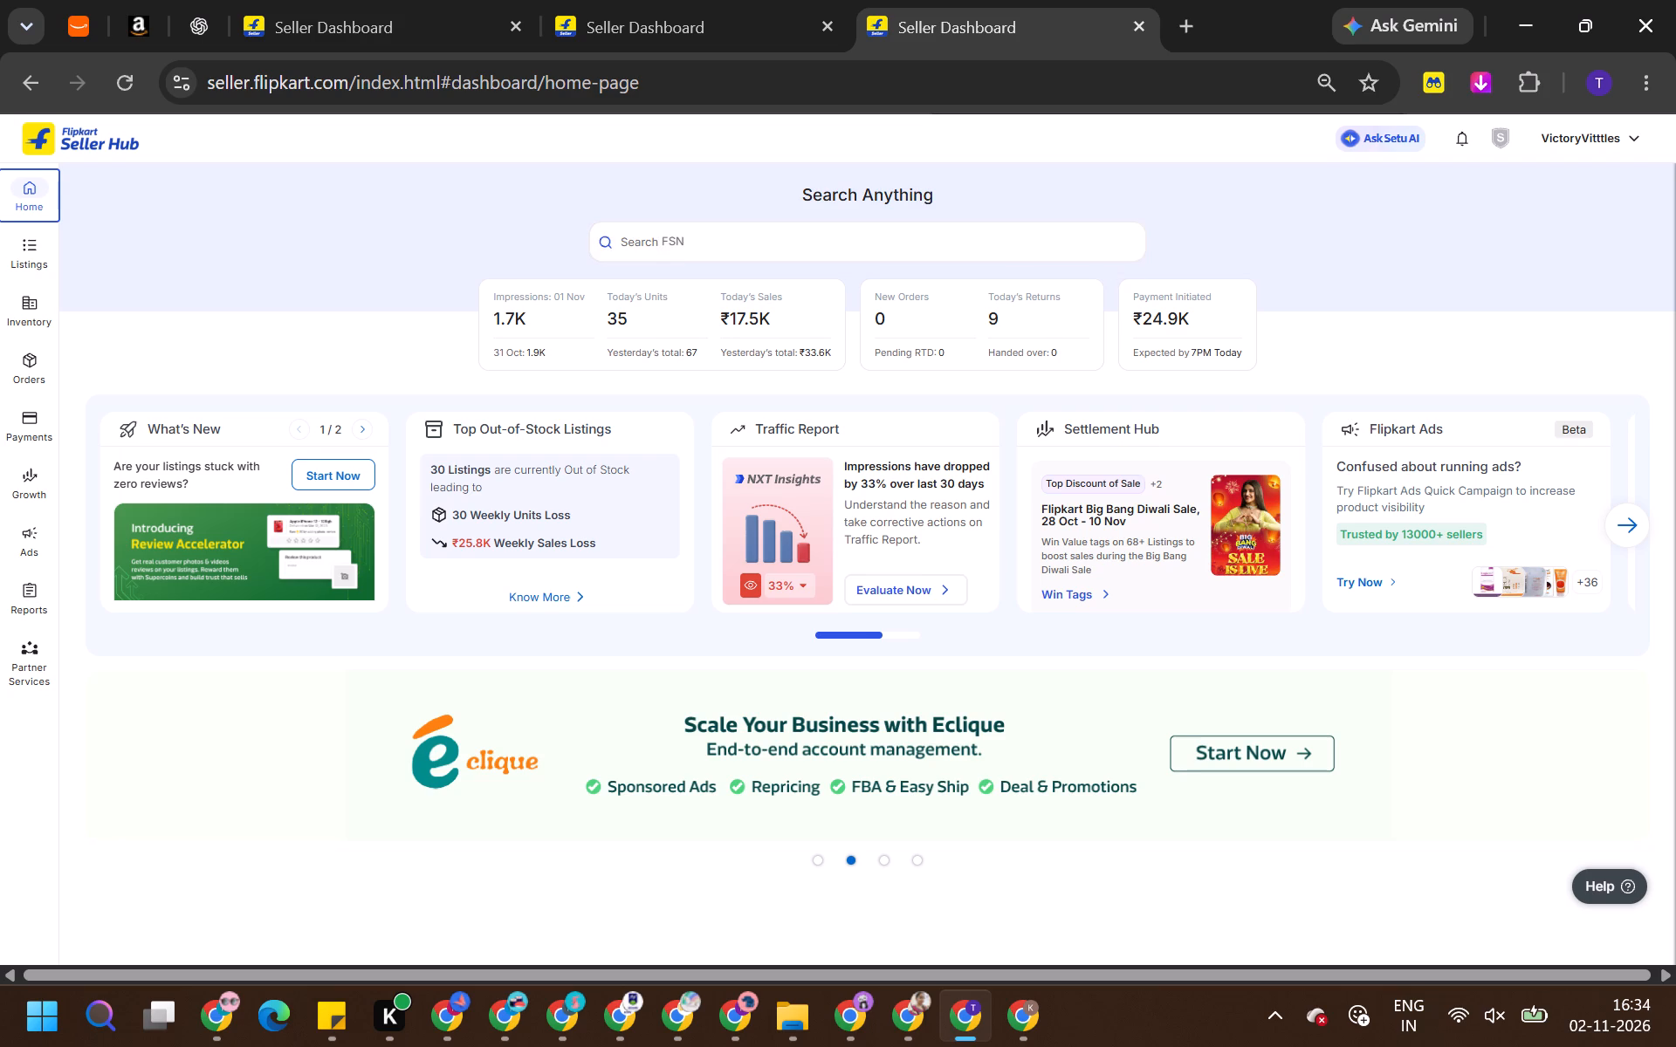
key("alt+Tab")
key("alt+Tab")
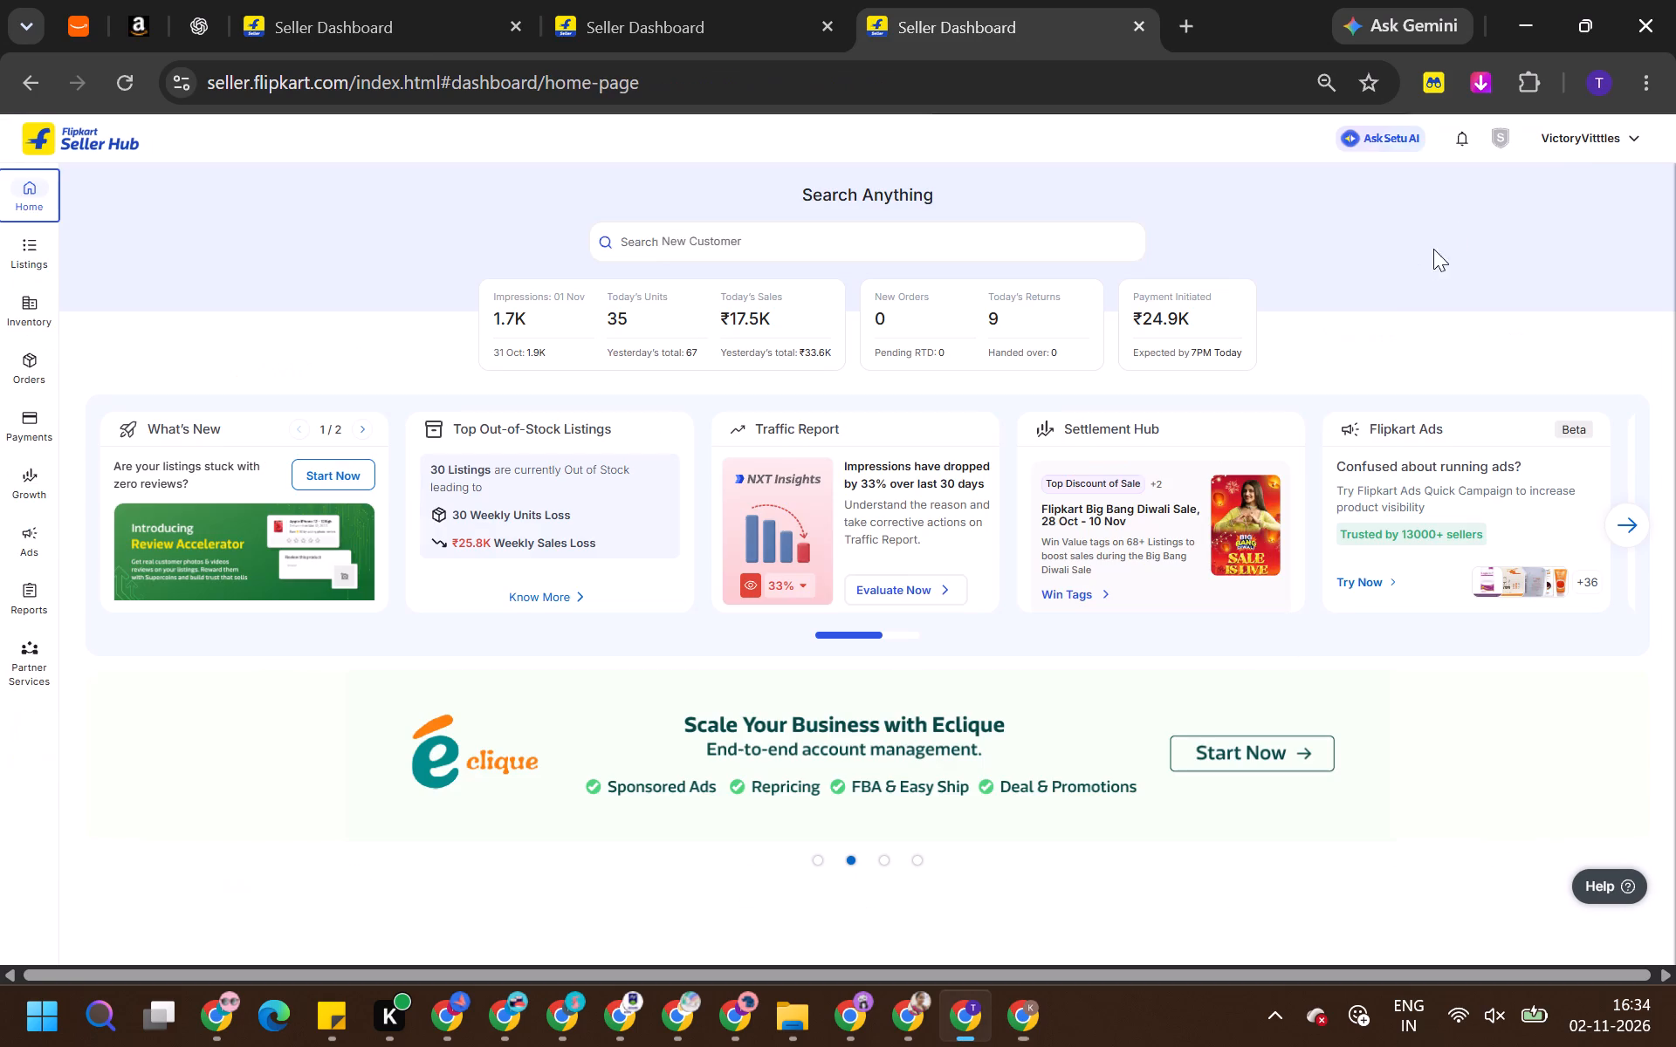
Find the MedivibeX account by searching the seller account list for "medivi" and switch to it.
left_click(1586, 145)
left_click(1482, 201)
key("ctrl+f")
type("medivi")
key("Return")
scroll(1482, 201, "up", 1)
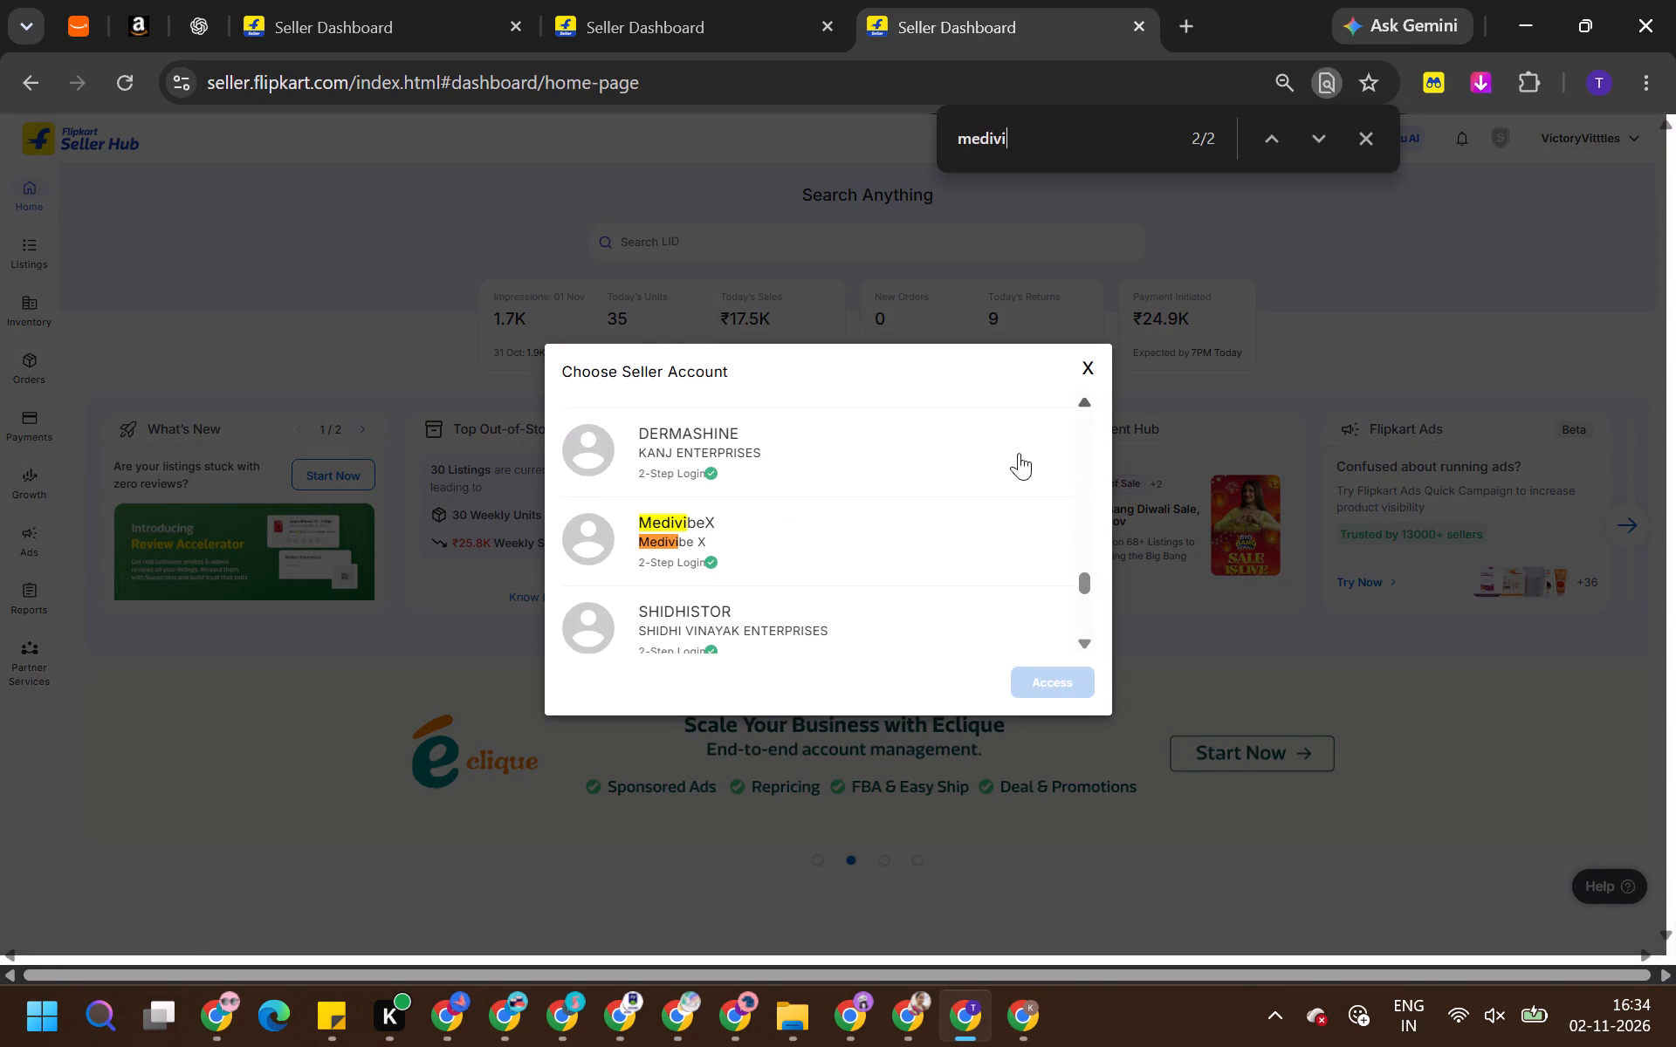
left_click(976, 498)
left_click(1051, 666)
left_click(1061, 688)
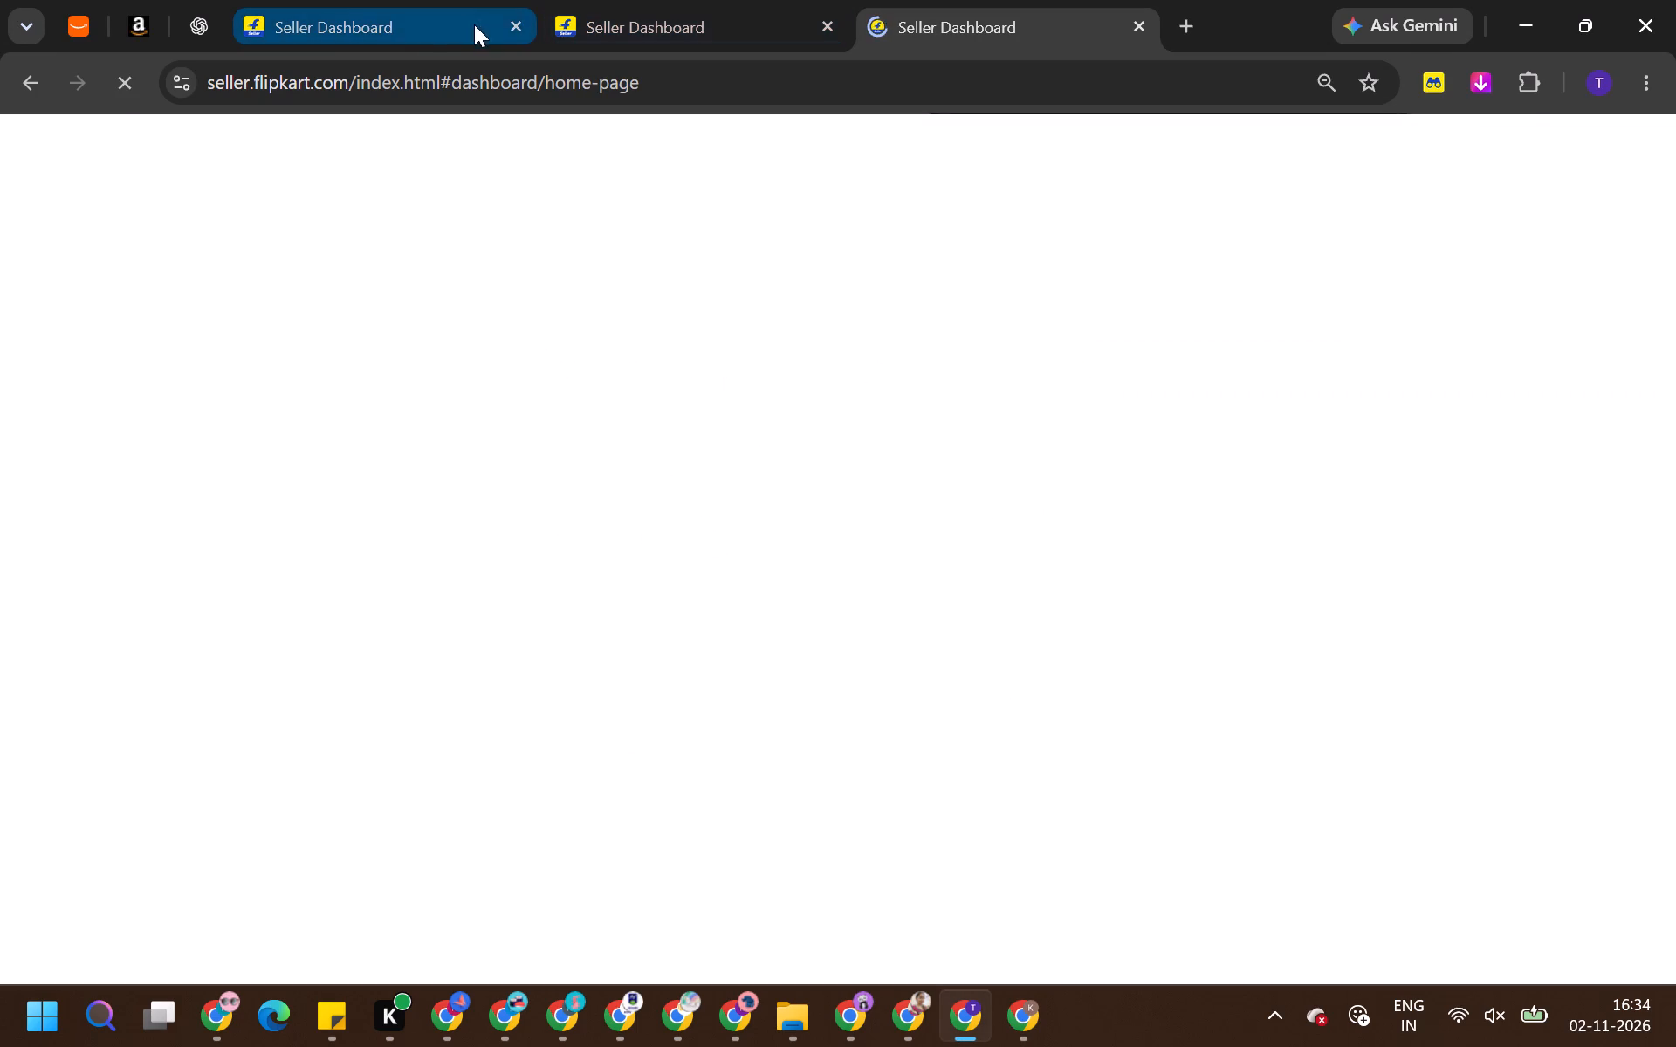
Close the two other Seller Dashboard tabs and reload the MedivibeX home page.
left_click(518, 25)
left_click(518, 25)
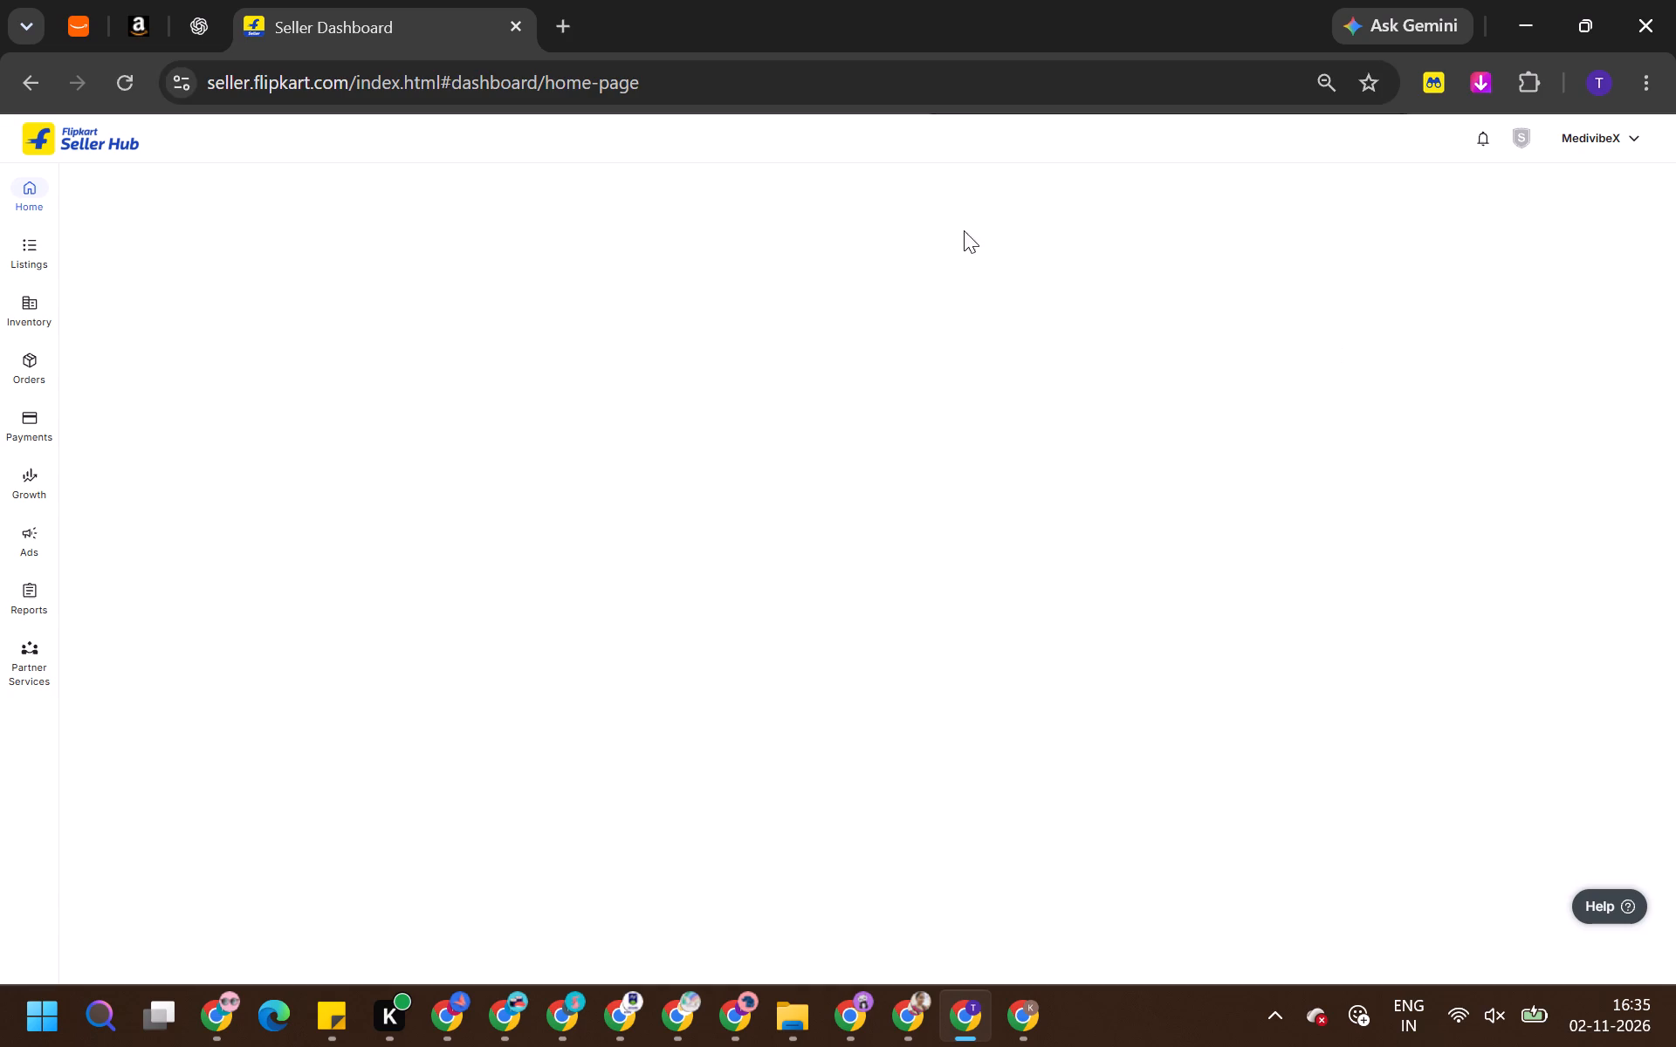
left_click(126, 75)
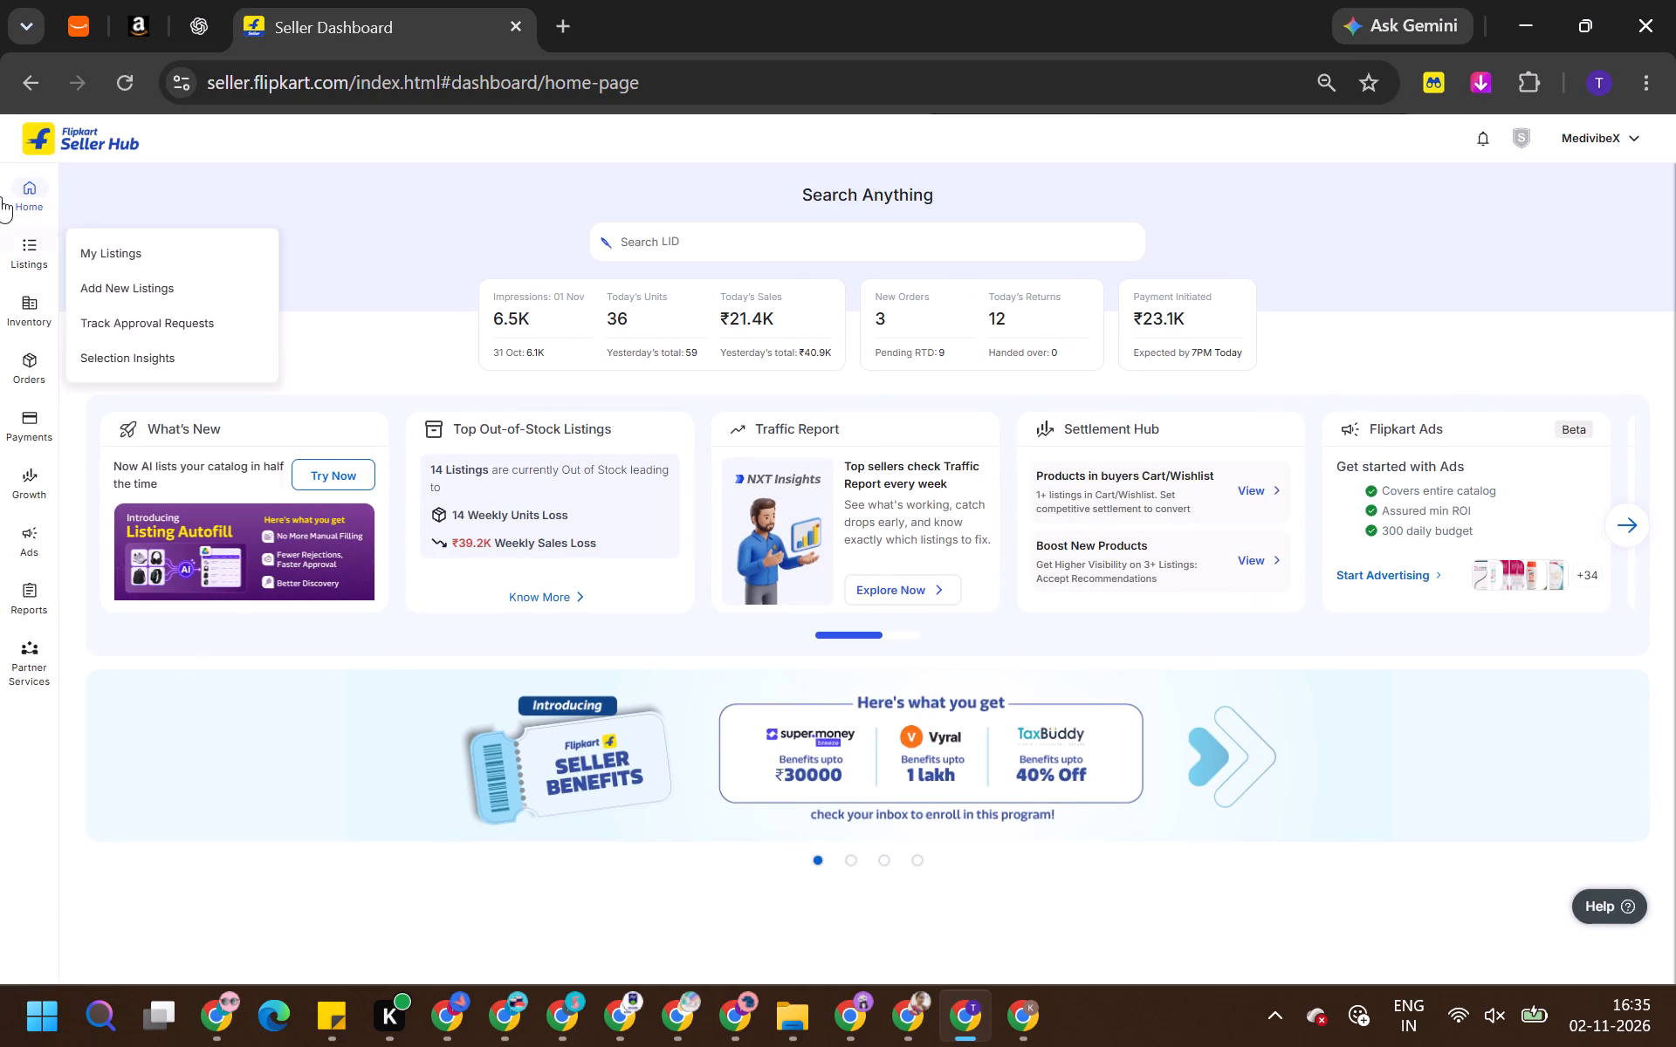
Open MedivibeX's listings and its single listings in progress to check their QC statuses, and return to the home page.
left_click(31, 251)
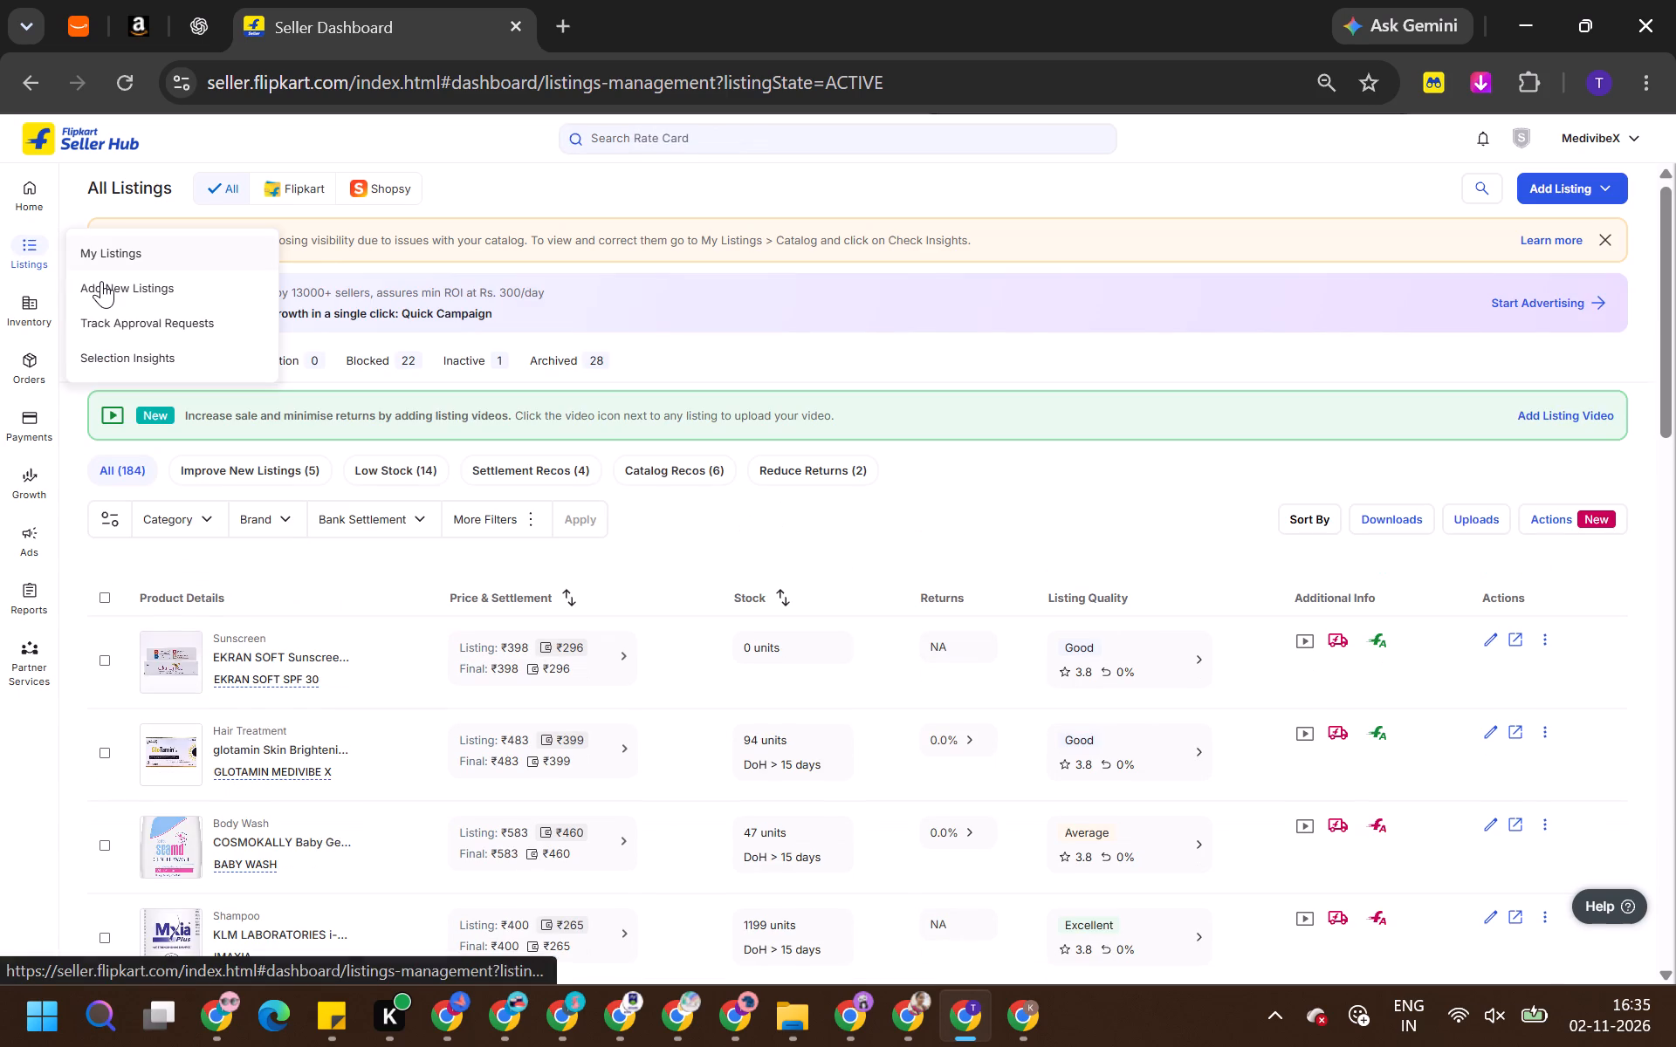
left_click(101, 281)
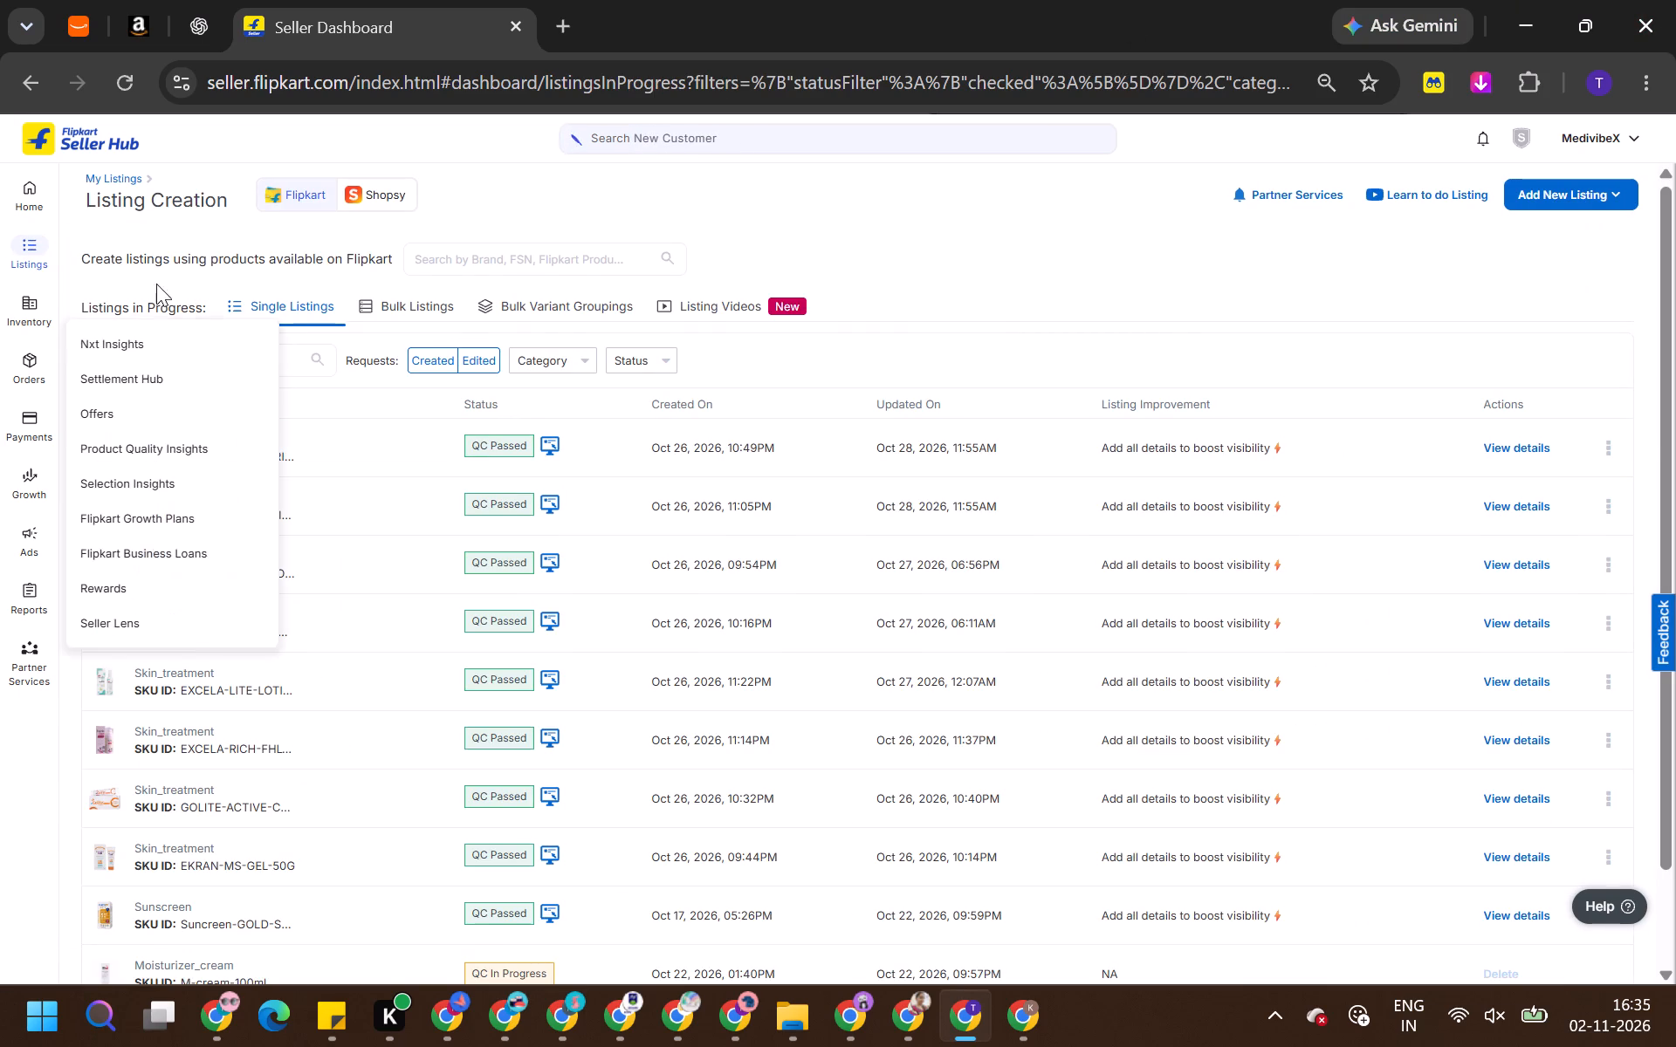
left_click(127, 289)
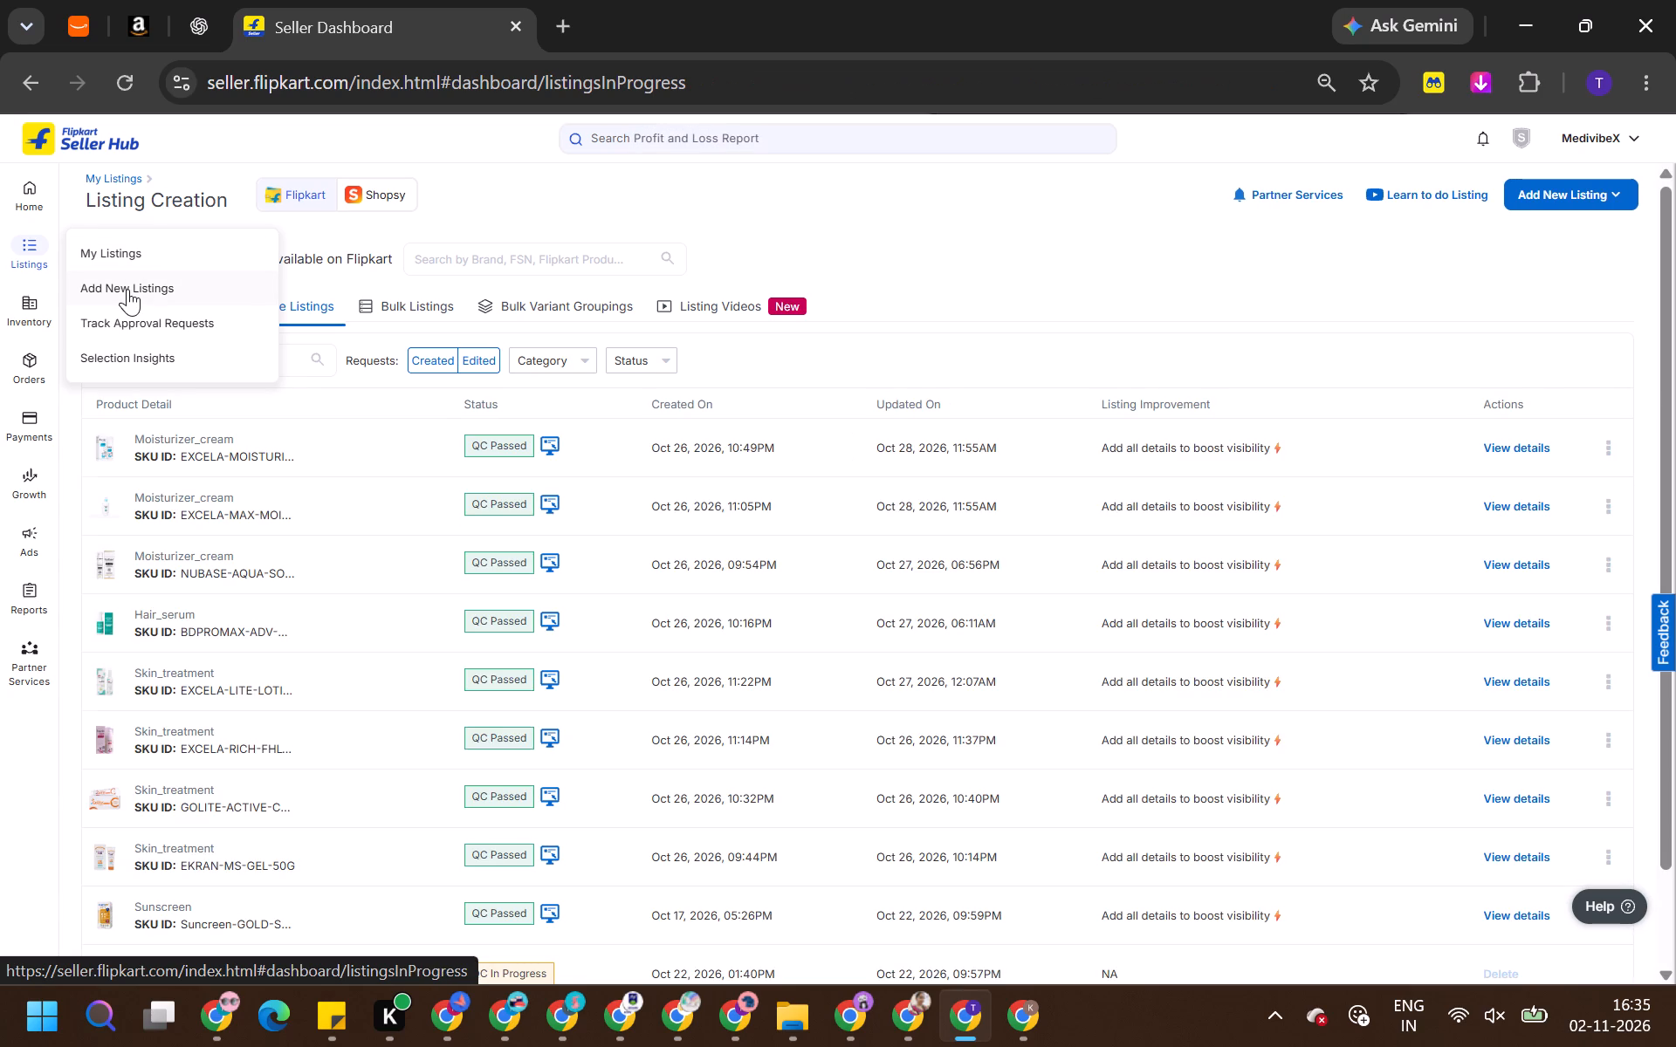
left_click(10, 202)
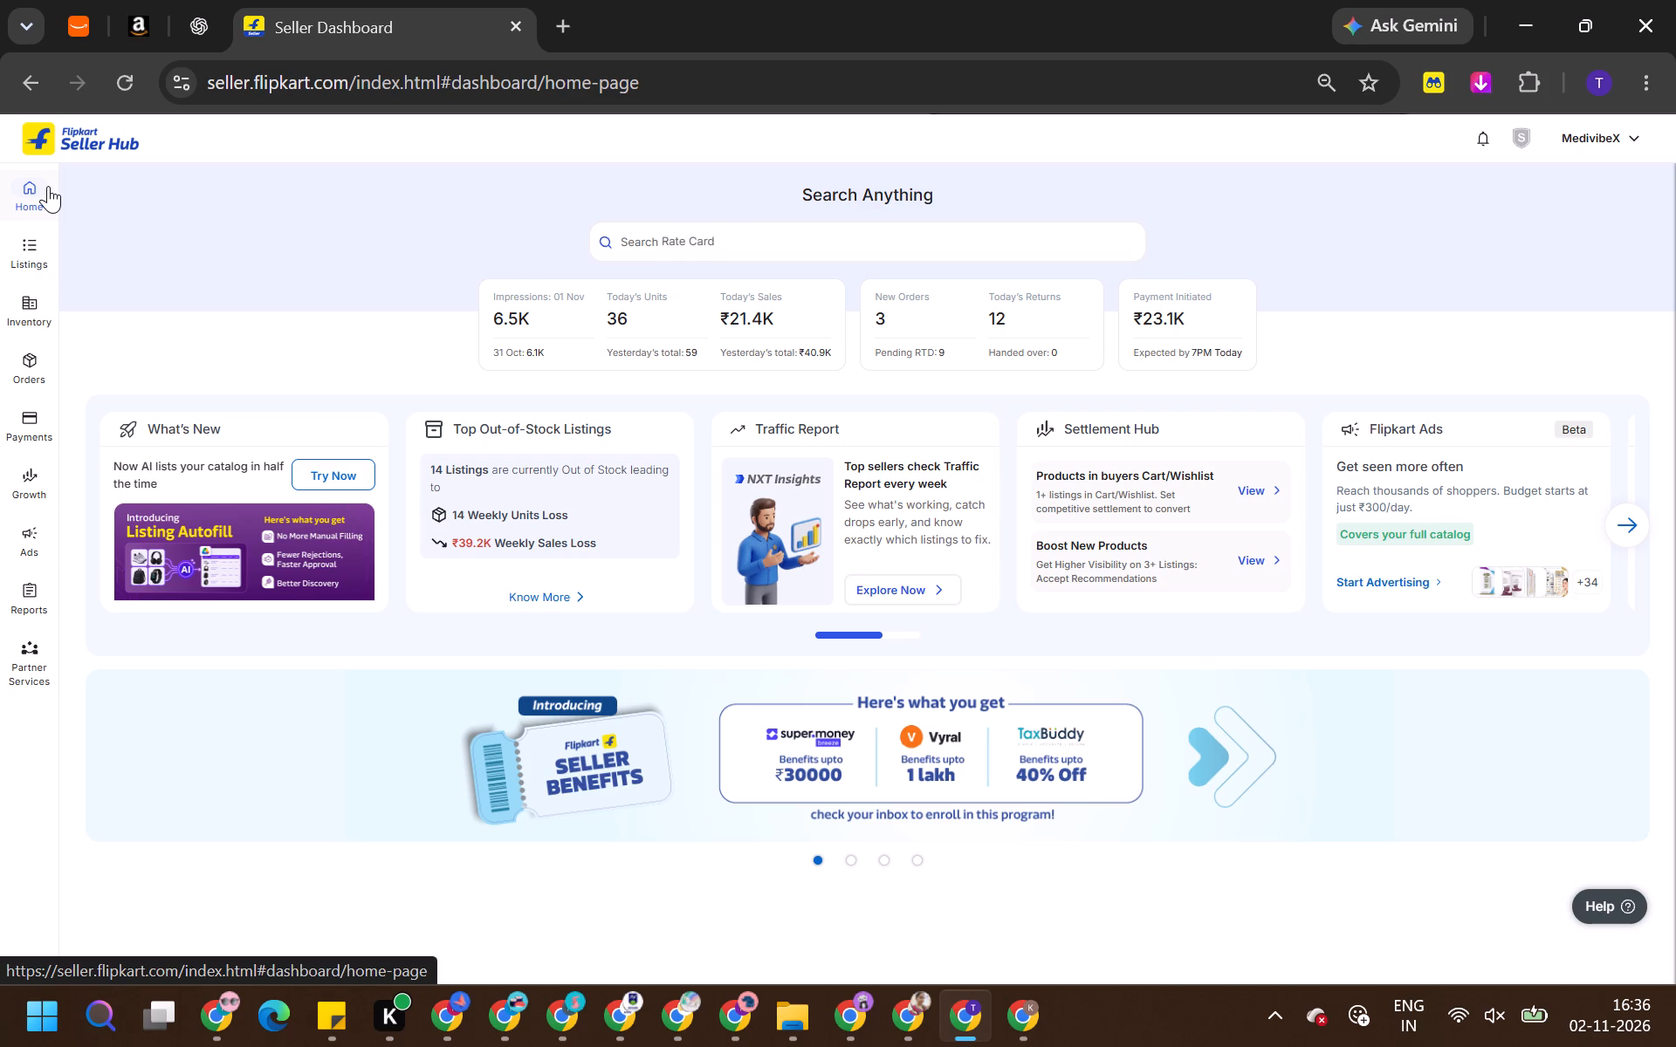
Switch to the paribeautycare account's window and look over the prices, stock and quality of its active listings.
key("alt+Tab")
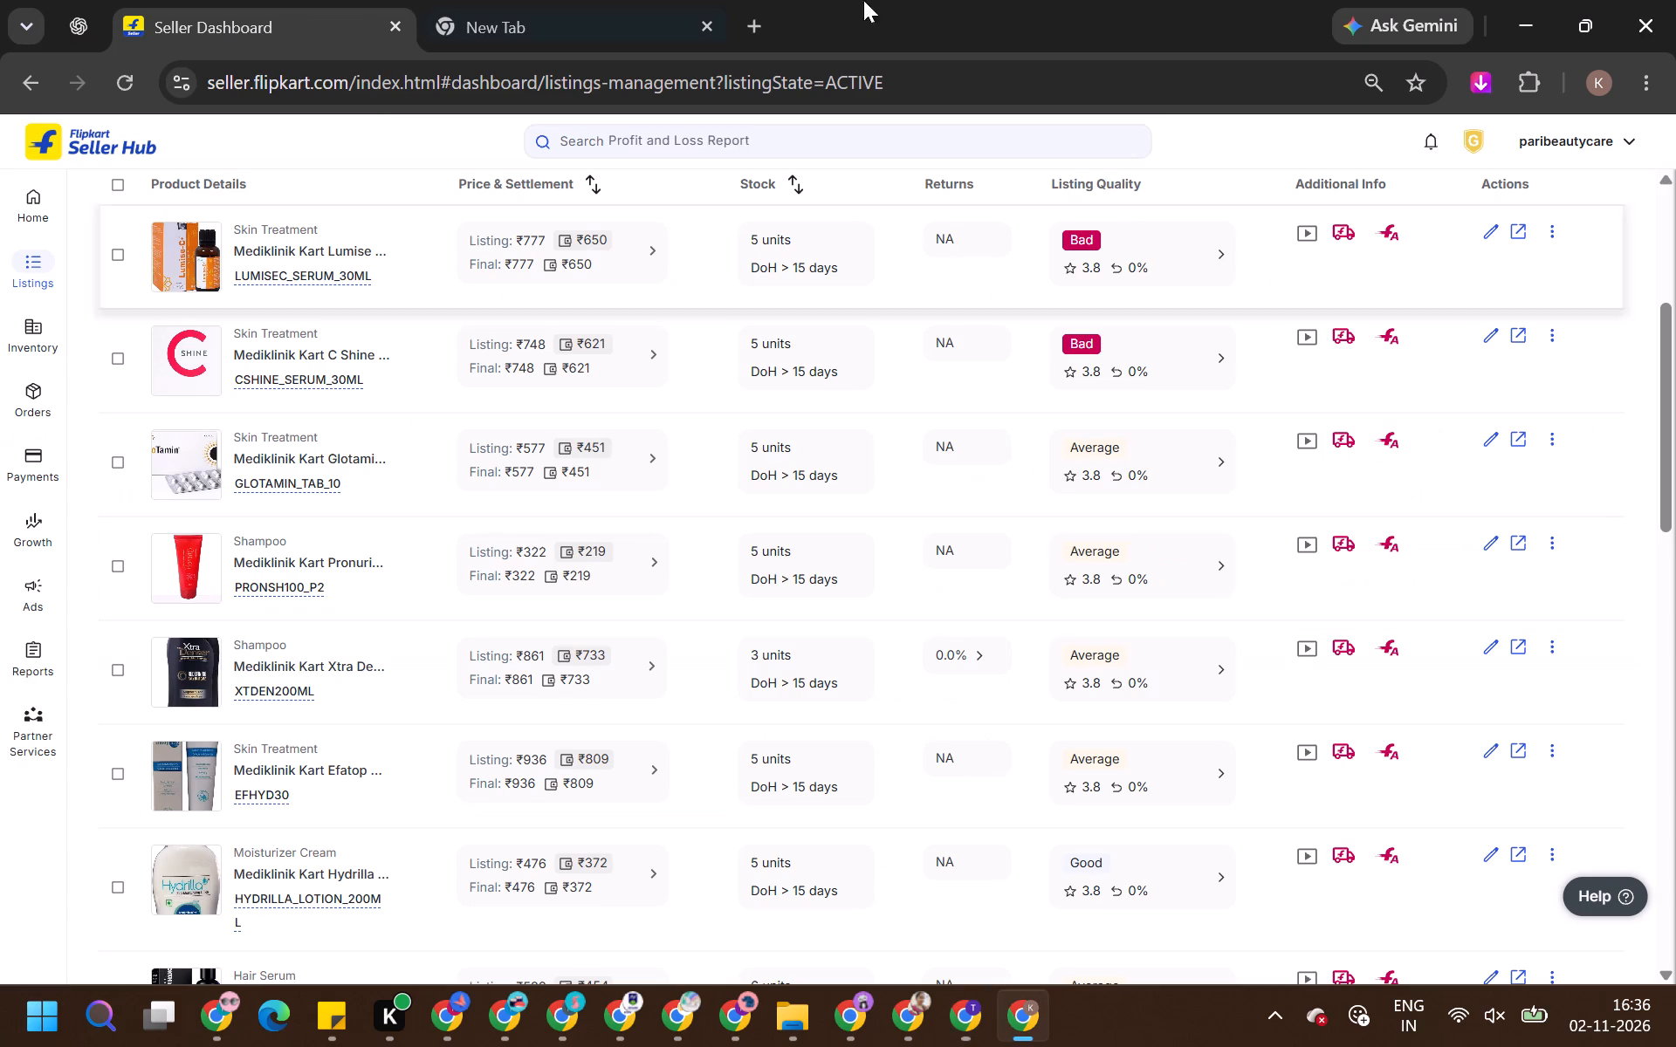
scroll(804, 608, "up", 20)
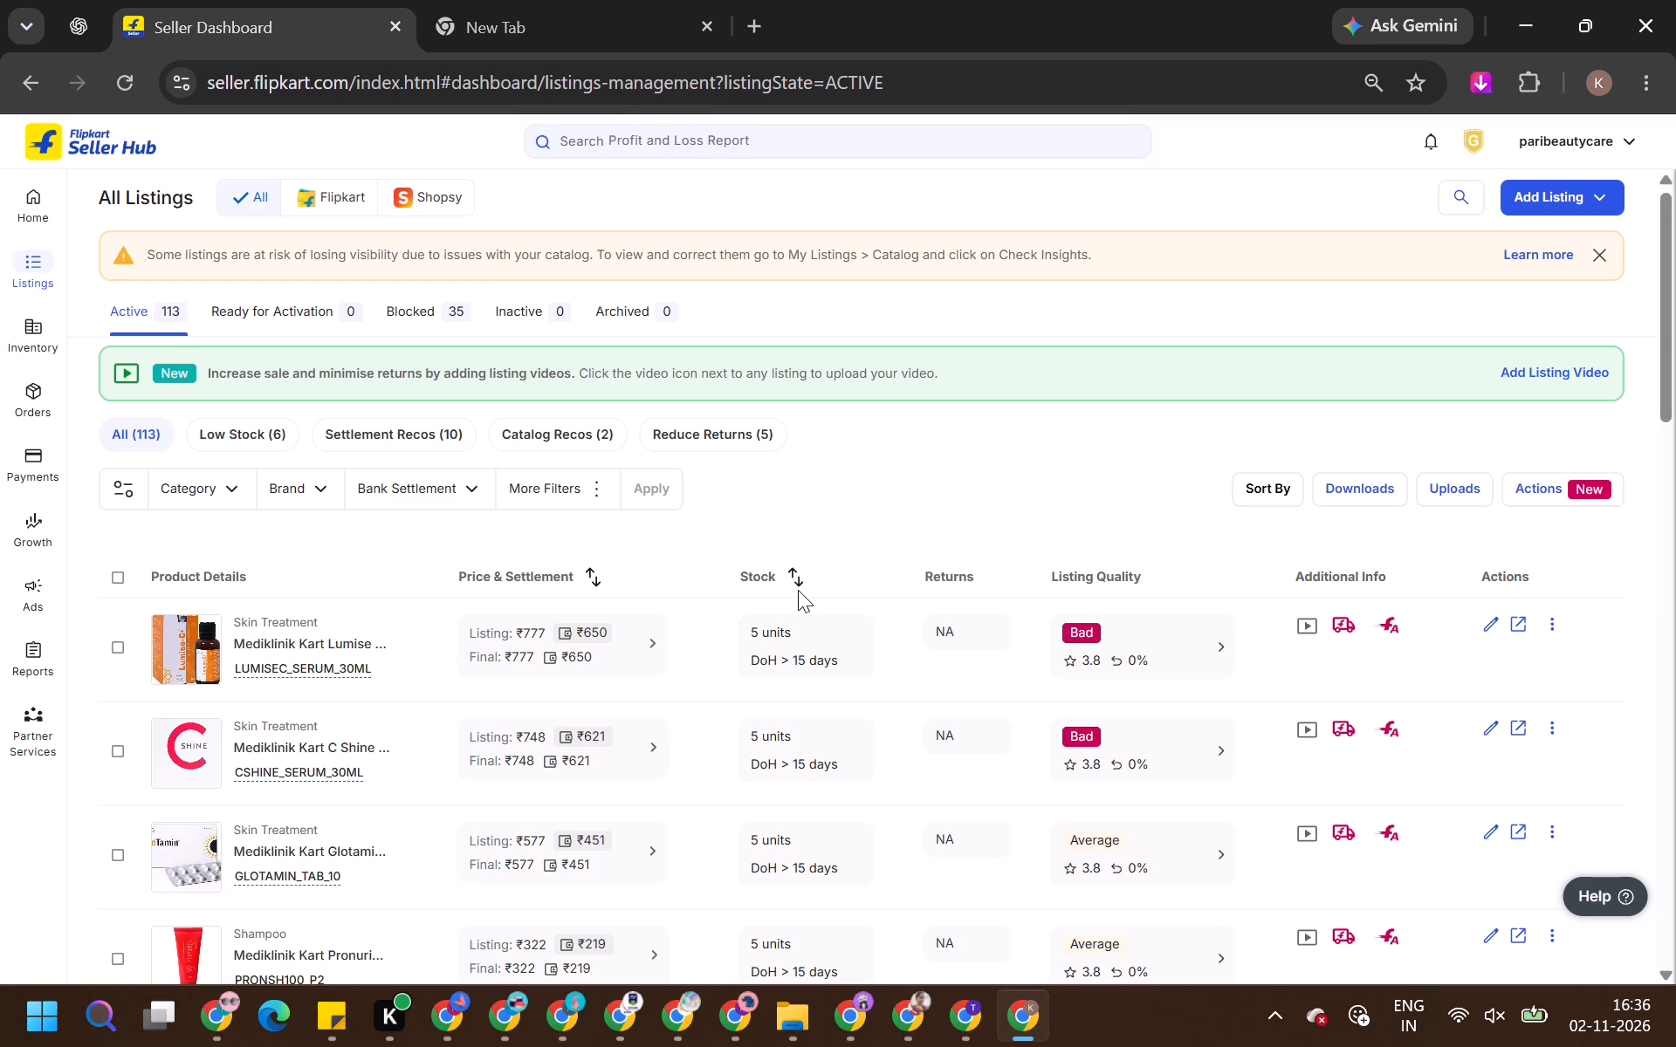
scroll(794, 423, "down", 3)
scroll(808, 496, "up", 4)
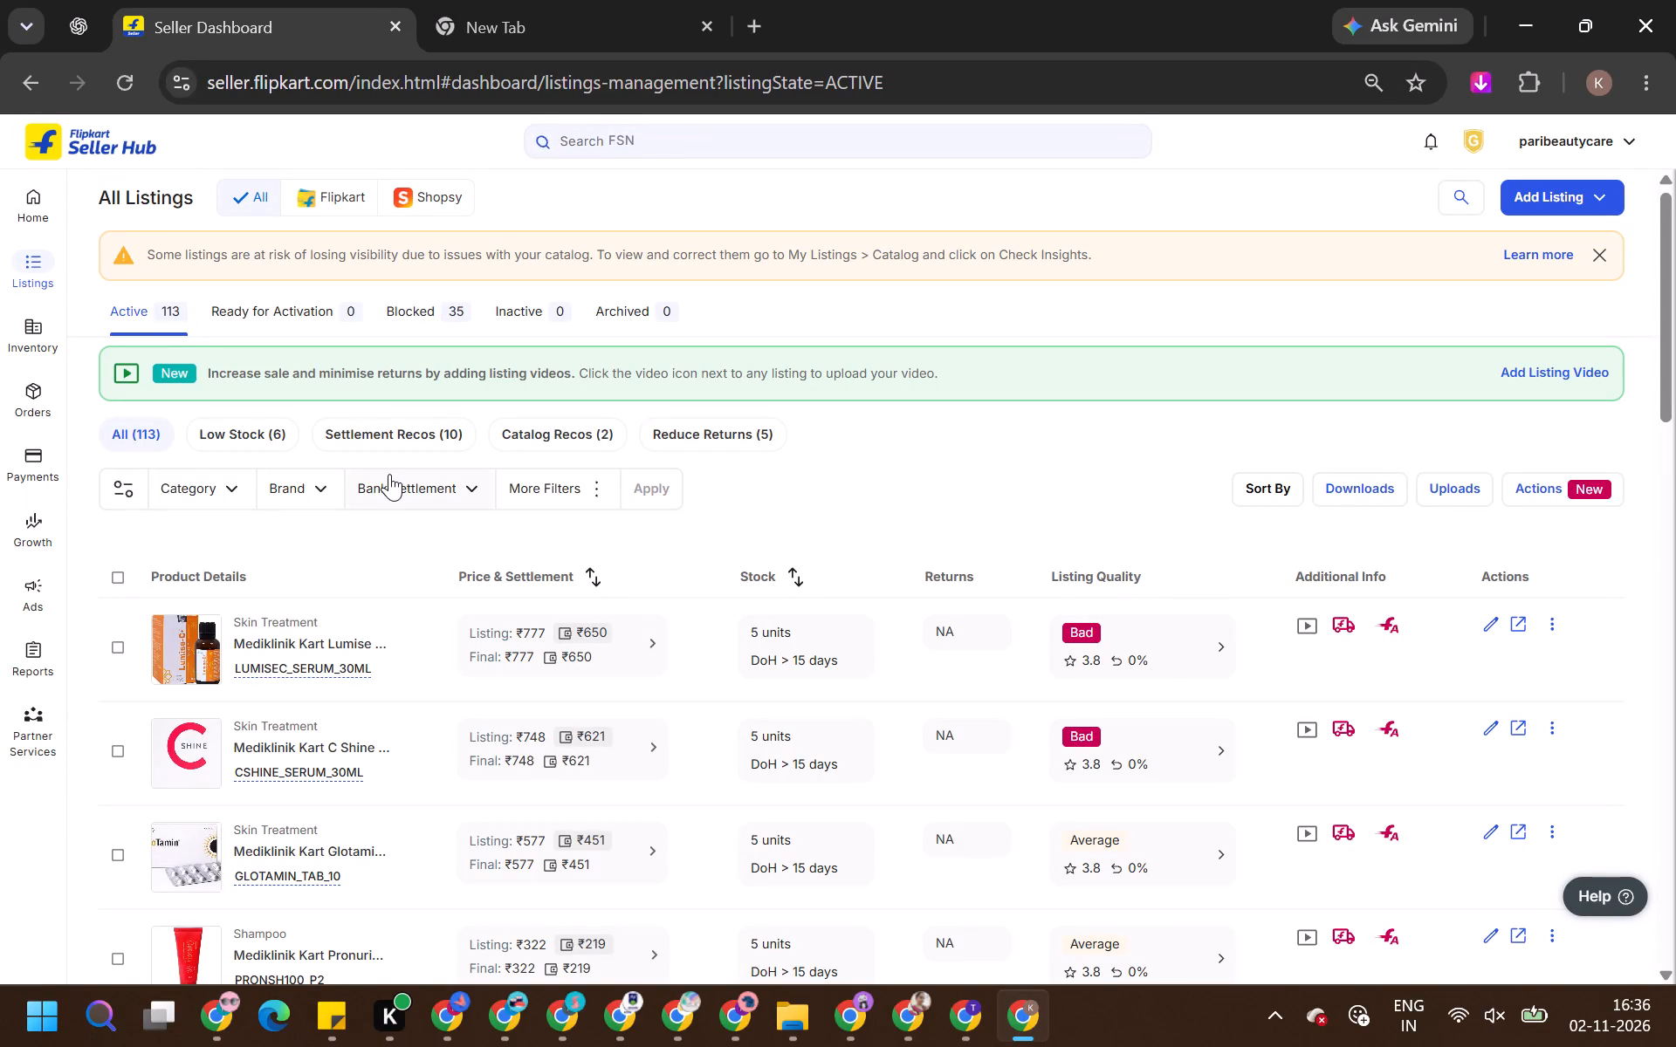
Show paribeautycare's settlement recommendations to review the suggested prices for new listings, and return to all active listings.
left_click(406, 435)
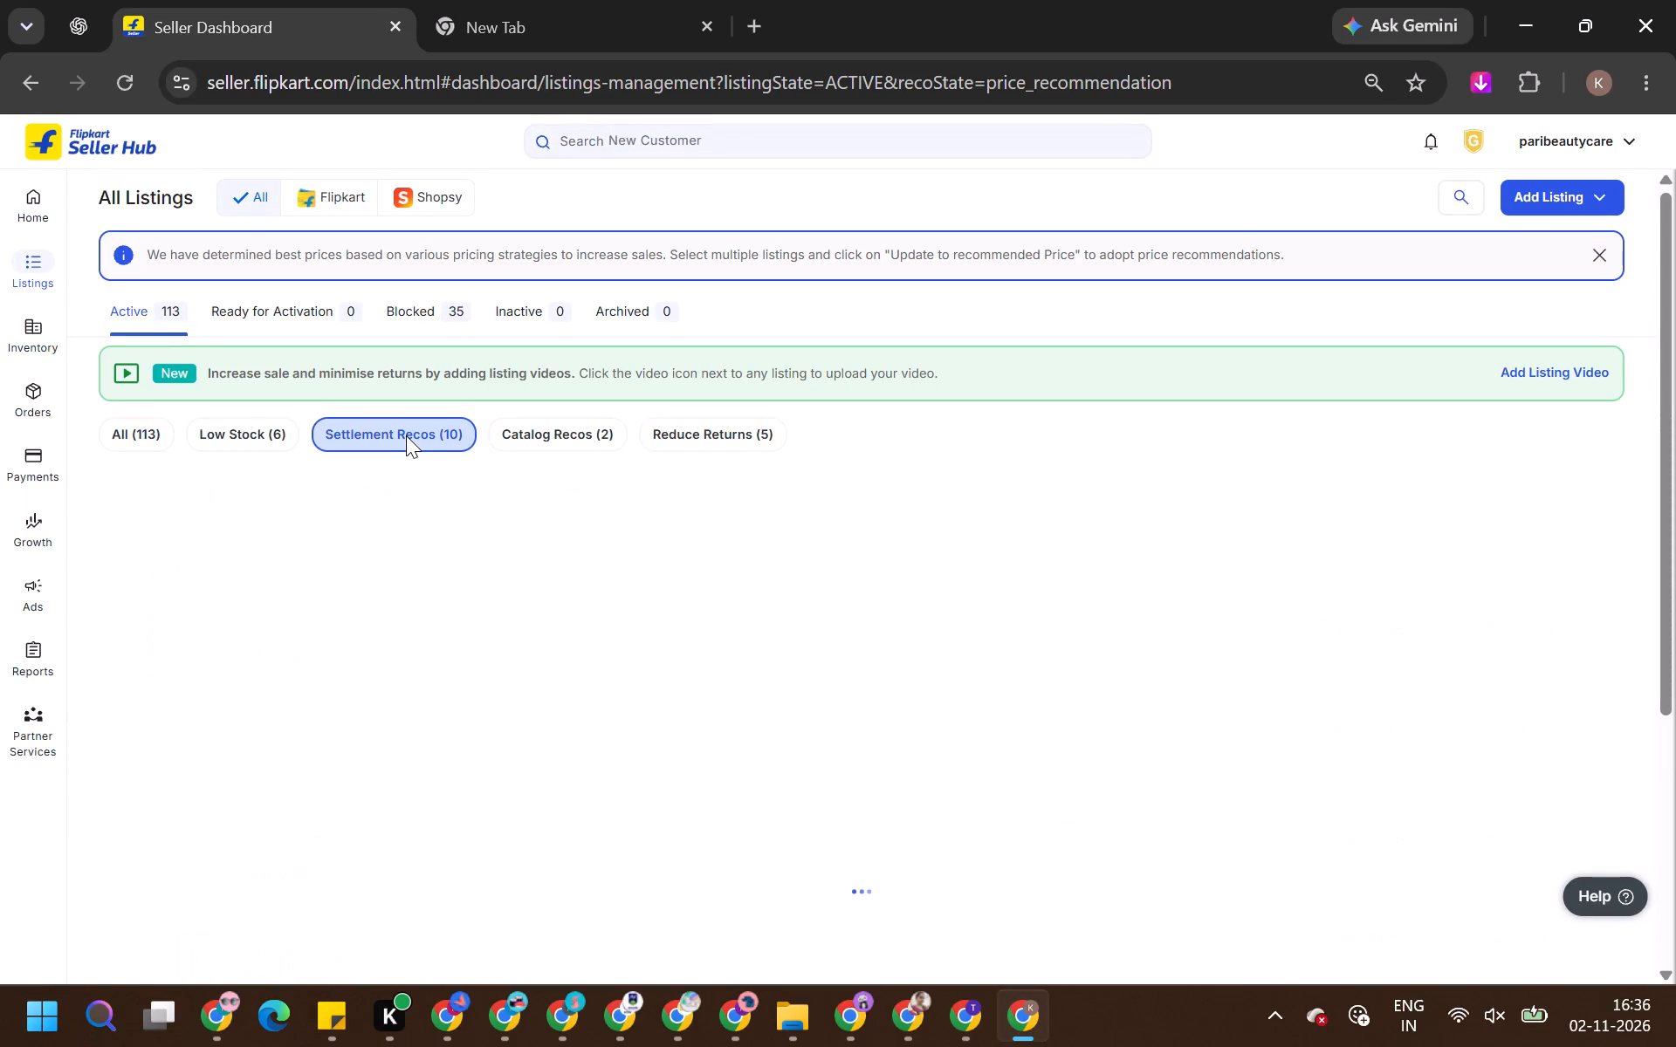
scroll(404, 436, "up", 1)
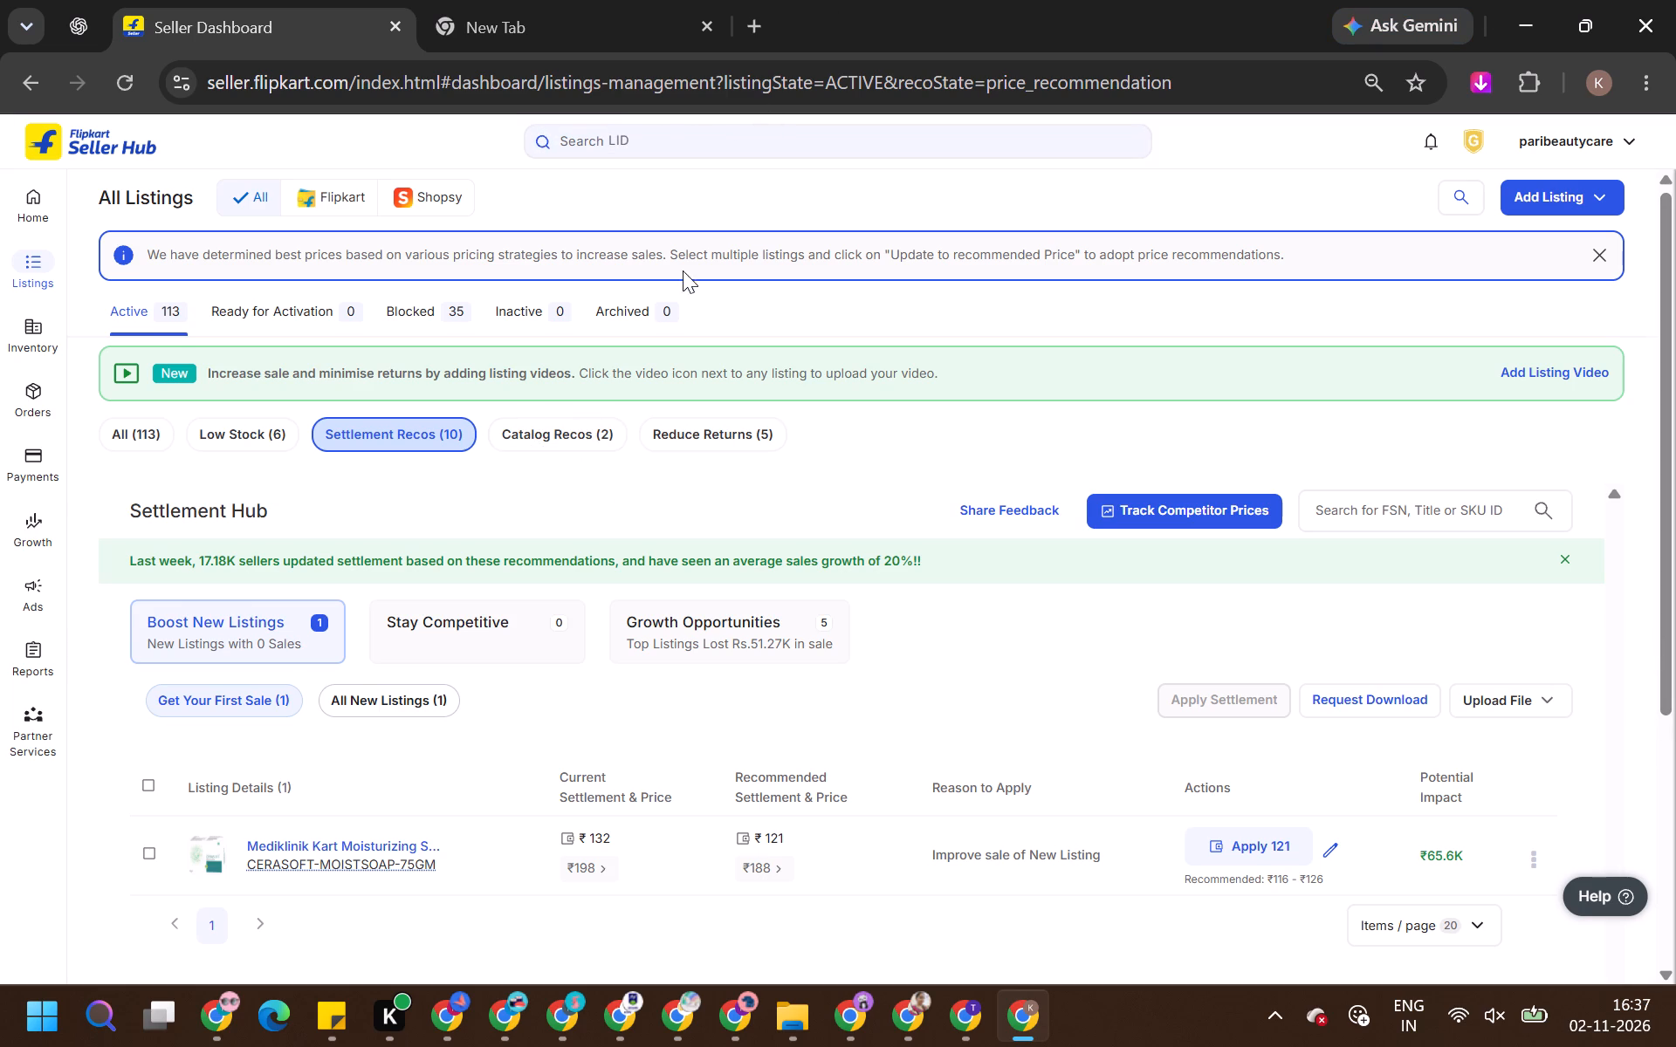
left_click(36, 269)
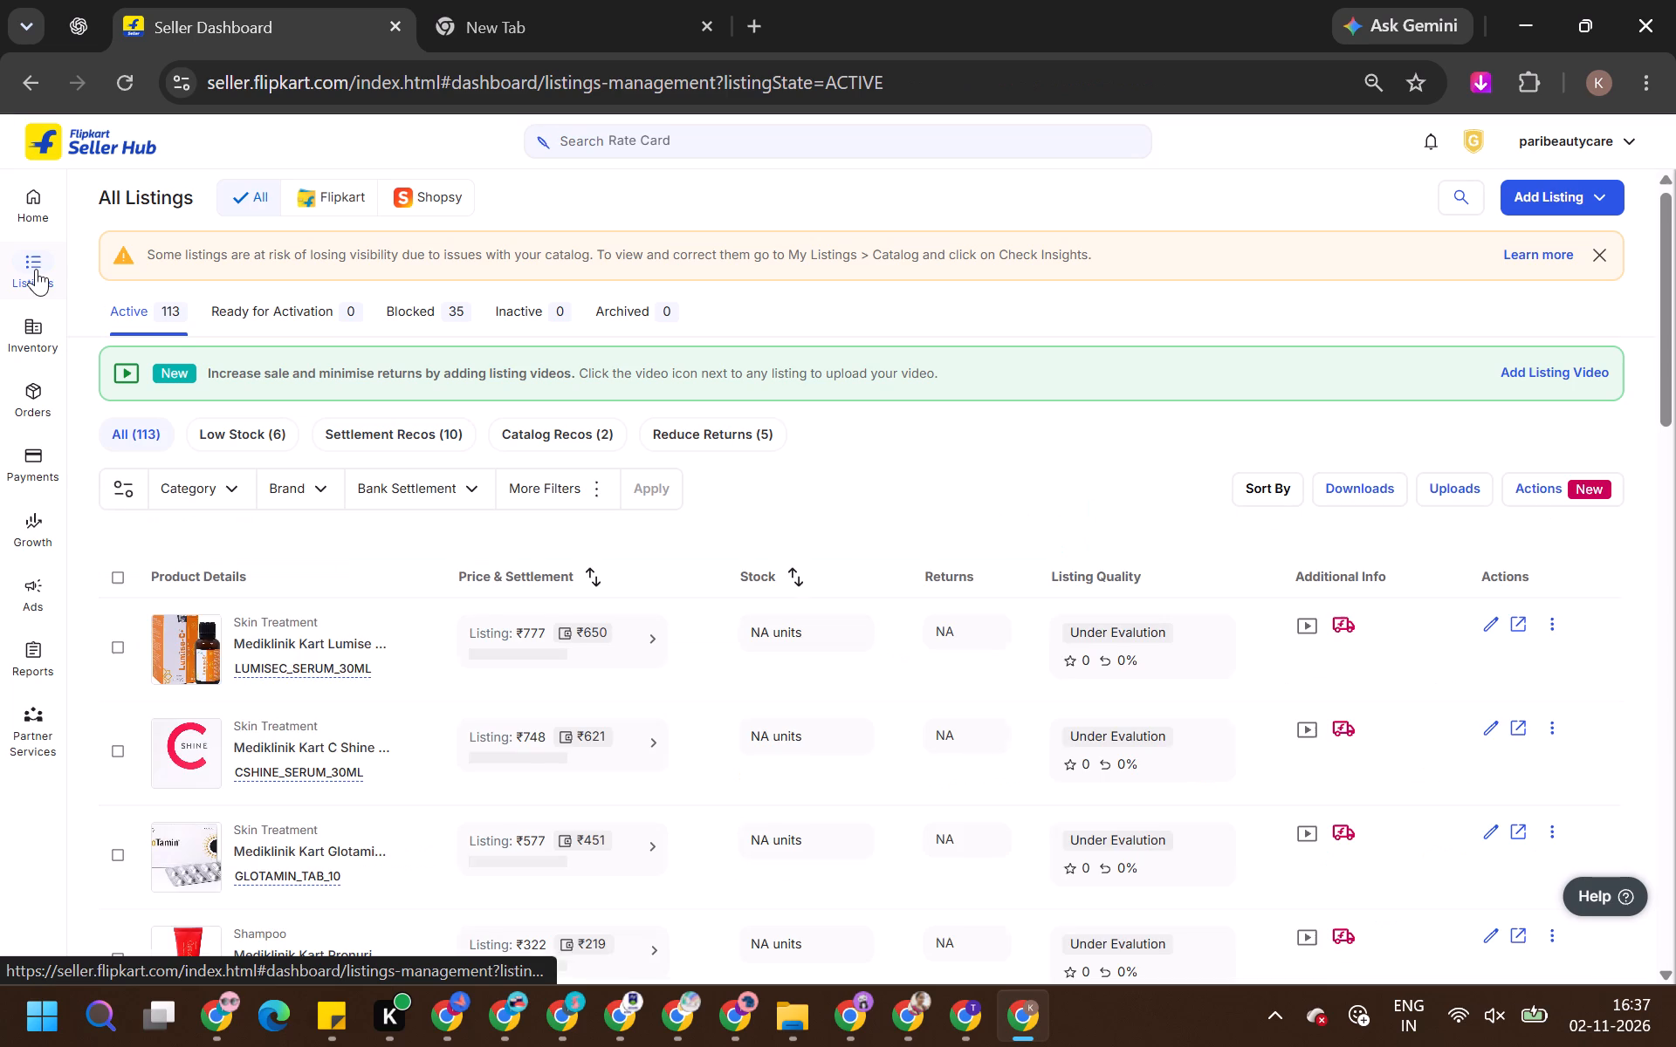
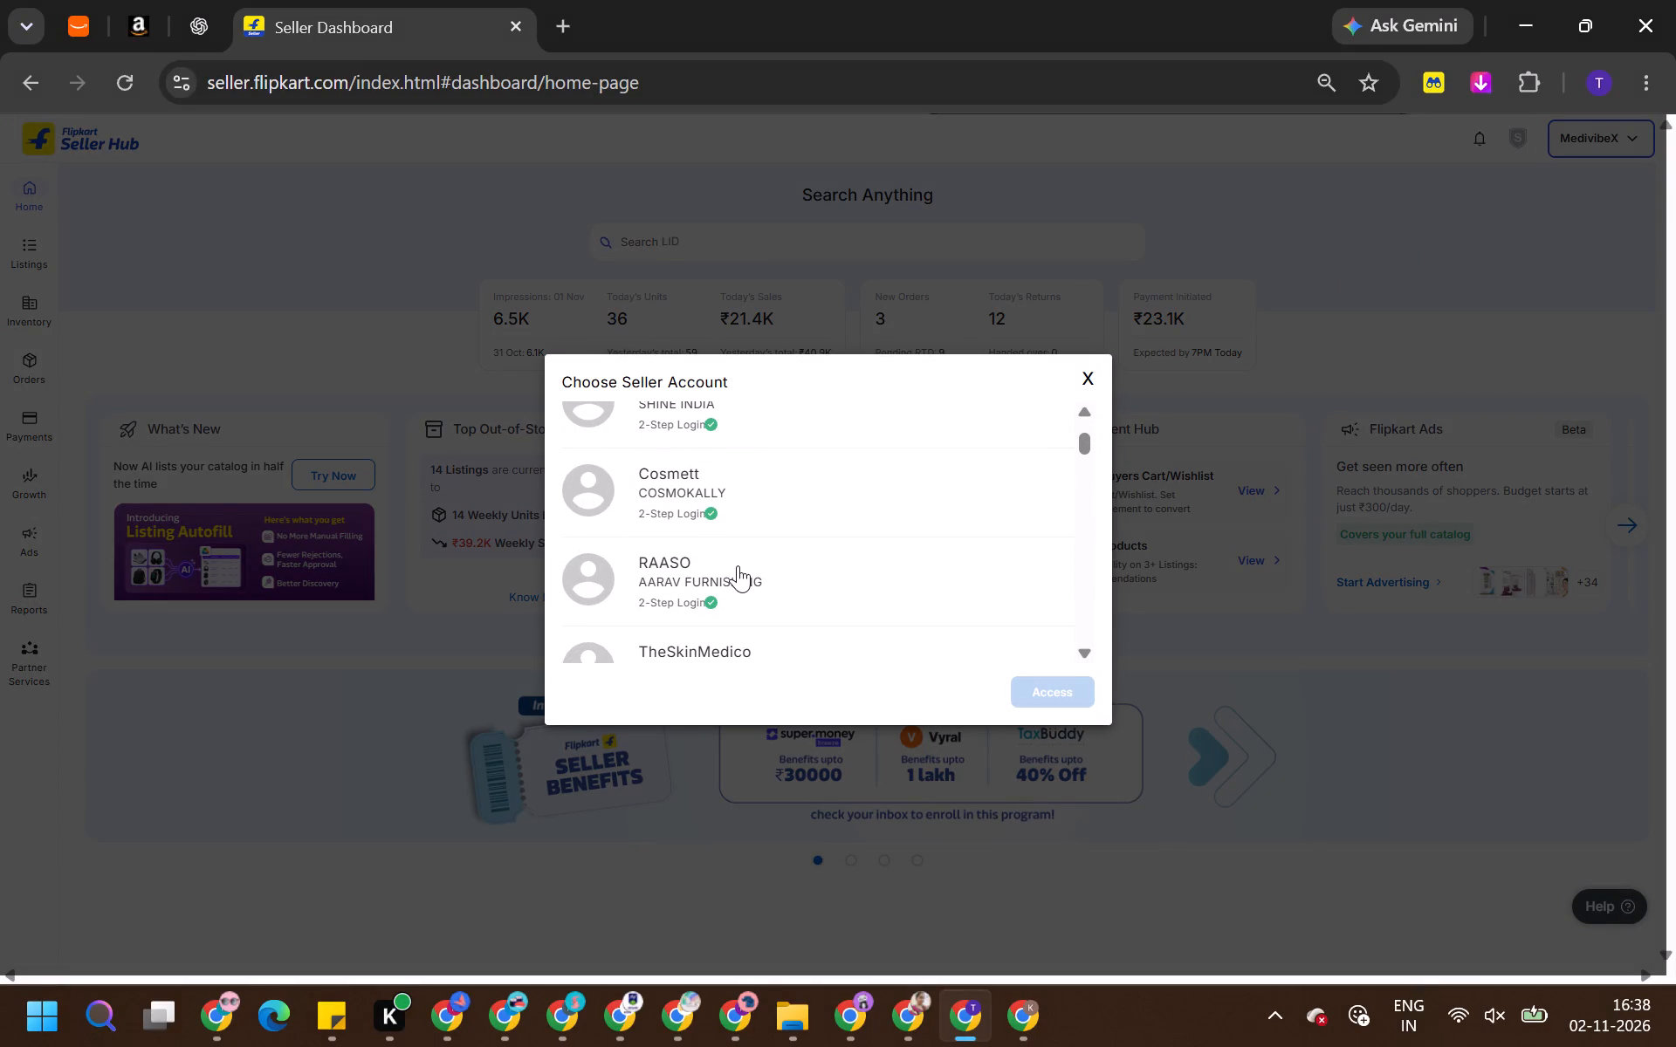
Switch to the RAASO seller account.
left_click(750, 558)
left_click(1053, 692)
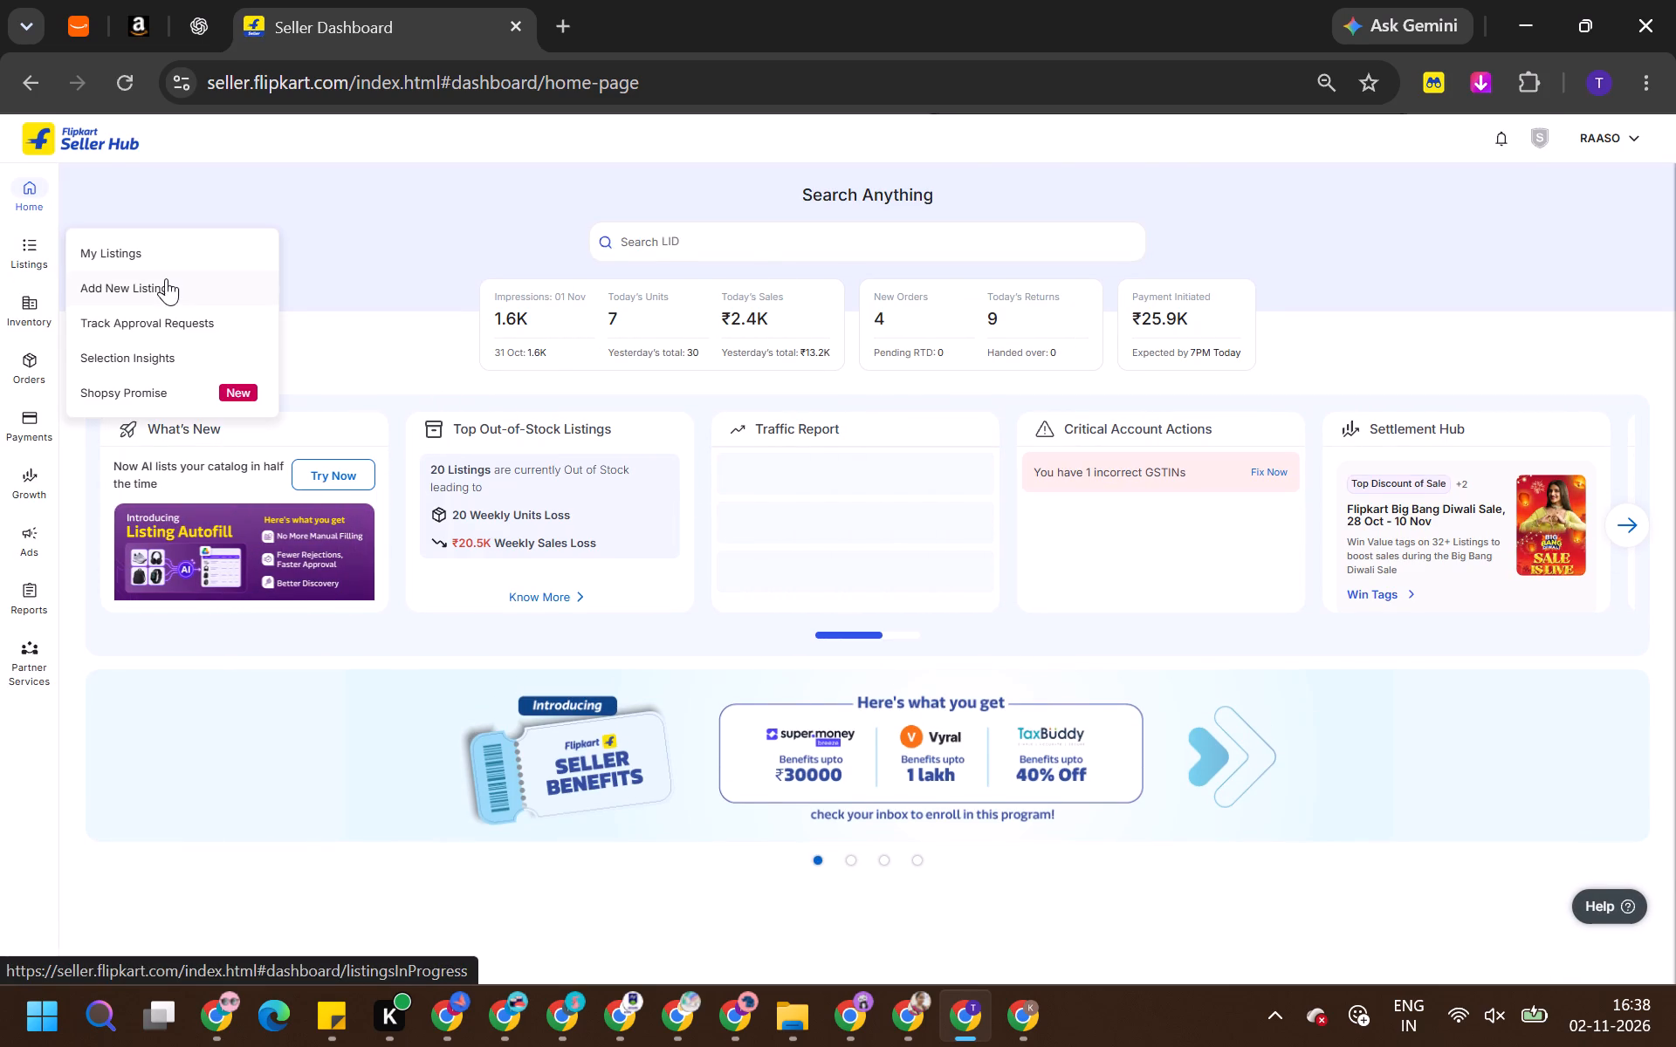
Open RAASO's single listings in progress and check their QC statuses.
left_click(166, 278)
scroll(670, 467, "down", 1)
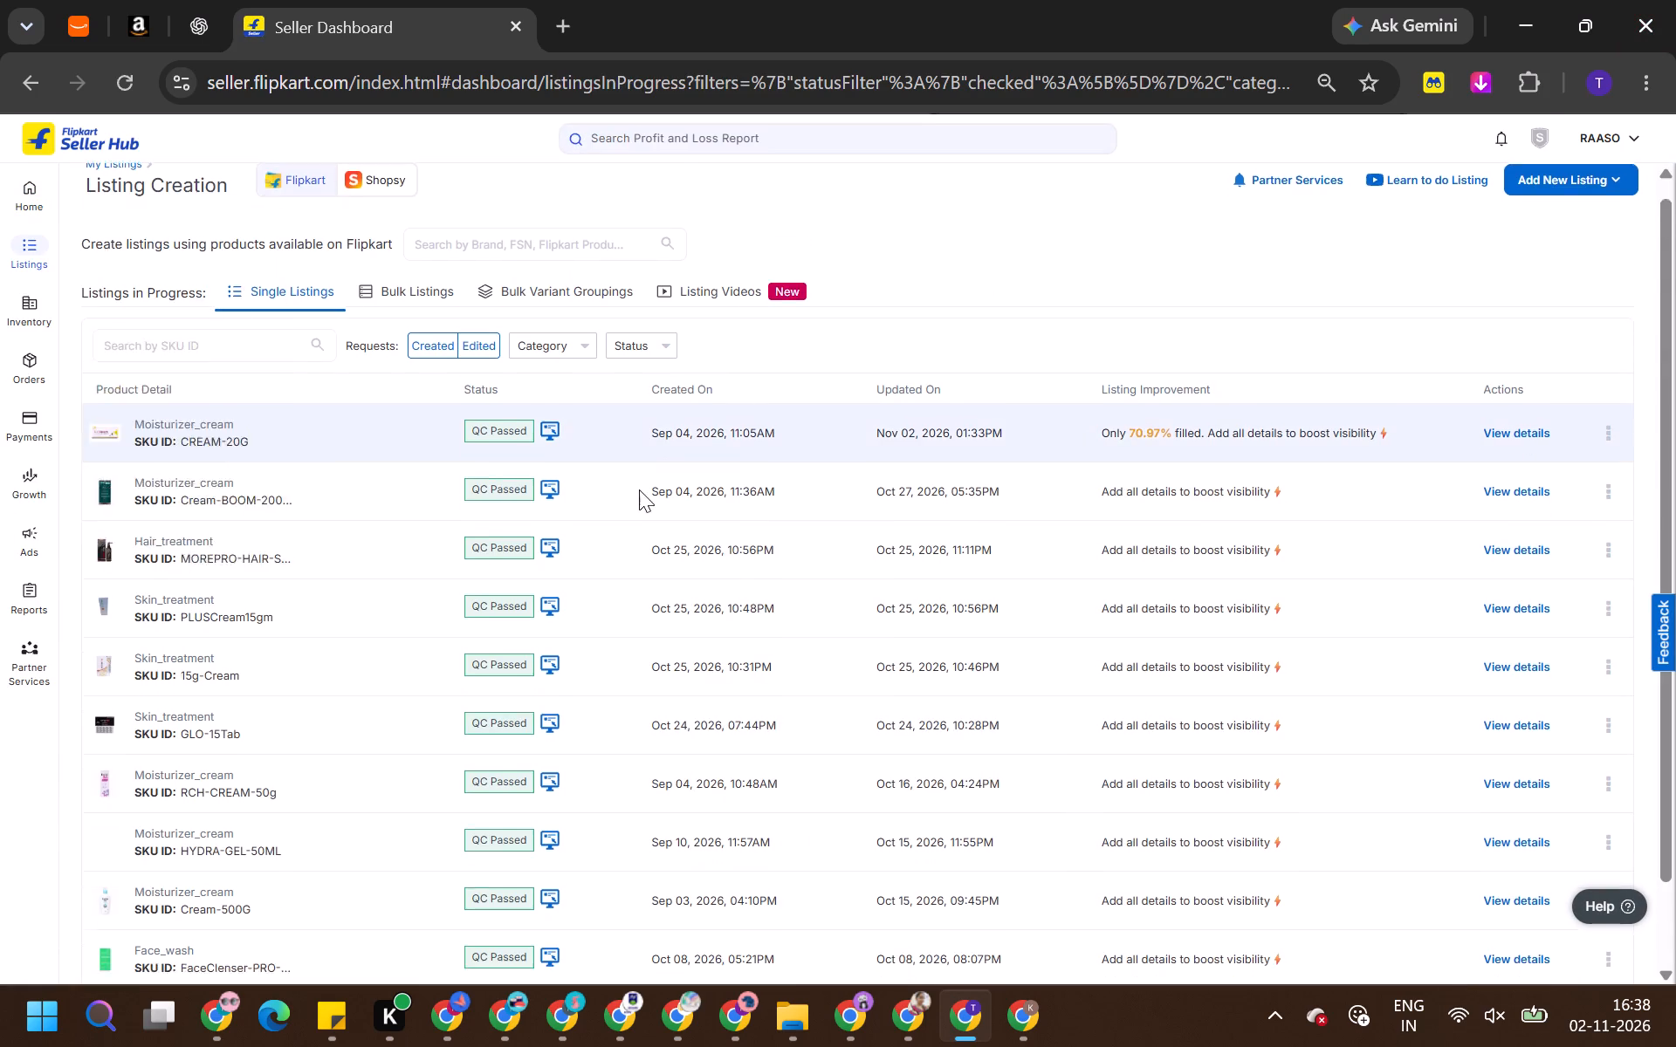
scroll(639, 489, "down", 1)
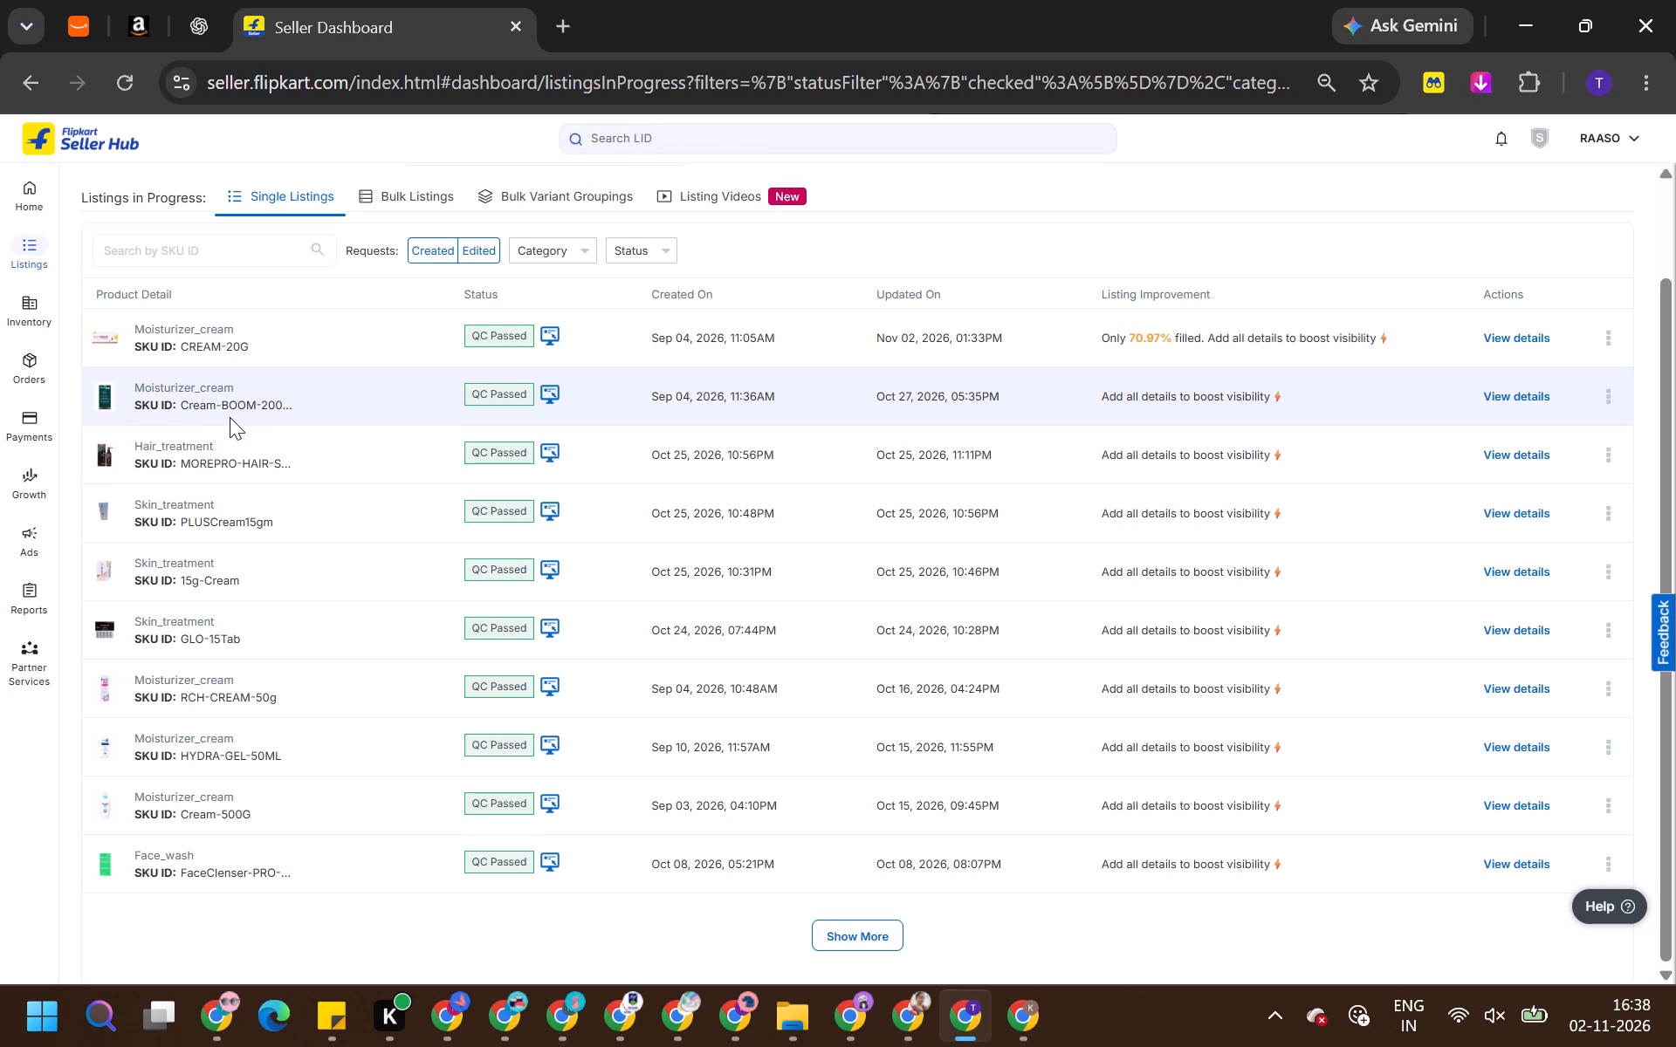
scroll(285, 430, "up", 1)
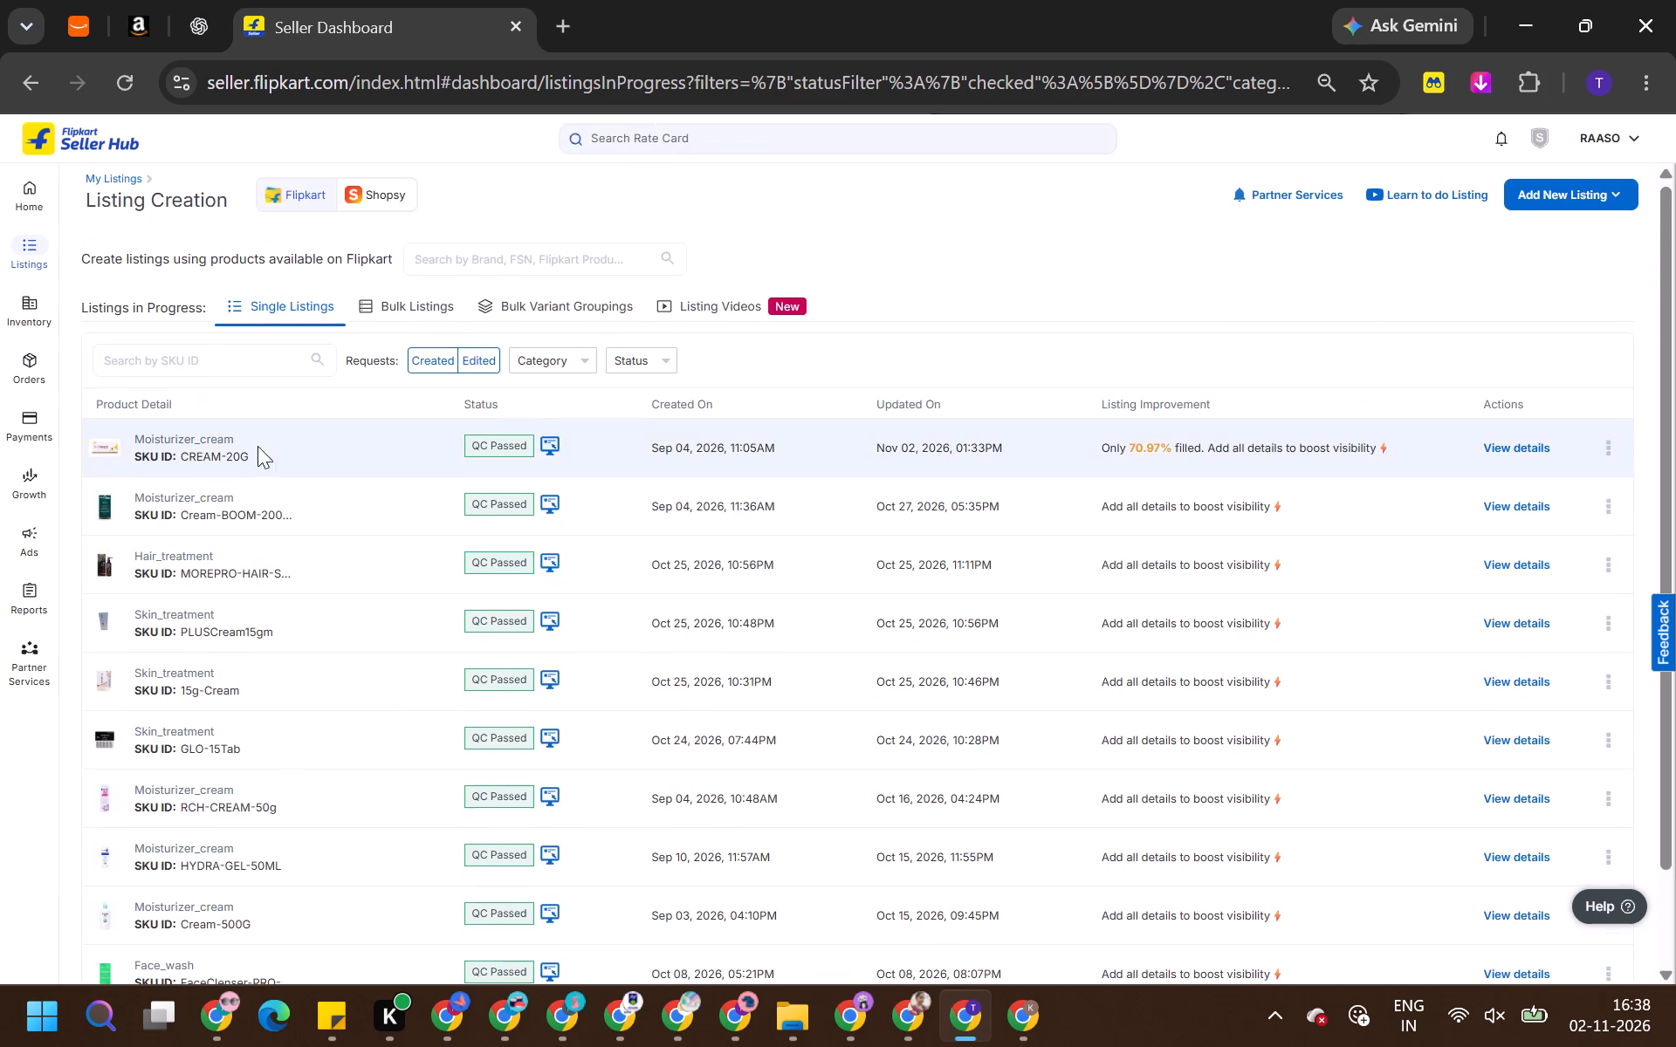
View the Flipkart product page of the CREAM-20G listing, close it and return to the listings in progress.
left_click(532, 446)
left_click(546, 449)
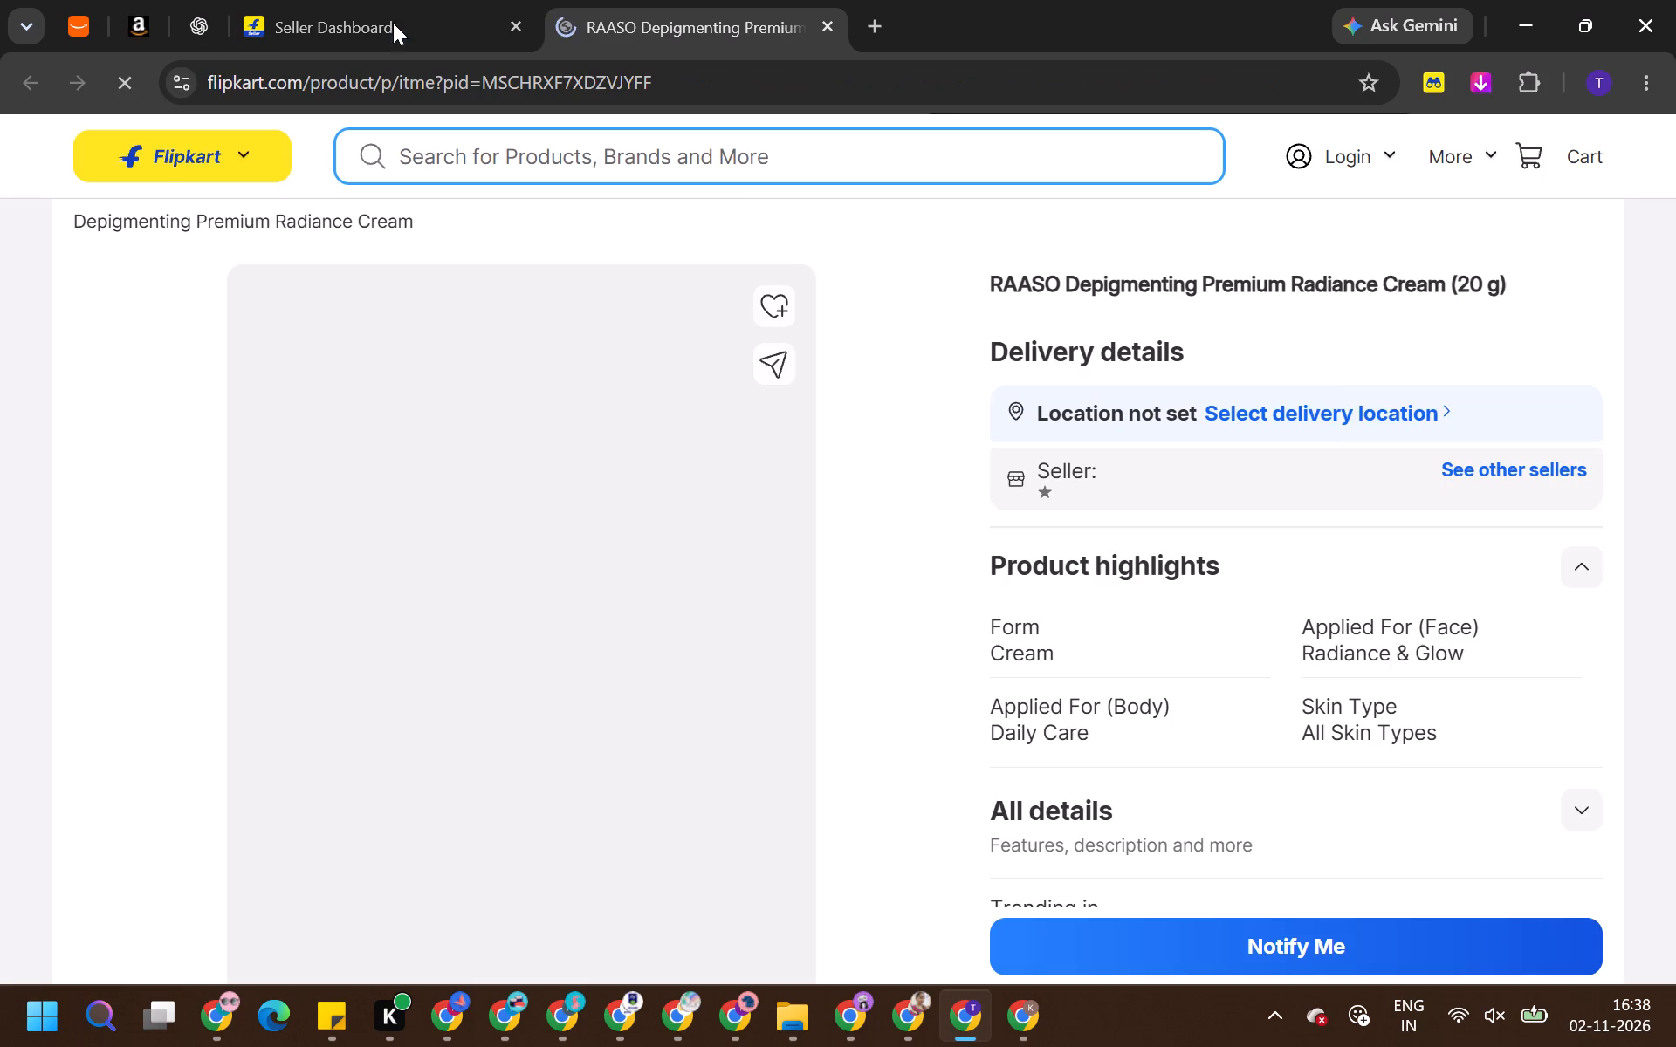
left_click(829, 32)
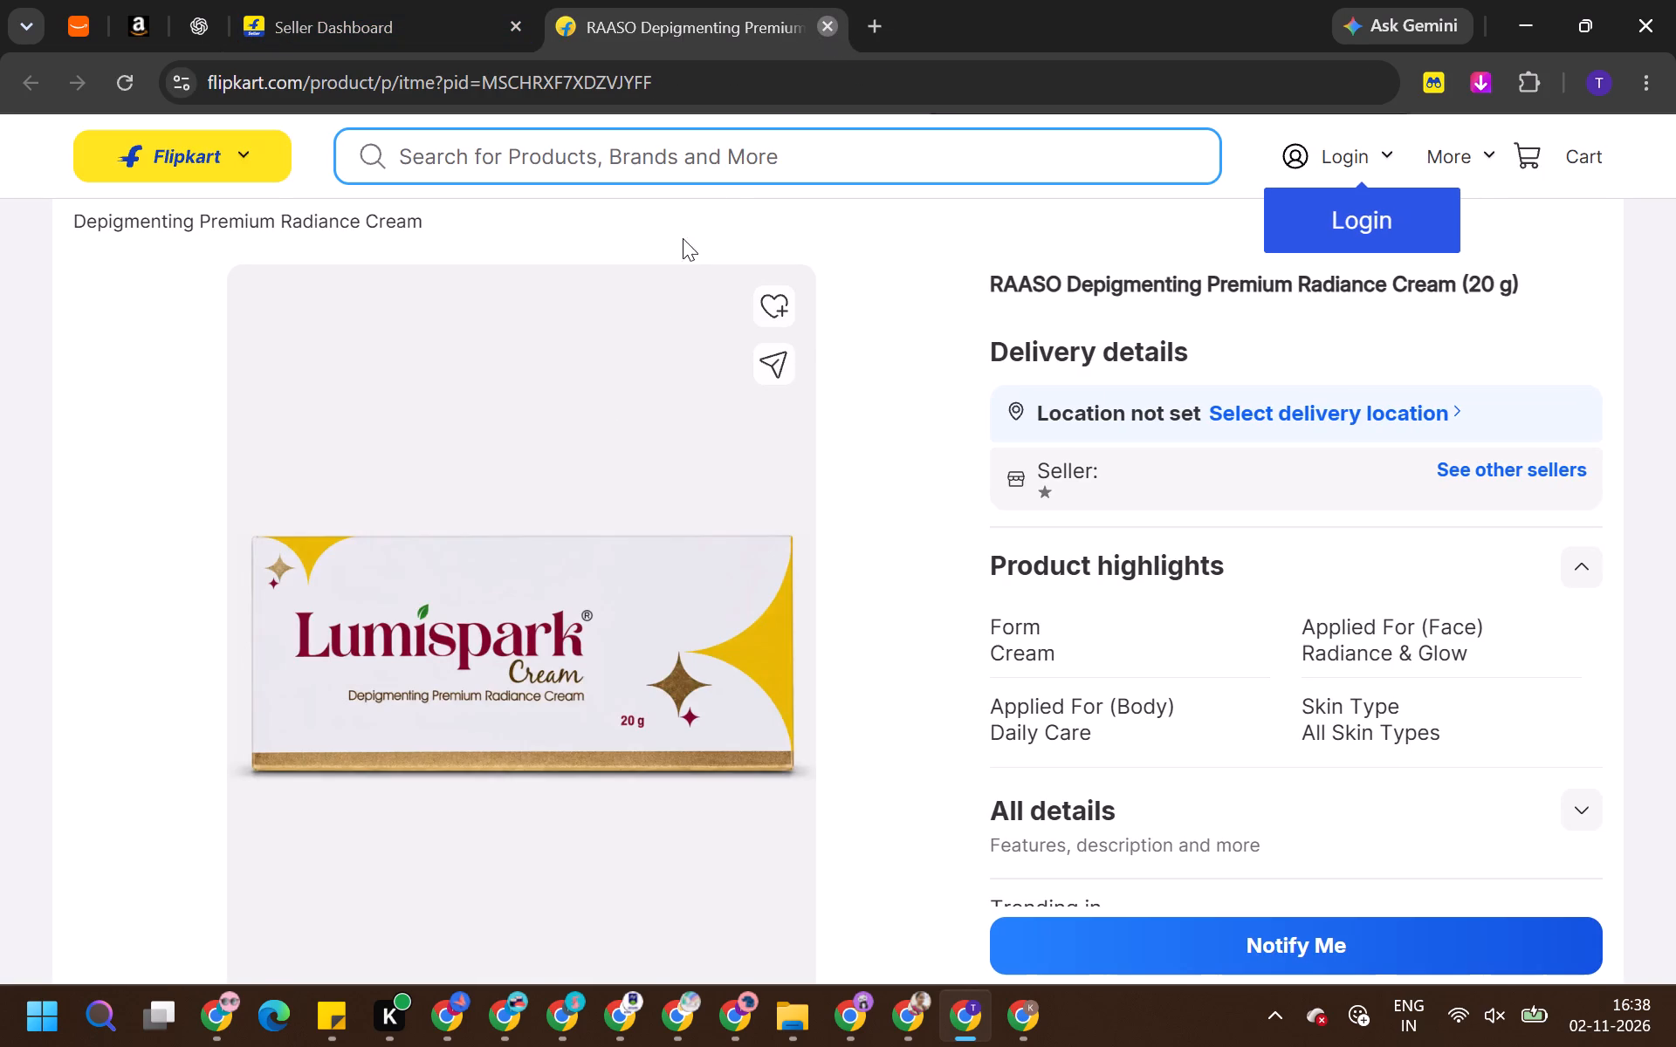
left_click(409, 0)
Open the Flipkart product pages of CREAM-20G, the Cream-BOOM moisturizer, the MOREPRO hair treatment, 15g-Cream, GLO-15Tab and the FaceClenser face wash in separate tabs.
left_click(553, 438, "ctrl")
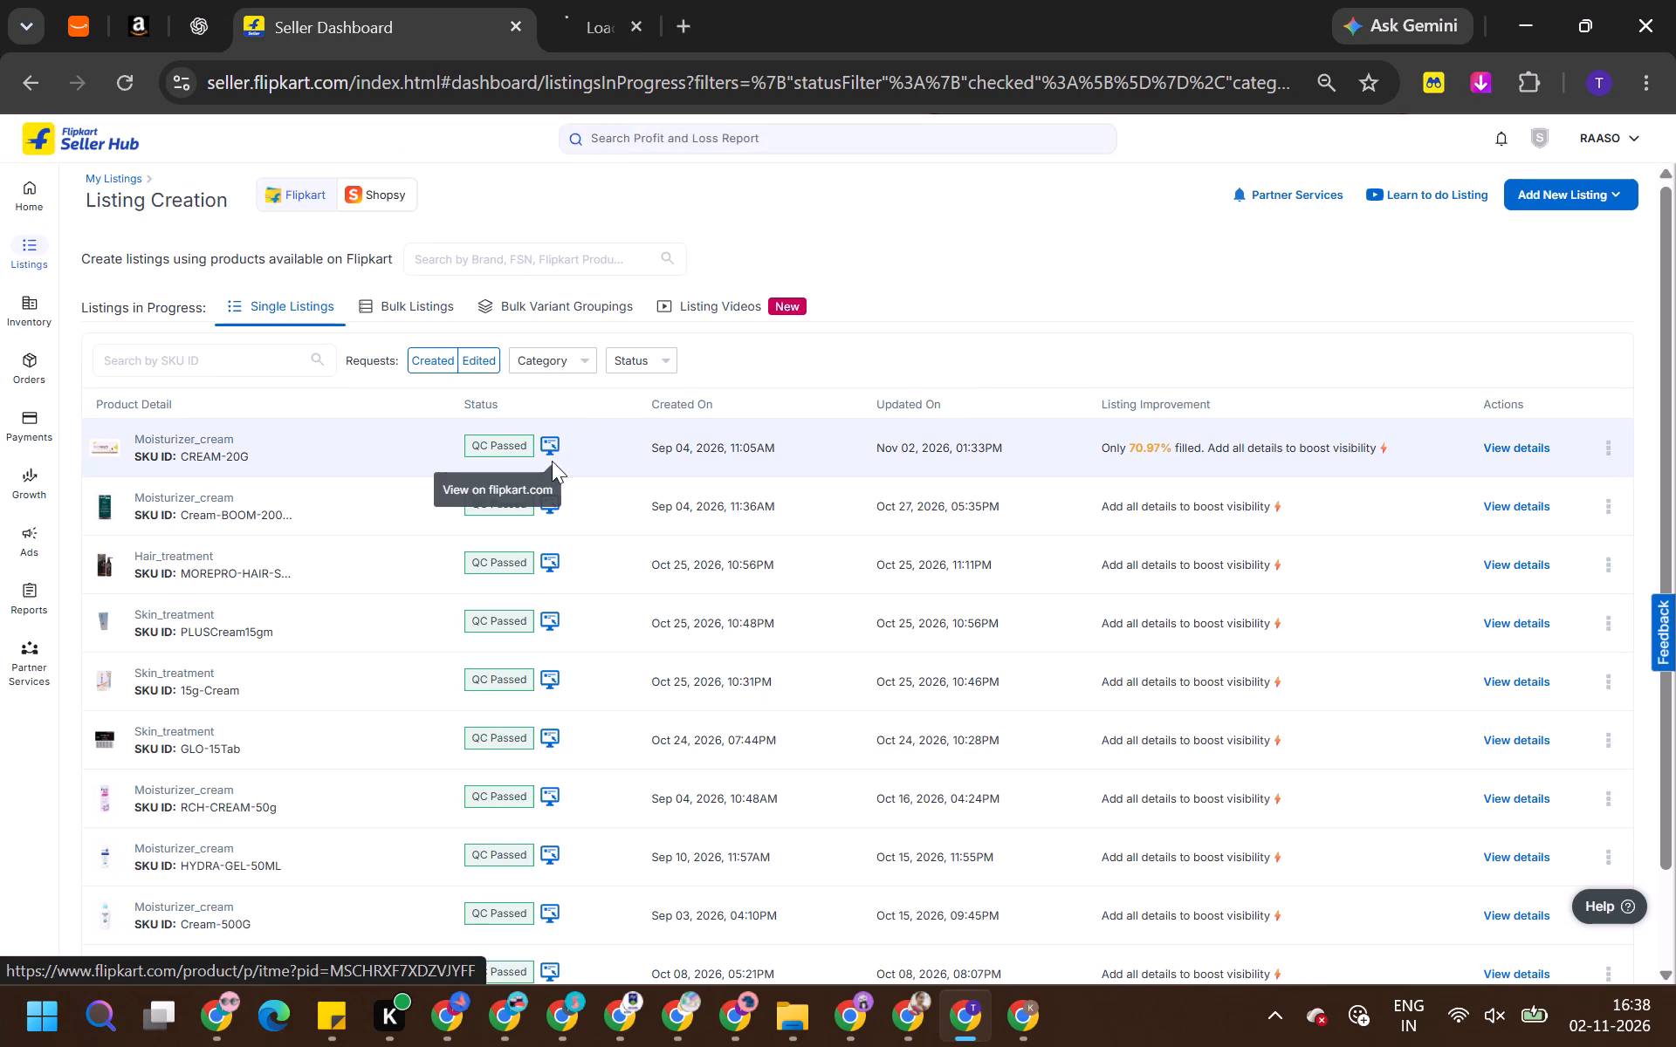
left_click(551, 503, "ctrl")
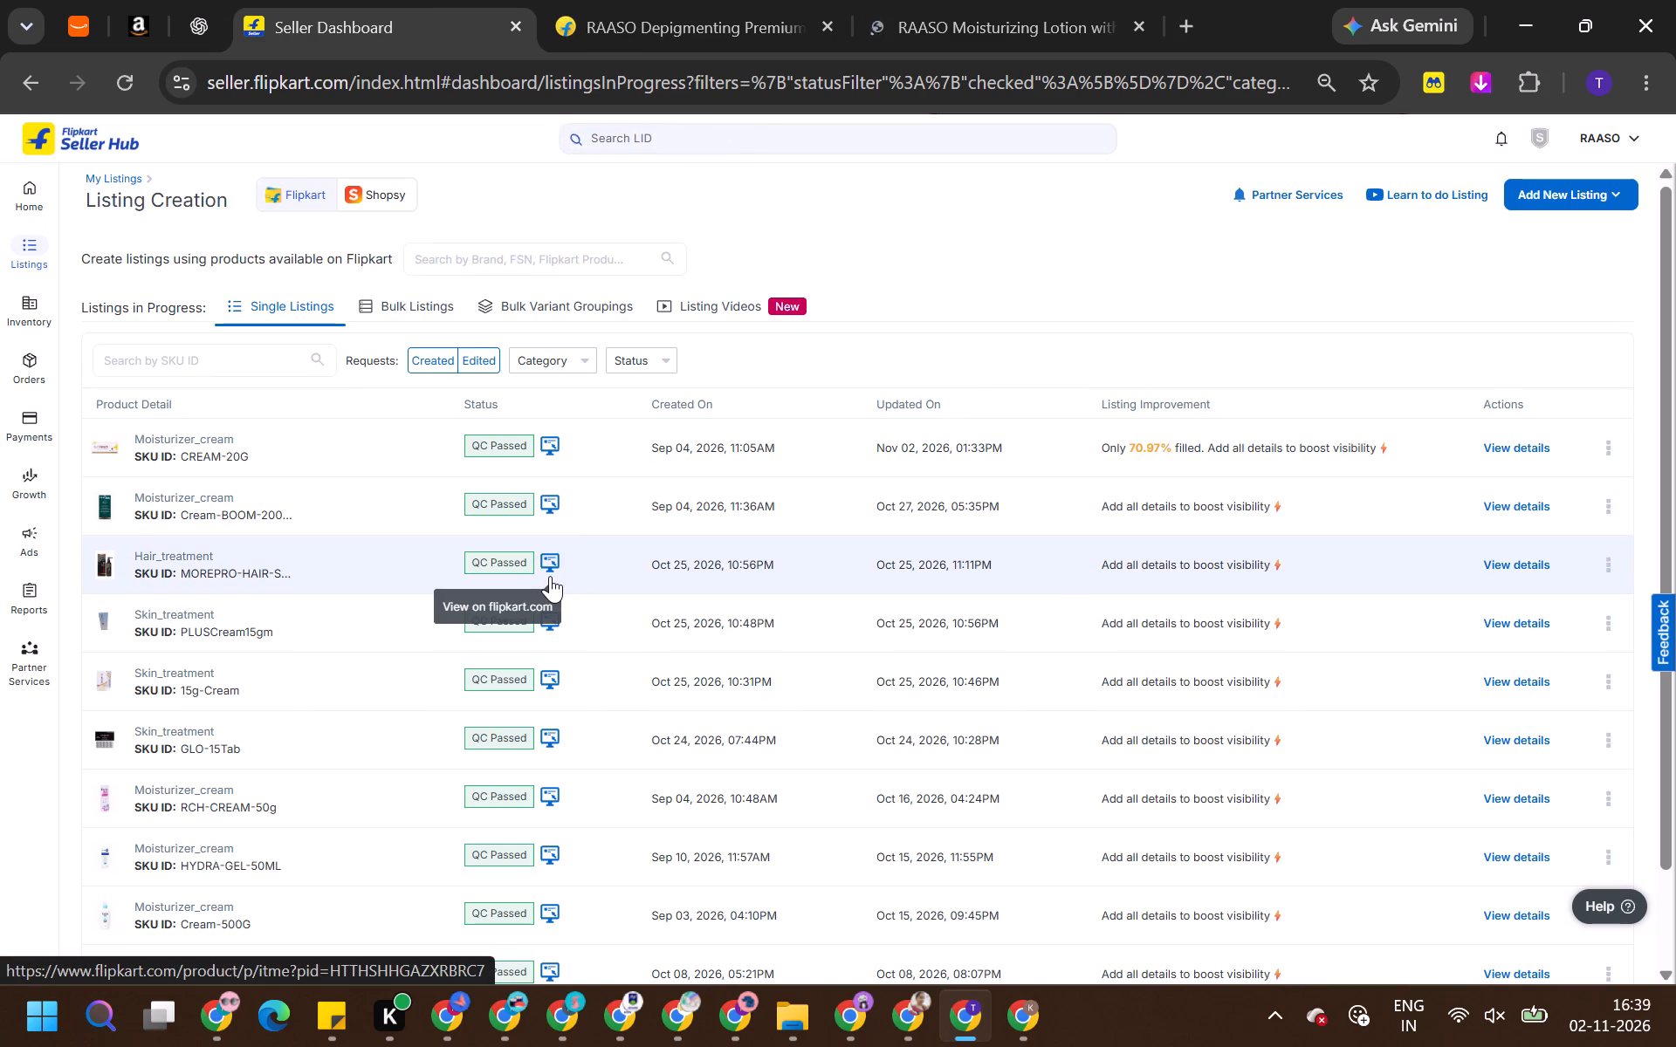
left_click(550, 561, "ctrl")
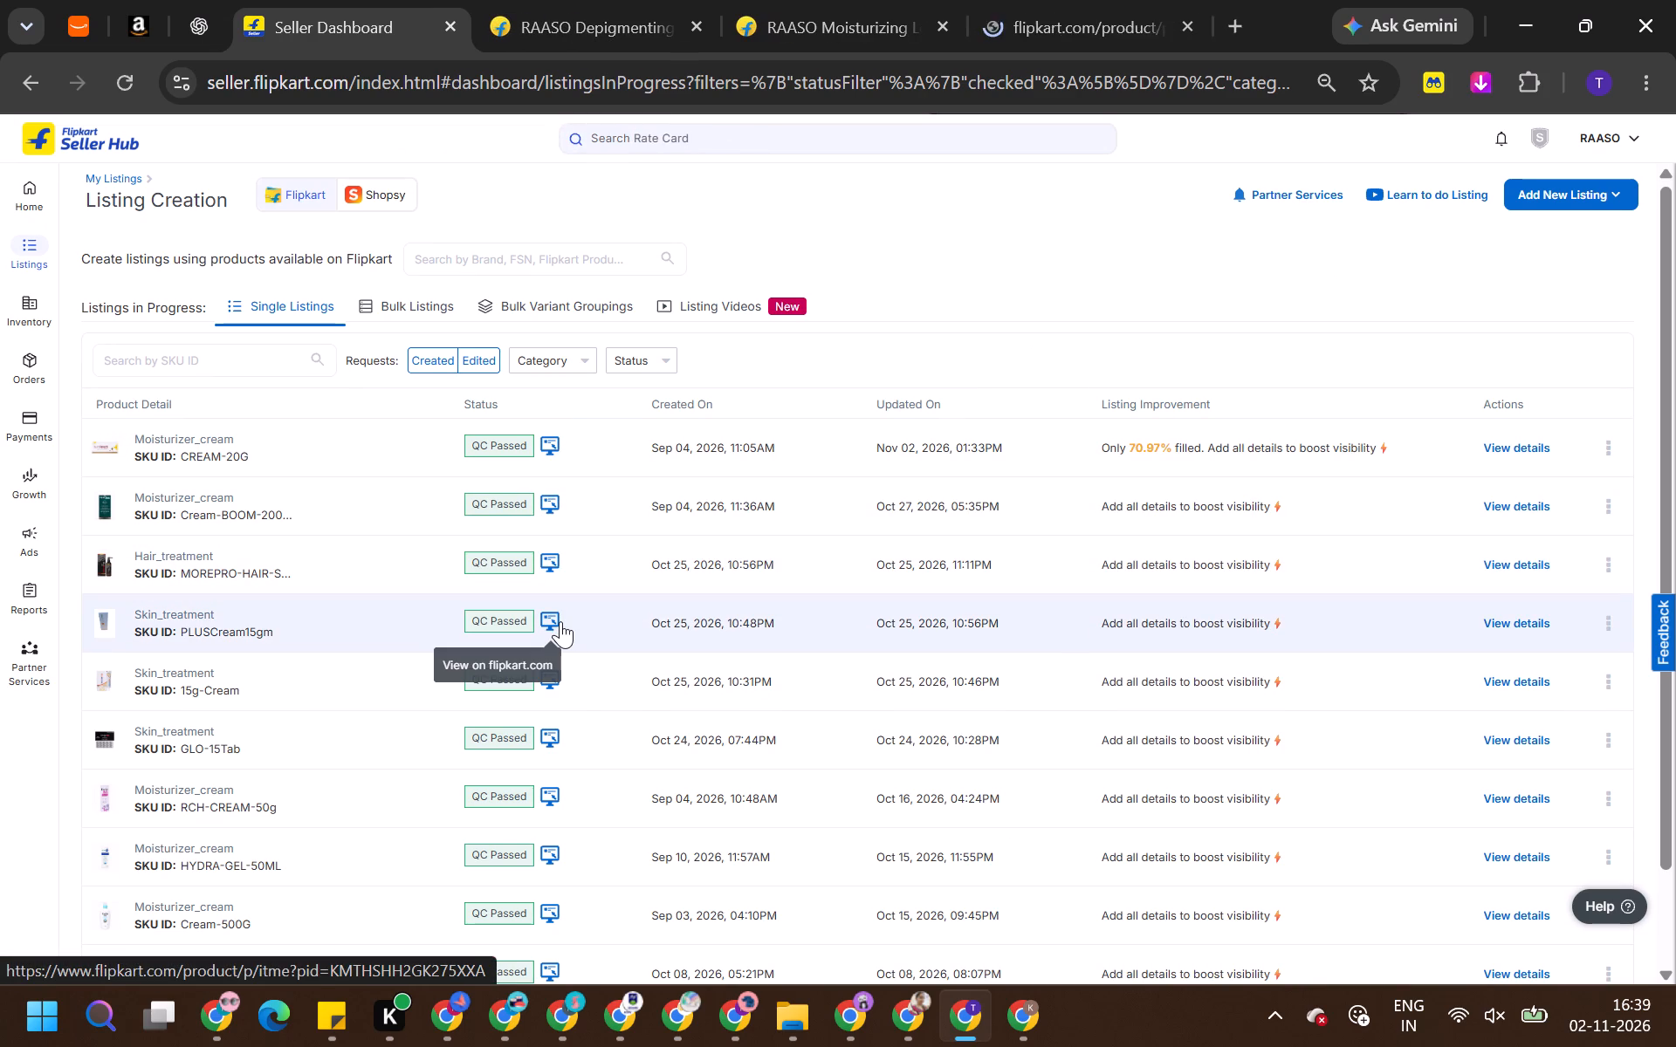
left_click(553, 681, "ctrl")
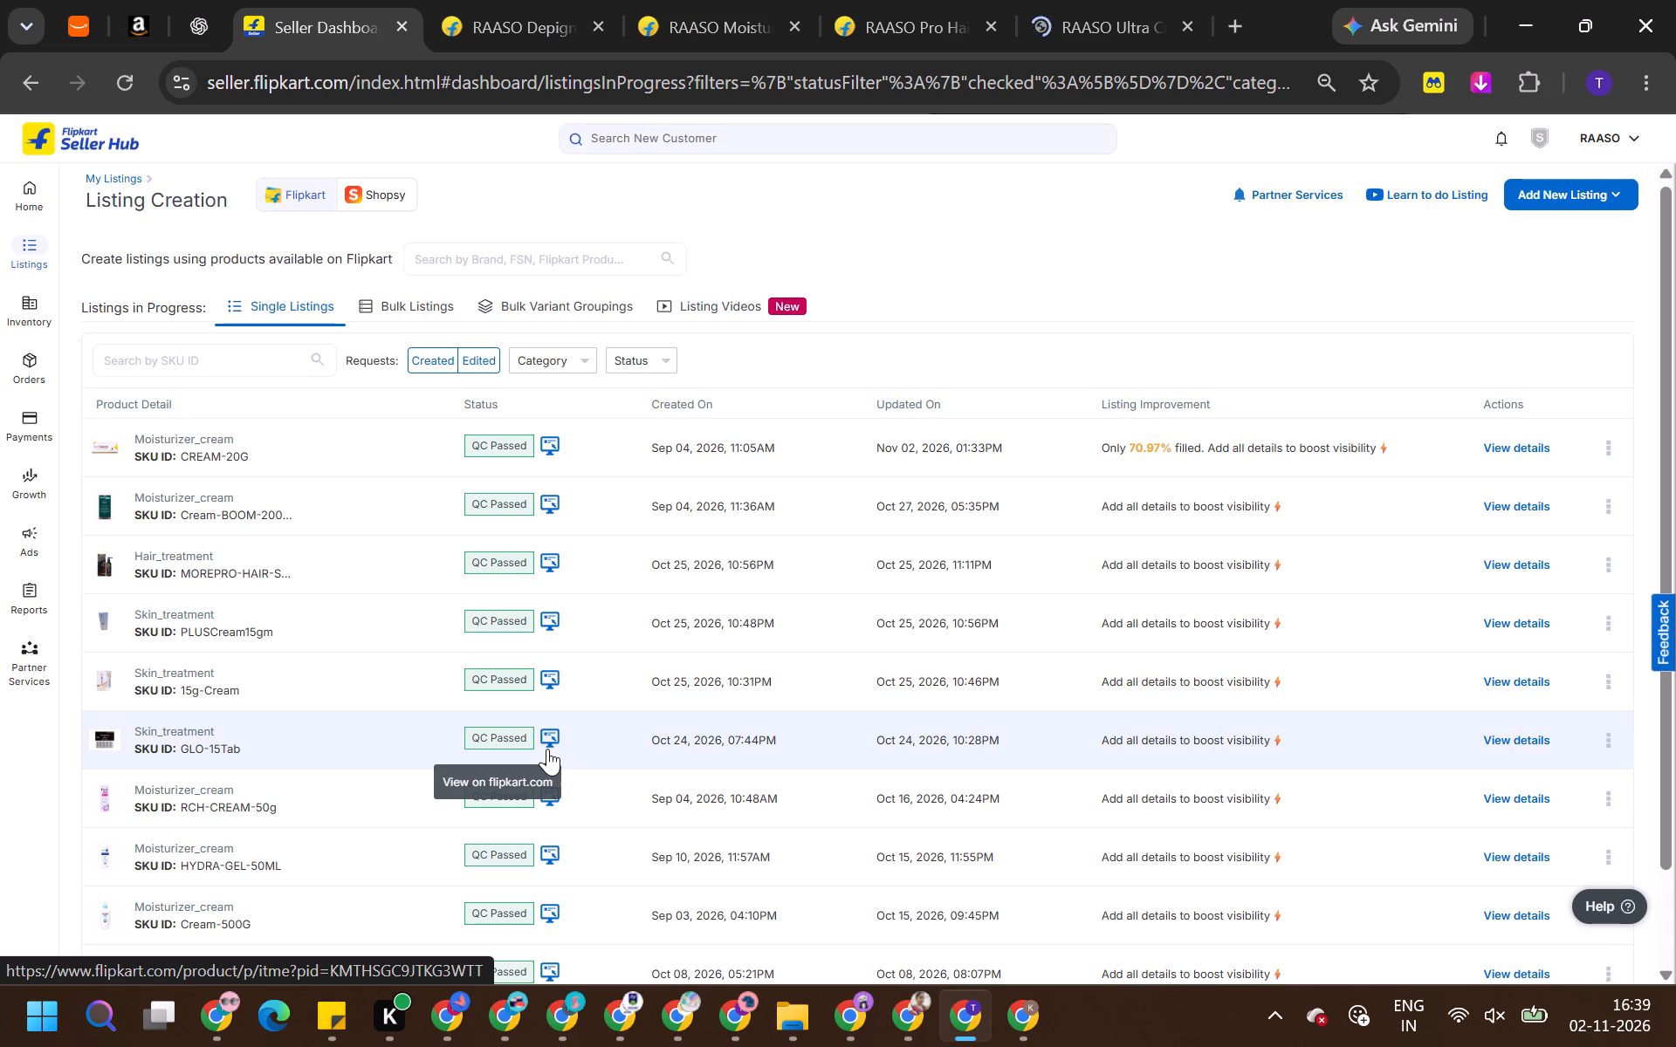
left_click(547, 749, "ctrl")
scroll(556, 799, "down", 2)
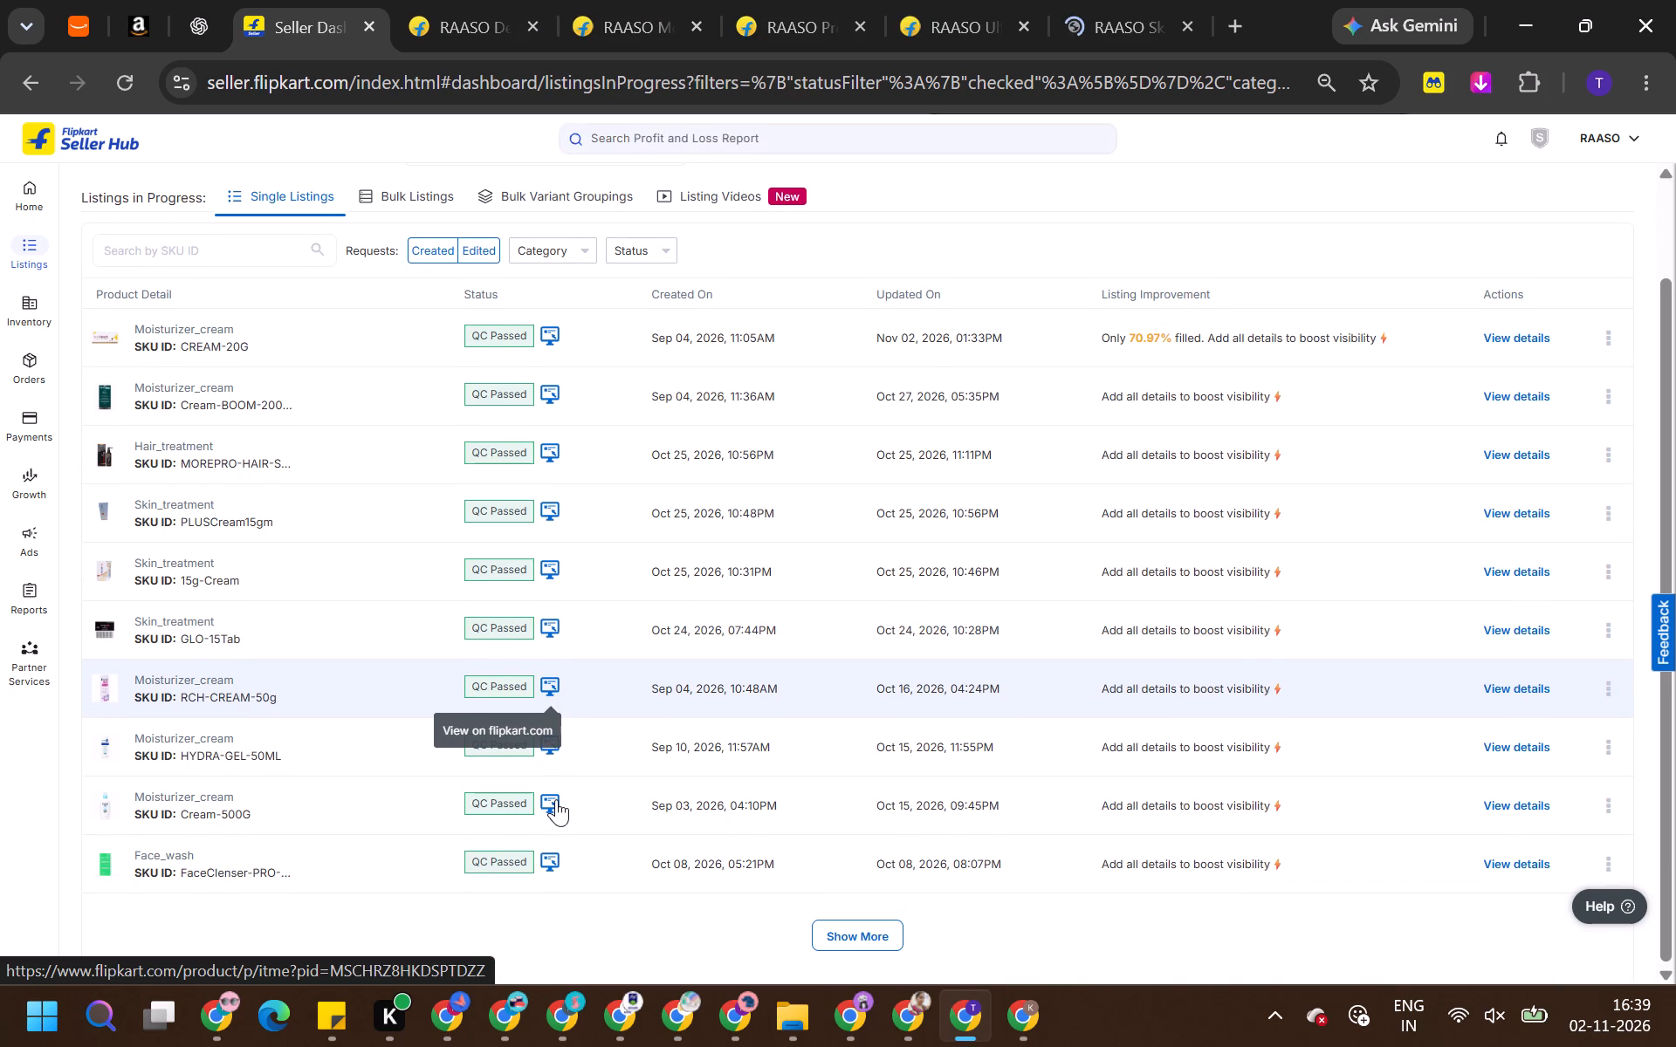
left_click(549, 858, "ctrl")
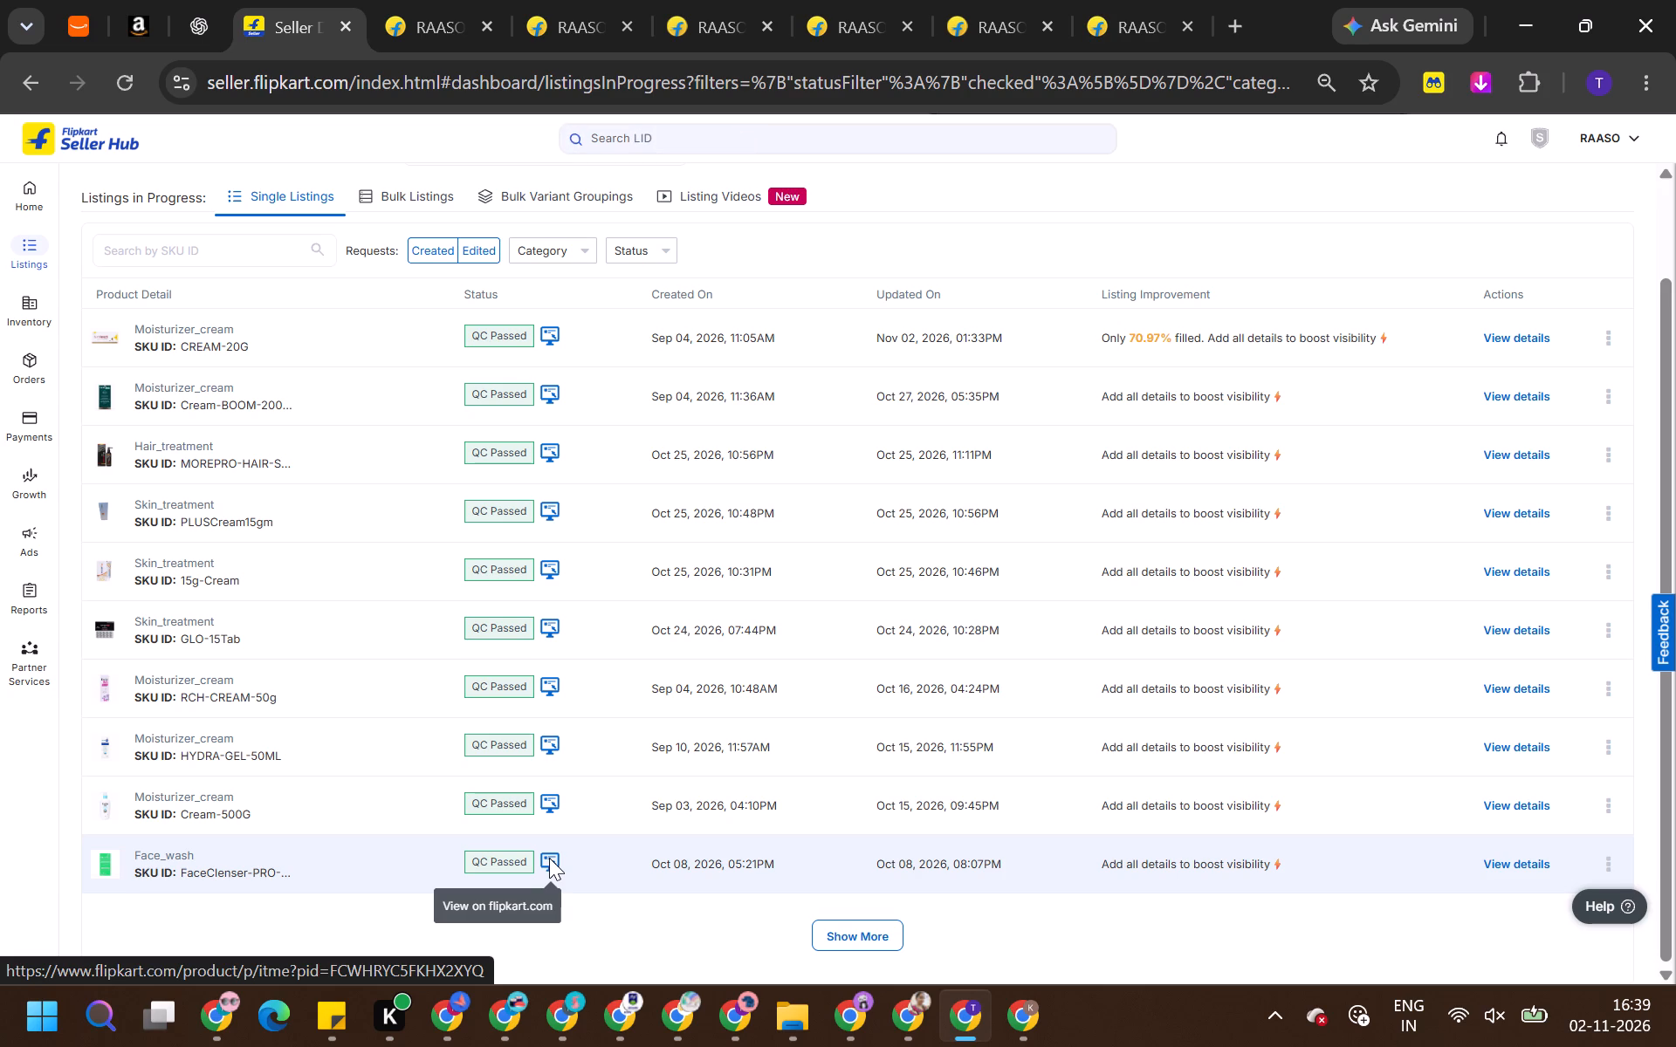
Show more listings in progress and open the Flipkart product pages of Suncreen-60ML, HYDRA-BOOM-100G, the SUNMIST sunscreen and the FACEORA face wash.
scroll(642, 811, "down", 2)
left_click(884, 942)
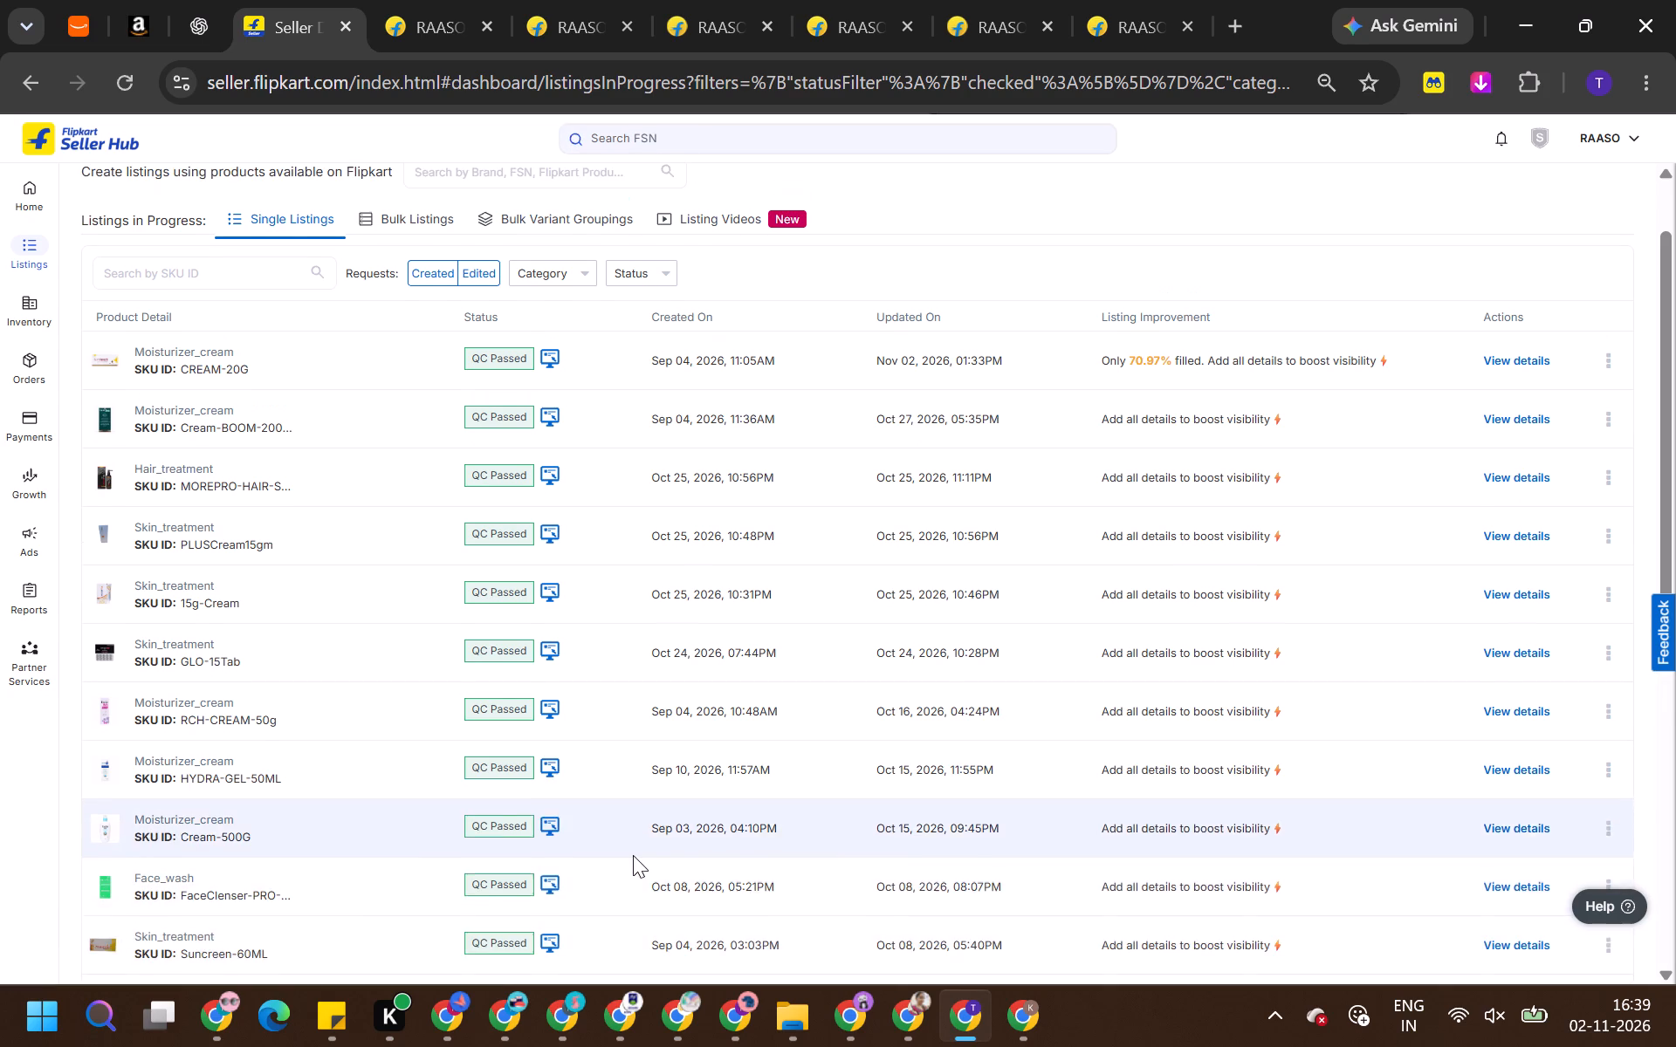
scroll(633, 855, "down", 2)
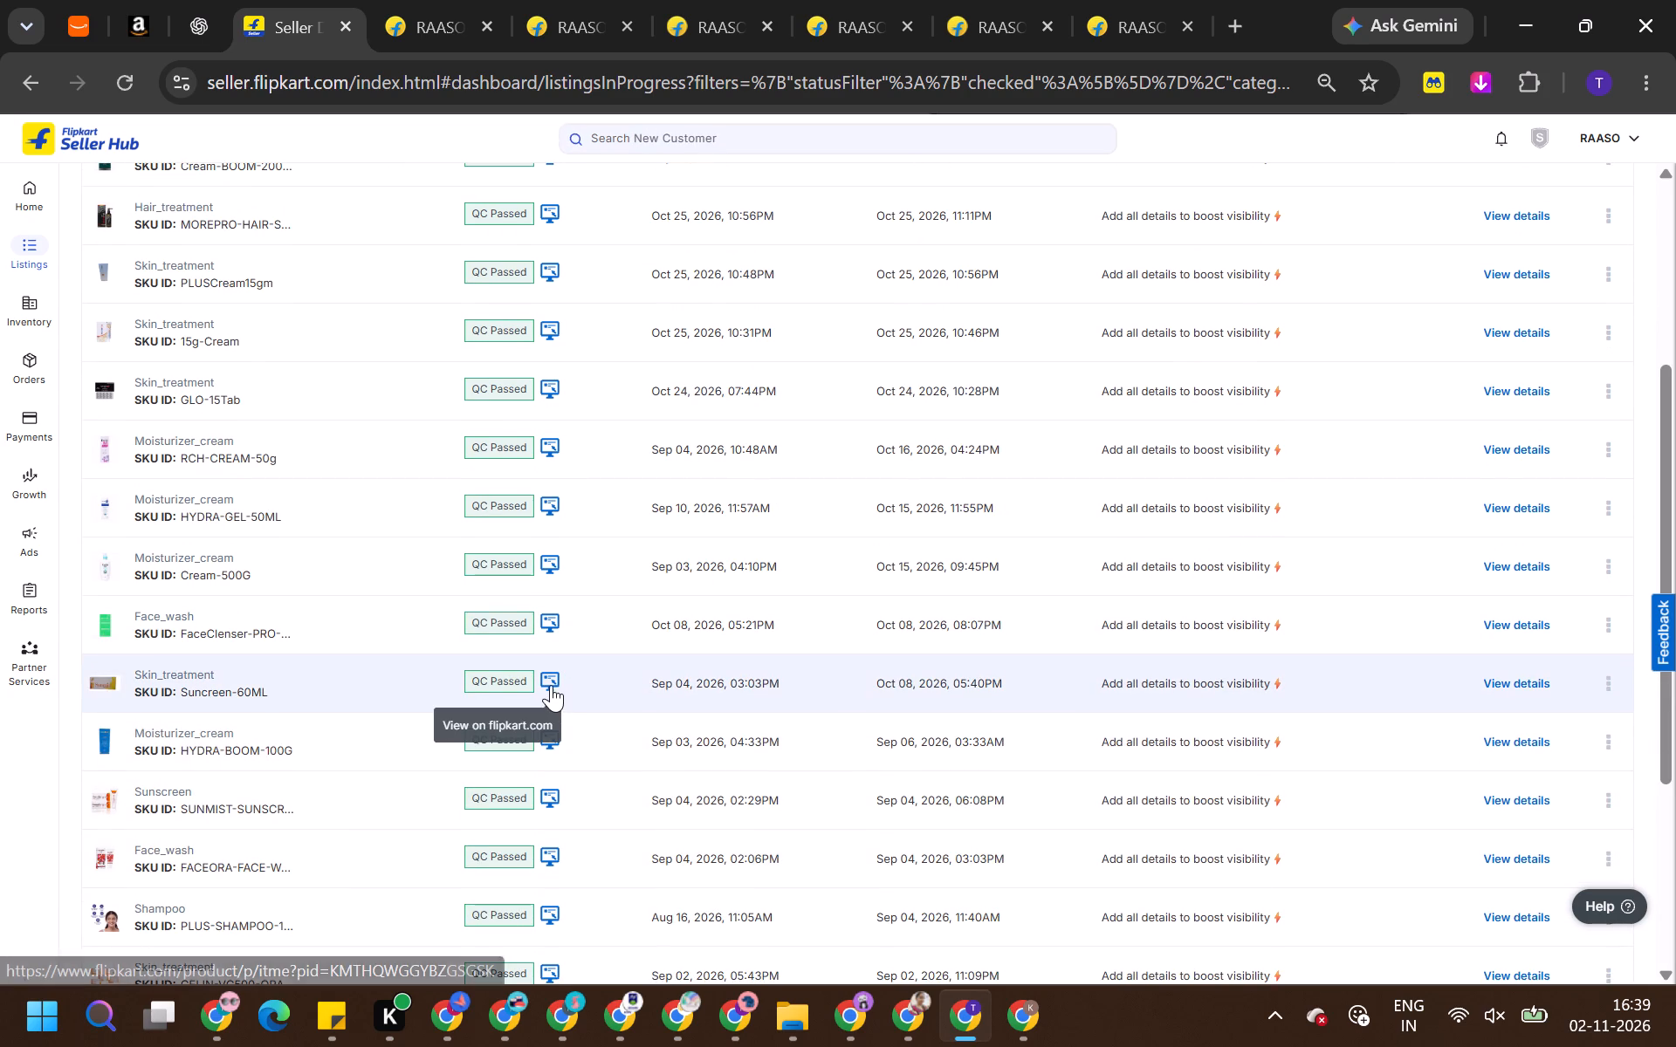
left_click(551, 684, "ctrl")
left_click(550, 747, "ctrl")
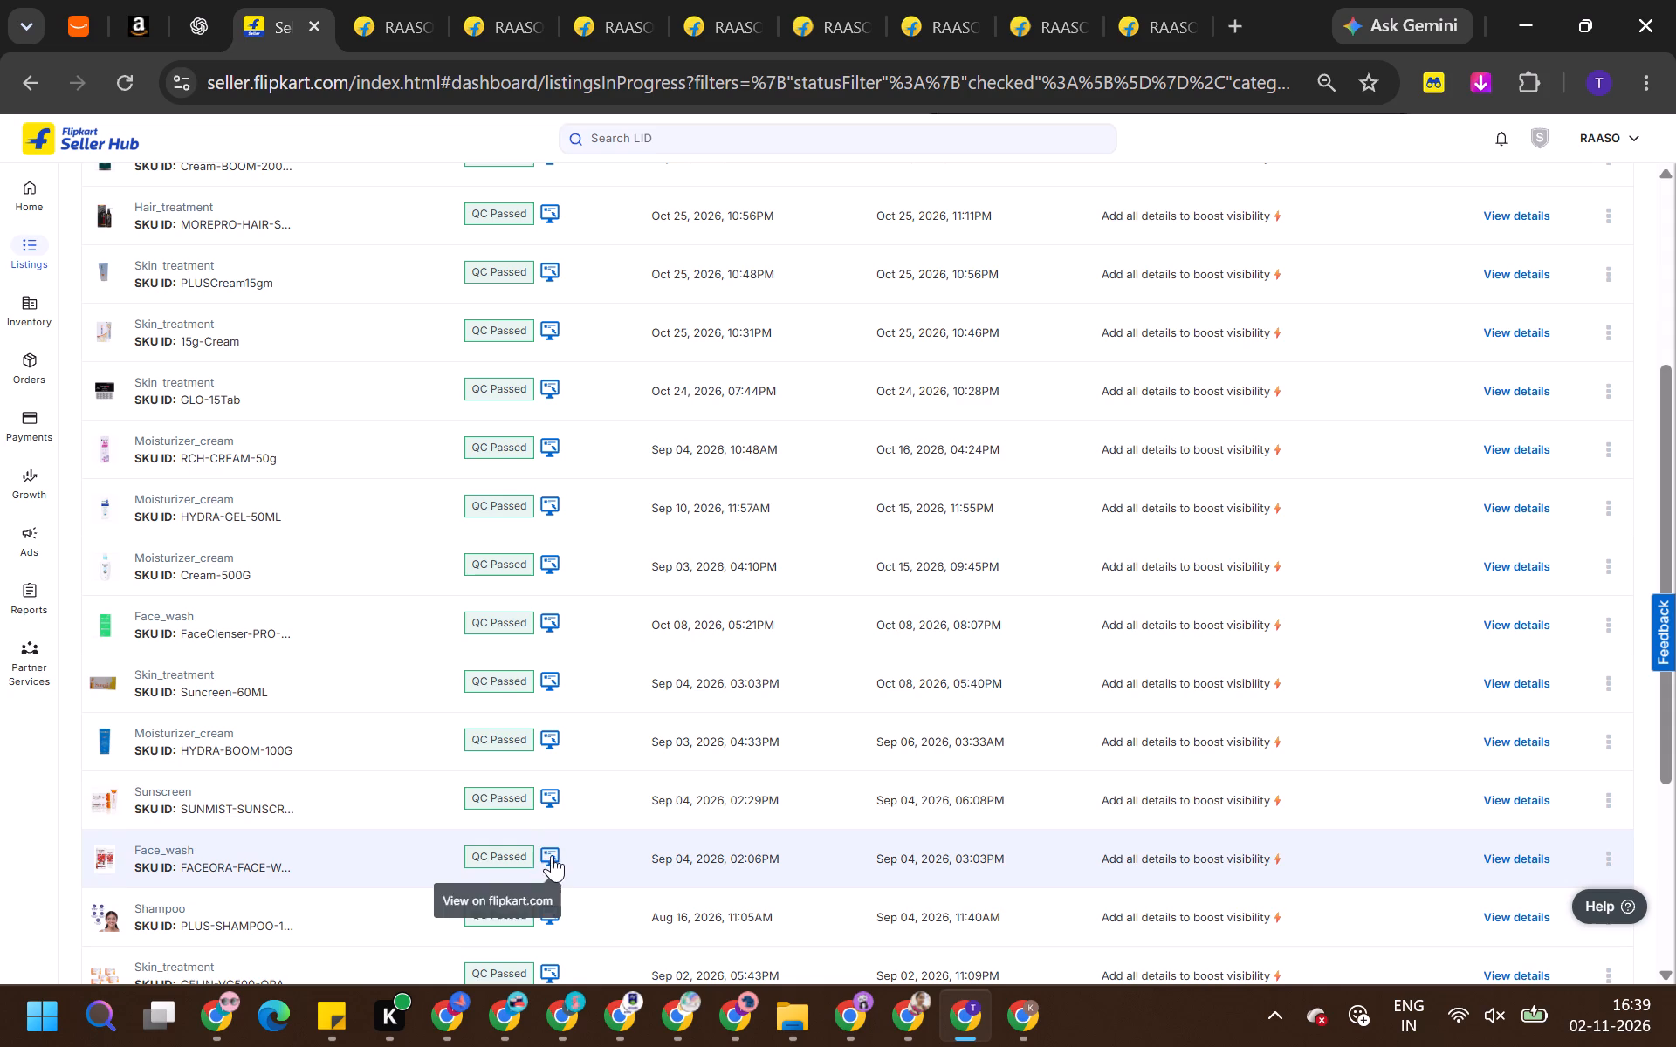
left_click(551, 795, "ctrl")
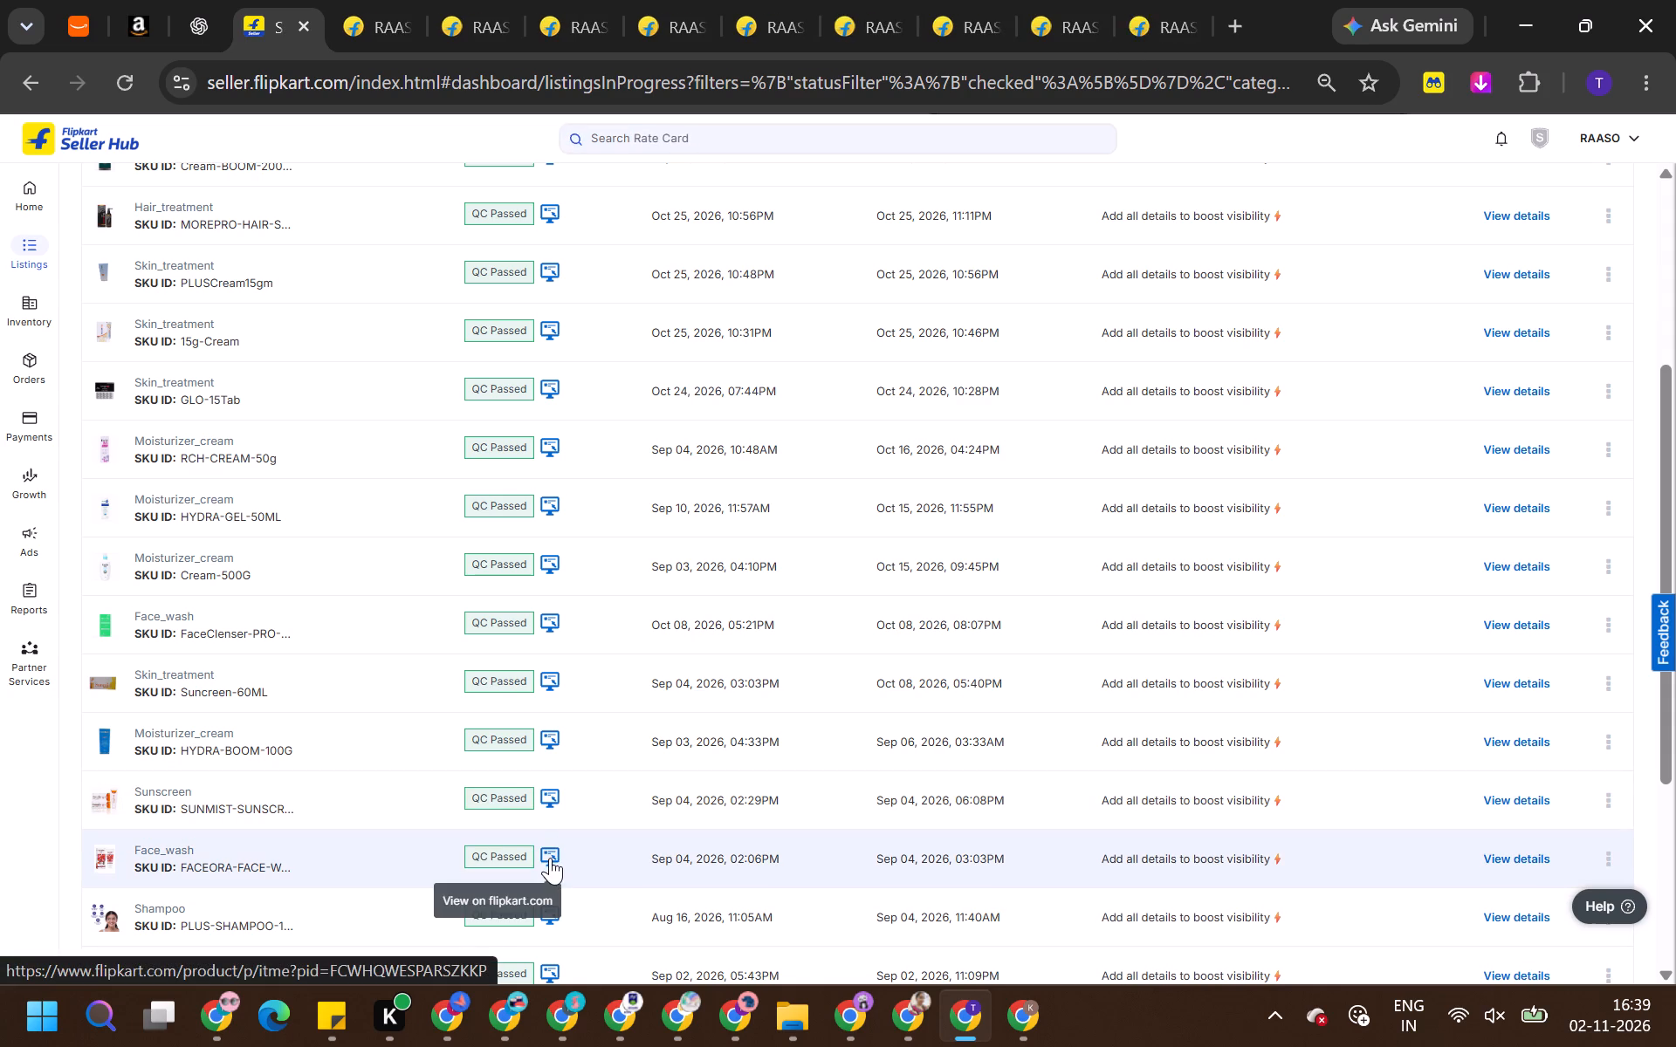
left_click(550, 858, "ctrl")
scroll(440, 855, "down", 2)
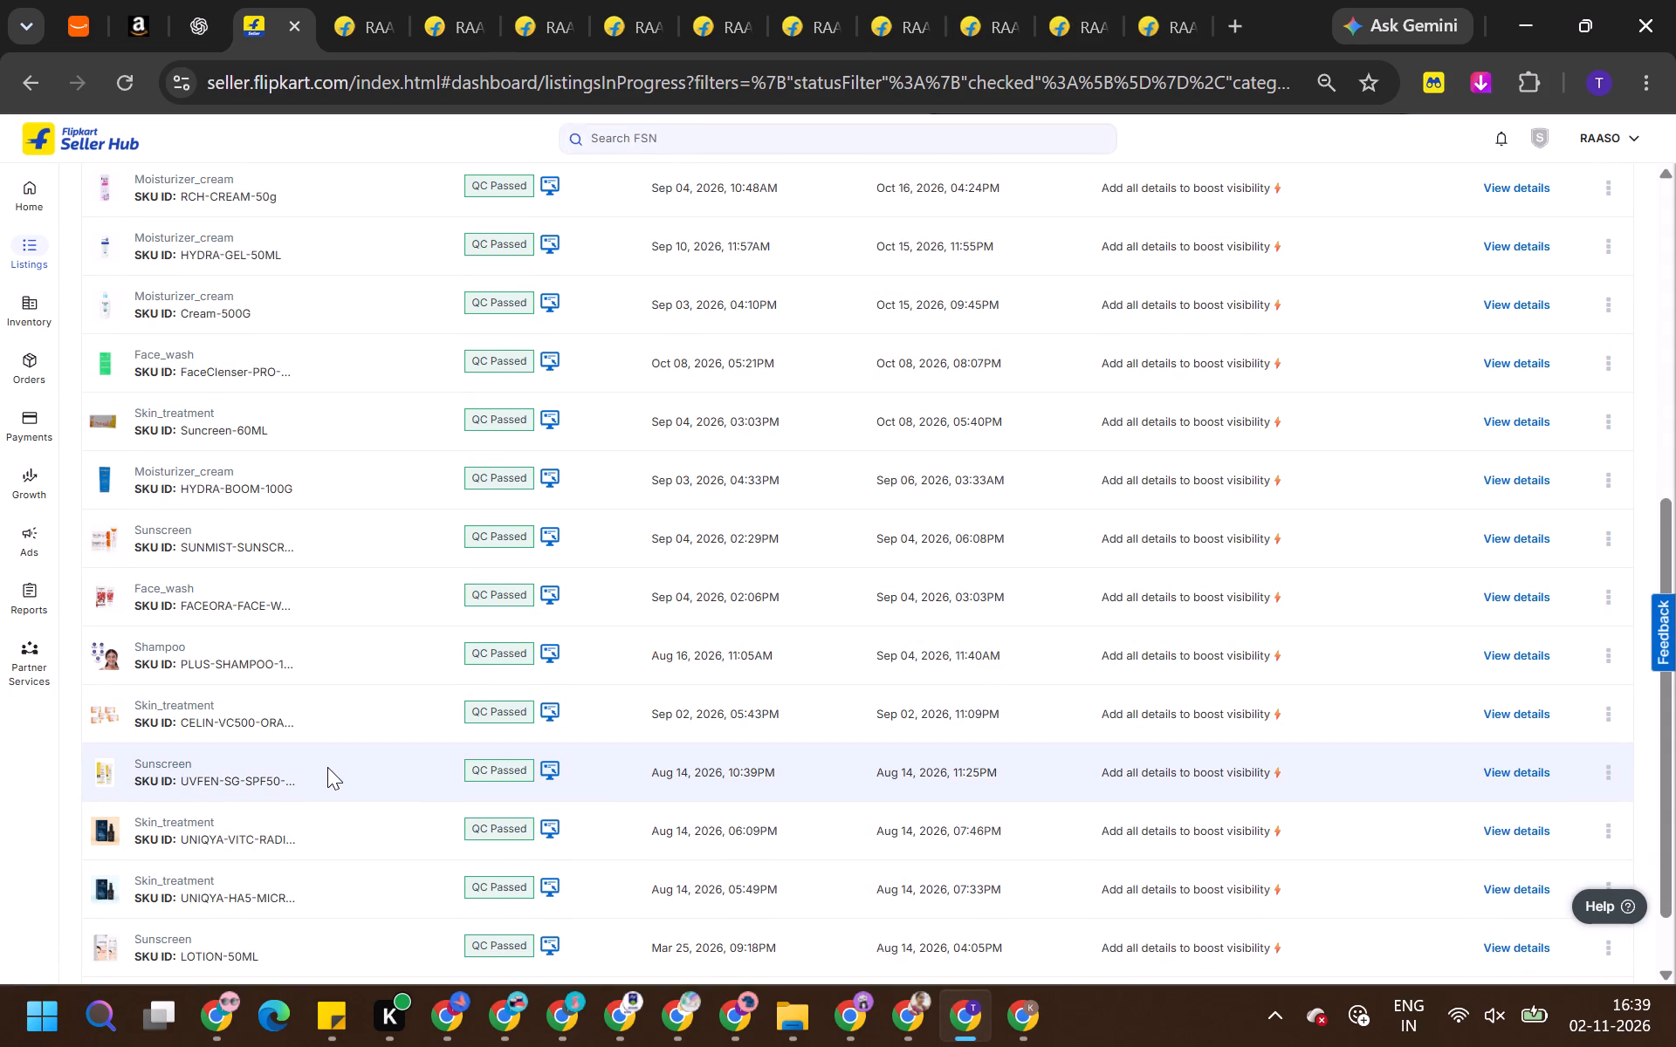
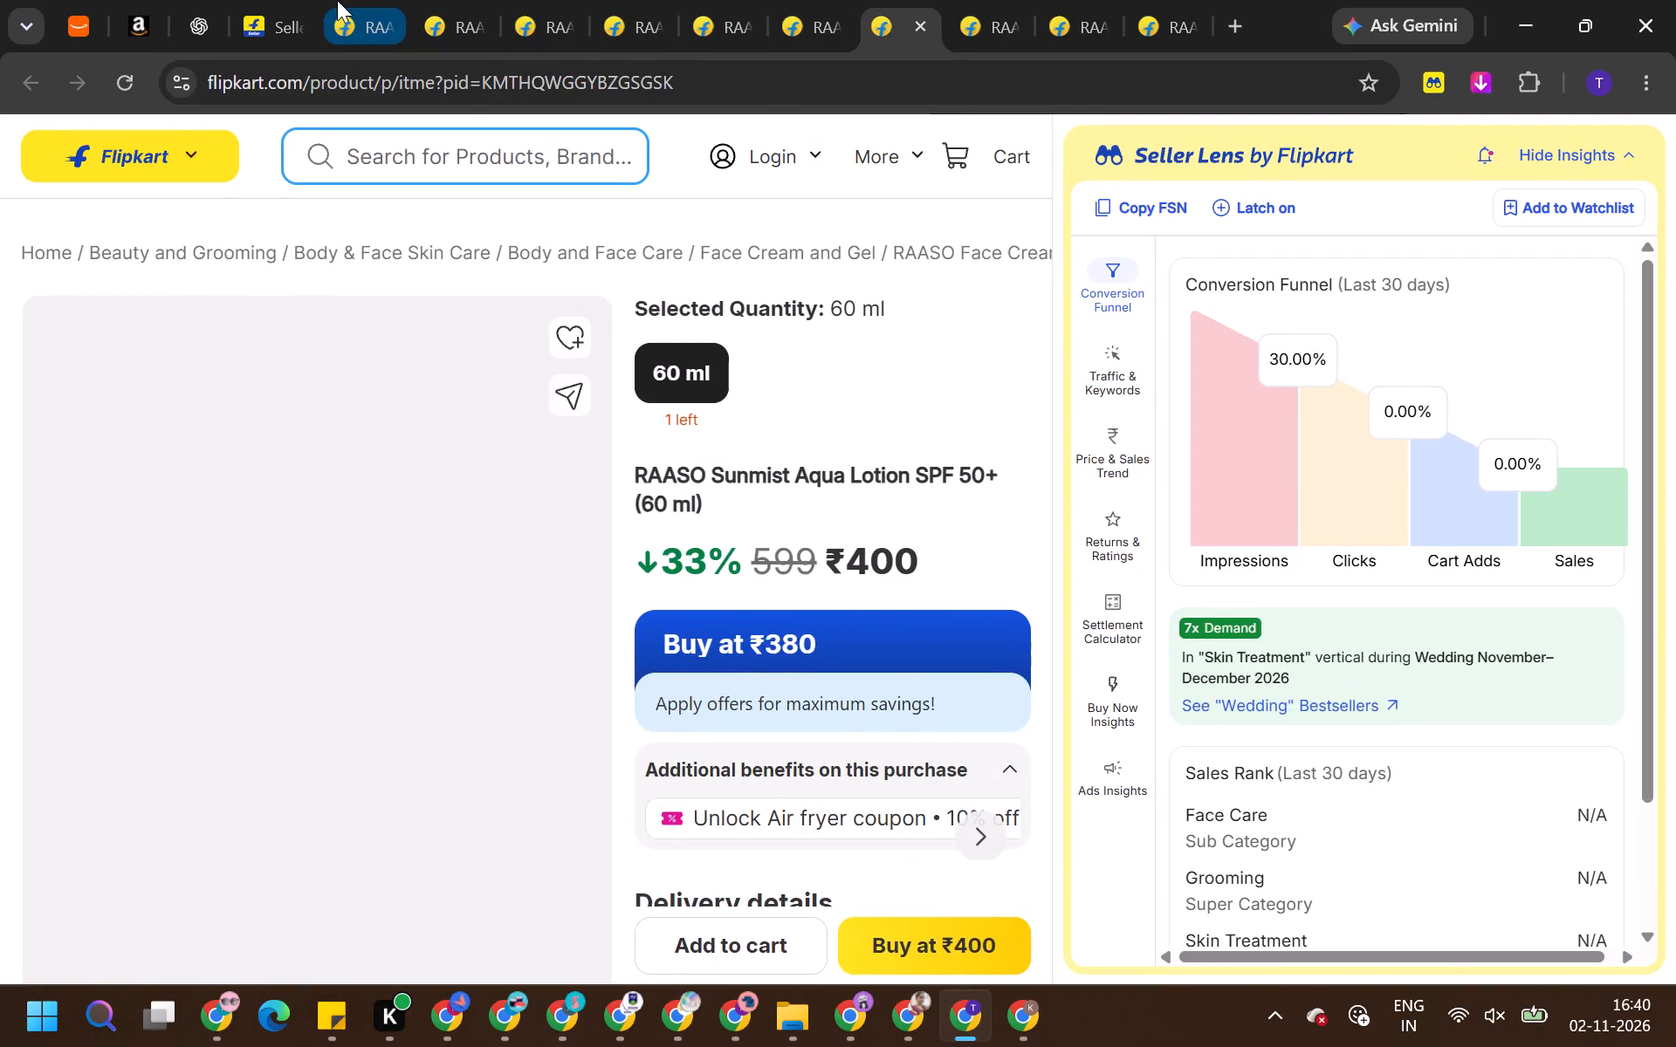
Check the remaining RAASO product pages, then close all the product tabs along with the Seller Hub listings tab.
key("ctrl+Tab")
key("ctrl+Tab")
key("ctrl+Tab")
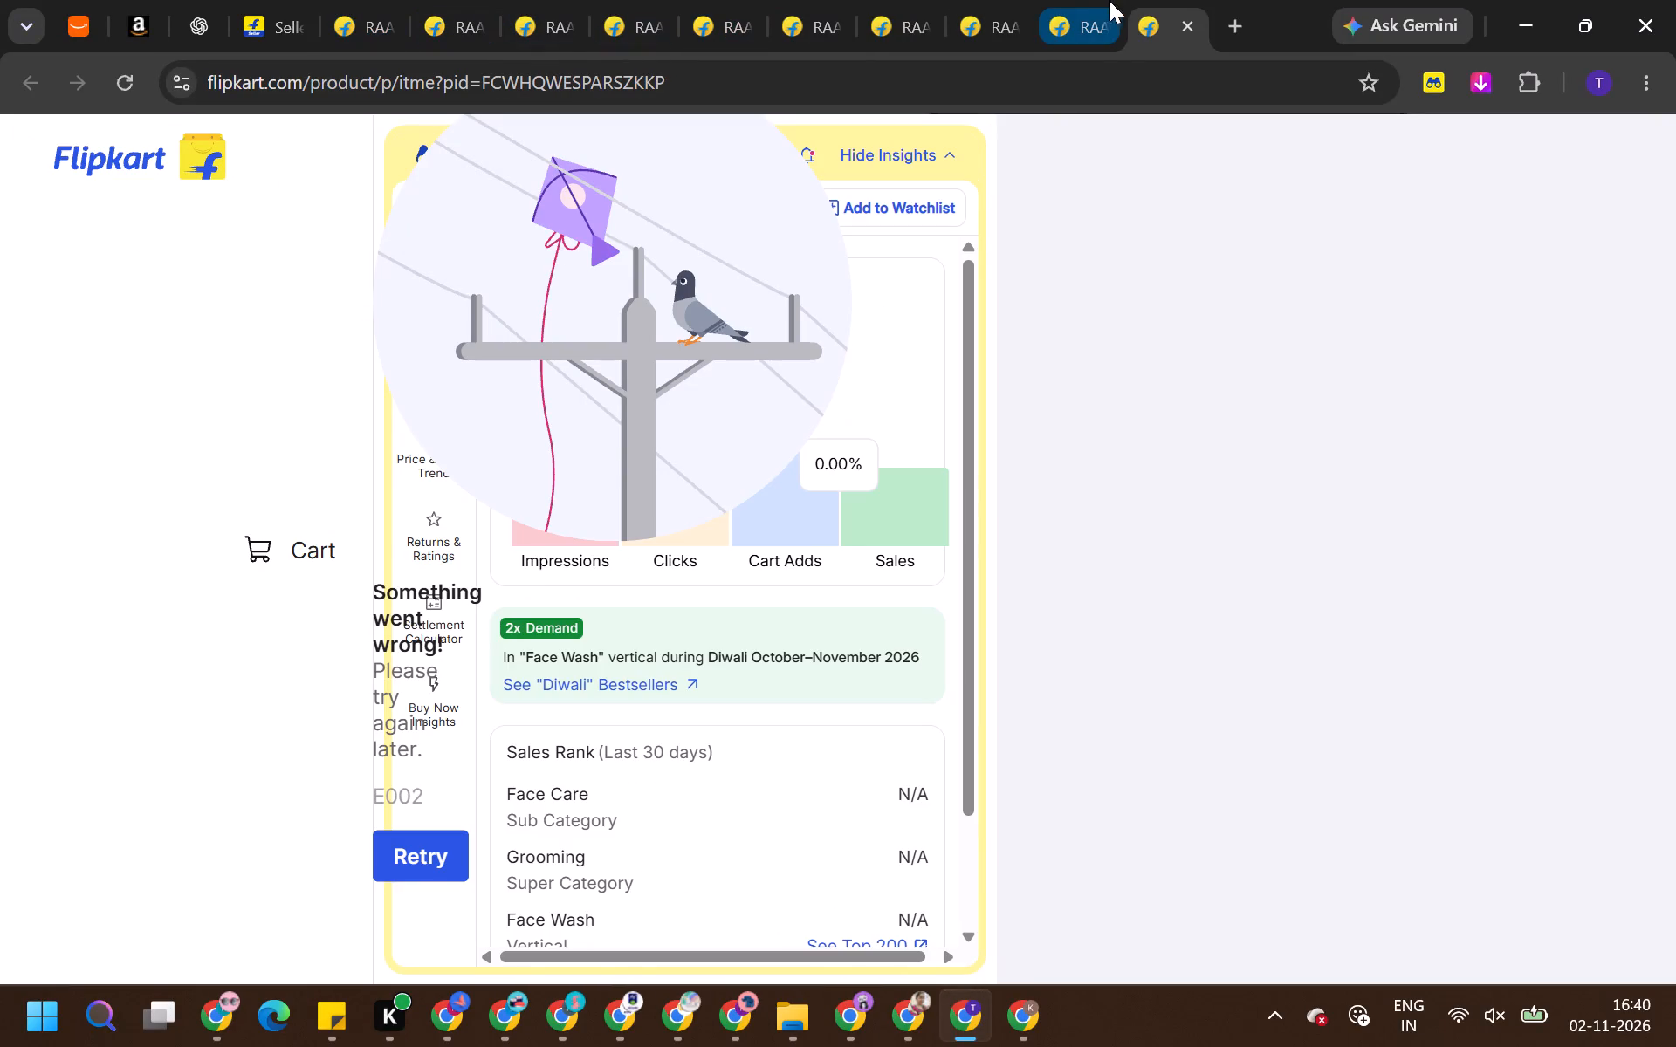
left_click(295, 13)
triple_click(292, 21)
triple_click(292, 21)
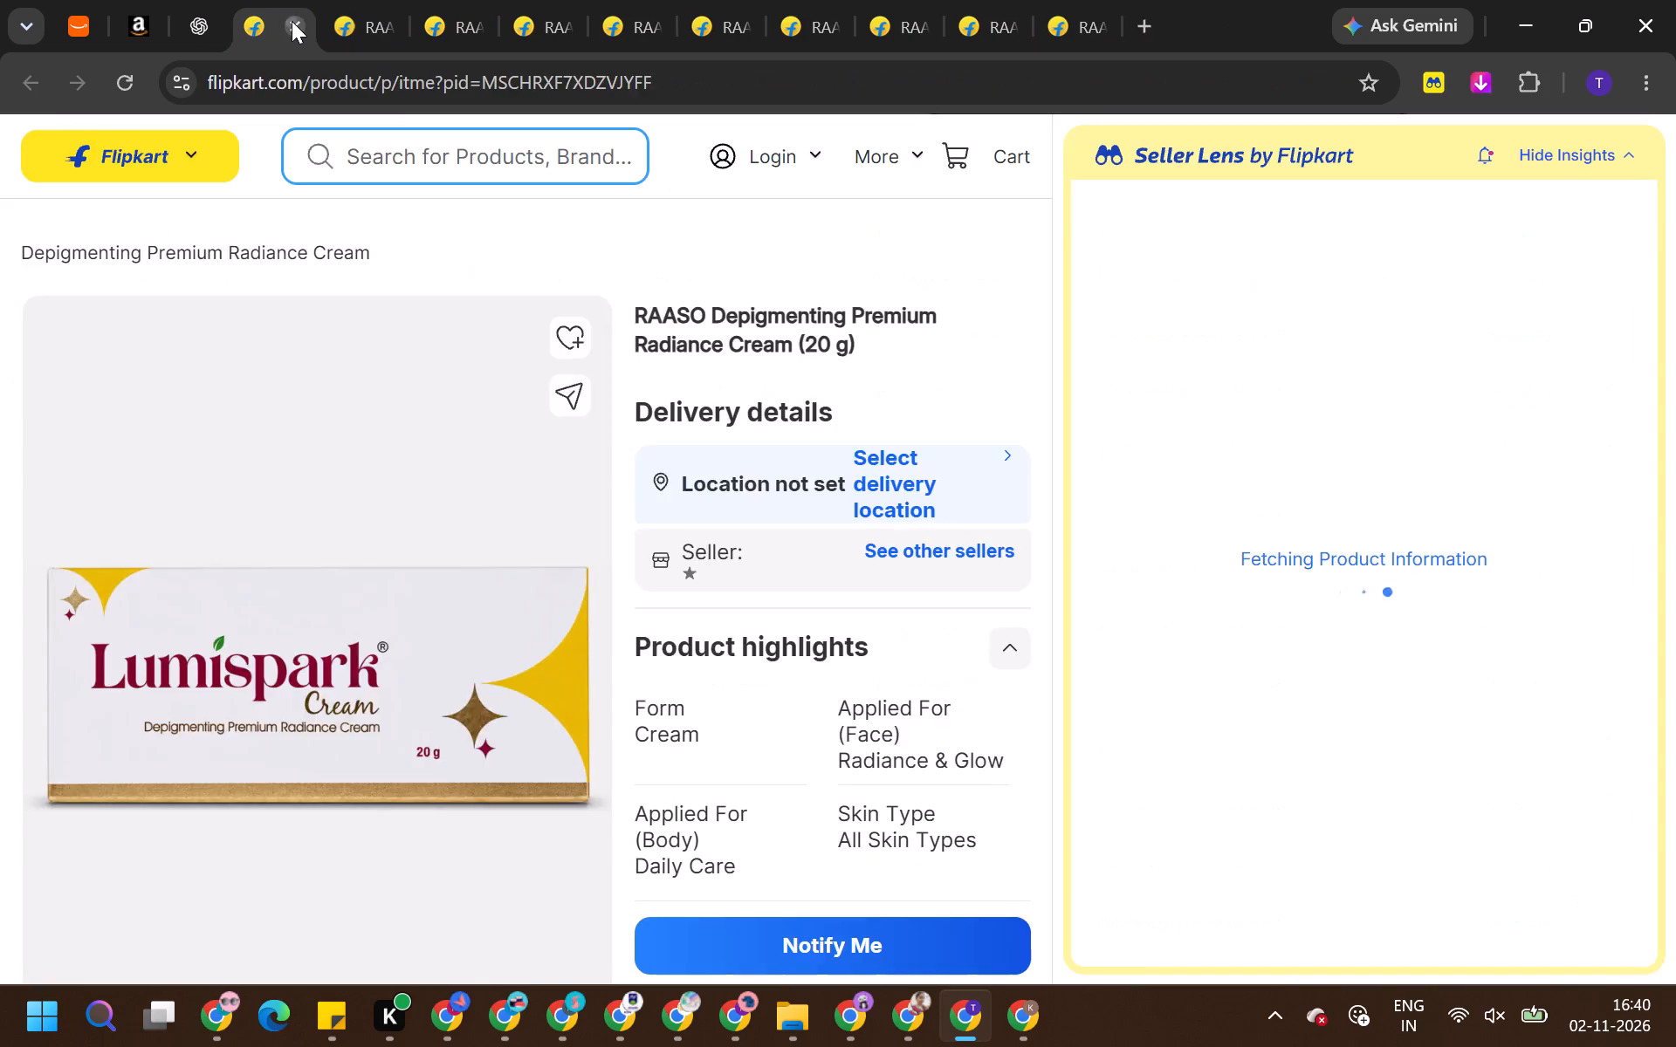
triple_click(292, 21)
left_click(292, 21)
double_click(292, 21)
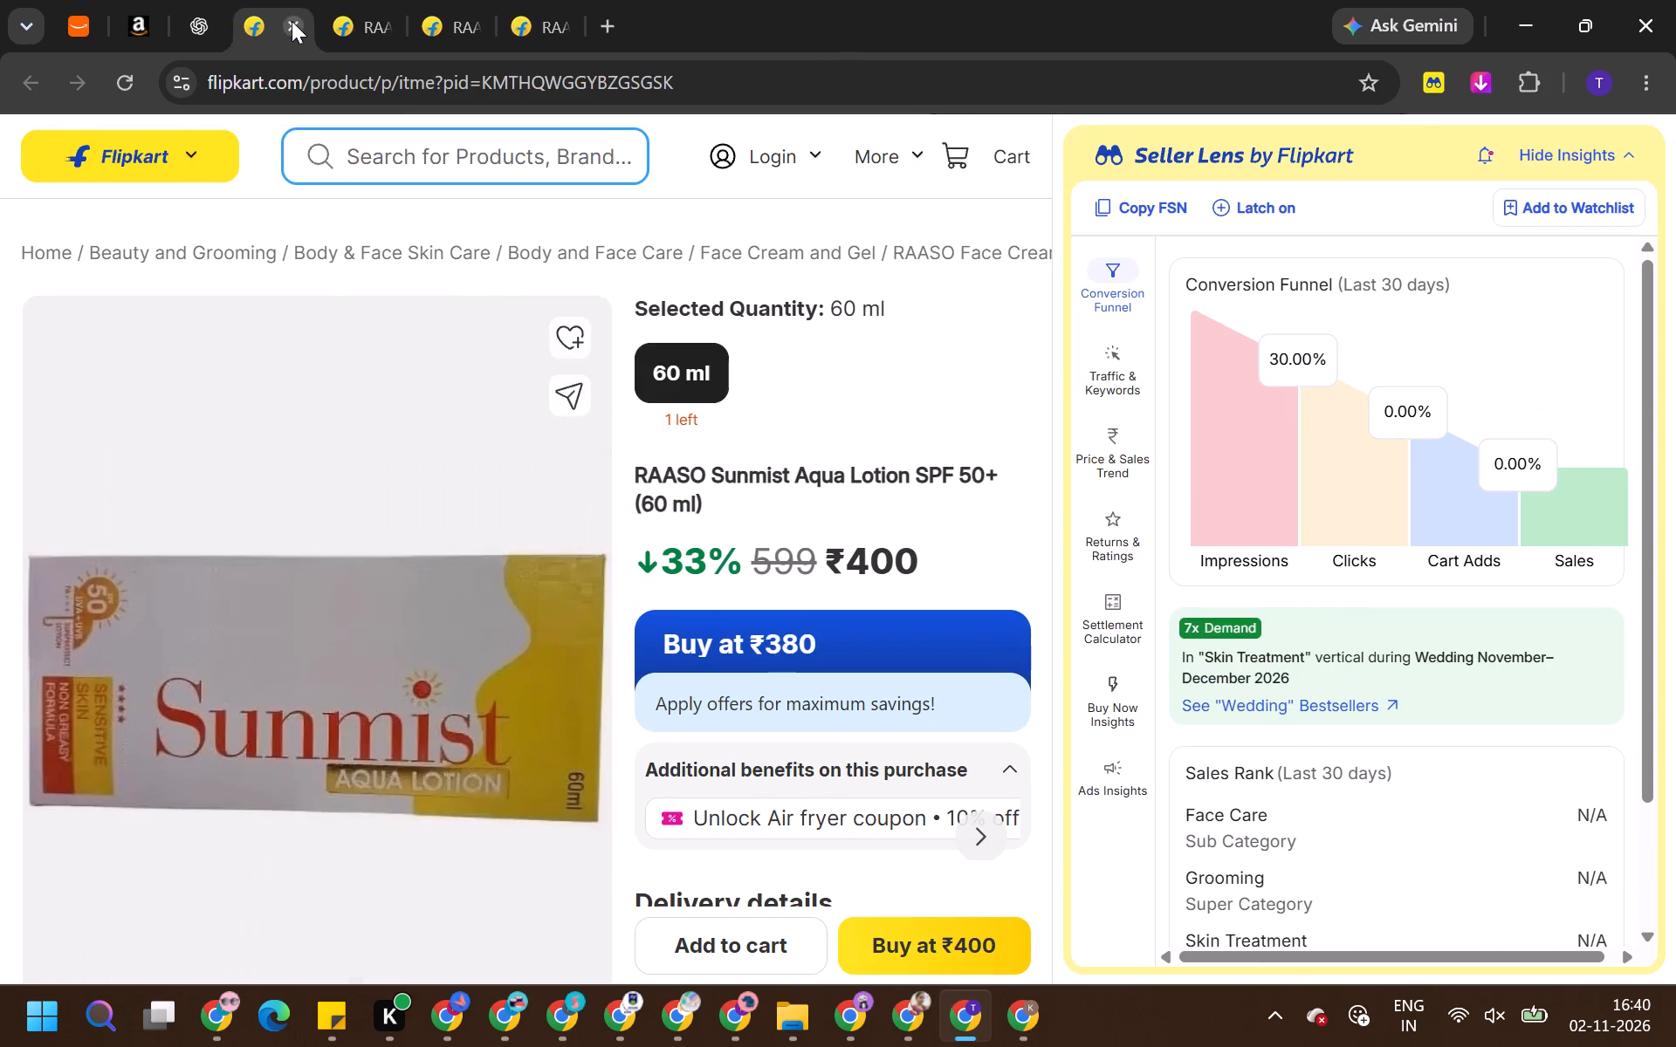
double_click(292, 21)
left_click(292, 21)
left_click(292, 21)
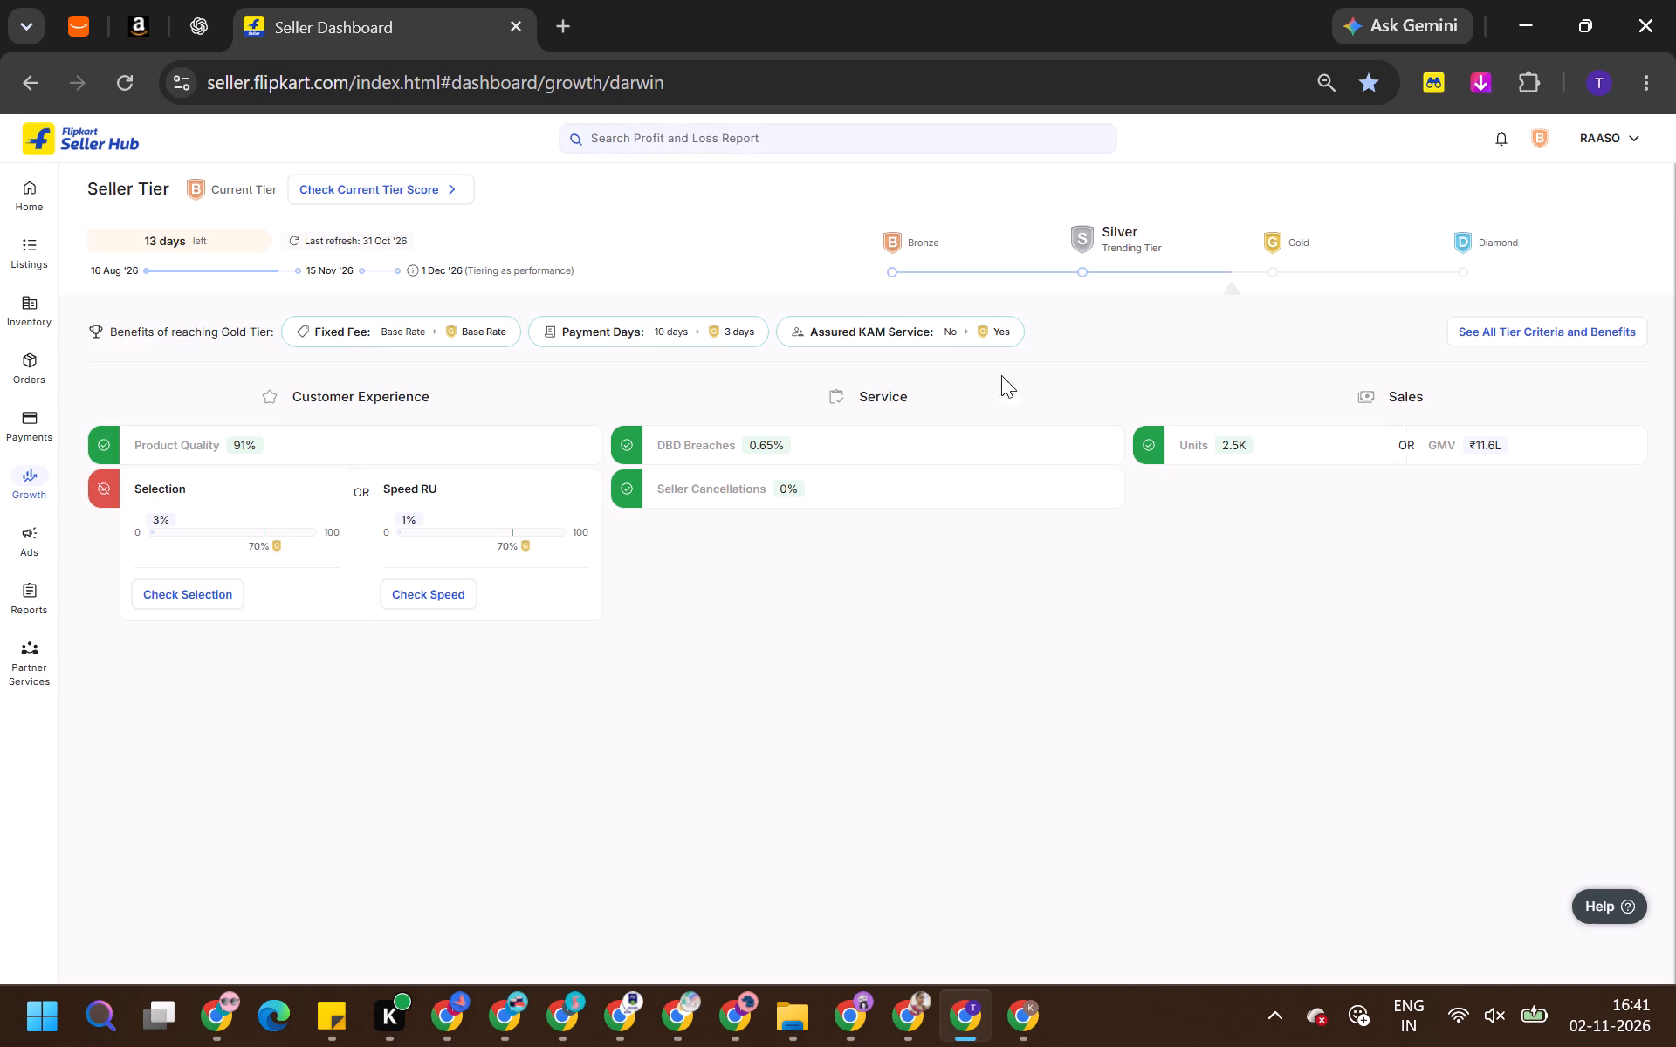
left_click(787, 708)
key("ctrl+r")
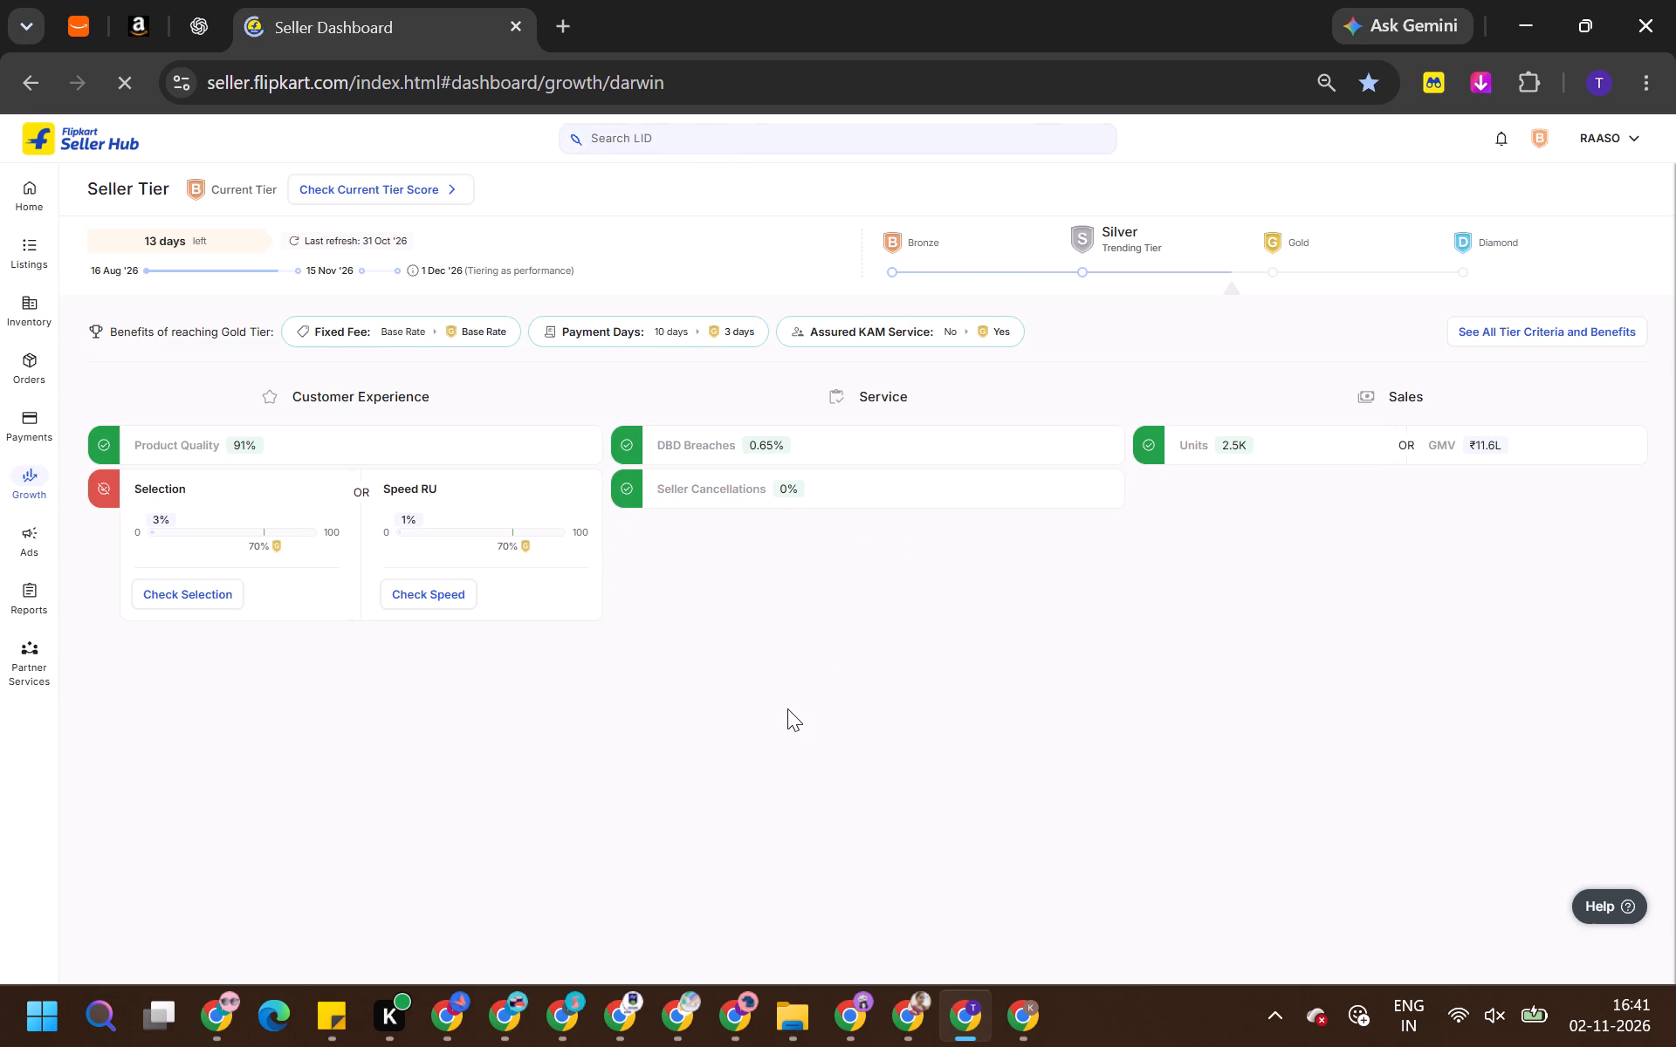
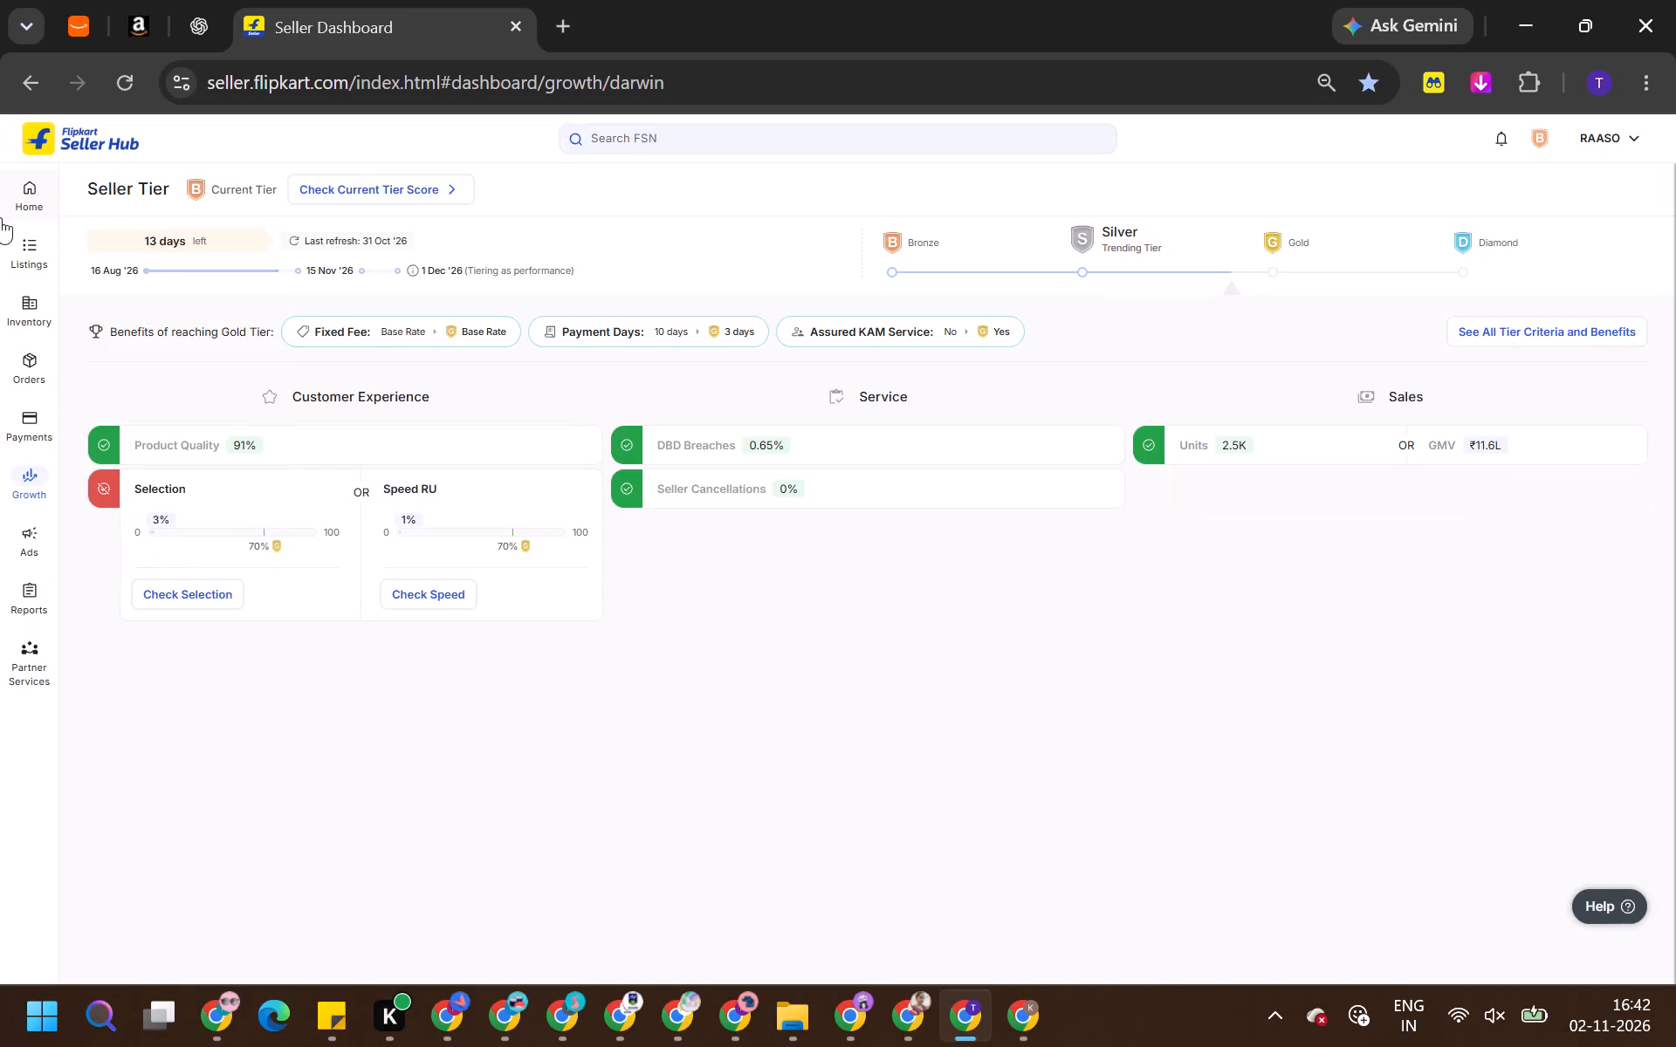
Switch from the RAASO seller account to ULTRADIVEX, finding it in the account list by searching for "ultra".
left_click(19, 270)
left_click(1575, 147)
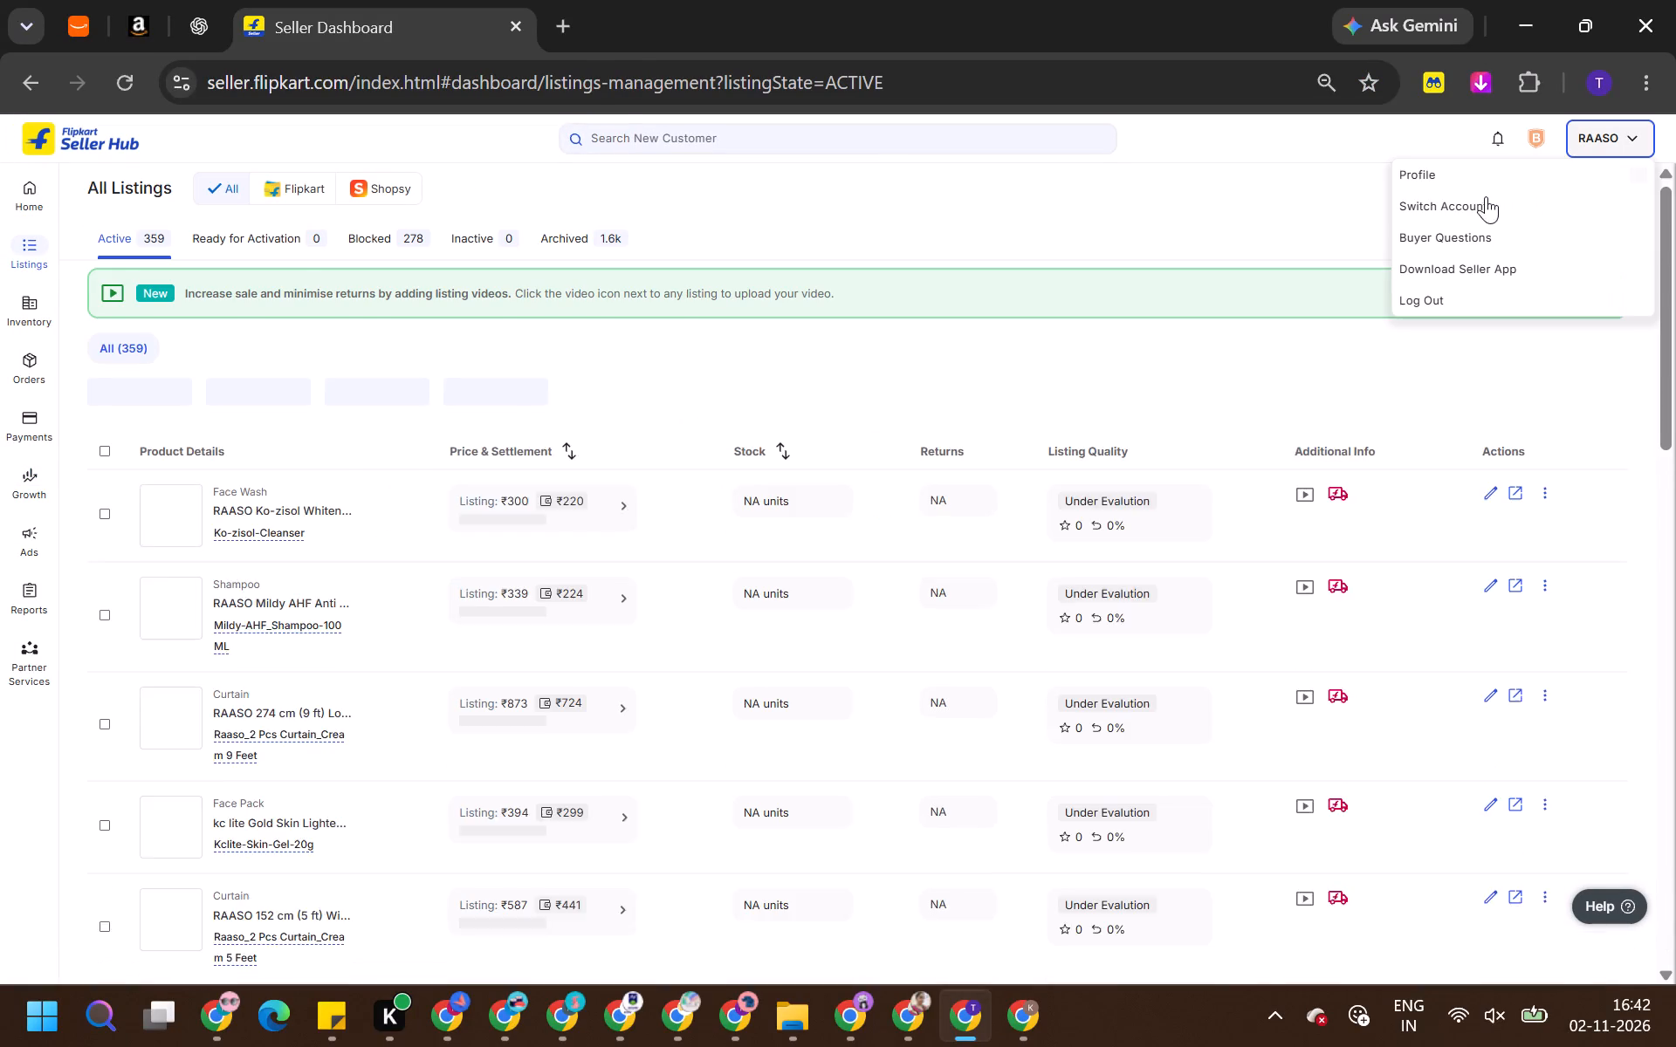
left_click(1473, 201)
key("ctrl+f")
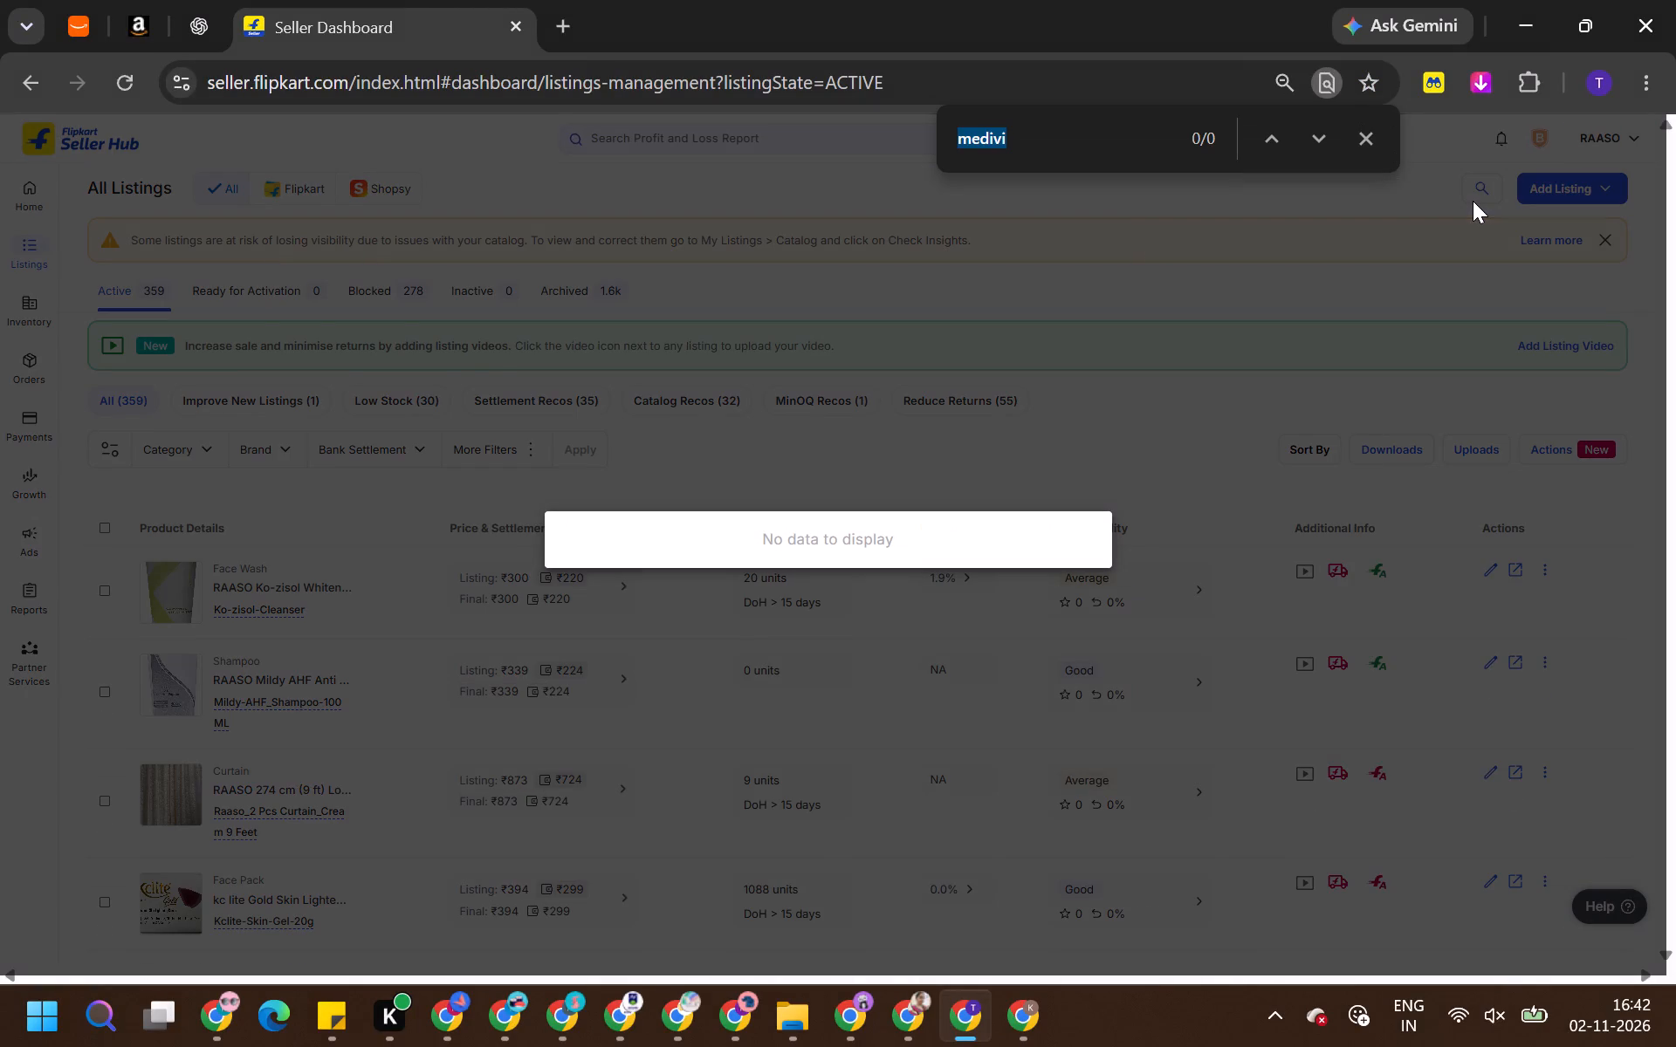
type("ultra")
left_click(924, 531)
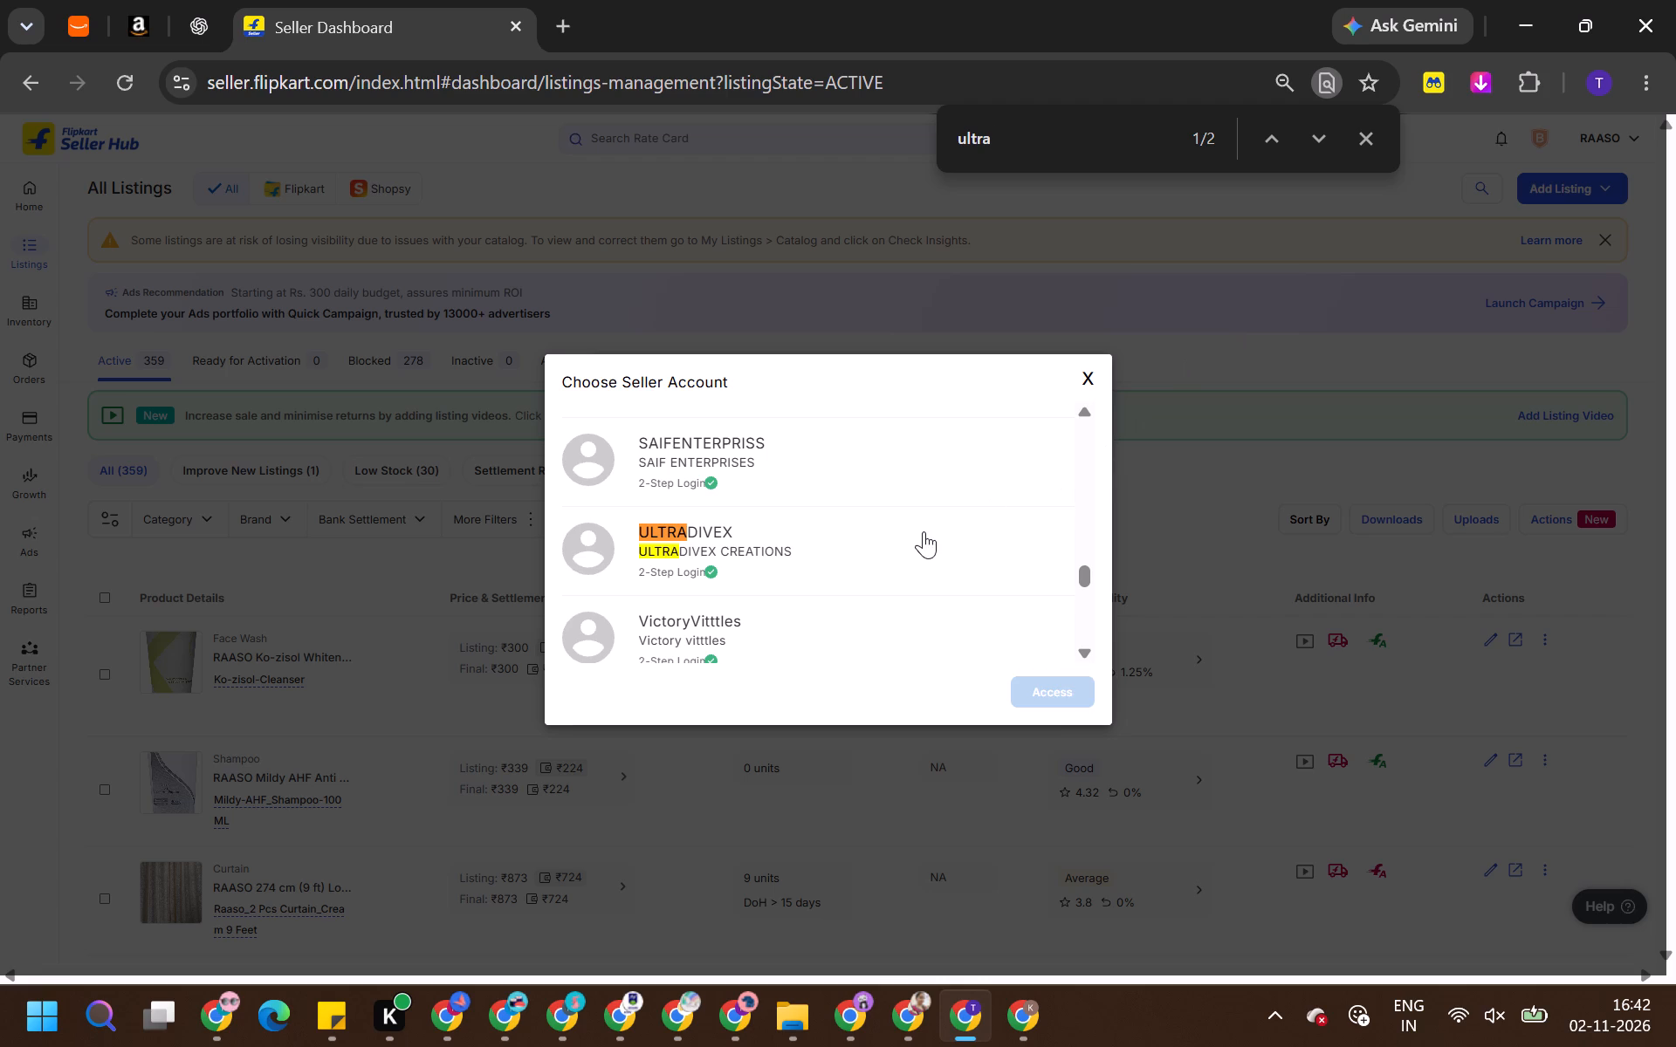
left_click(1054, 704)
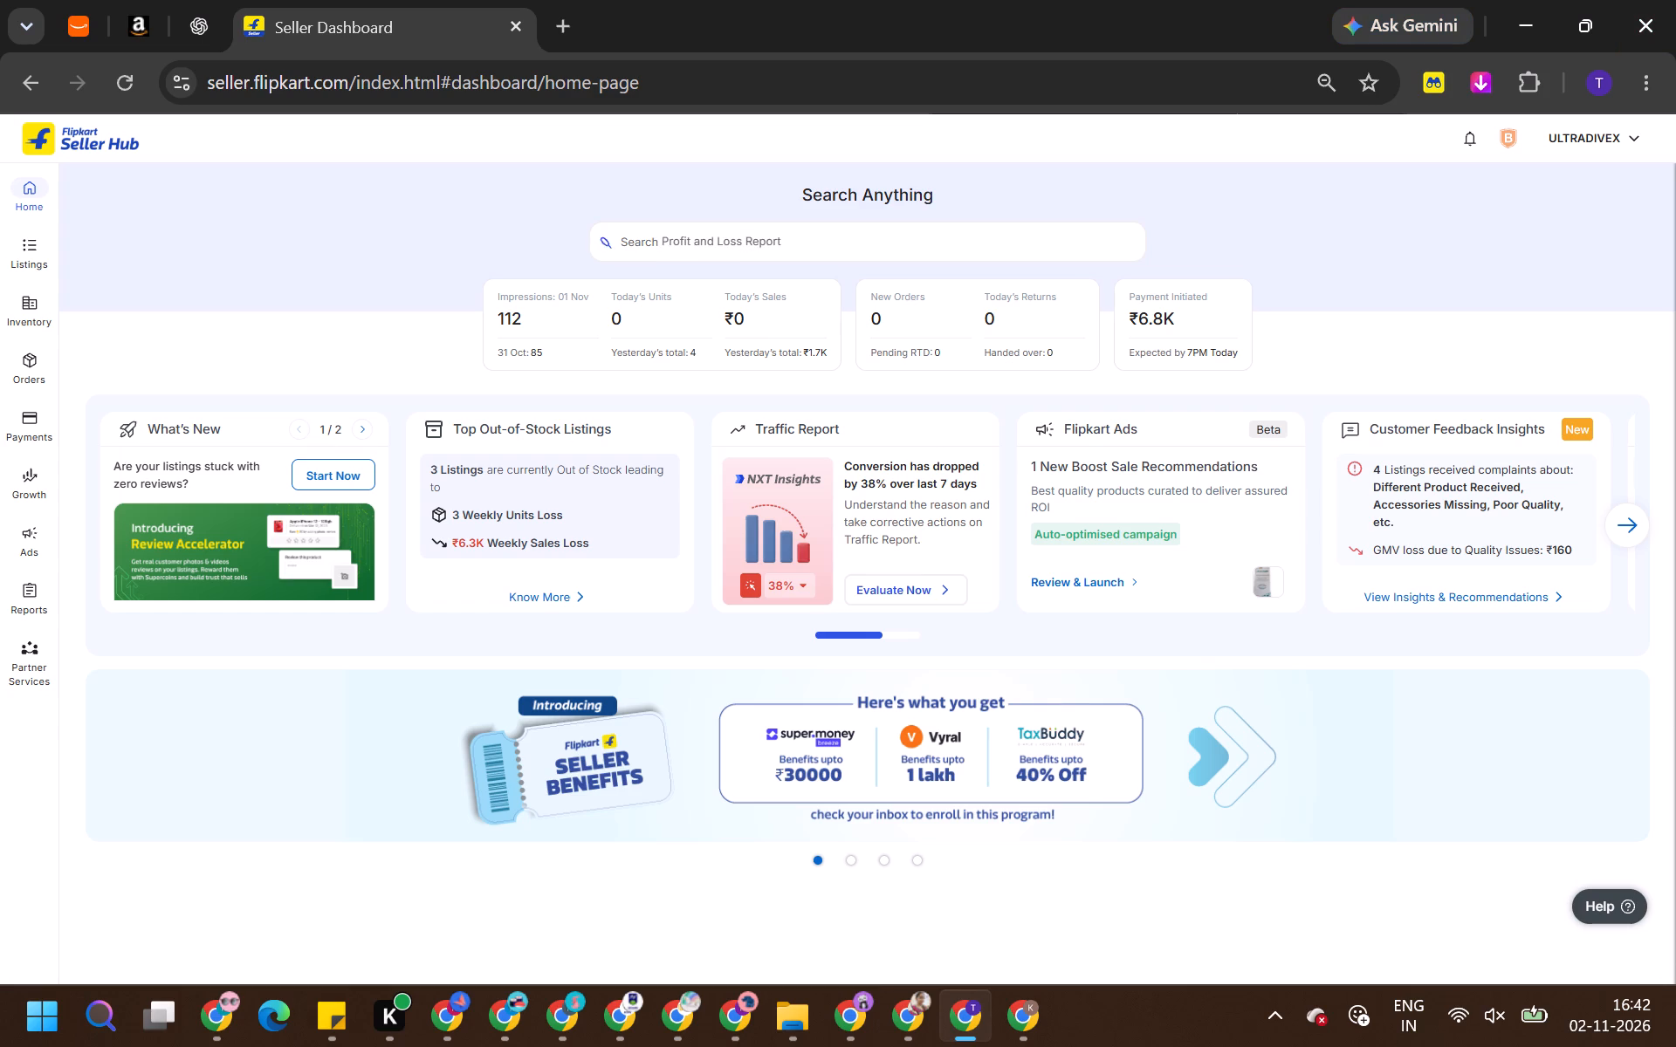
Check ULTRADIVEX's ready-for-activation listings, then return to its active listings.
left_click(51, 256)
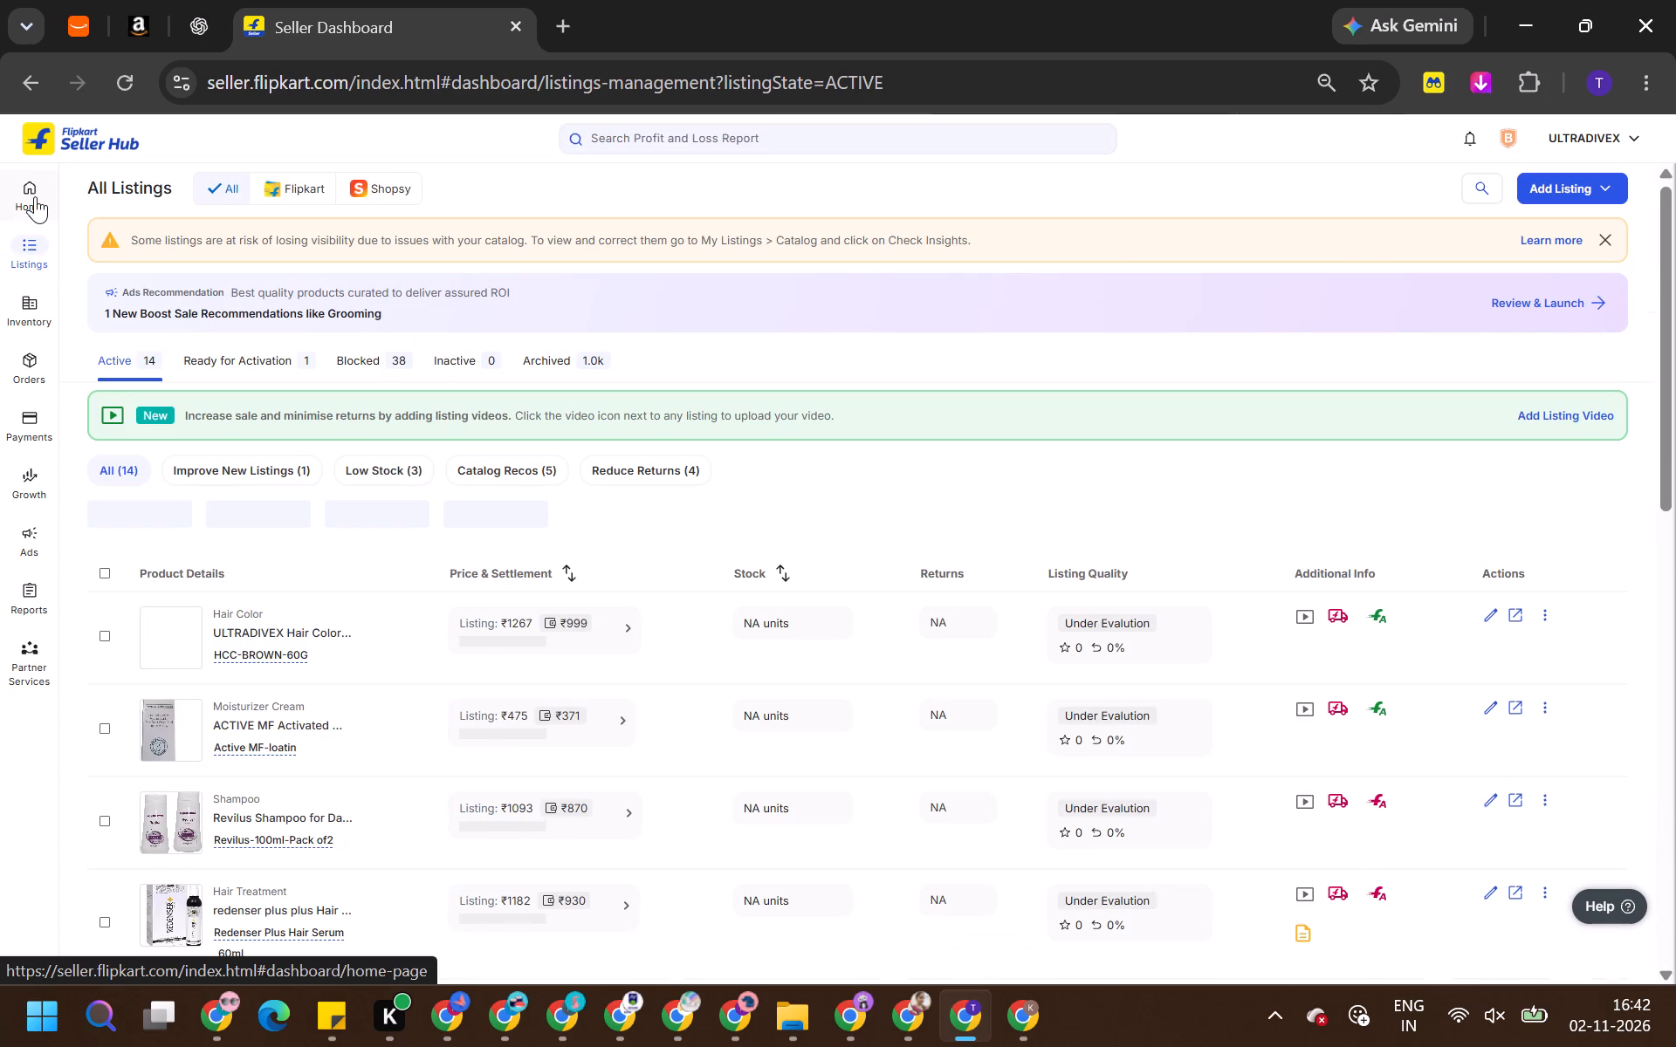
left_click(289, 352)
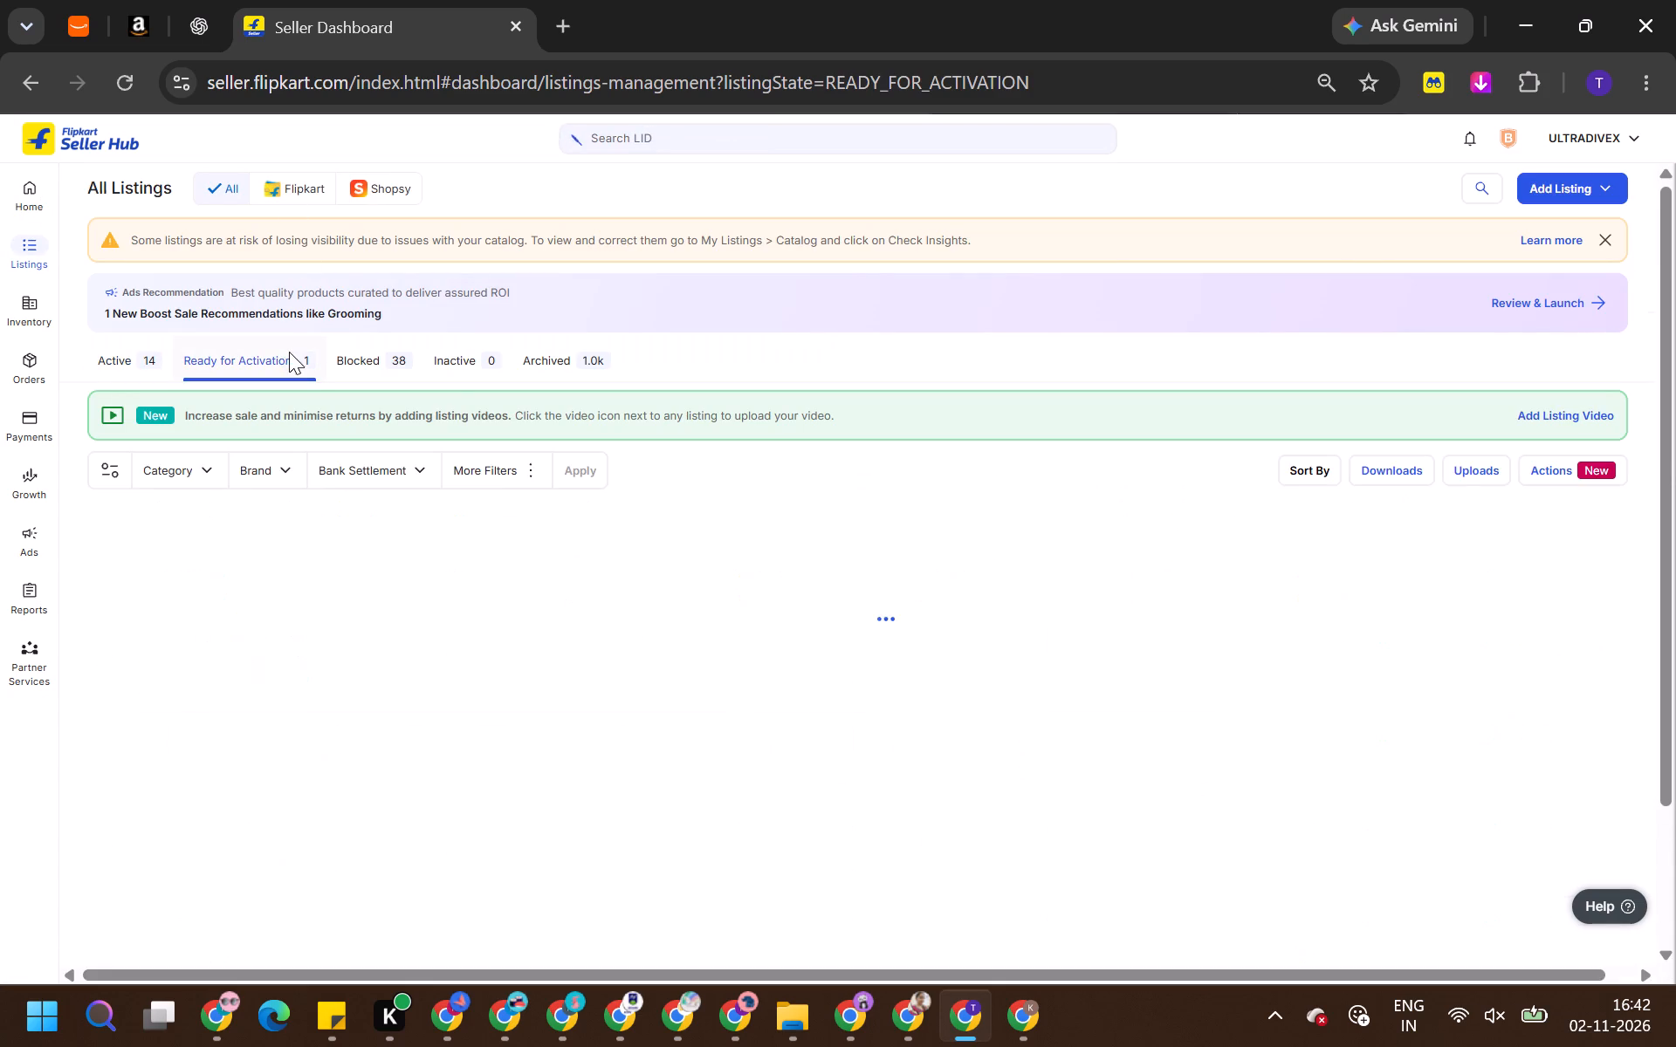
left_click(23, 246)
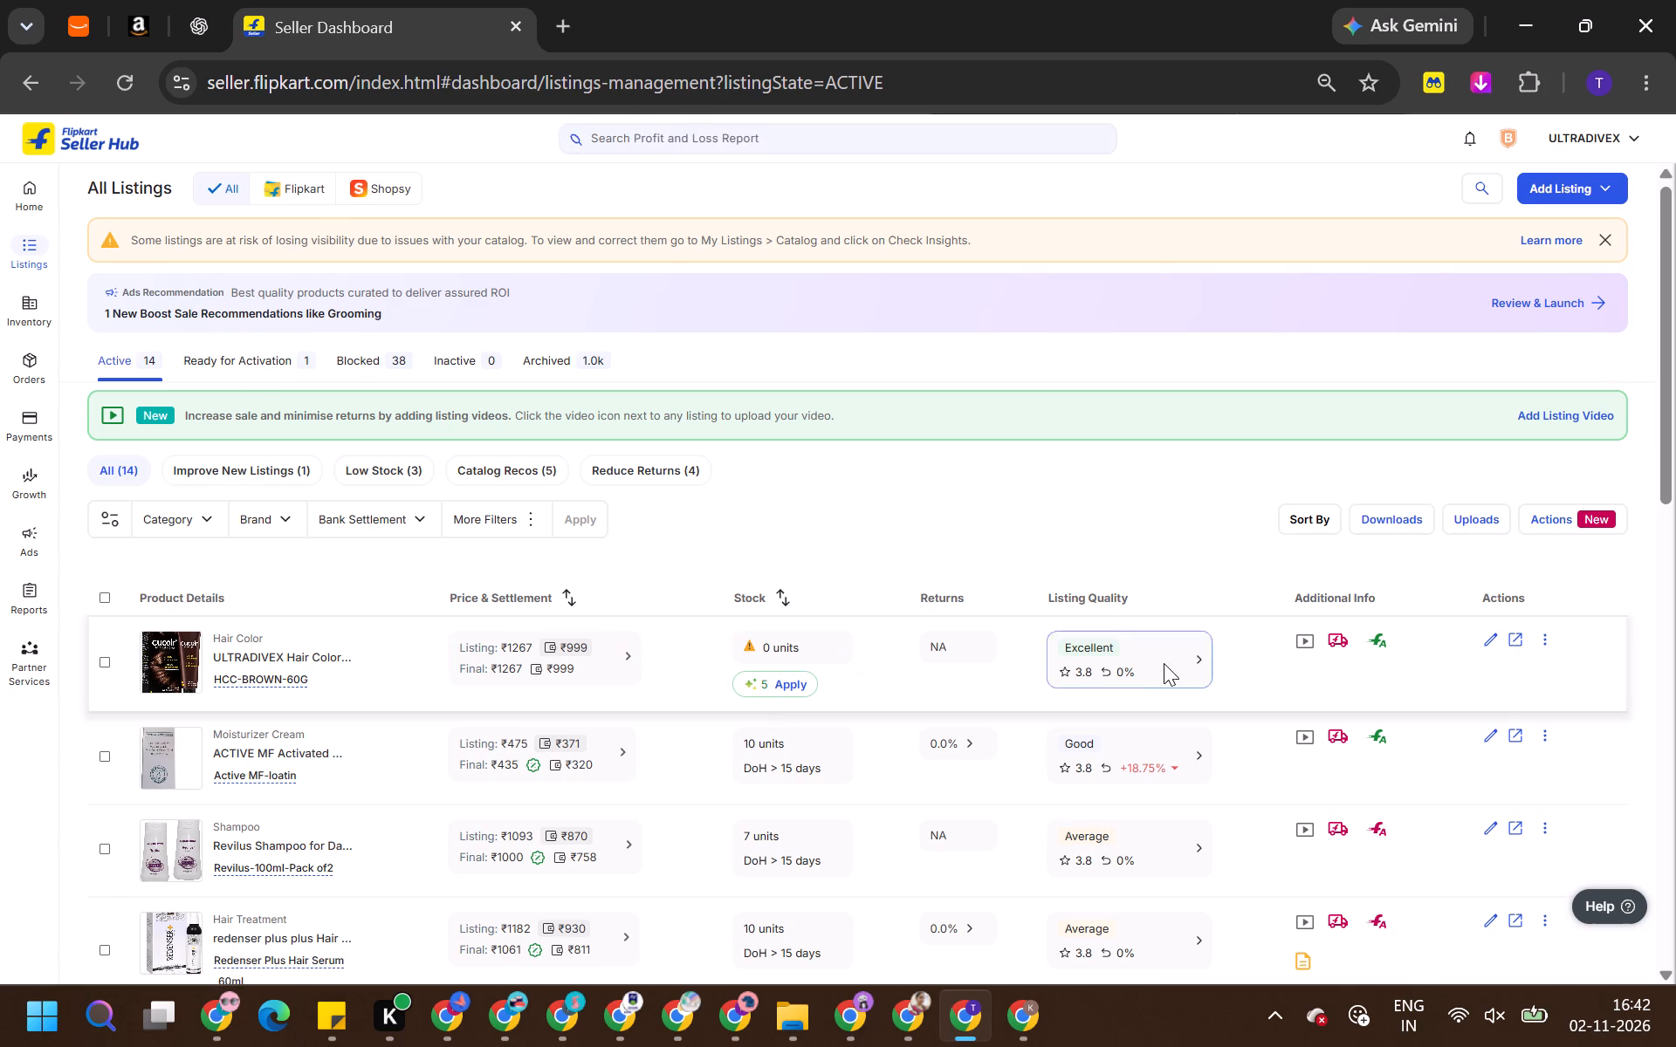
Open the live product page of the HCC-BROWN-60G hair color listing and return to the Seller Dashboard tab.
left_click(1508, 642)
left_click(422, 0)
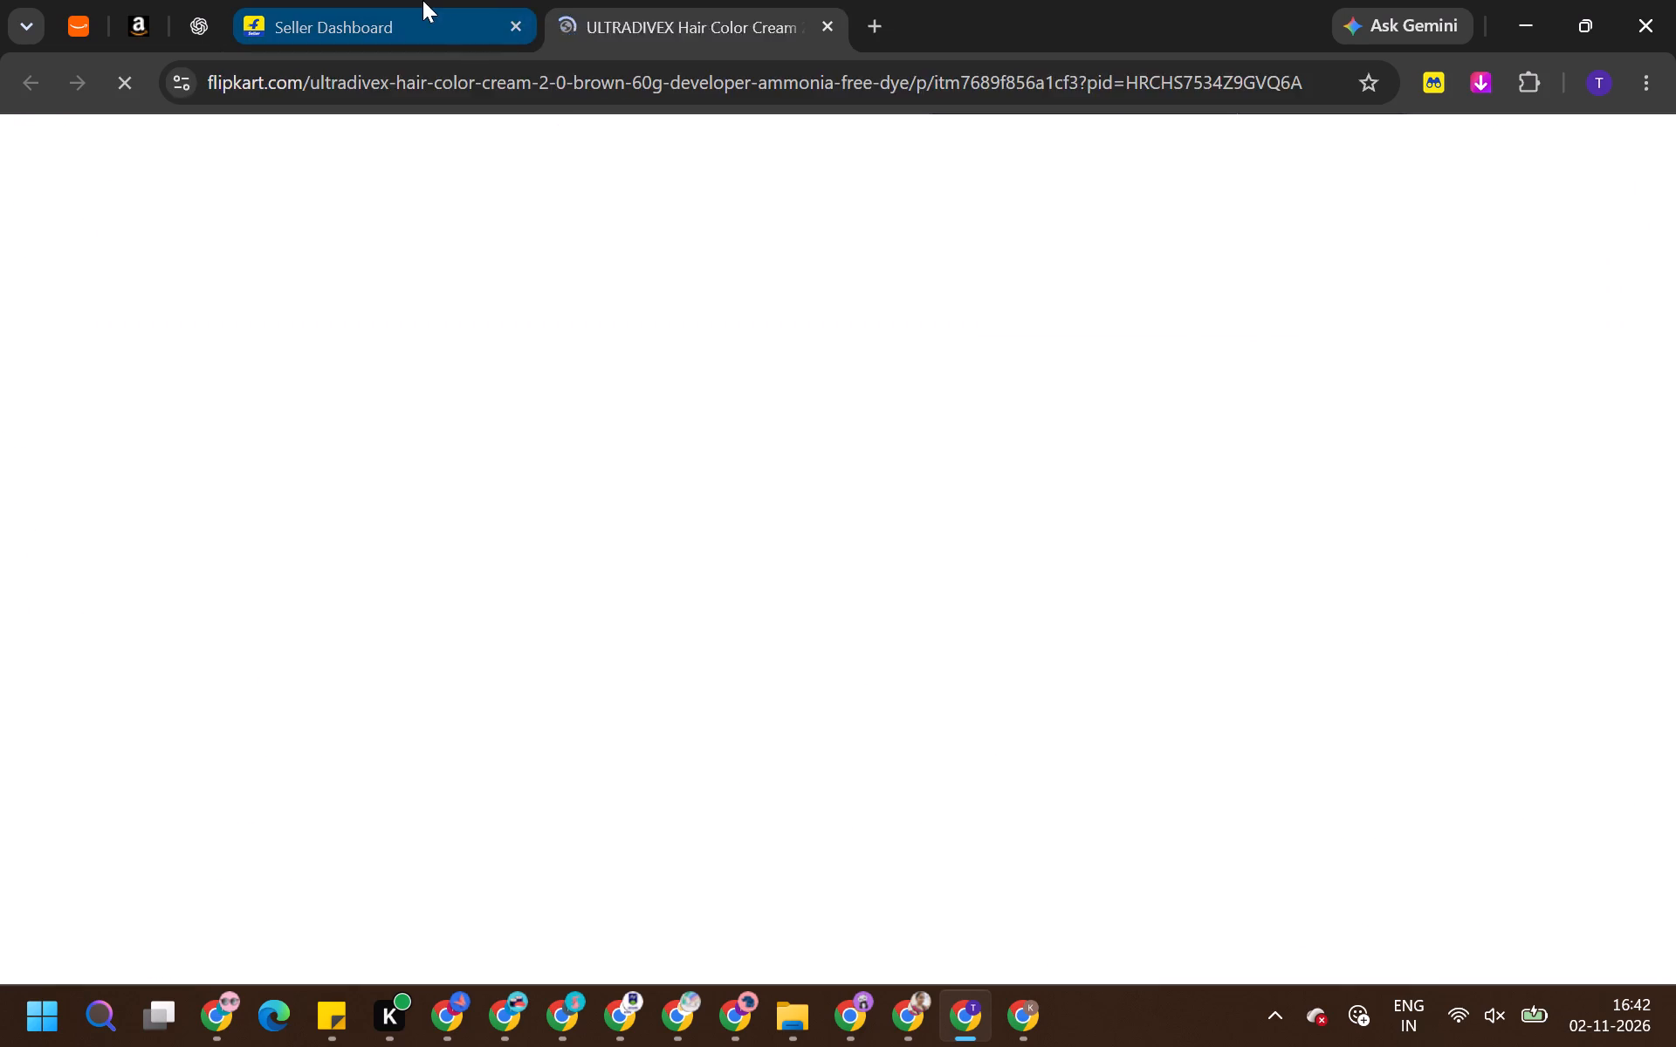
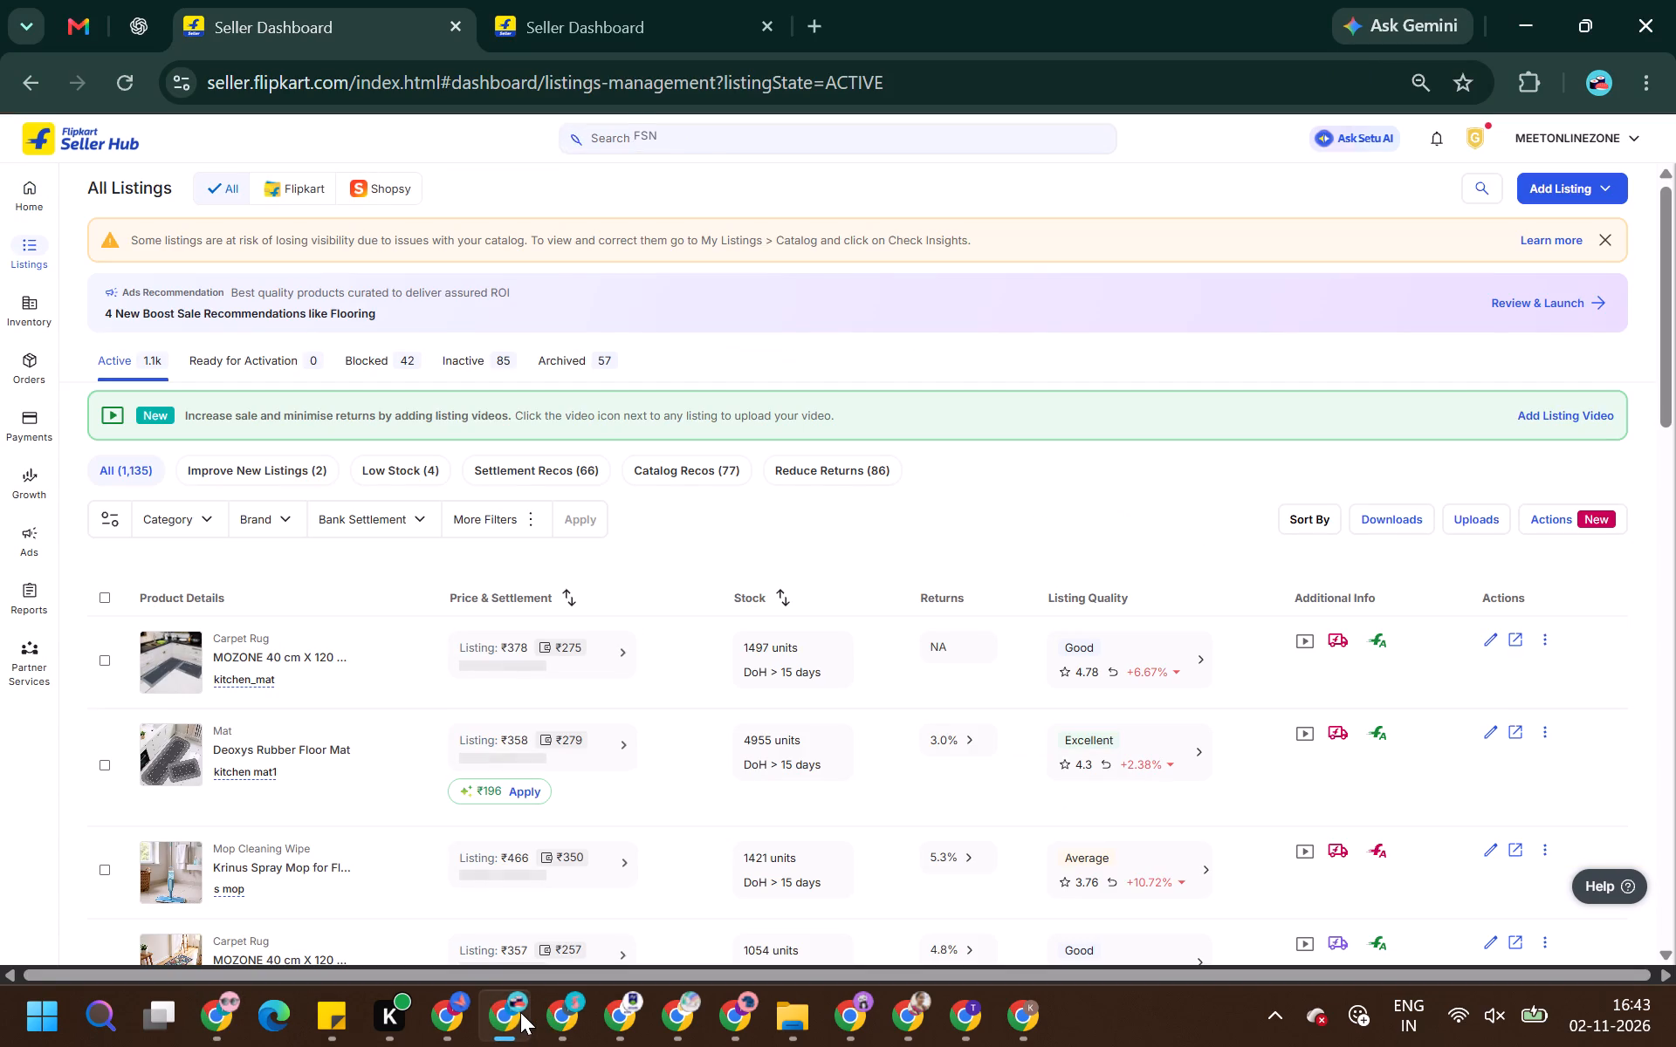
Check MEETONLINEZONE's low-stock listings, then return to all of its active listings.
left_click(384, 461)
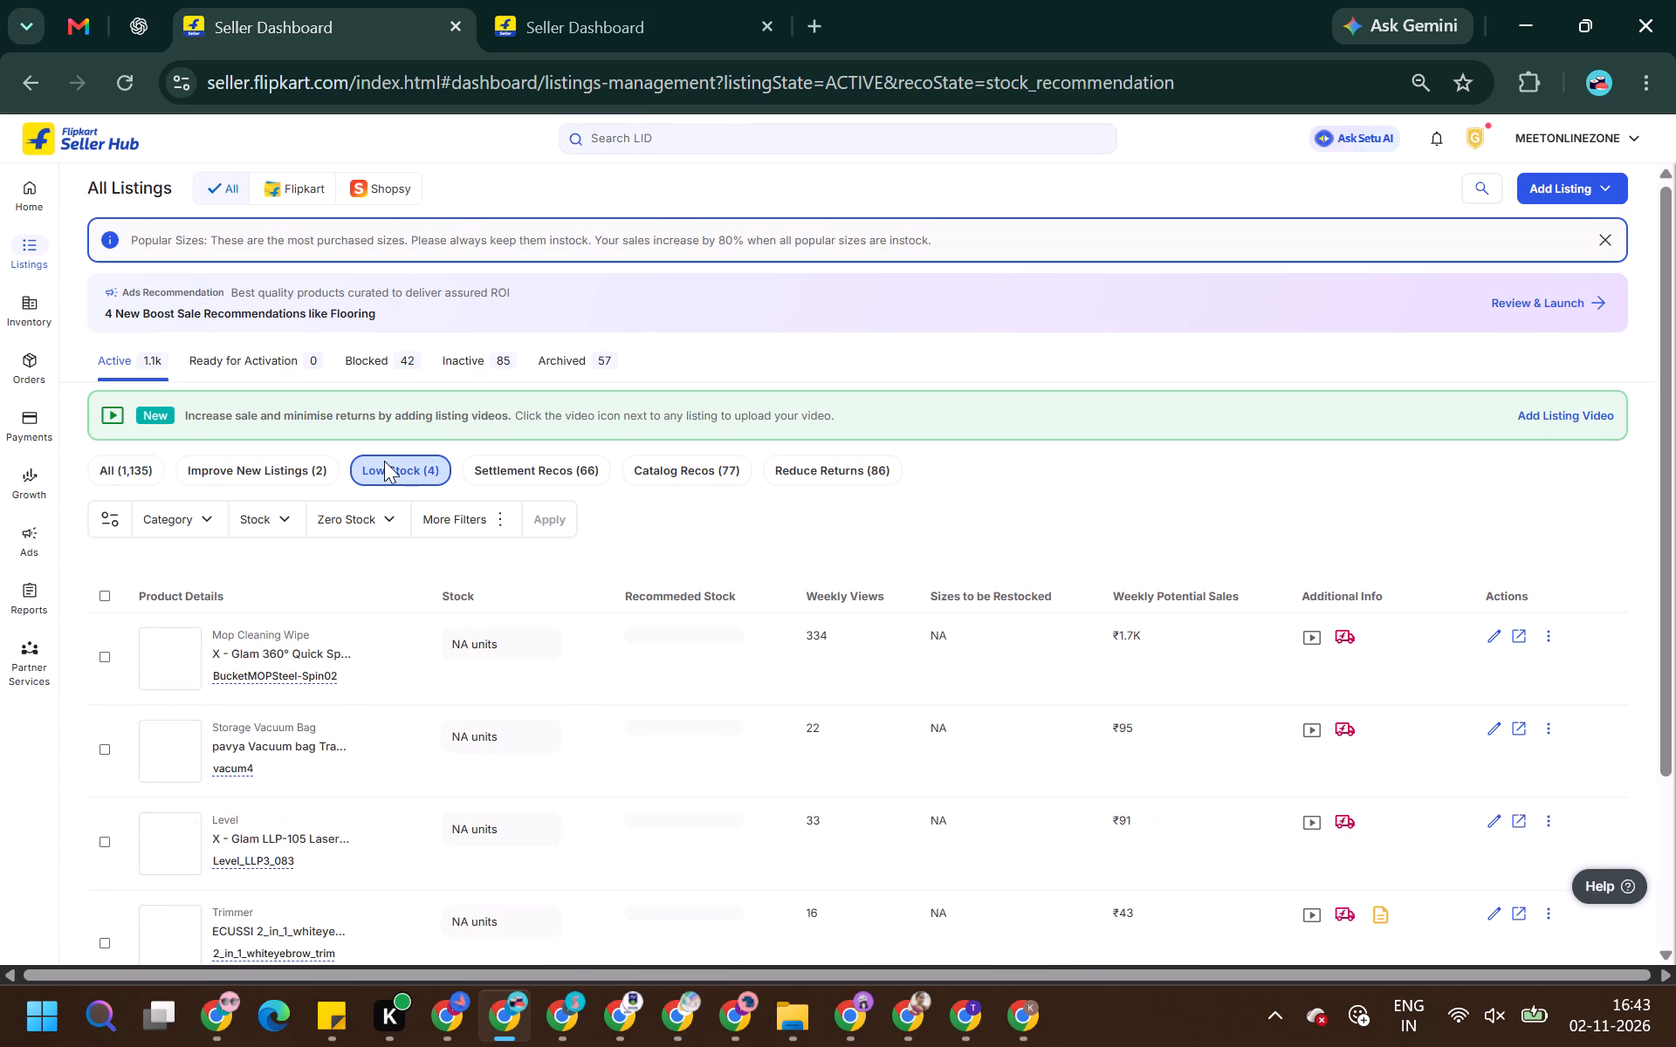
scroll(335, 537, "down", 5)
scroll(319, 572, "up", 4)
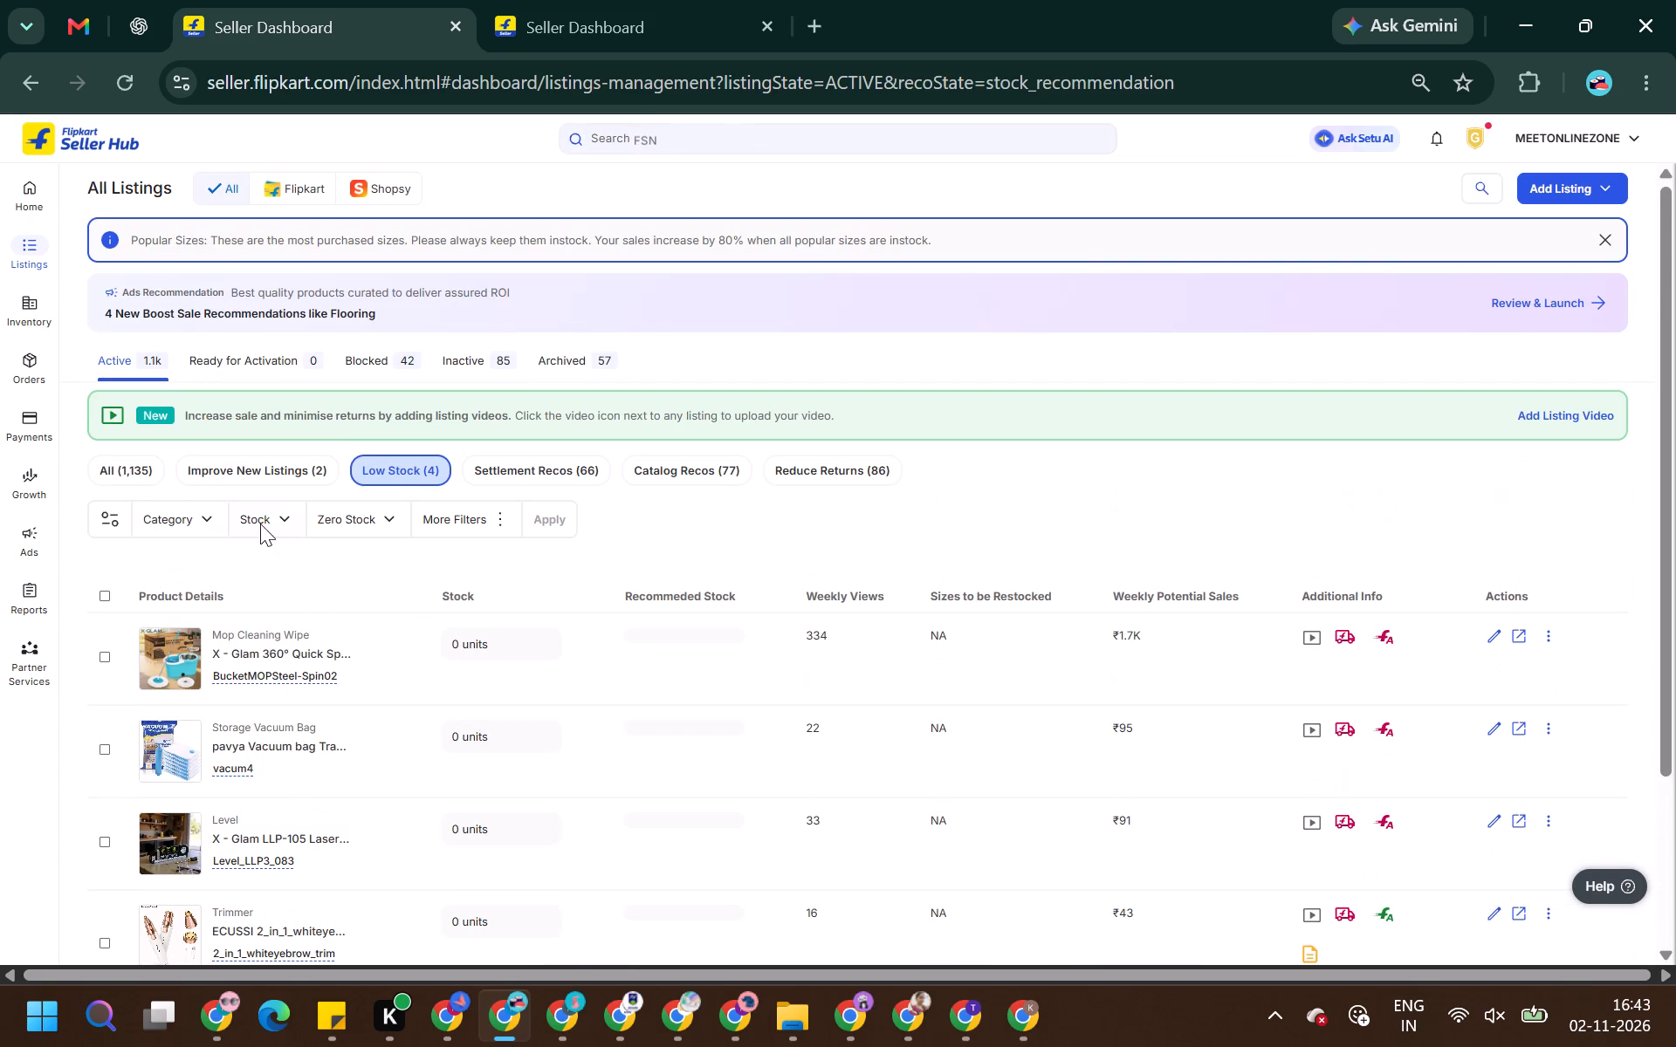
left_click(38, 236)
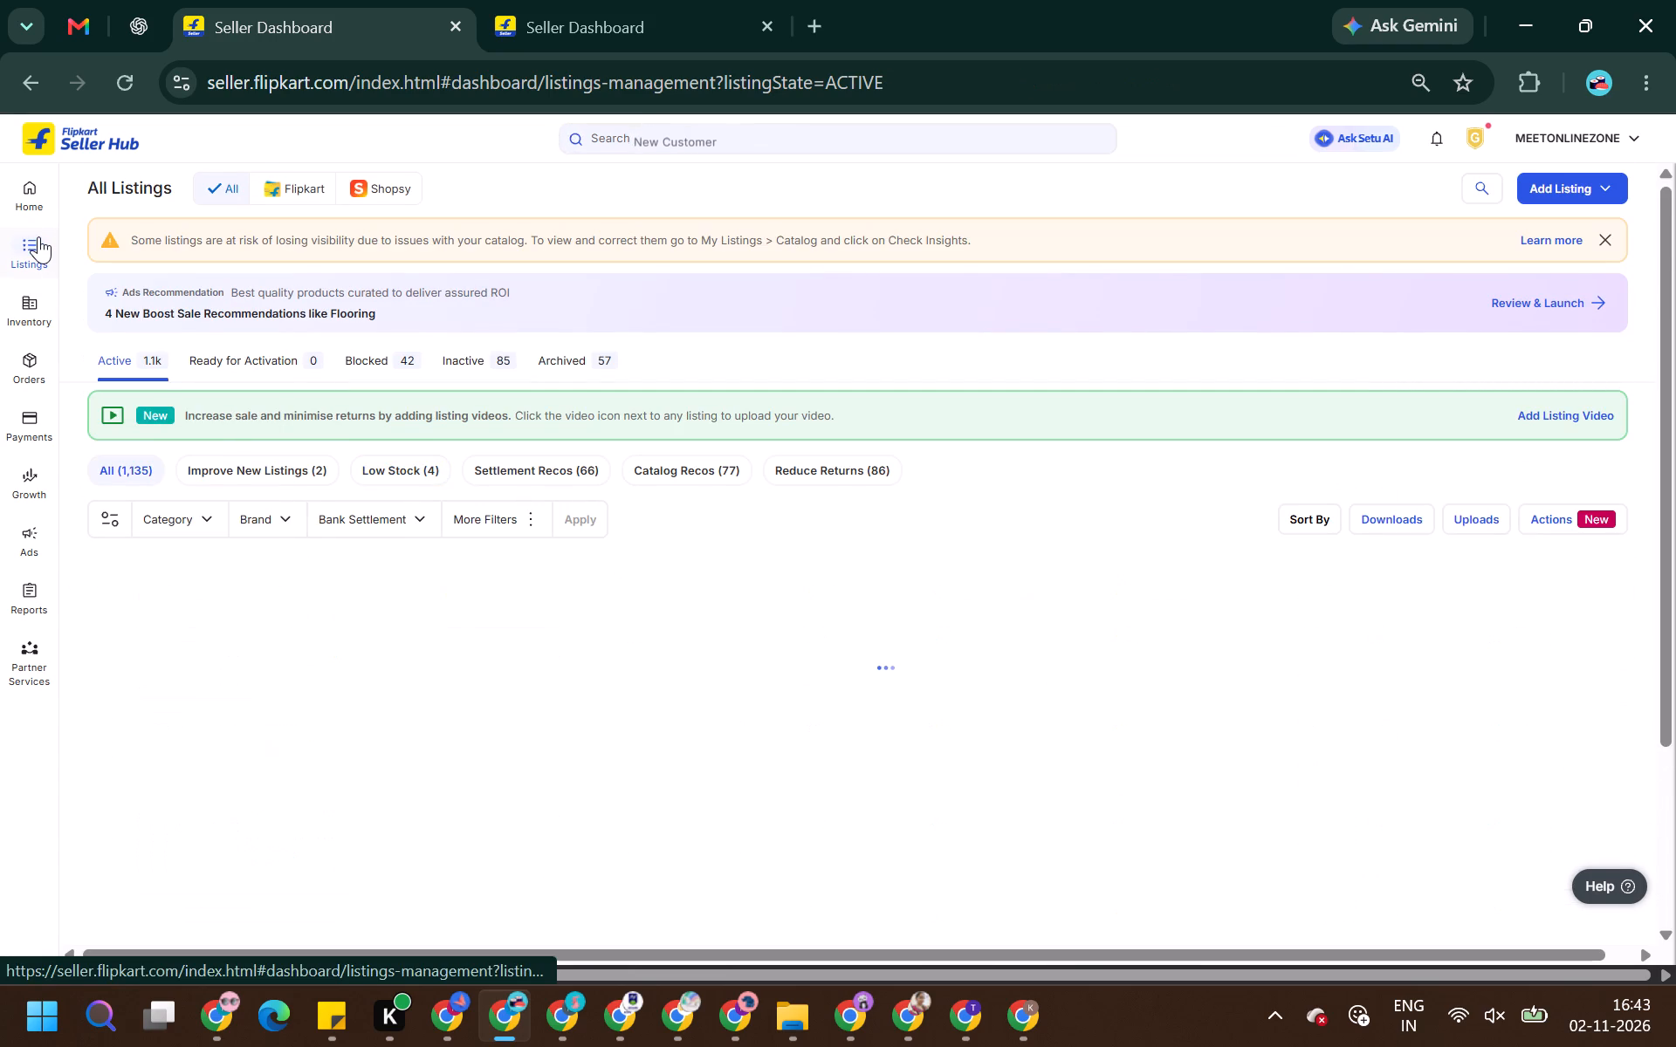
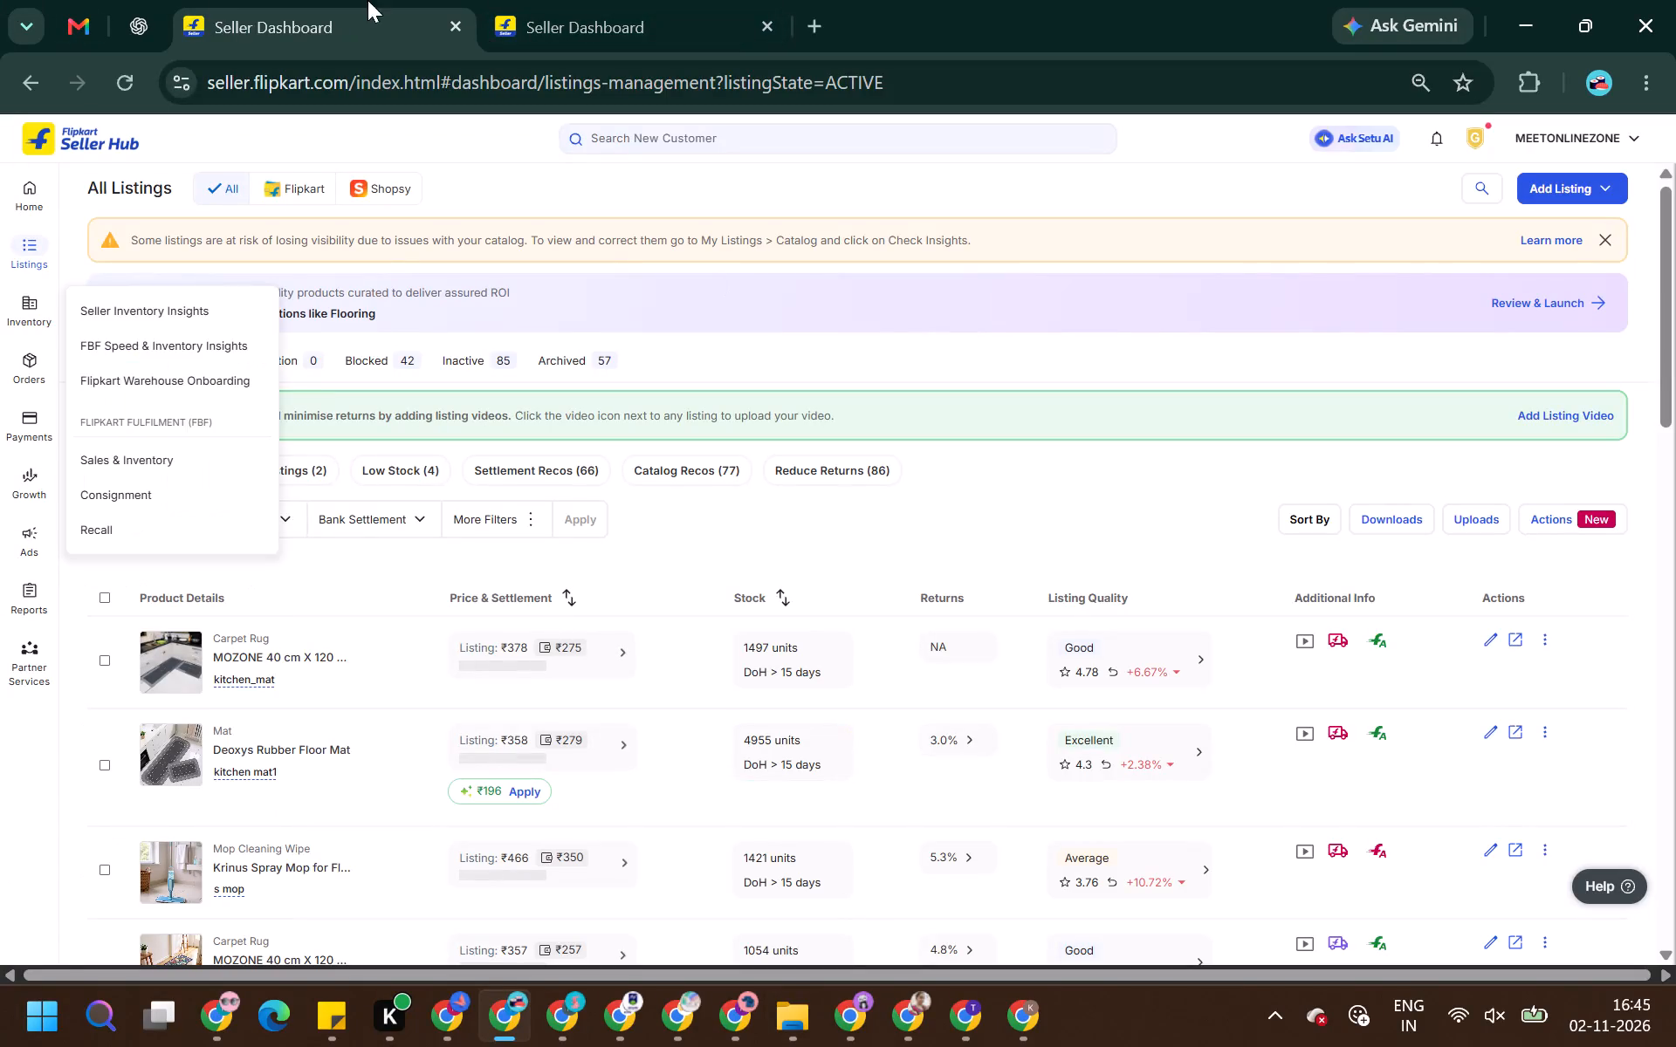
Look over the ads Campaign Manager, then reopen the active listings page in its place.
left_click(570, 0)
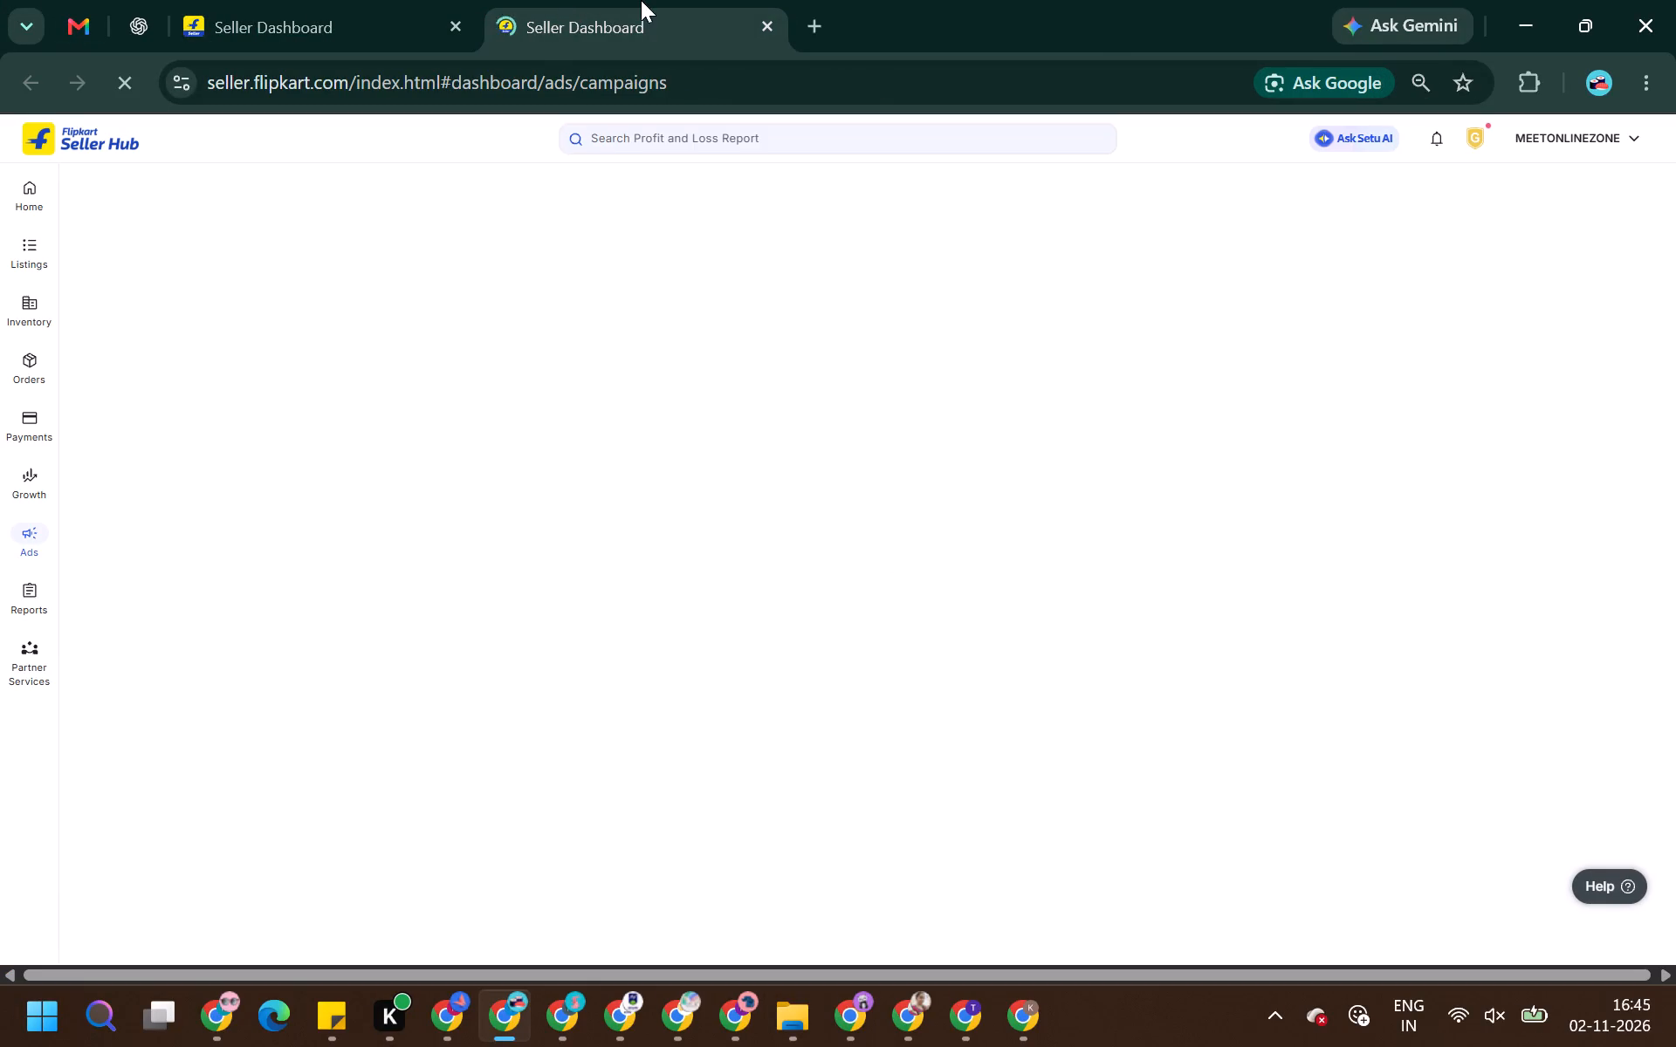
left_click_drag(641, 0, 397, 0)
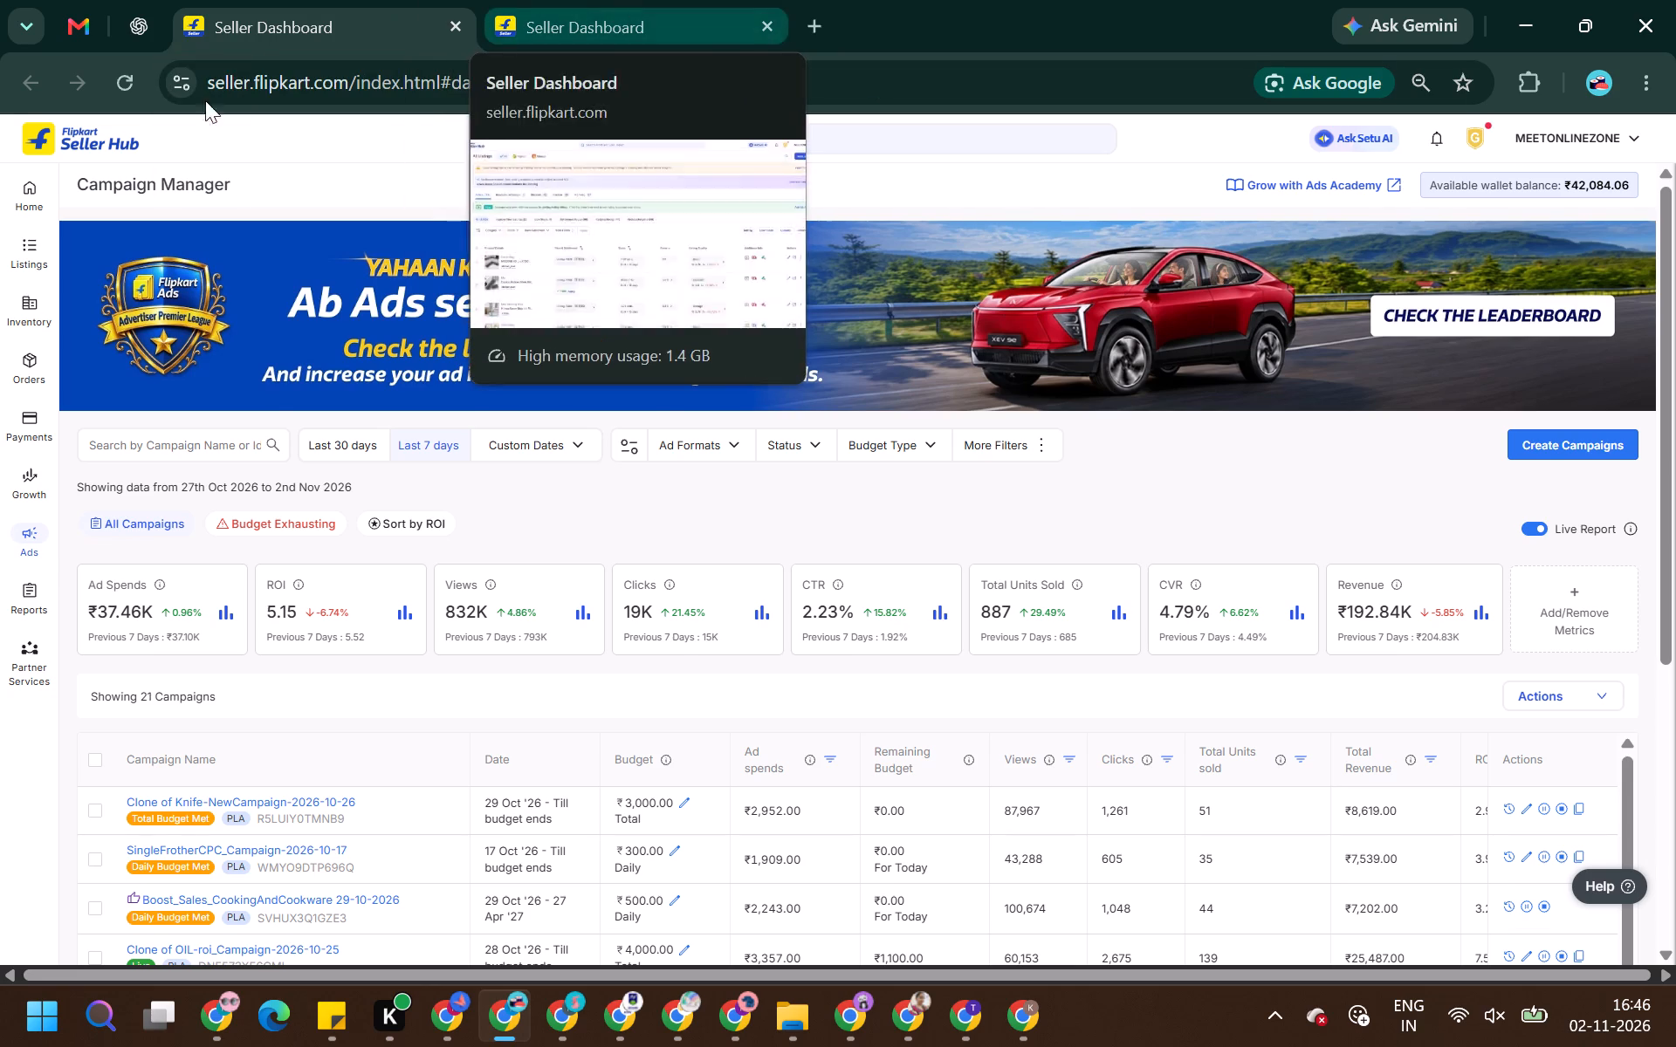
left_click(24, 255)
left_click(555, 0)
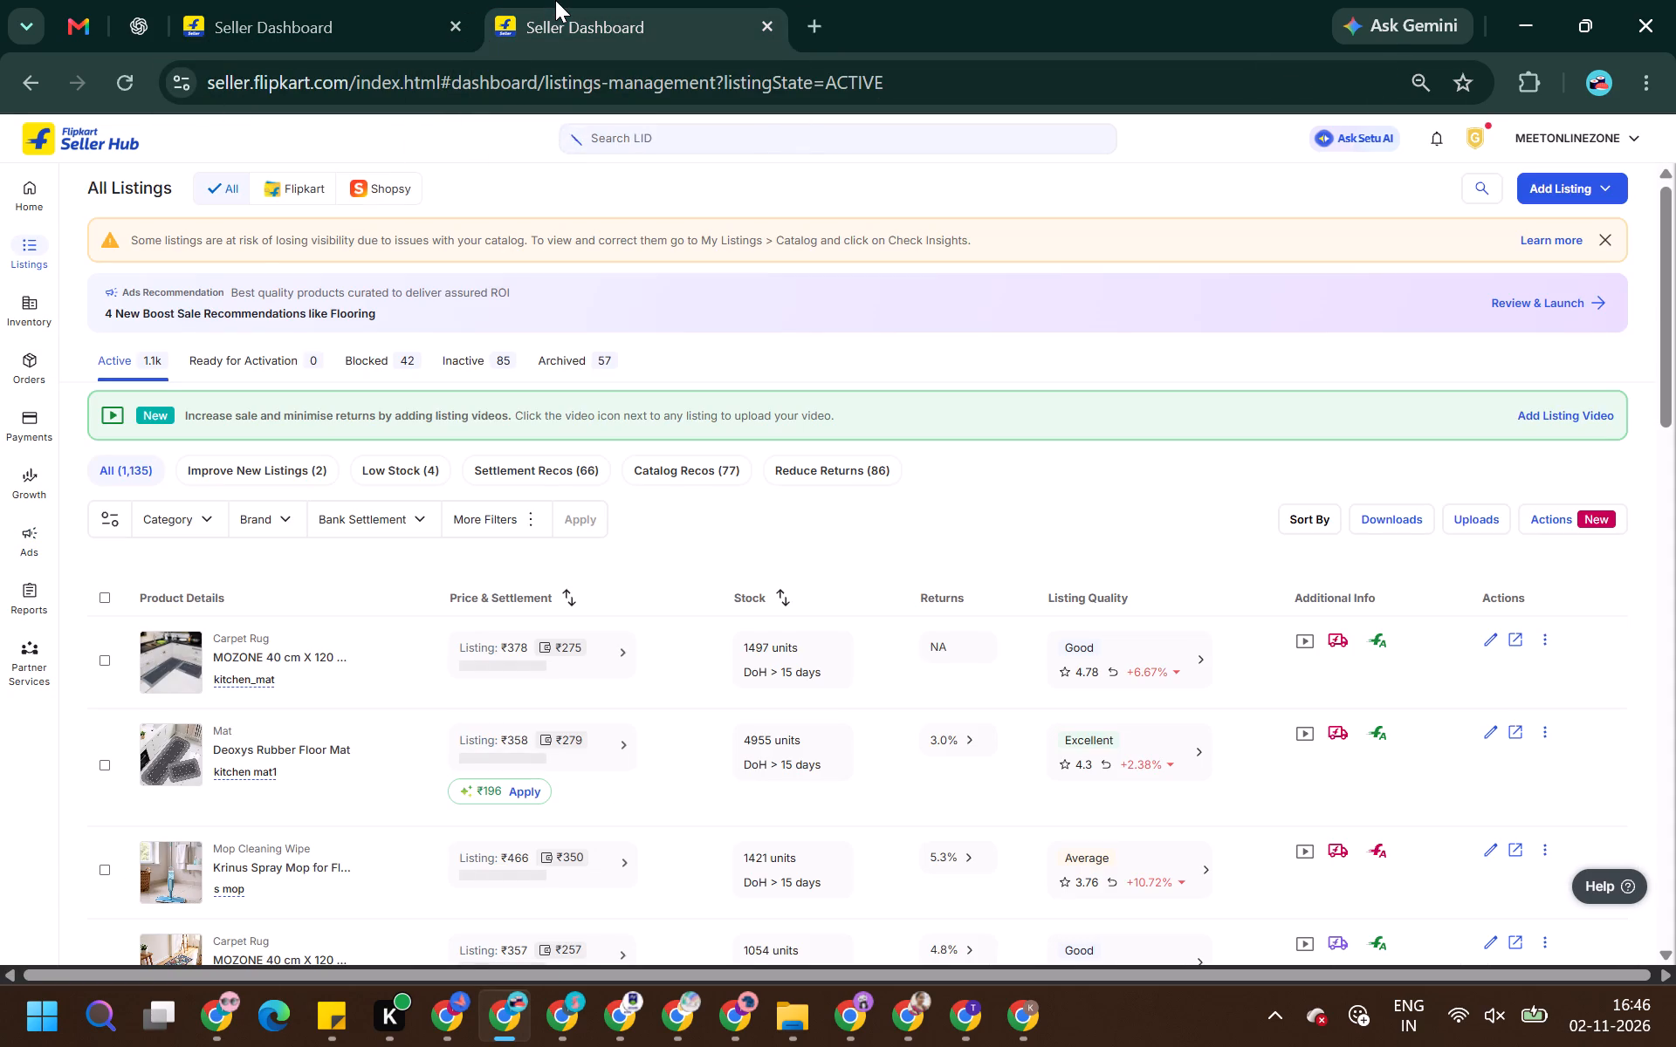
left_click(360, 3)
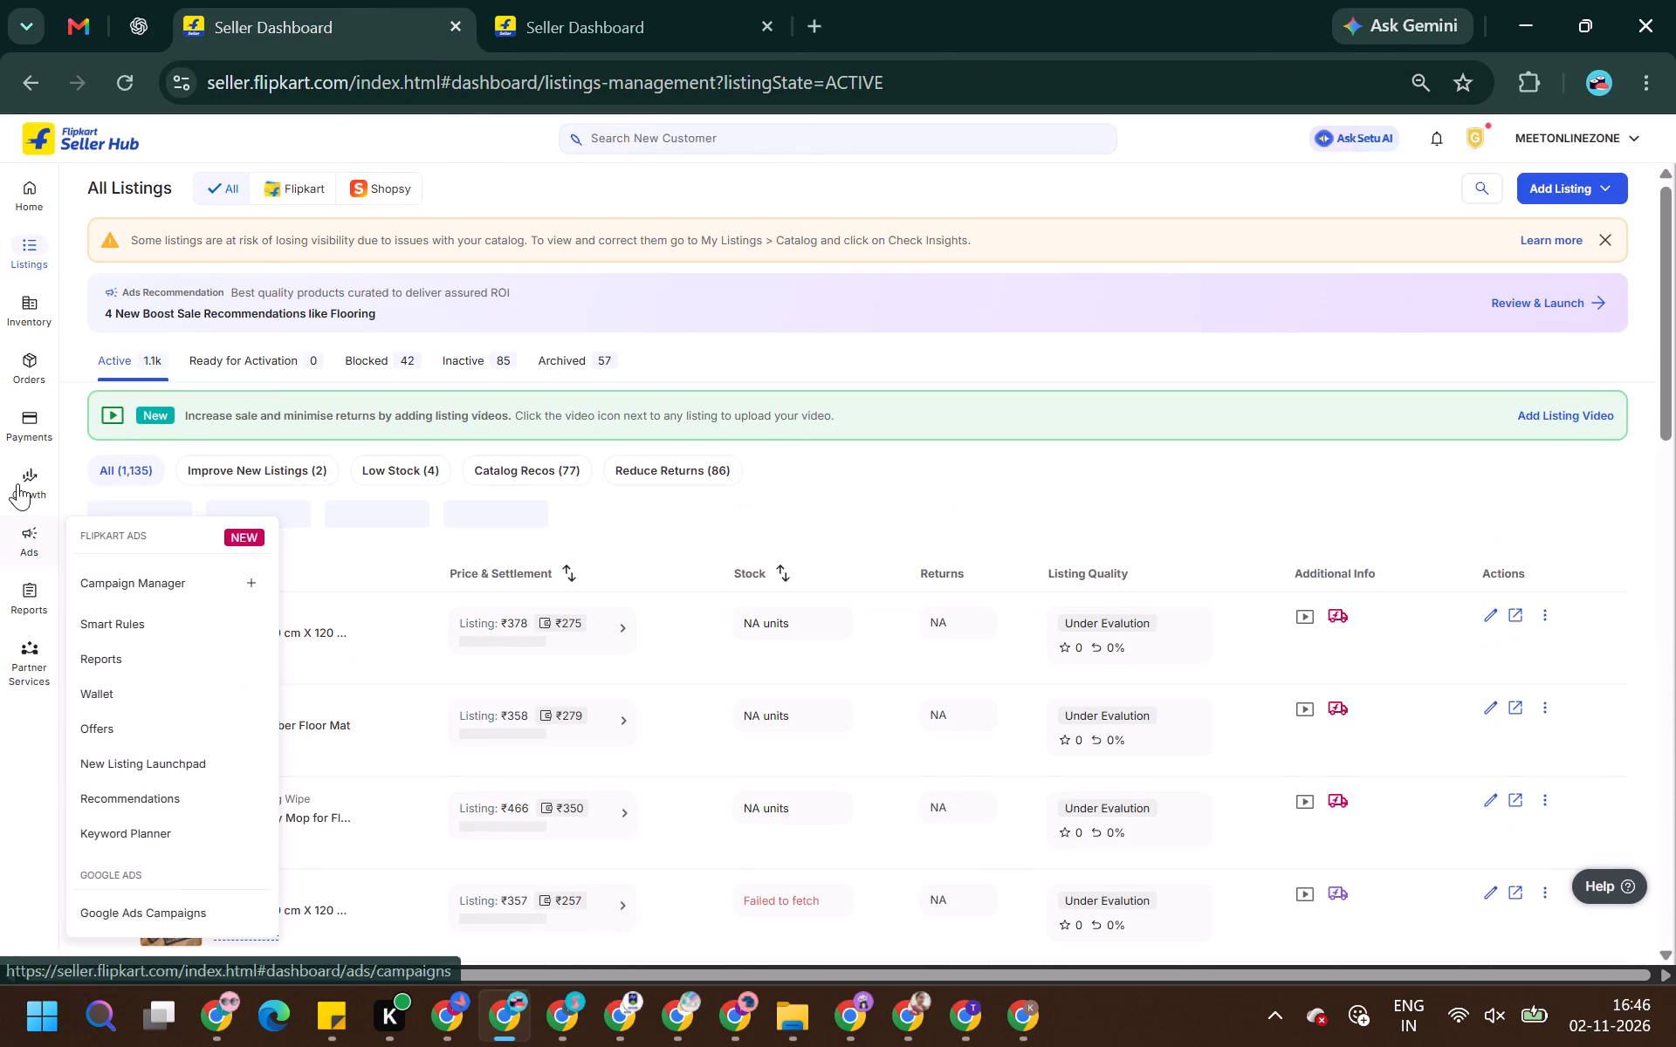
View the growth insights Traffic Report for the last 7 days, including the listings losing conversion.
left_click(17, 483)
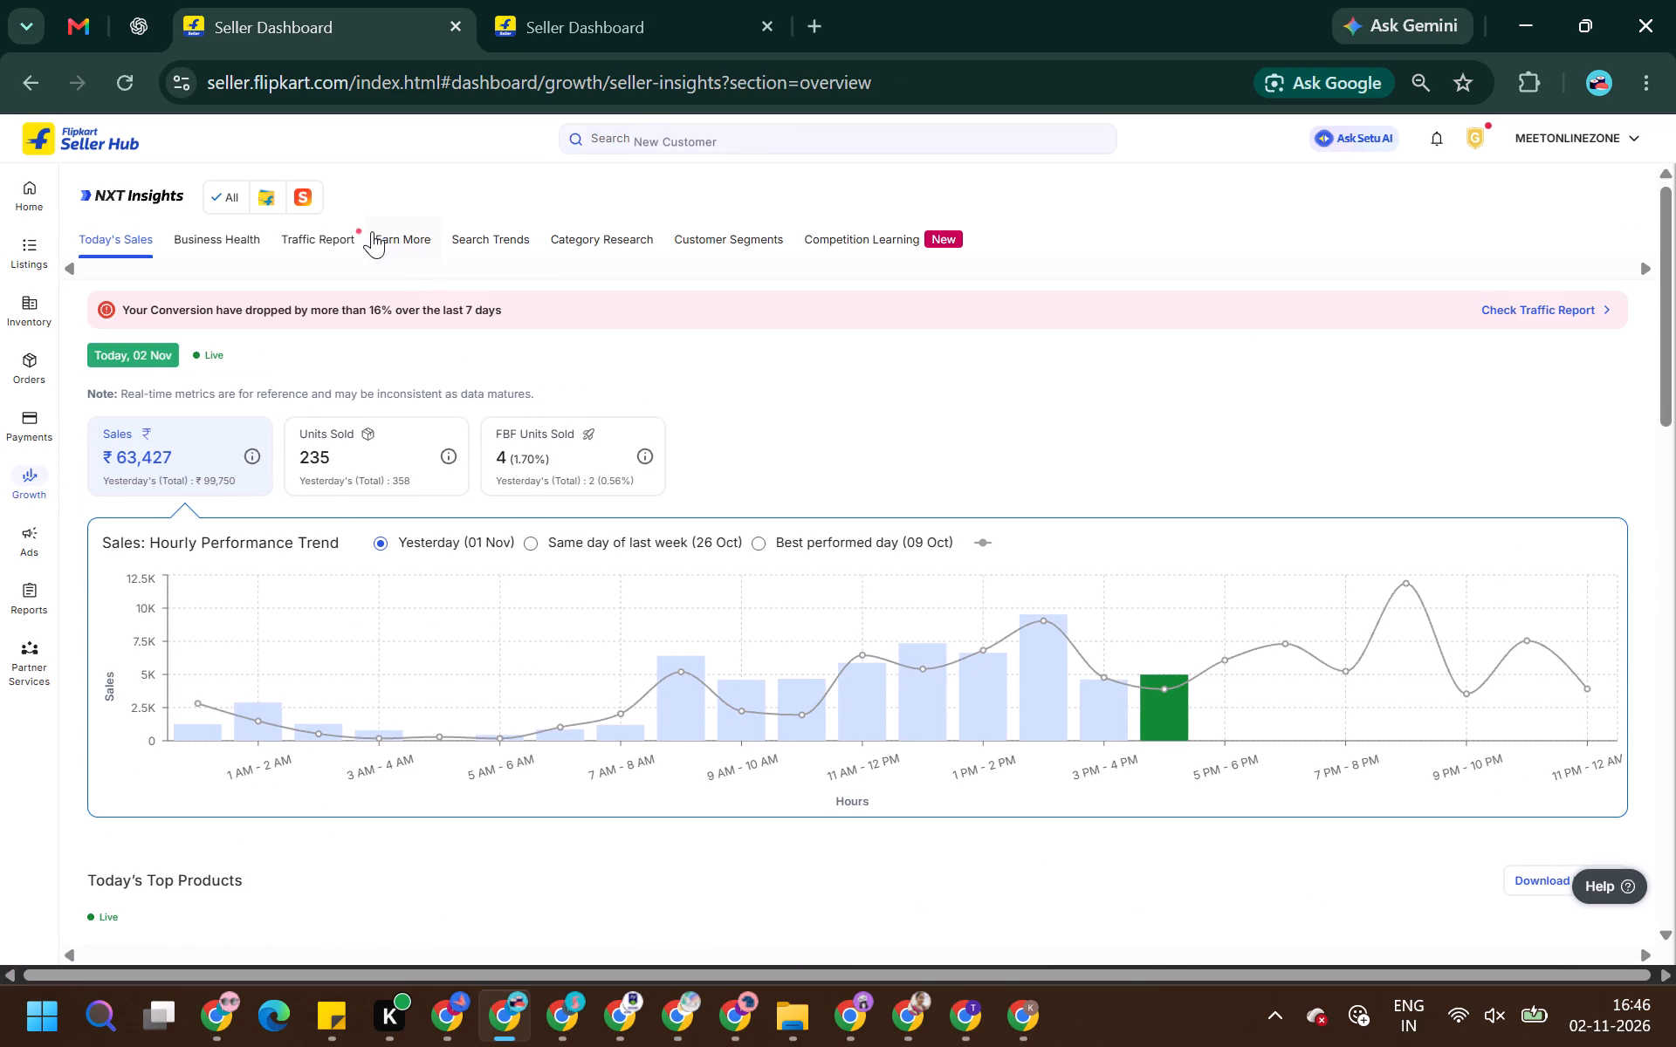
left_click(293, 216)
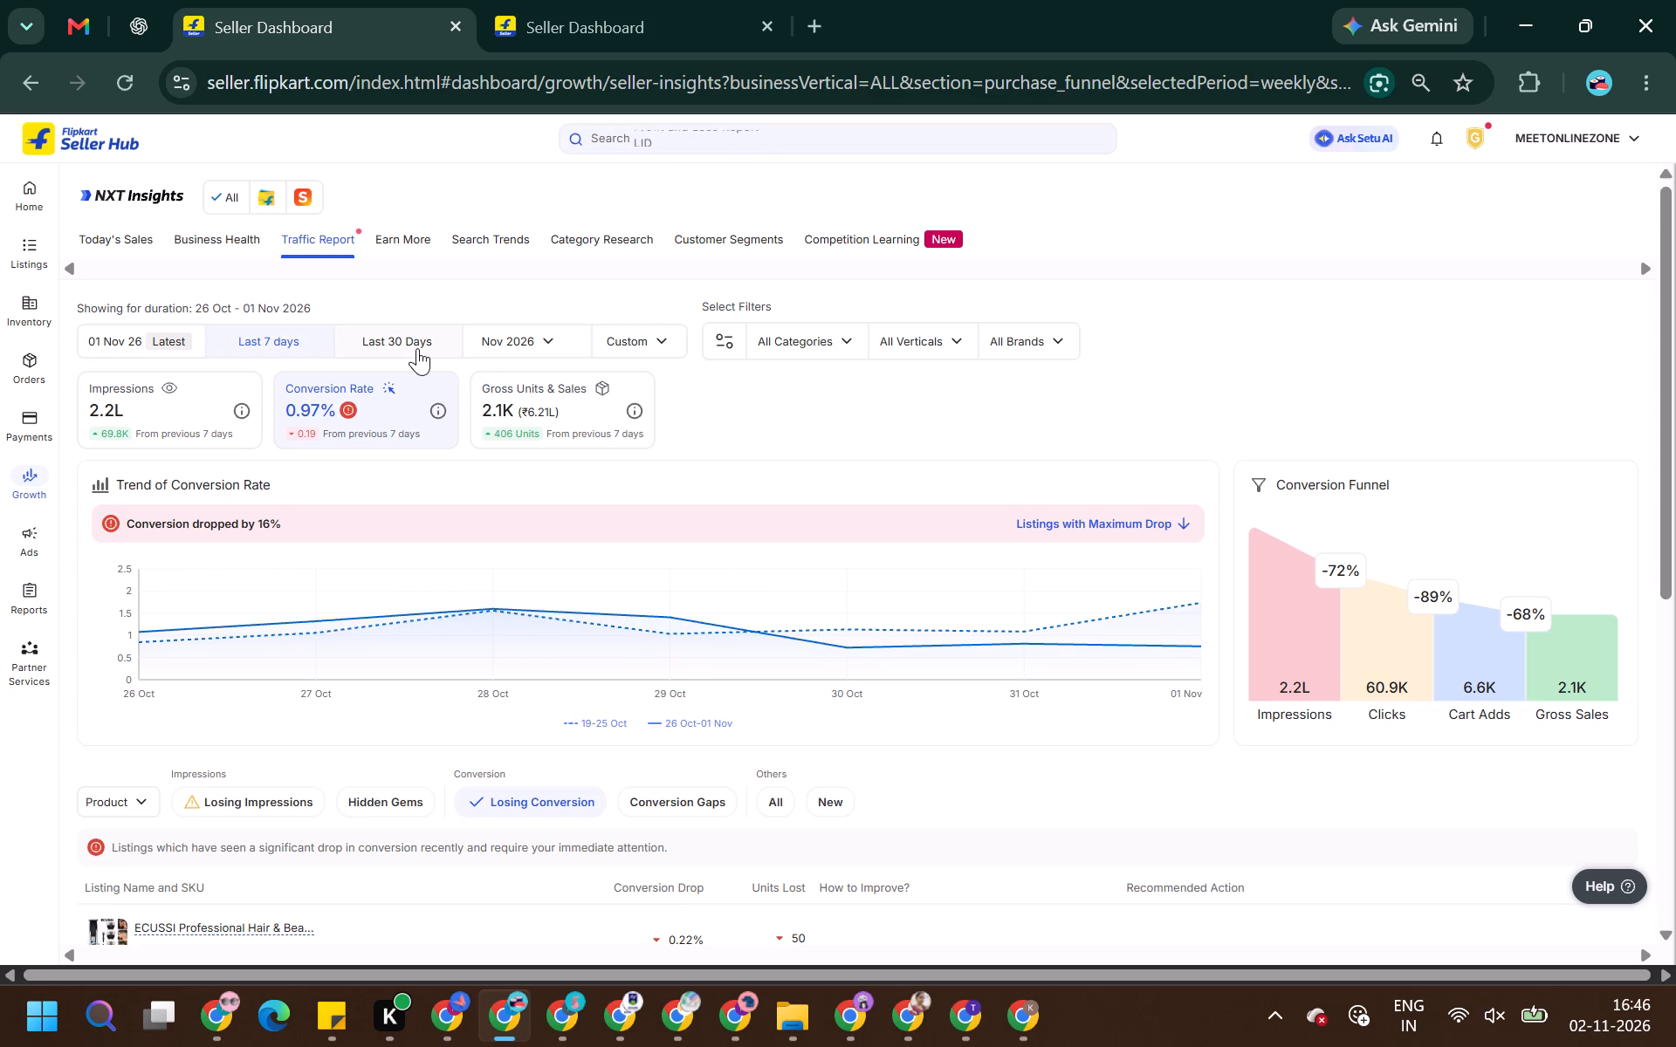
left_click(645, 334)
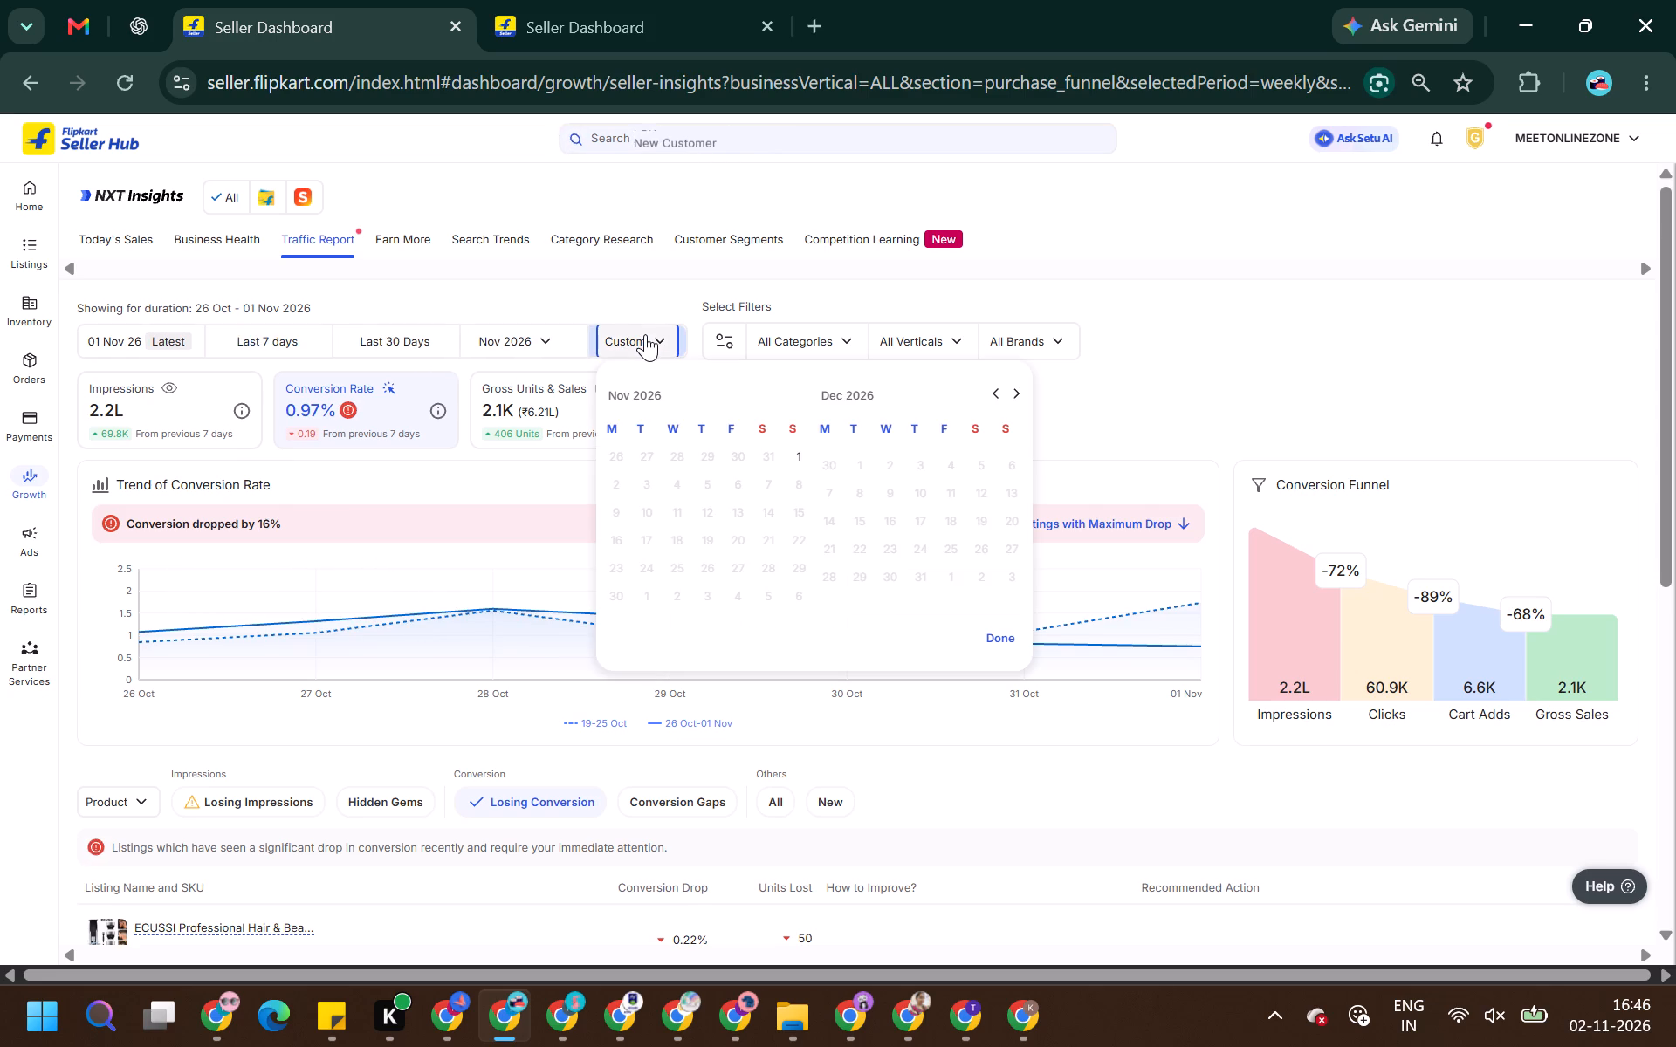
left_click(481, 322)
left_click(286, 332)
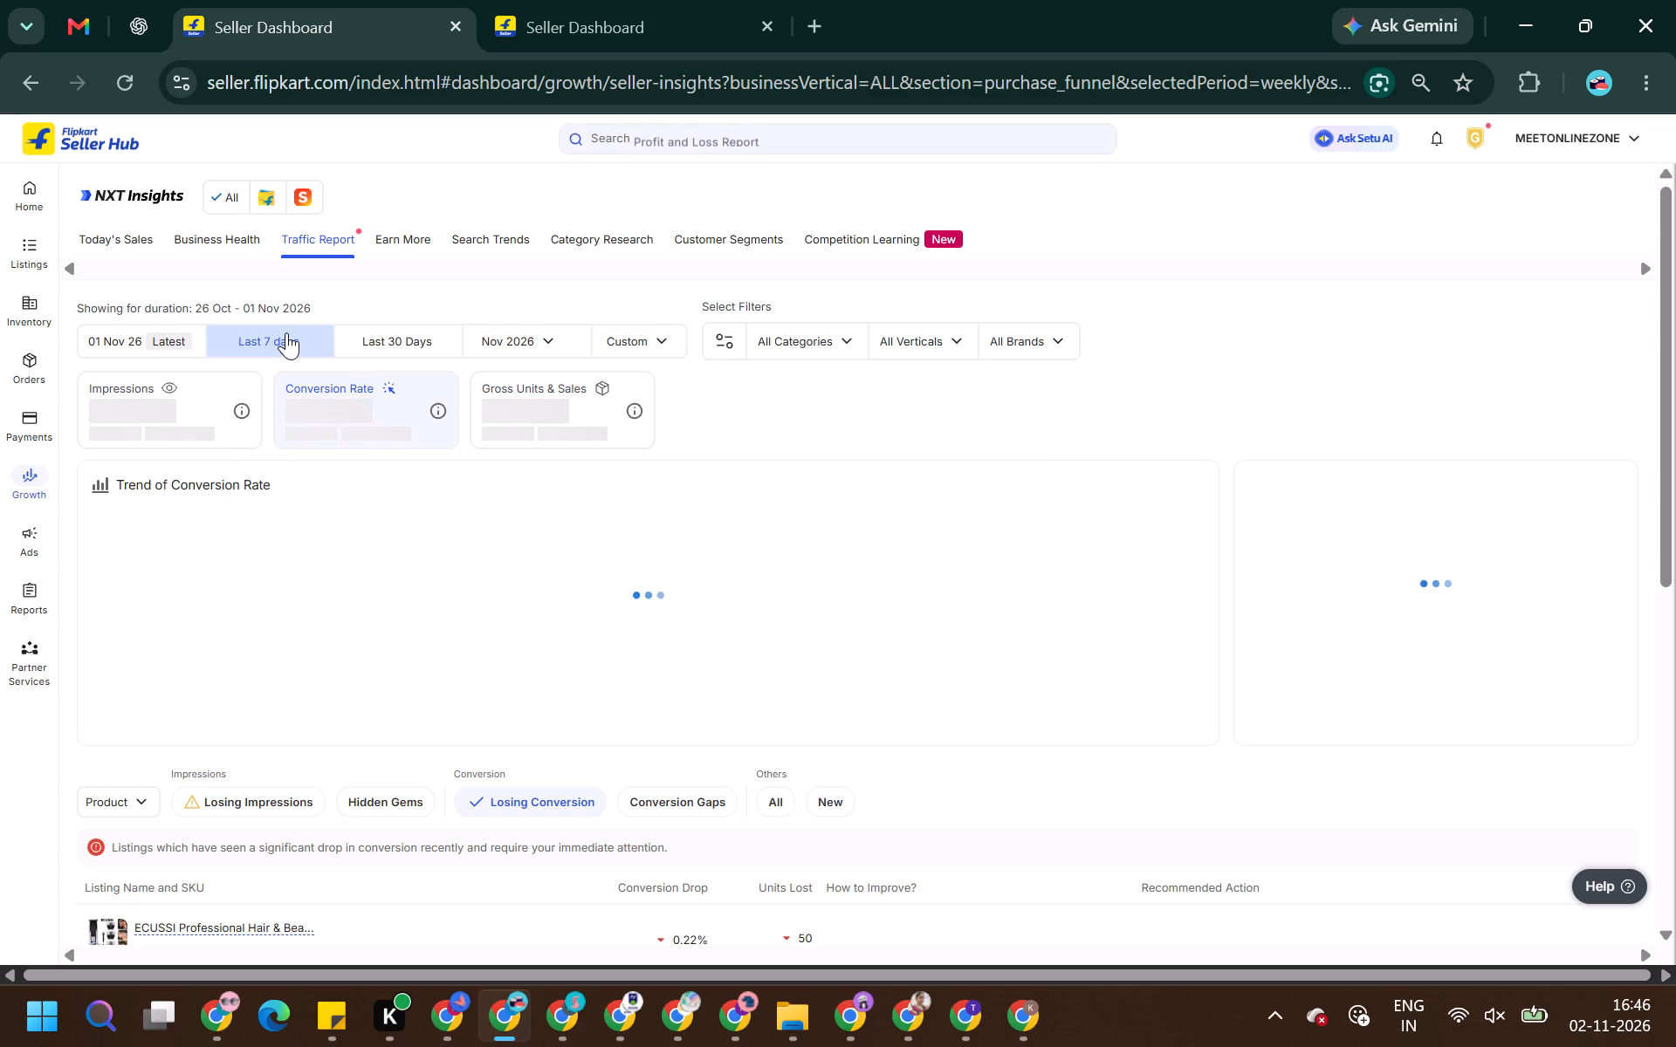
scroll(597, 229, "down", 4)
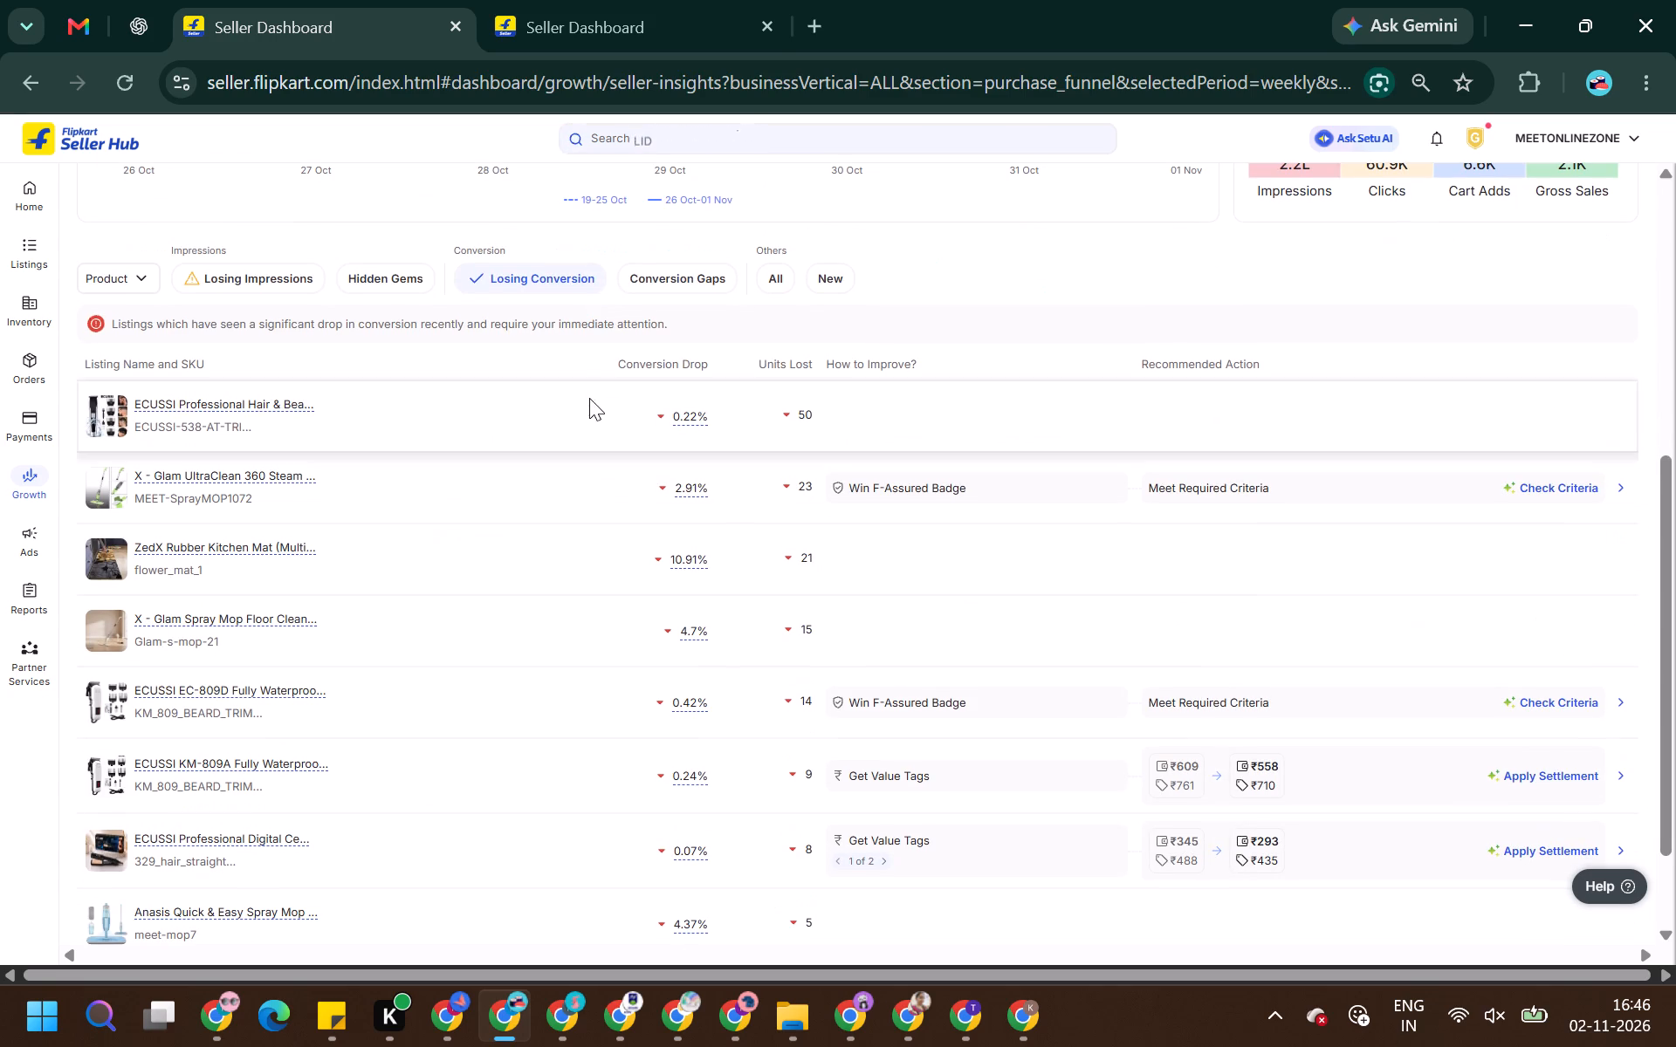
Show all products in the Traffic Report and look over their impressions, conversion and sales.
left_click(584, 0)
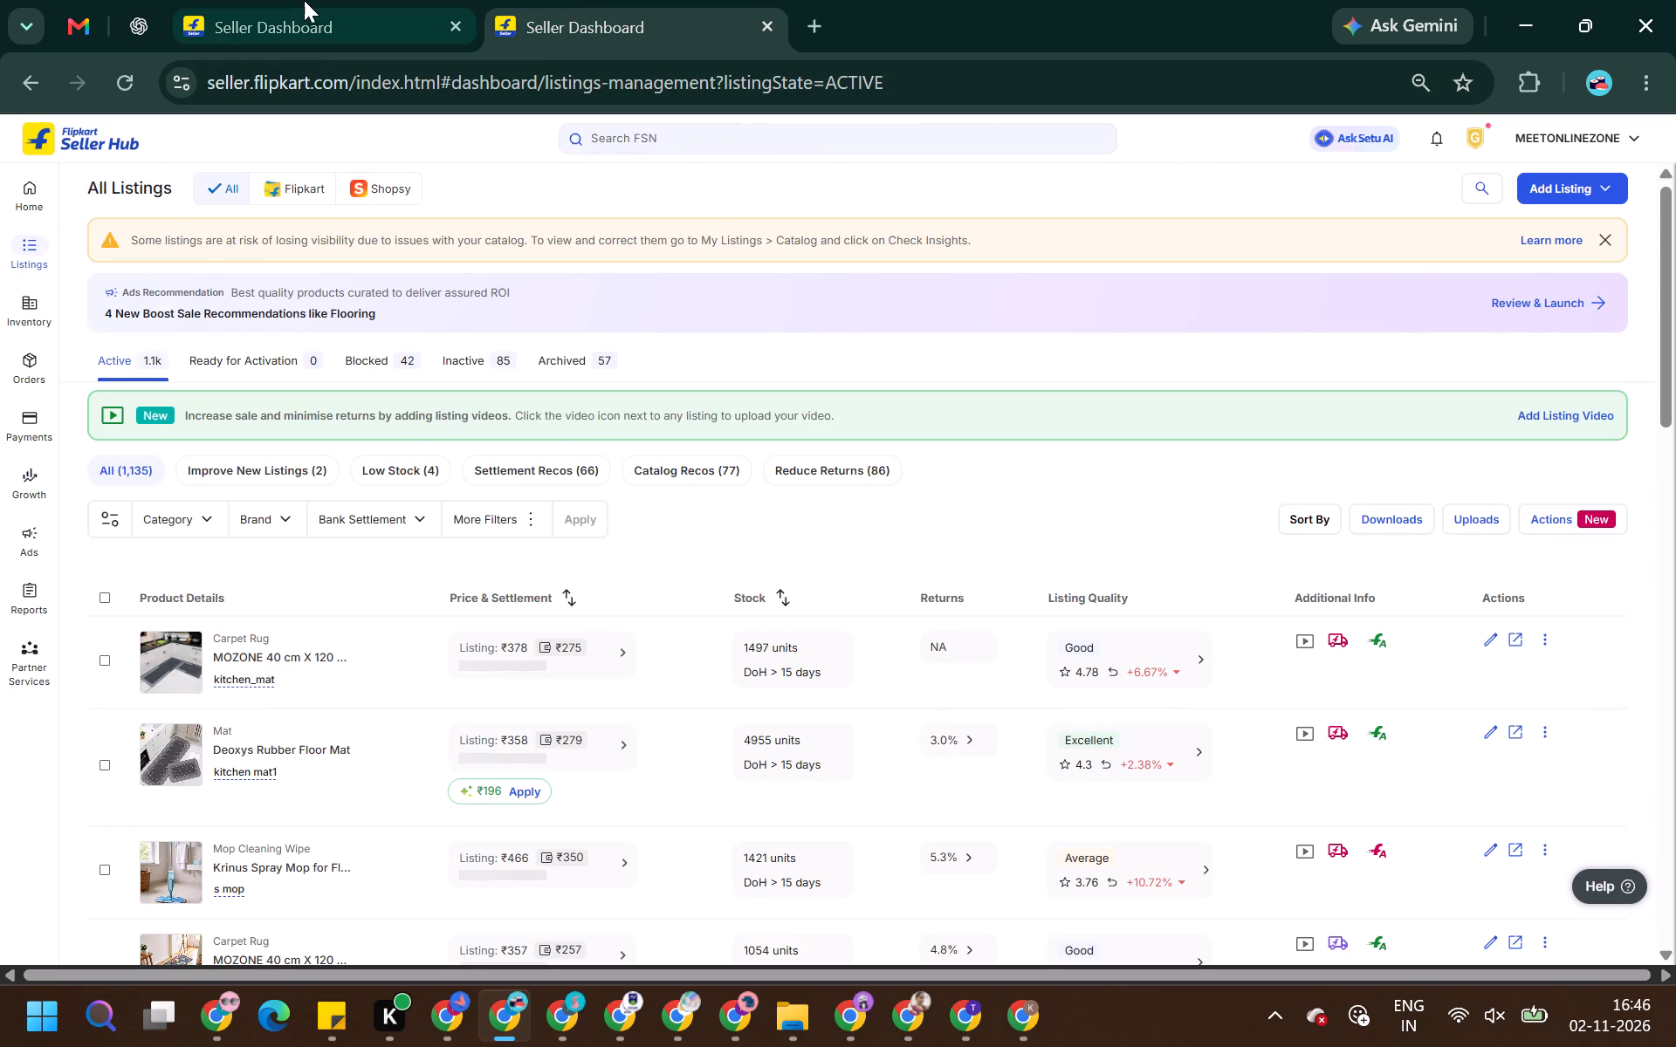
left_click(305, 0)
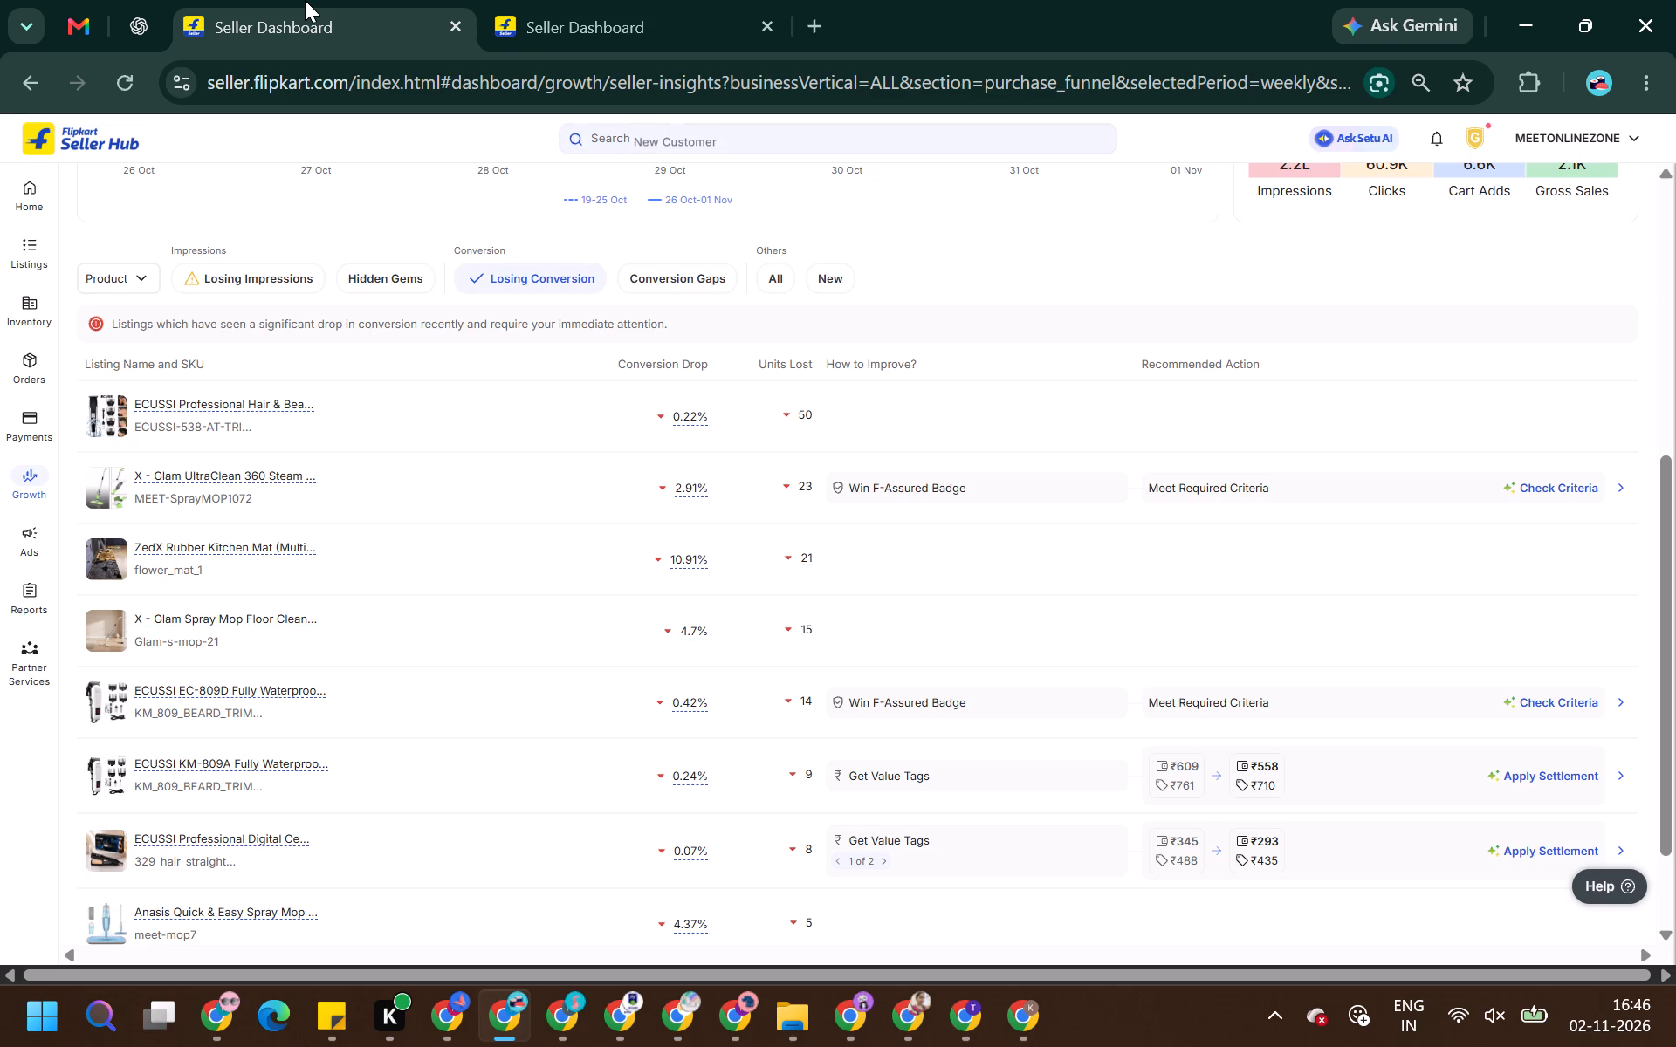
scroll(264, 513, "up", 2)
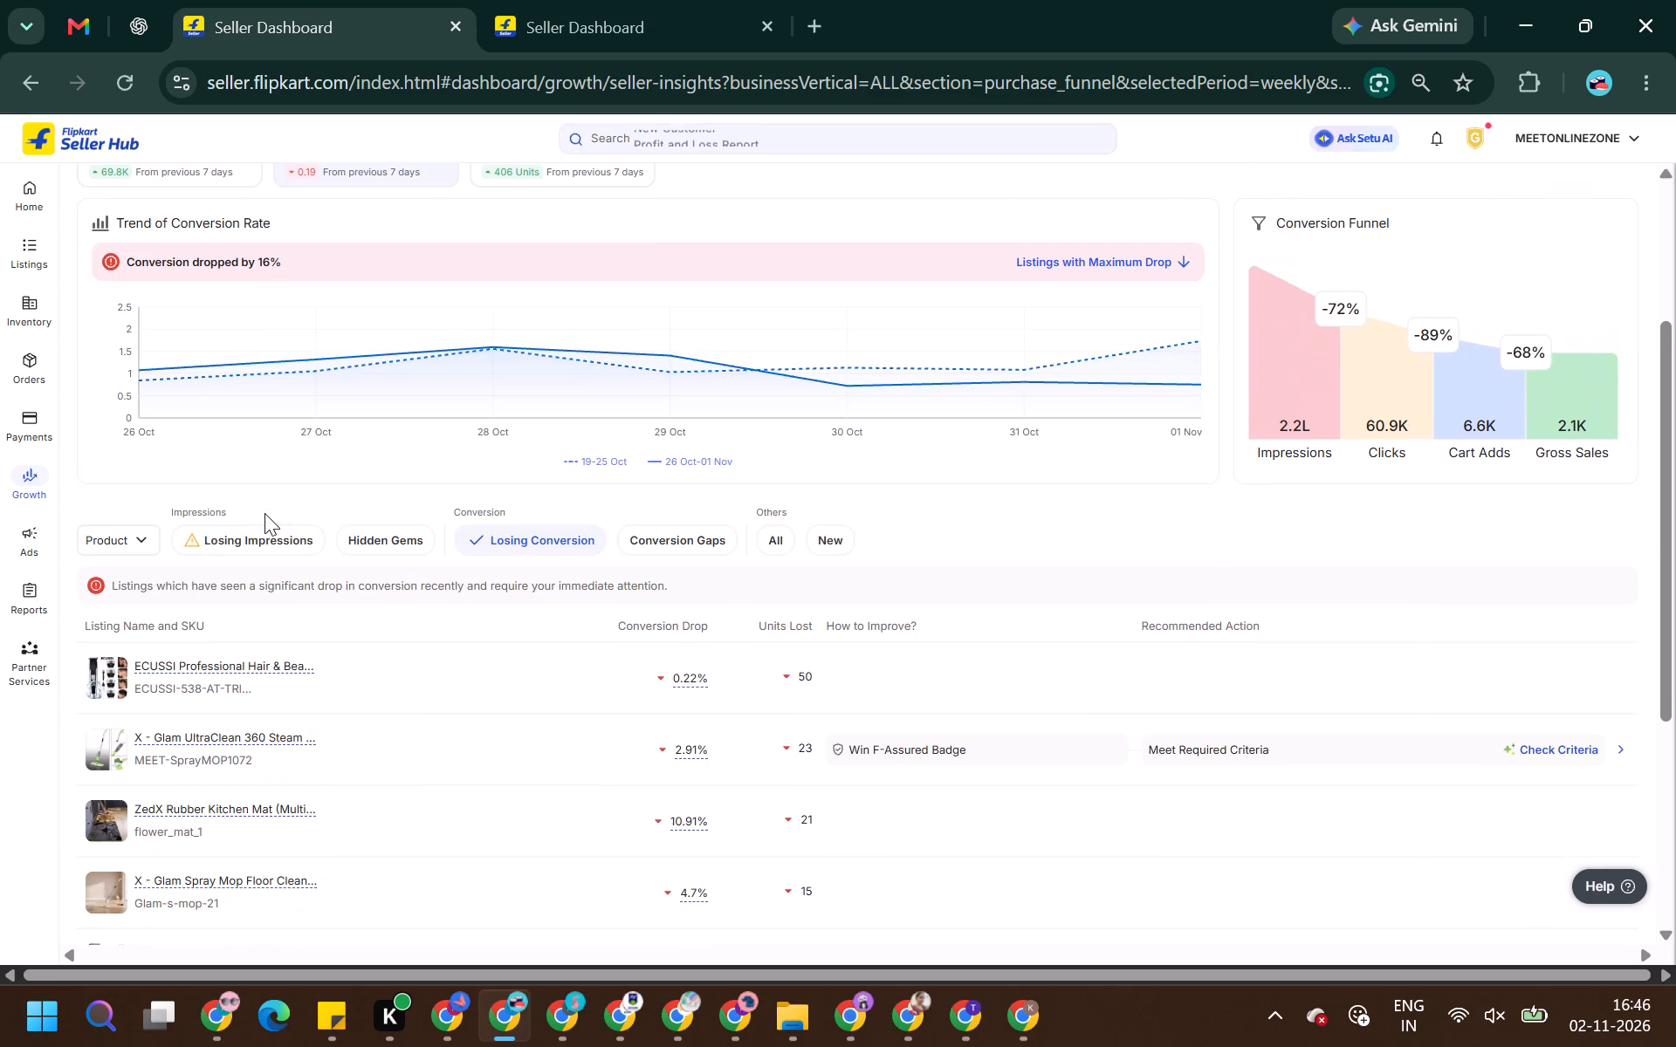
scroll(254, 548, "down", 2)
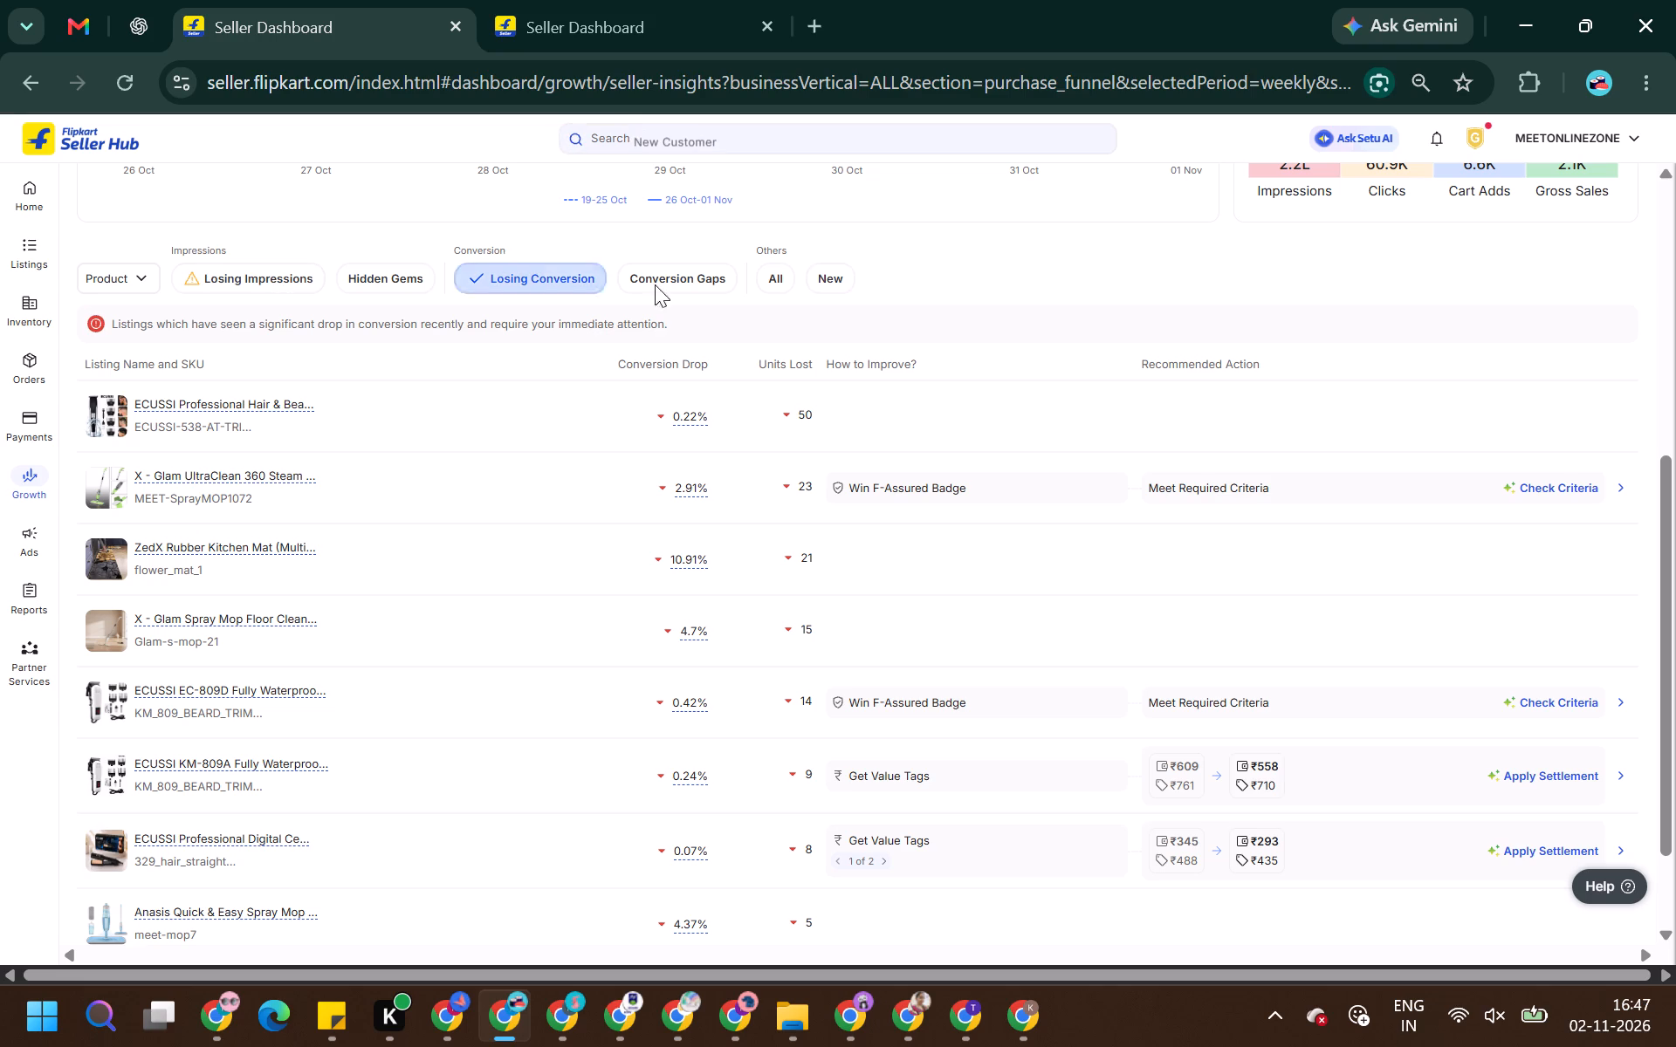
left_click(786, 285)
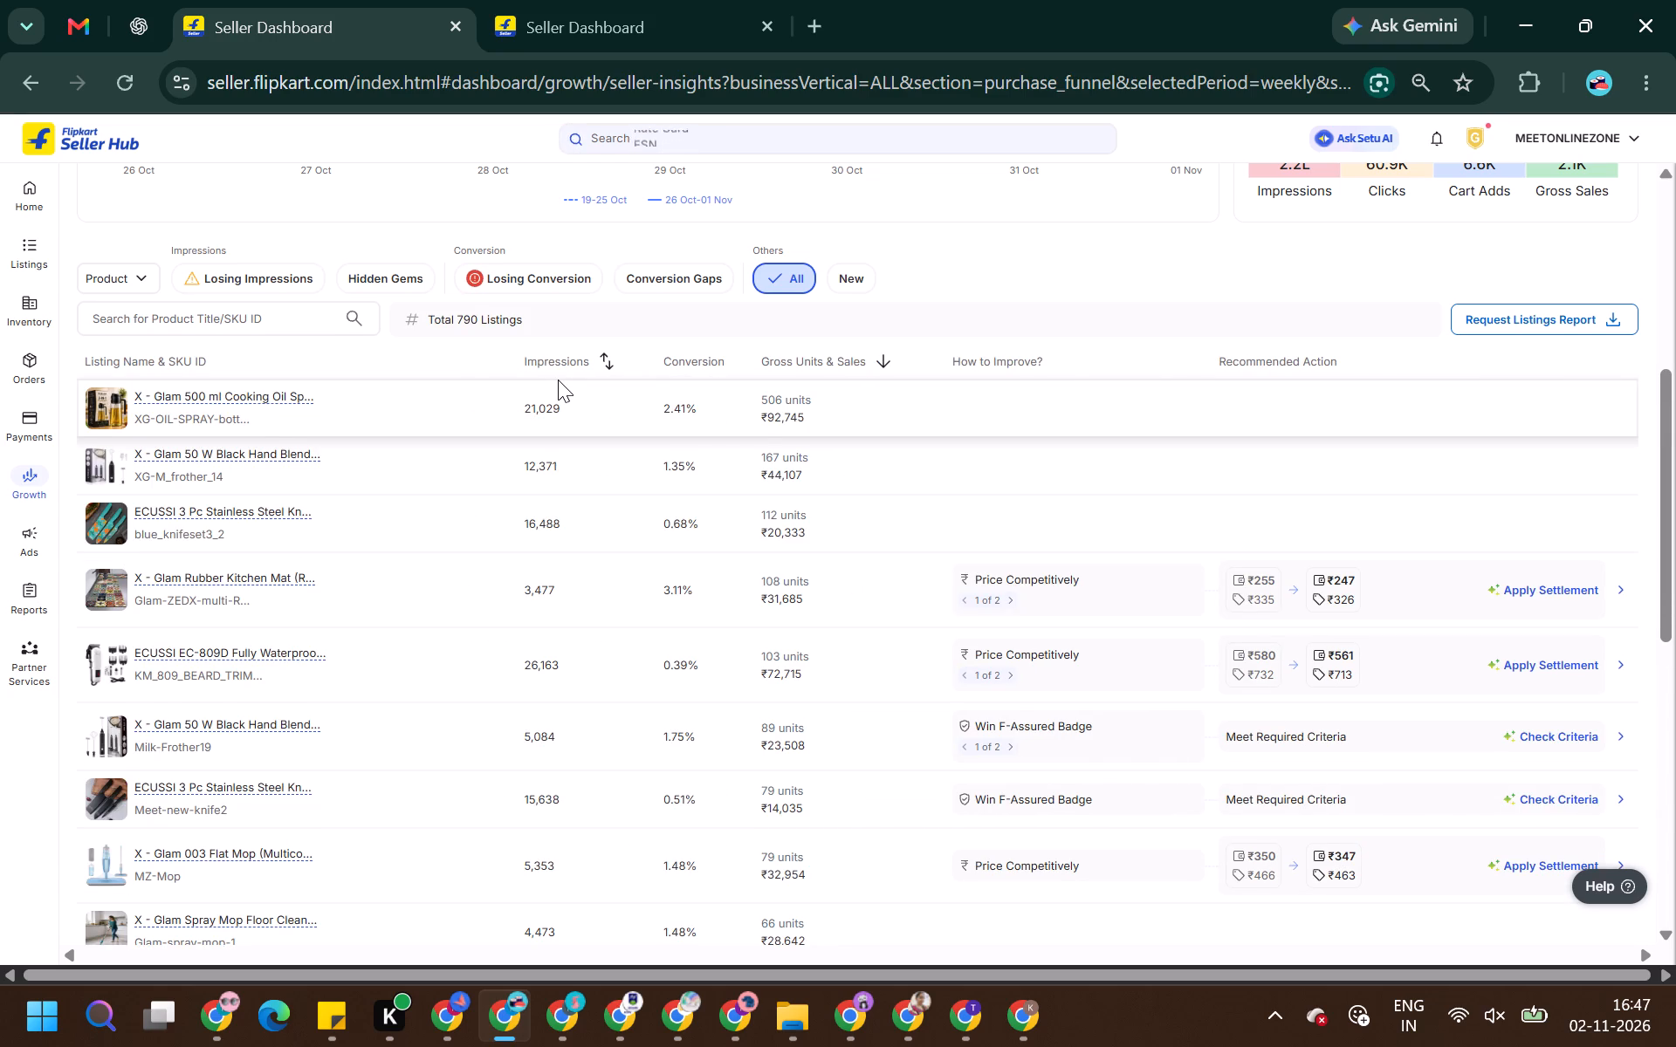
scroll(558, 380, "down", 2)
scroll(555, 380, "up", 2)
Move the active listings page into its own maximised window, separate from the Traffic Report.
left_click(646, 0)
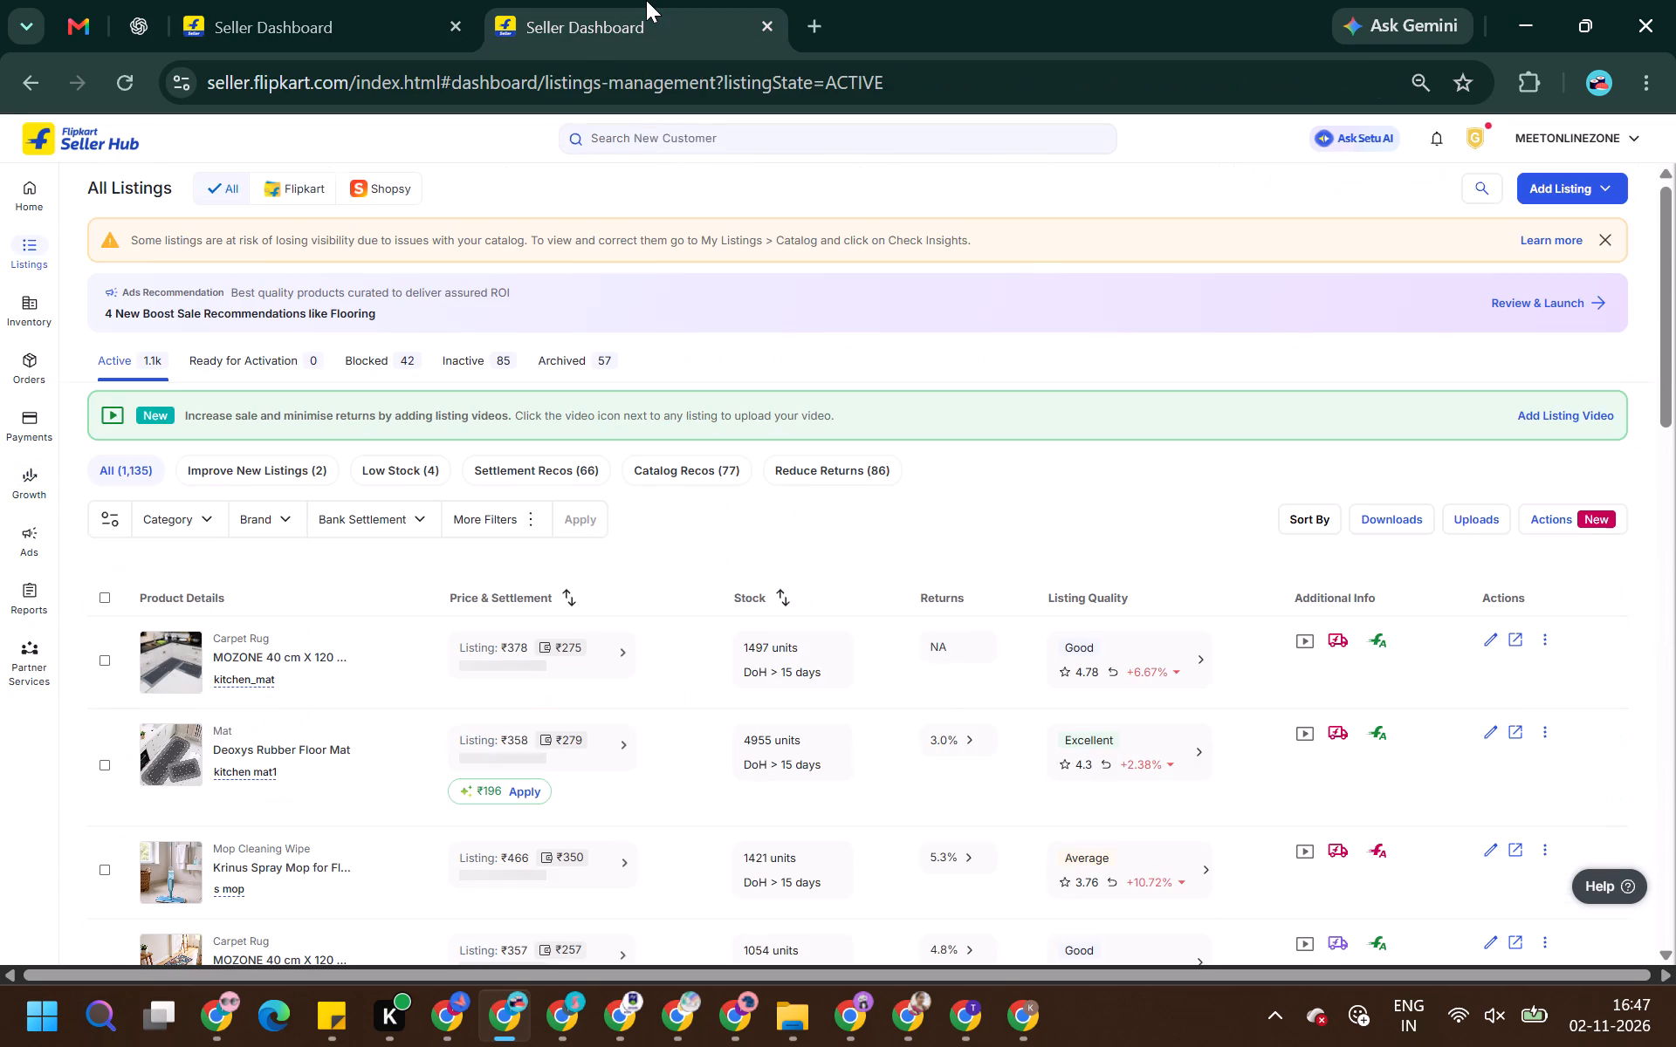
left_click_drag(626, 3, 659, 97)
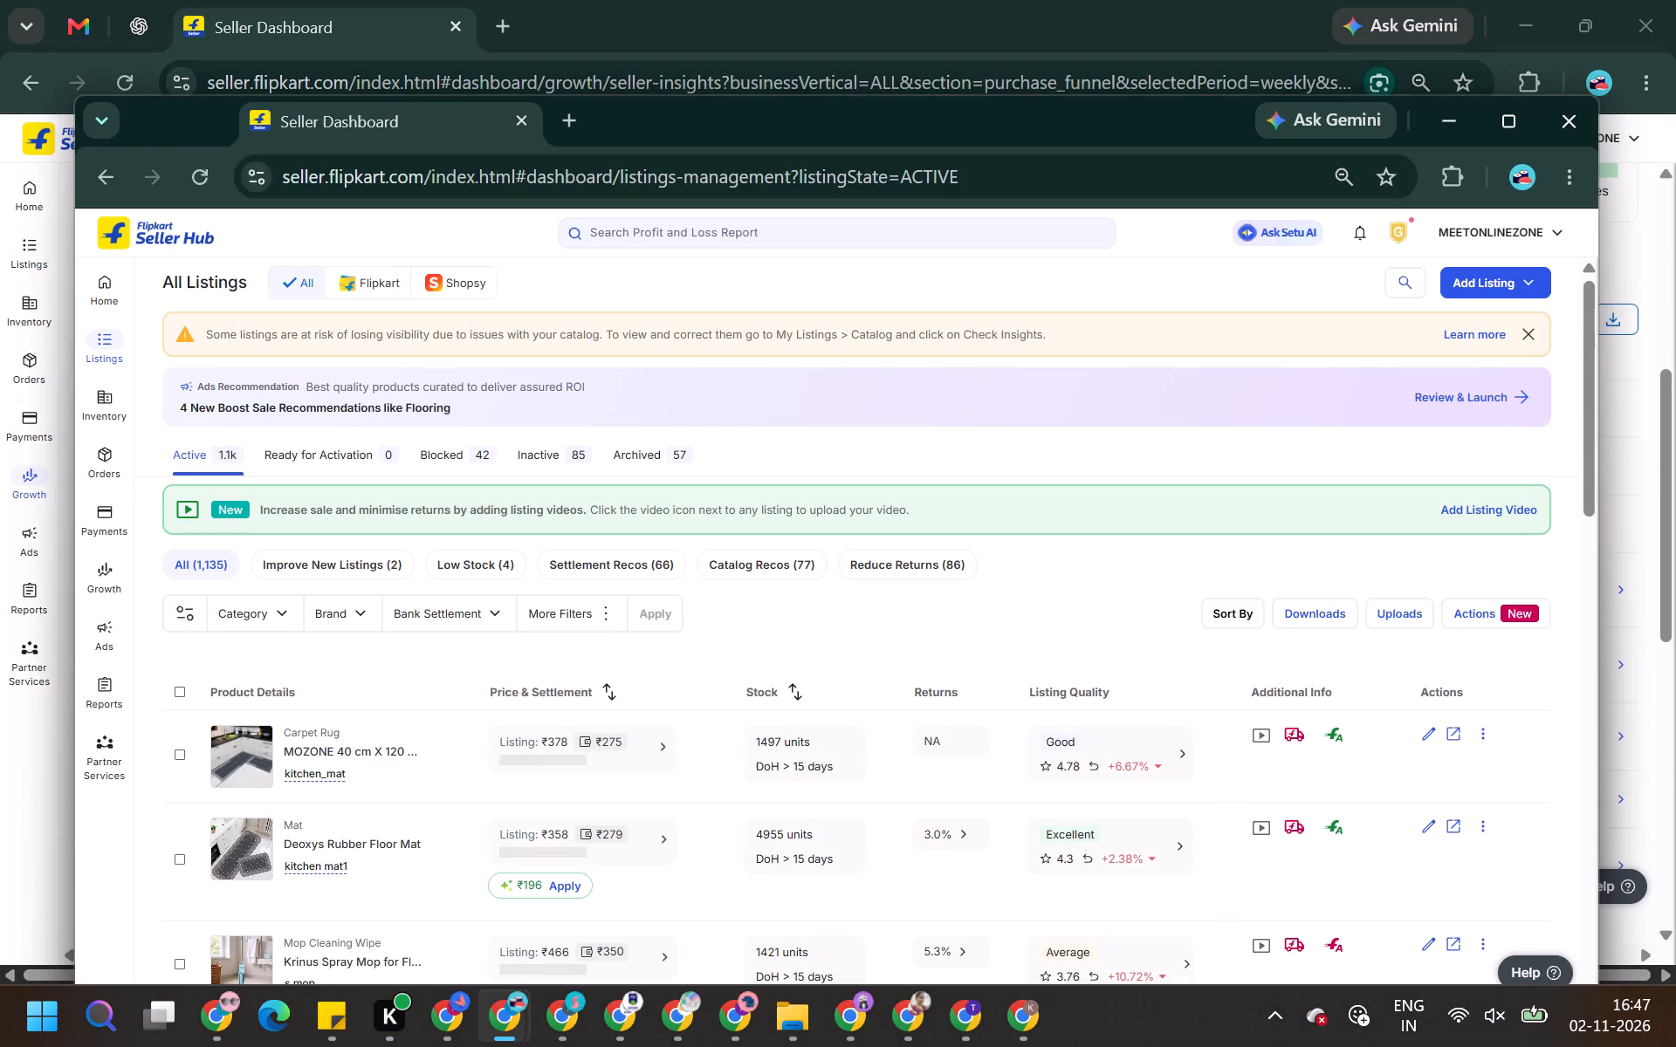
left_click(1487, 131)
key("alt+Tab")
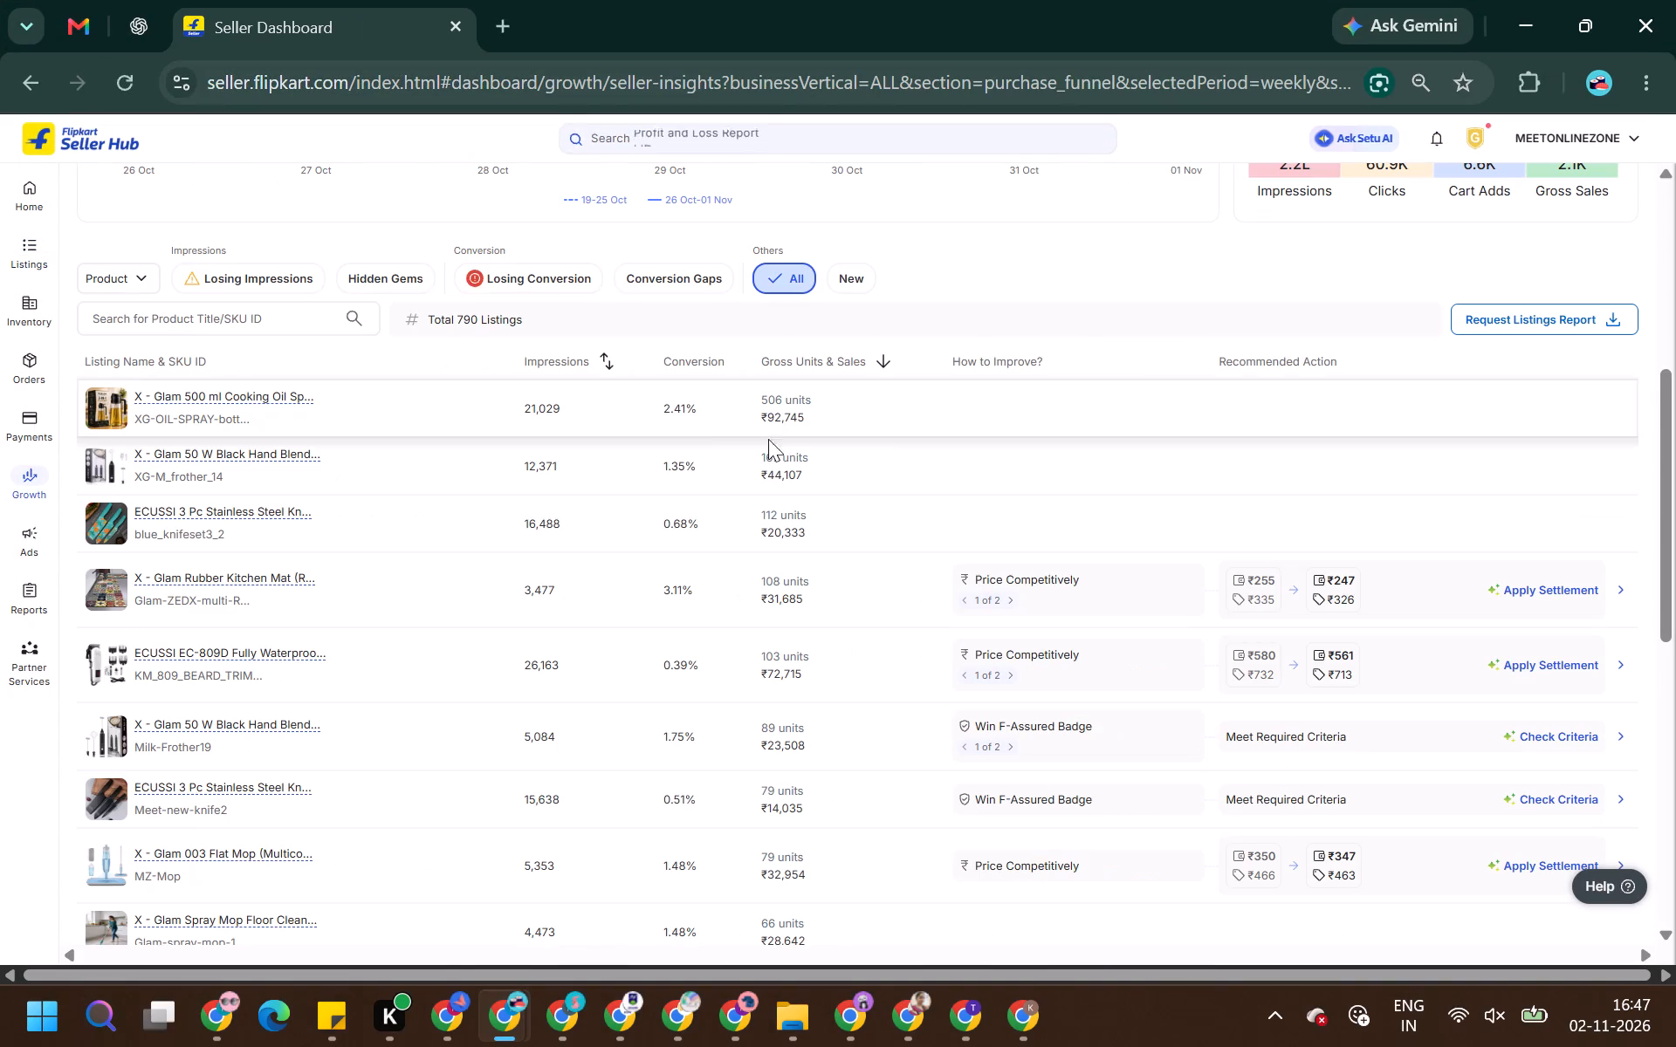
key("alt+Tab")
Consult the sticky note that lists the target settlement price for each product.
left_click(333, 1009)
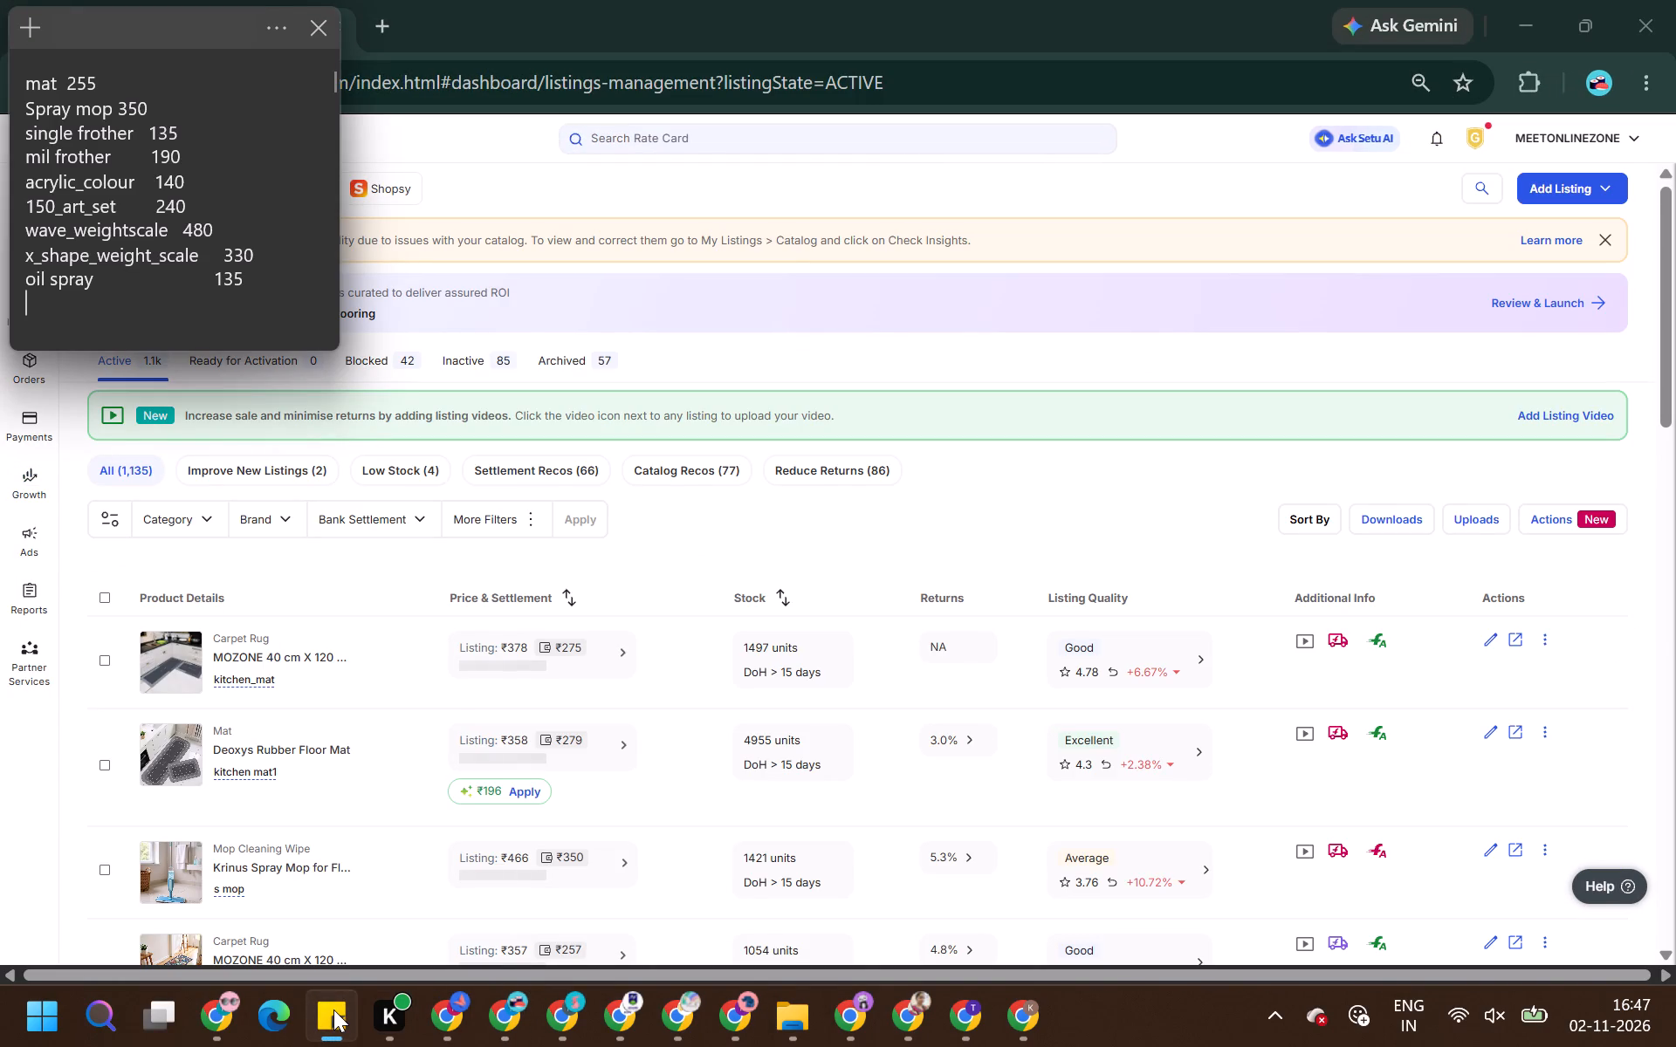
left_click(333, 1009)
key("alt+Tab")
key("alt+Tab")
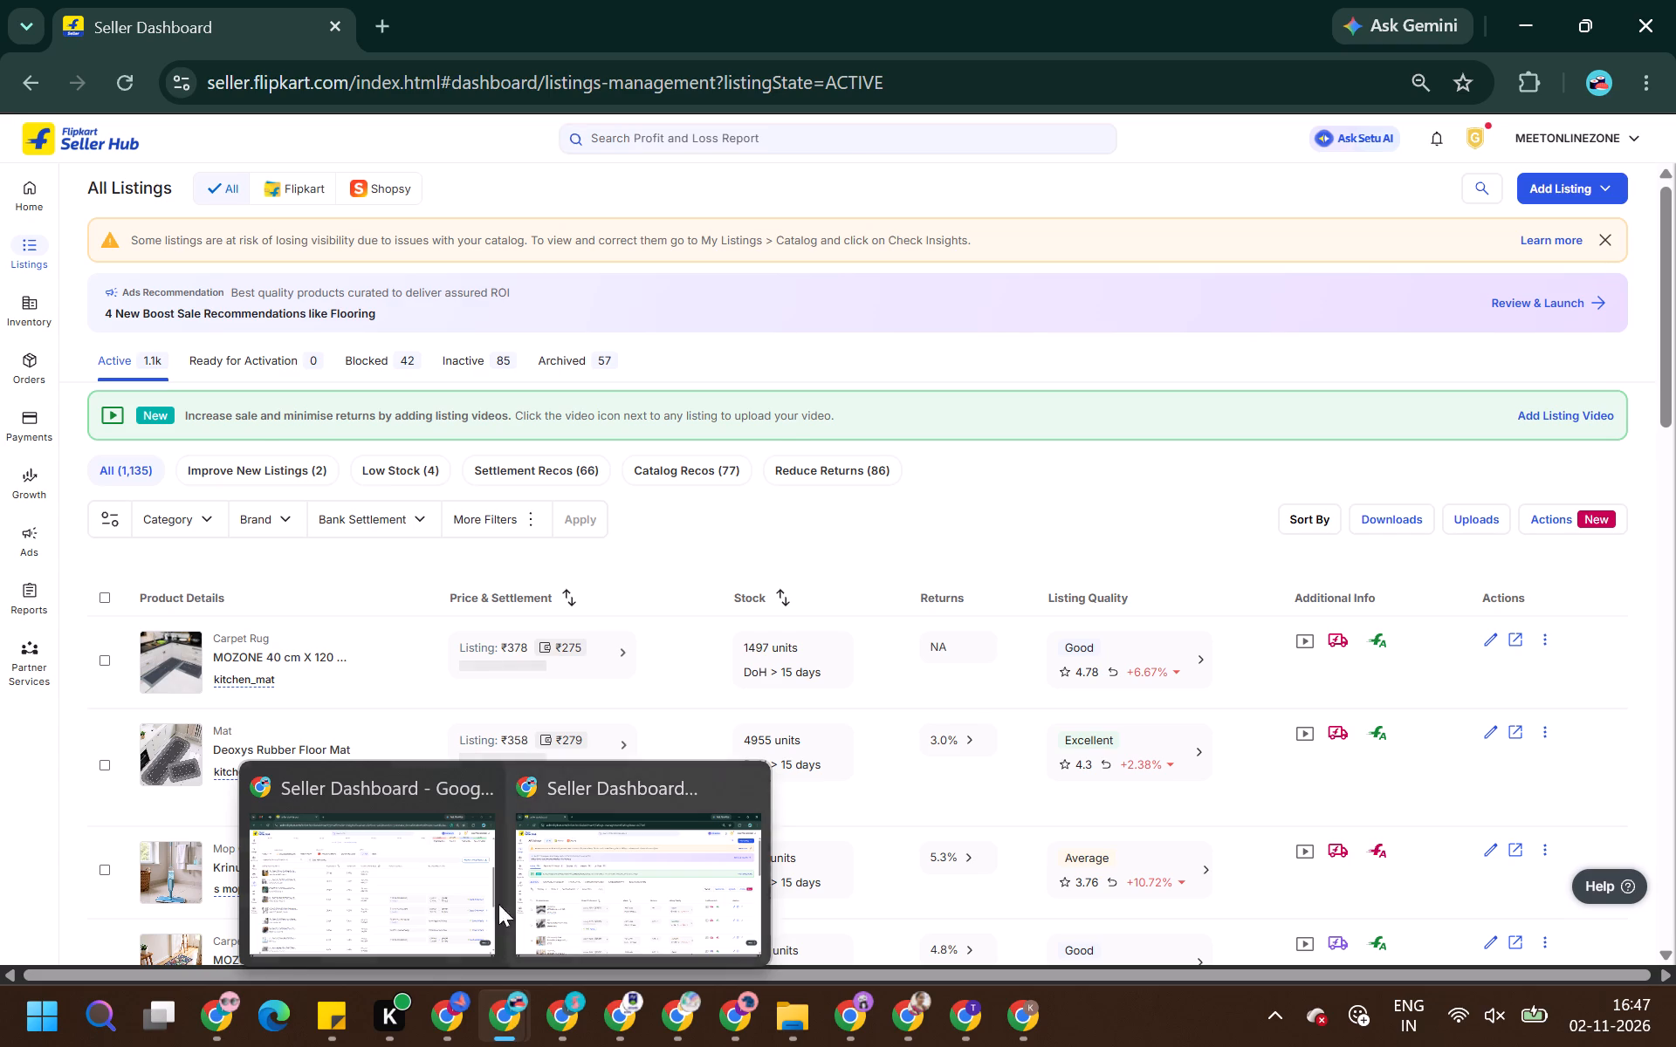
Search the listings for SKU XG-OIL-SPRAY-bottle-BLK, copied from the Traffic Report, and check its settlement against the price note.
left_click(443, 852)
key("alt+Tab")
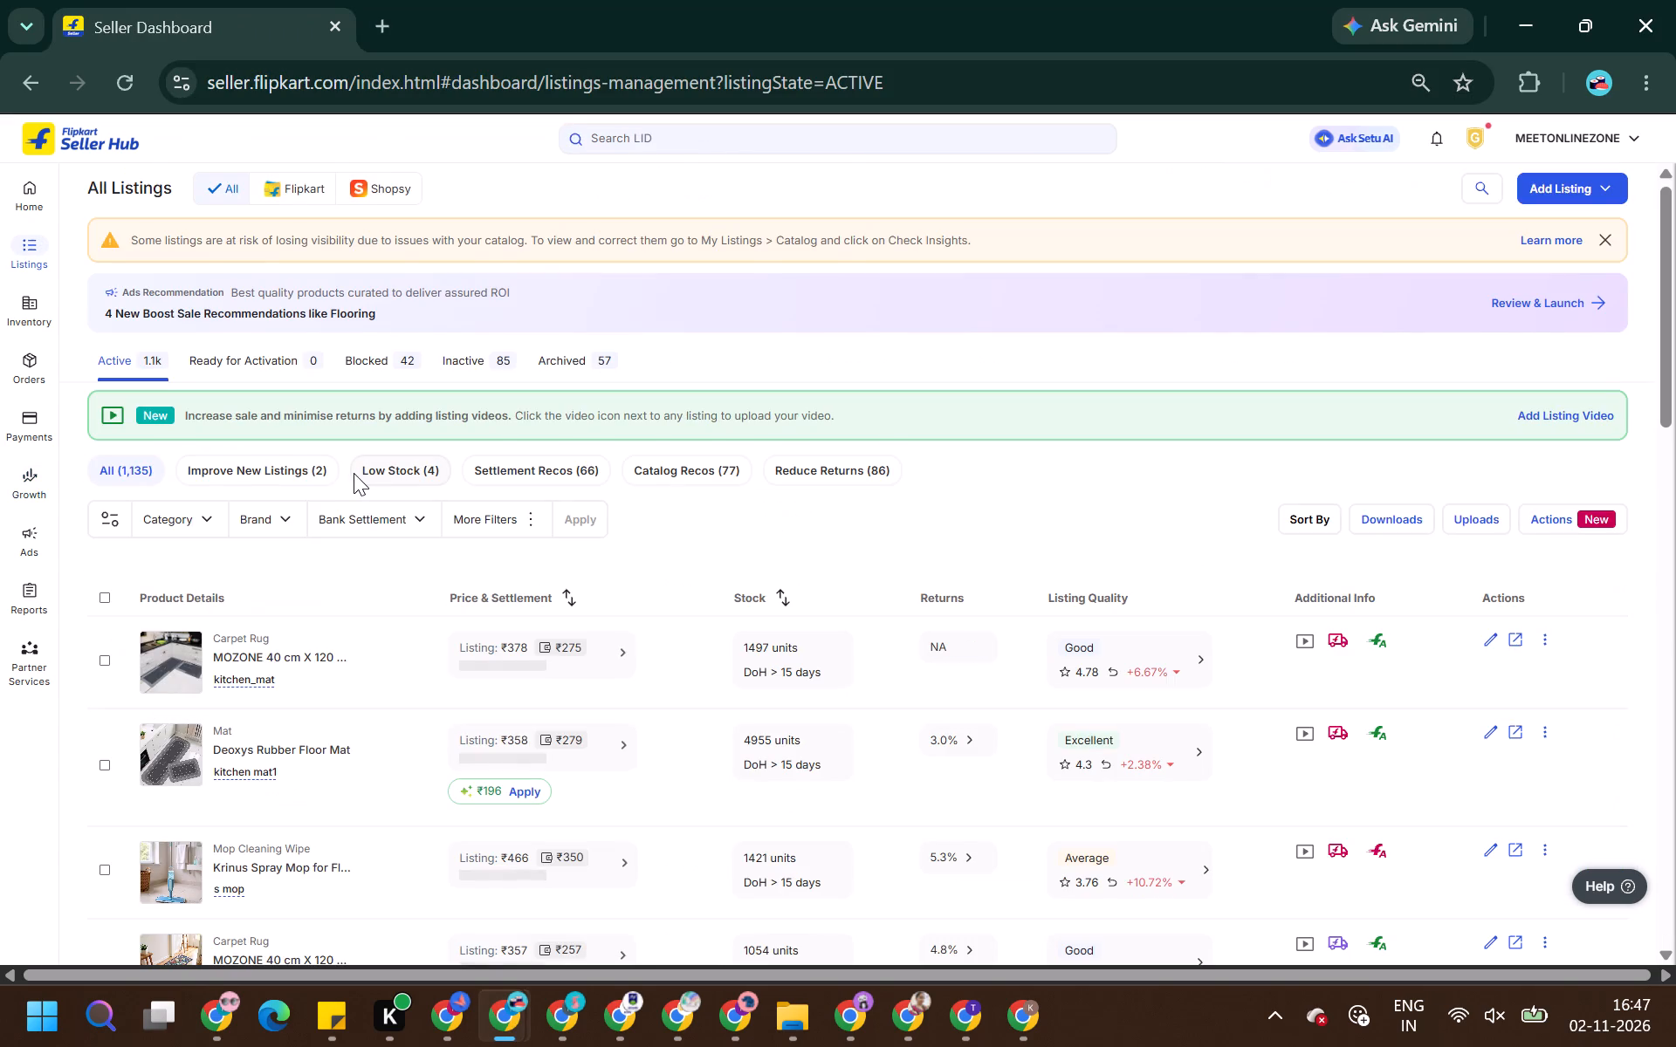
key("alt+Tab")
left_click(277, 417)
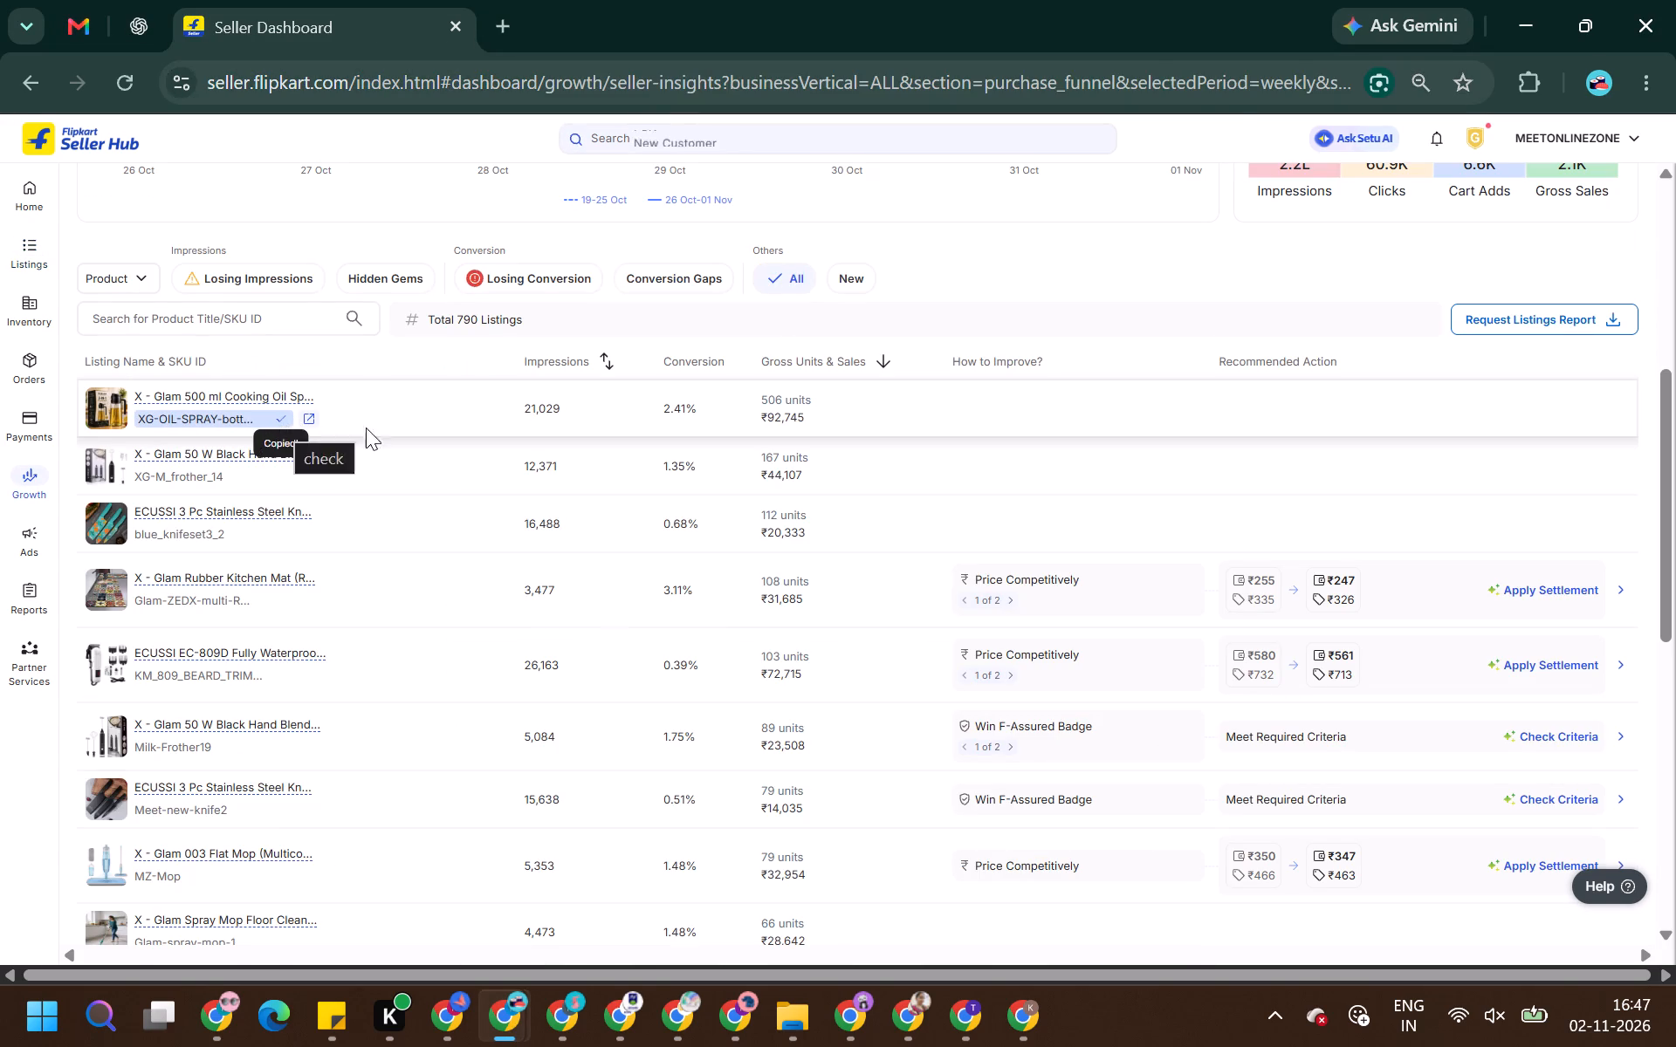
key("alt+Tab")
left_click(746, 147)
key("ctrl+v")
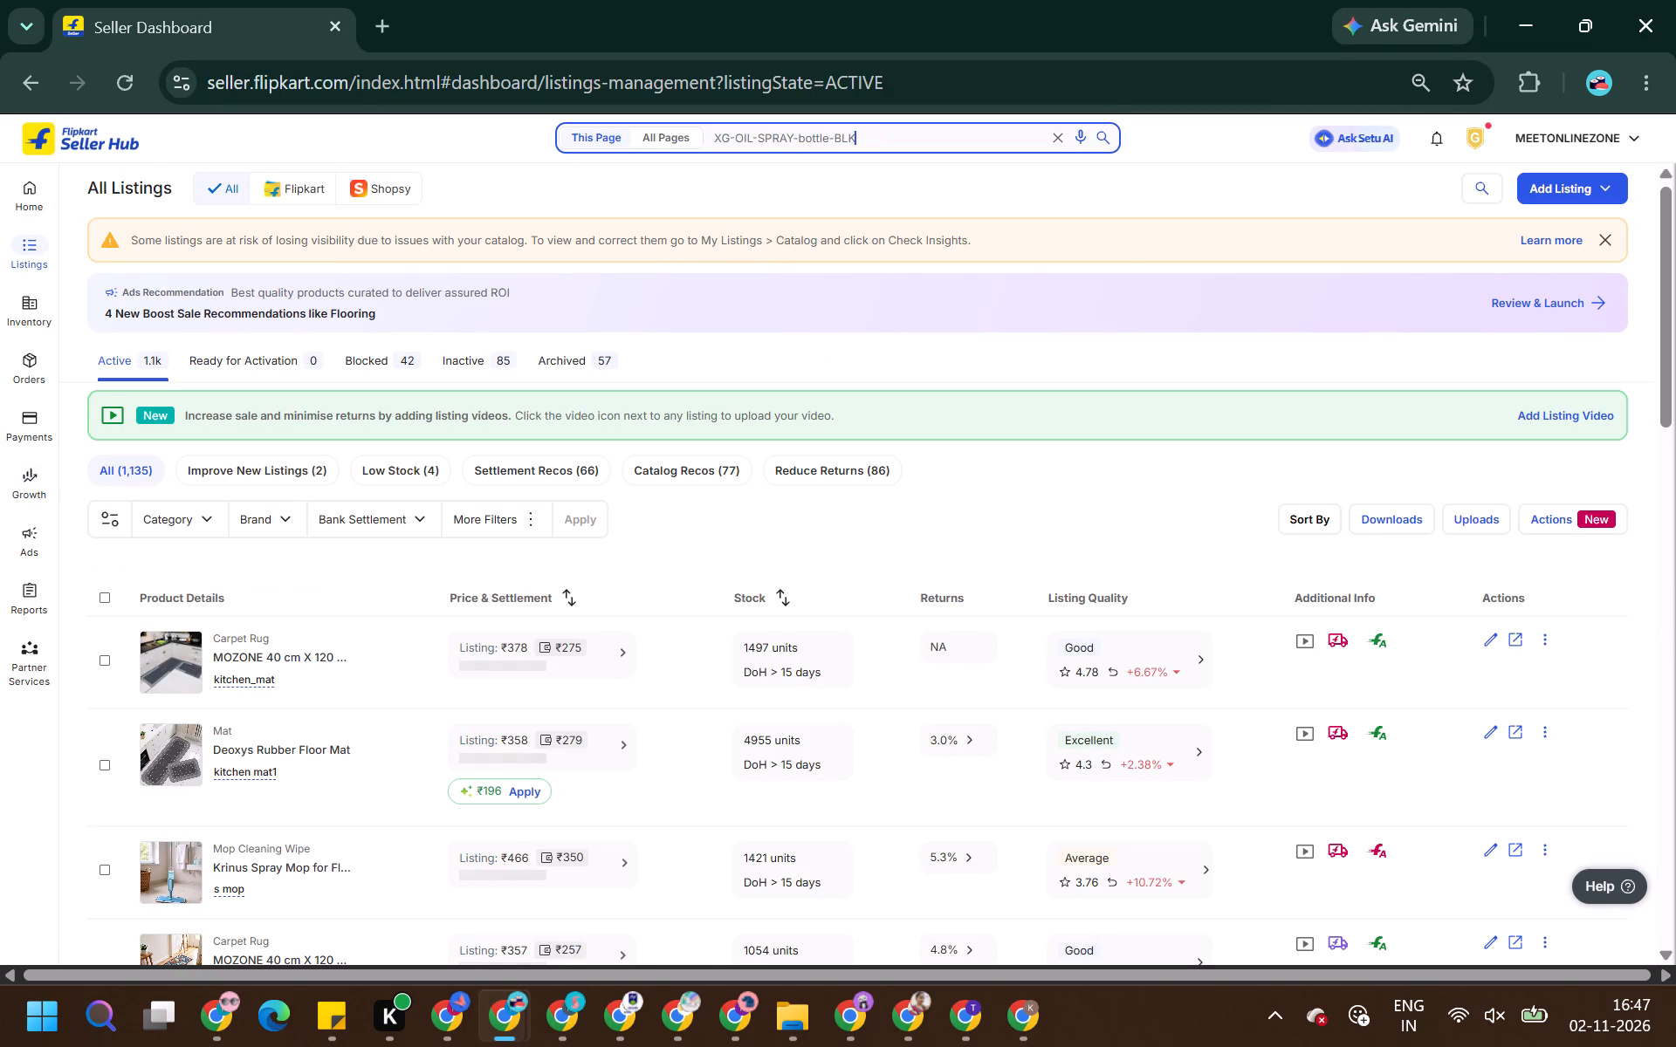
key("Return")
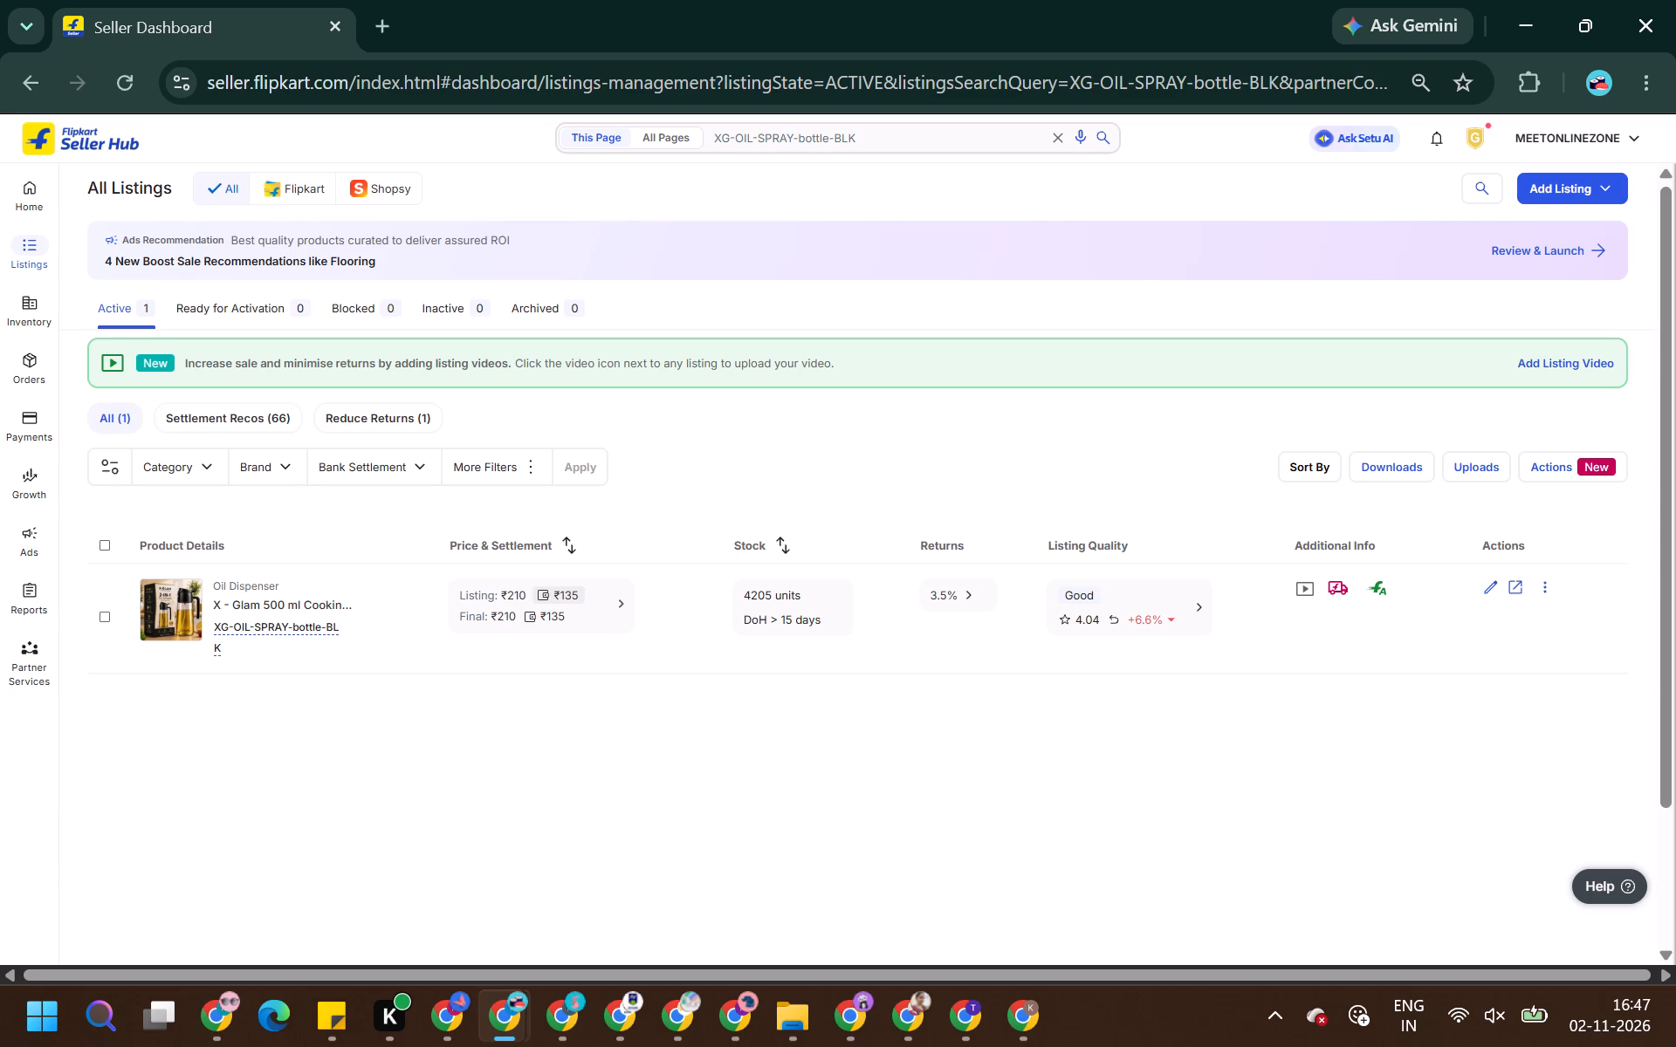
key("alt+Tab")
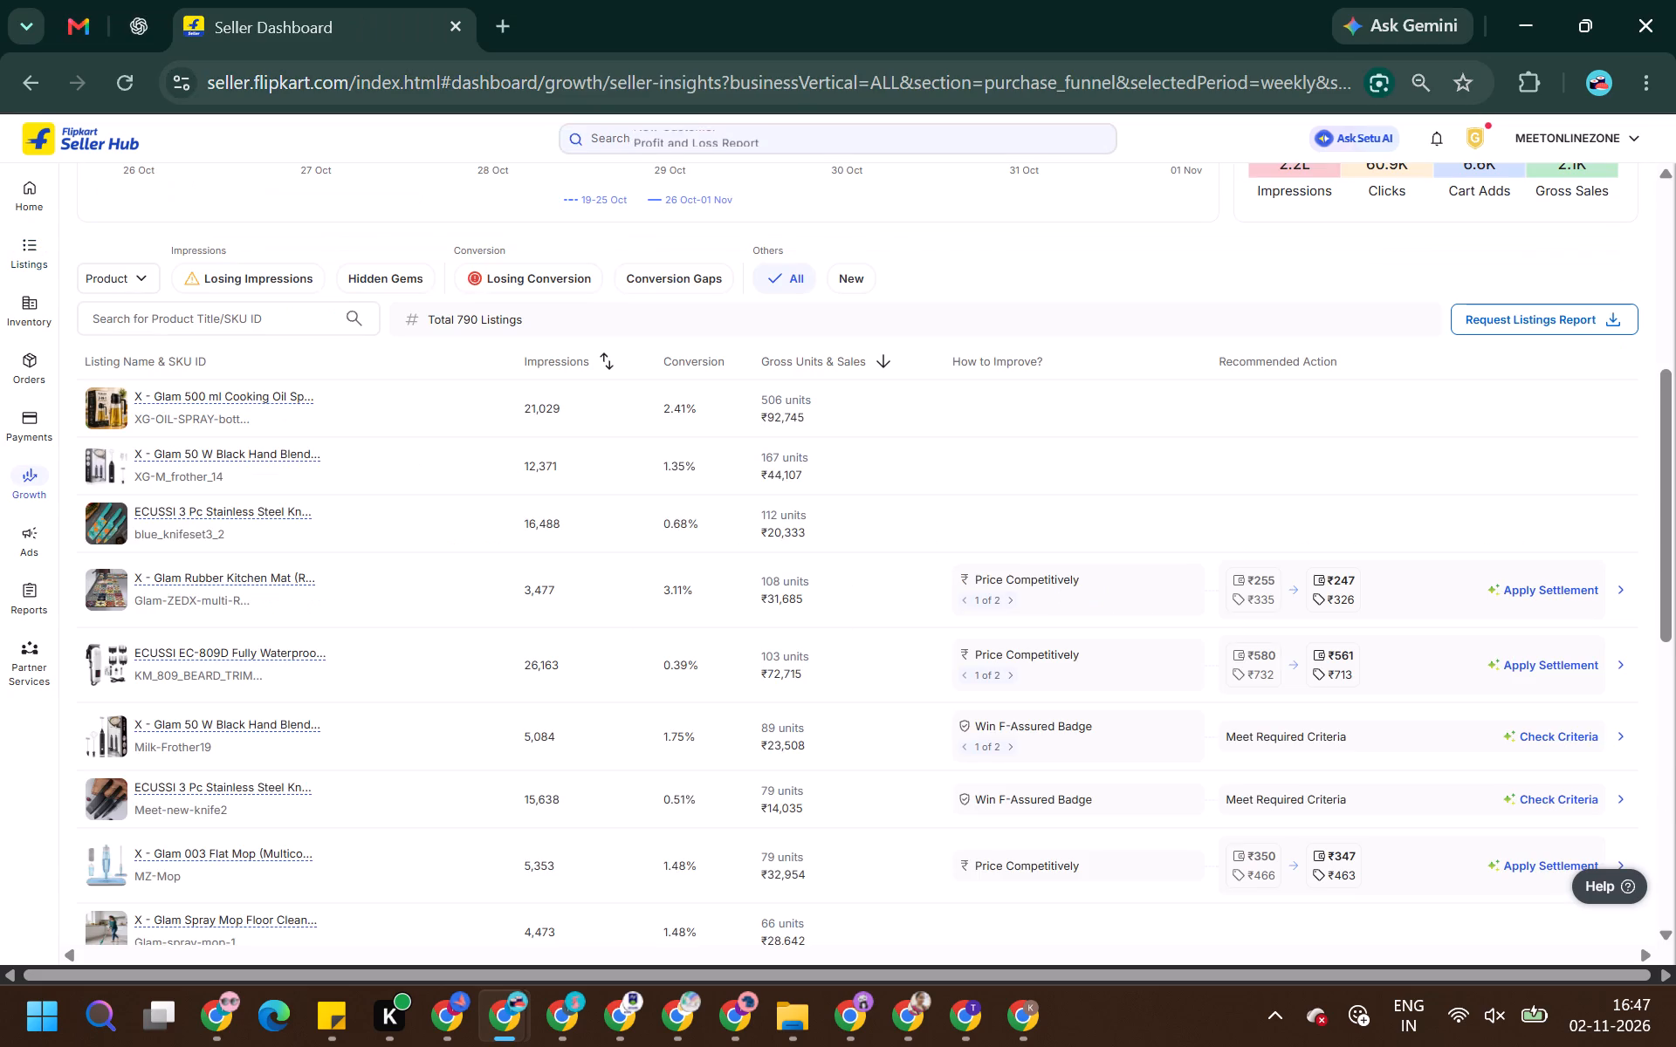
key("alt+Tab")
left_click(333, 1020)
left_click(333, 1020)
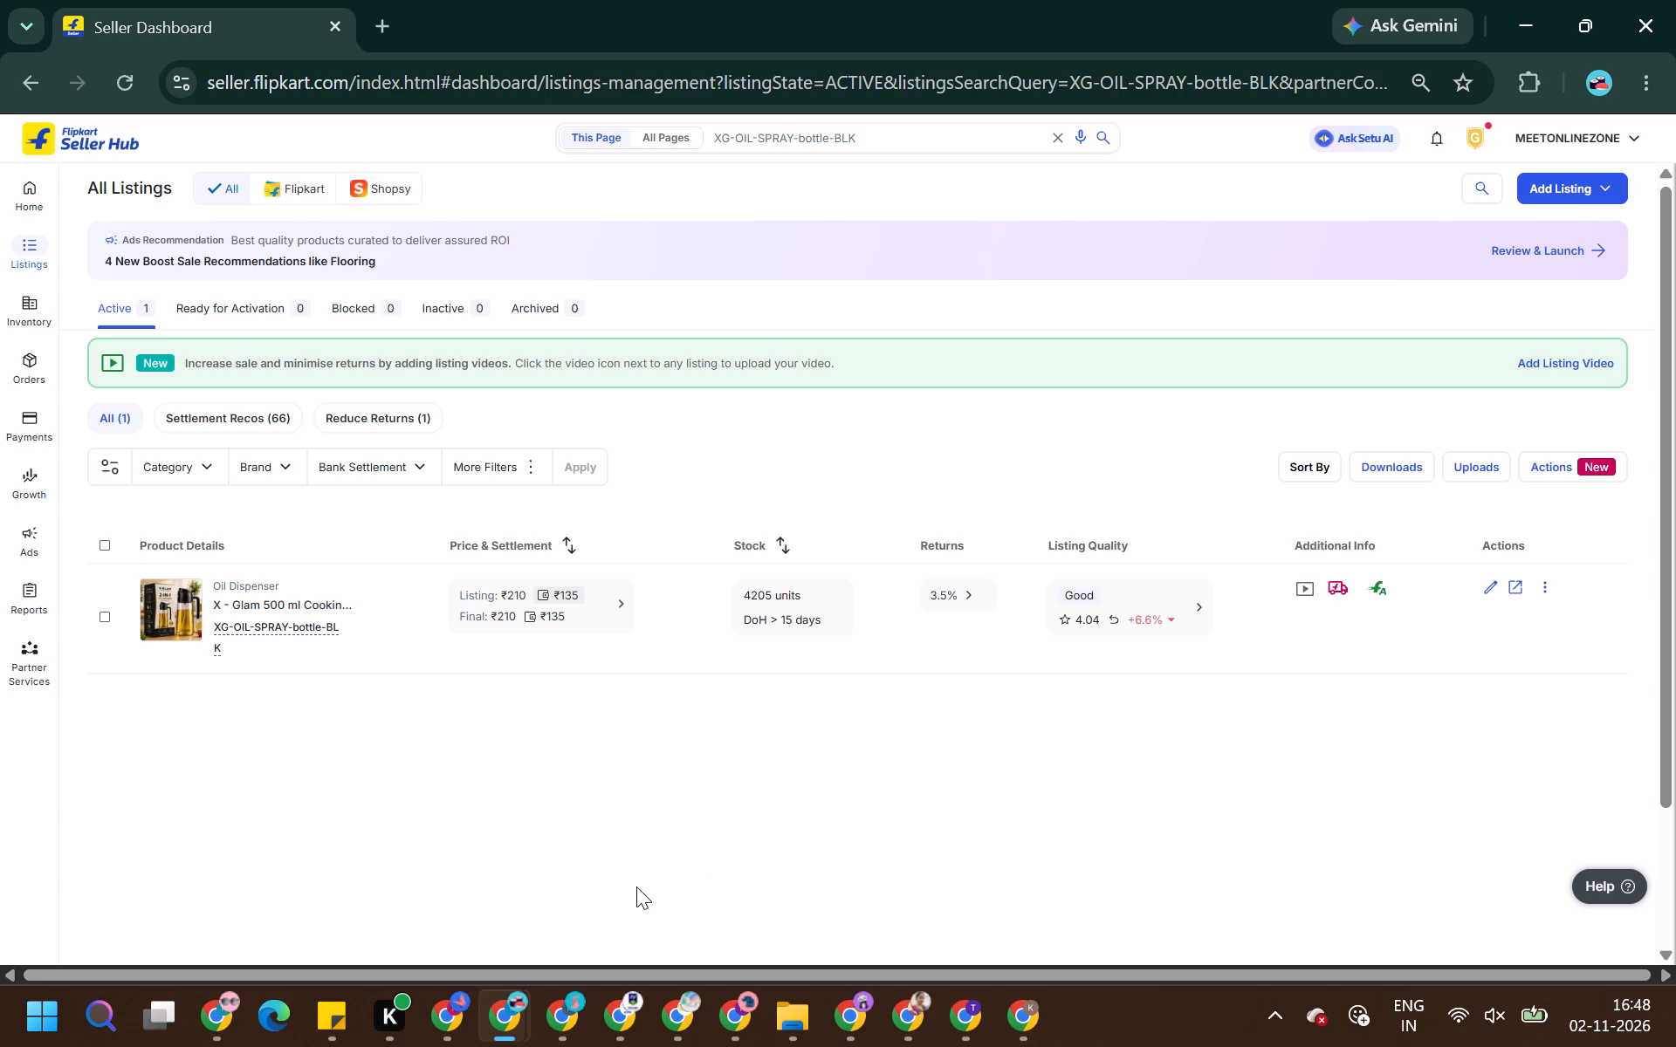
Find the listing XG-M_frother_14, copied from the Traffic Report, and set its bank settlement to ₹190.
left_click(505, 1003)
left_click(406, 916)
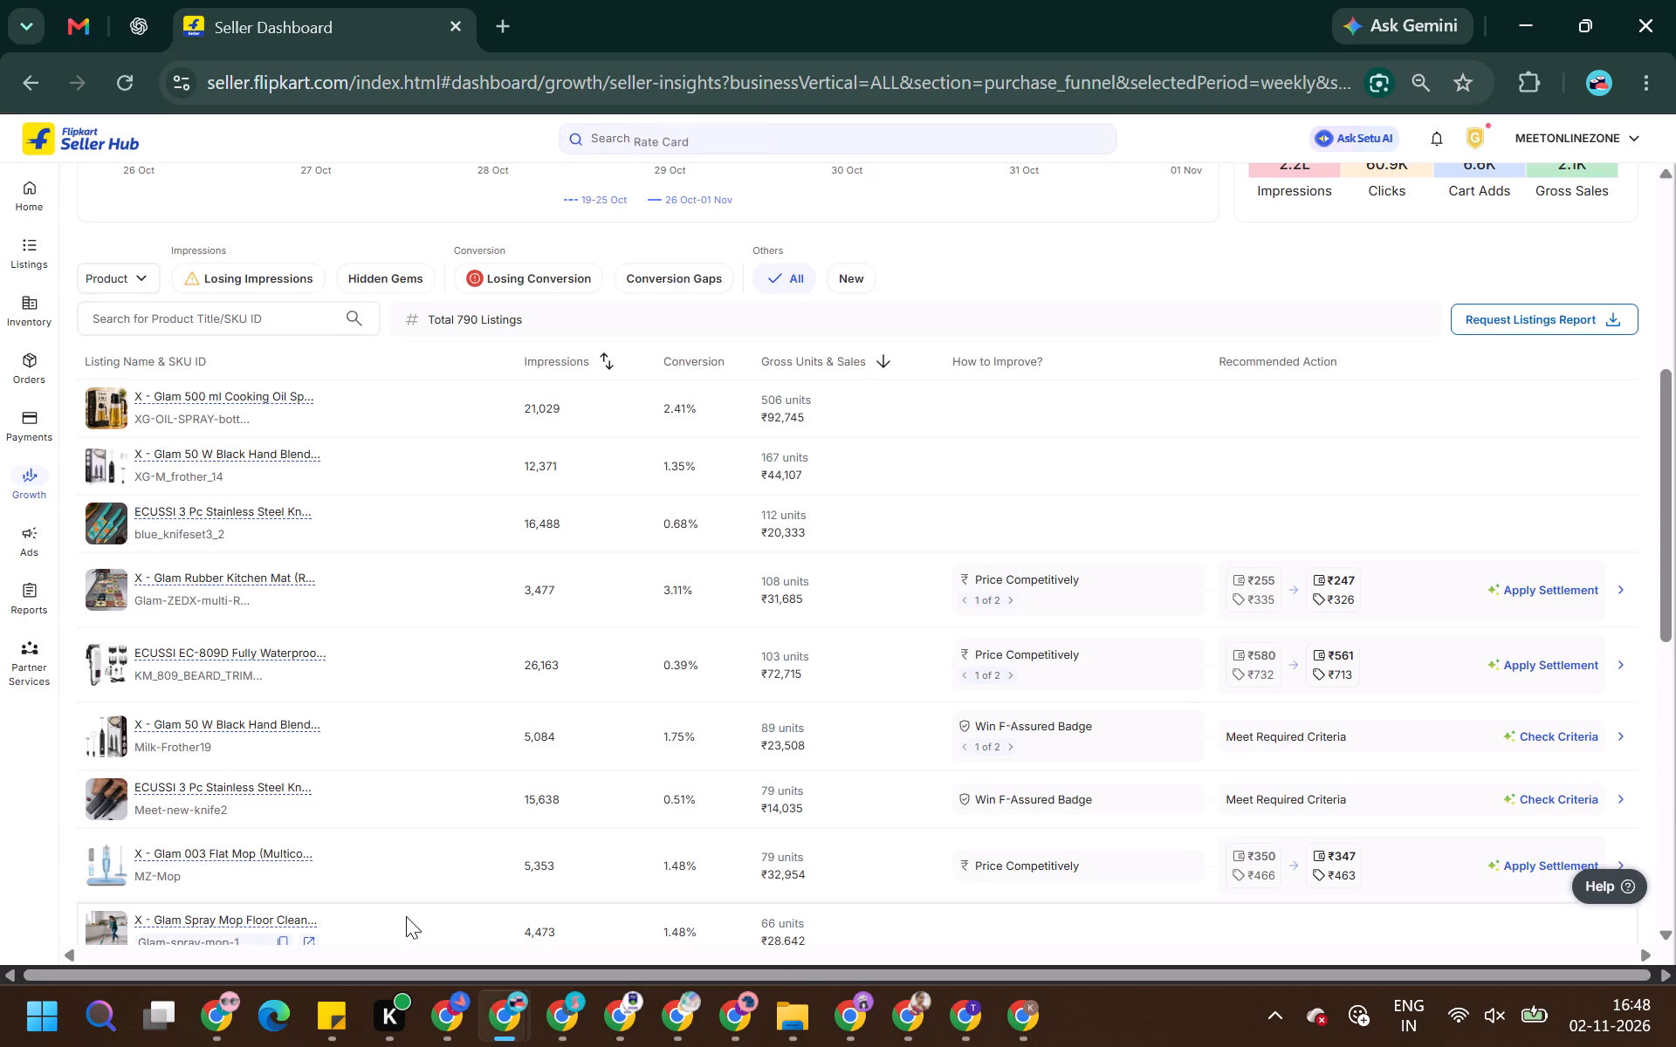
left_click(279, 472)
key("alt+Tab")
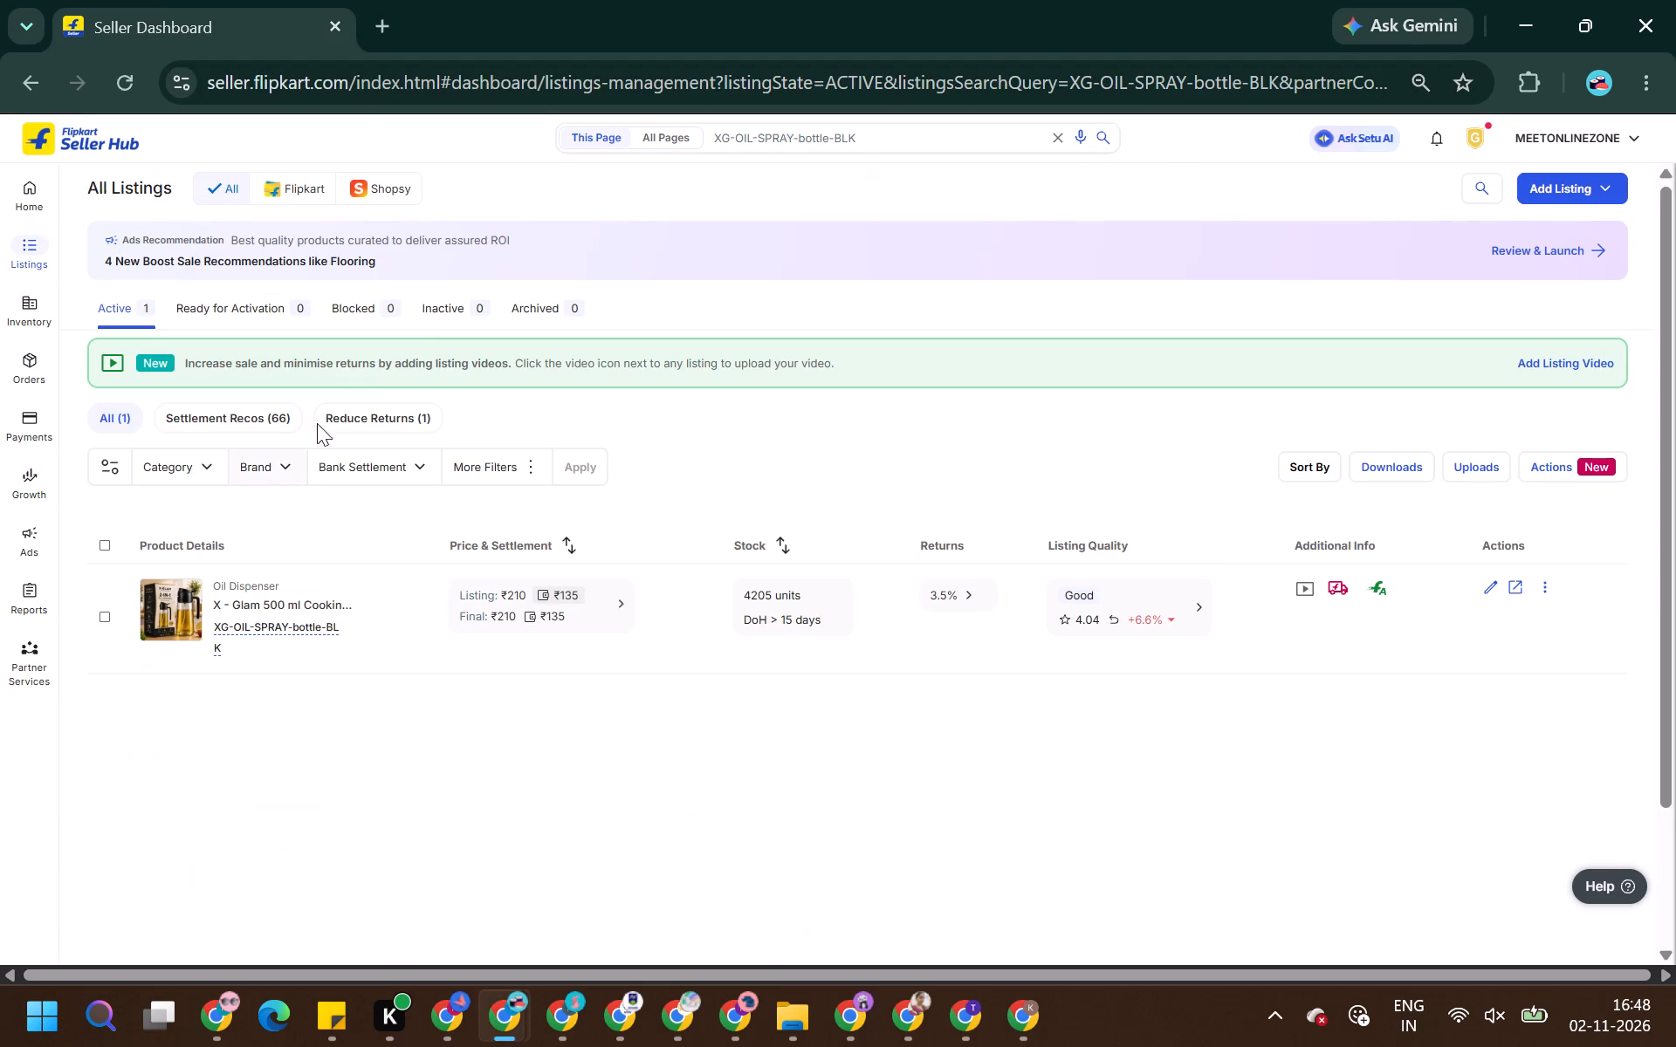
left_click(759, 142)
key("ctrl+a")
key("ctrl+v")
key("Return")
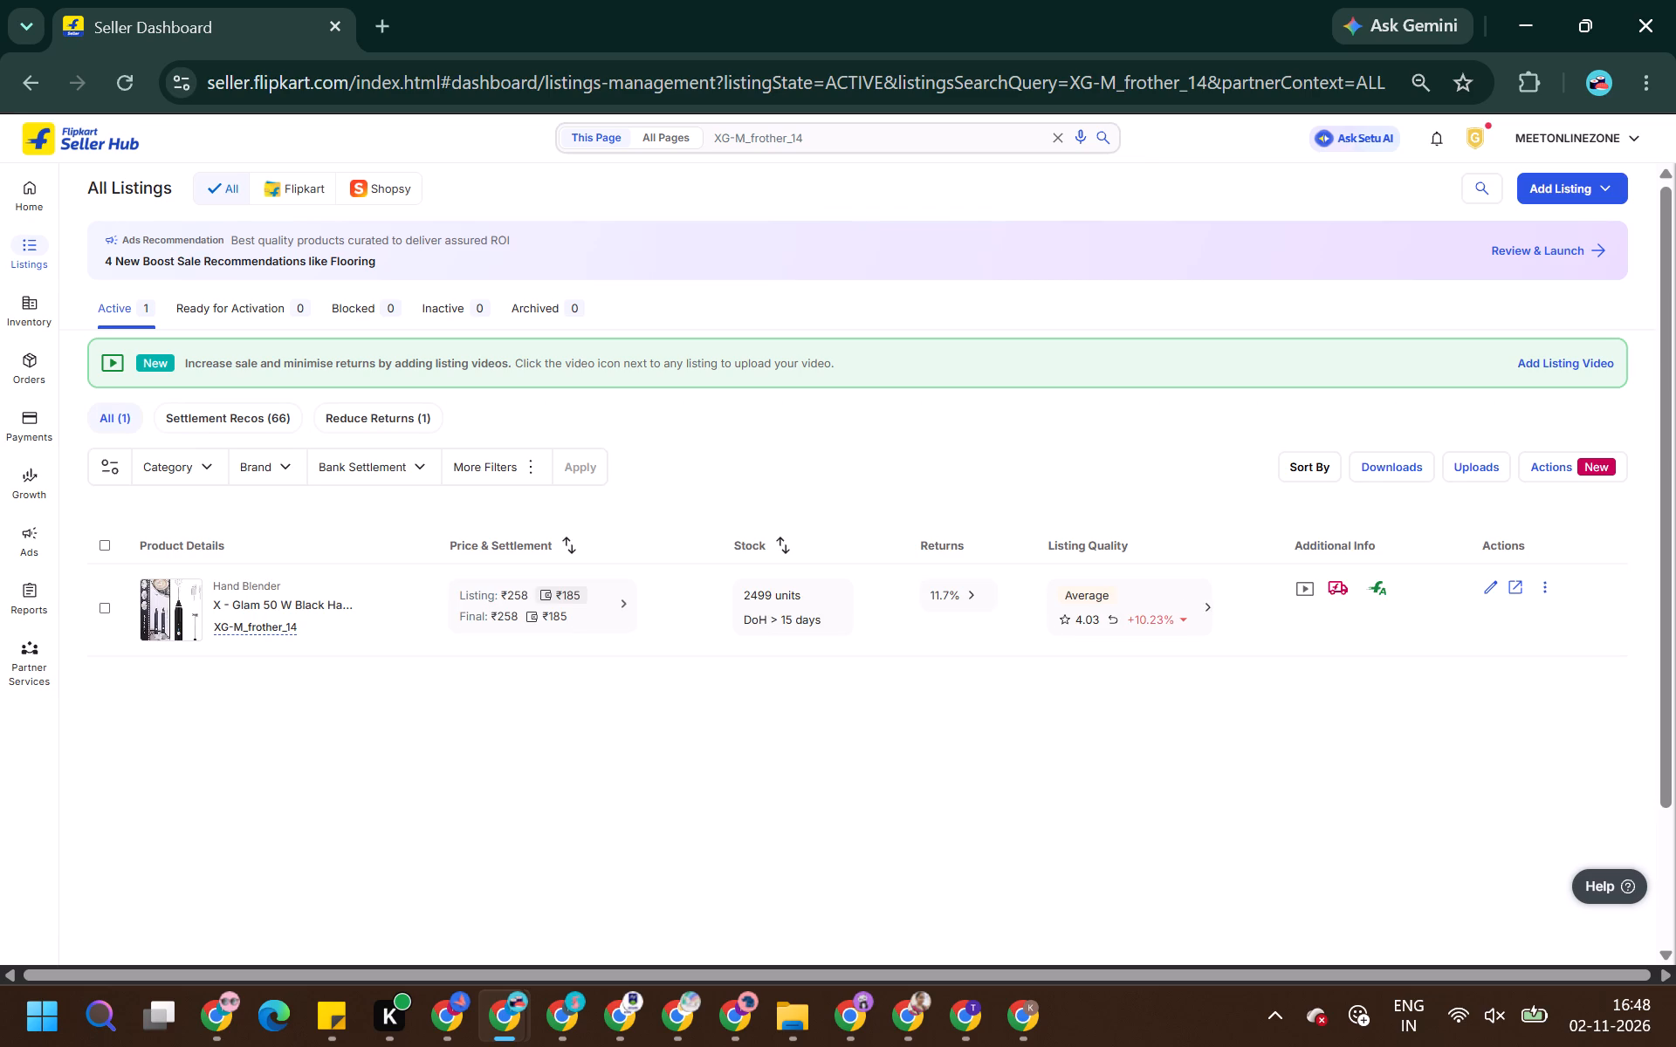
left_click(602, 587)
key("BackSpace")
key("BackSpace")
type("90")
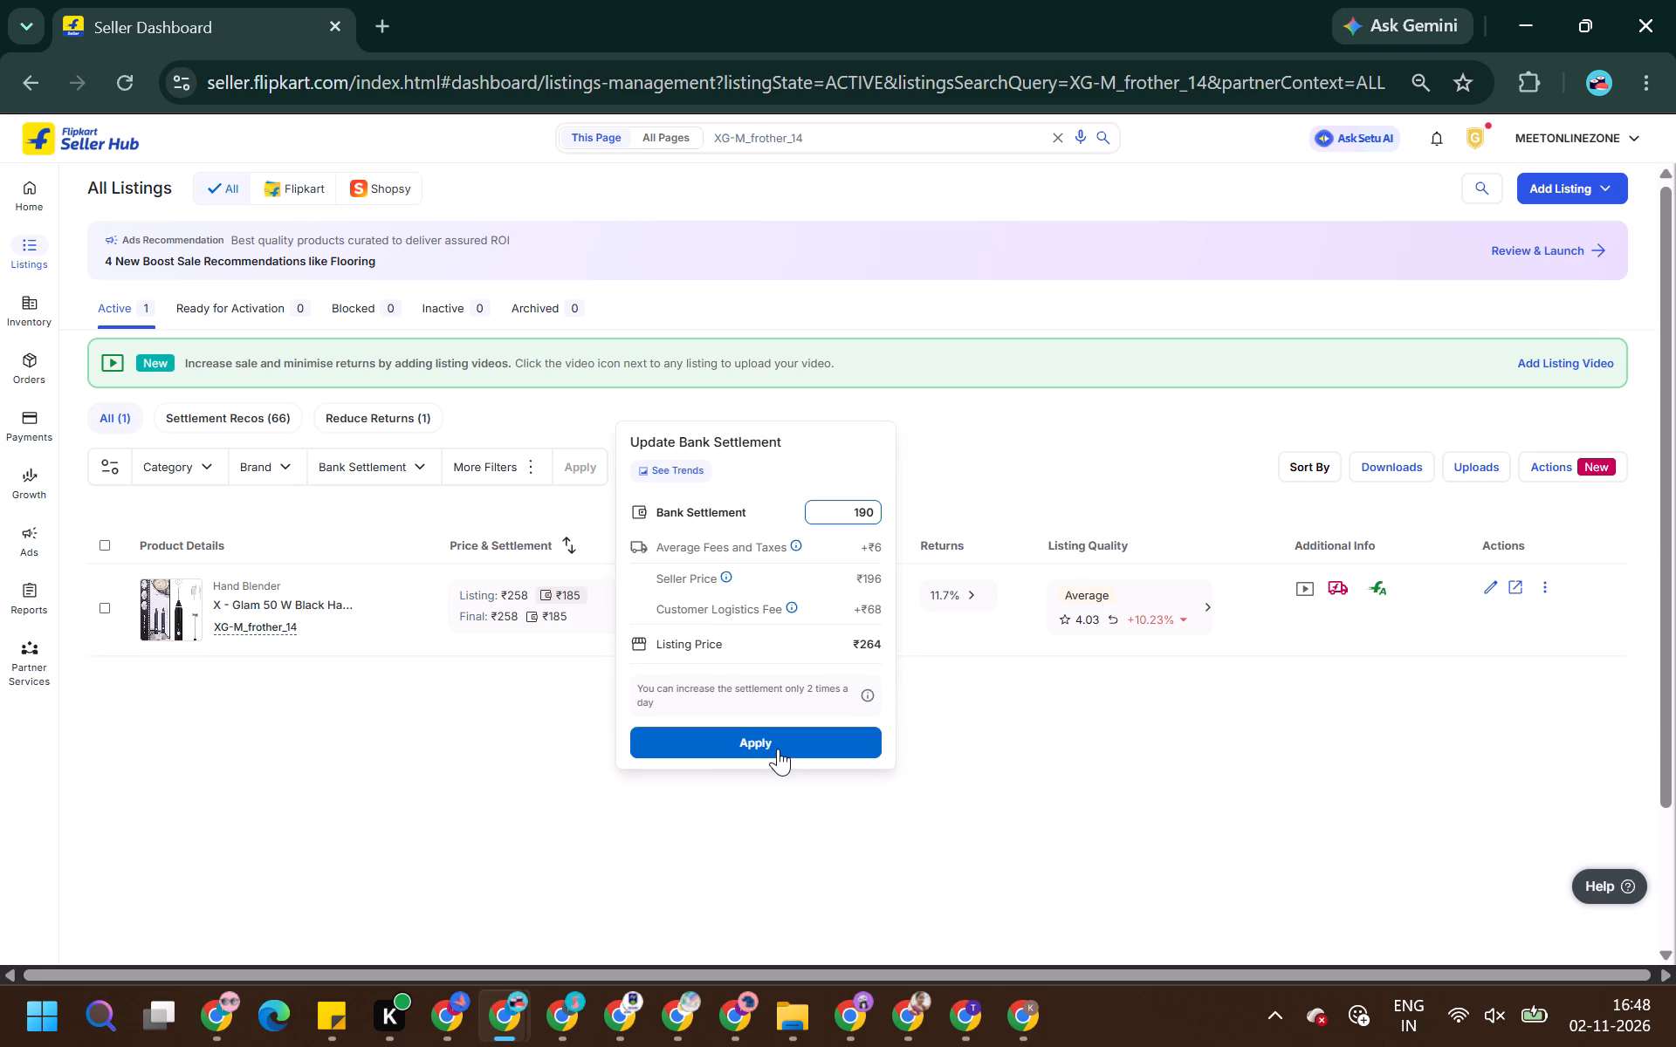
left_click(778, 749)
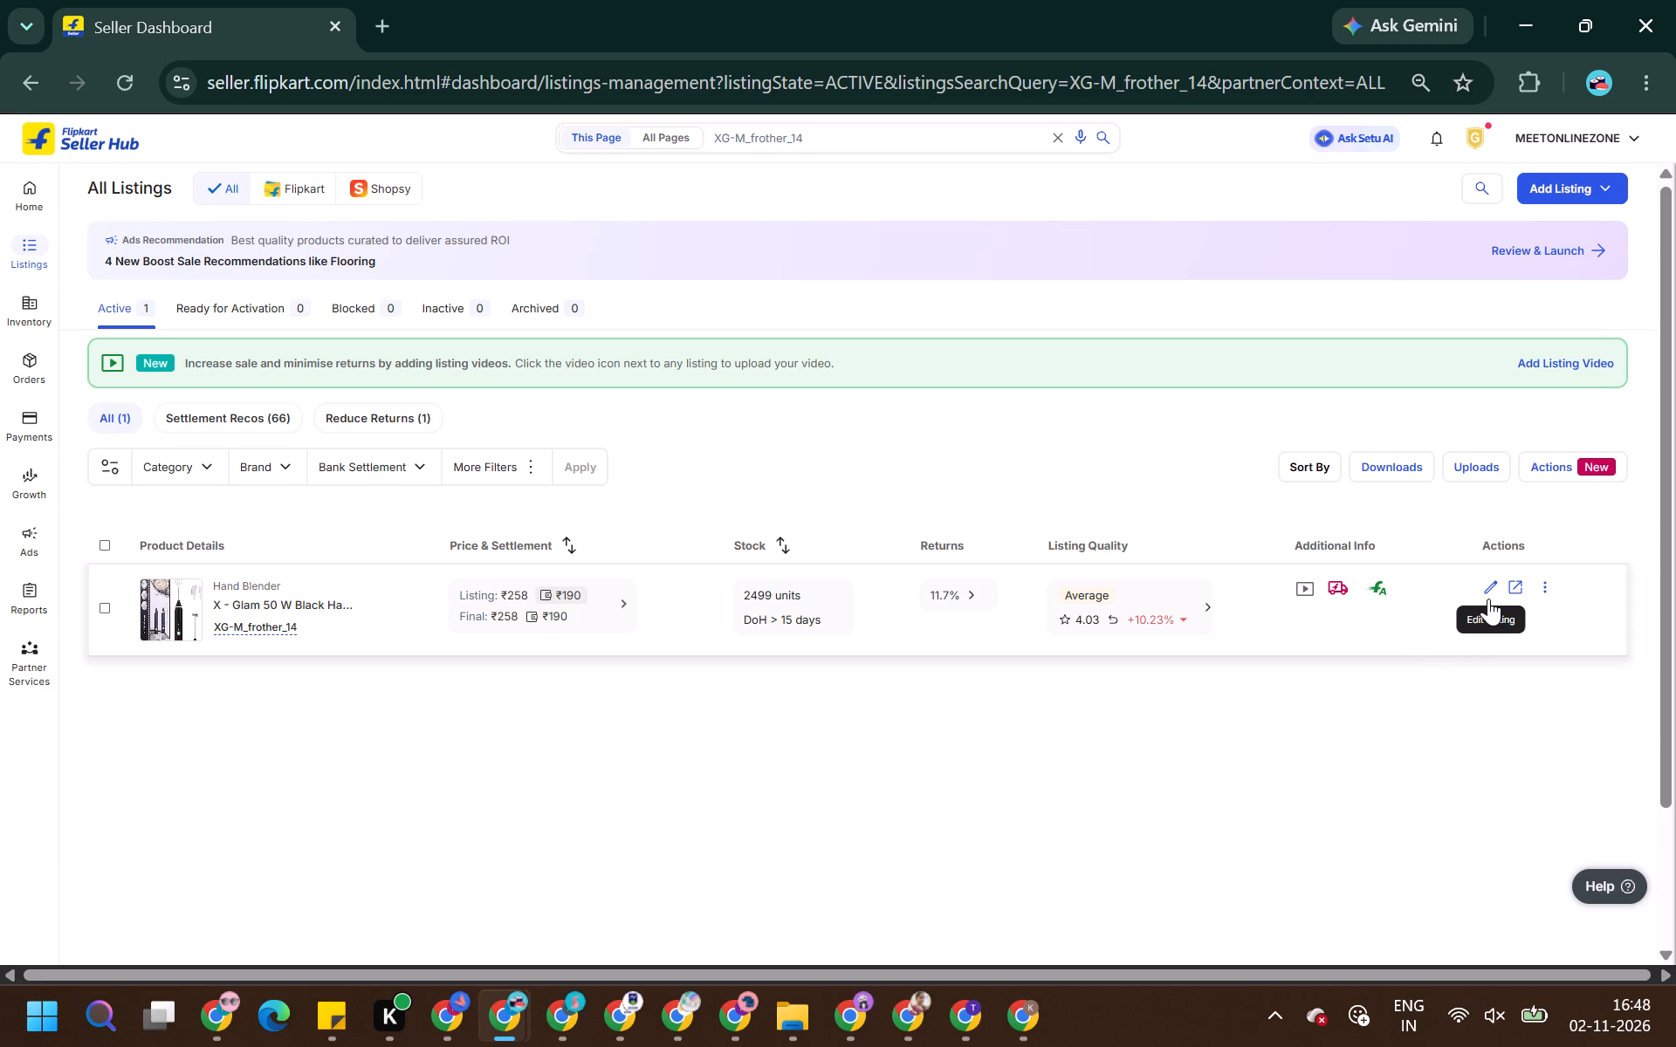
Find the listing blue_knifeset3_2, copied from the Traffic Report, and set its bank settlement to ₹150.
key("alt+Tab")
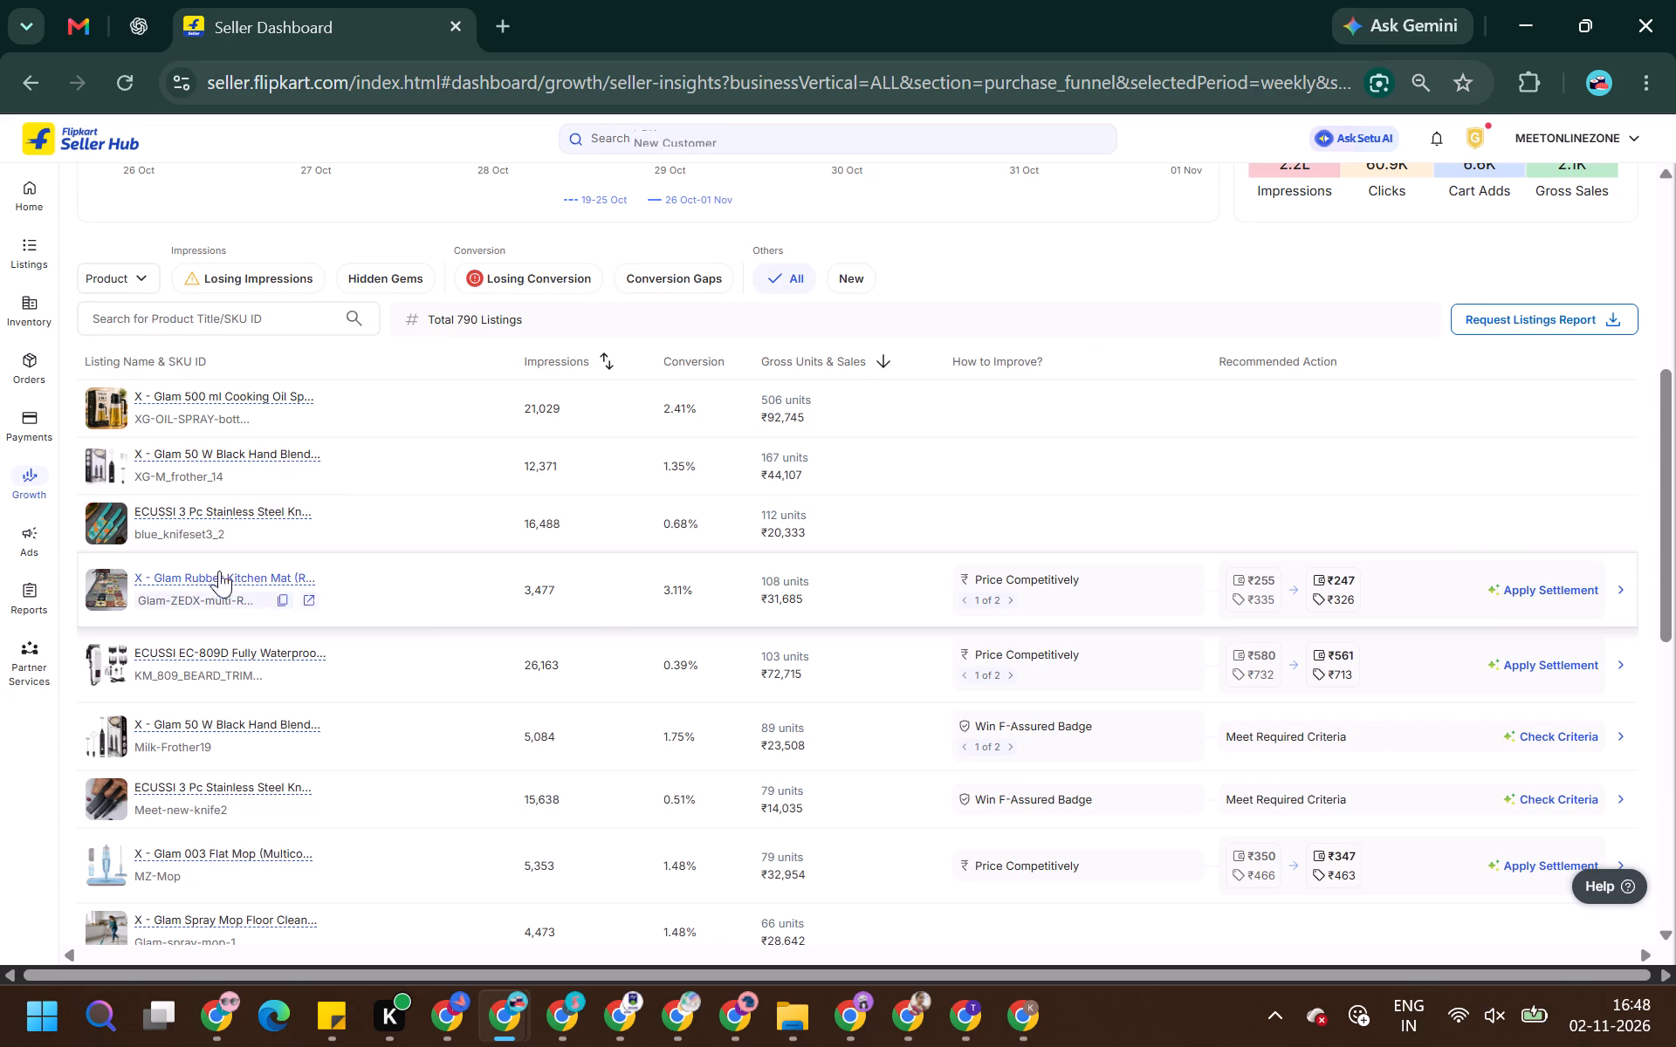
left_click(276, 539)
key("alt+Tab")
left_click(778, 119)
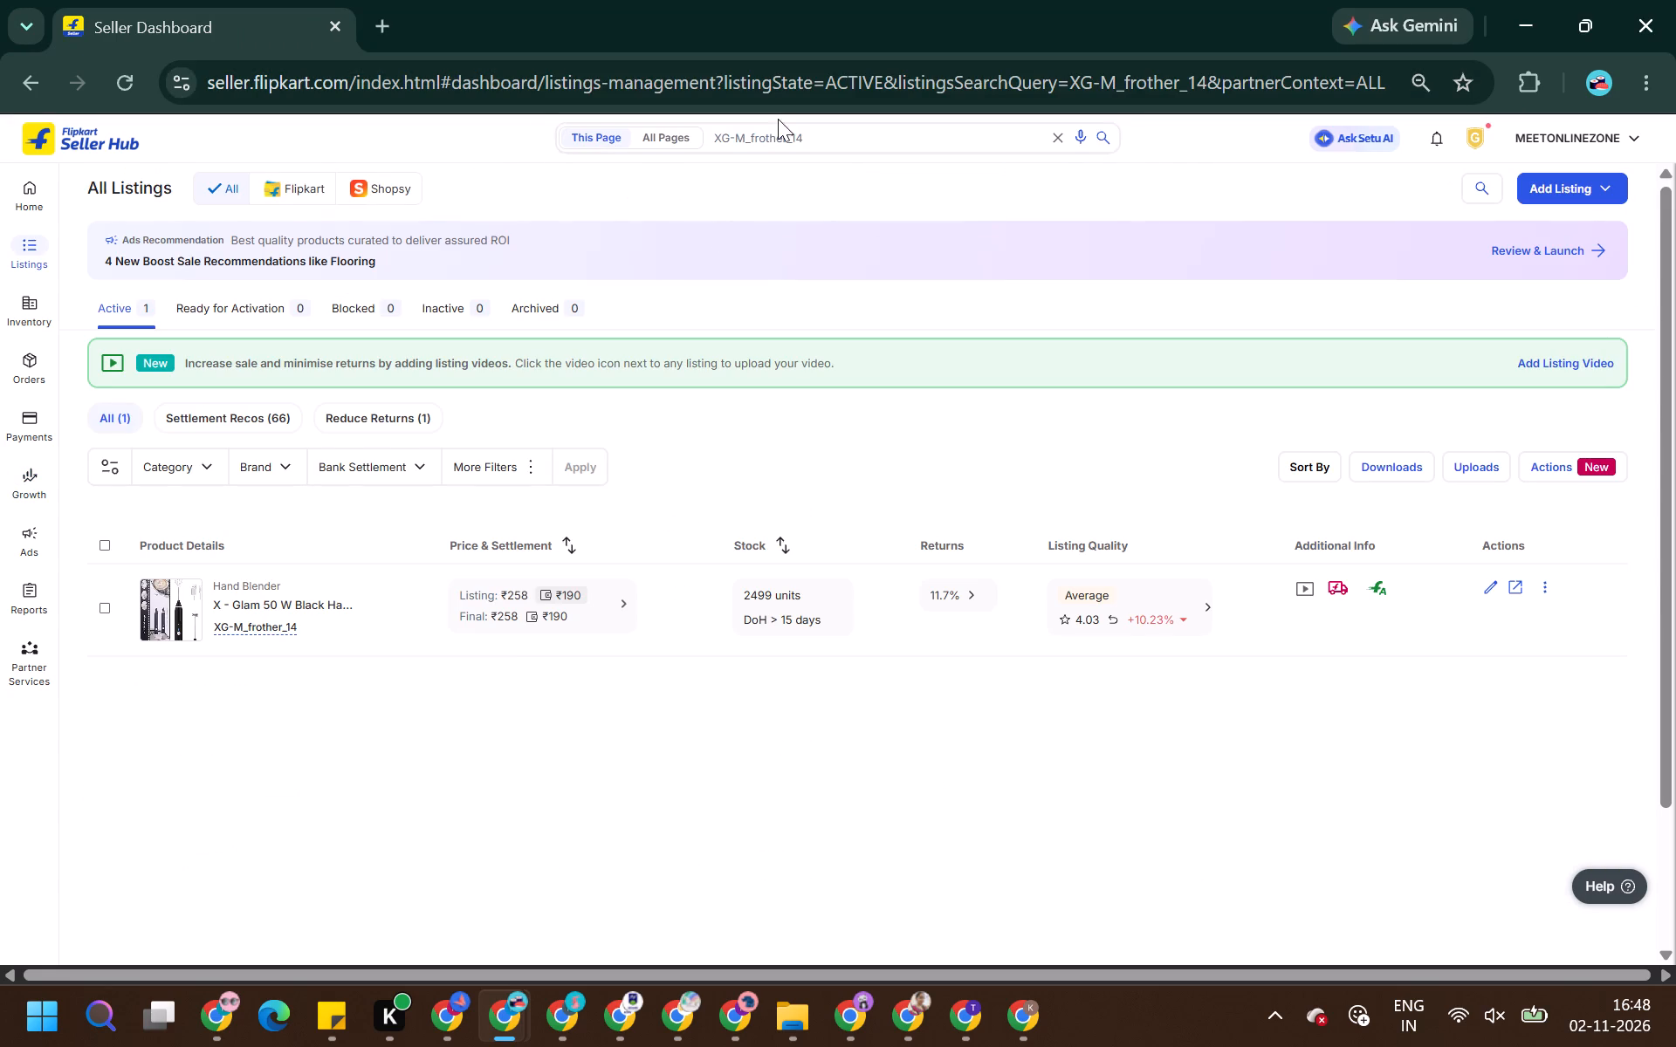
key("ctrl+a")
key("ctrl+v")
key("Return")
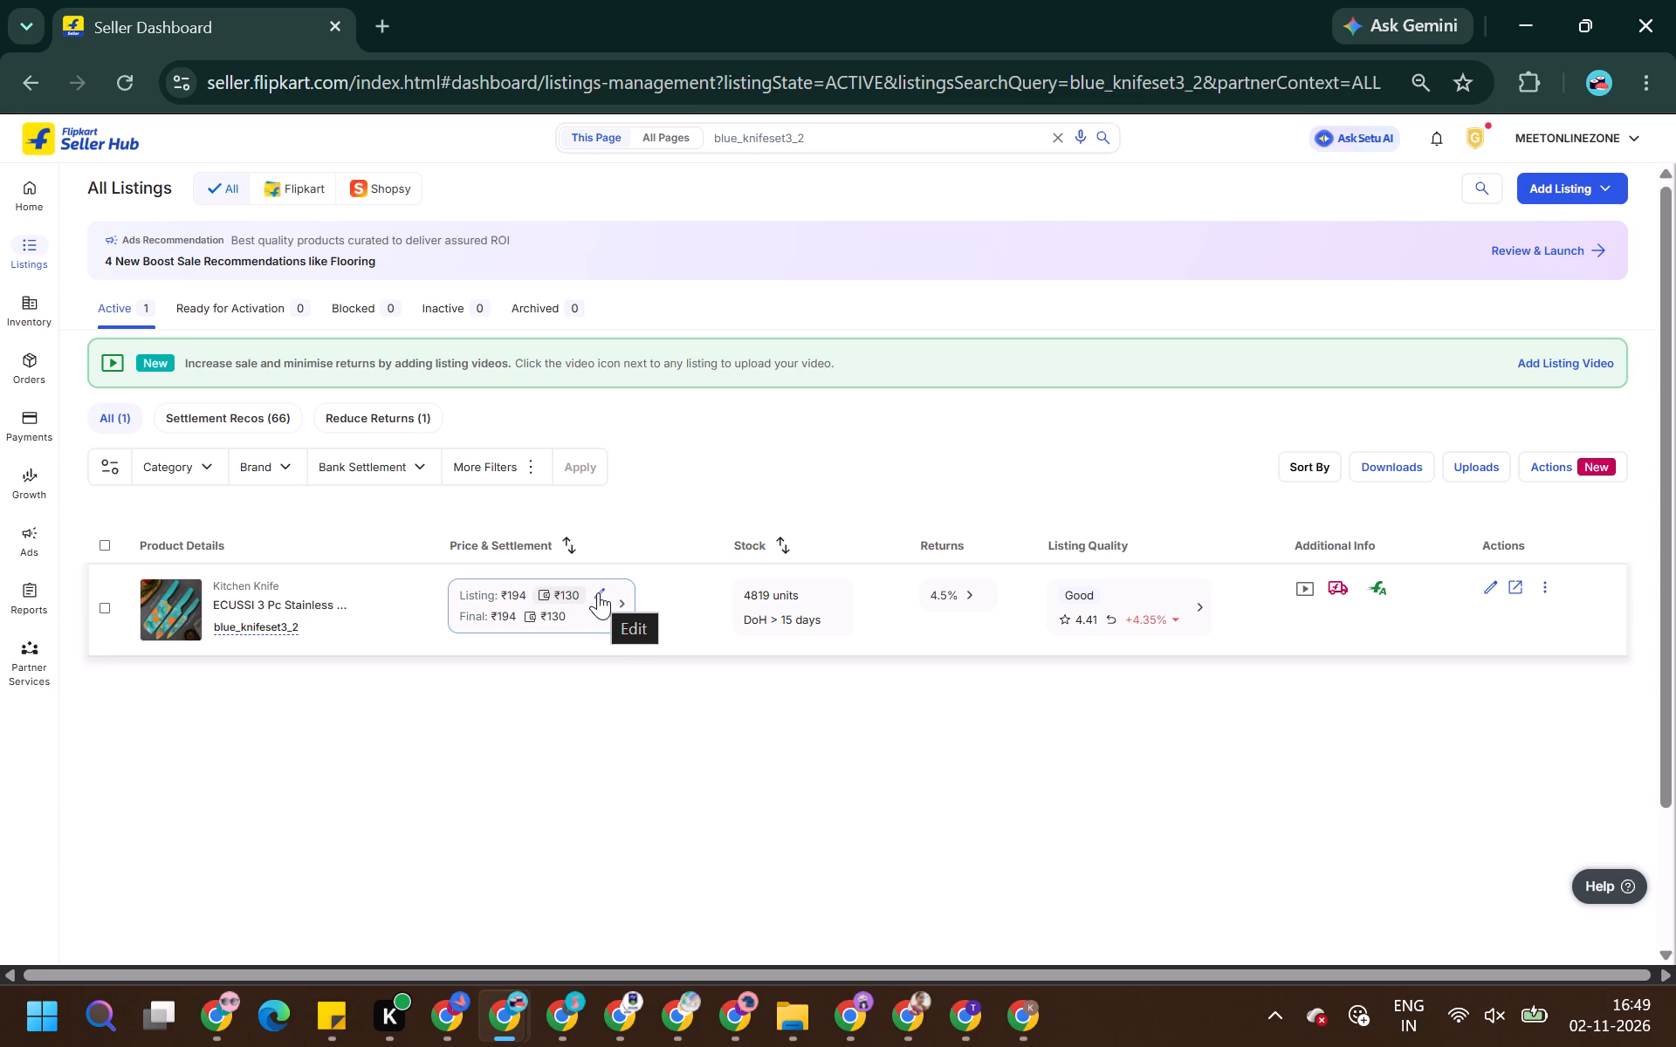
left_click(598, 592)
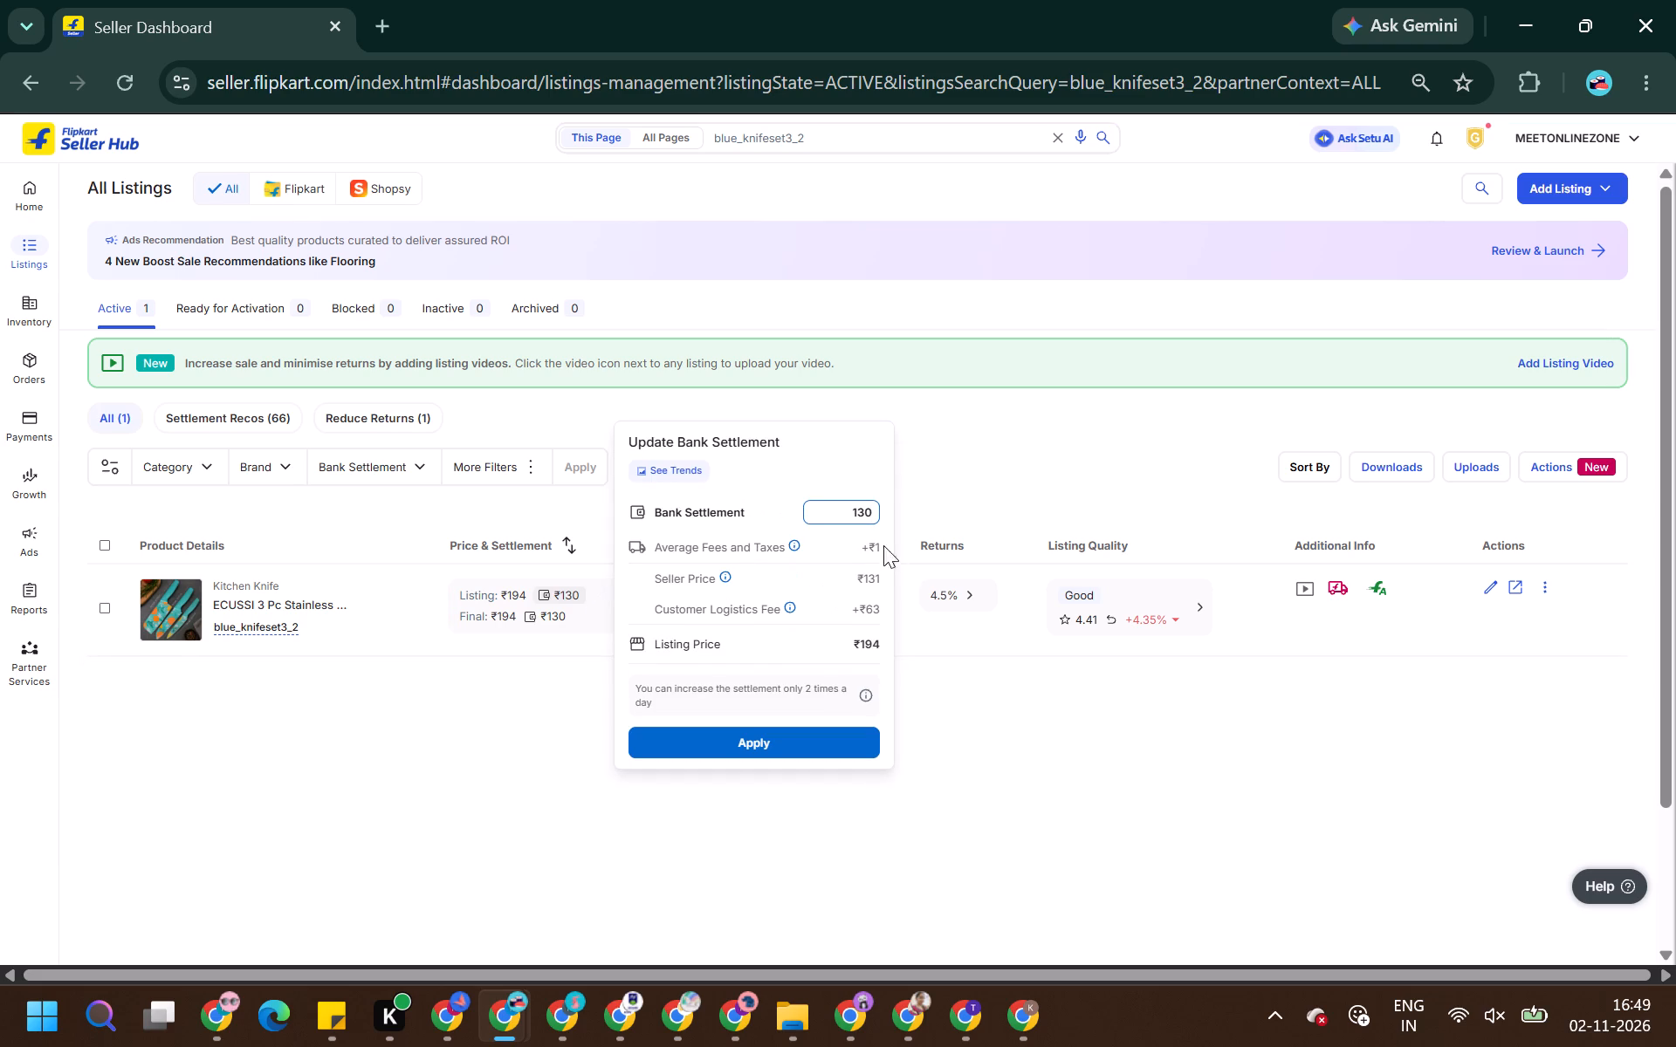
left_click(856, 521)
key("Right")
key("5")
key("Left")
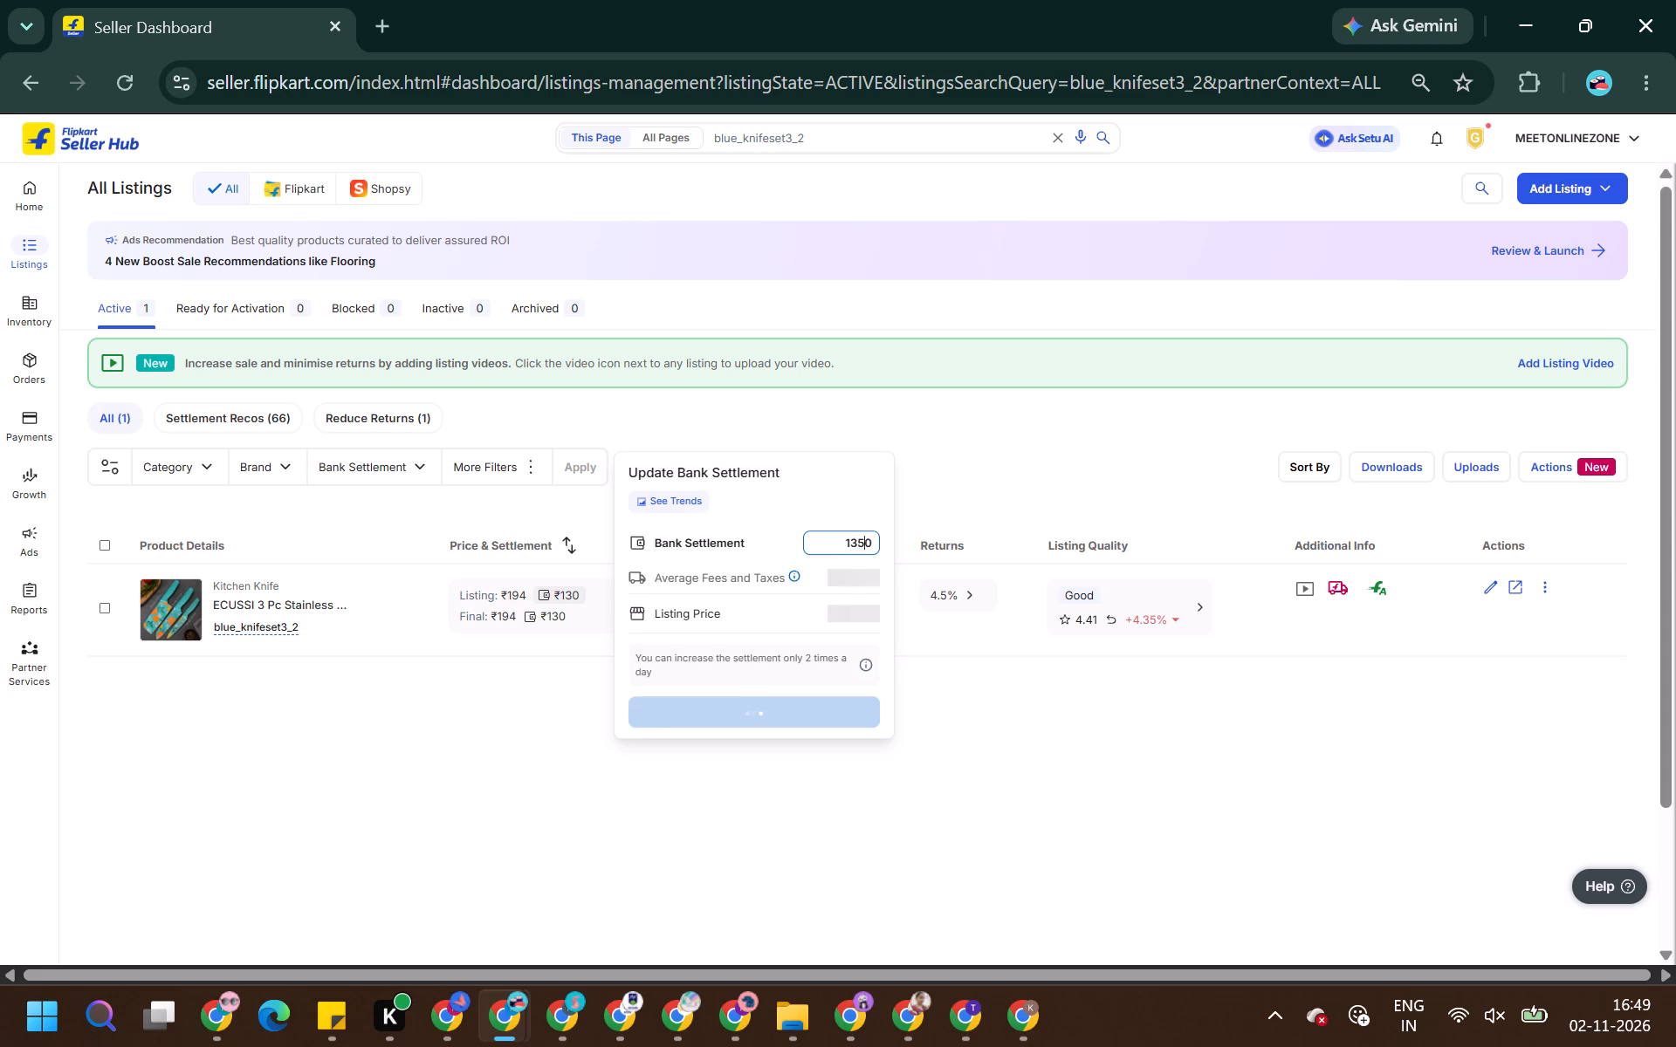
key("BackSpace")
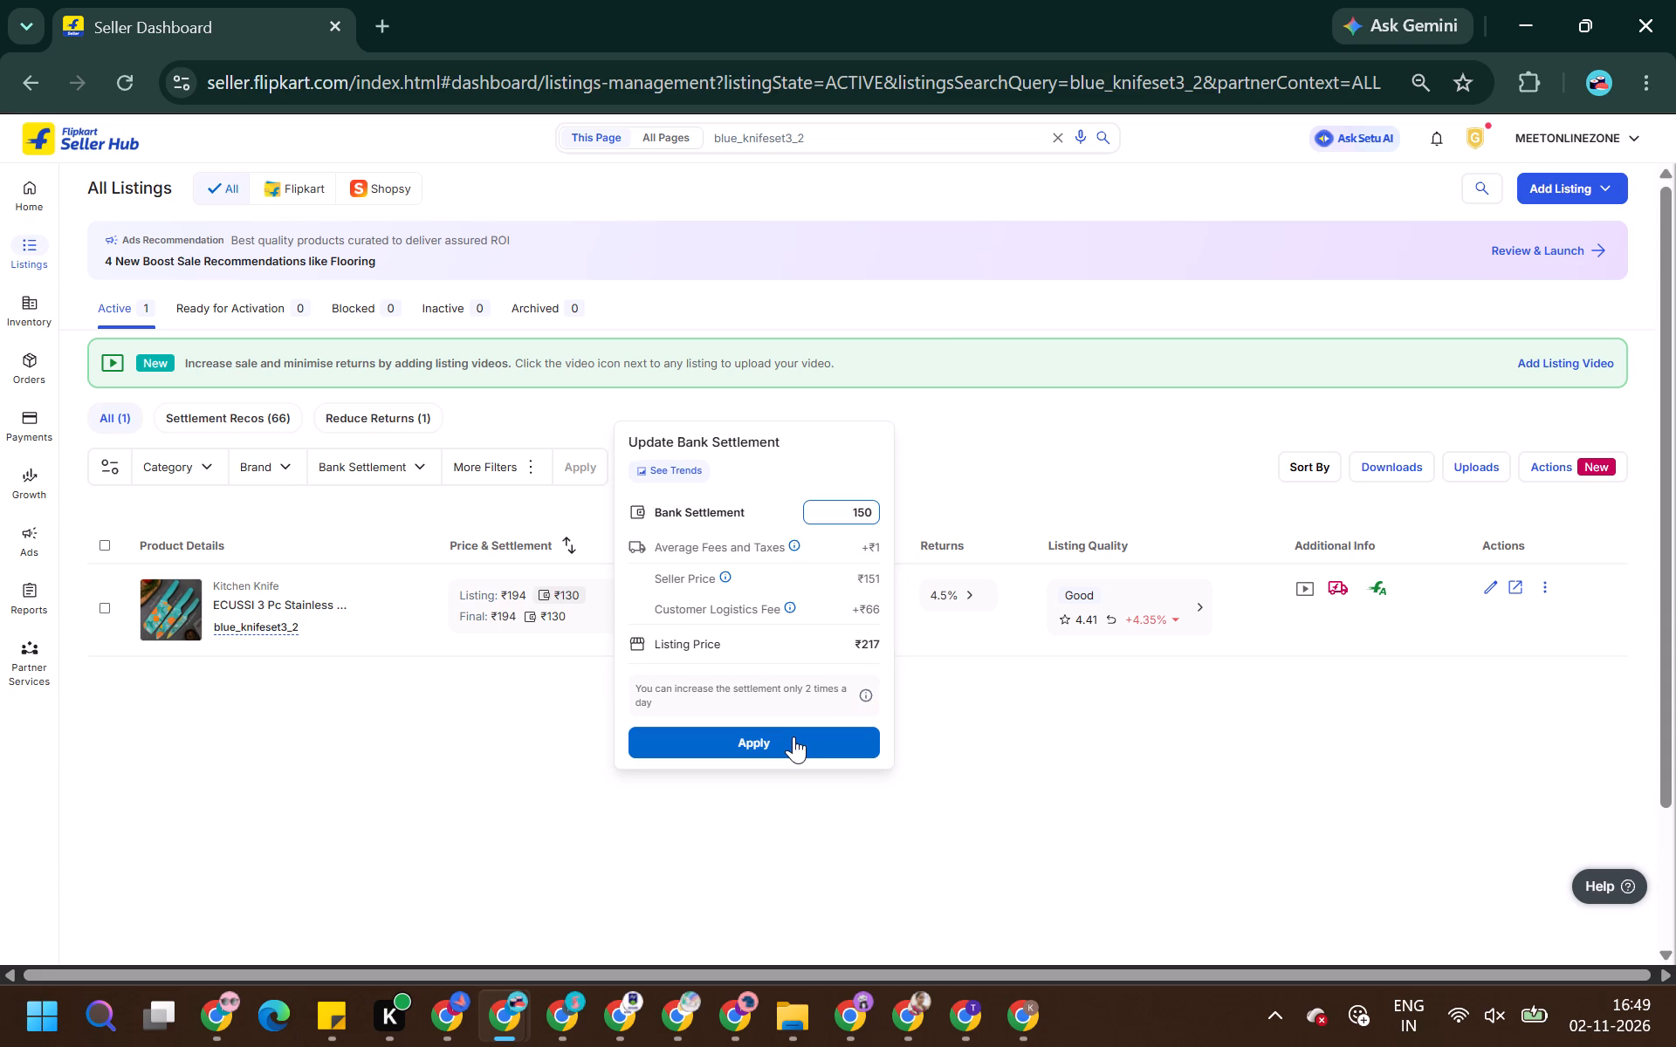
left_click(793, 736)
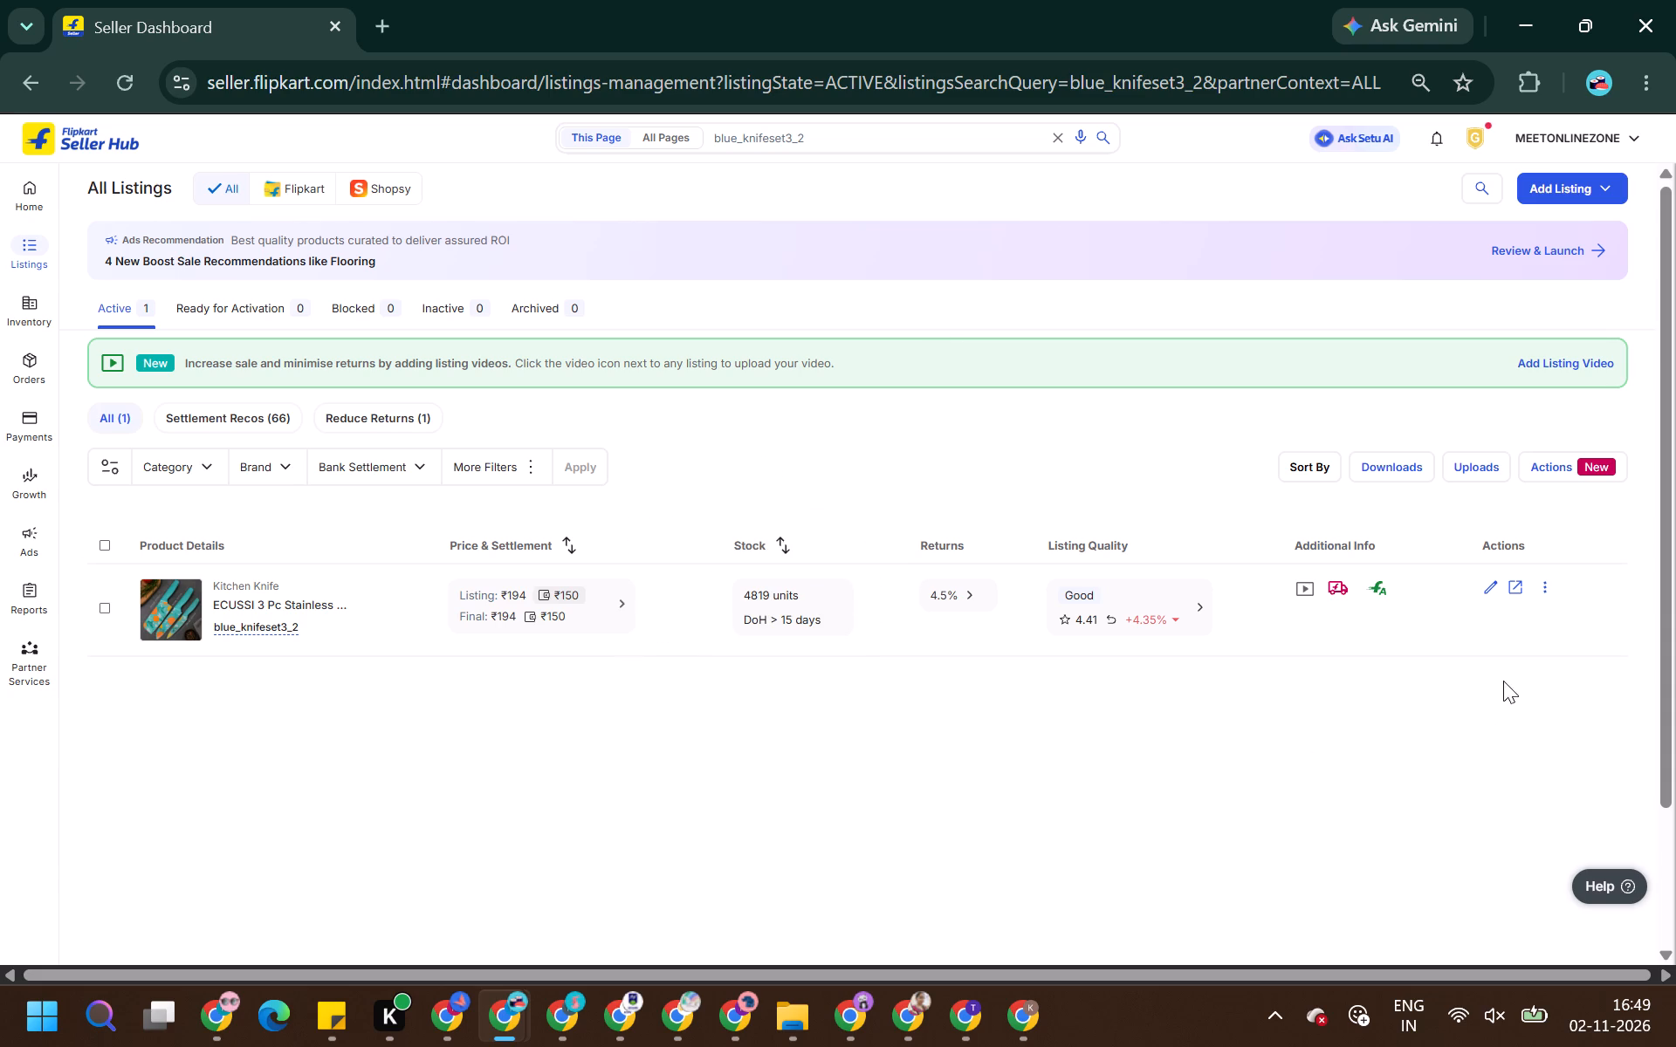
Open the full edit form of listing blue_knifeset3_2 to review its details, retrying if needed, and close it without changes.
left_click(1492, 587)
scroll(1356, 729, "down", 2)
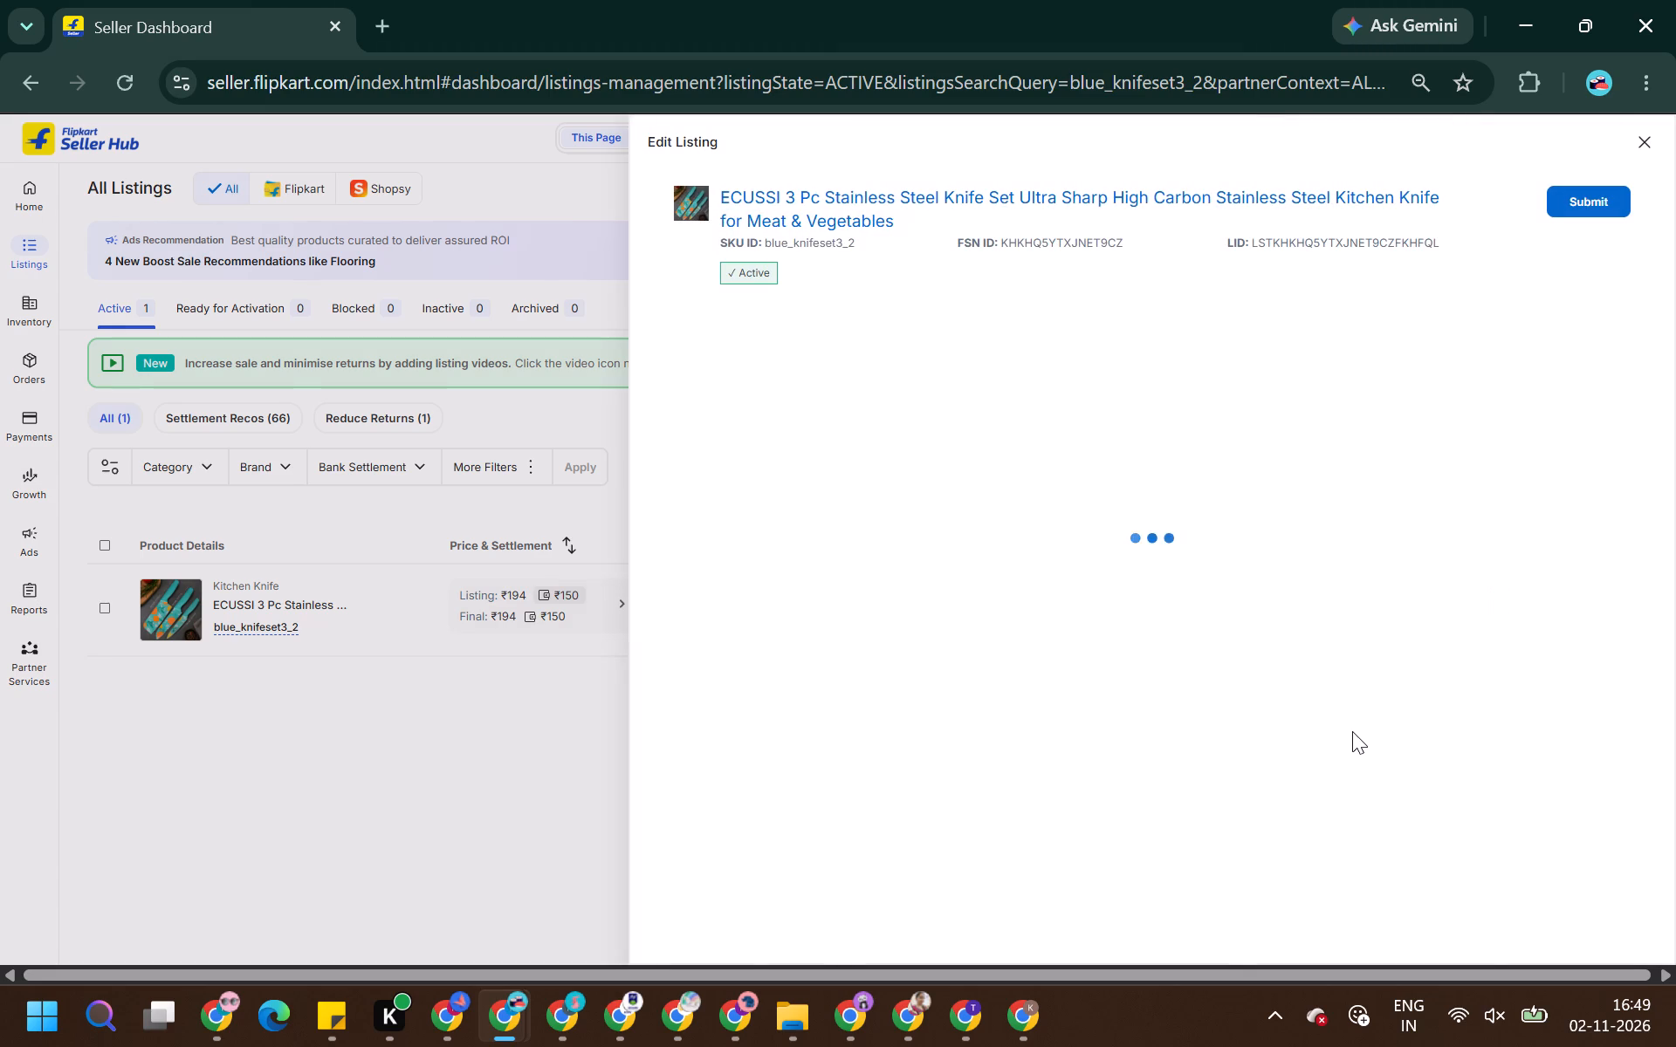
scroll(1352, 731, "down", 5)
scroll(1029, 674, "down", 4)
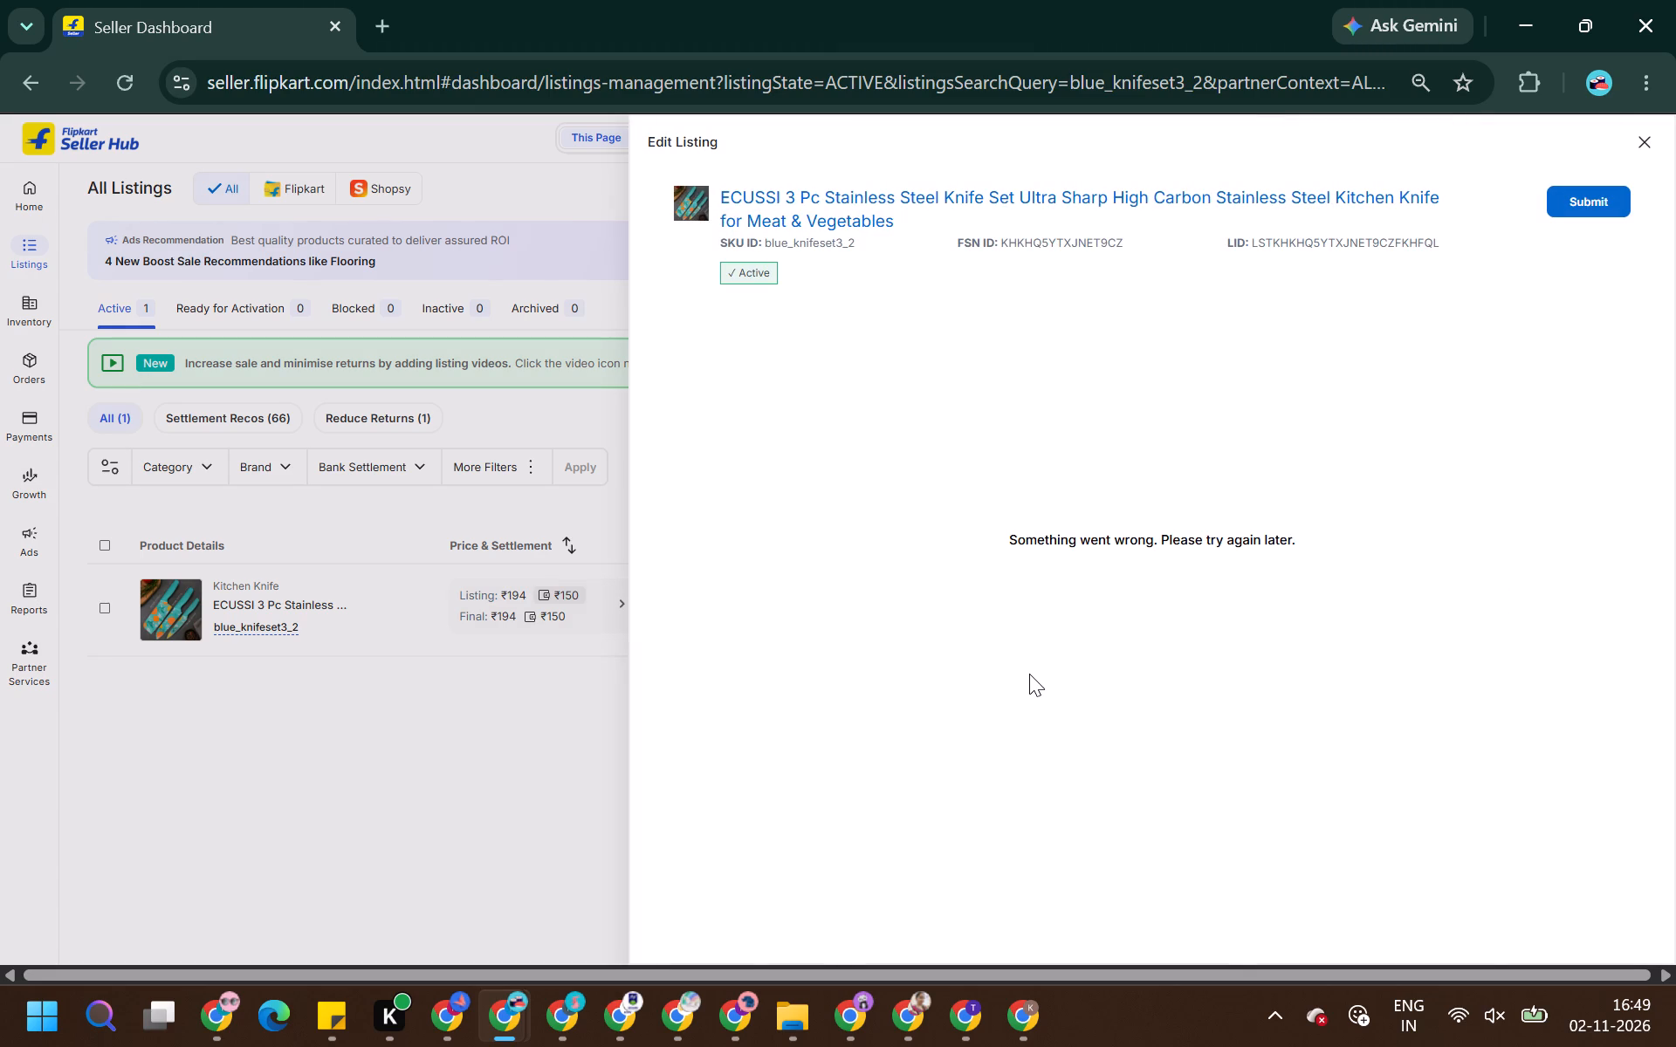
scroll(1029, 674, "down", 5)
left_click(1643, 135)
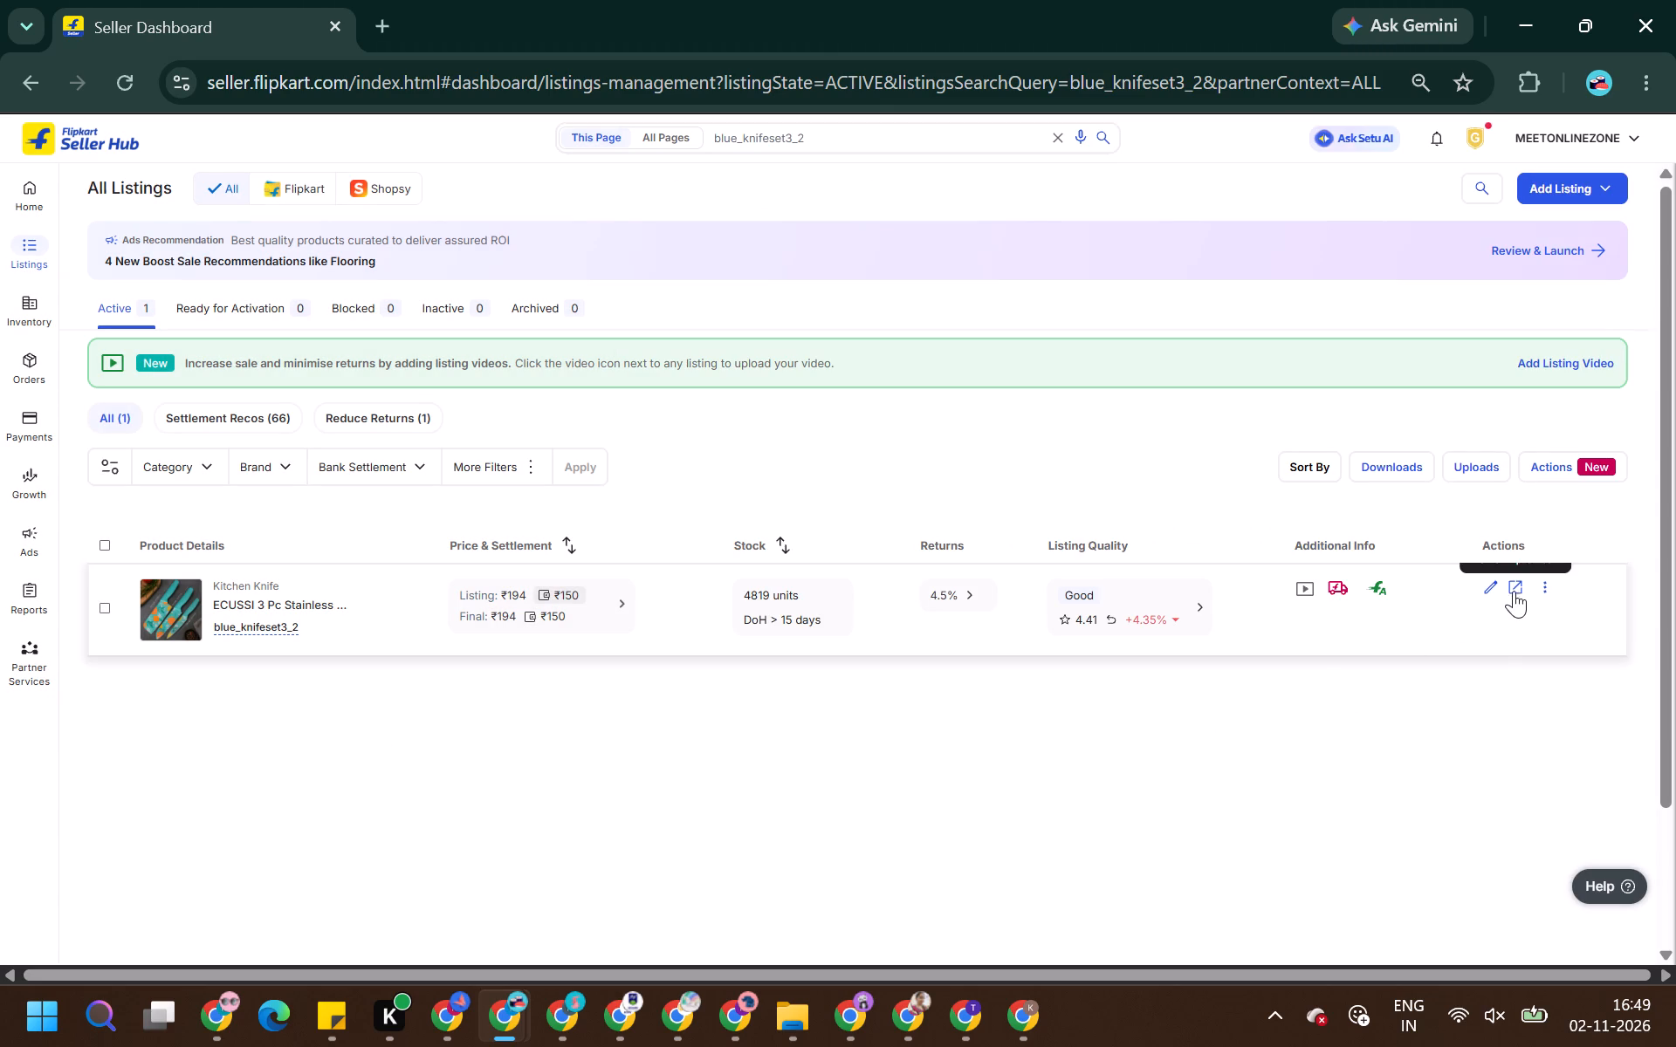
left_click(1487, 586)
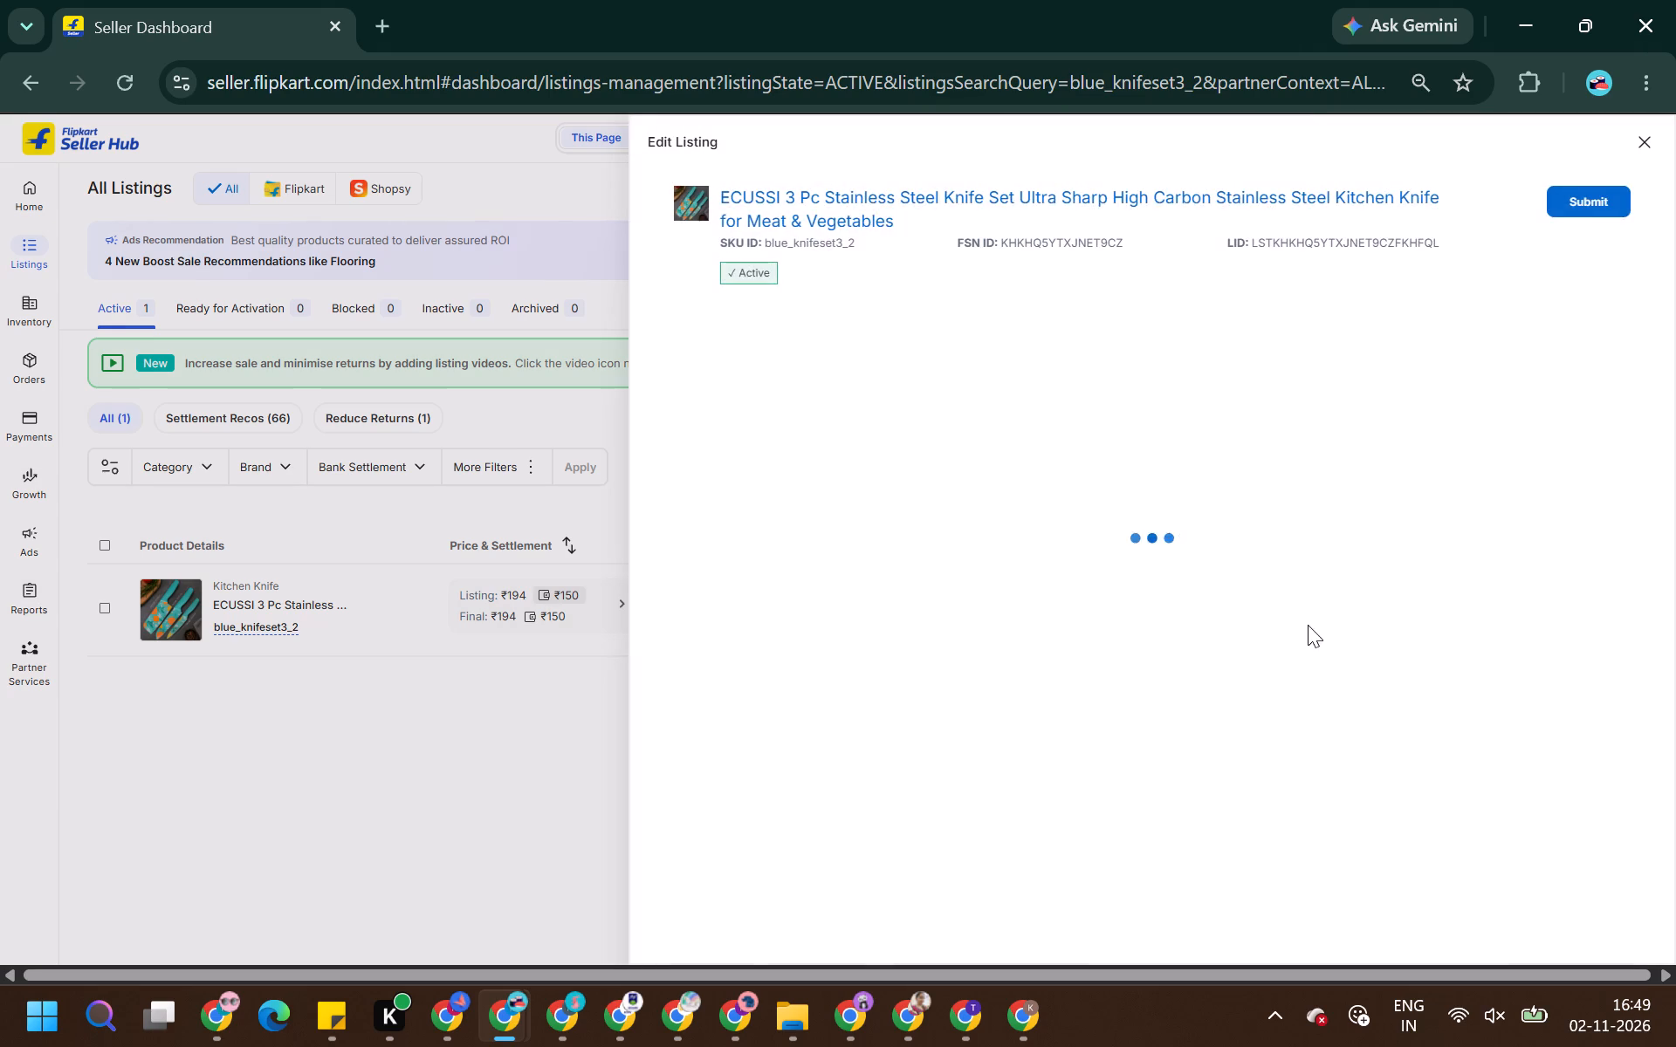
scroll(1126, 691, "down", 6)
scroll(987, 715, "up", 5)
left_click(410, 789)
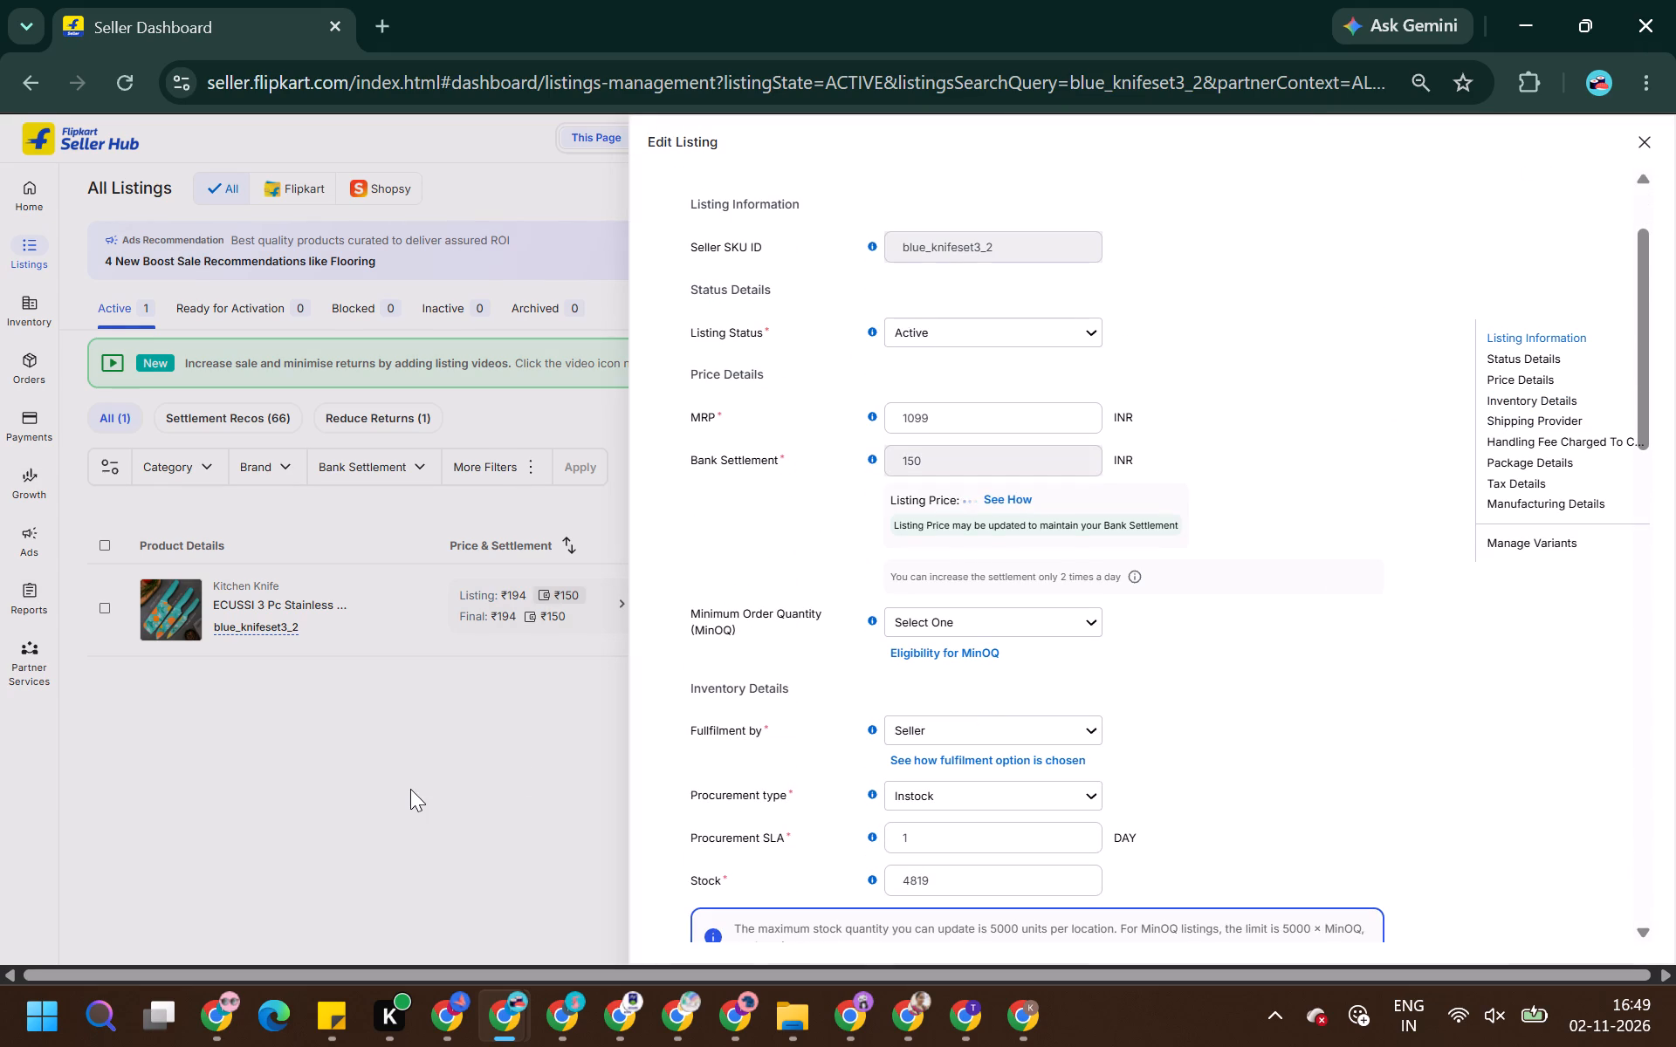
Copy the rubber kitchen mat's SKU from the Traffic Report and search the listings for Glam-ZEDX-multi-RAJWARI.
key("alt+Tab")
left_click(279, 600)
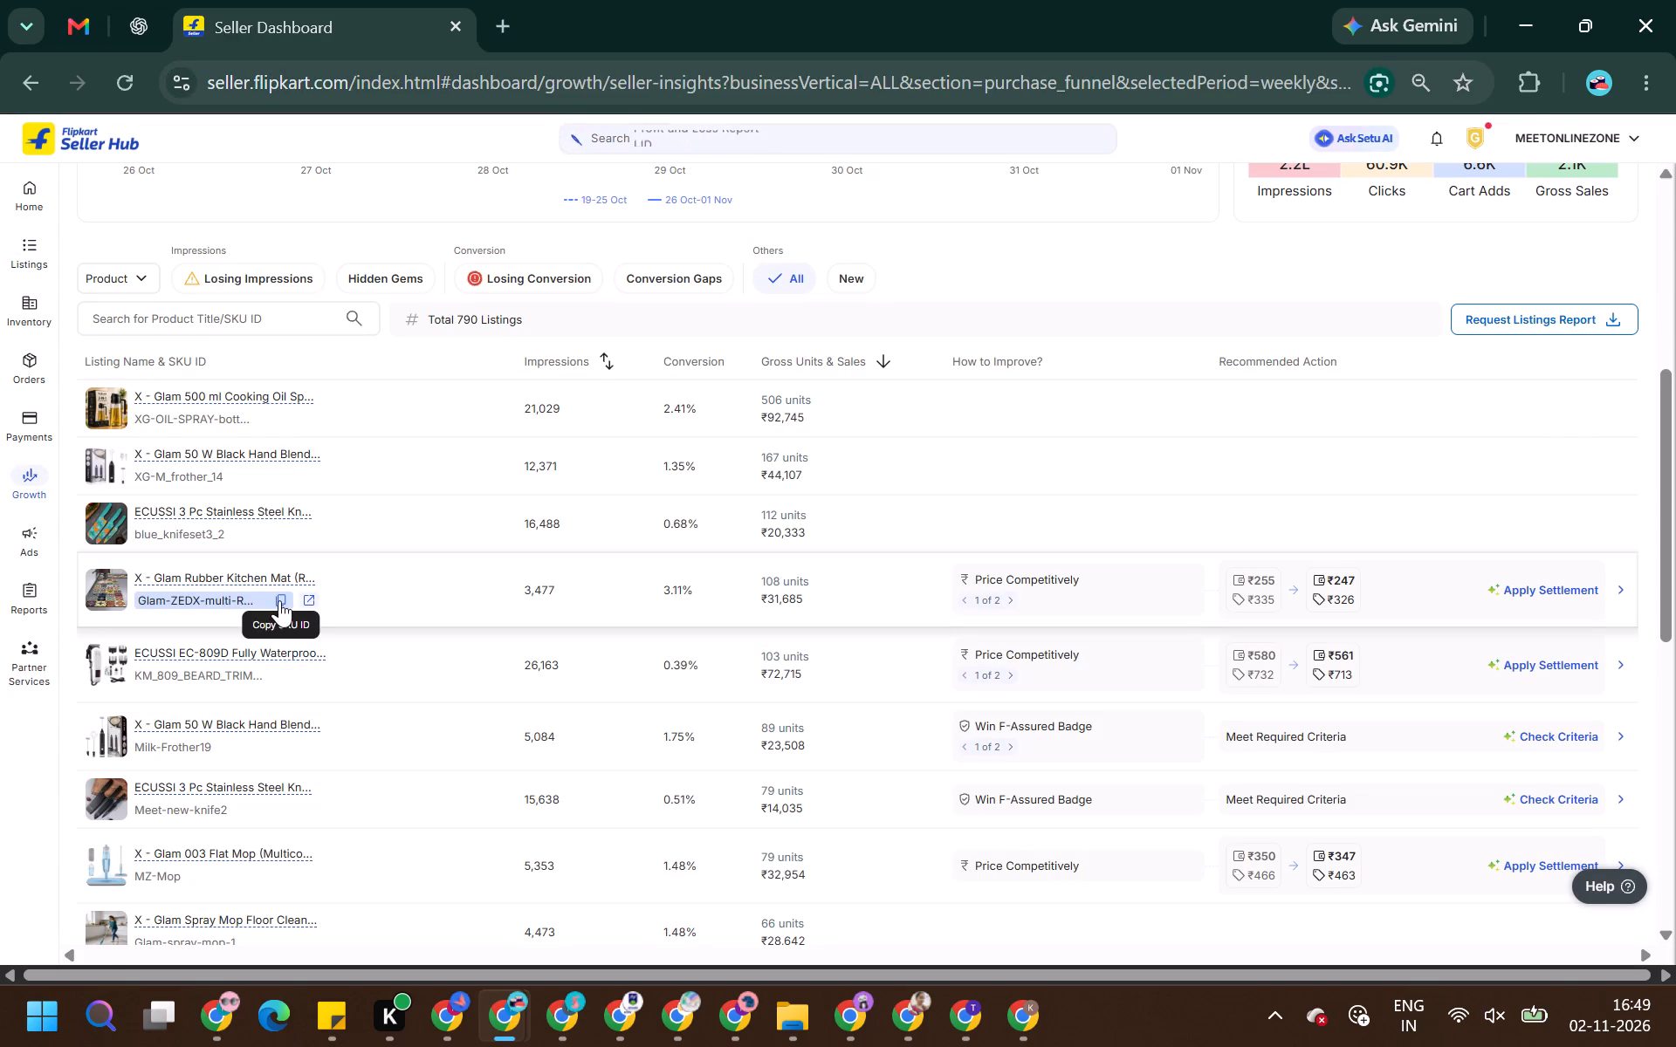
key("alt+Tab")
left_click(780, 126)
key("ctrl+a")
key("ctrl+v")
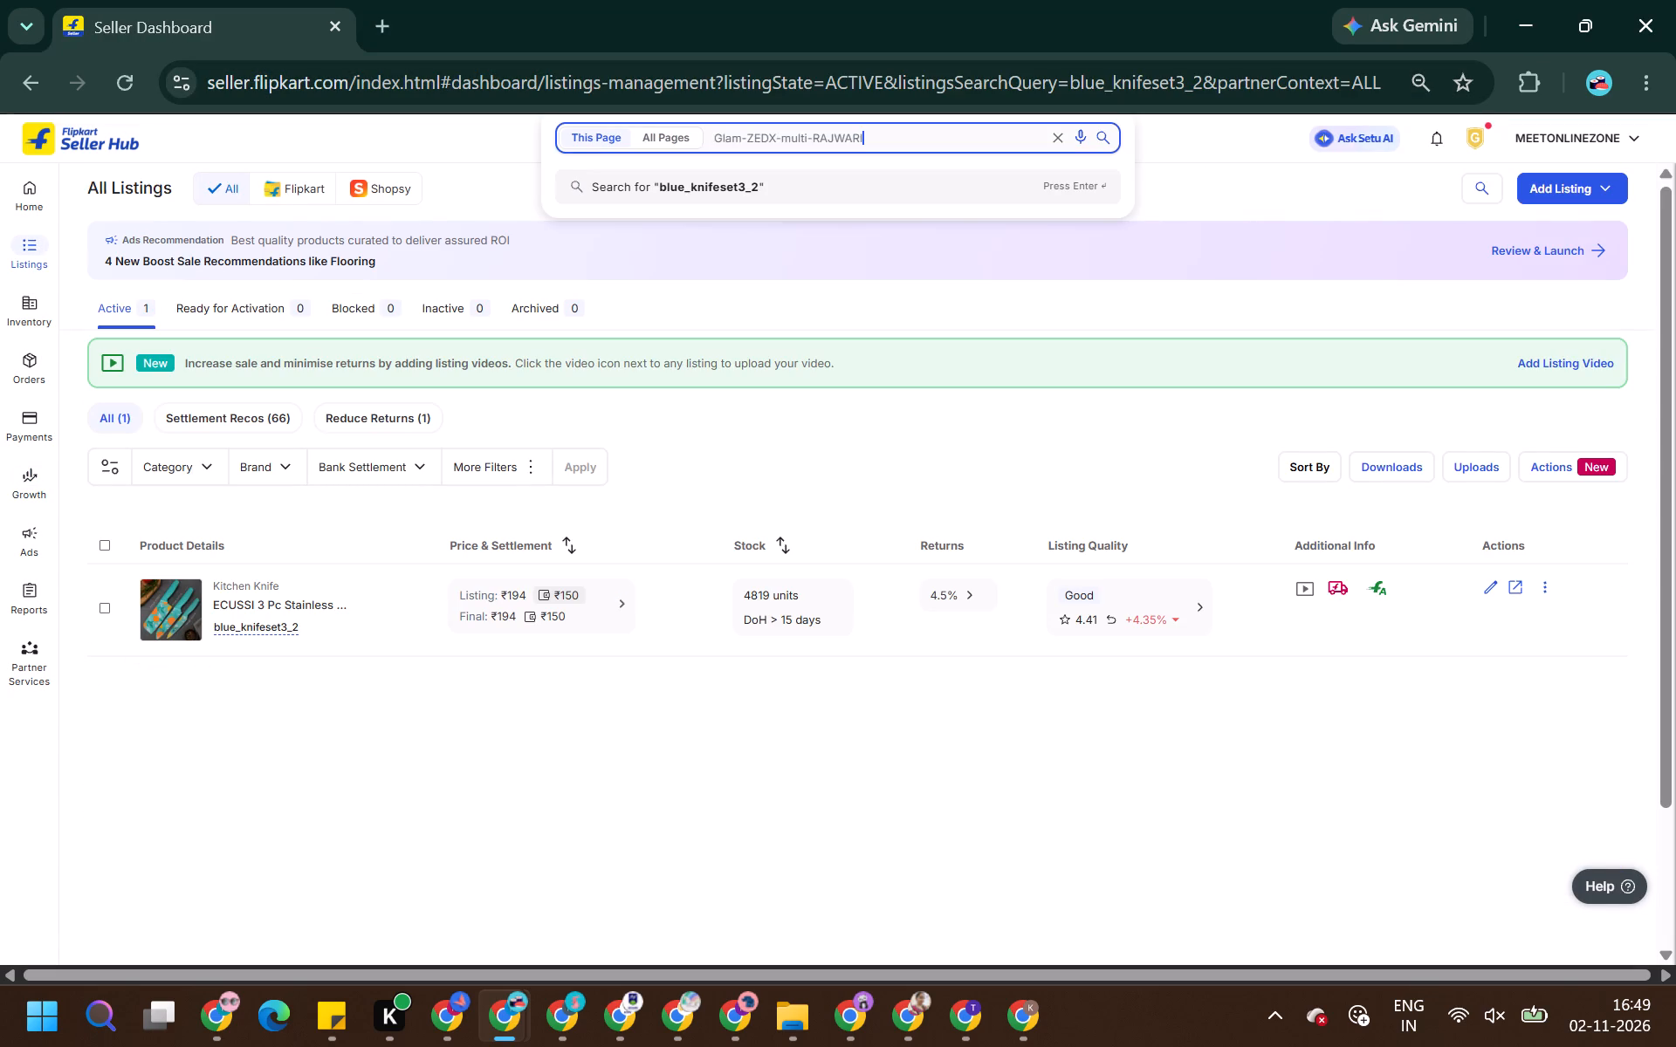
key("Return")
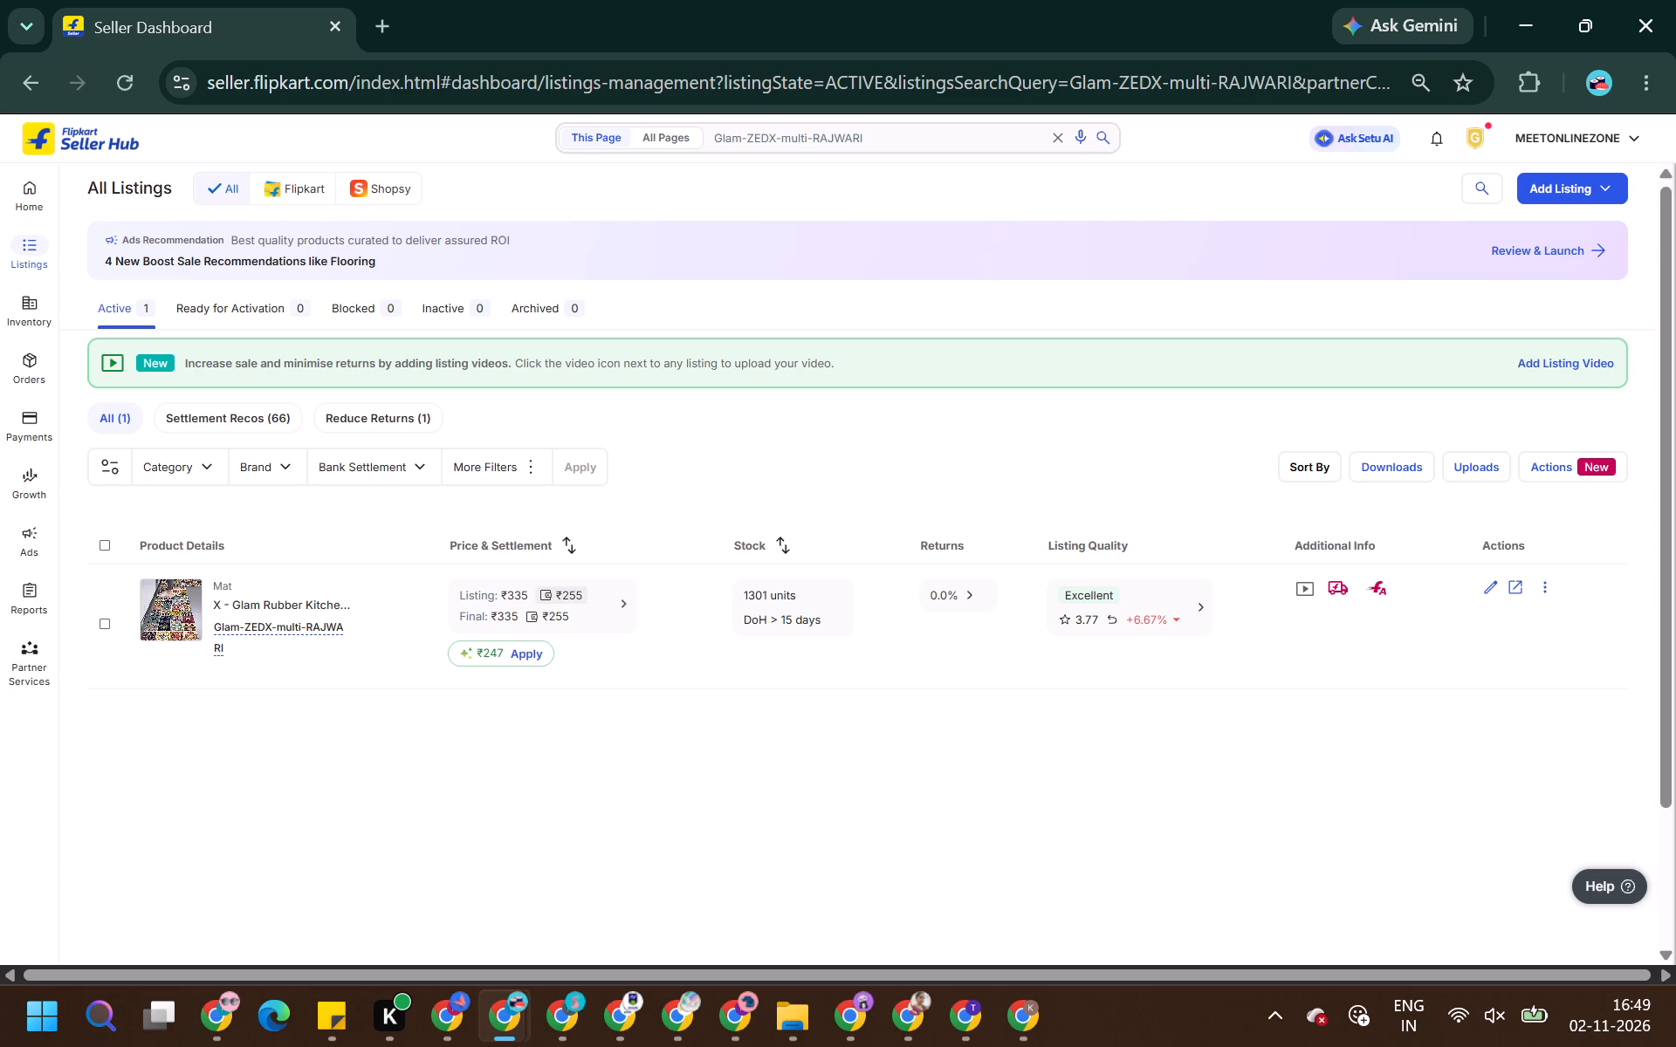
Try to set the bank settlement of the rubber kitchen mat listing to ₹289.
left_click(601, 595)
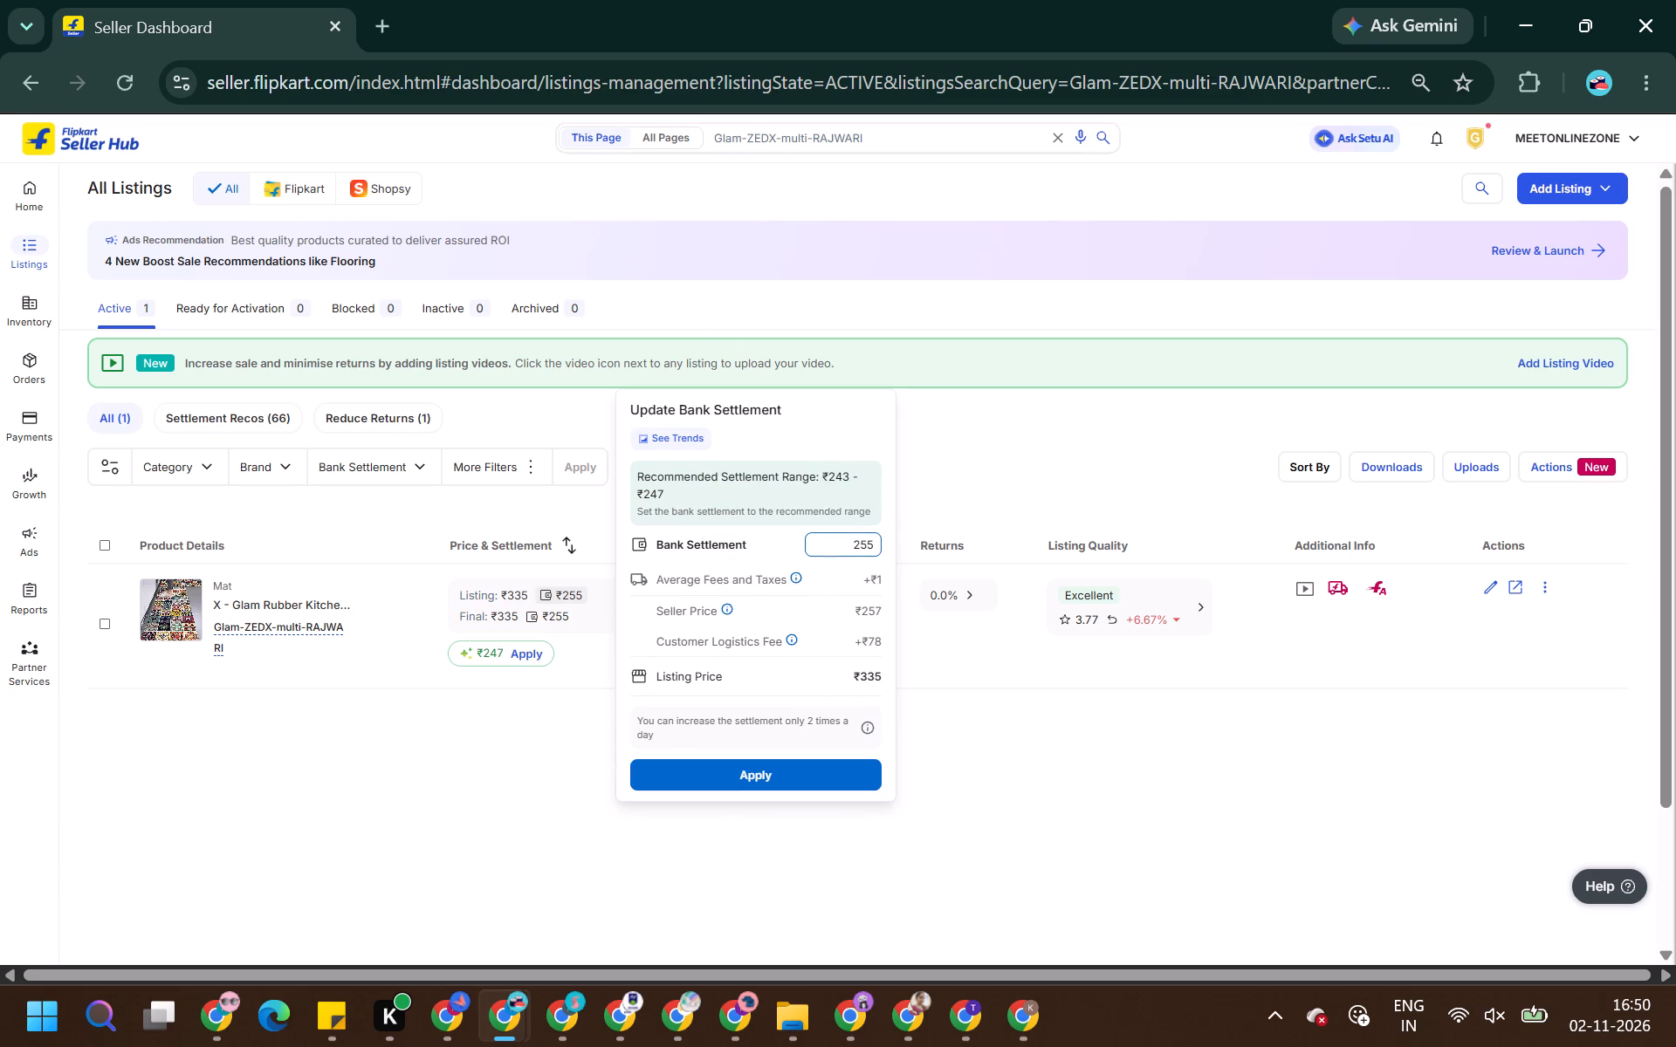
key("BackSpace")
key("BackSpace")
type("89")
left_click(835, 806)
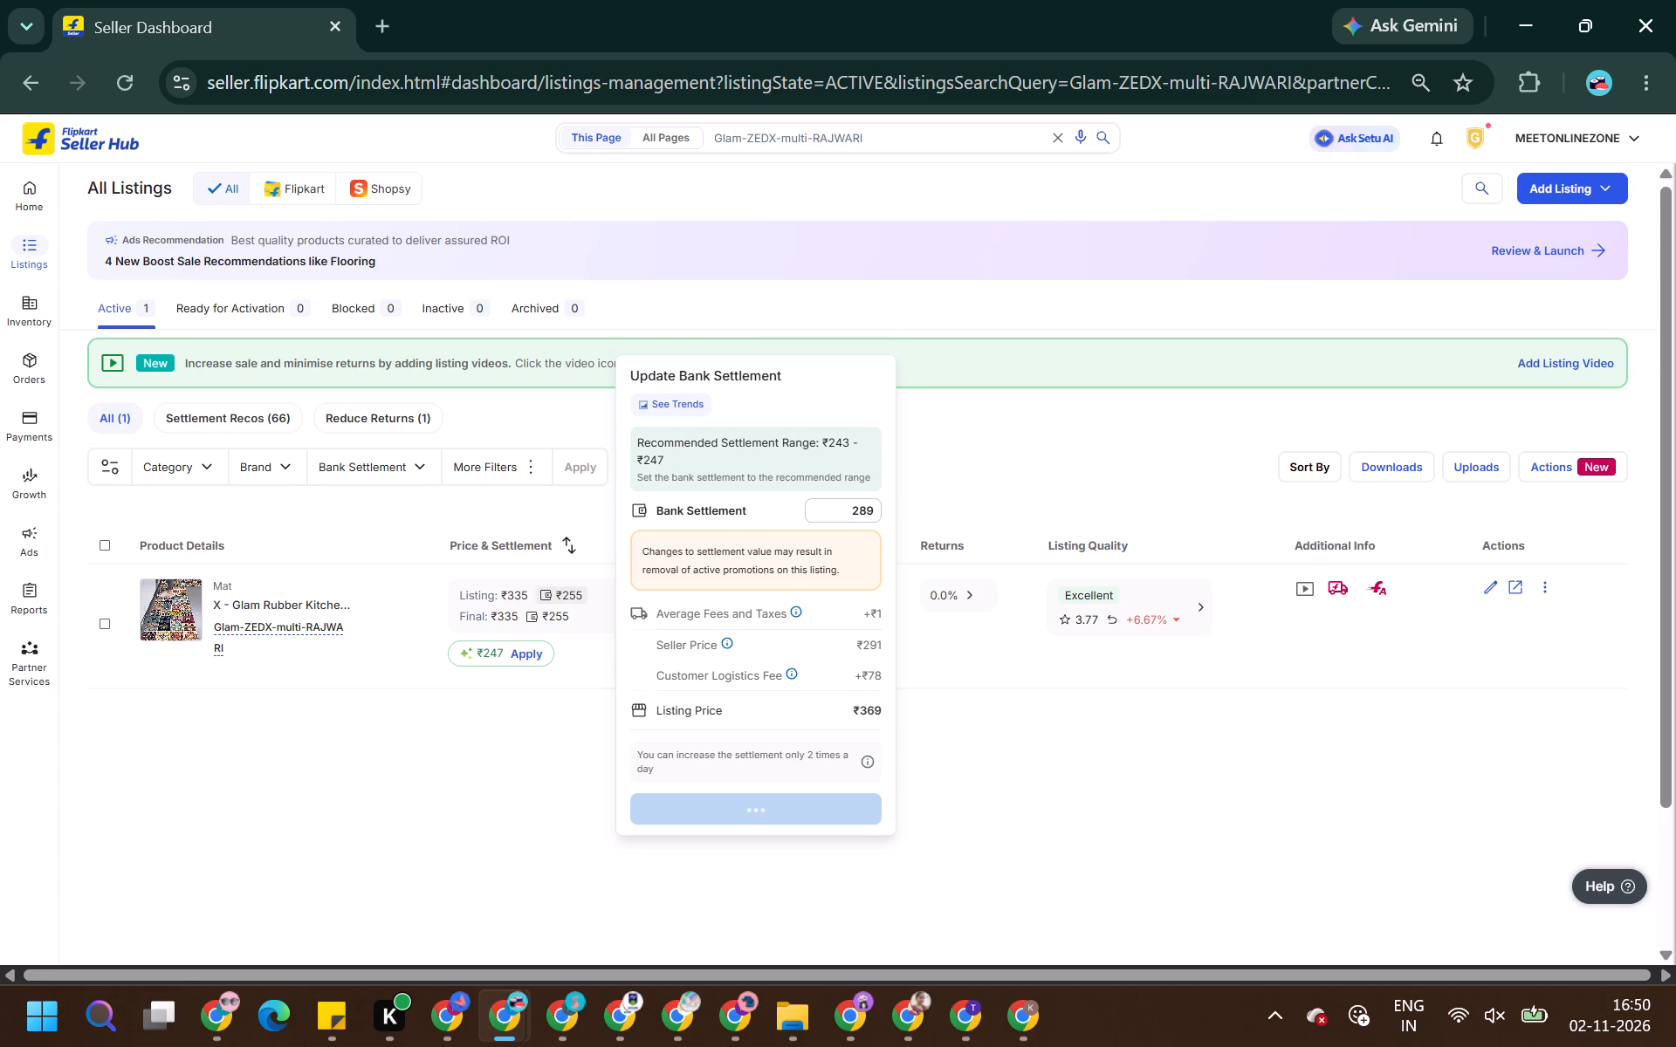
Set the bank settlement of the rubber kitchen mat listing to ₹279.
left_click(868, 545)
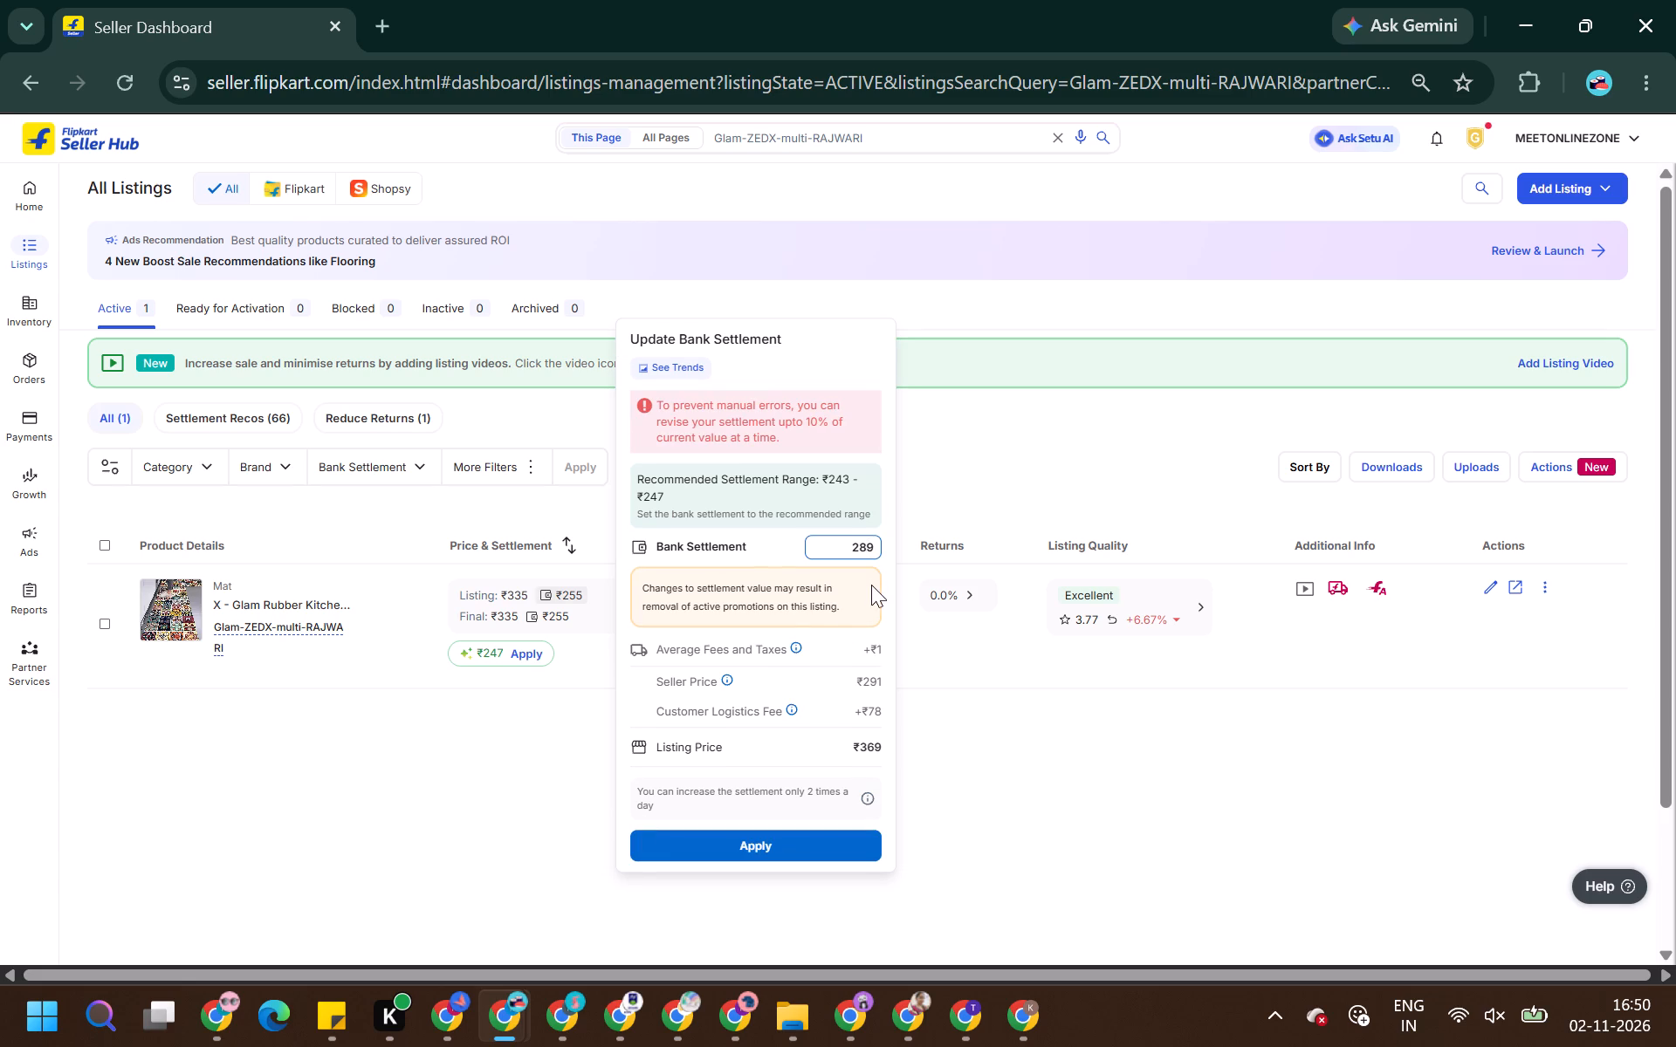
key("BackSpace")
key("7")
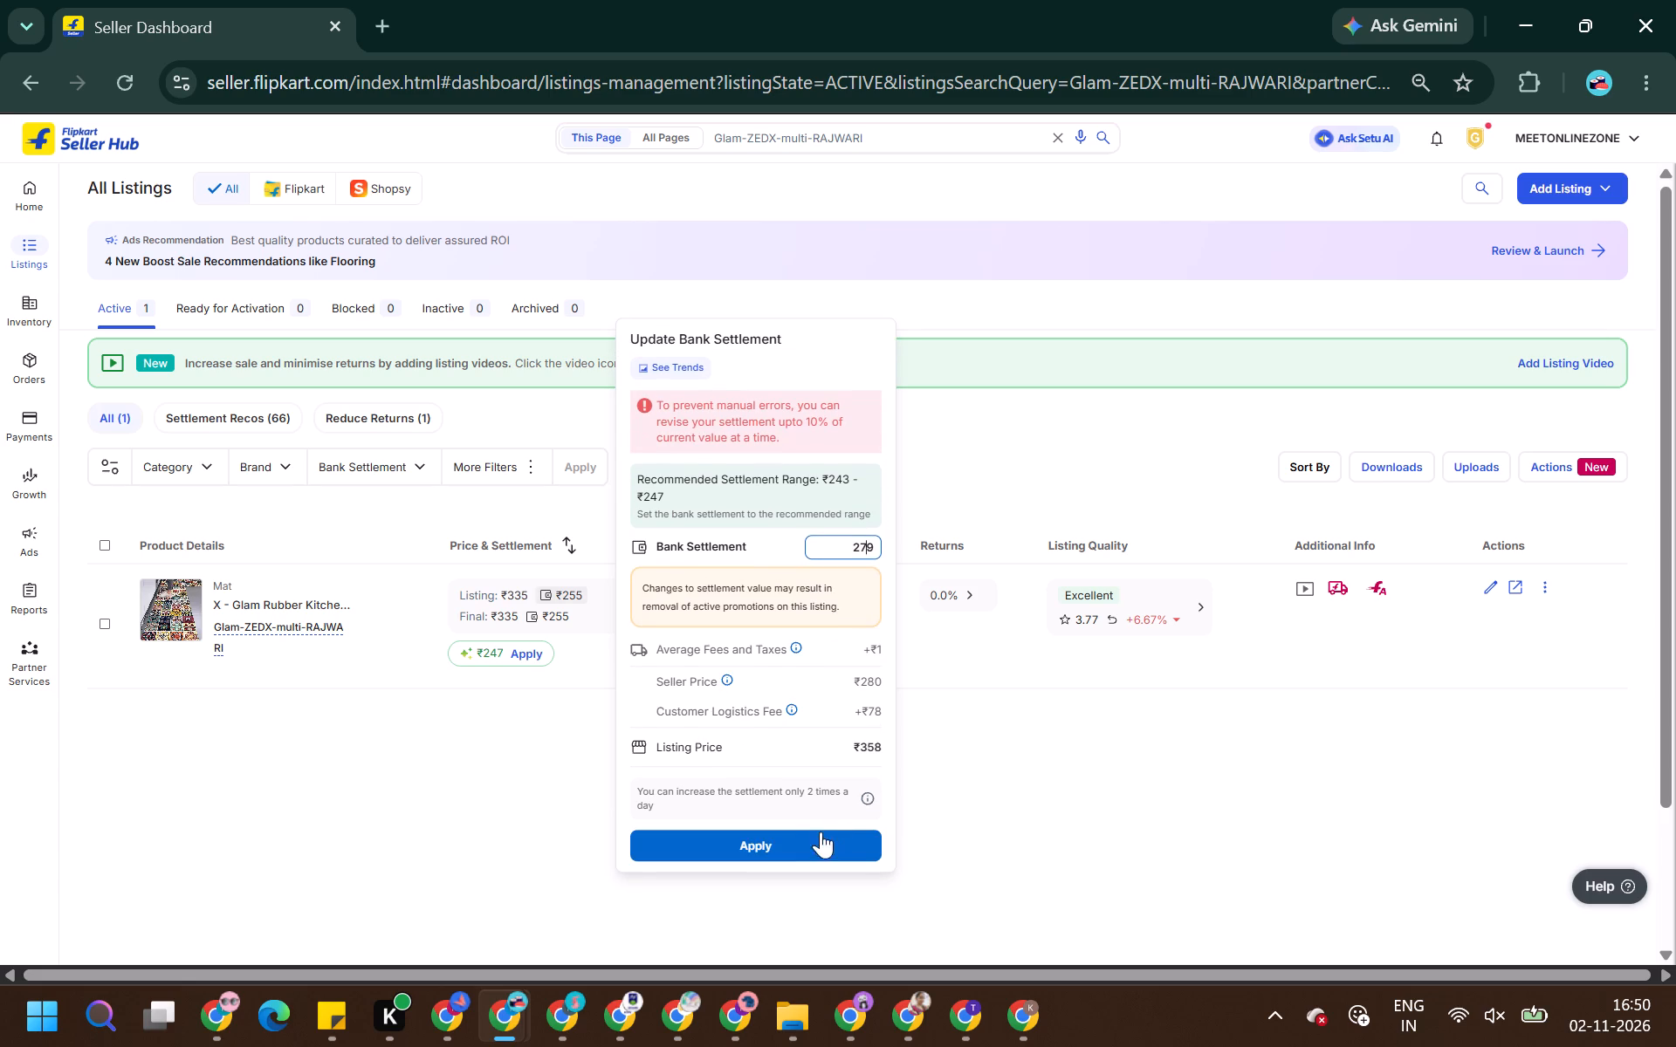
left_click(821, 852)
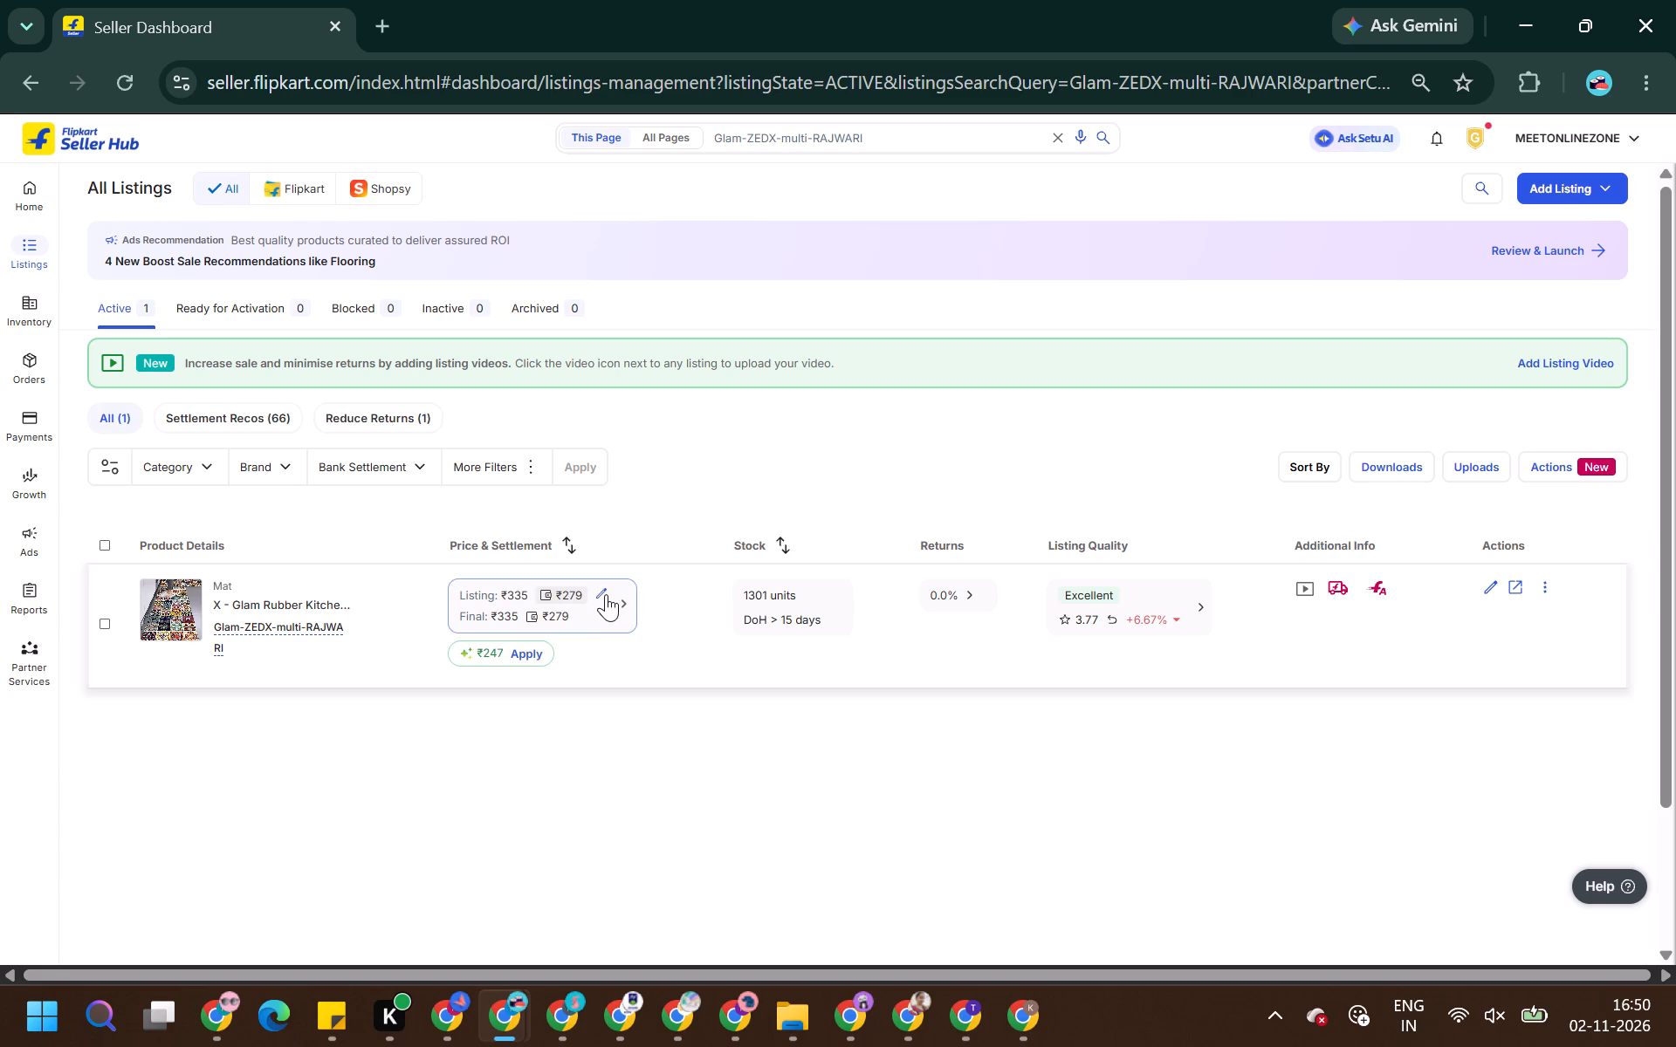
Raise the bank settlement of the rubber kitchen mat listing to ₹300.
left_click(606, 592)
key("ctrl+a")
type("300")
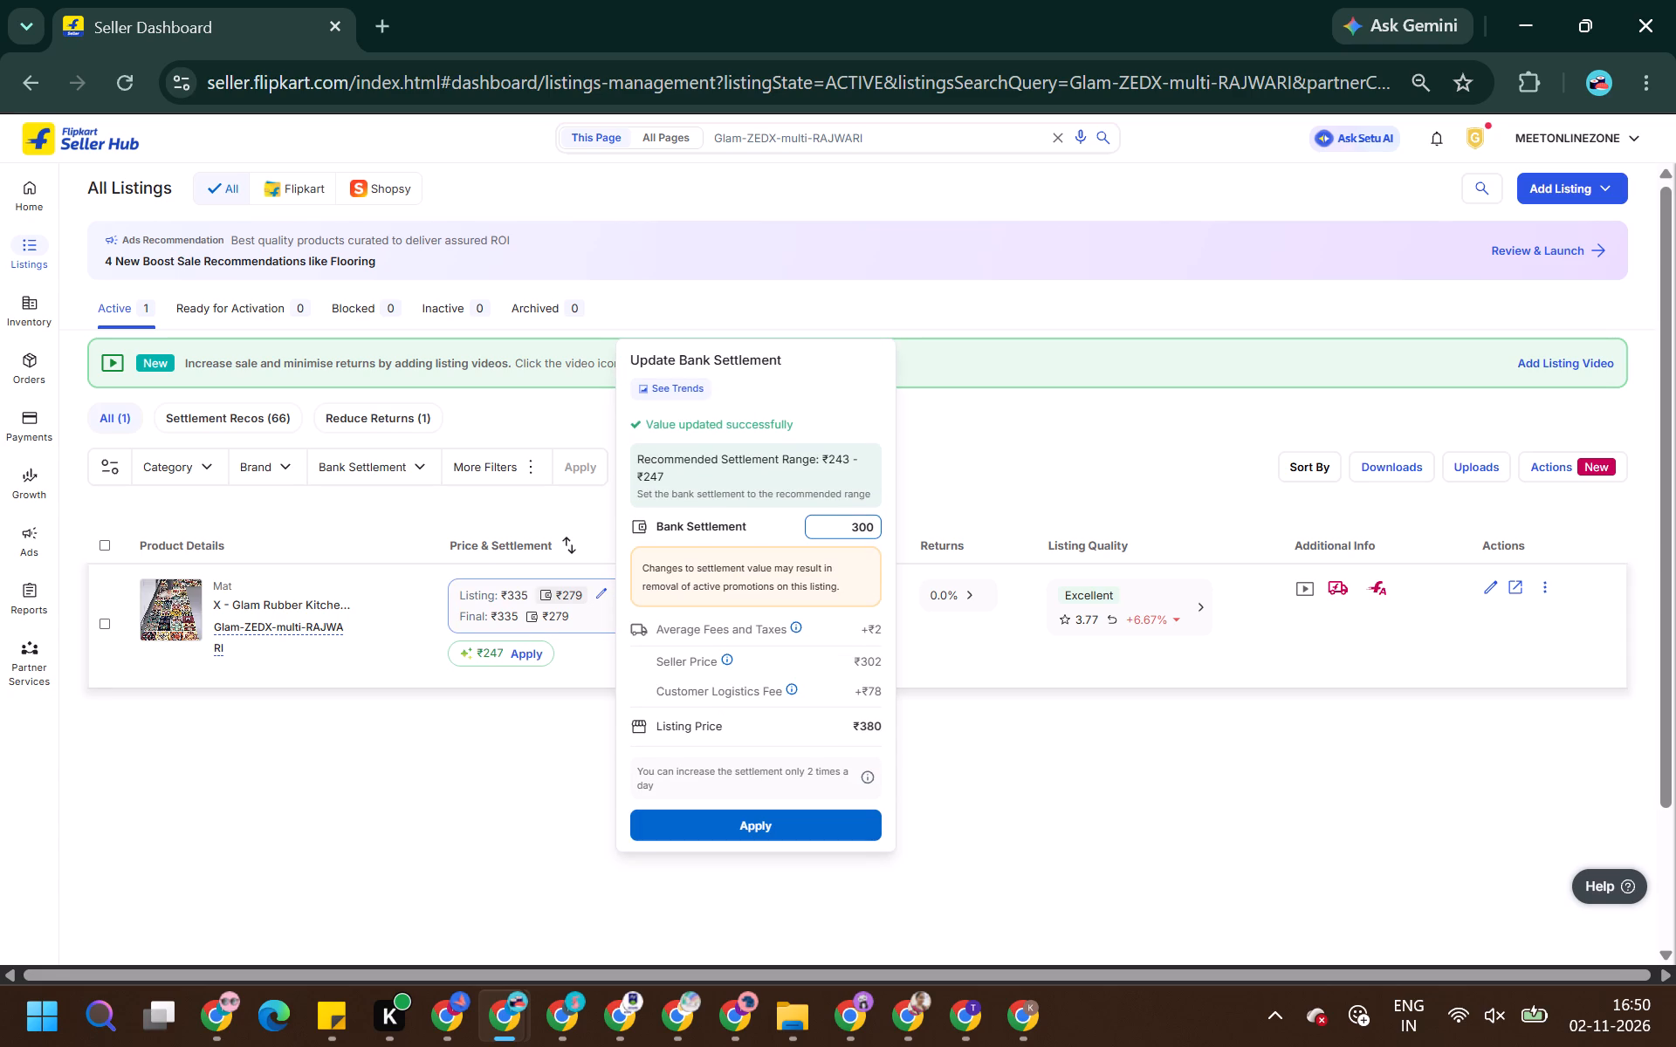
left_click(721, 824)
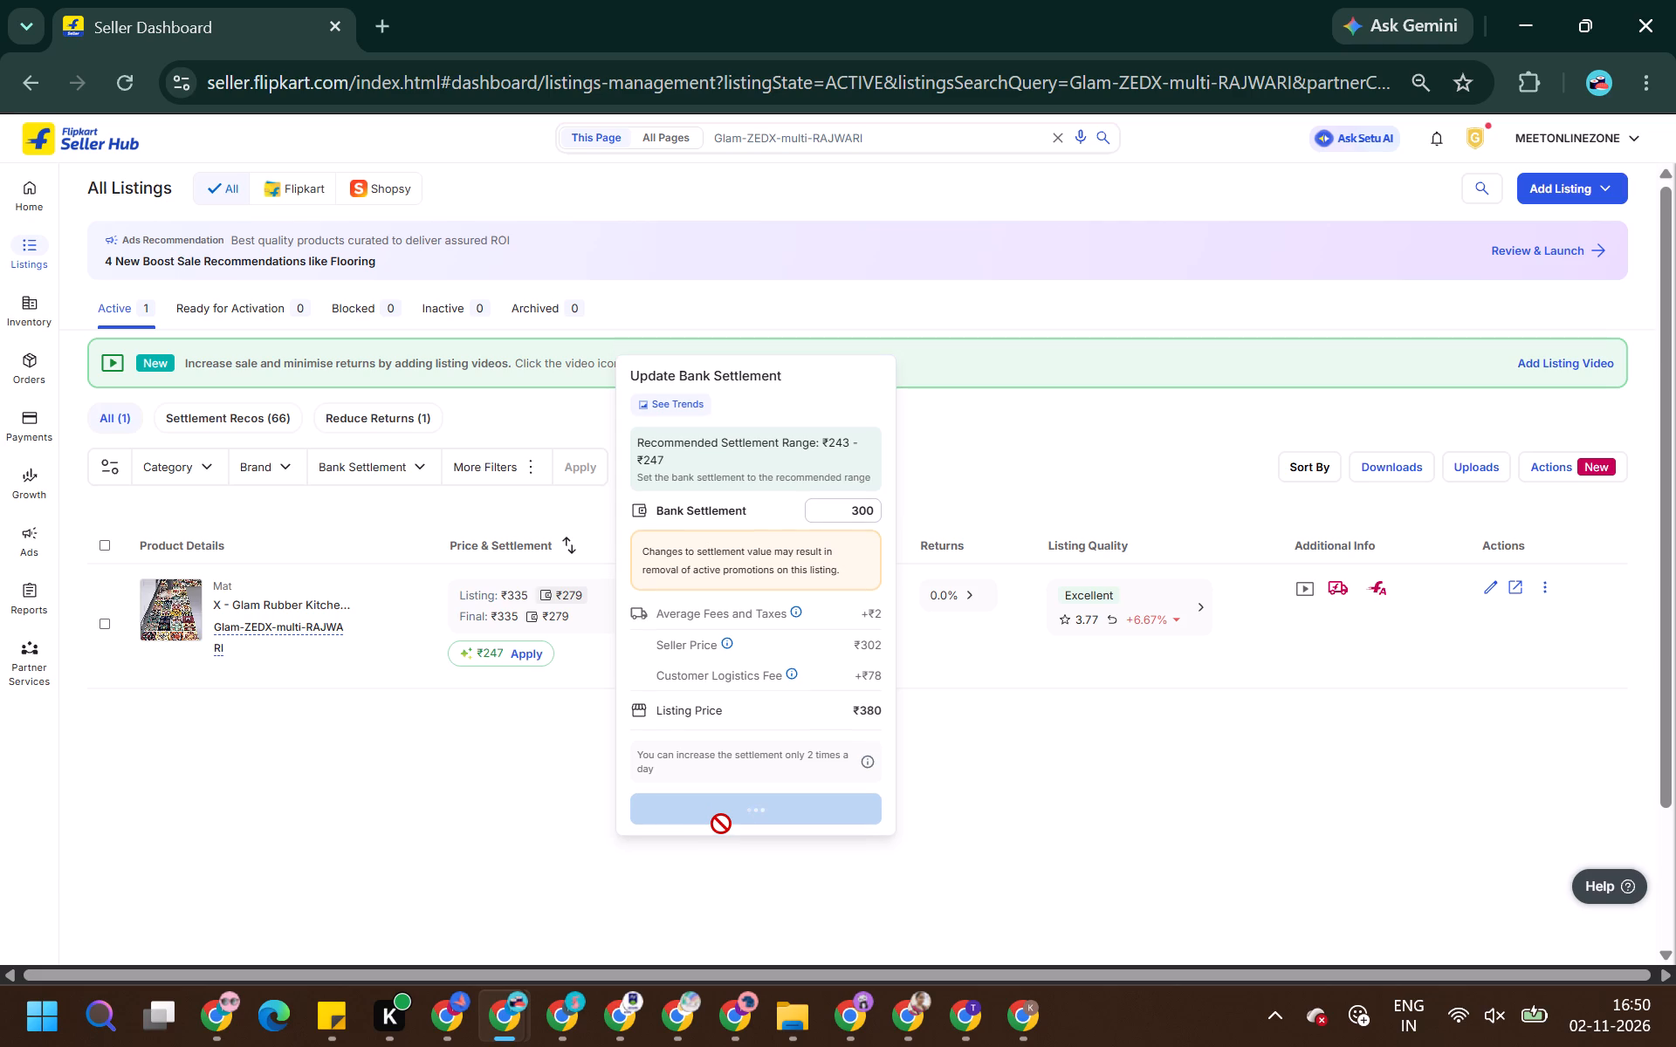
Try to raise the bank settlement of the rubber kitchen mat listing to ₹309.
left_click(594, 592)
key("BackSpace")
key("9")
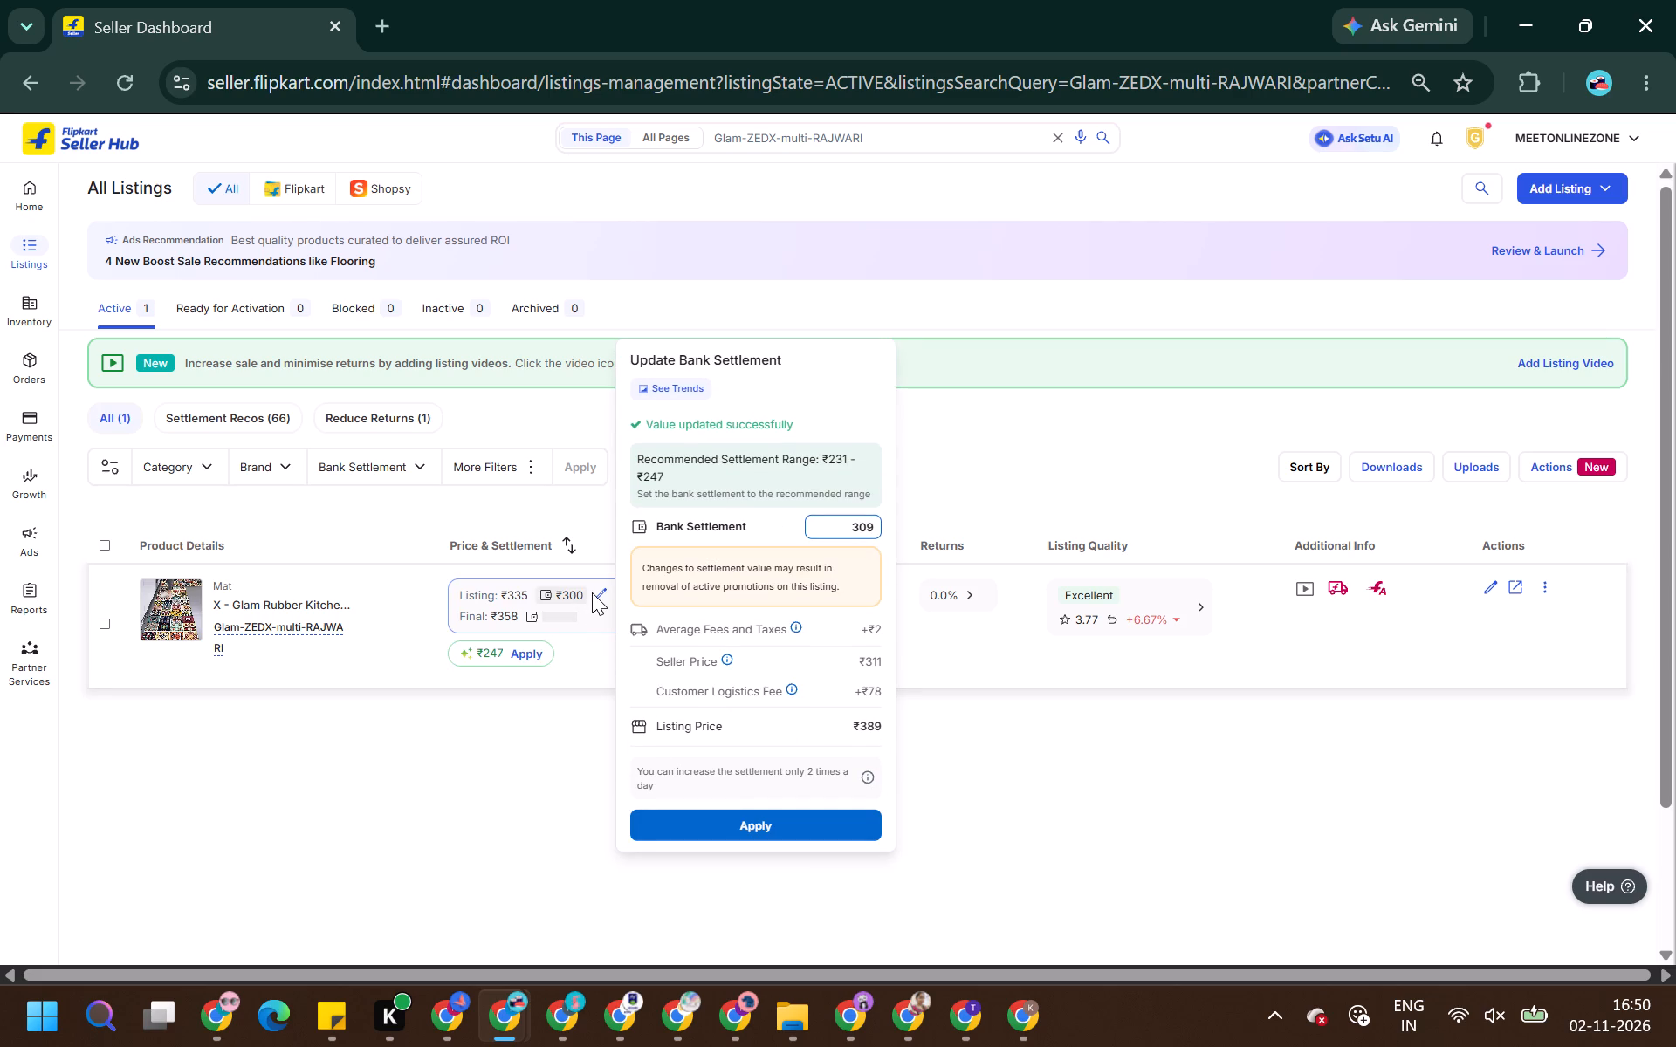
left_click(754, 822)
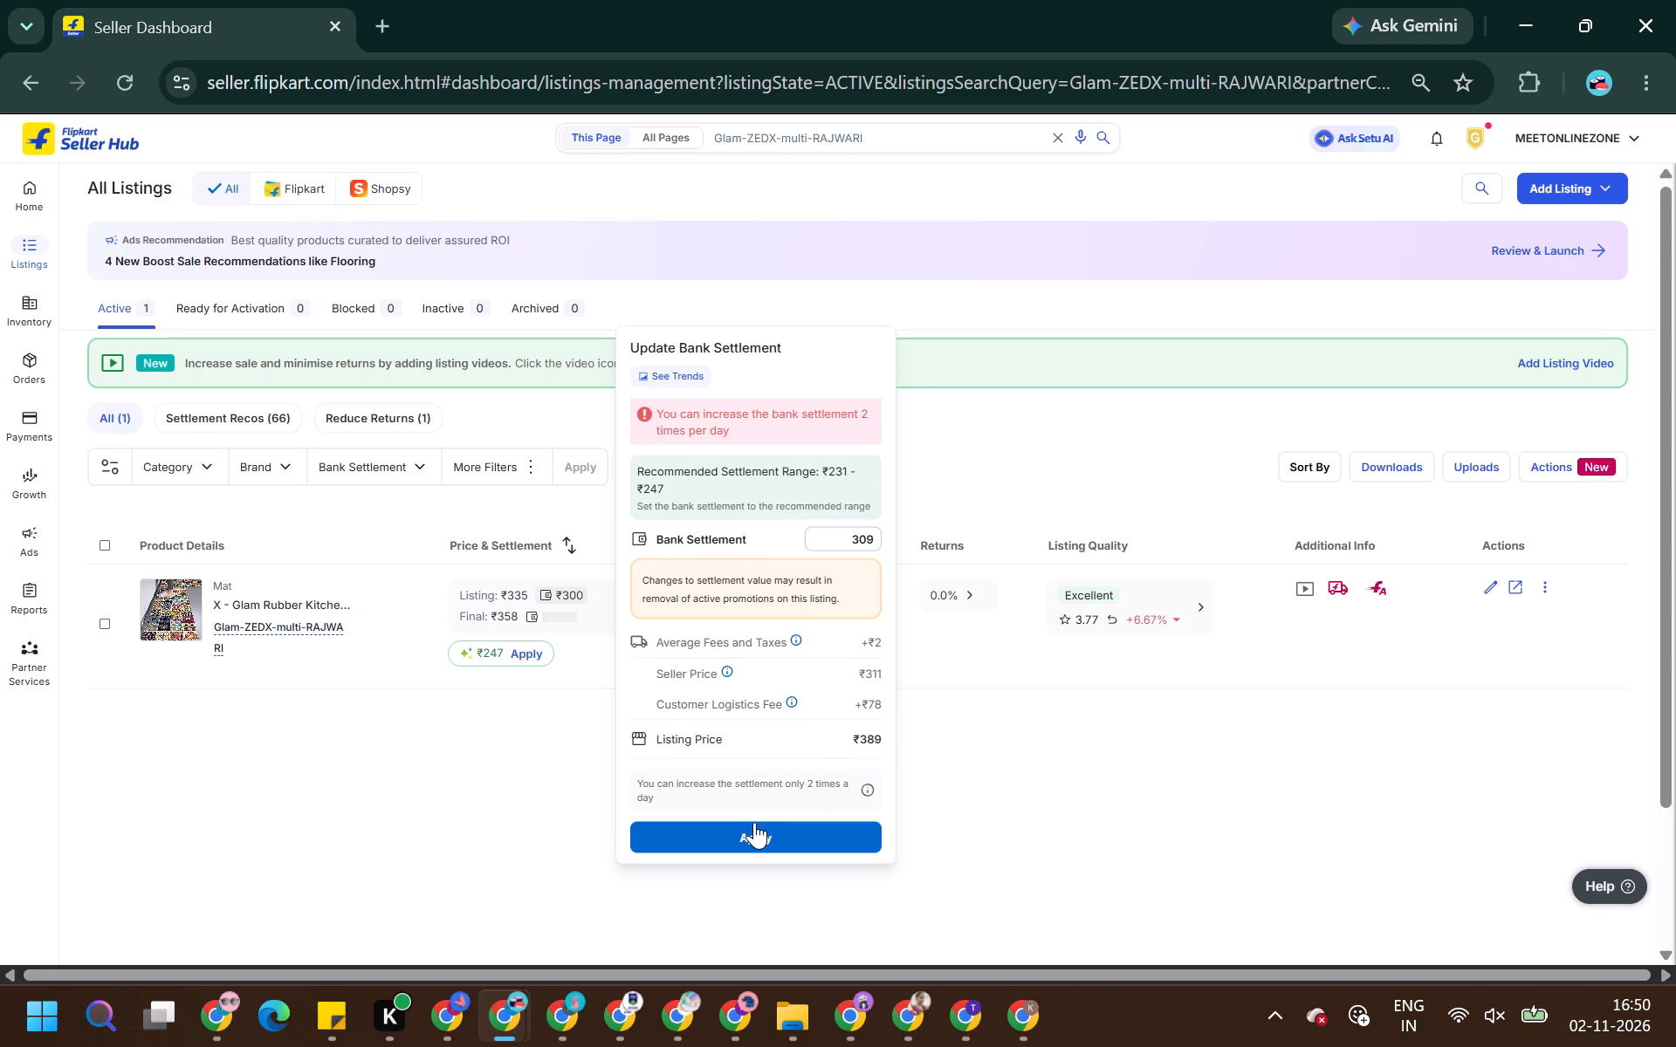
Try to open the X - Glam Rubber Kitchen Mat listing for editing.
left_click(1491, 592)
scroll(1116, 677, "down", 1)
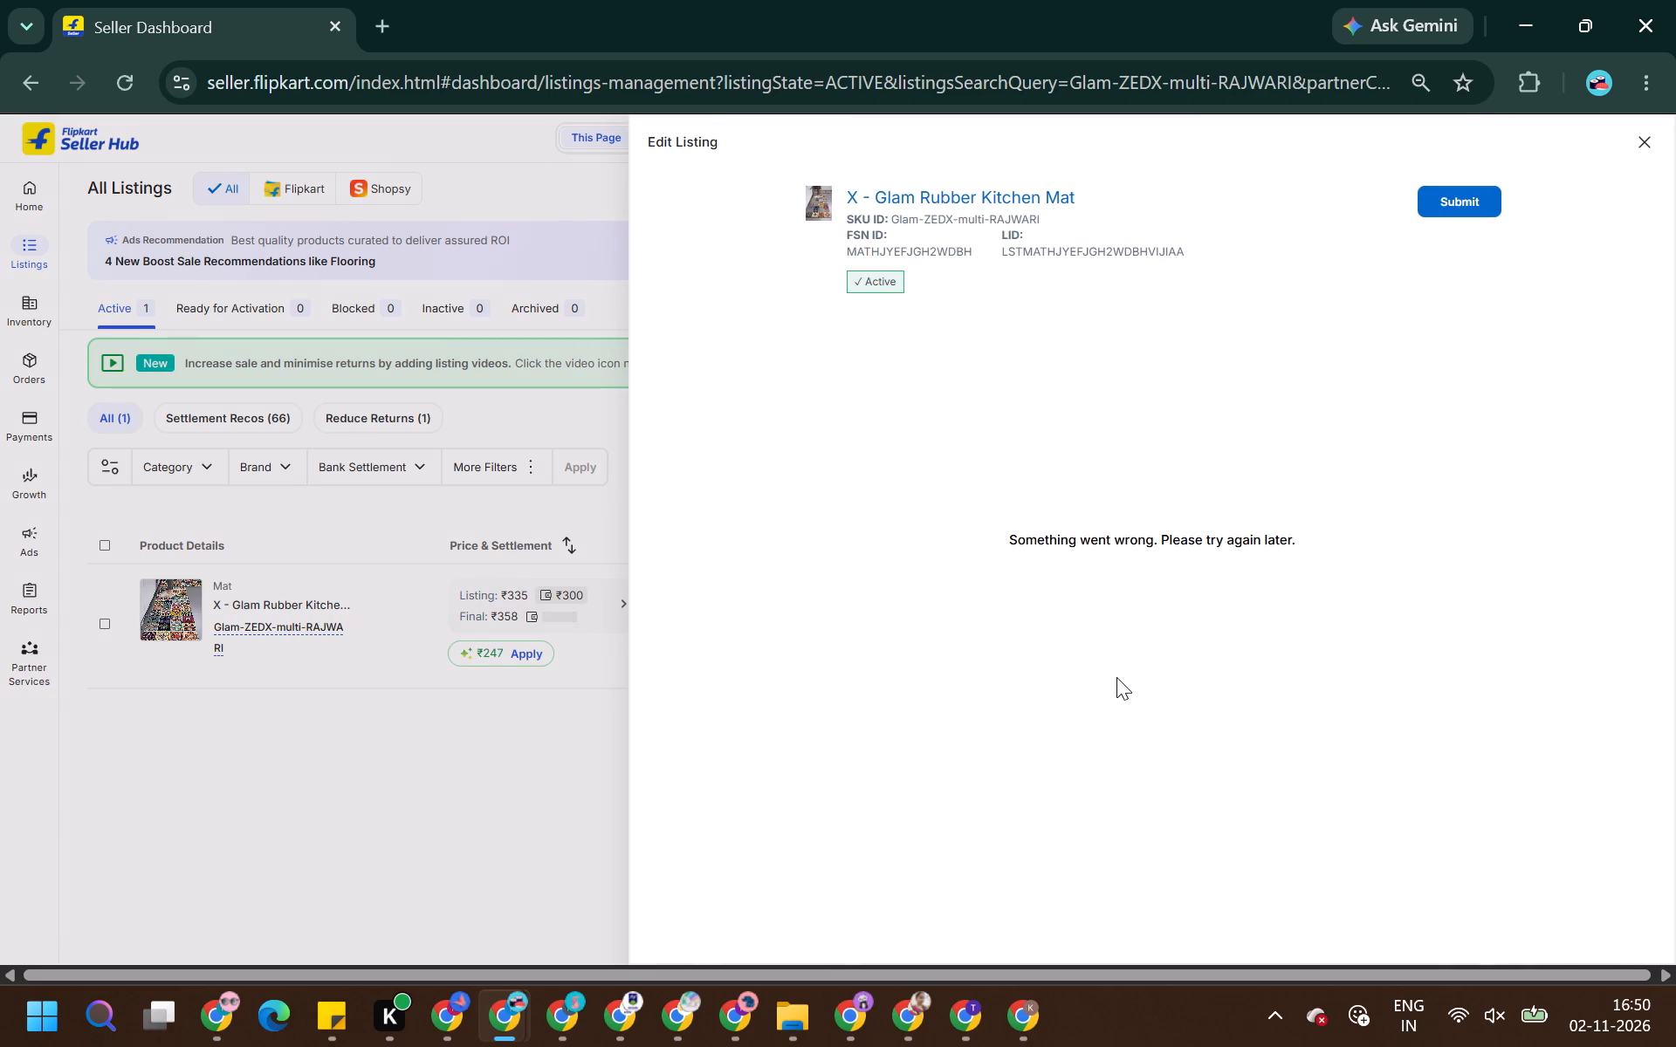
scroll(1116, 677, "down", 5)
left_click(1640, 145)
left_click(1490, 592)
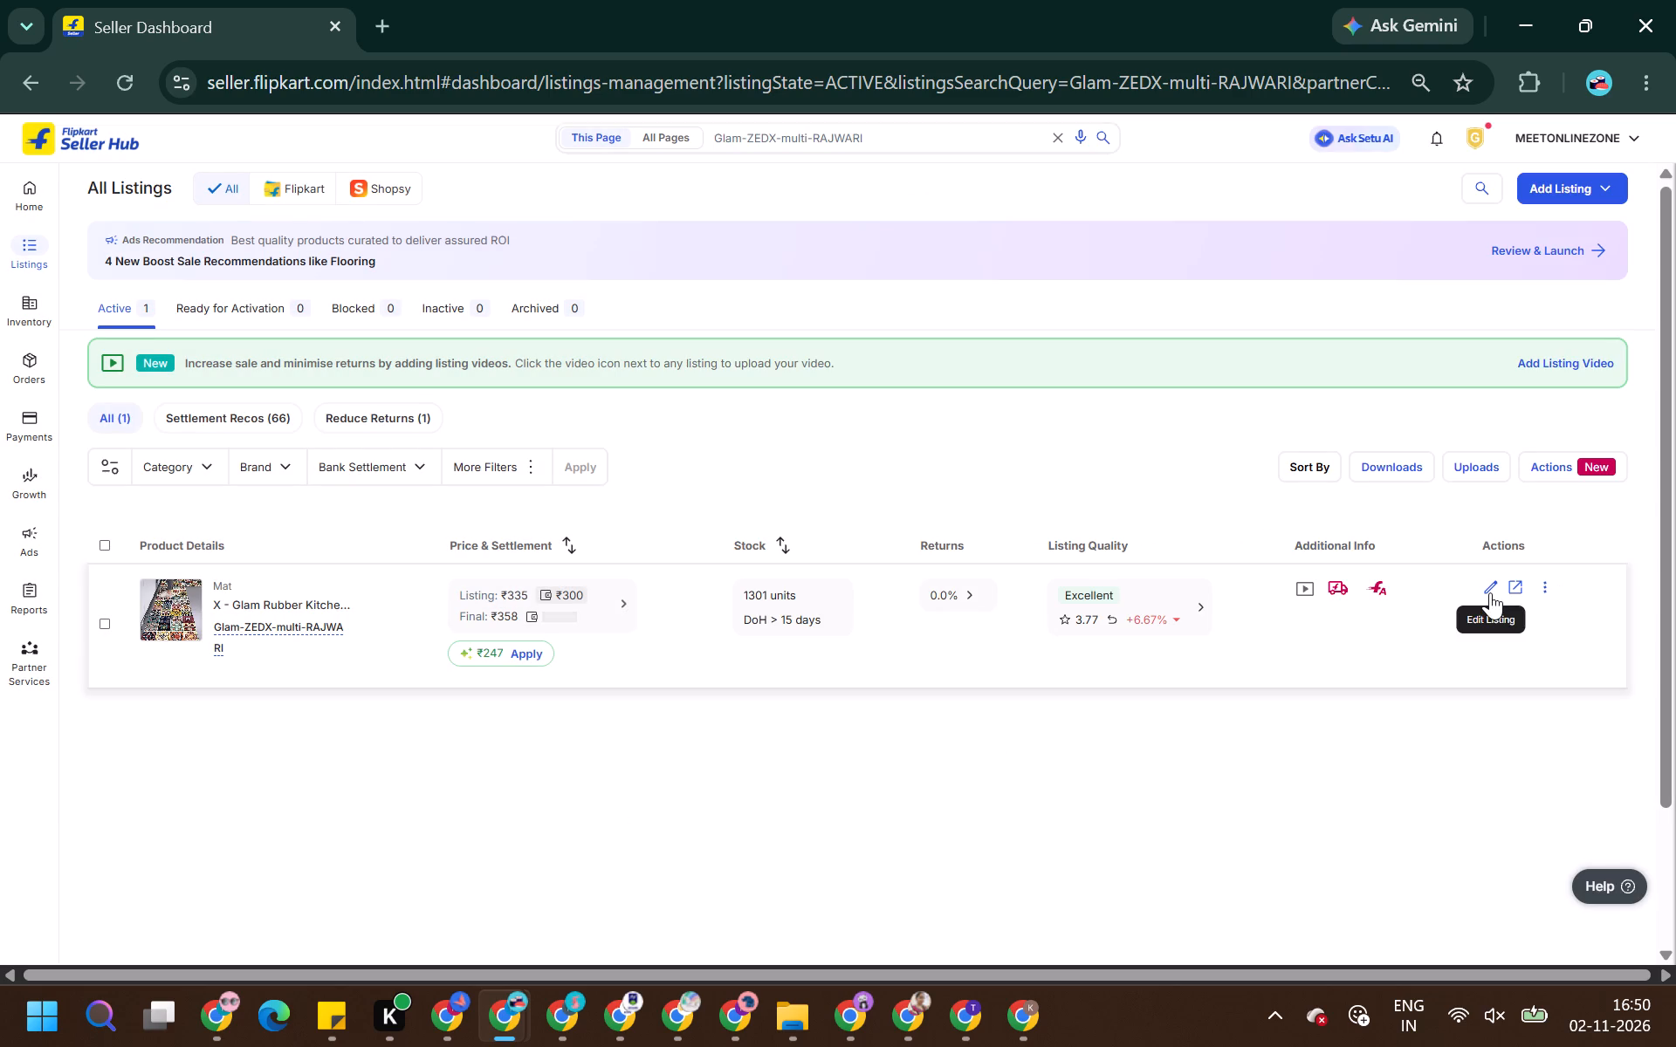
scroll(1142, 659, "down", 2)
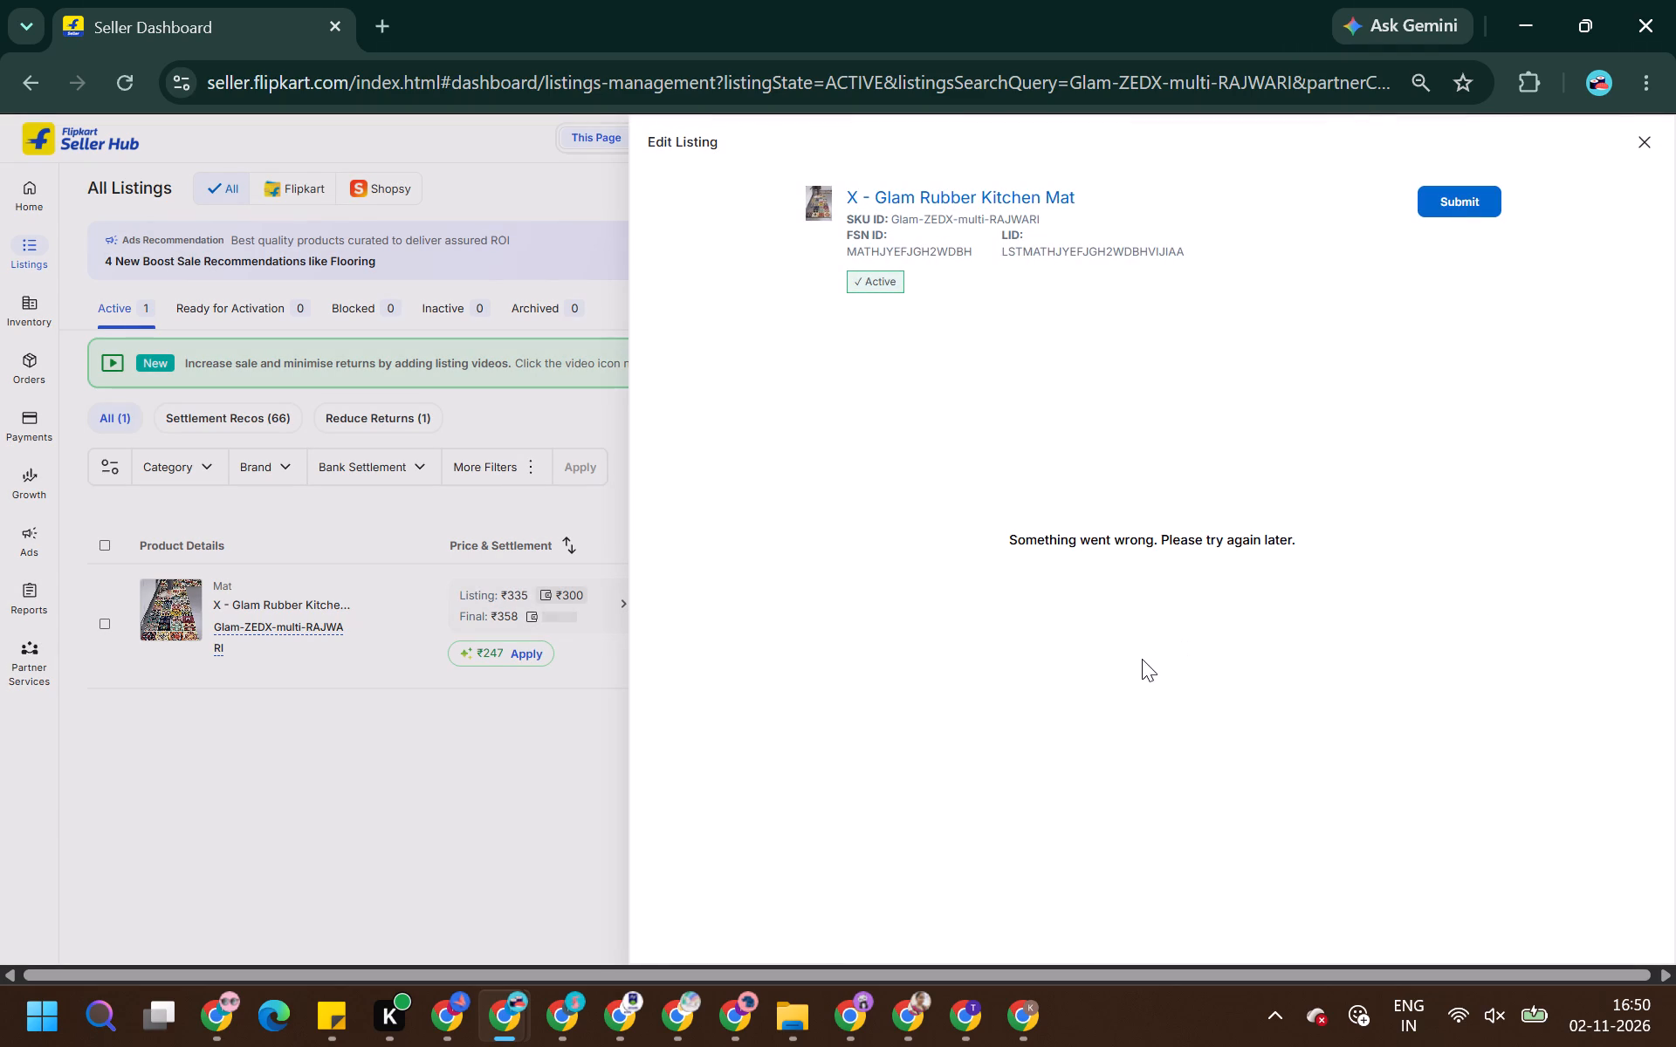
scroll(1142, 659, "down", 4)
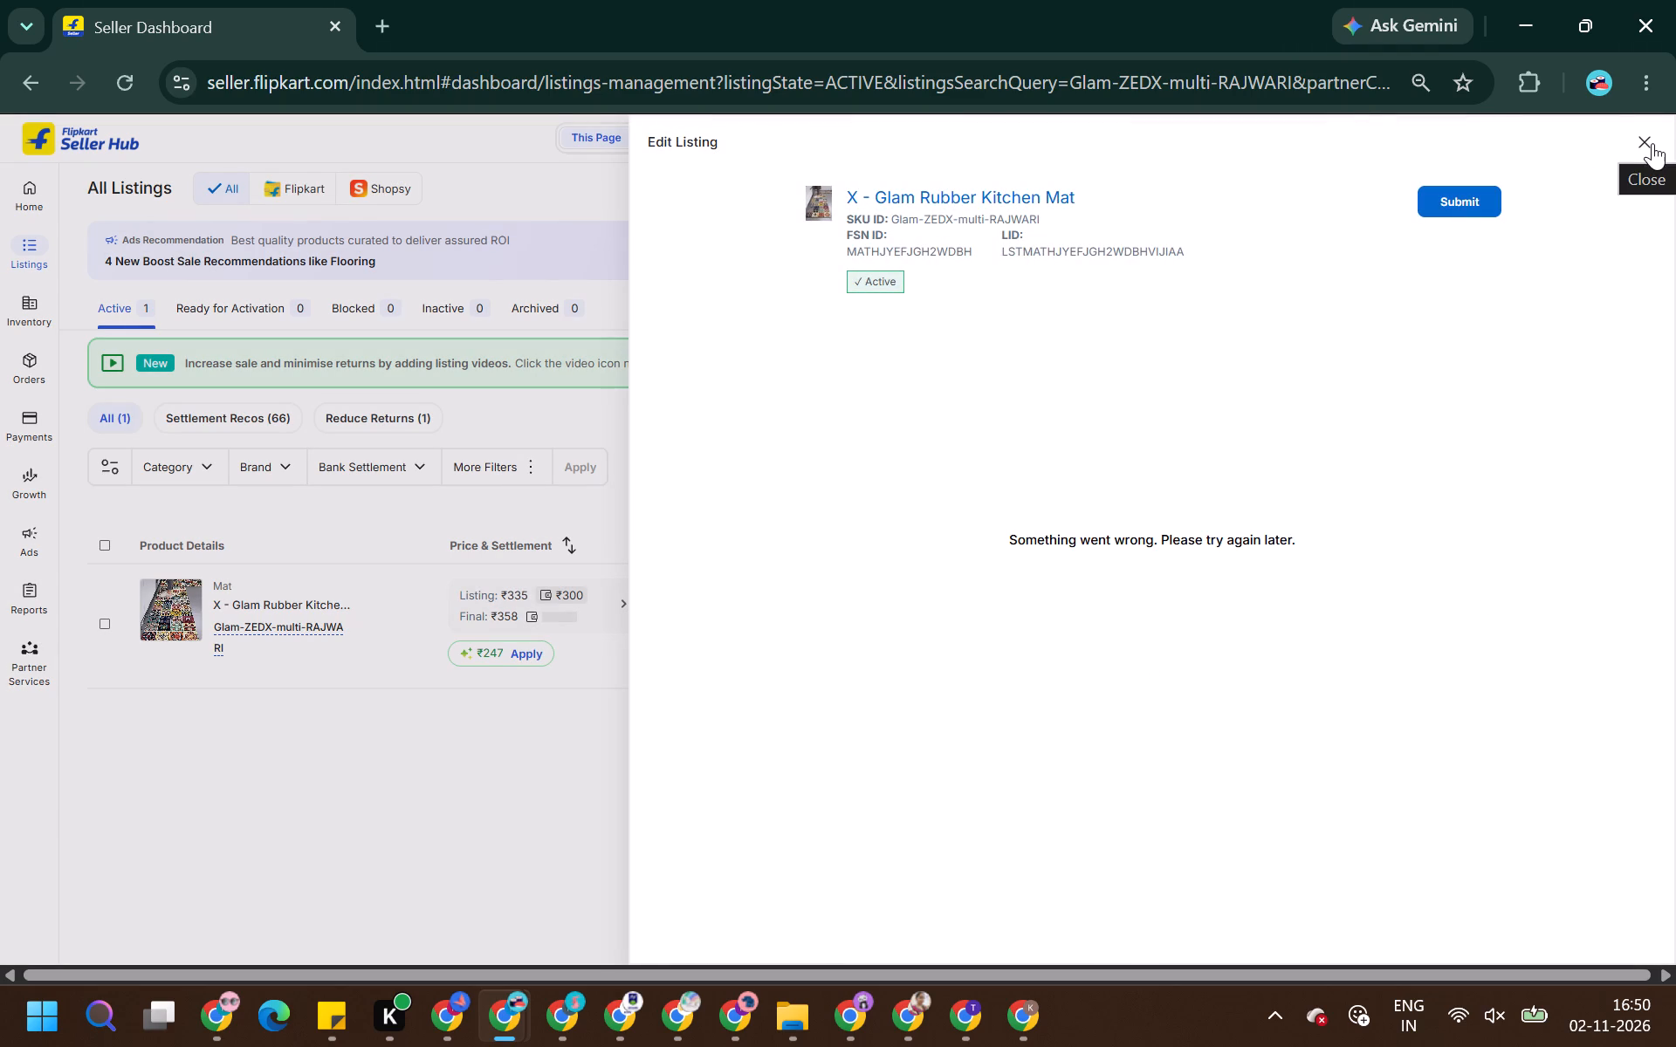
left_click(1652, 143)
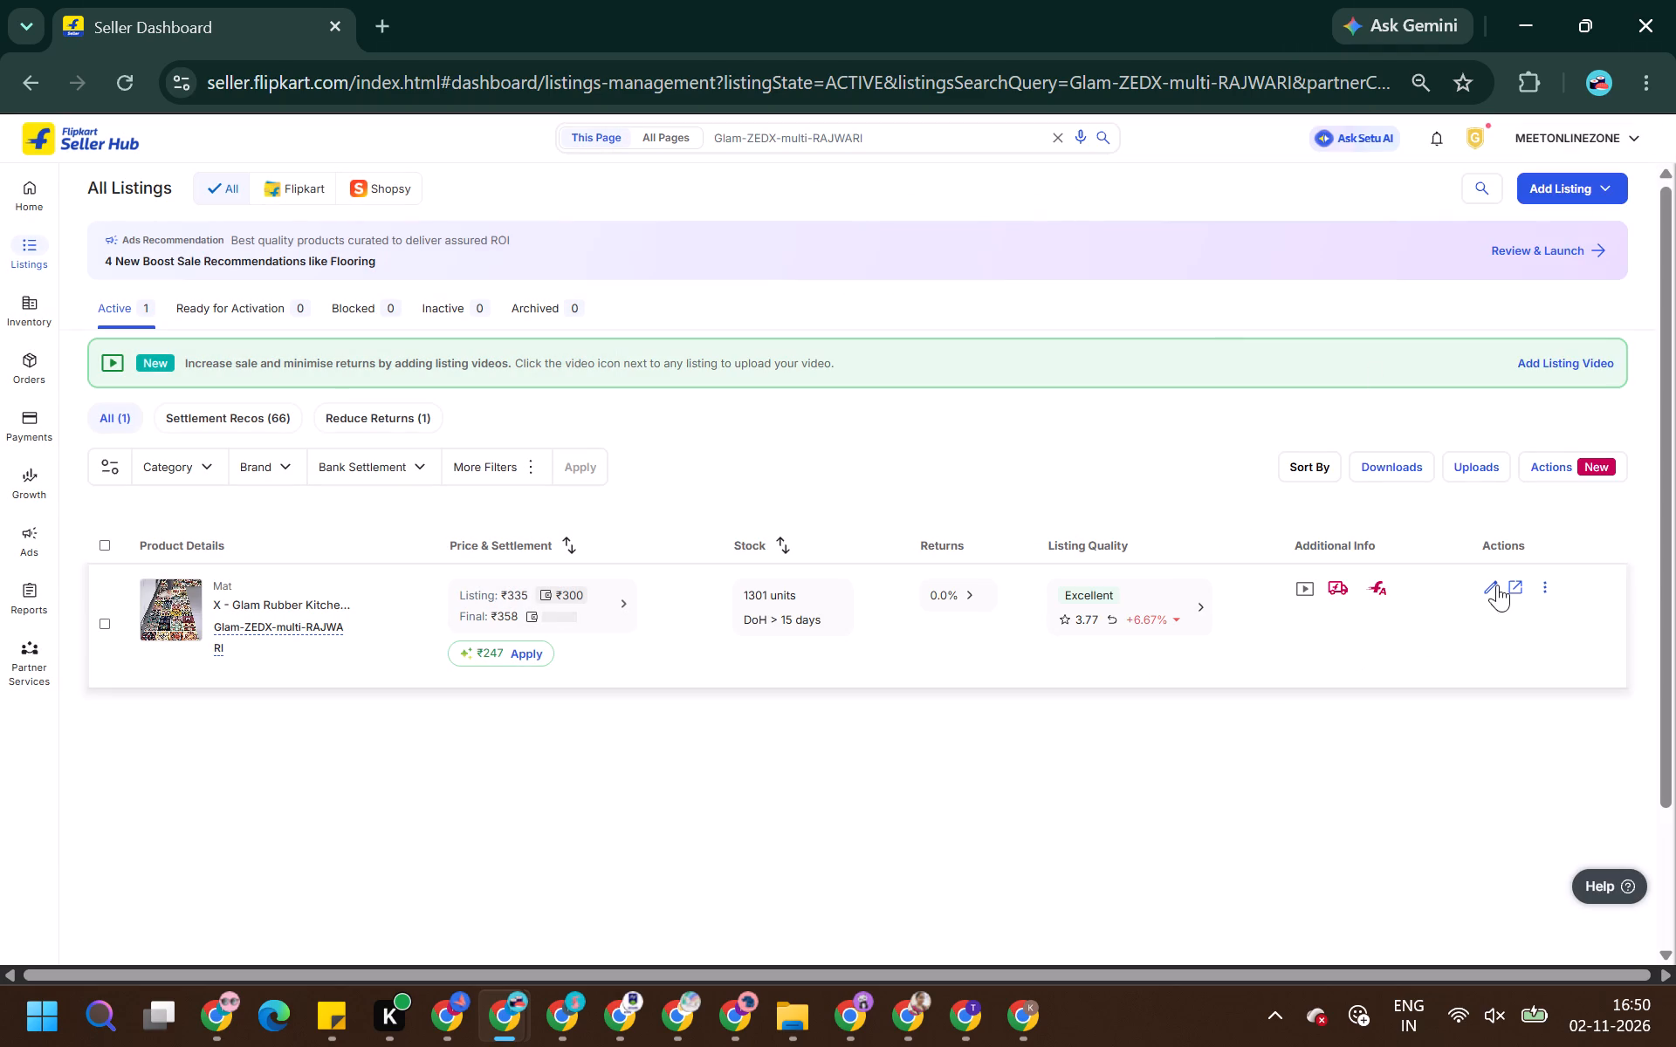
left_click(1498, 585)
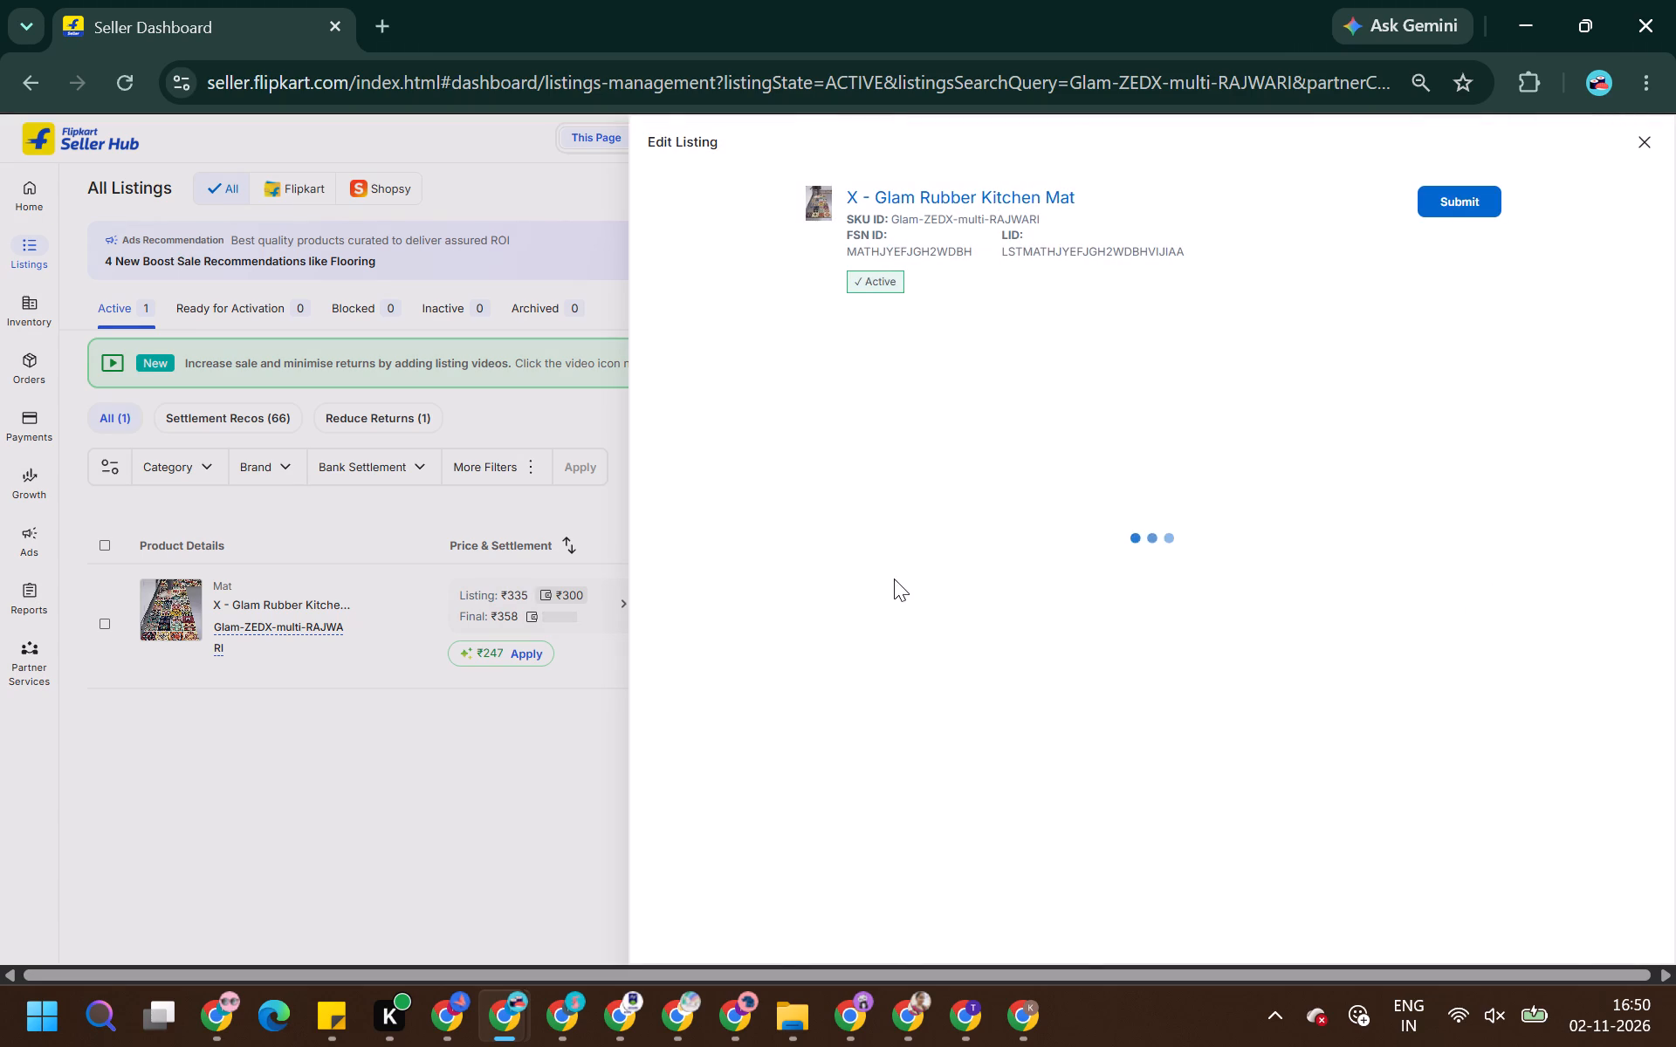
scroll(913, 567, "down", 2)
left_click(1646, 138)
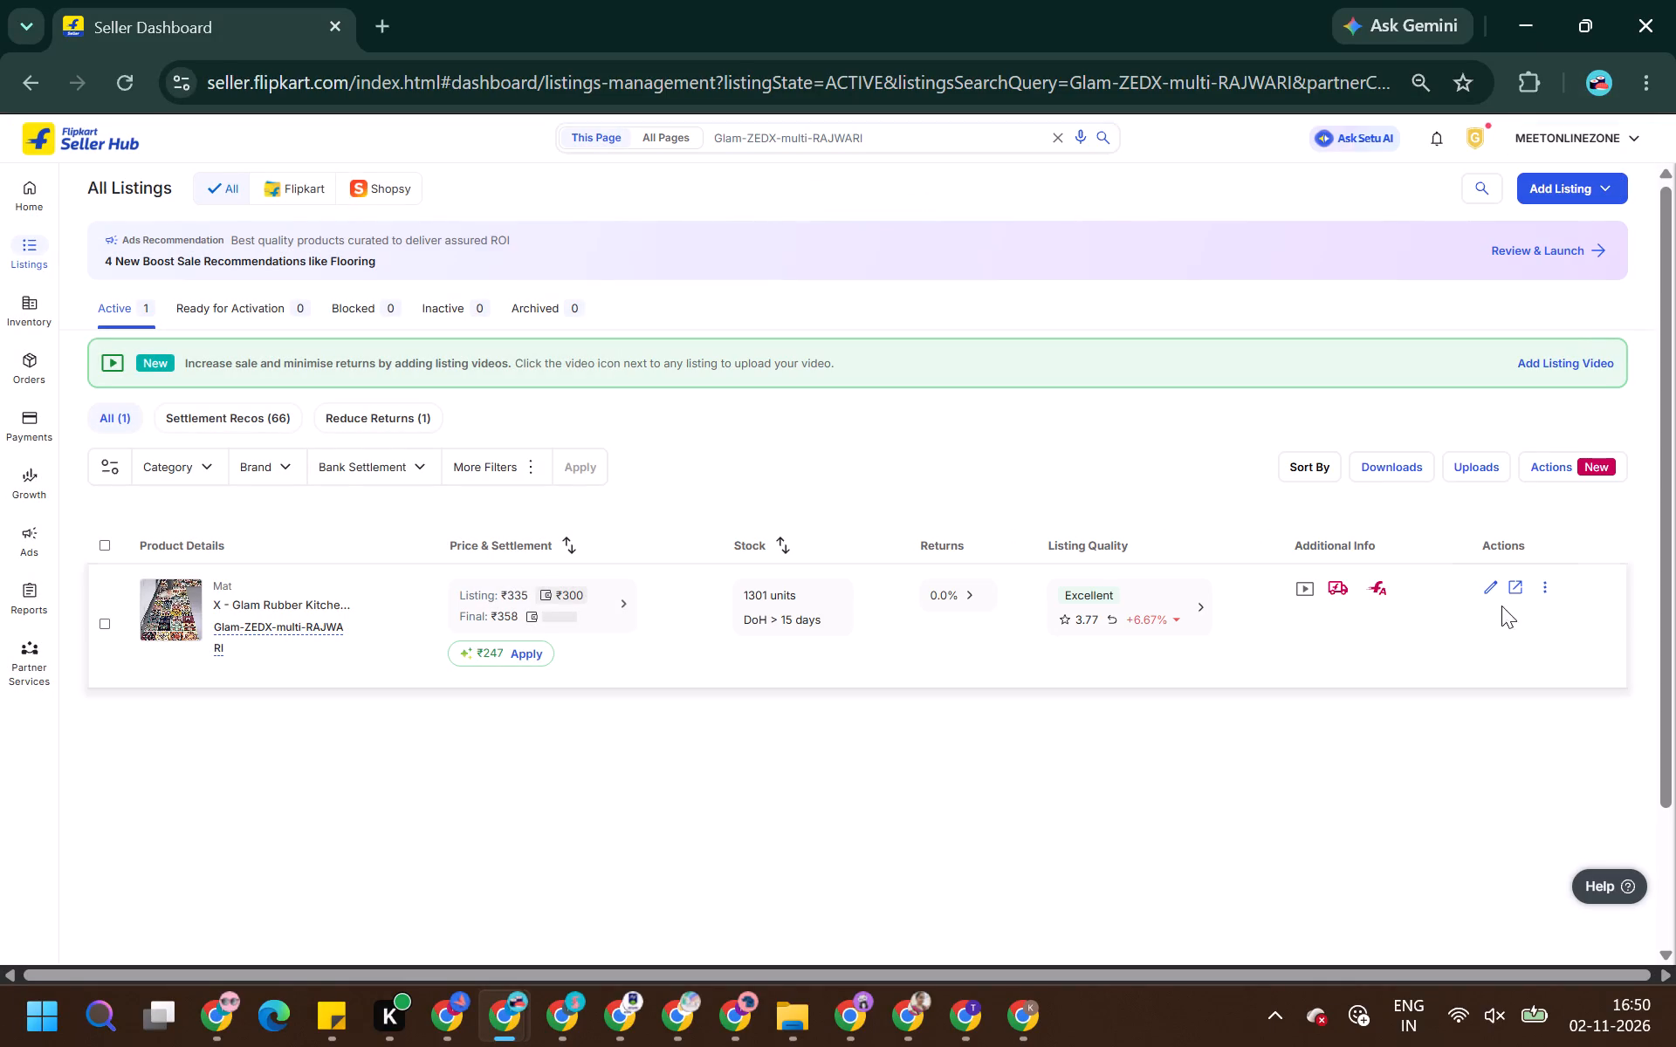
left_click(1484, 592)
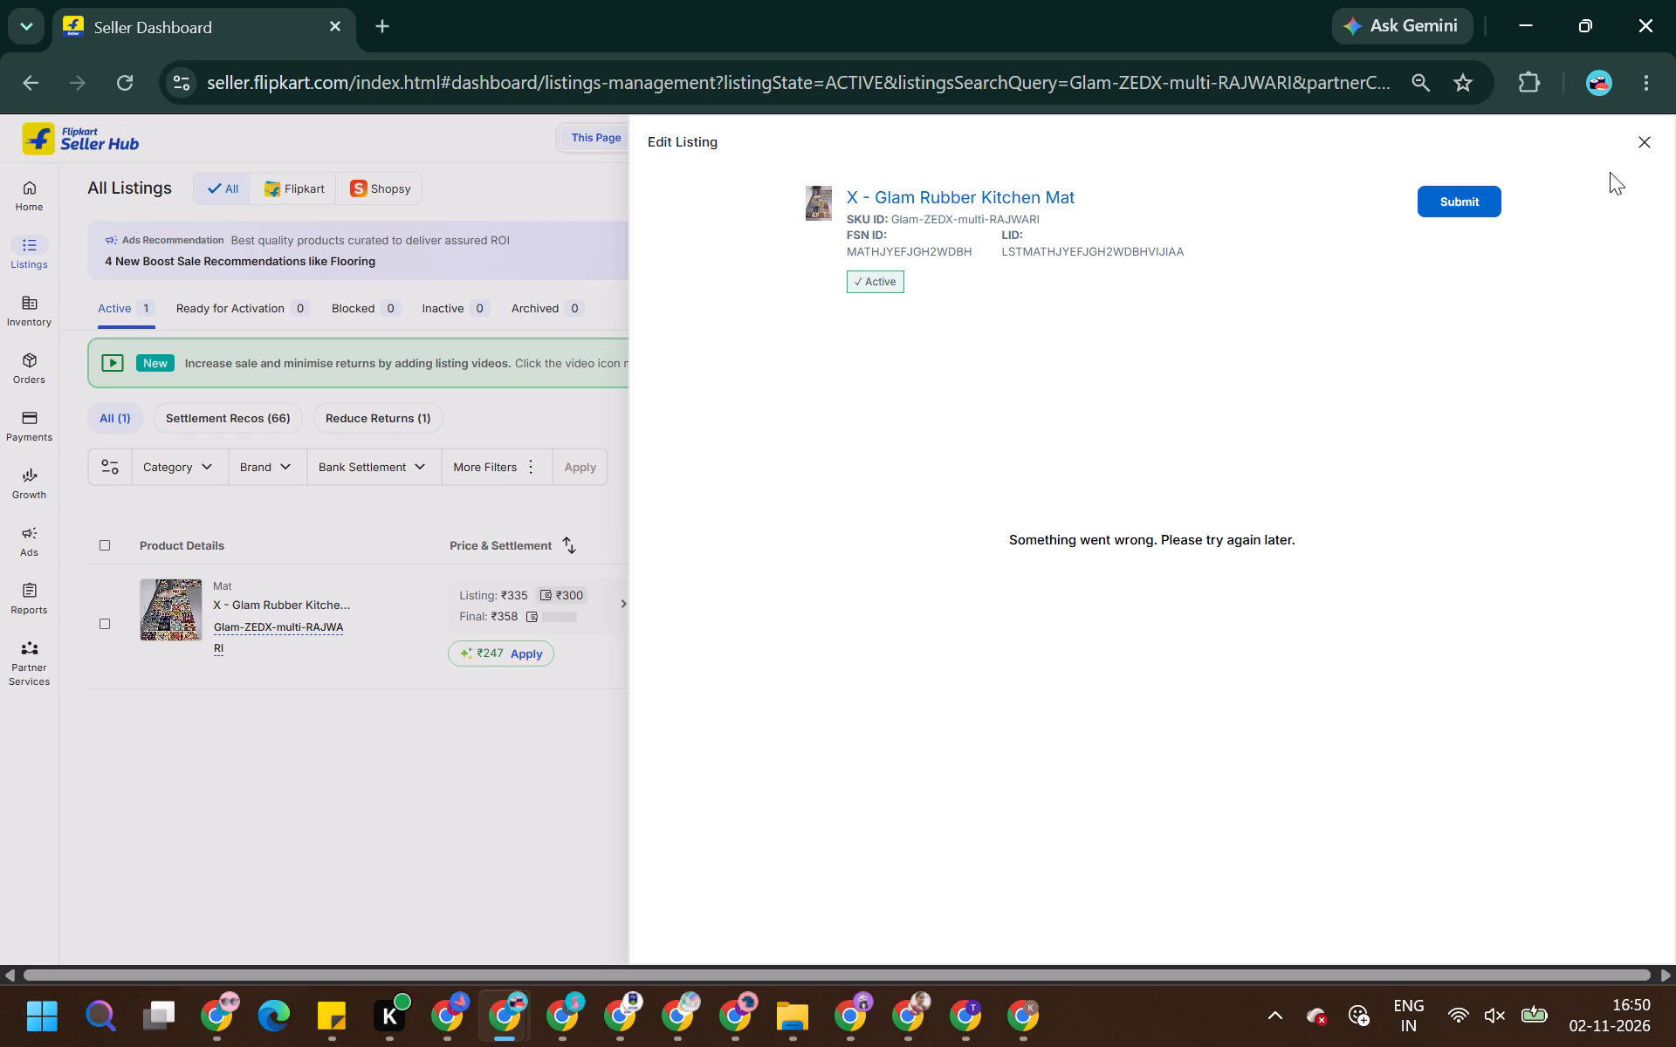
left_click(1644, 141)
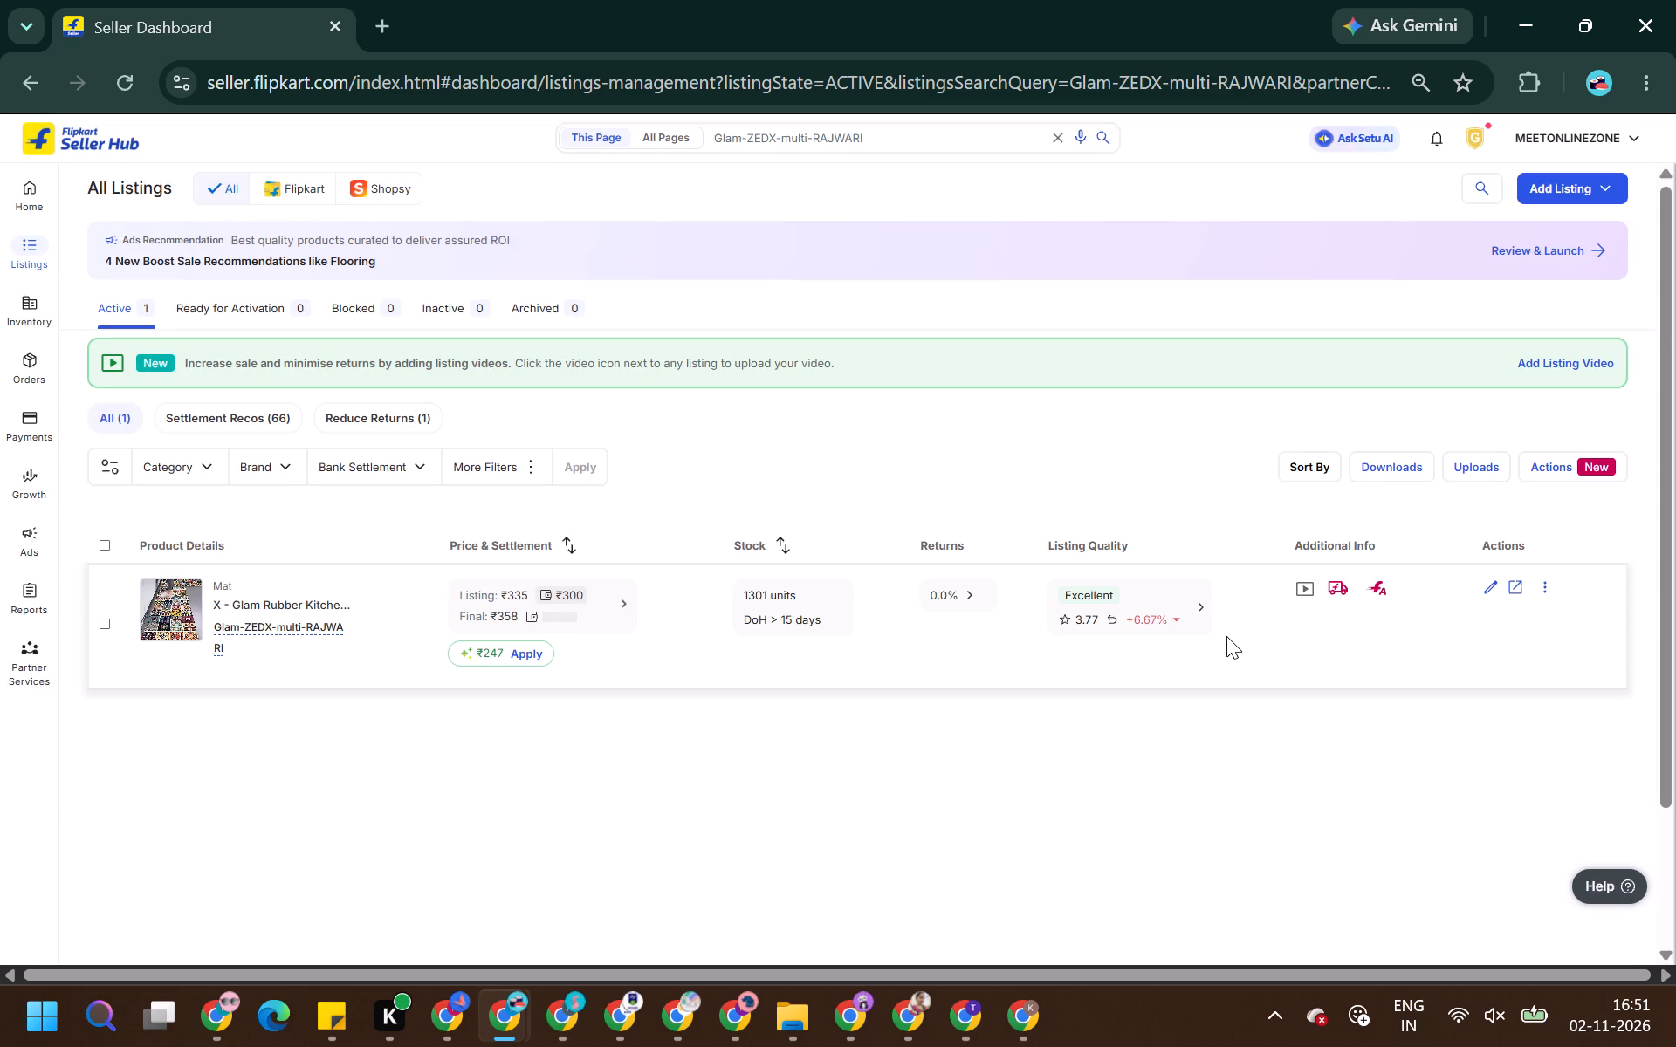
Set the rubber kitchen mat's package to length 10, breadth 13, height 15 cm and weight 0.35 kg, and submit the changes.
left_click(1490, 585)
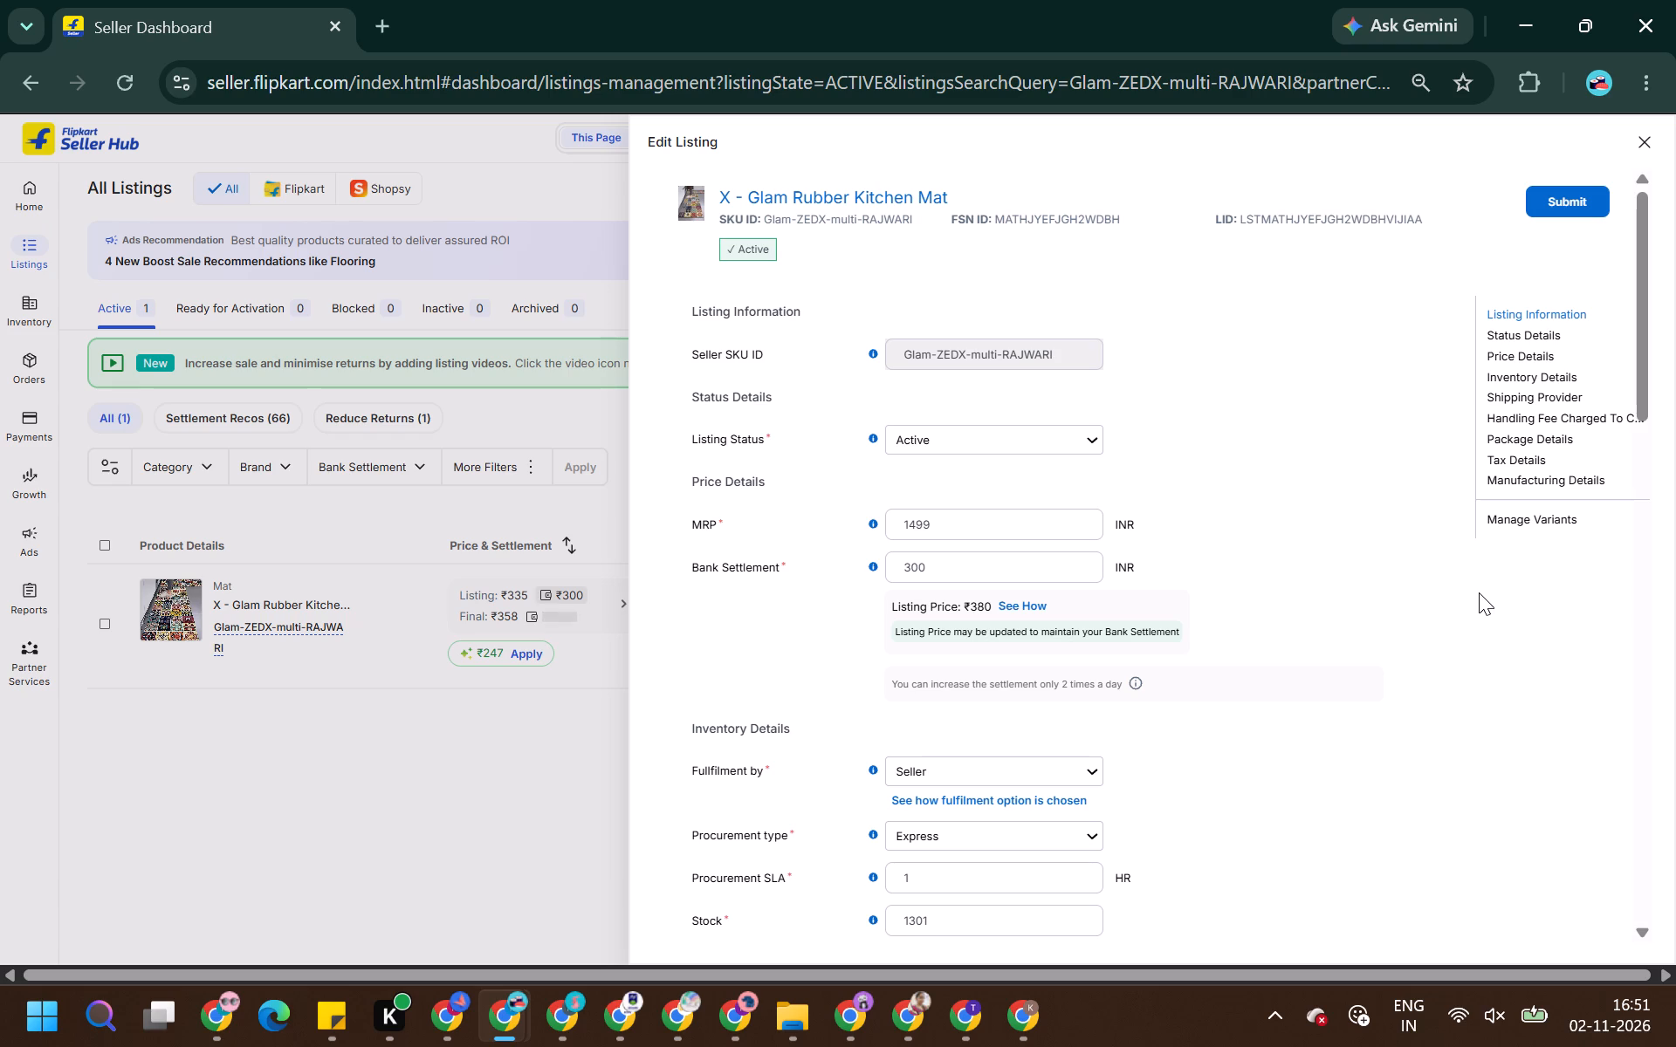
scroll(1337, 605, "down", 5)
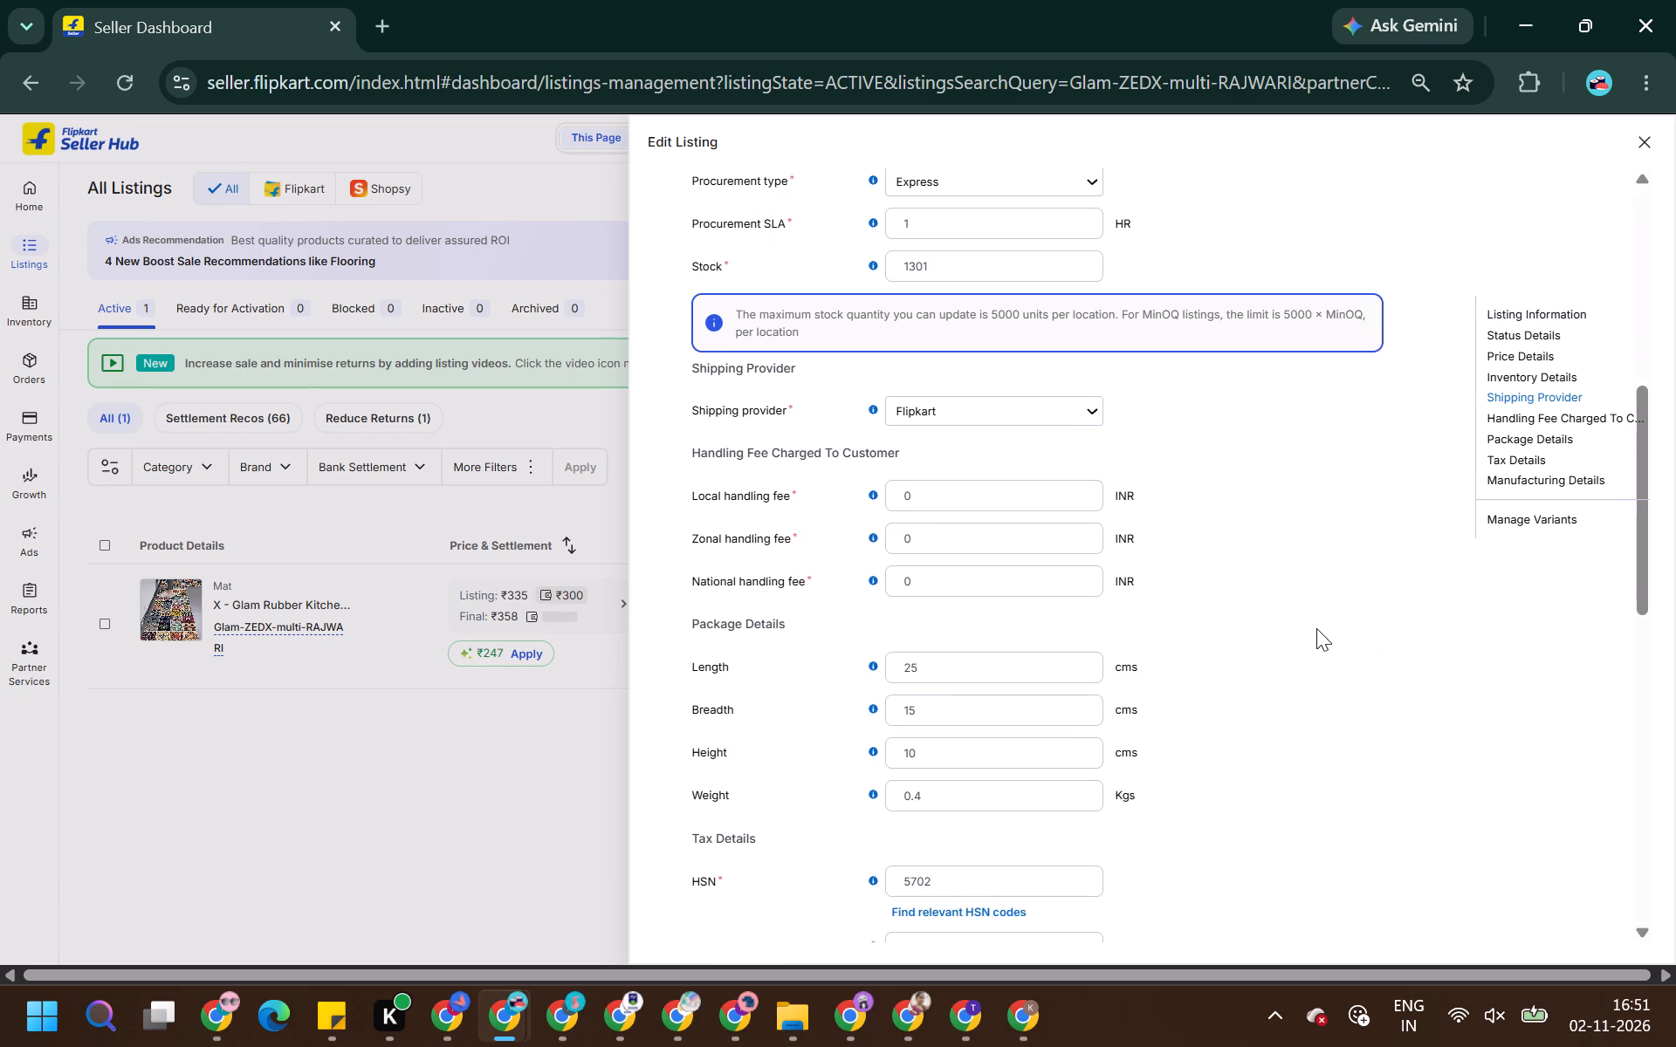
triple_click(1021, 653)
type("10")
key("Tab")
type("13")
key("Tab")
type("15")
key("Tab")
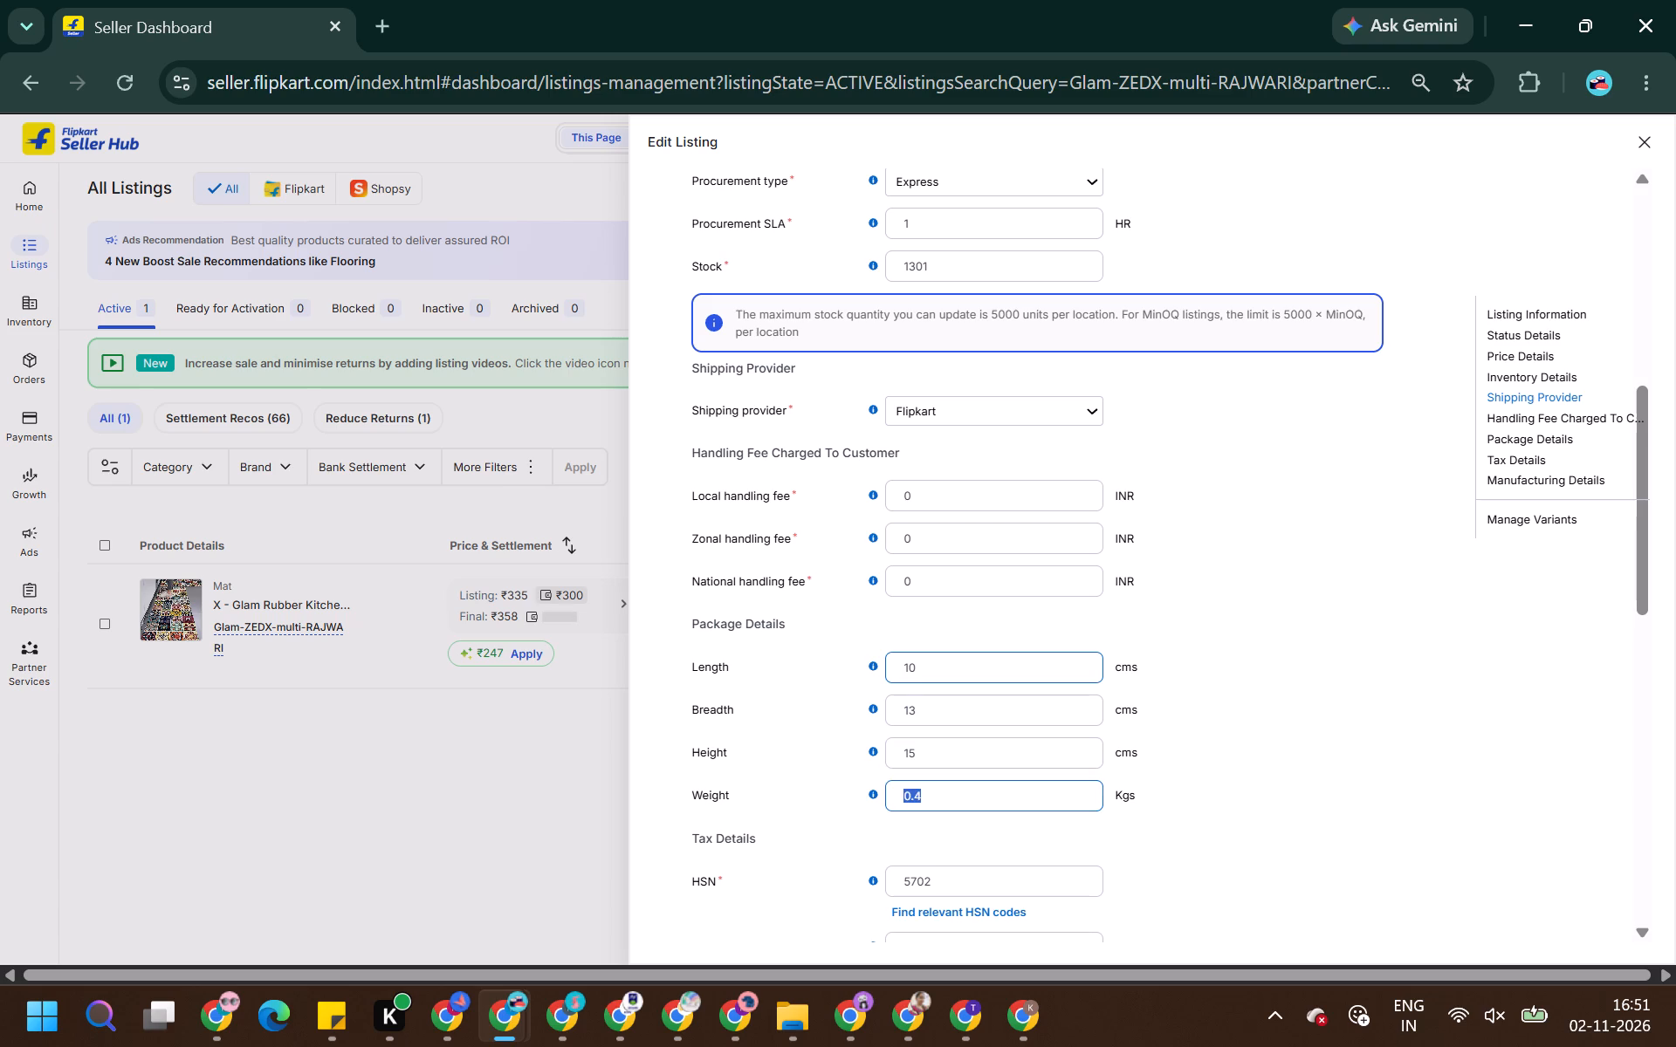
type("0.35")
key("Return")
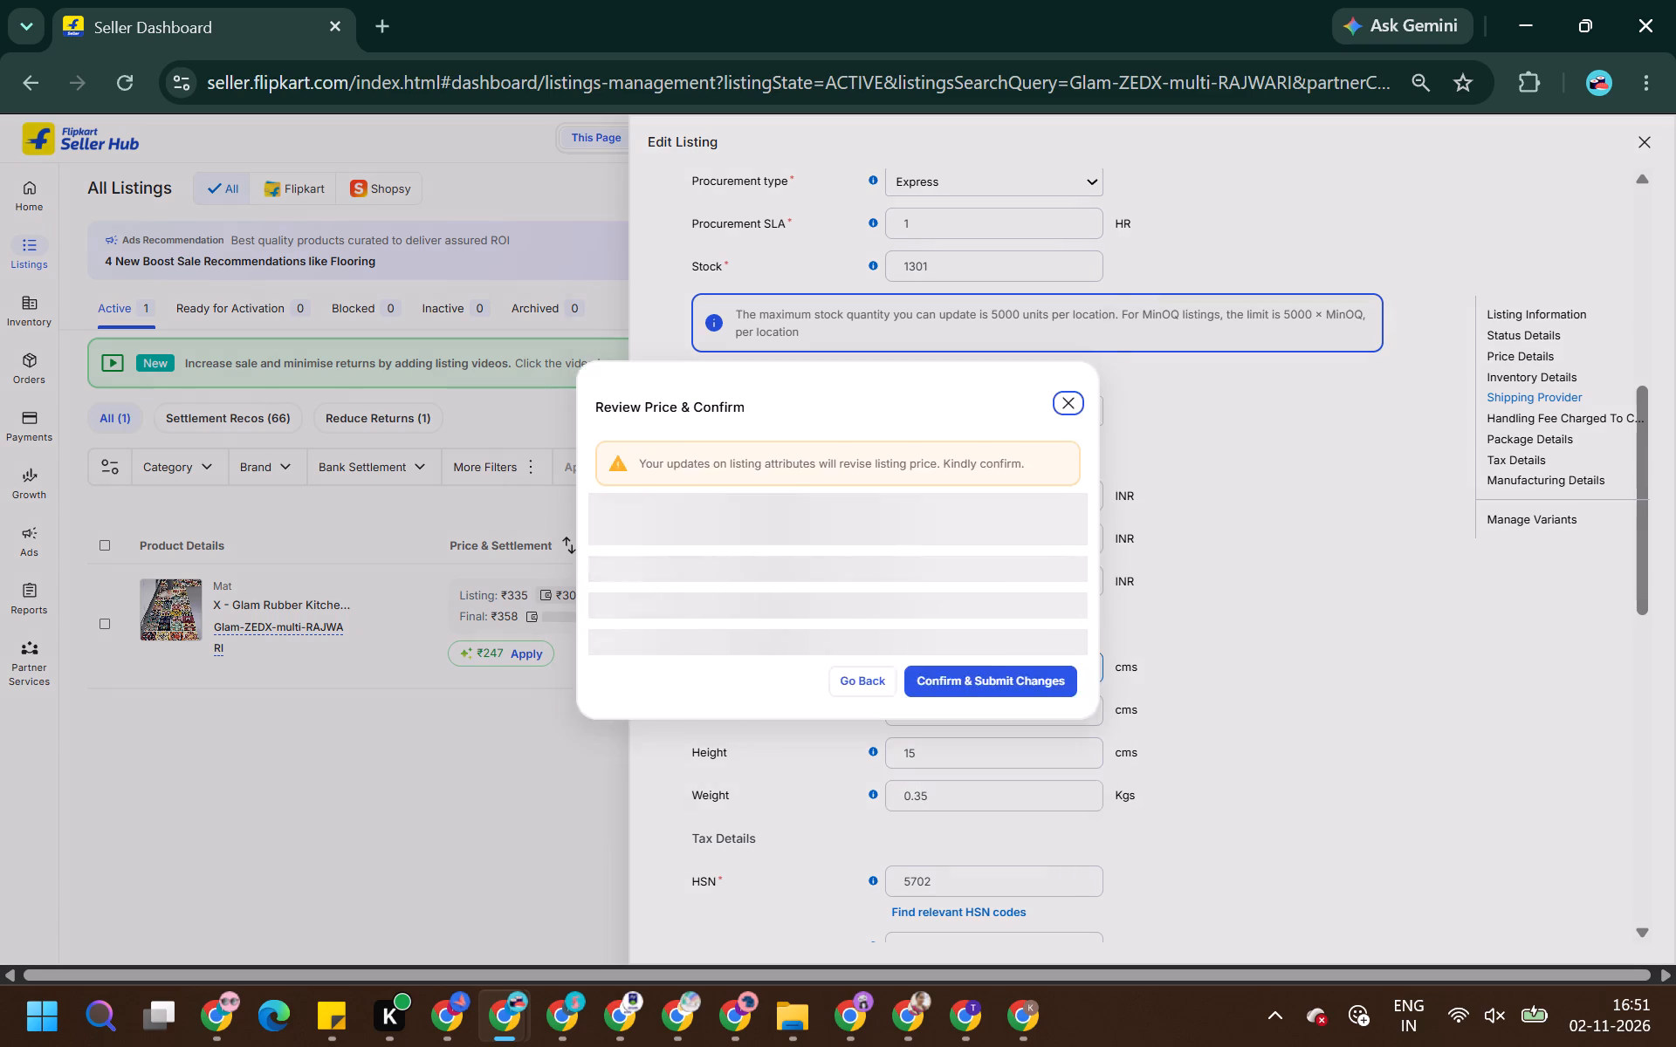
left_click(1031, 752)
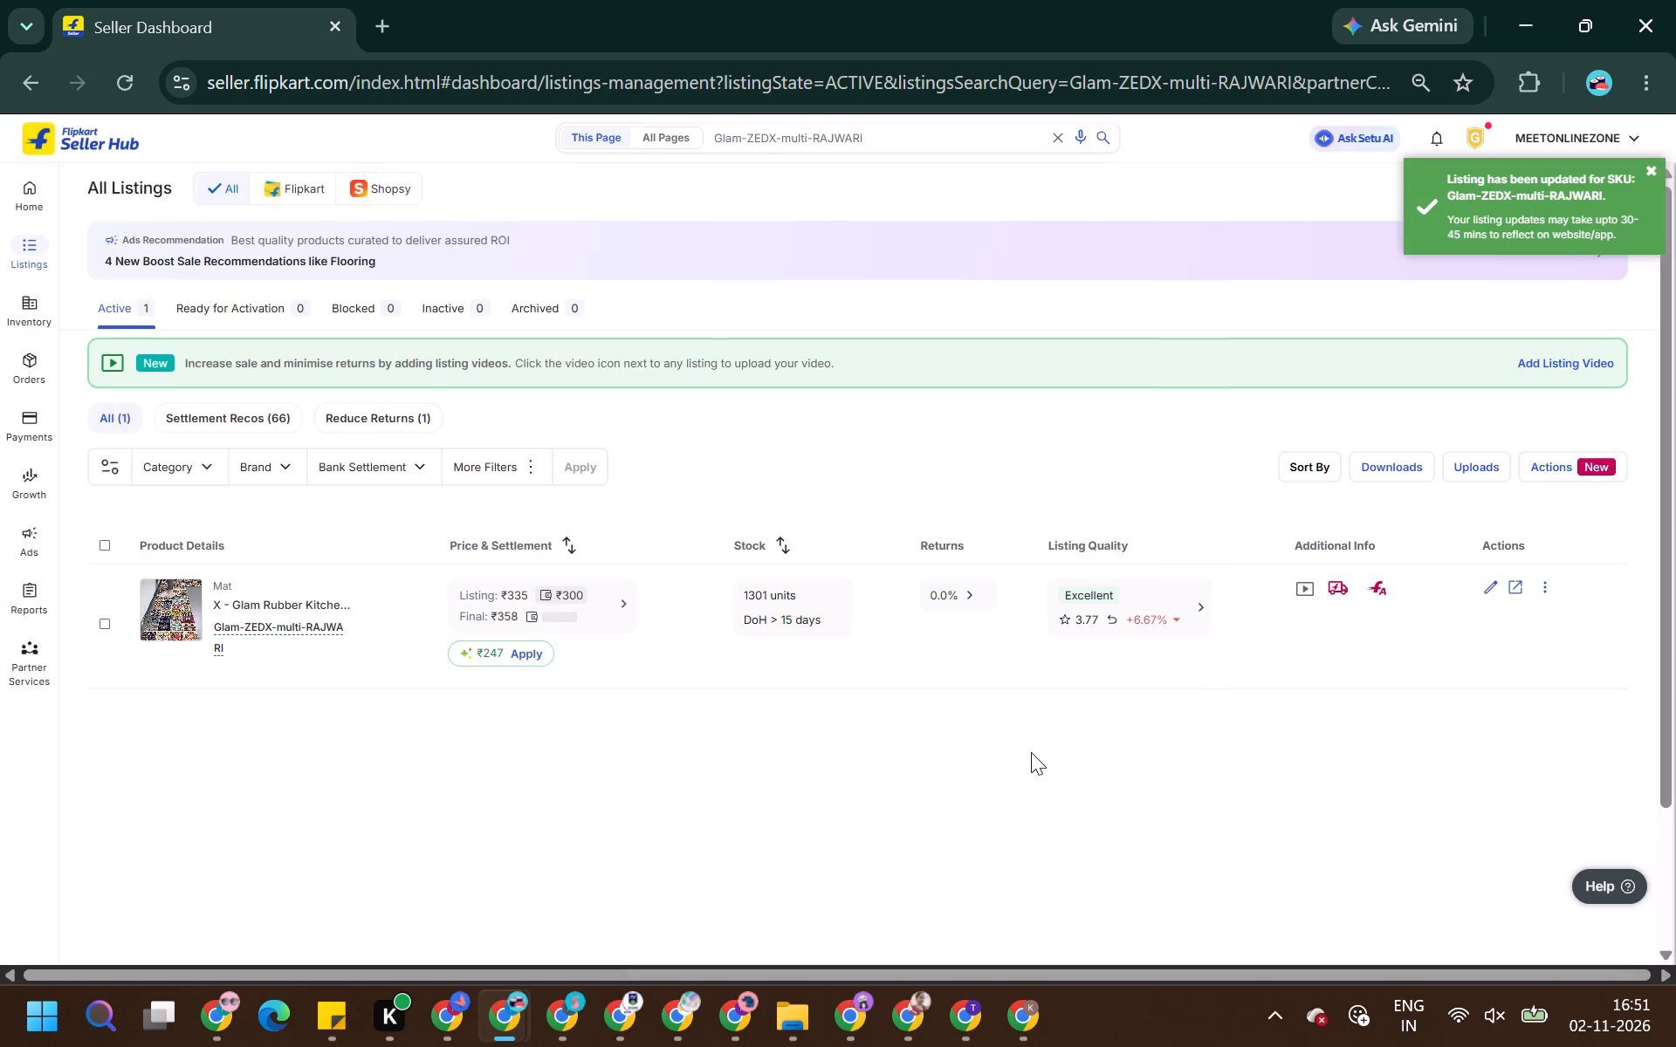
Reopen the rubber kitchen mat listing to check its package details, and close it.
left_click(1492, 588)
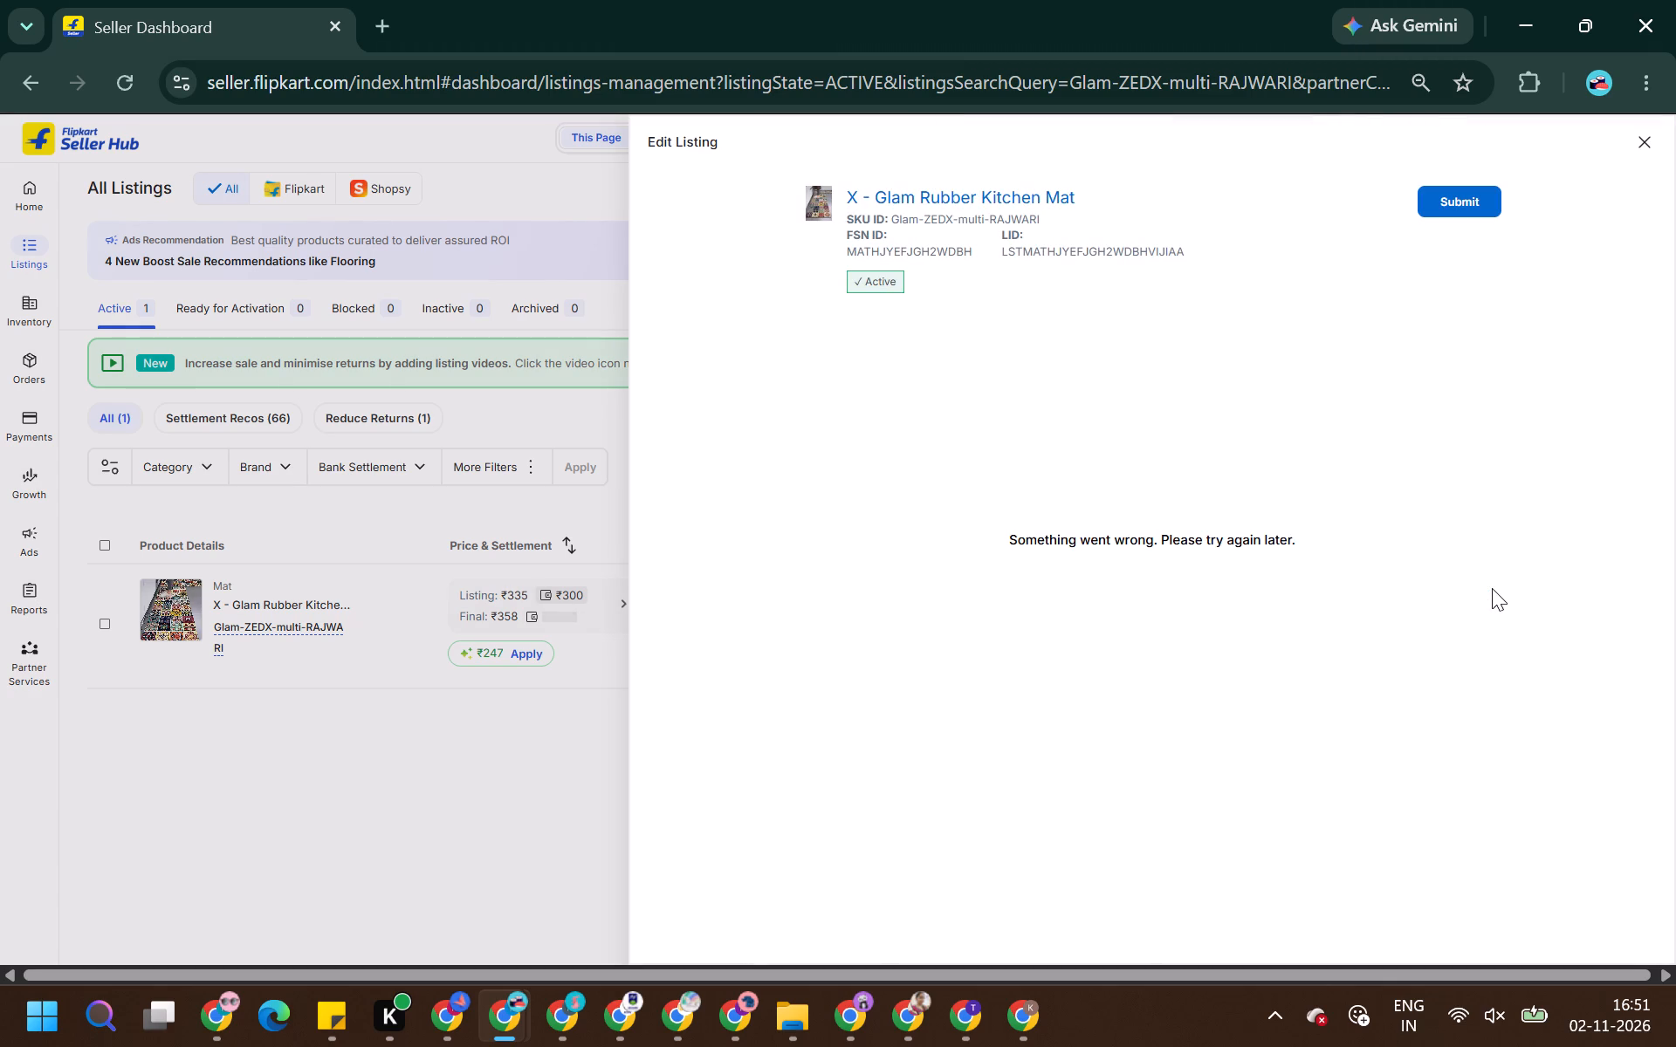
left_click(1645, 140)
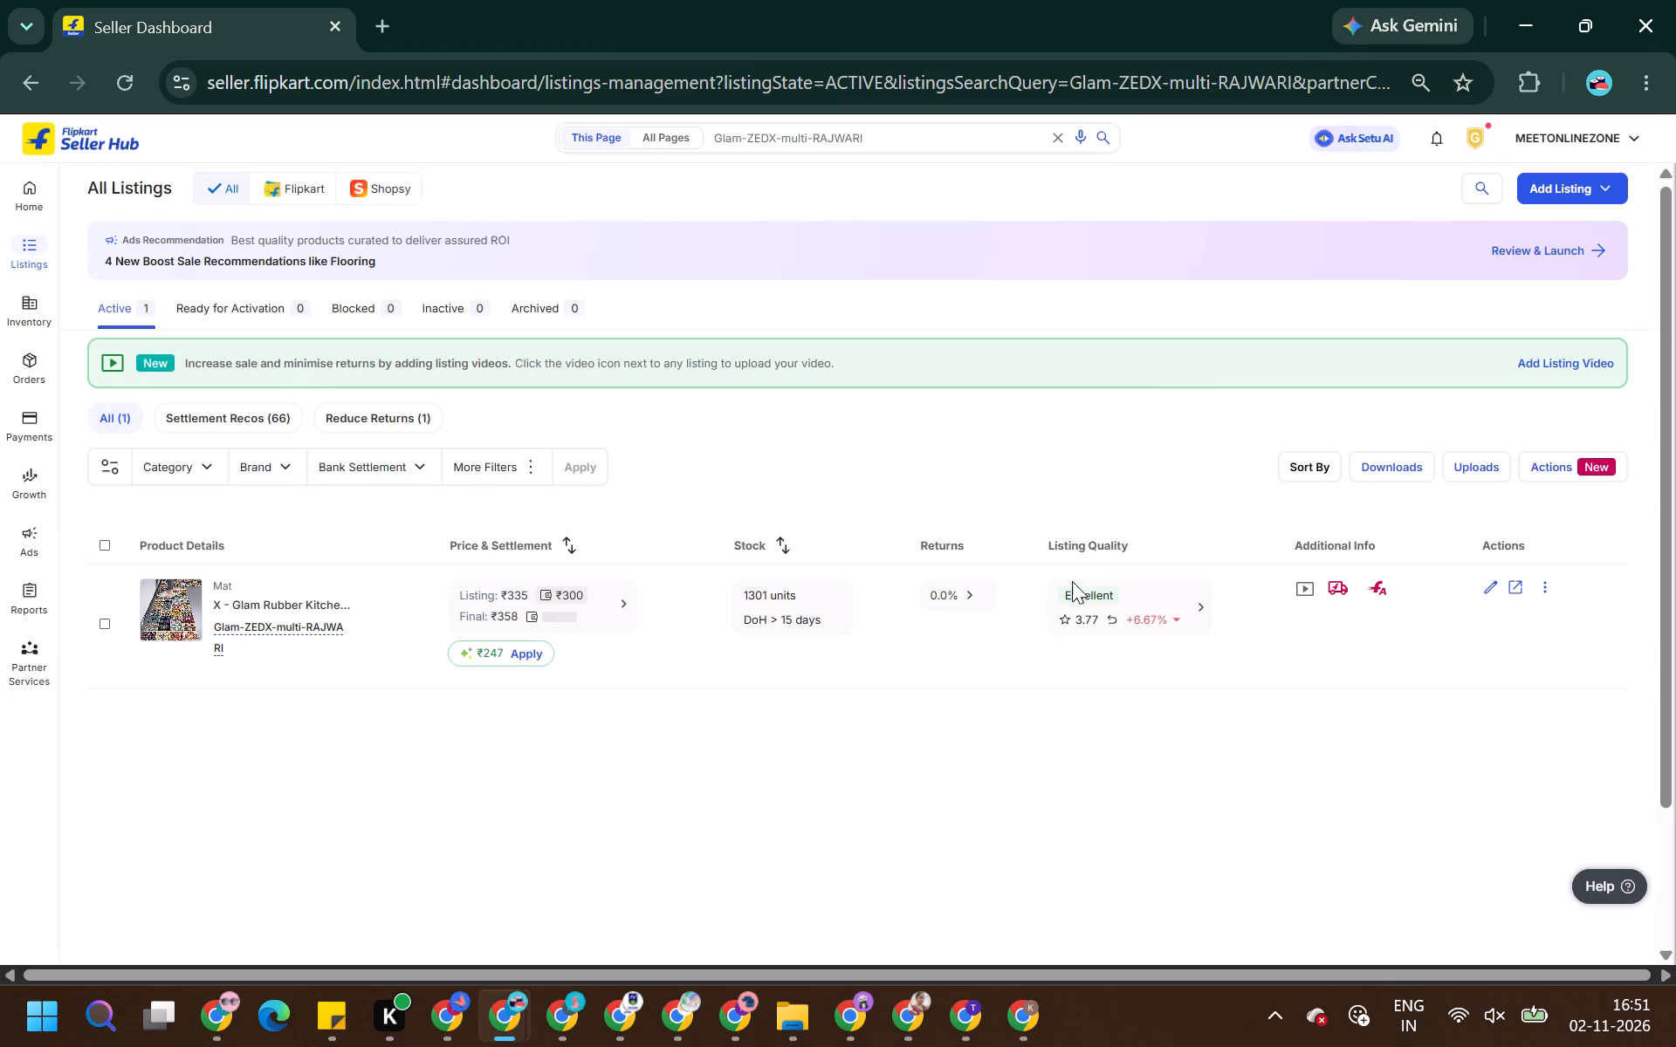
left_click(1496, 585)
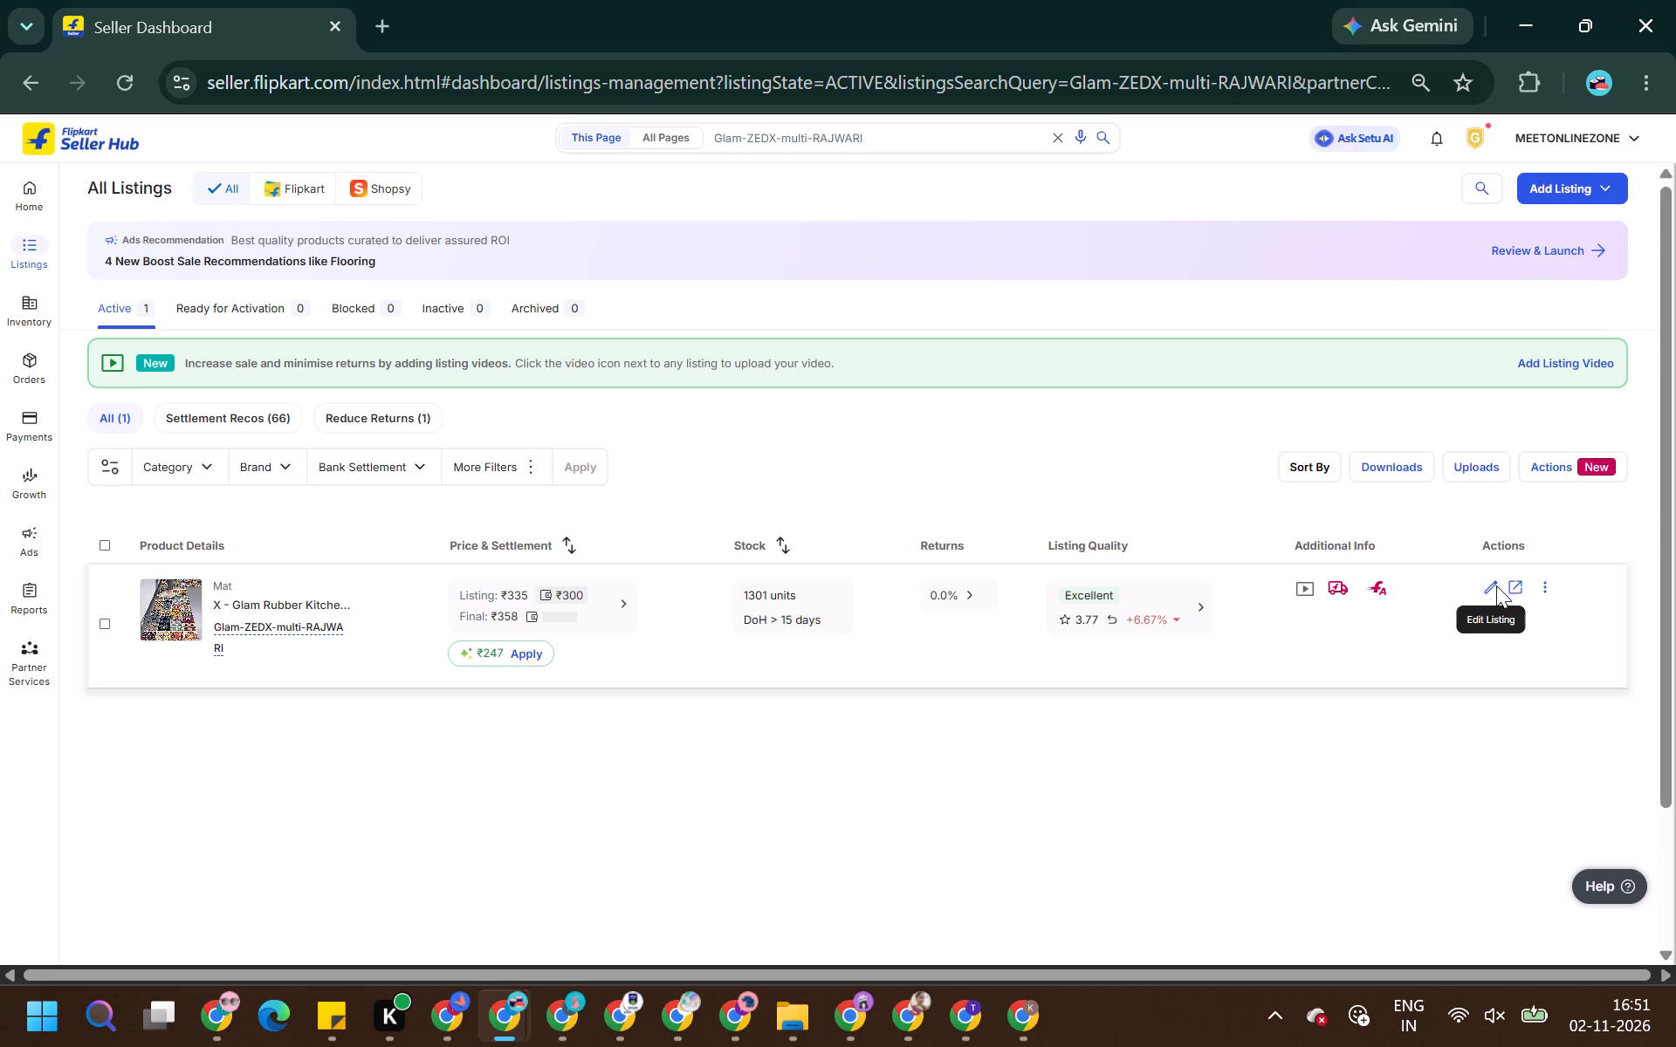
scroll(1284, 620, "down", 6)
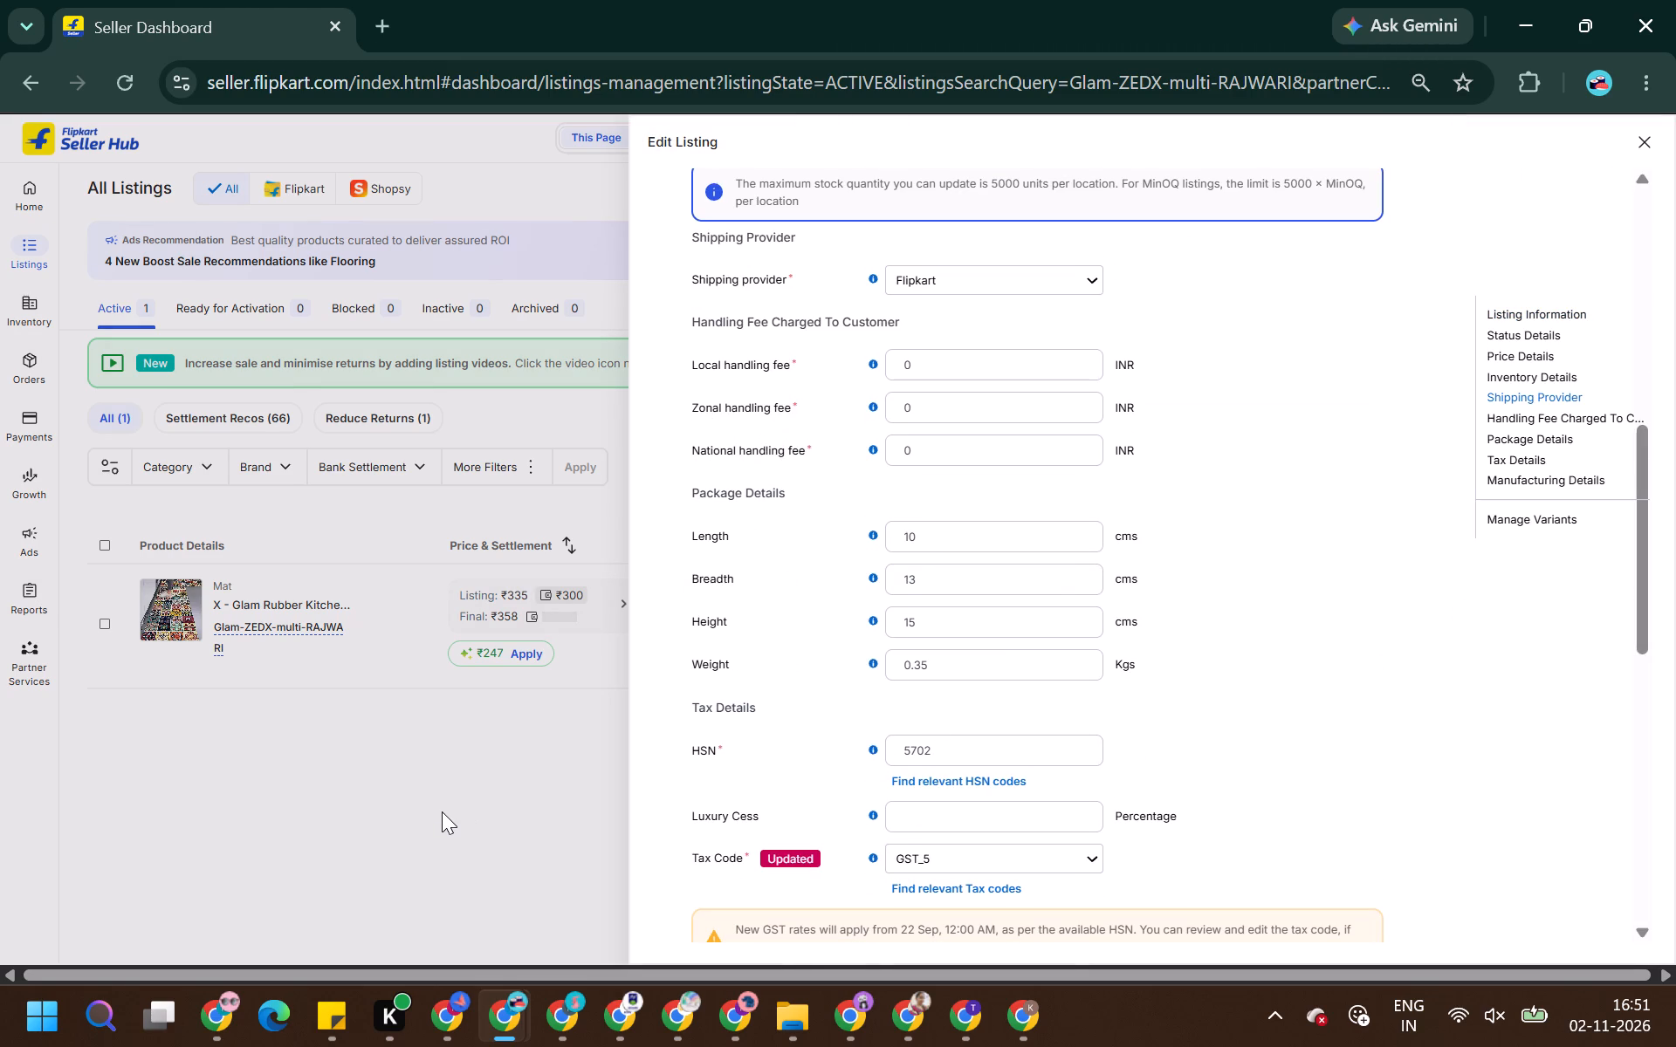
left_click(472, 790)
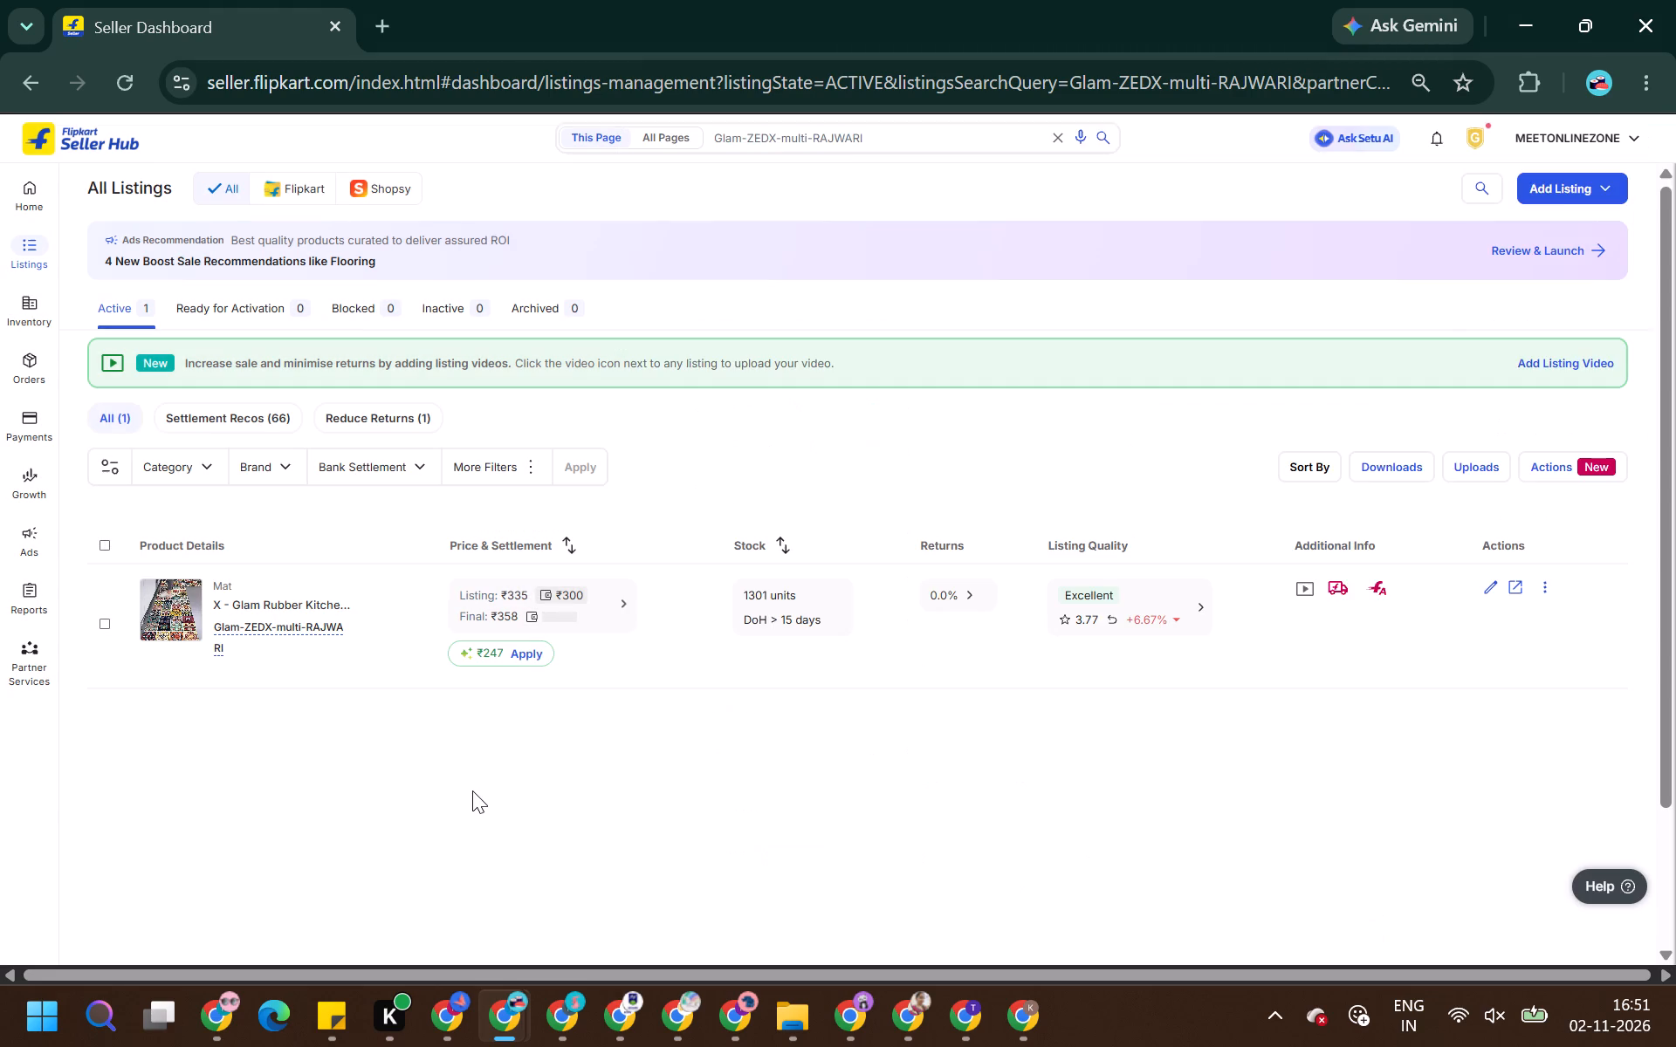
Copy the flat mop's SKU MZ-Mop from the Traffic Report and search the listings for it.
key("alt+Tab")
scroll(349, 607, "down", 1)
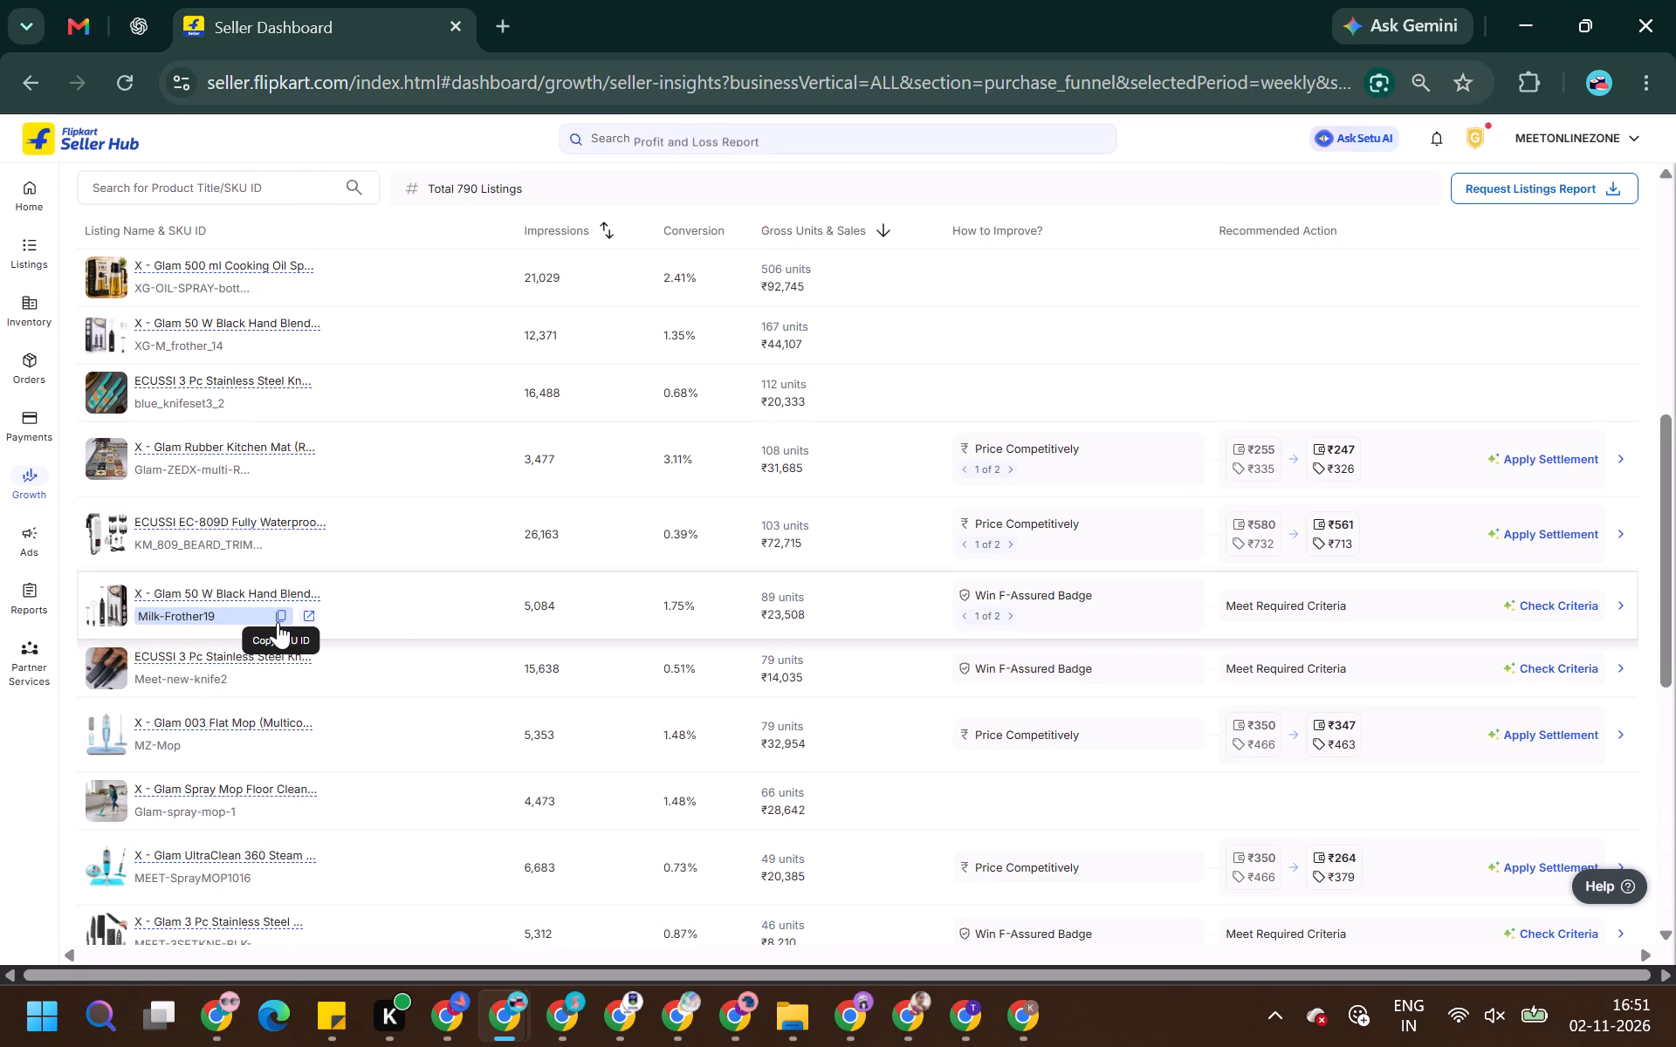
scroll(278, 622, "down", 1)
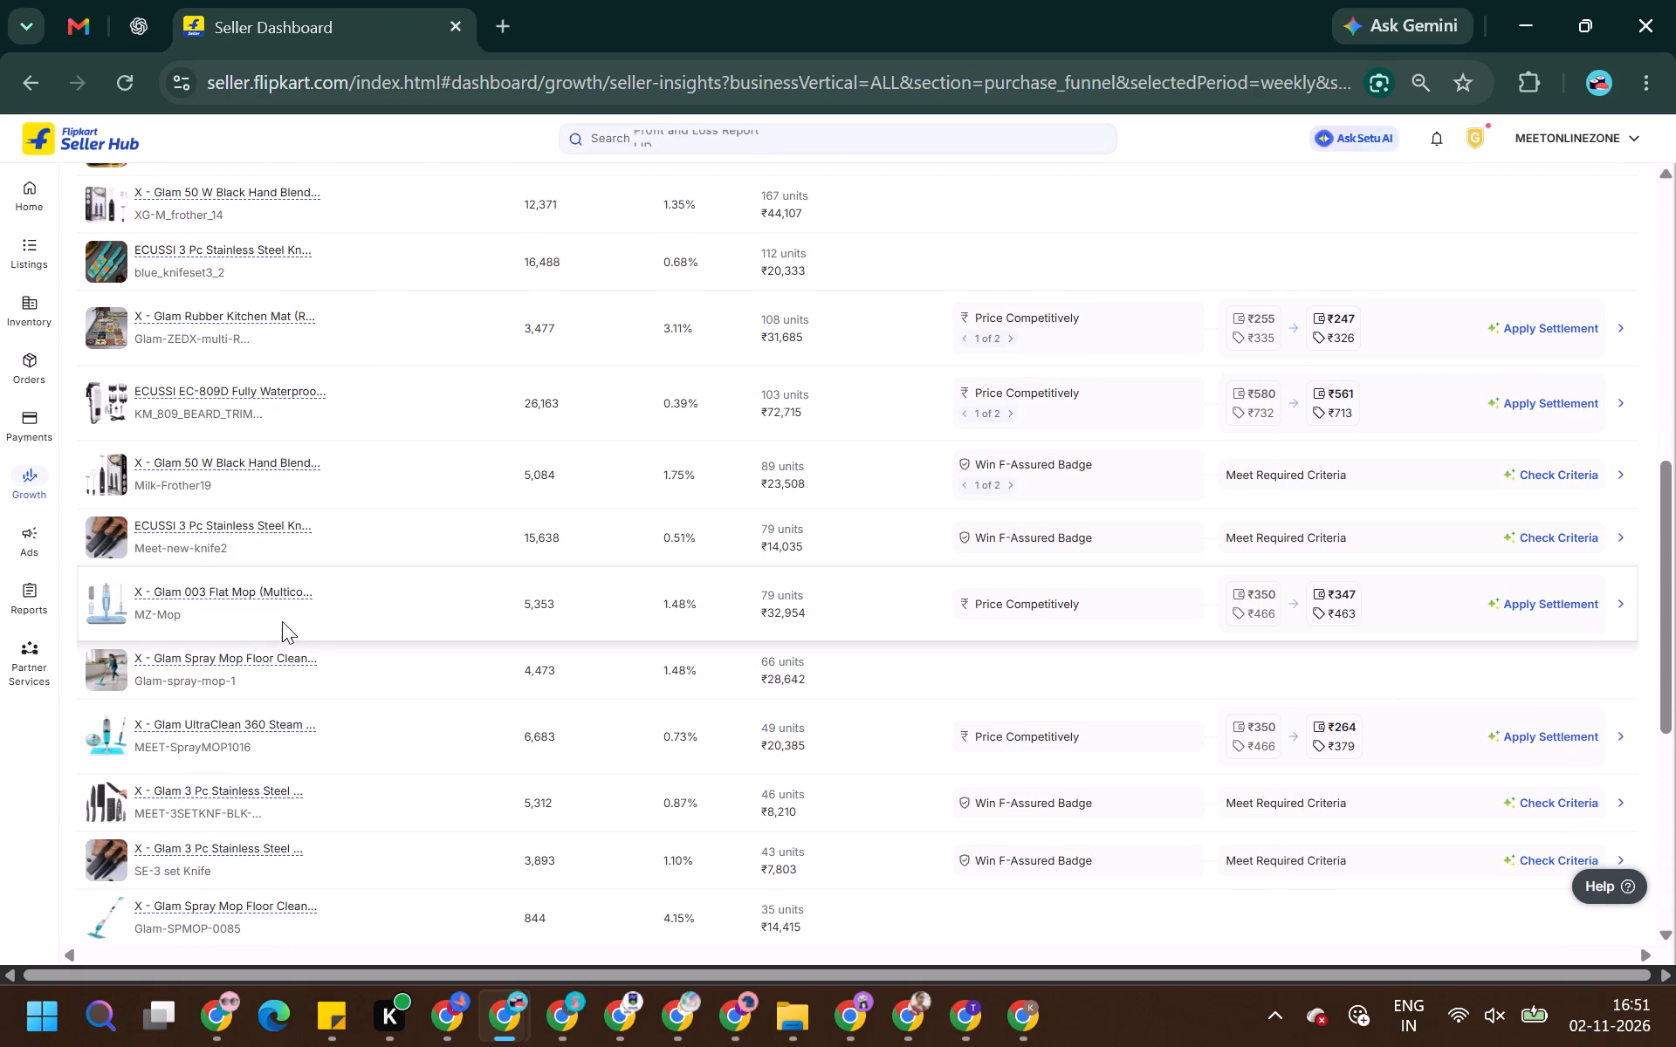
left_click(284, 615)
key("alt+Tab")
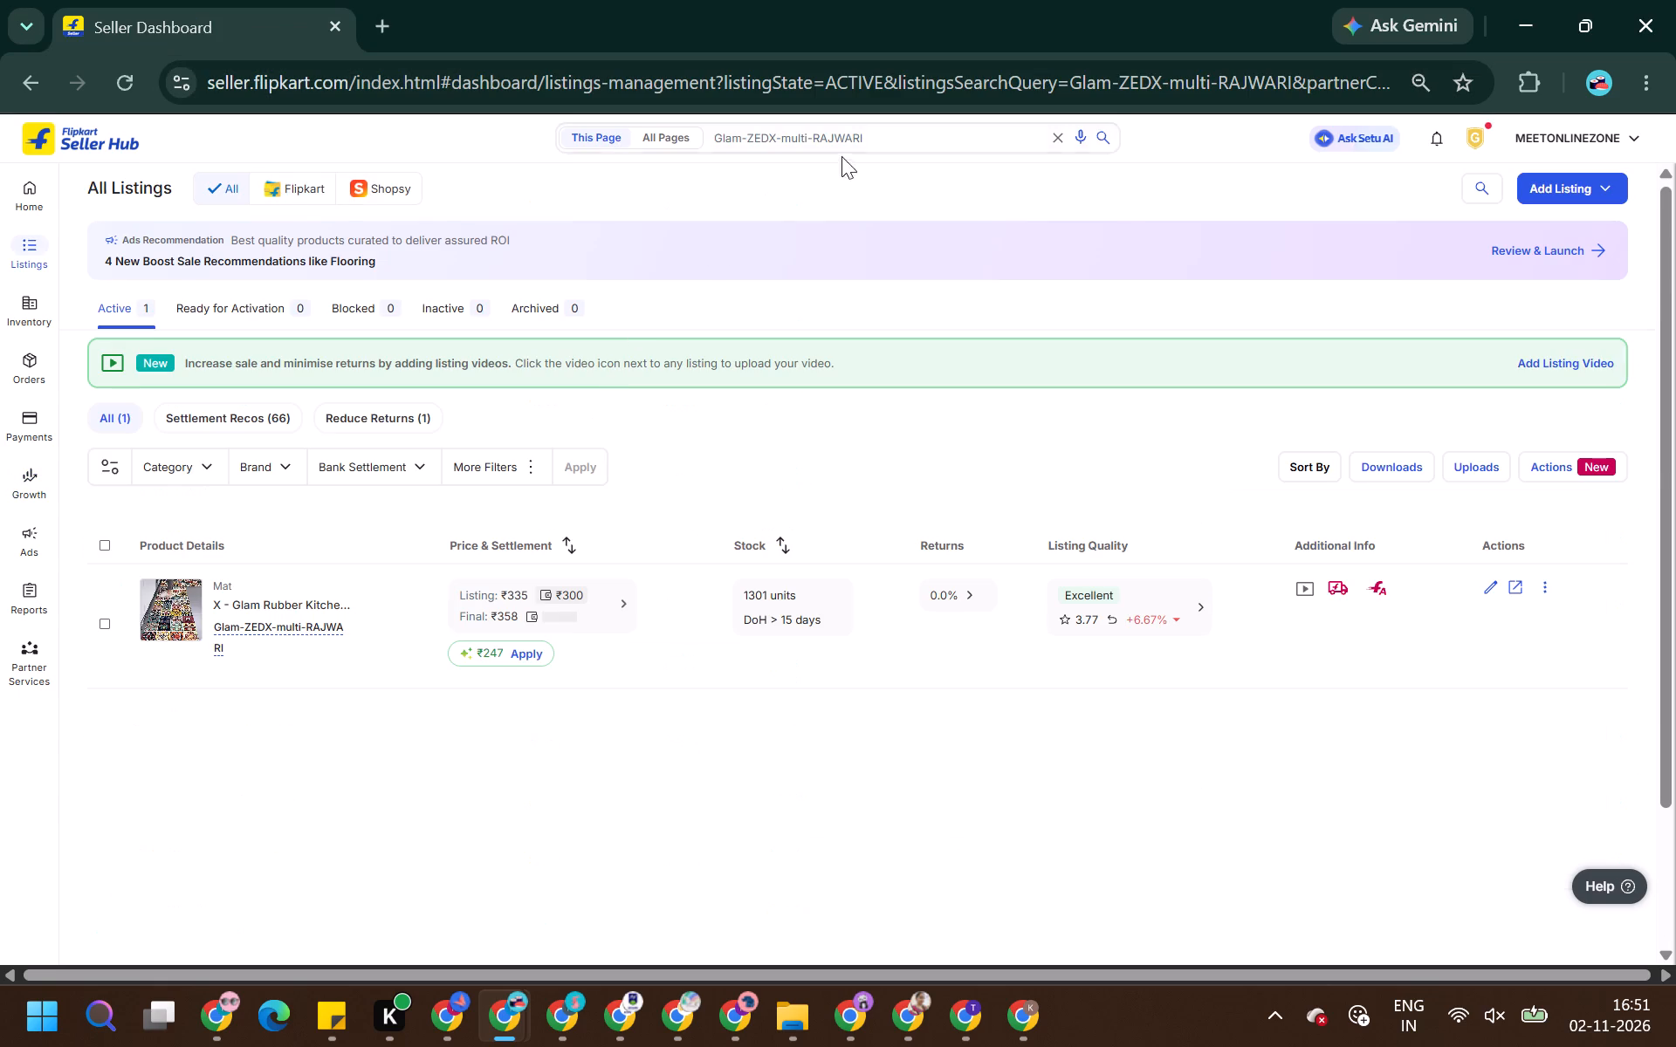
left_click(844, 147)
key("ctrl+a")
key("ctrl+v")
key("Return")
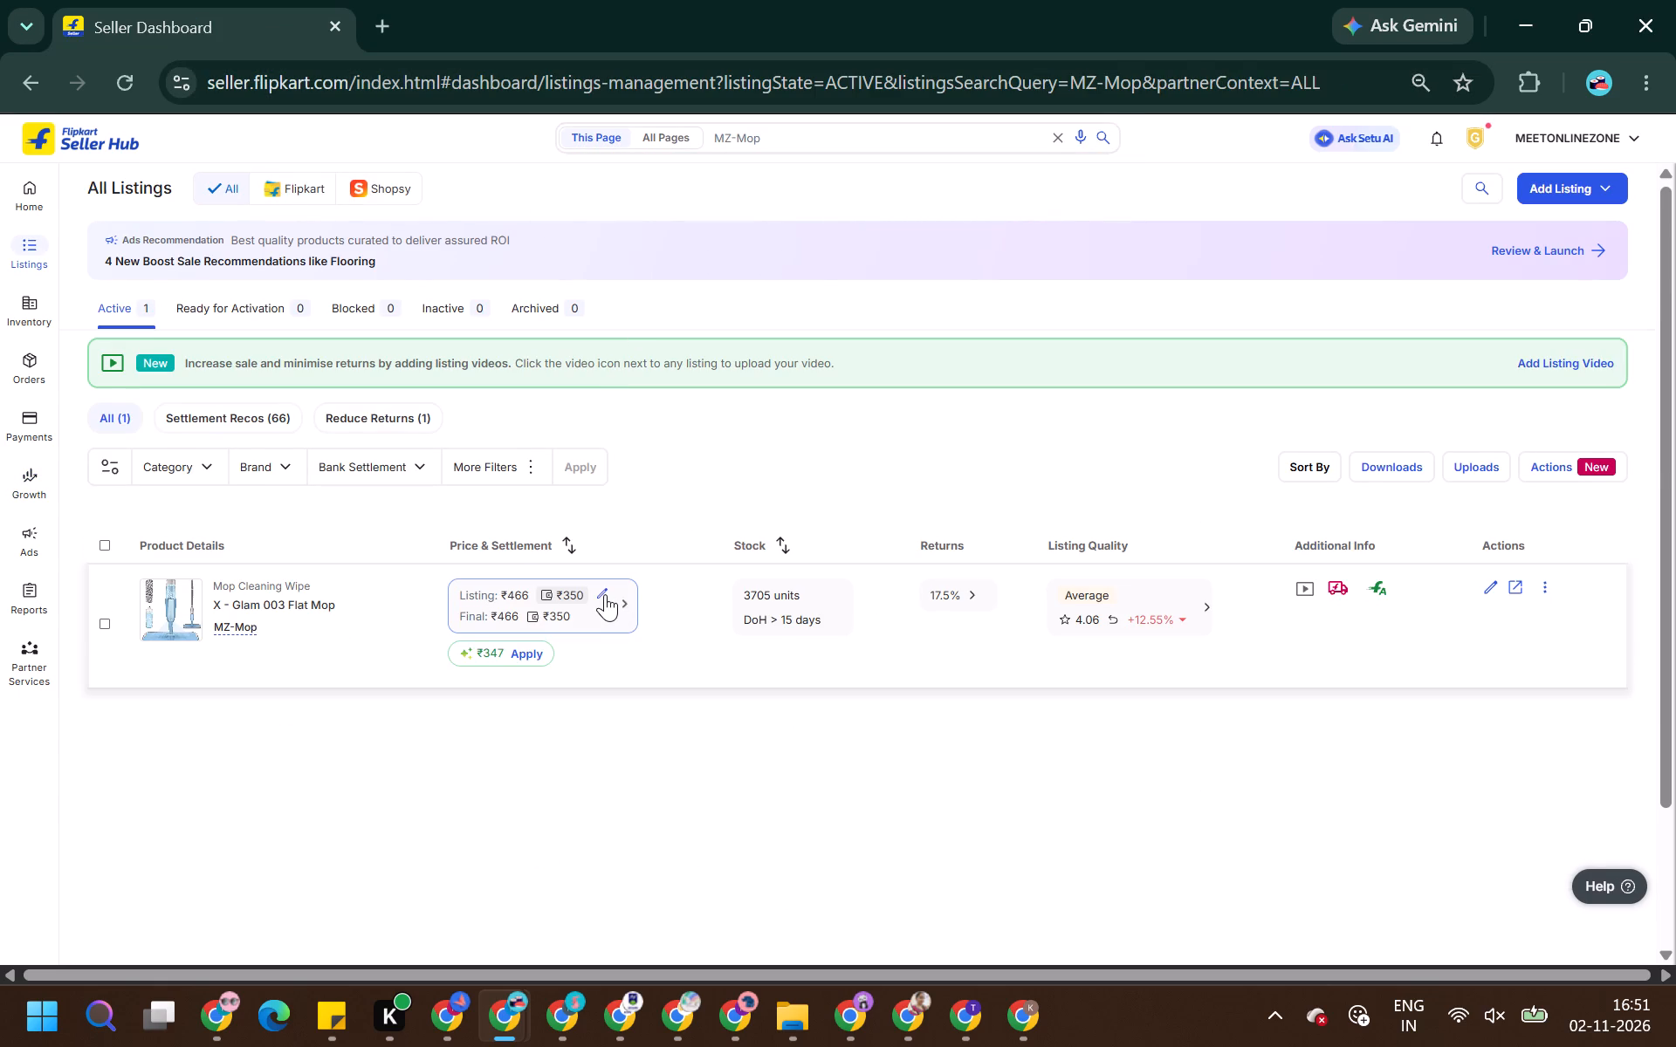
Raise the bank settlement of the MZ-Mop listing to ₹365.
left_click(605, 594)
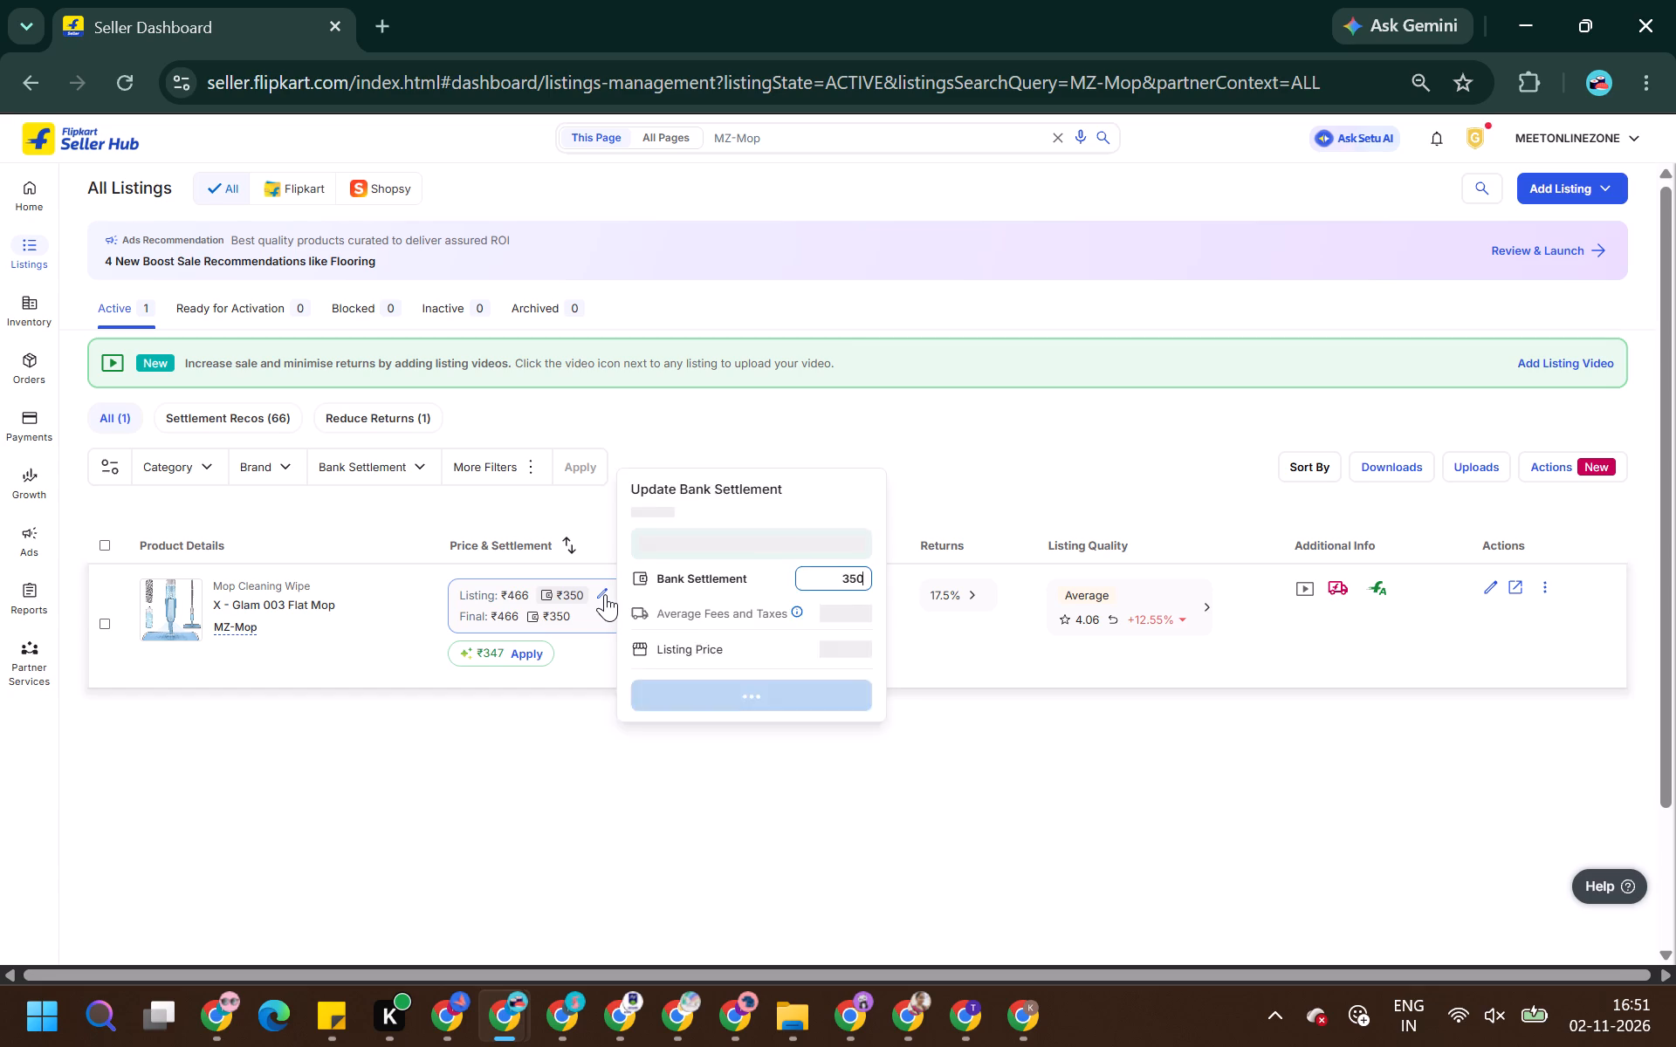
key("BackSpace")
key("BackSpace")
type("65")
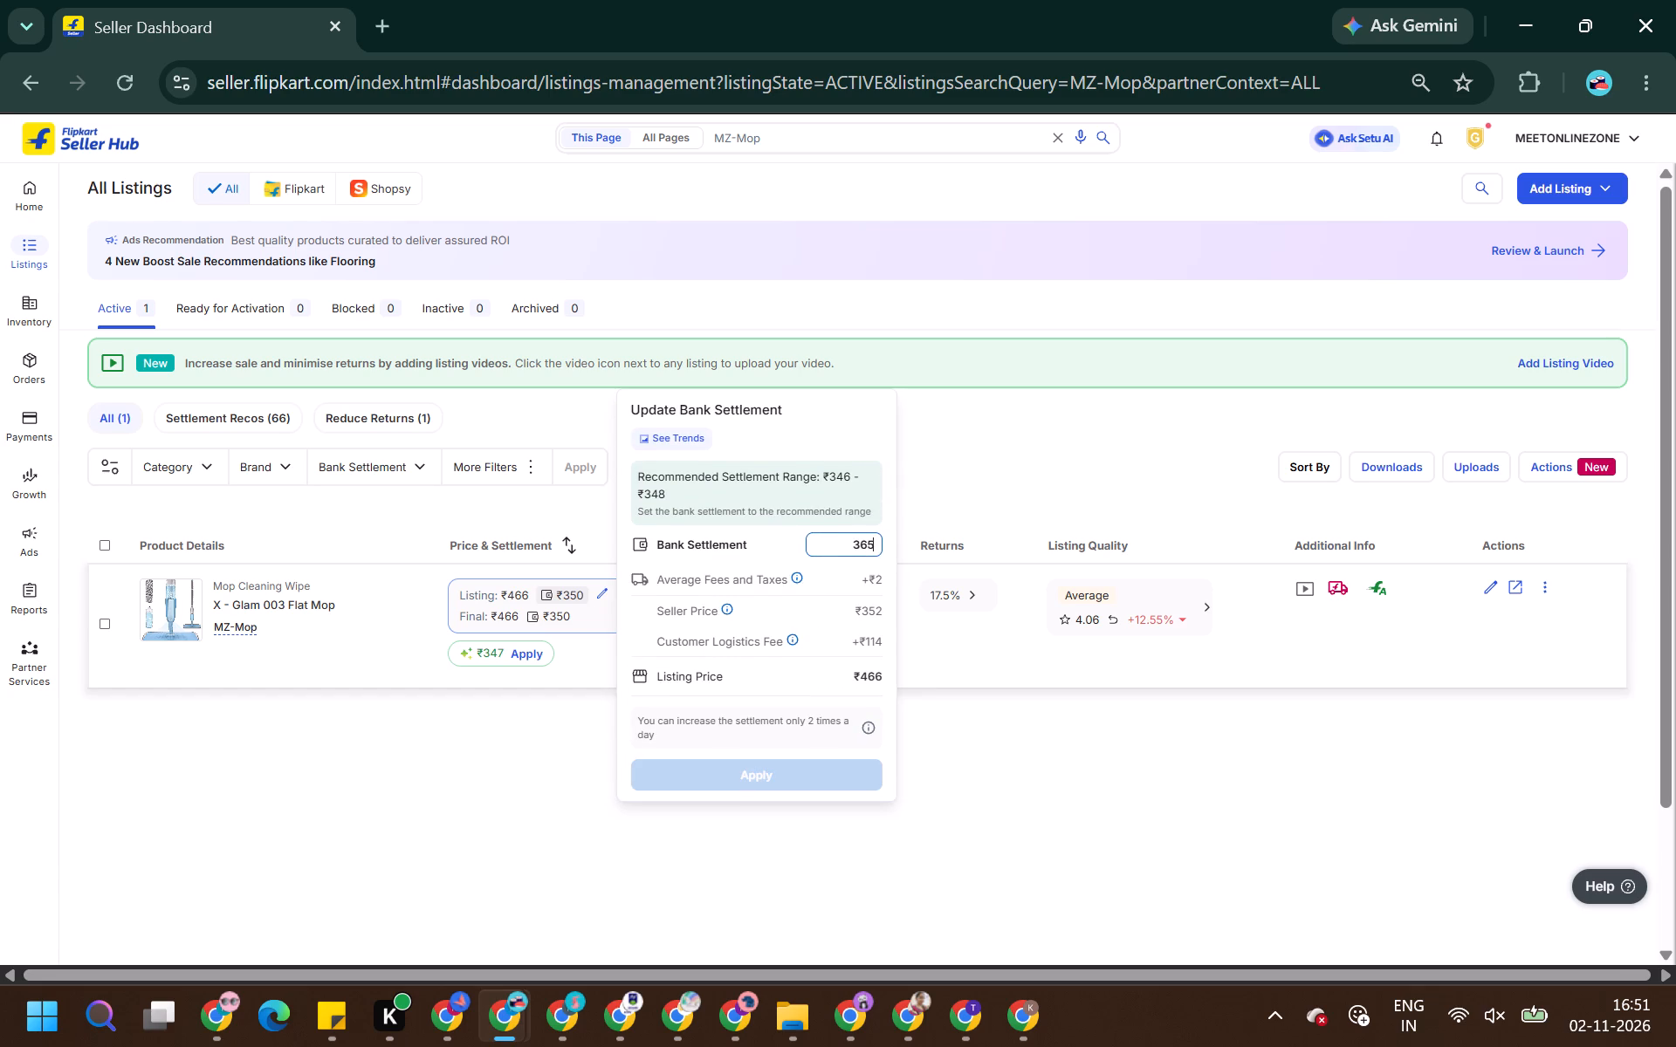
left_click(788, 774)
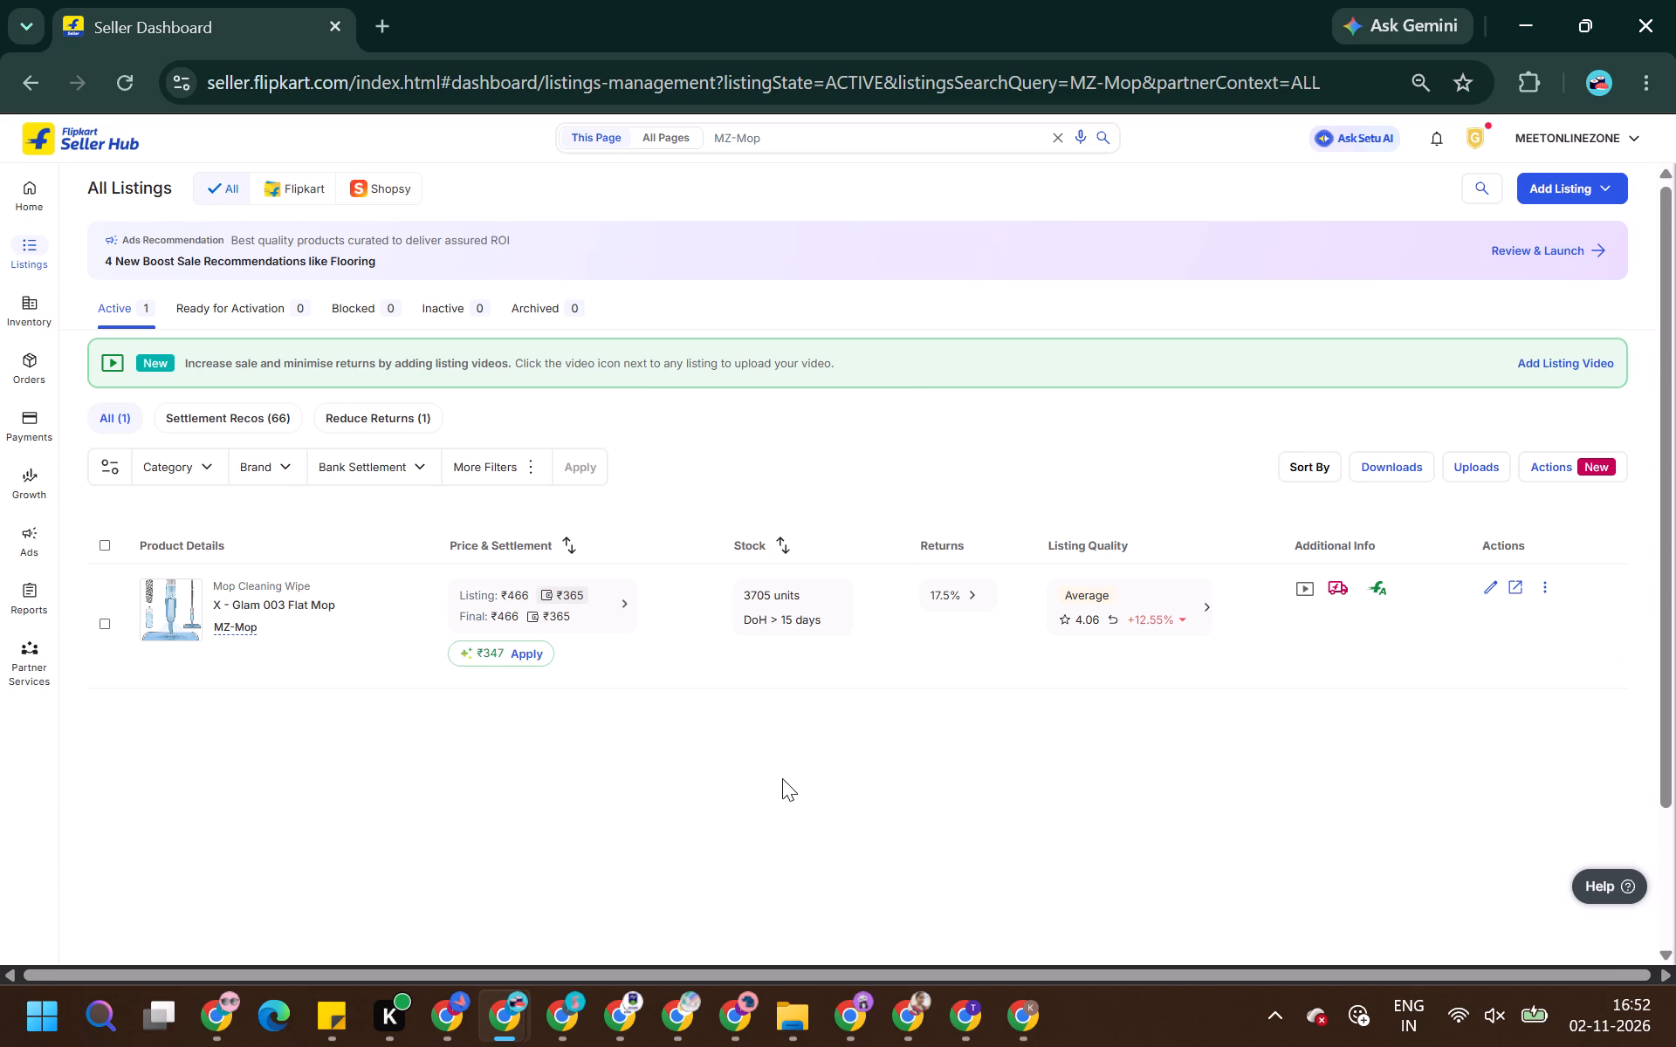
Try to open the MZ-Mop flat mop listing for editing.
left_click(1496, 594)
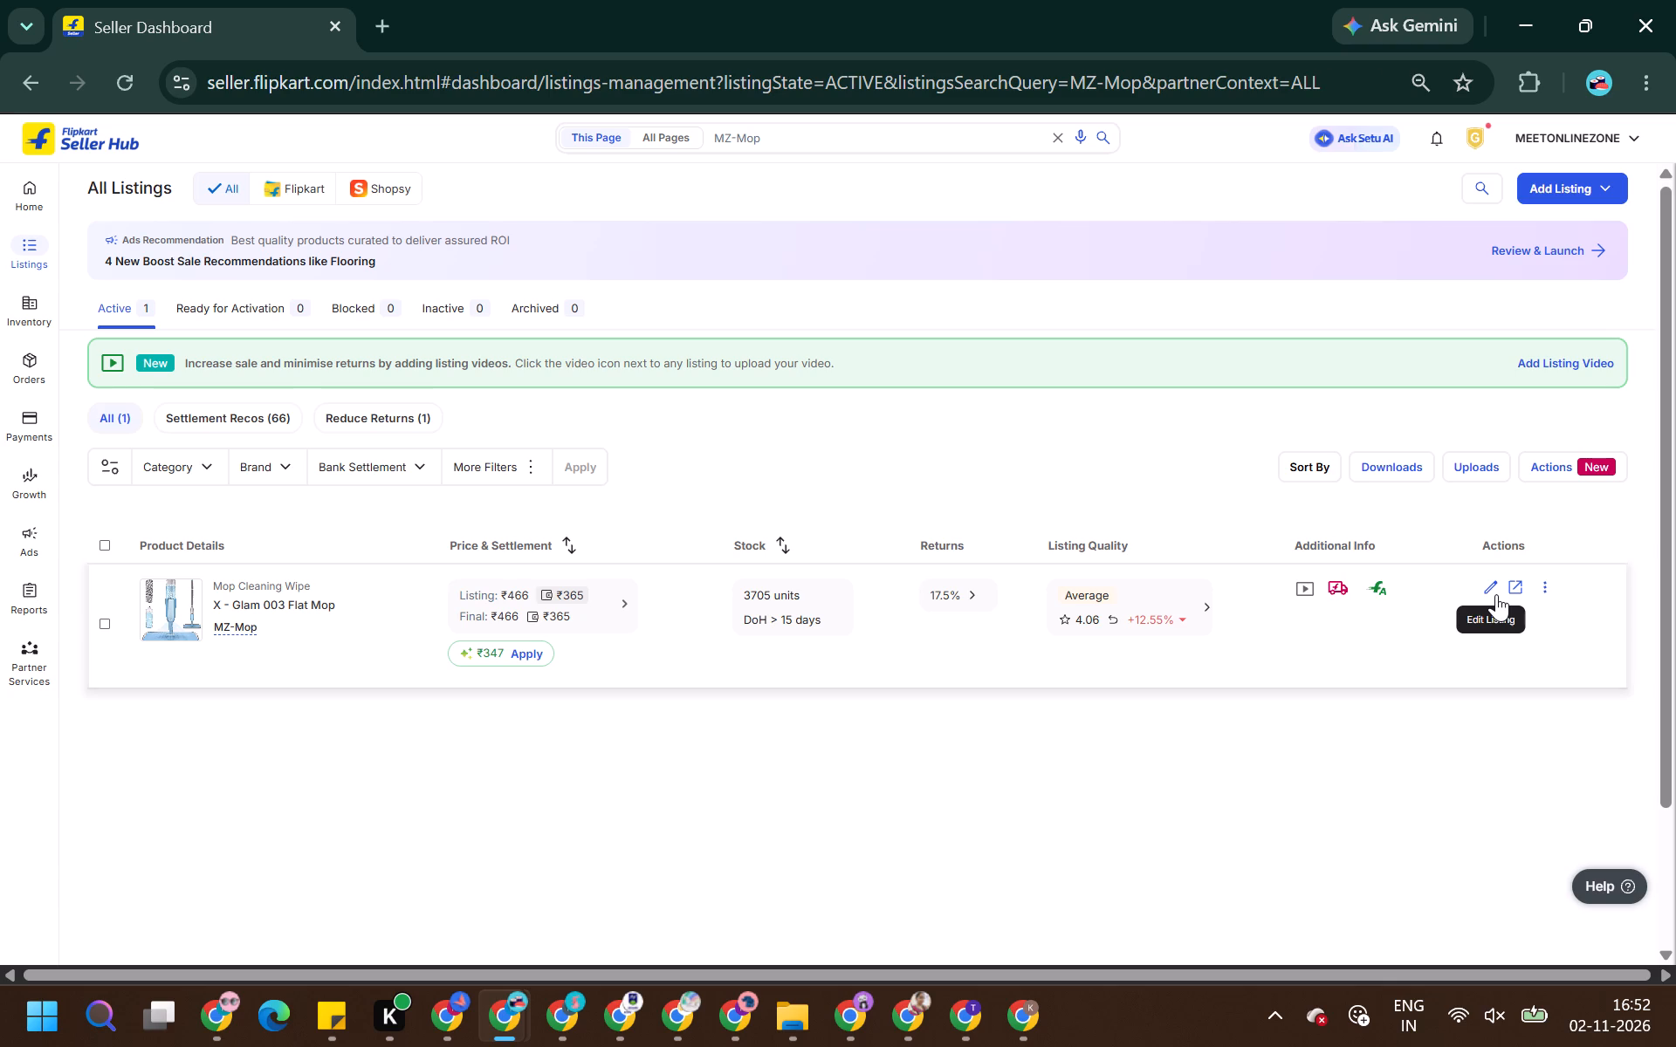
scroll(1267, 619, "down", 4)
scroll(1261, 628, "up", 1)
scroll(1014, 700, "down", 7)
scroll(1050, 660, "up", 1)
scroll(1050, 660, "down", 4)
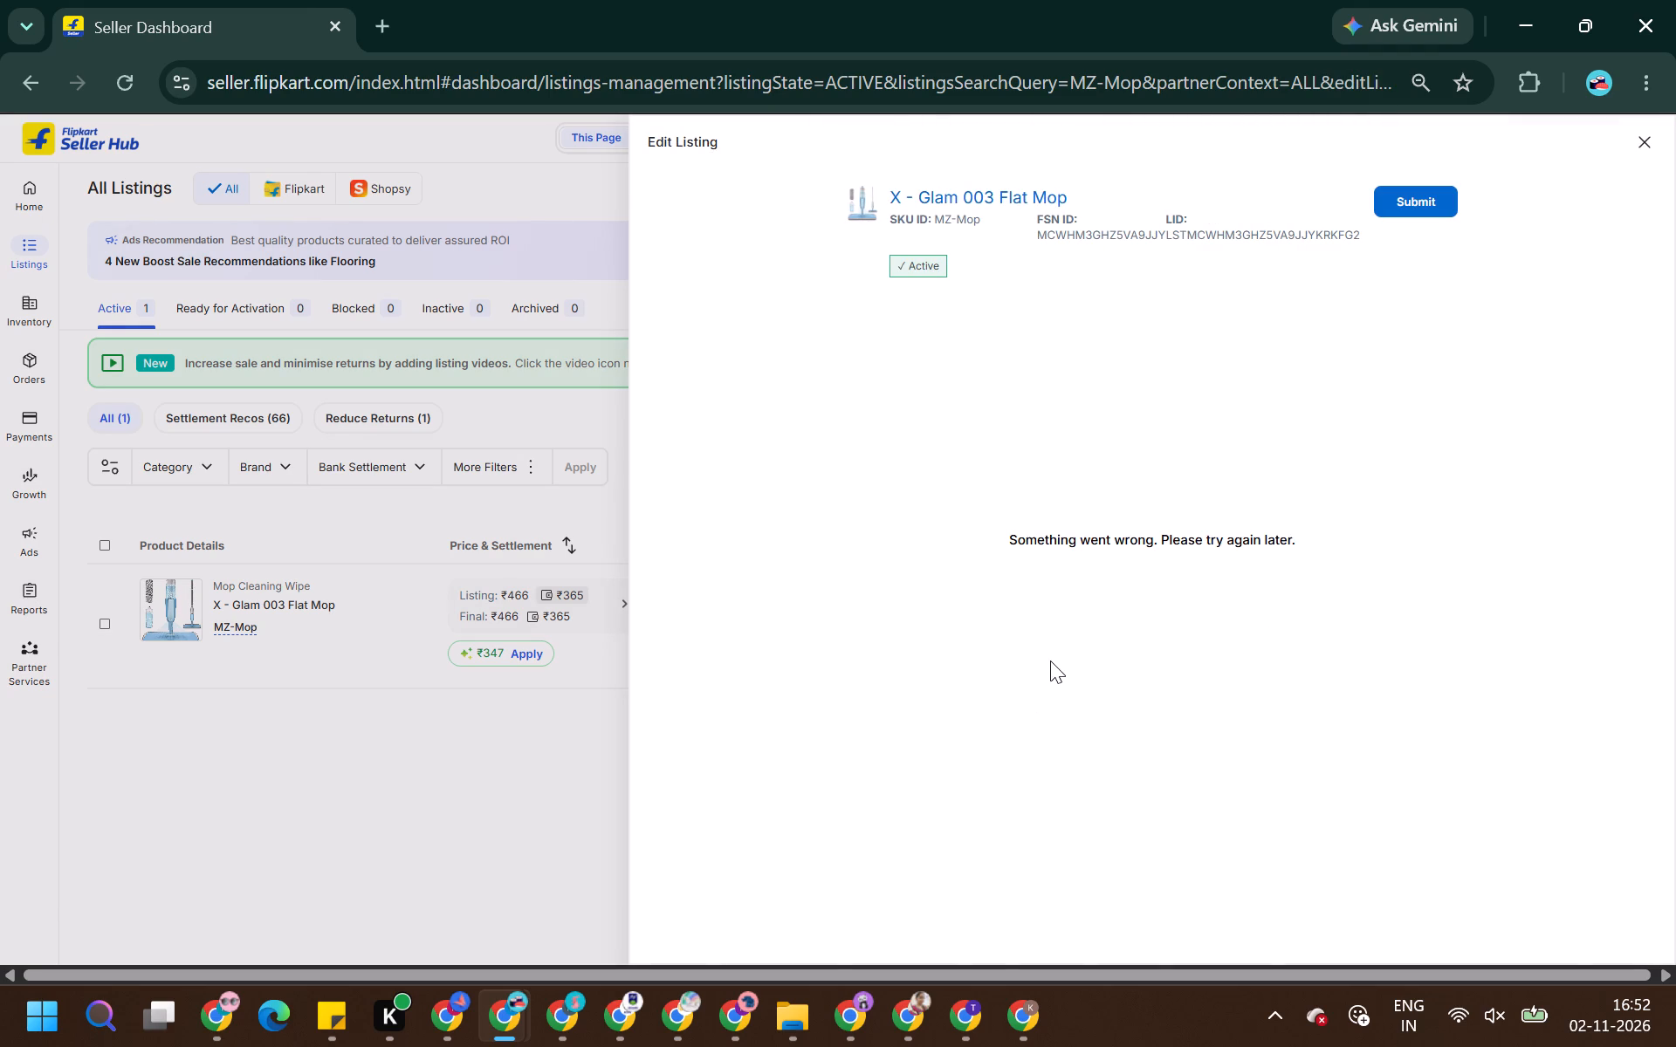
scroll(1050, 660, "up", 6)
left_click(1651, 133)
Set the MZ-Mop listing's package to length 10, breadth 7, height 5 cm and weight 0.35 kg, and submit the changes.
left_click(1485, 591)
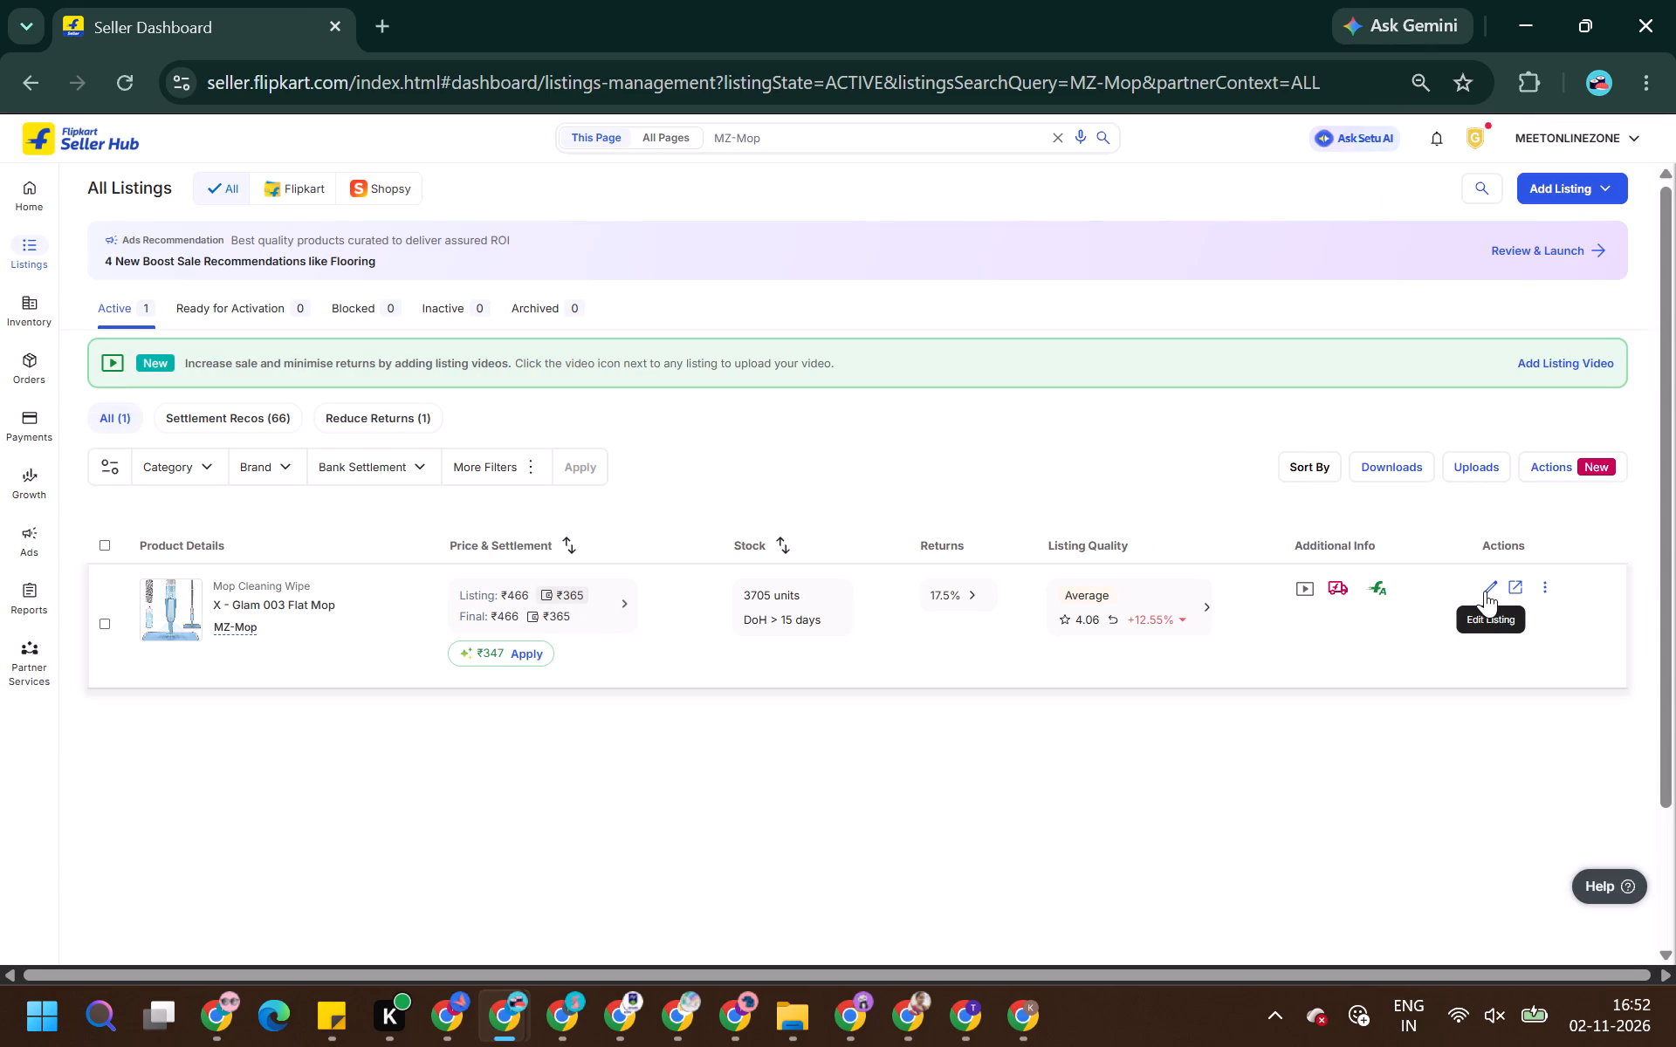
scroll(874, 667, "down", 3)
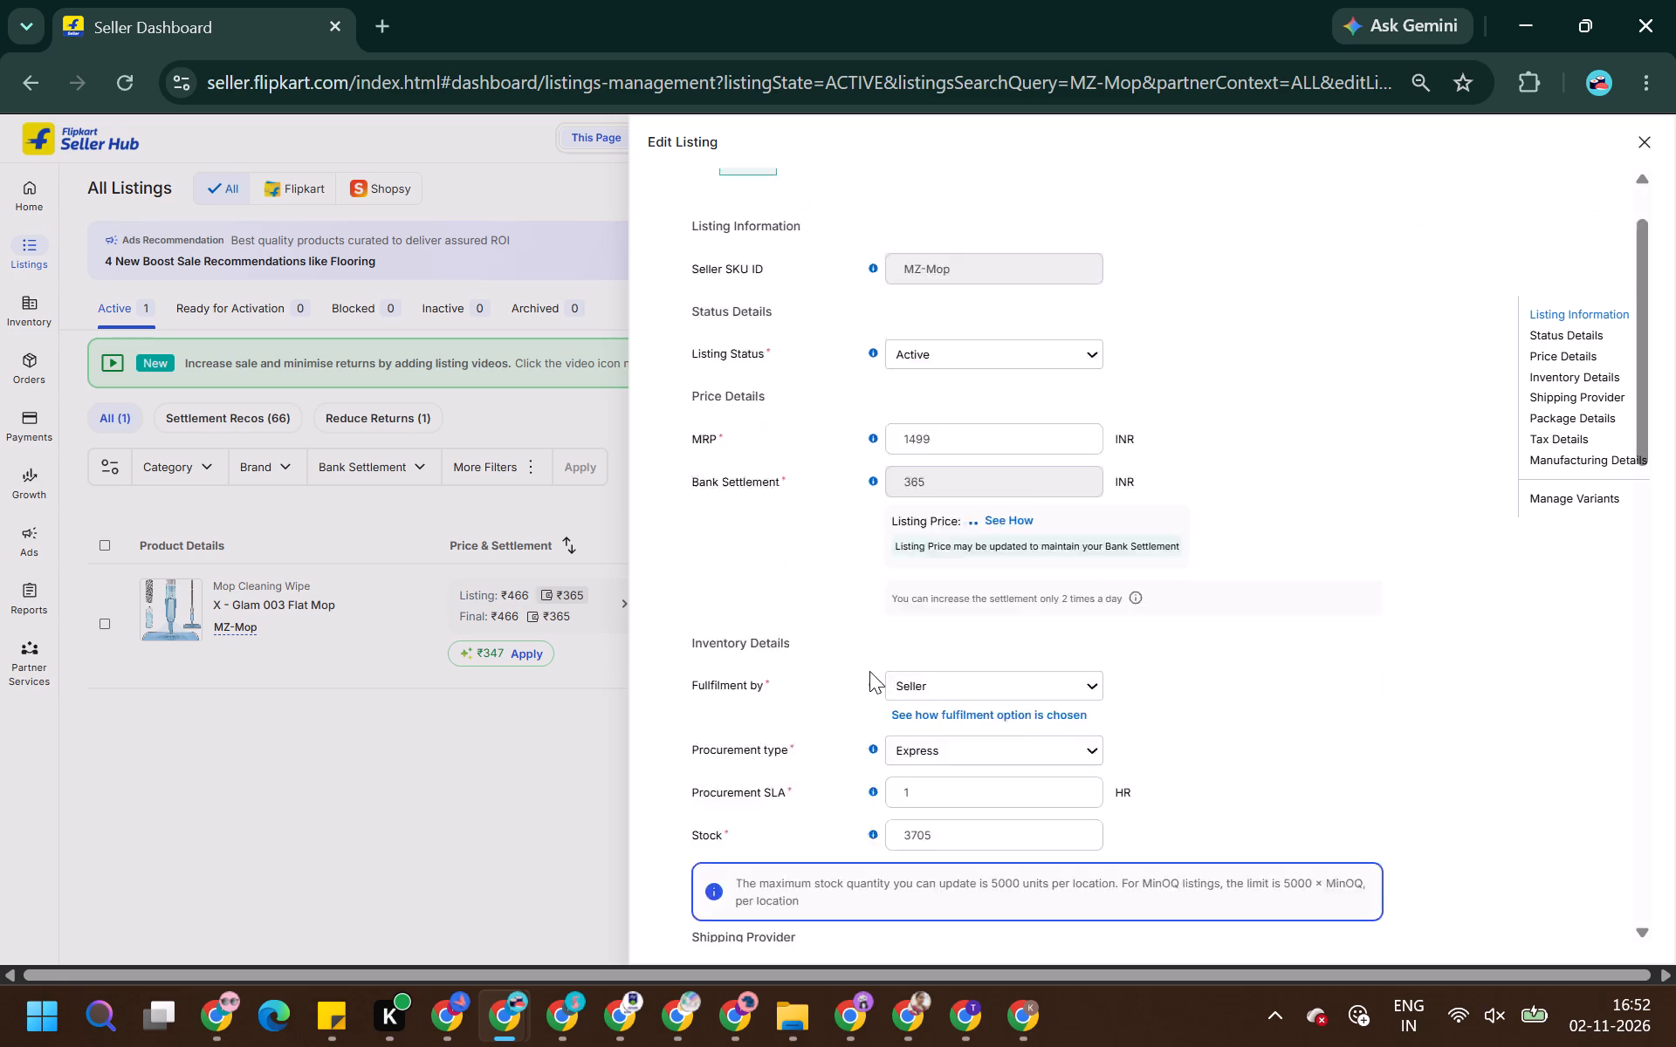
triple_click(935, 755)
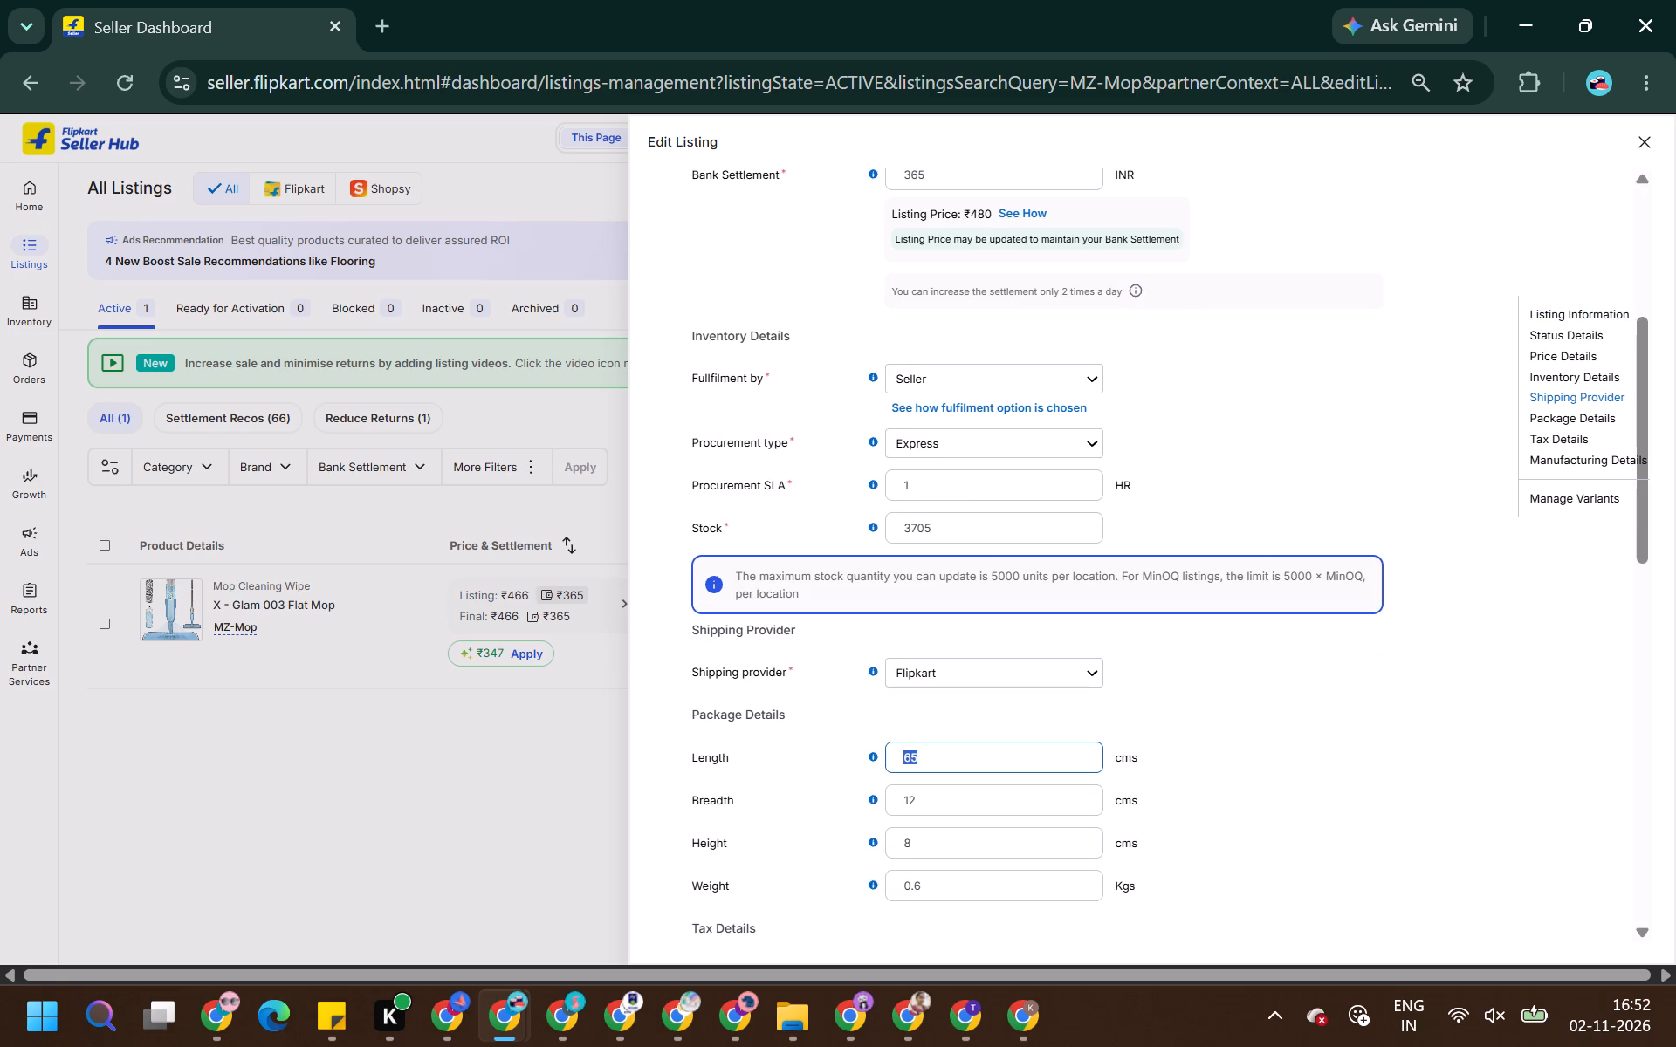
type("10")
key("Tab")
key("7")
key("Tab")
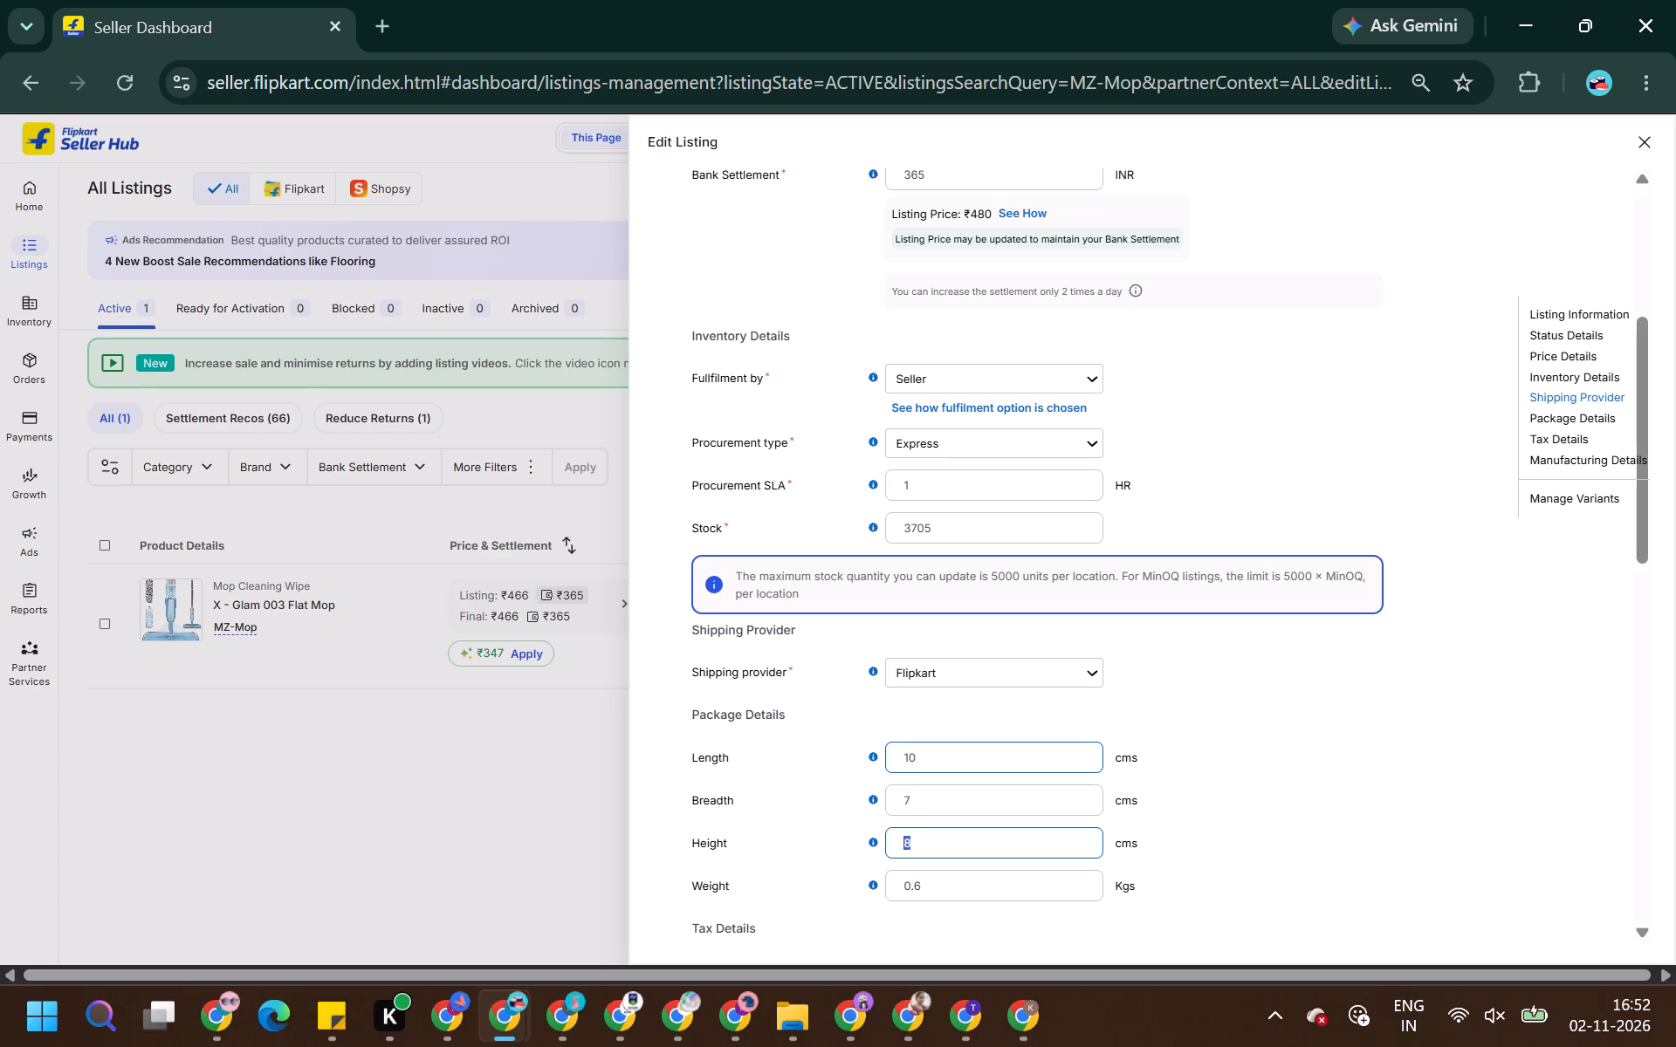
key("5")
key("Tab")
type("0.35")
key("Tab")
key("Return")
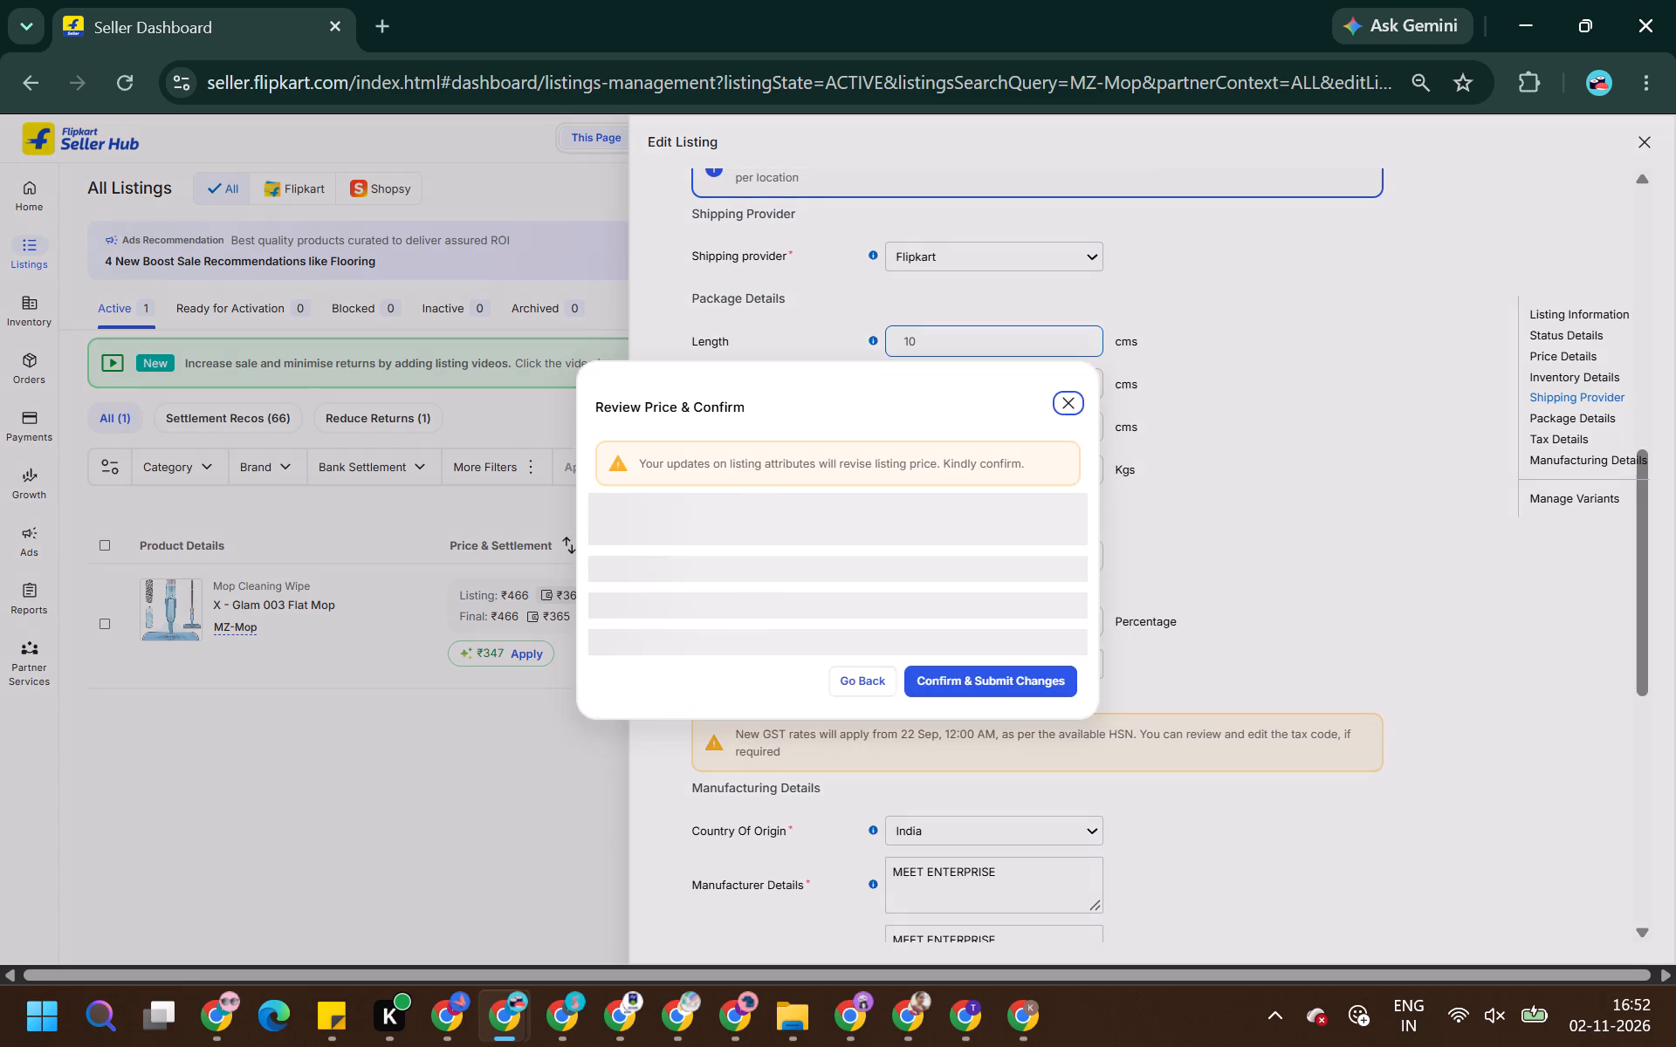
left_click(1026, 750)
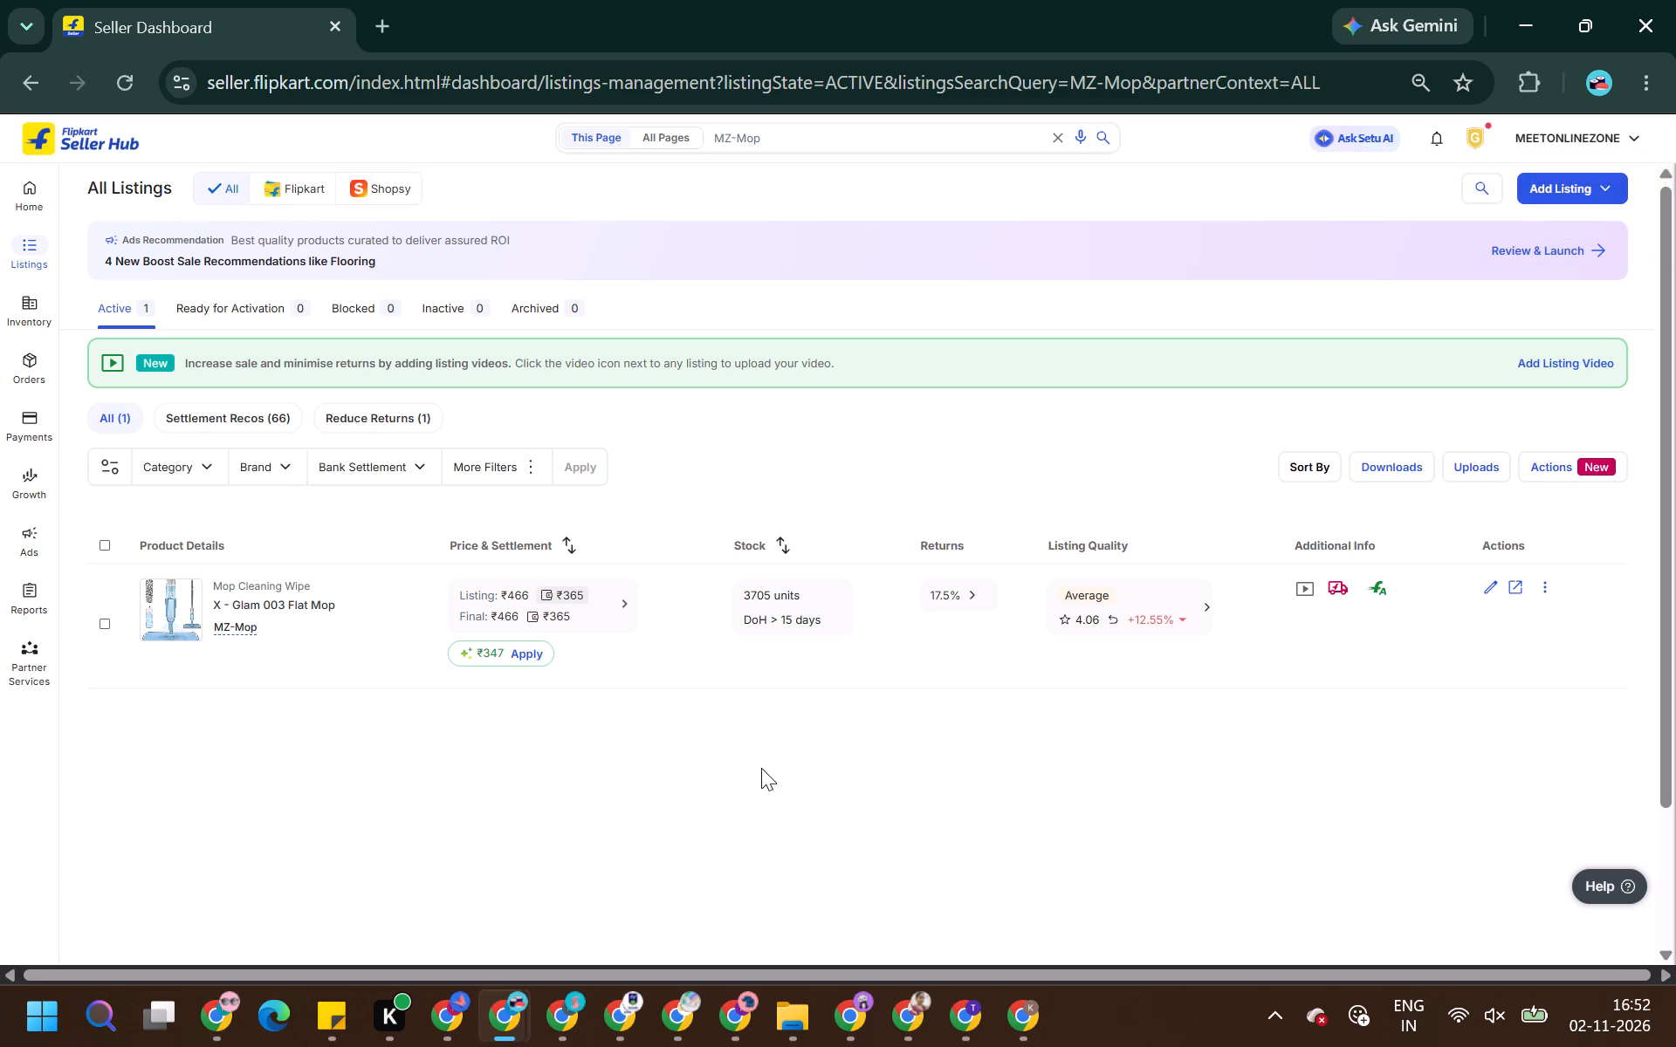
Copy the spray mop's SKU Glam-spray-mop-1 from the Traffic Report and search the listings for it.
key("alt+Tab")
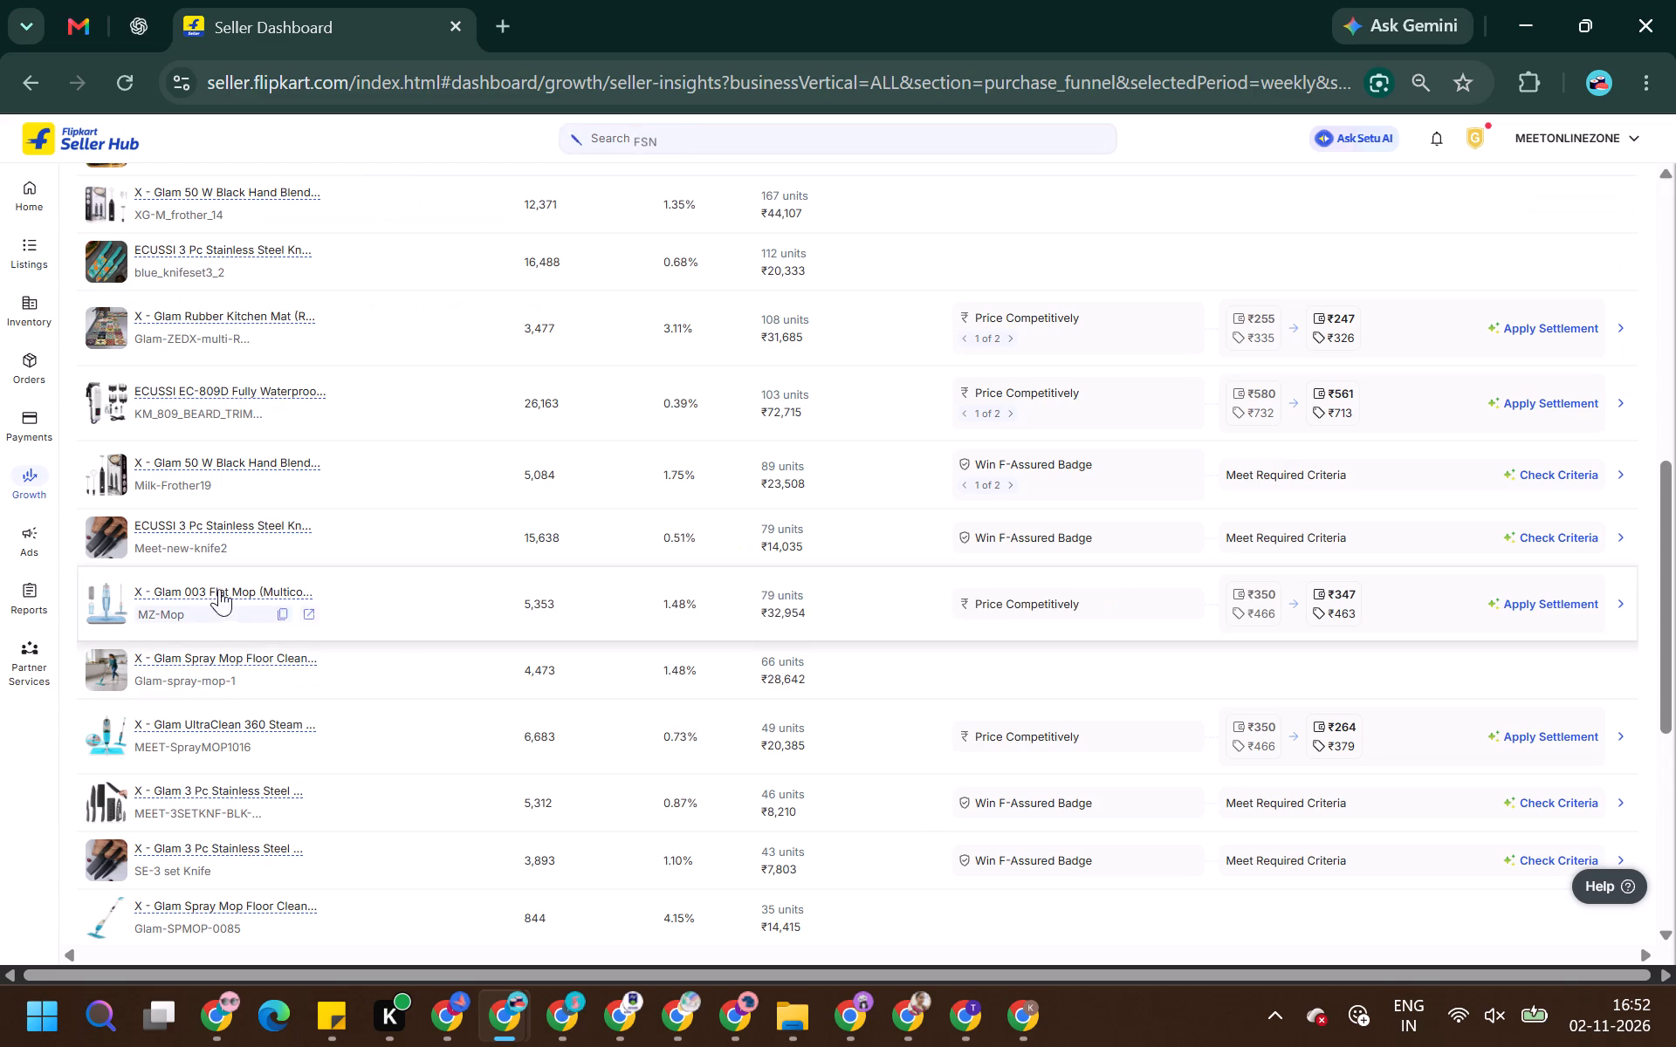
scroll(219, 571, "down", 2)
left_click(282, 421)
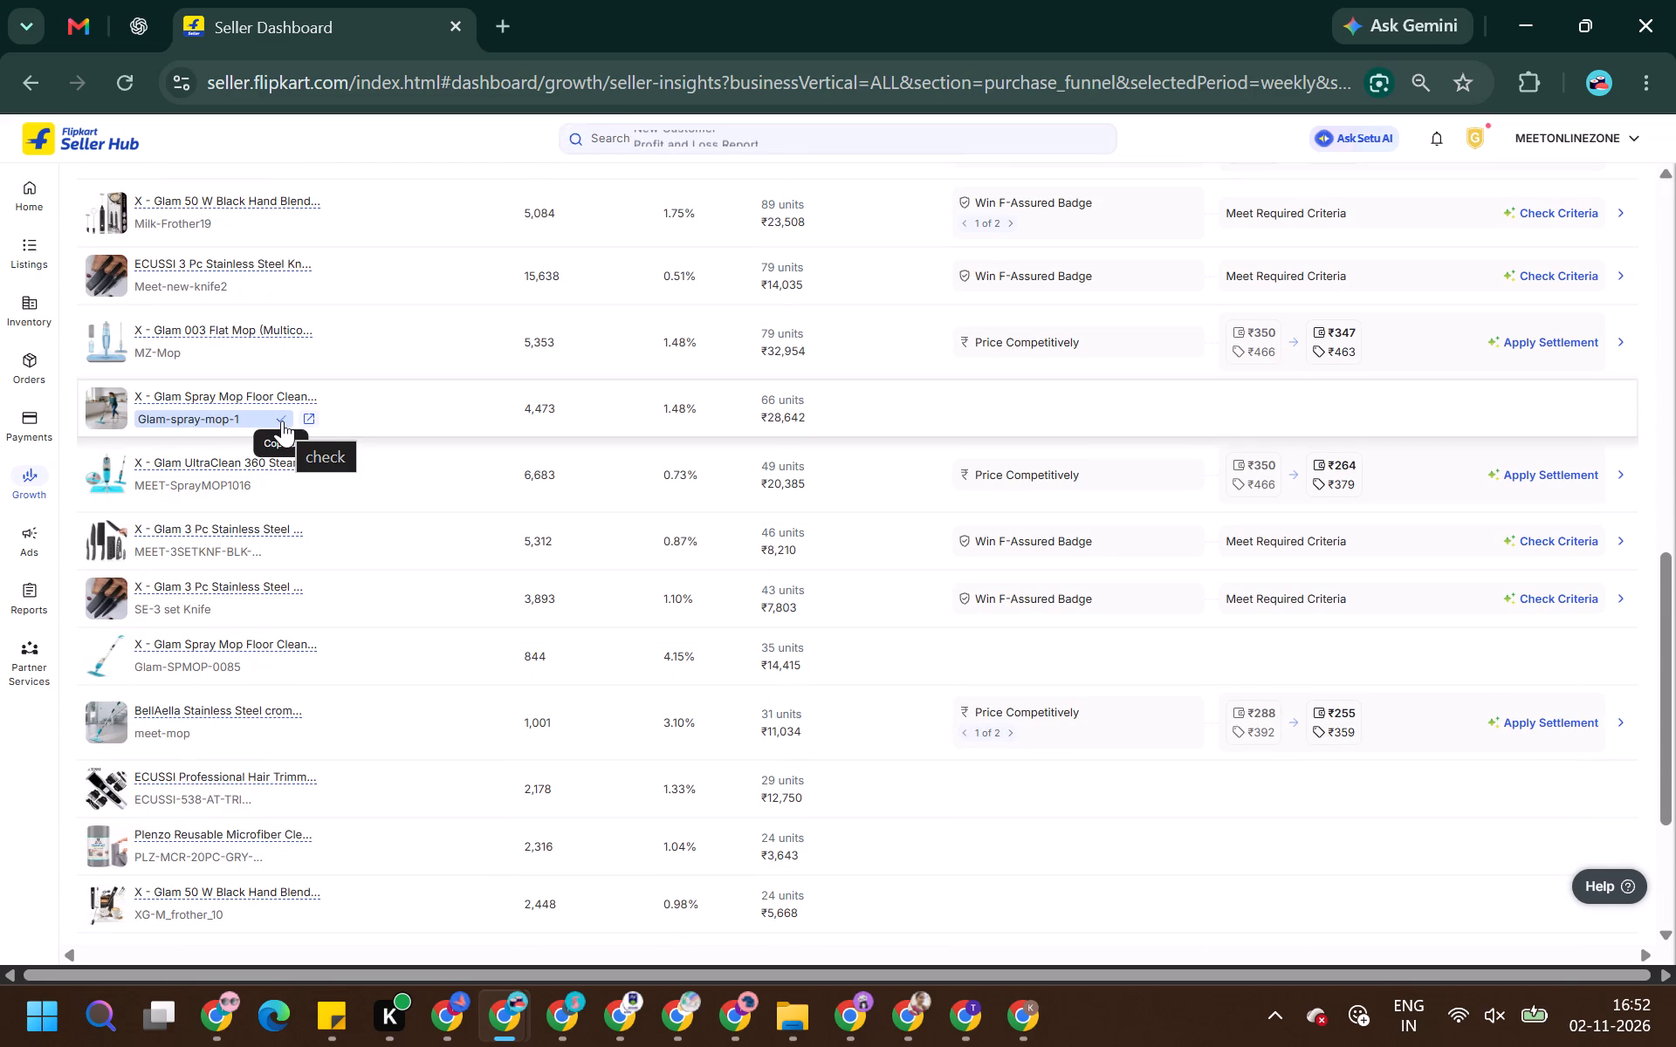
key("alt+Tab")
triple_click(930, 143)
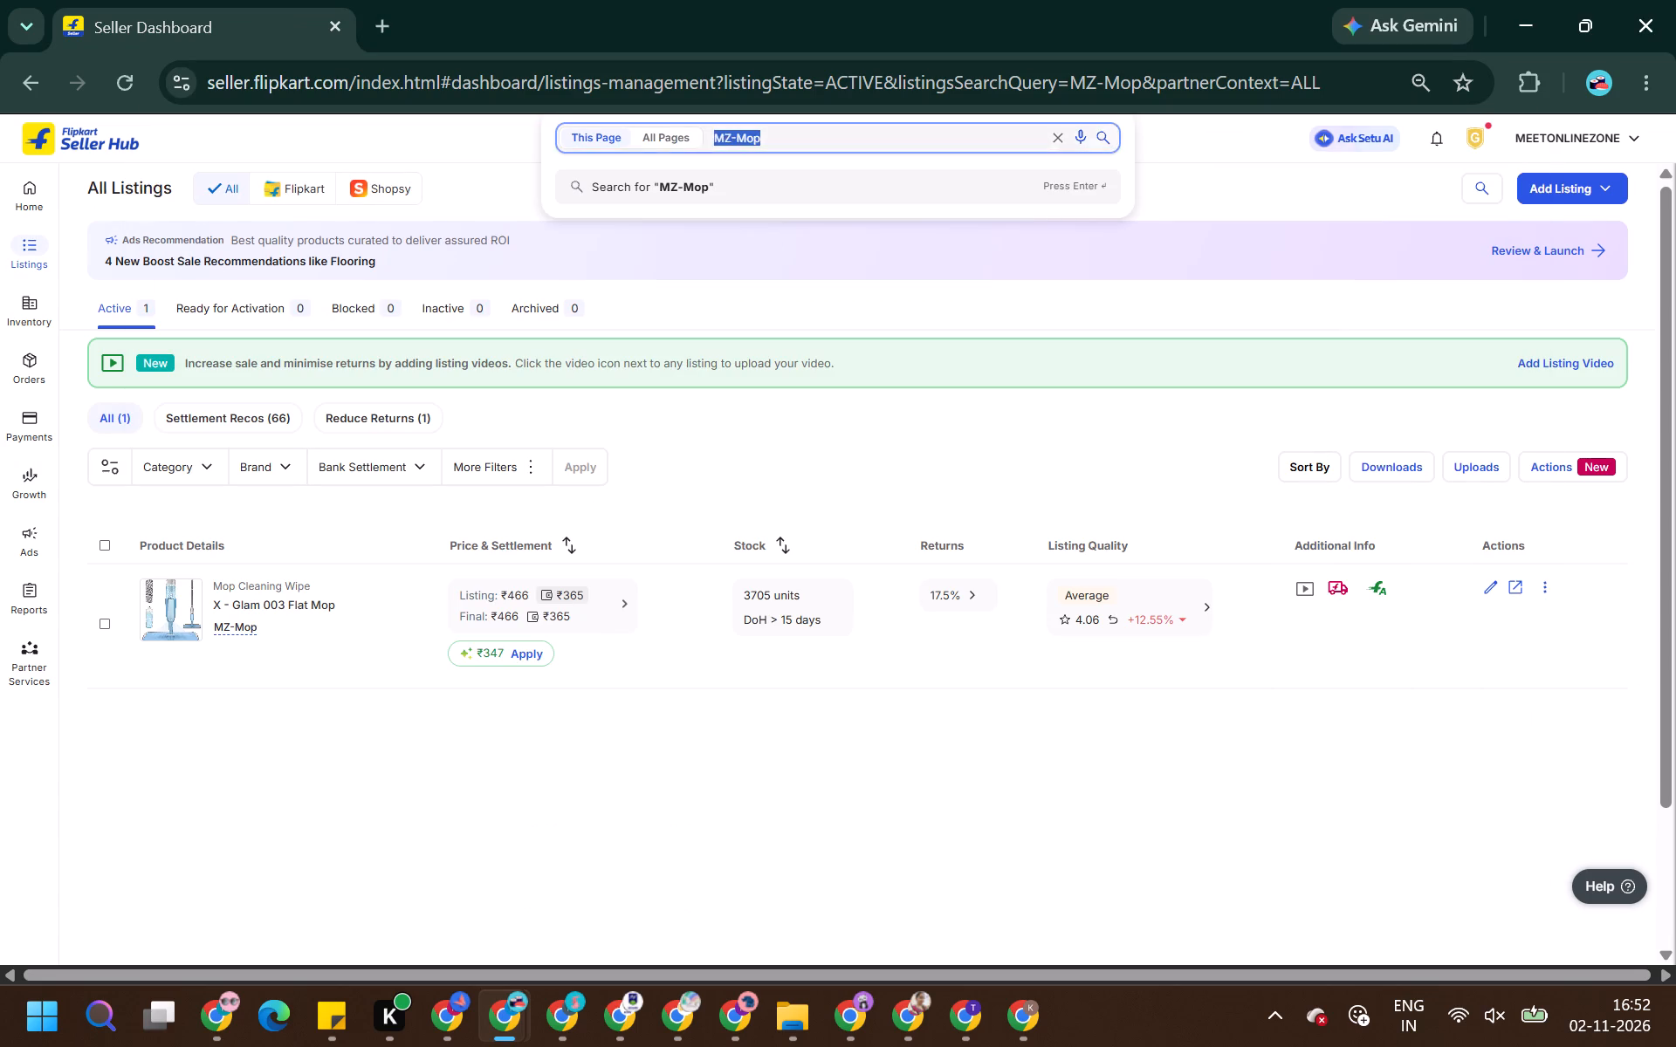
key("ctrl+v")
key("Return")
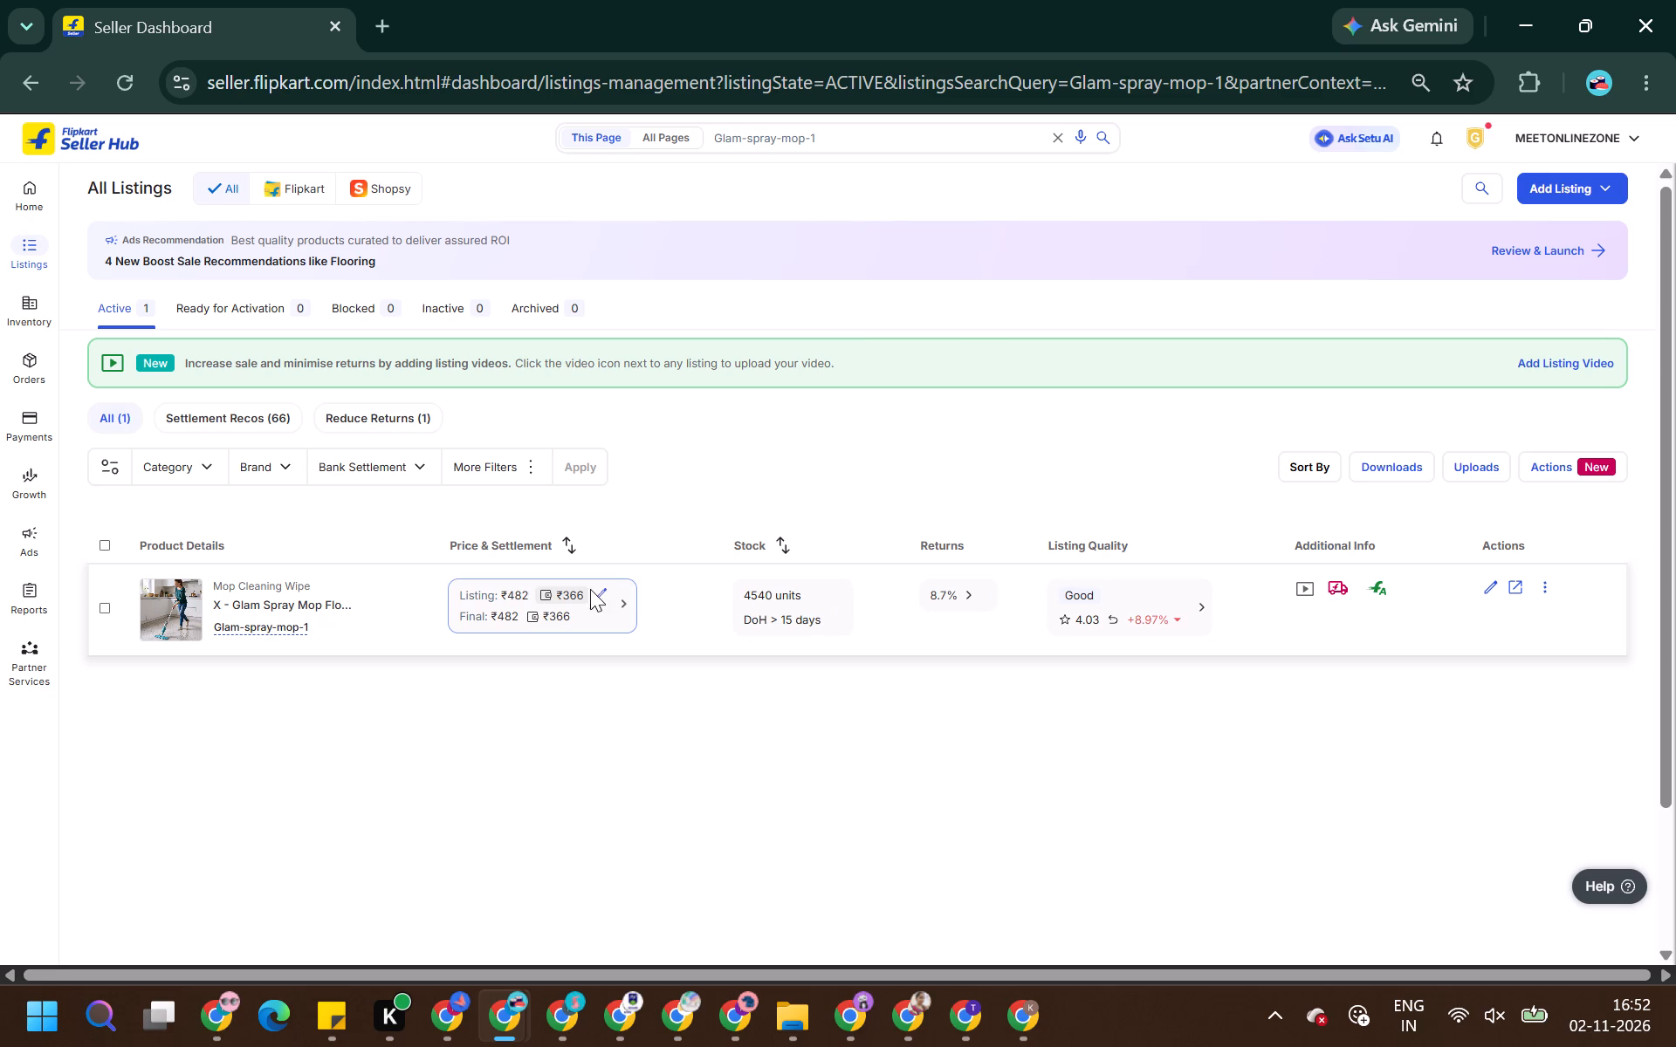
Open the bank settlement details of the Glam-spray-mop-1 listing.
left_click(603, 590)
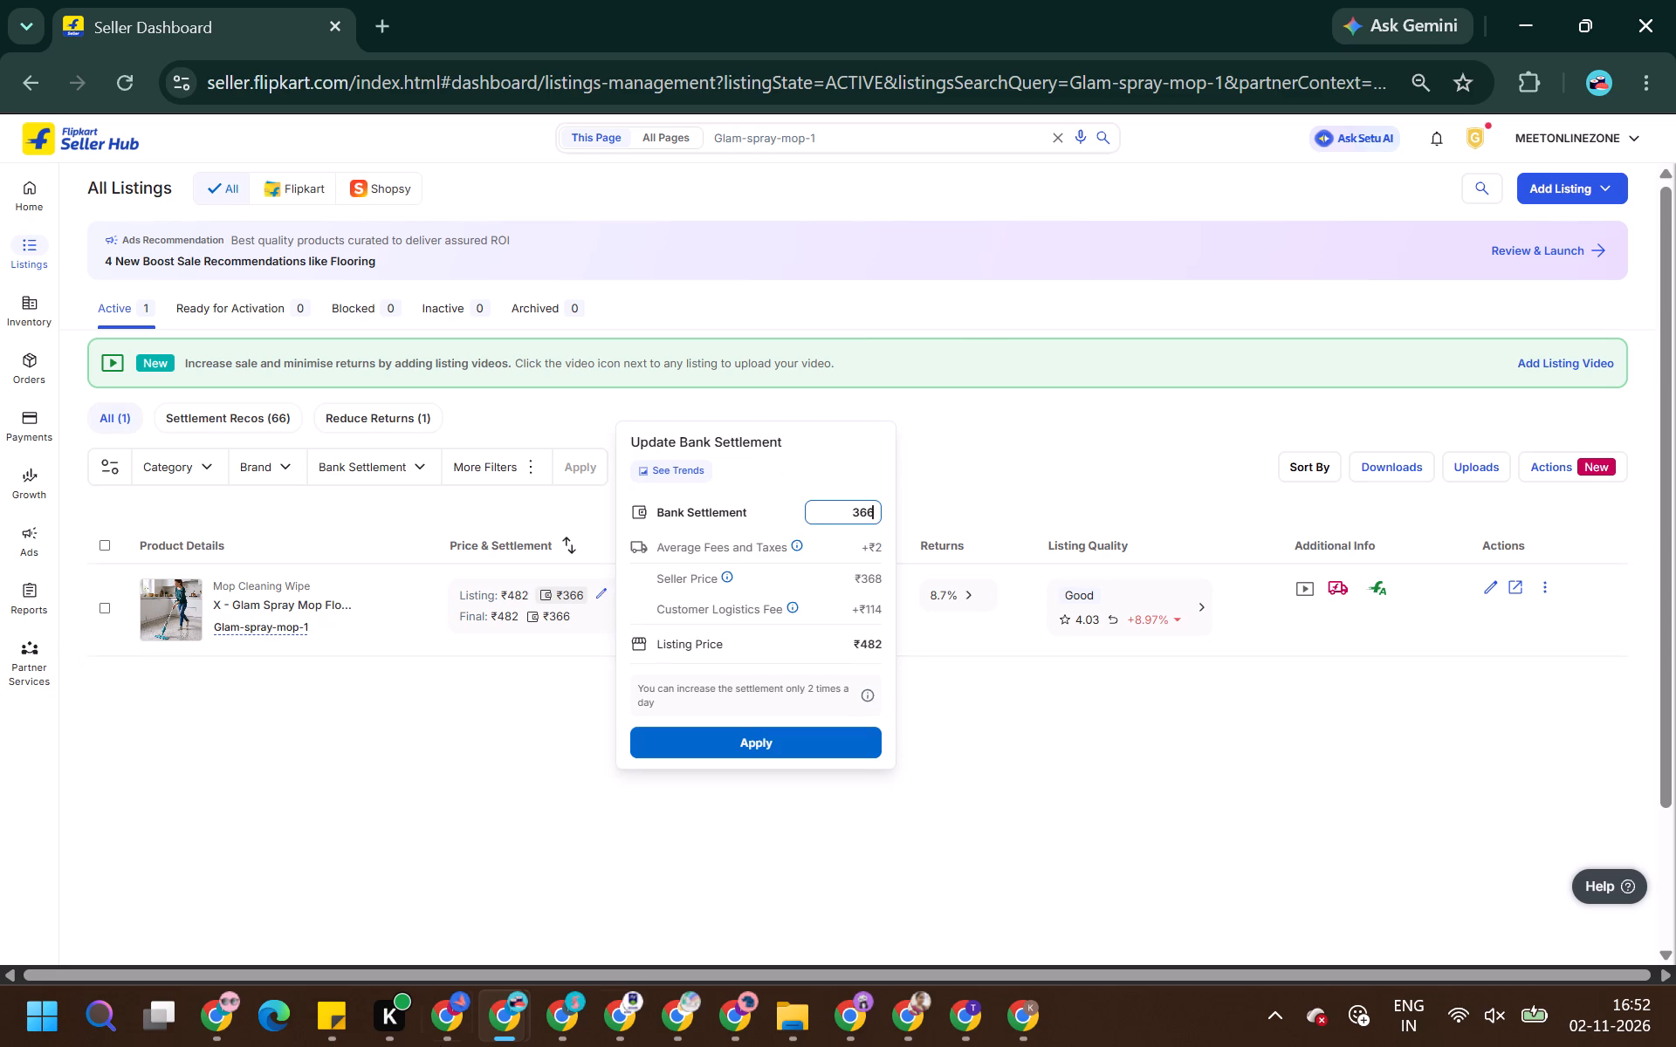
Set the Glam-spray-mop-1 listing's package to length 10, breadth 7, height 5 cm and weight 0.35 kg, and submit the changes.
left_click(1494, 587)
scroll(1334, 692, "down", 5)
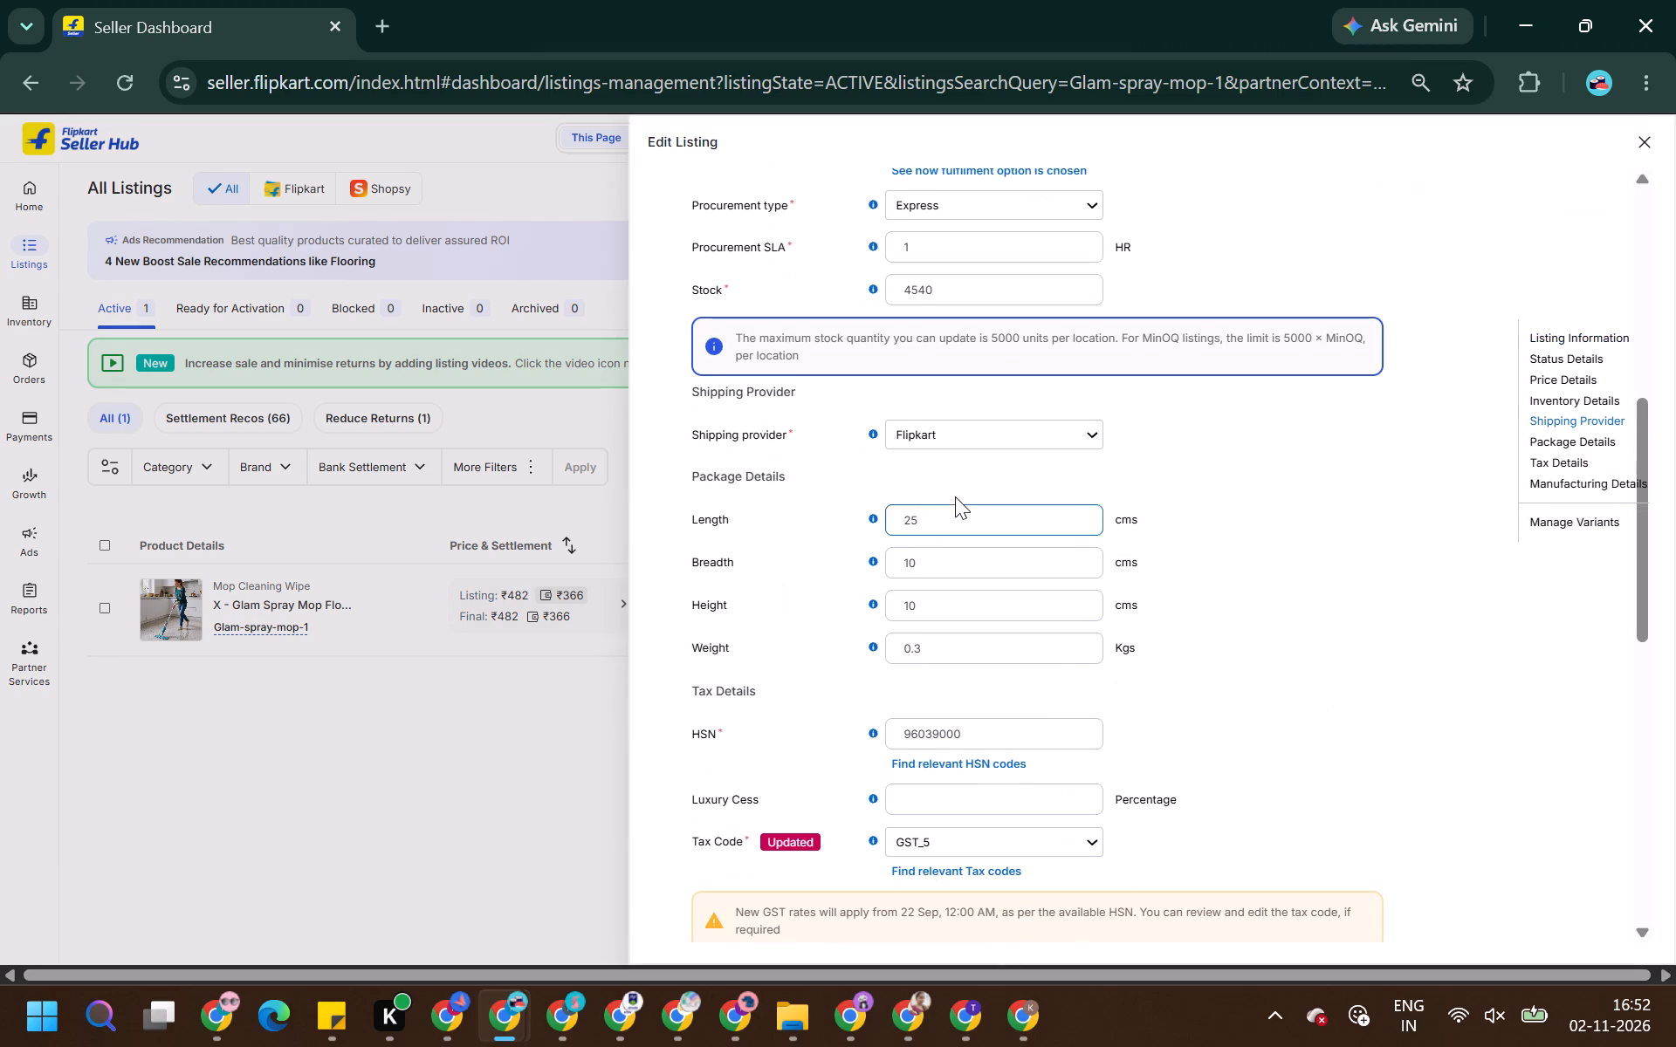
left_click(955, 496)
triple_click(951, 515)
type("10")
key("Tab")
key("1")
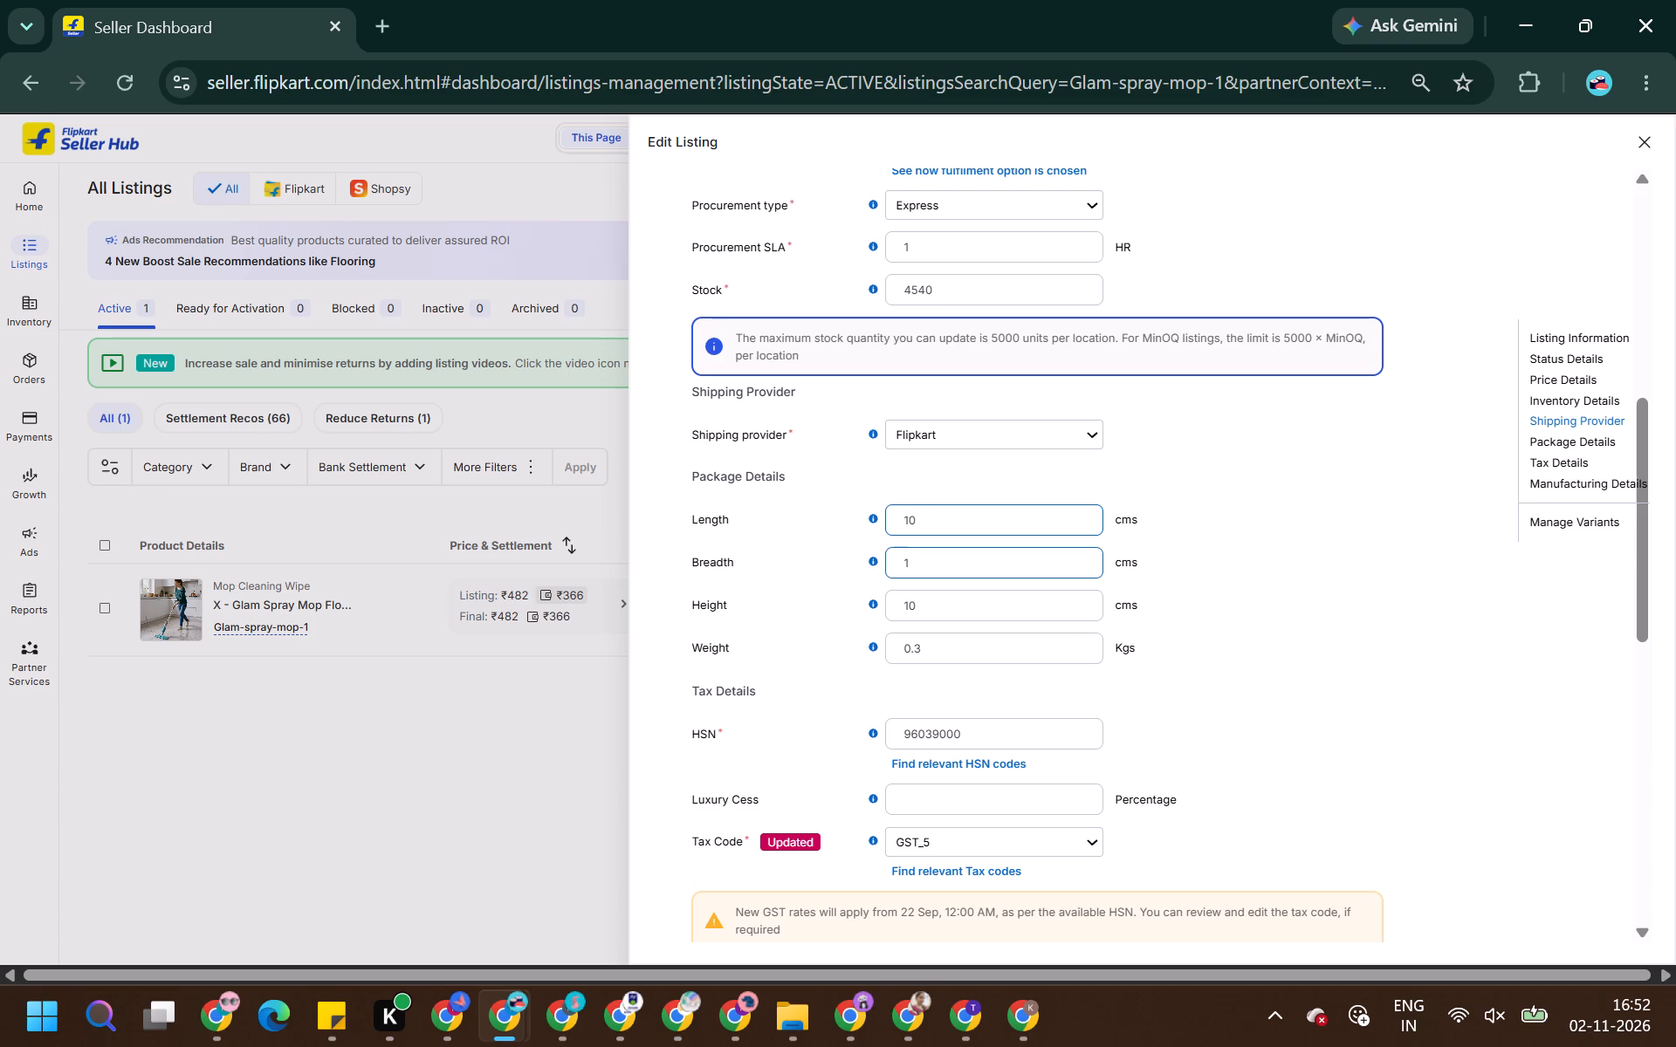
key("3")
key("BackSpace")
key("BackSpace")
key("7")
key("Tab")
key("5")
key("Tab")
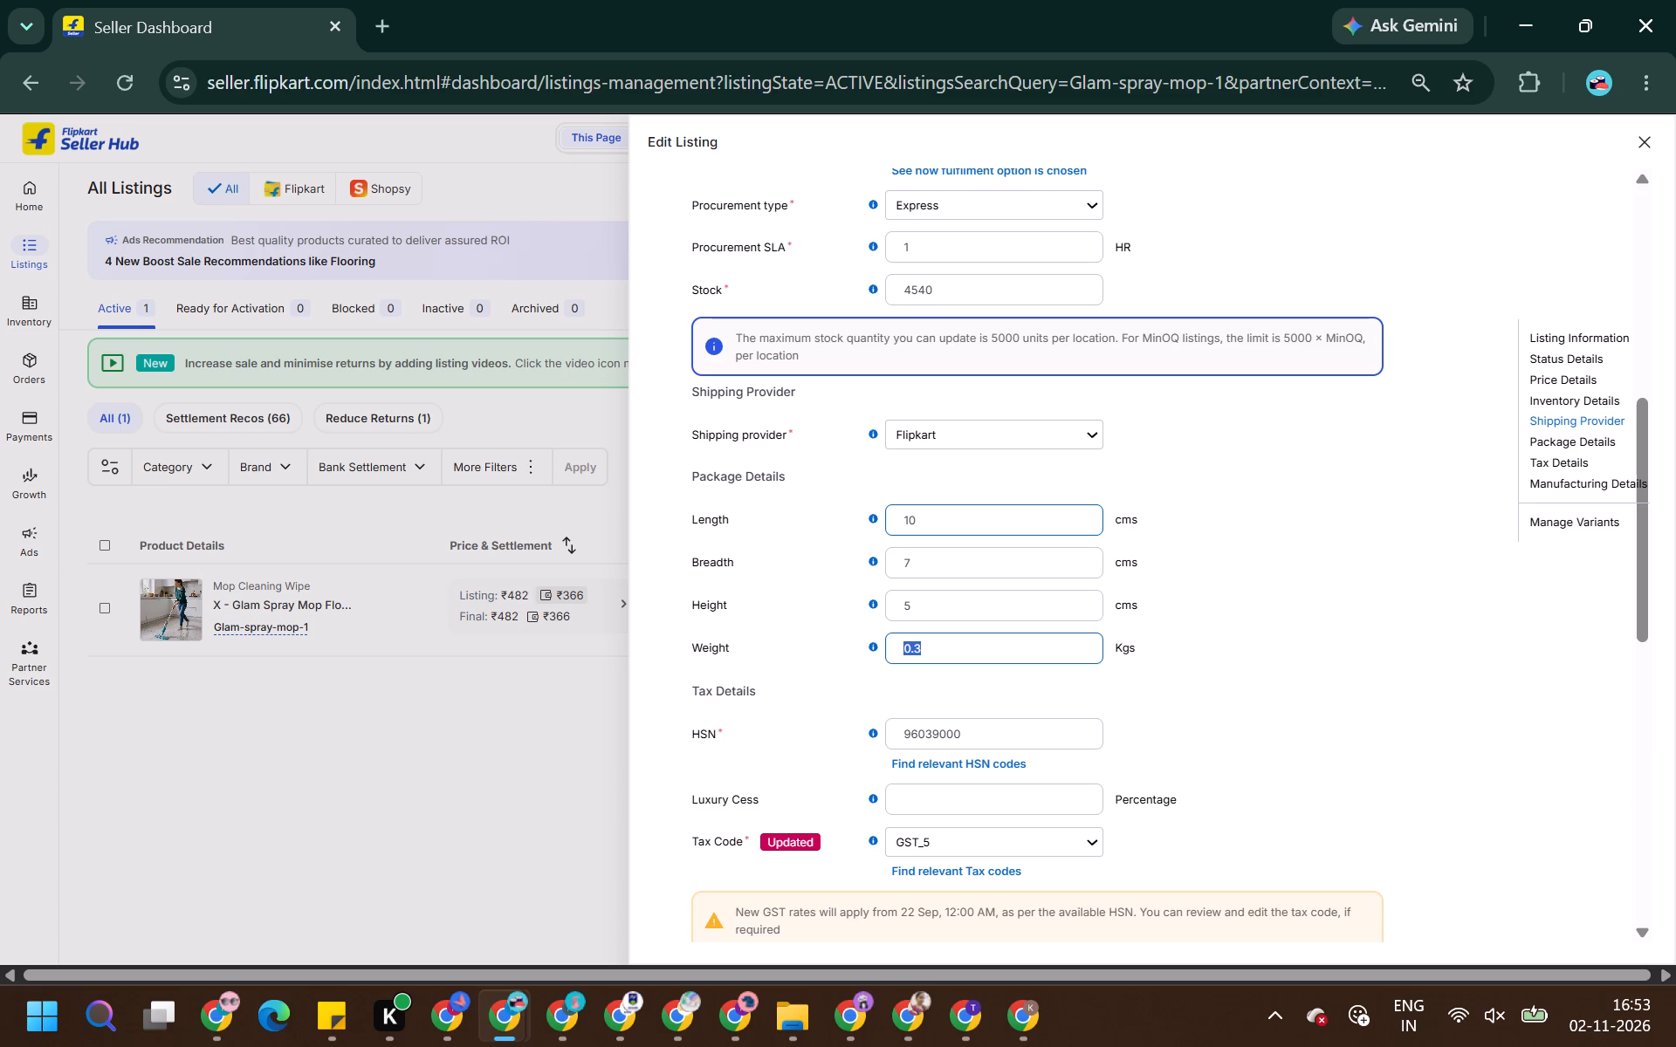
type("0.35")
key("Return")
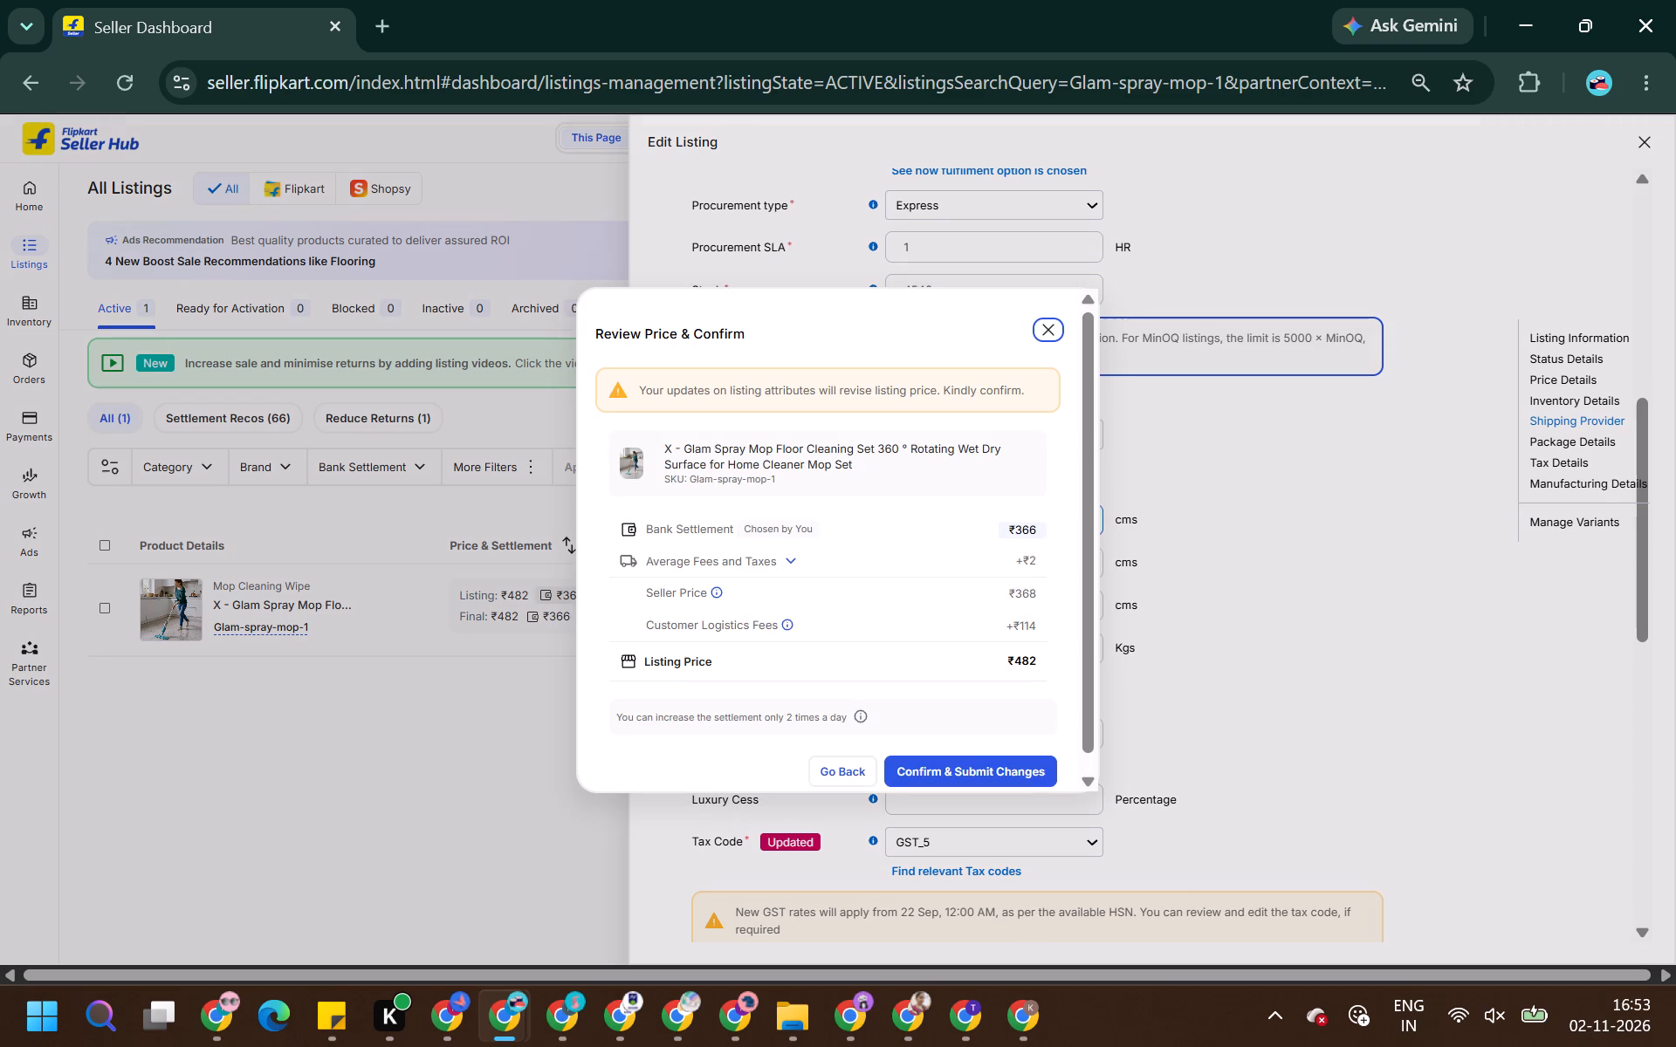
left_click(981, 770)
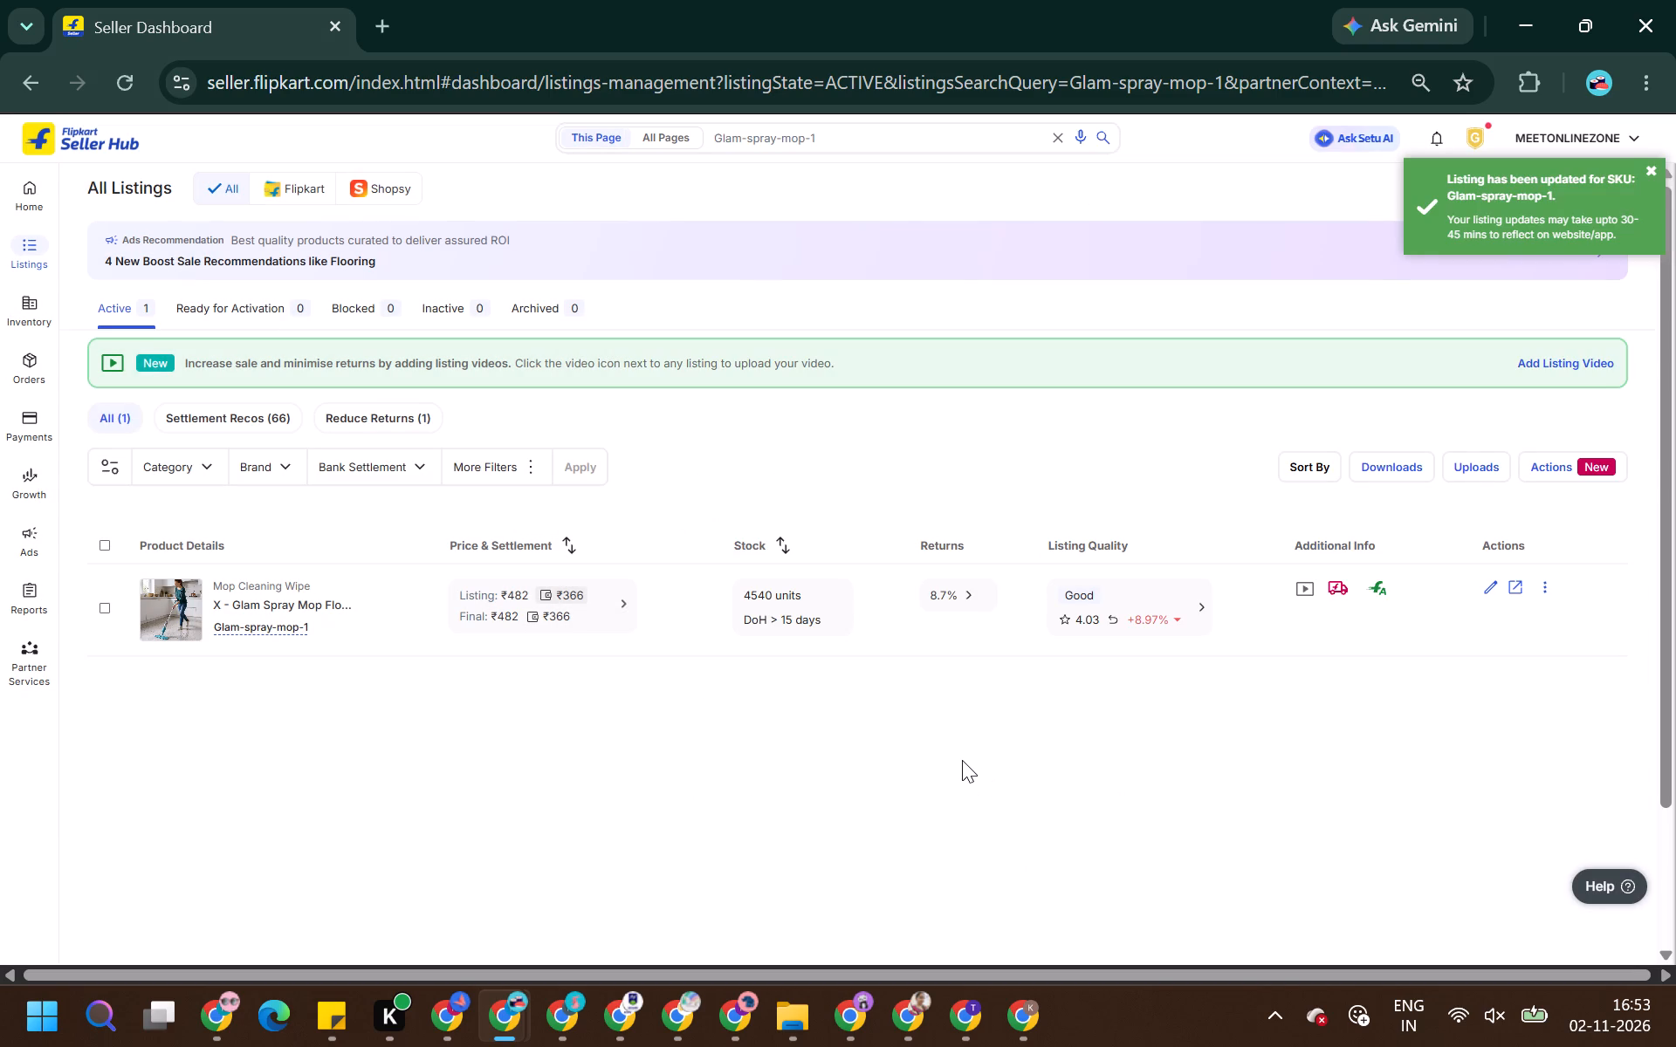
Reopen the Glam-spray-mop-1 listing to check its package details, and close it.
left_click(1491, 587)
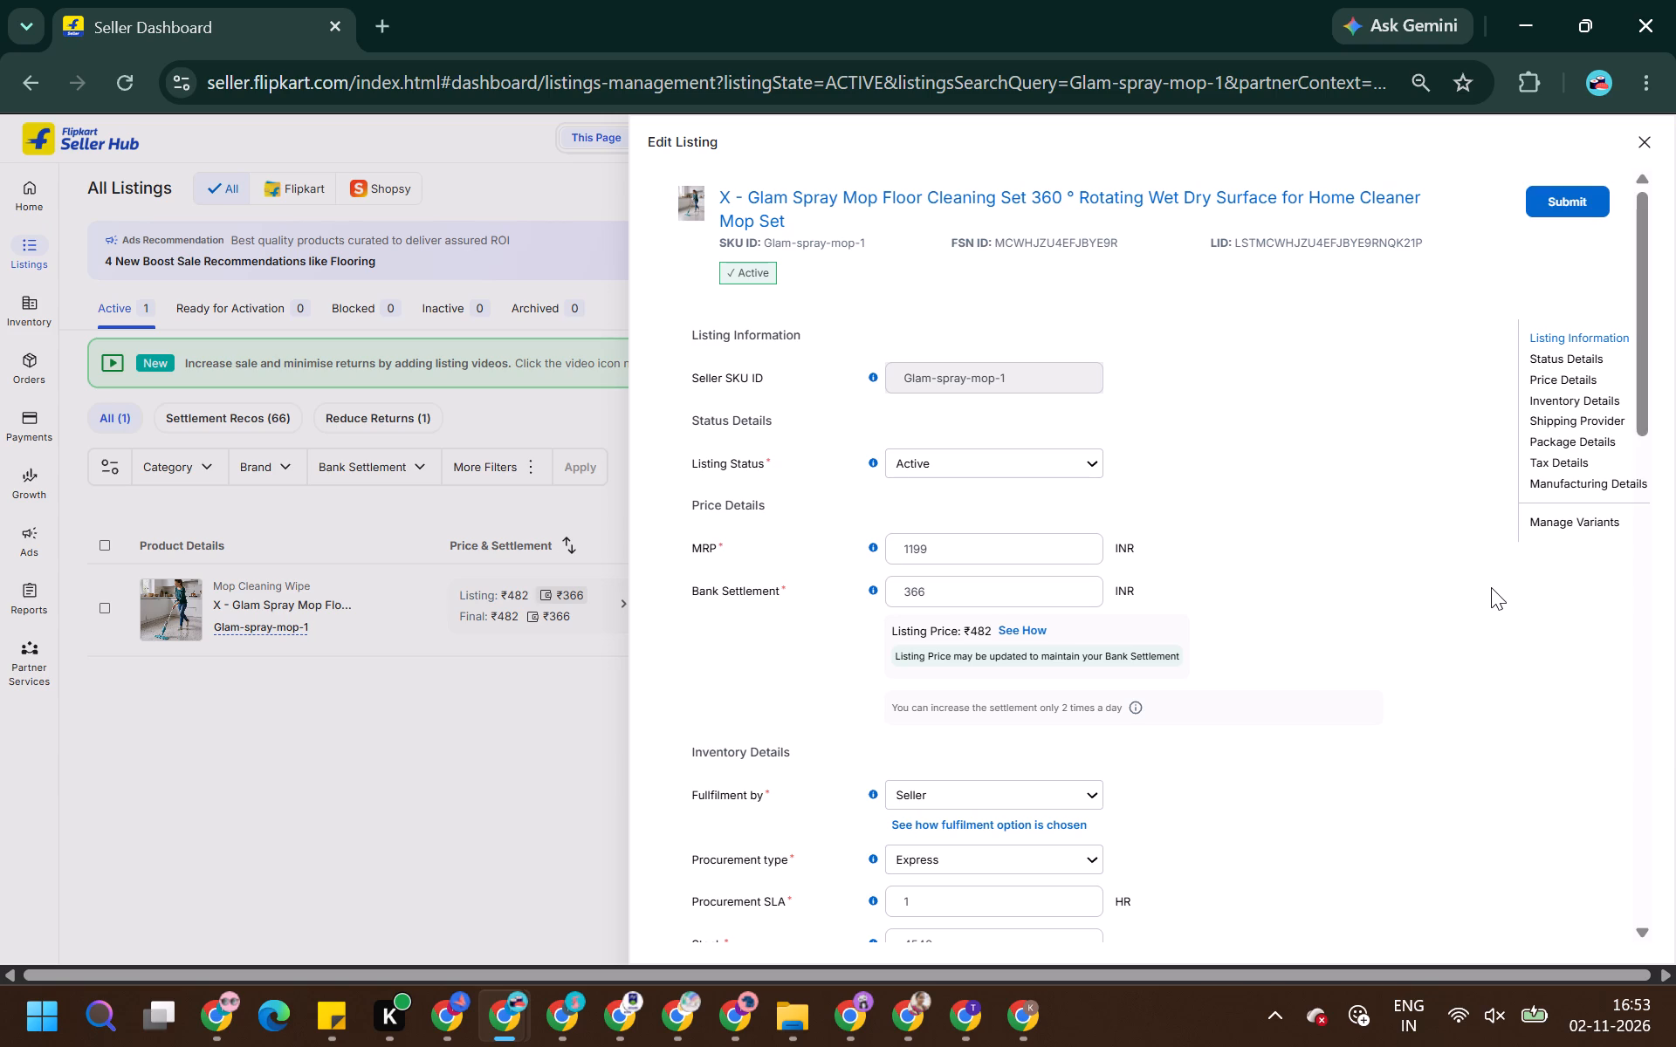
scroll(1095, 602, "down", 3)
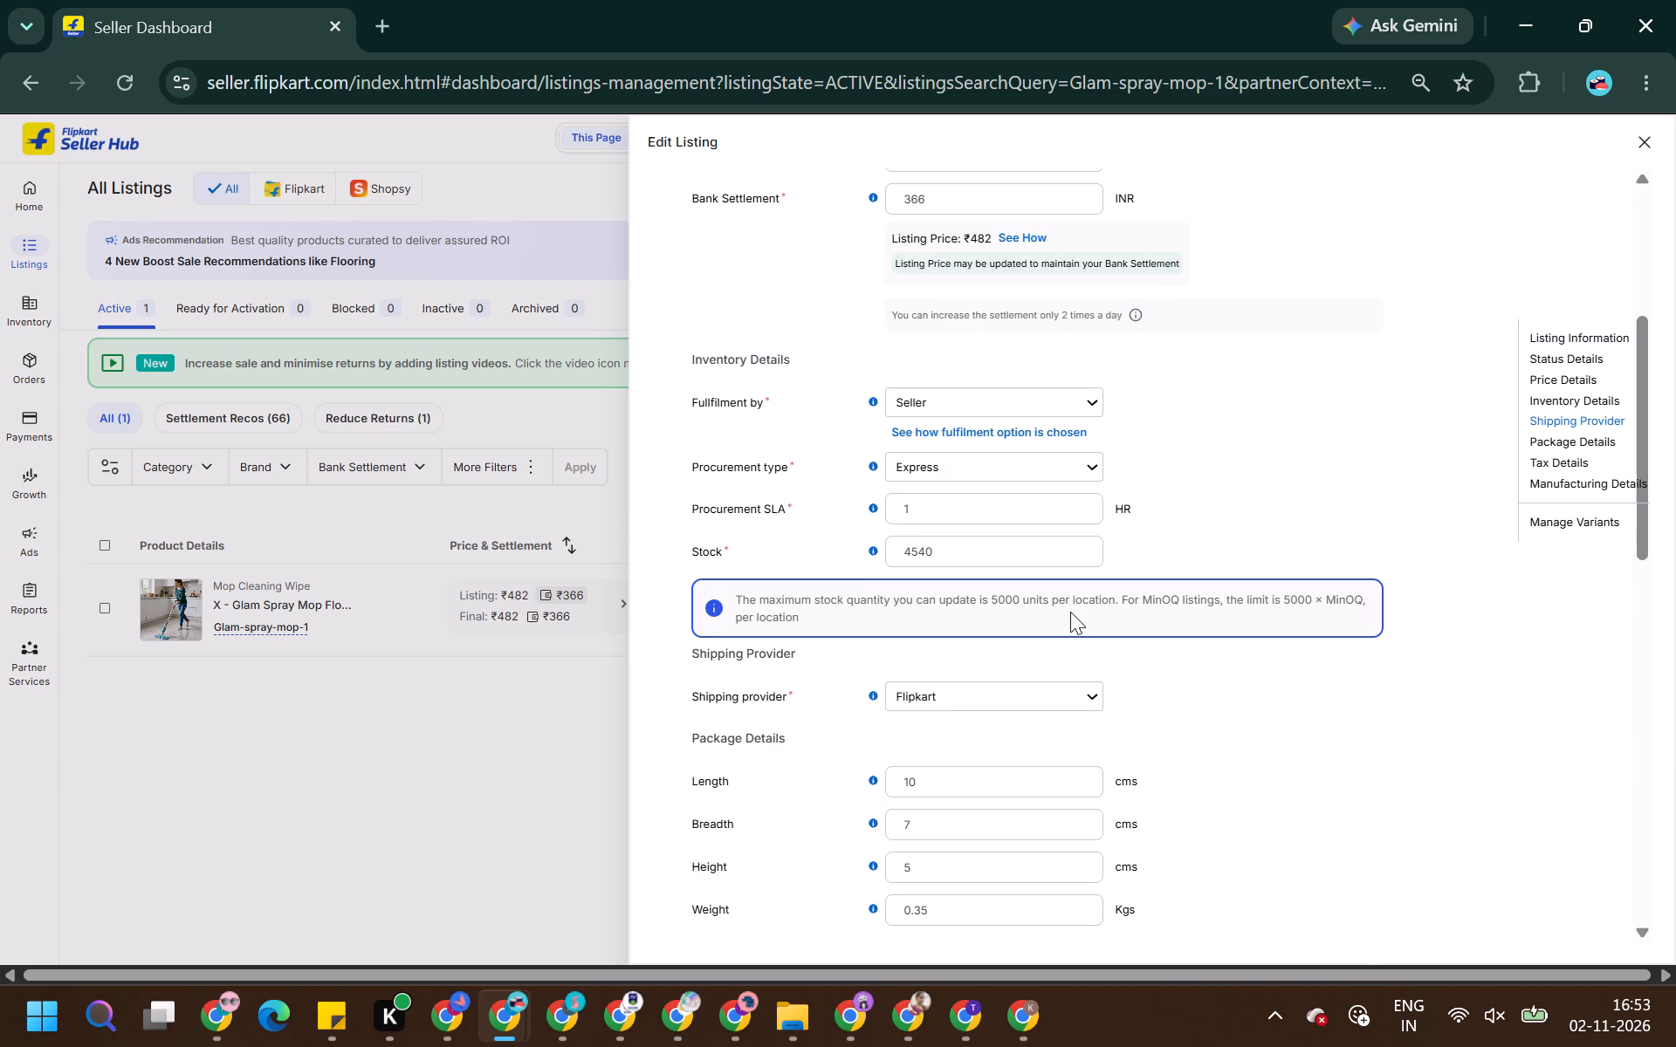
scroll(951, 746, "down", 2)
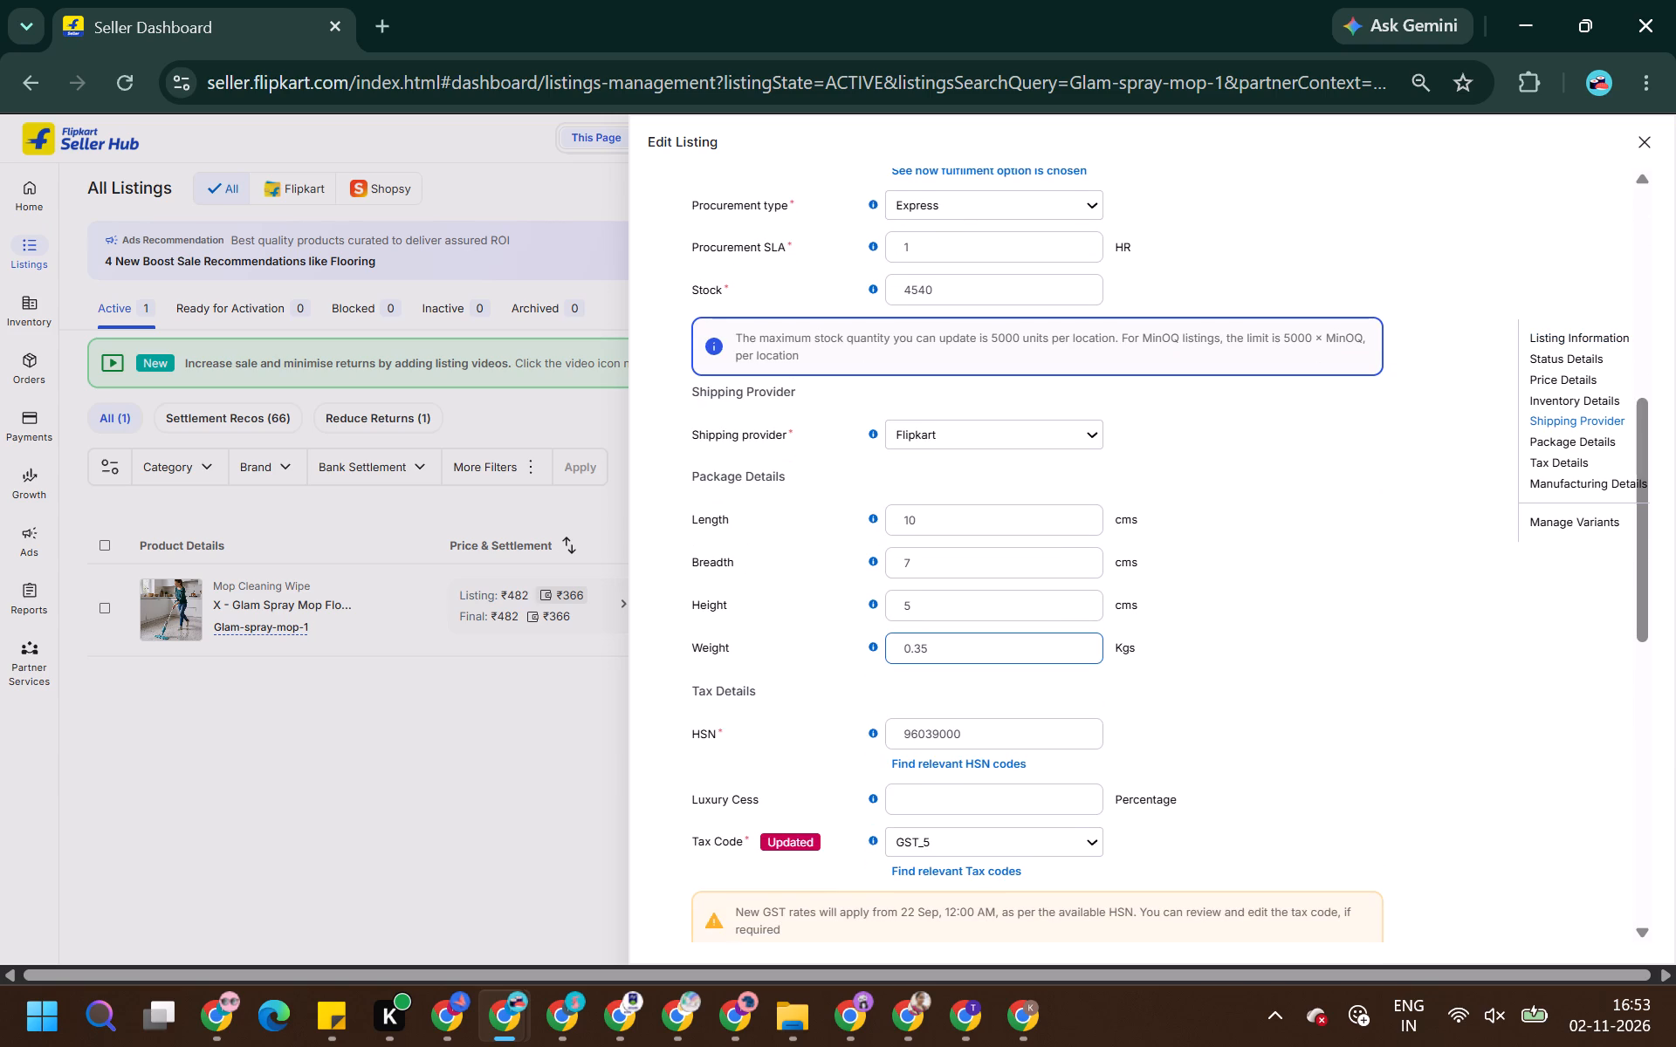
left_click(1652, 145)
Copy the UltraClean 360 mop's SKU MEET-SprayMOP1016 from the Traffic Report and search the listings for it.
key("alt+Tab")
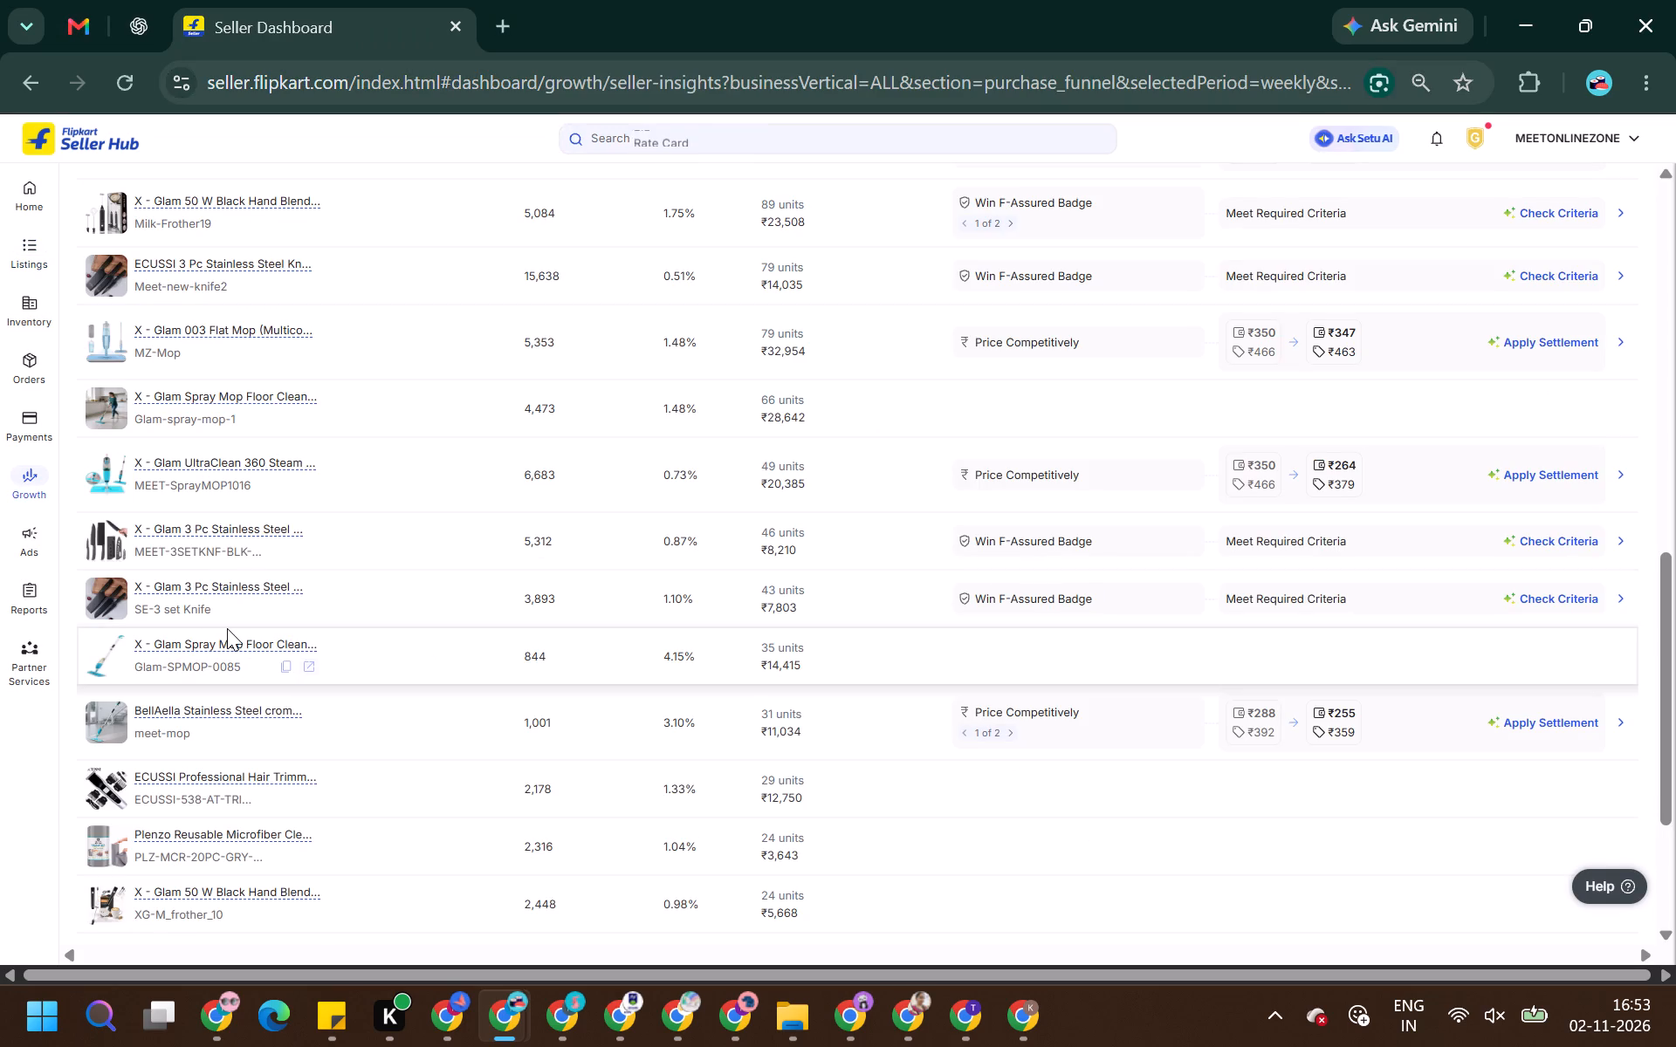
left_click(280, 483)
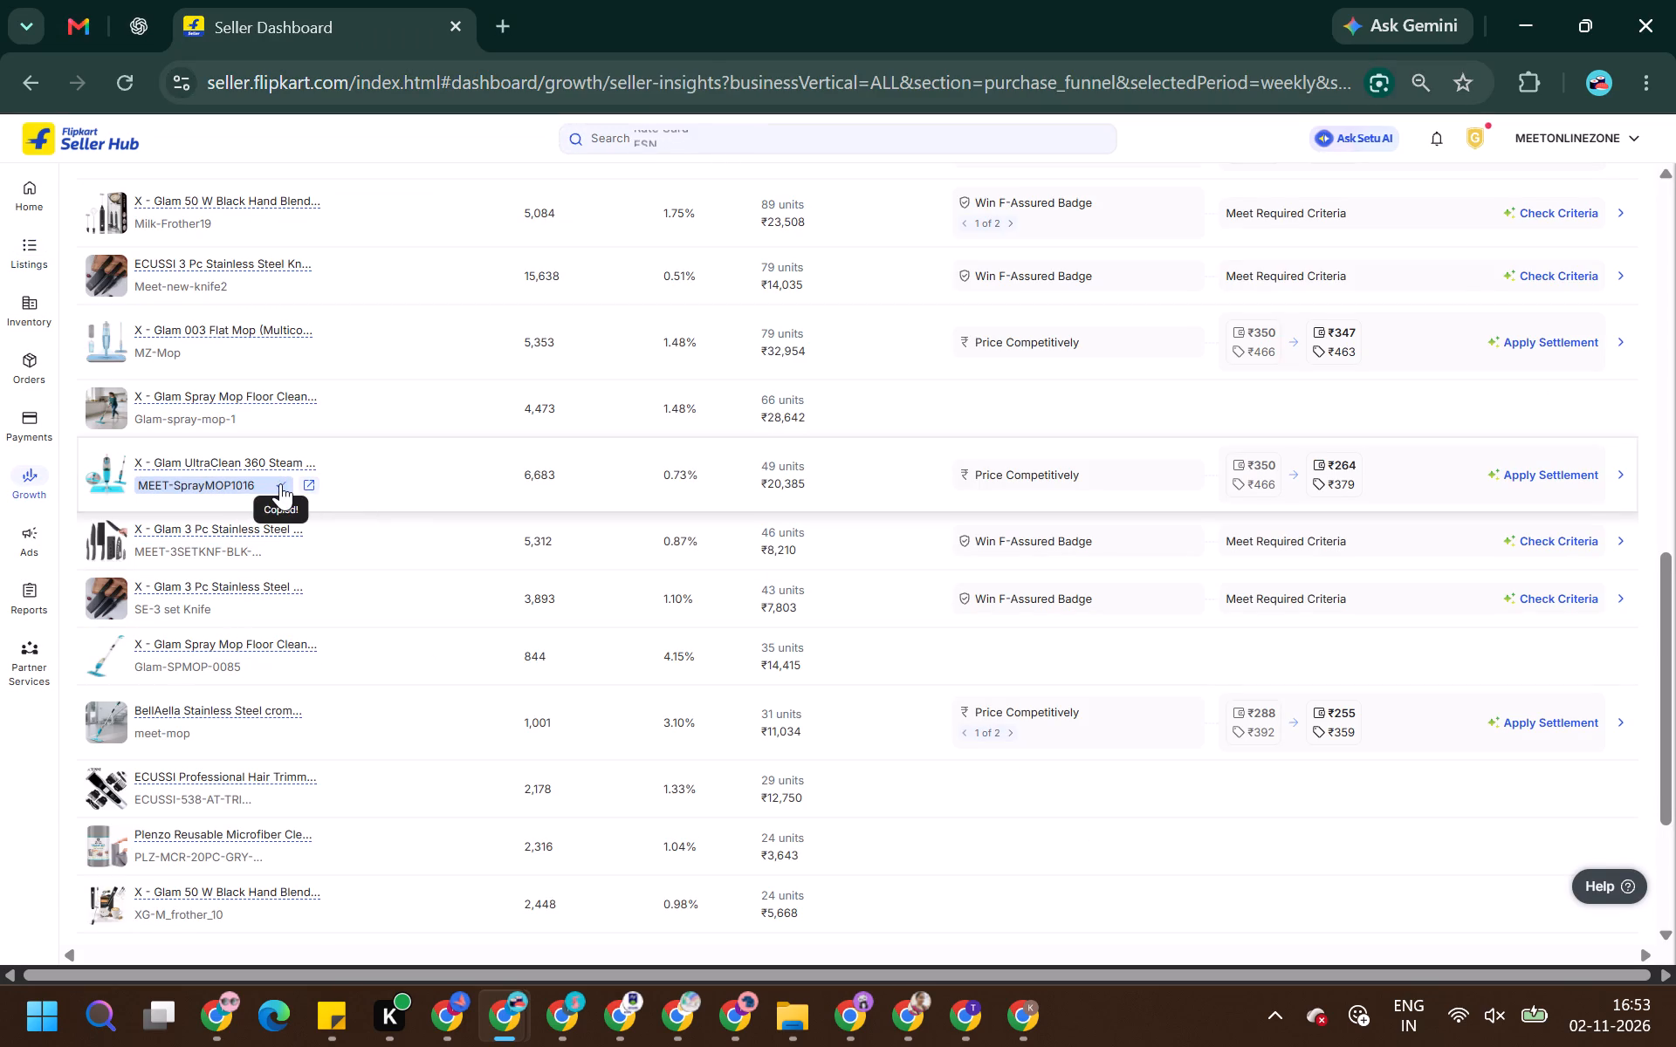
key("alt+Tab")
left_click(773, 124)
key("ctrl+a")
key("ctrl+v")
key("Return")
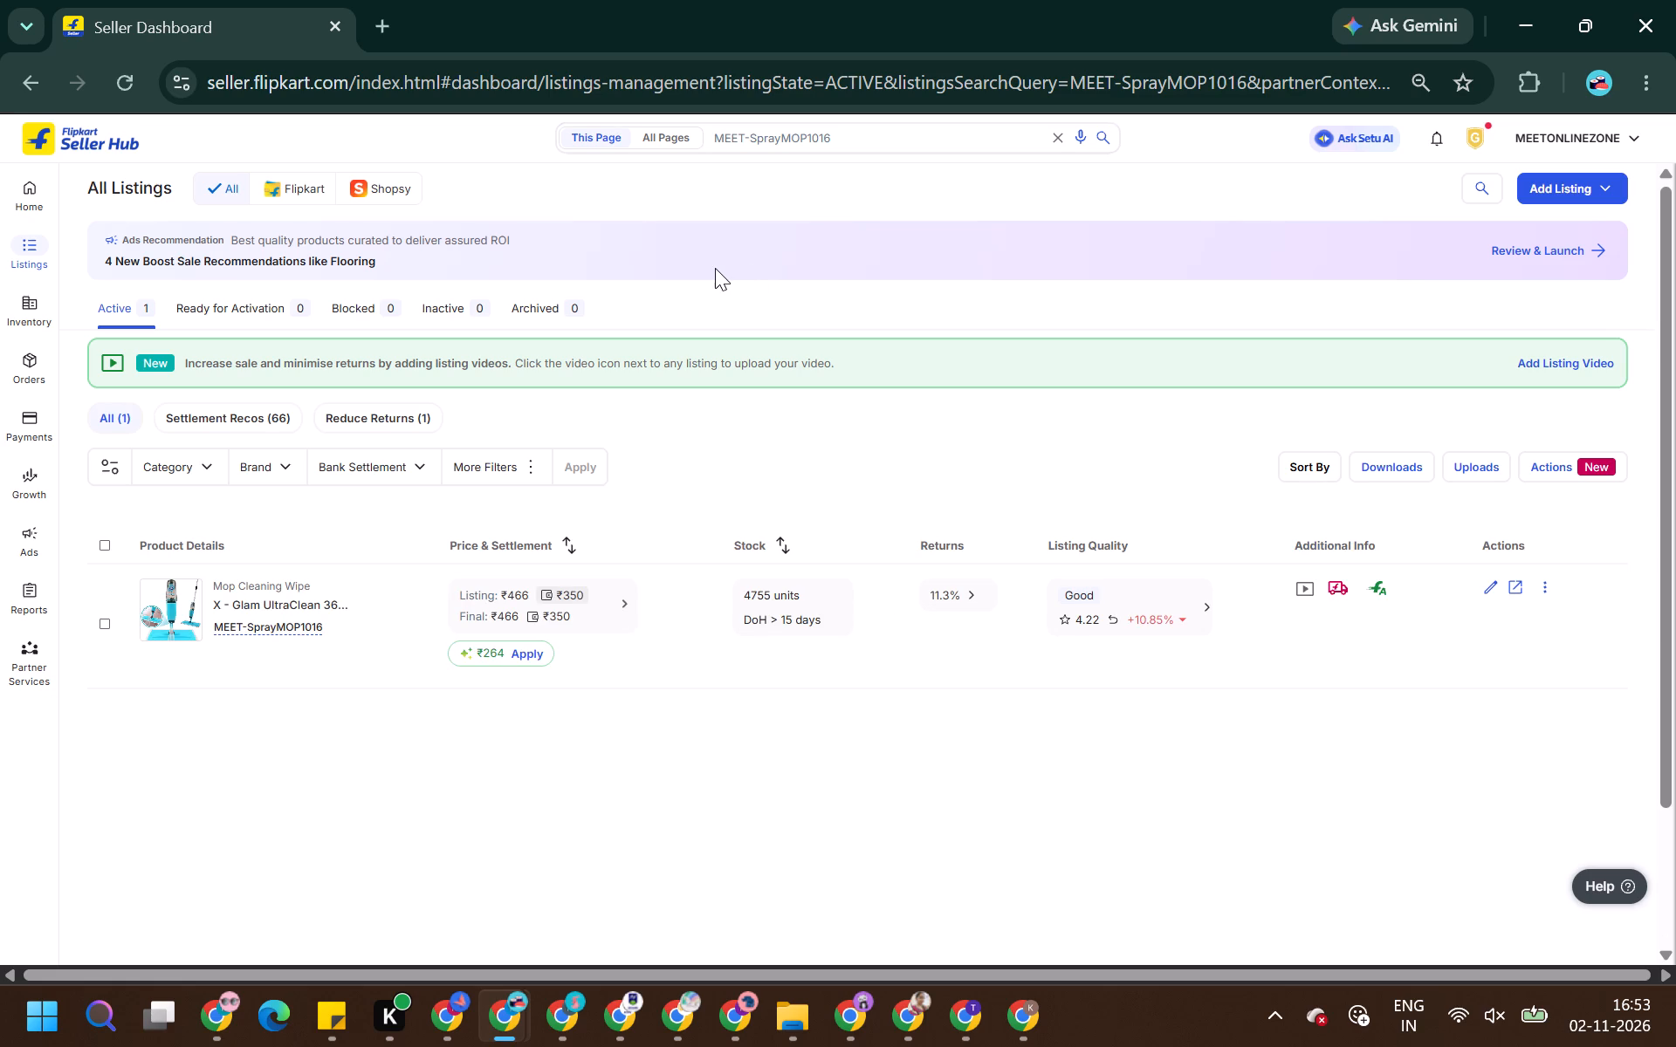
Raise the bank settlement of the MEET-SprayMOP1016 listing to ₹369.
left_click(601, 594)
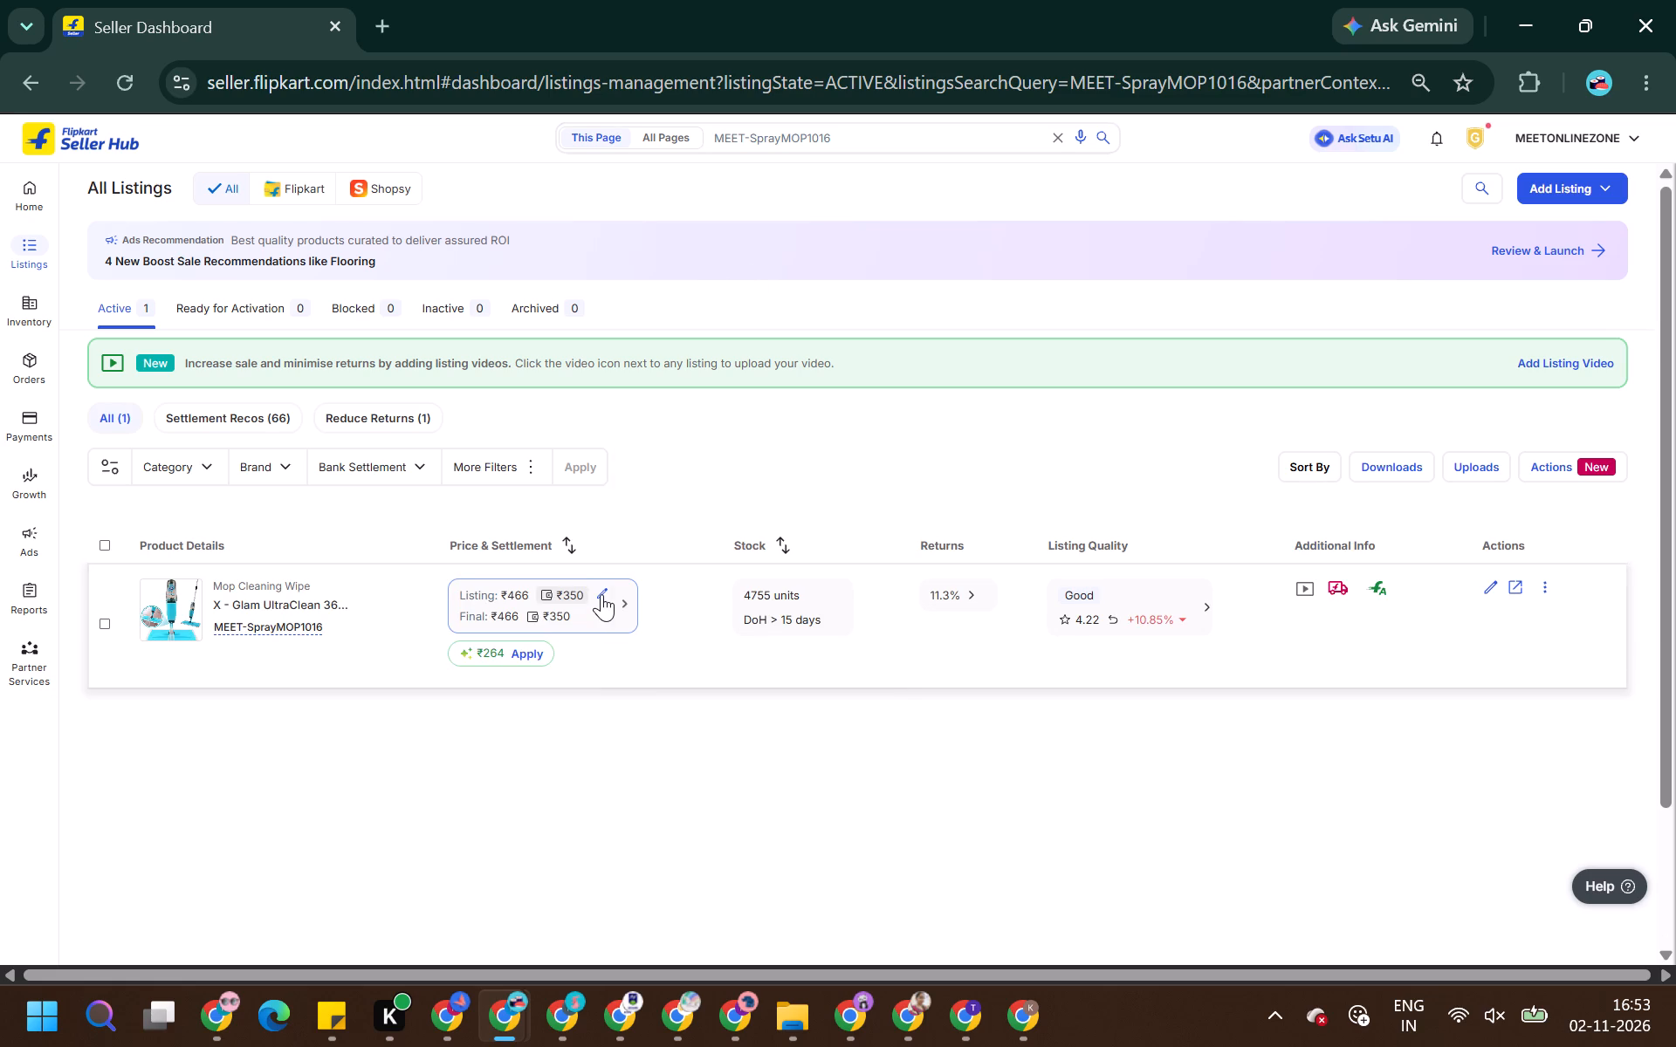
key("BackSpace")
key("BackSpace")
type("69")
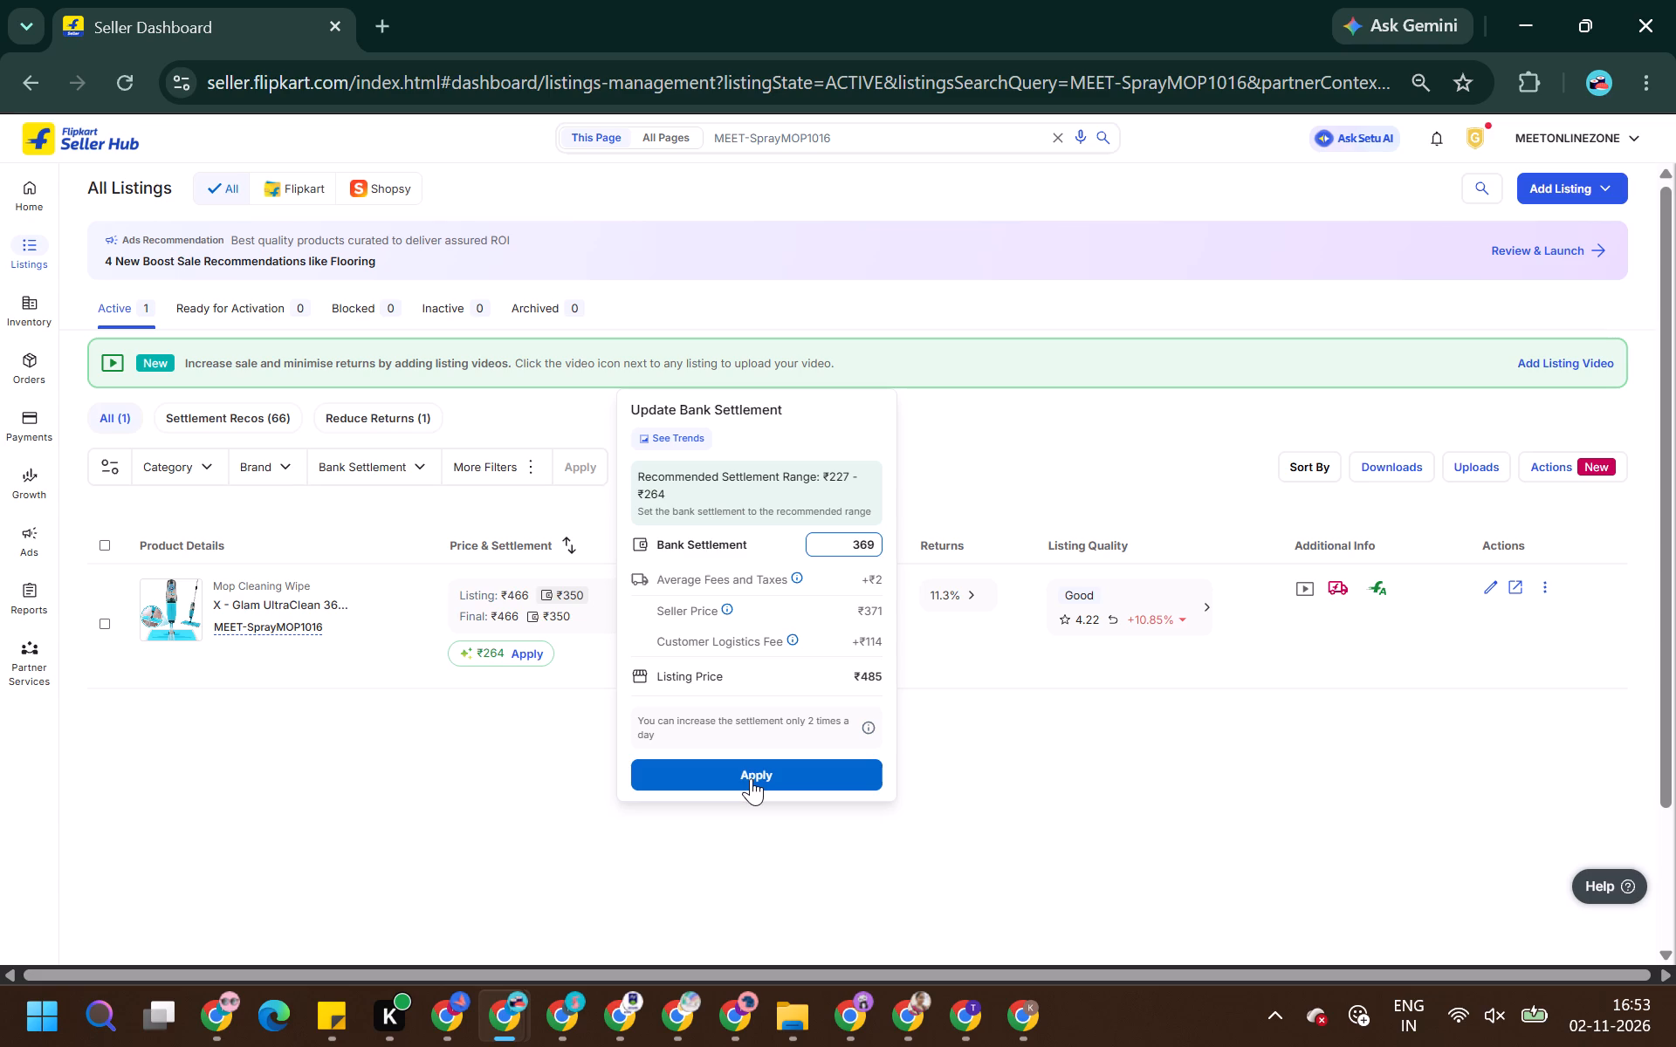
left_click(751, 778)
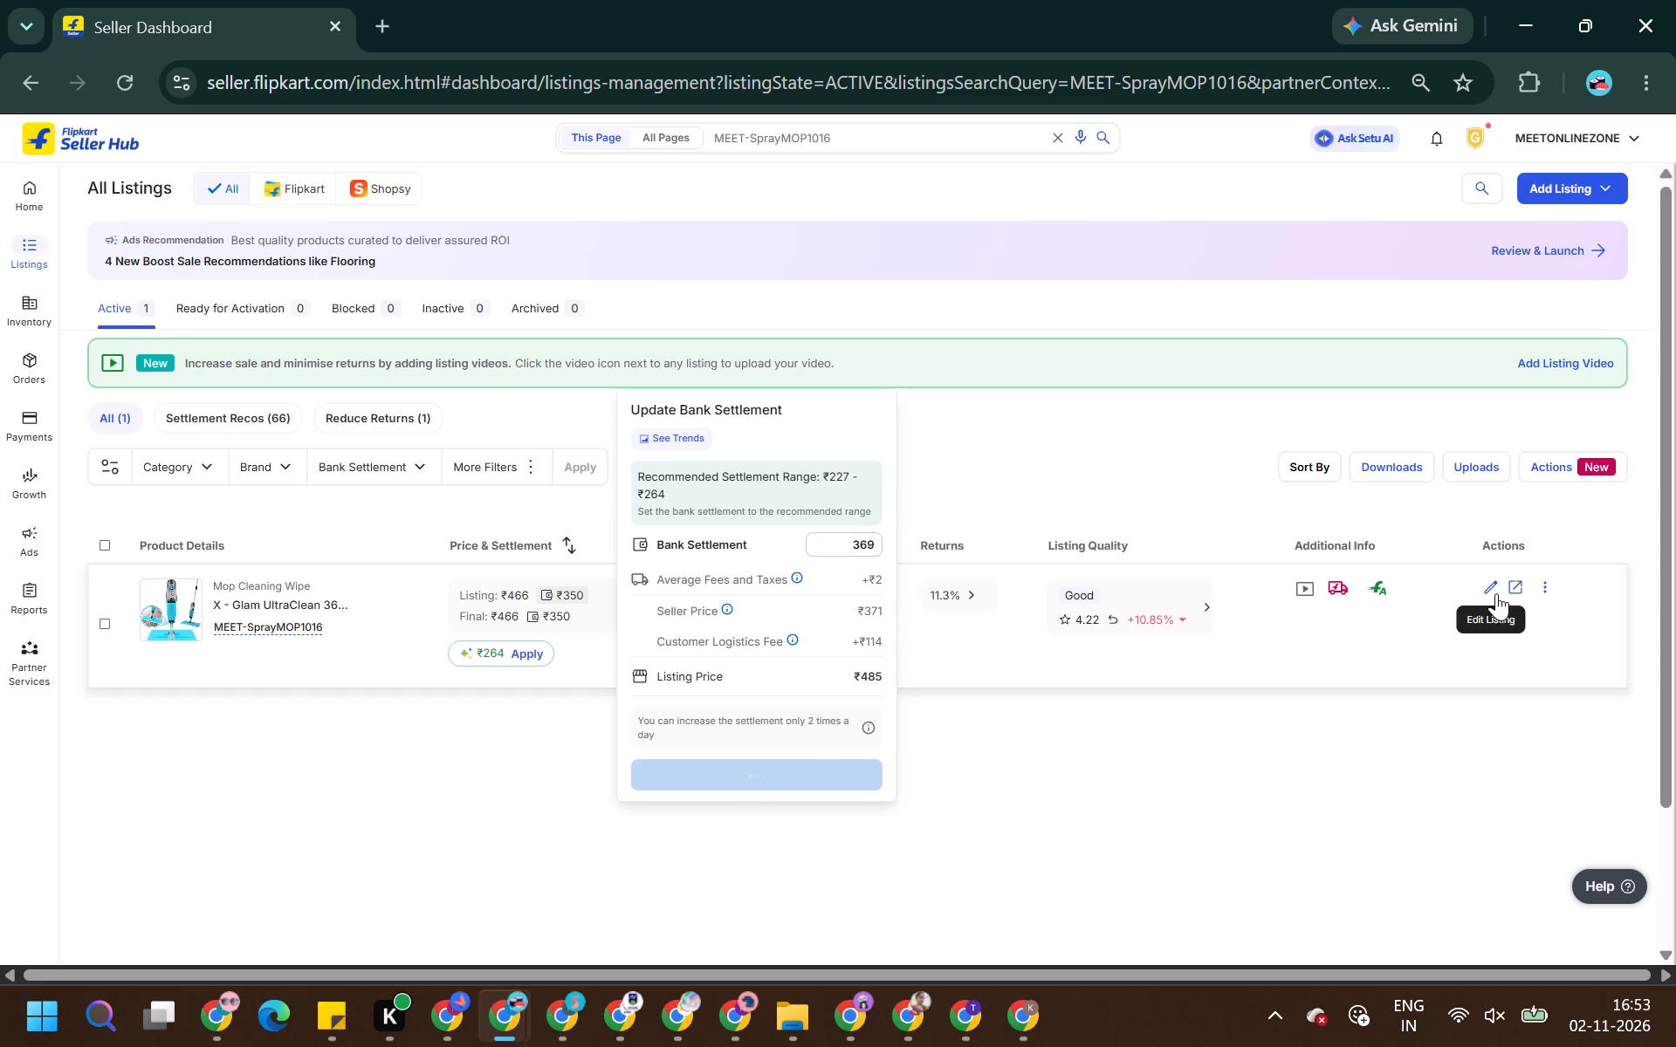
Set the MEET-SprayMOP1016 listing's package to length 10, breadth 7, height 5 cm and weight 0.35 kg, and submit the changes.
left_click(1491, 595)
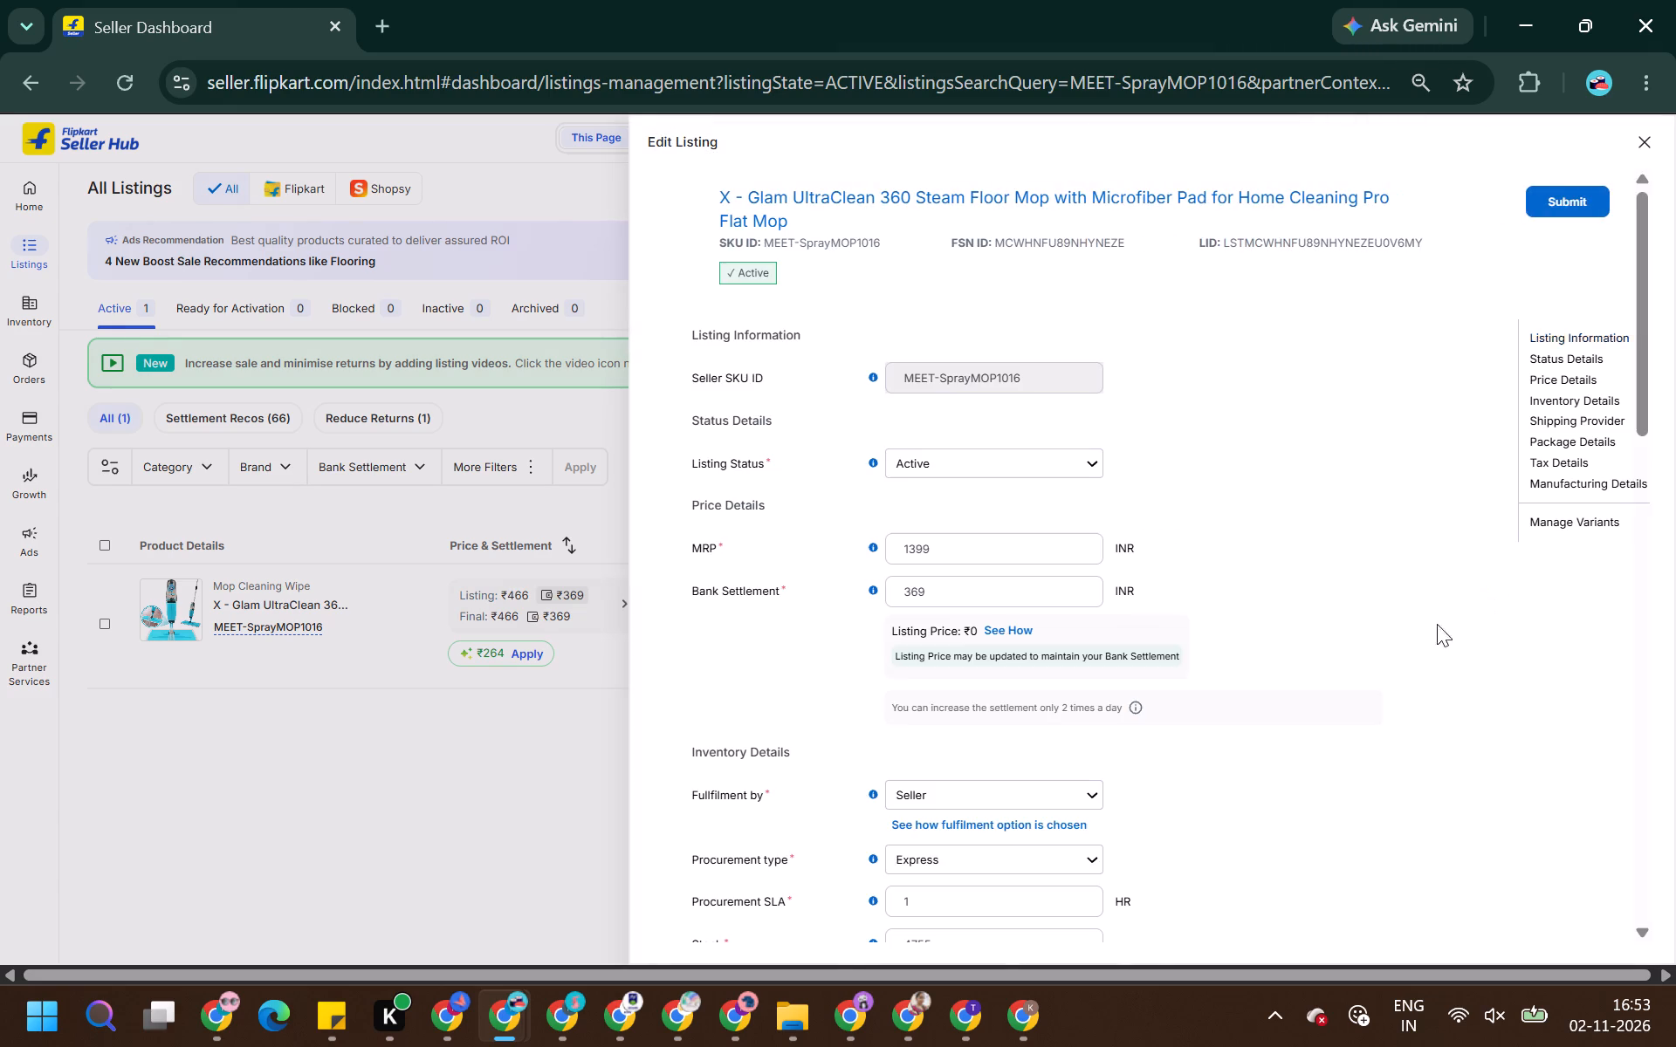
scroll(1112, 626, "down", 3)
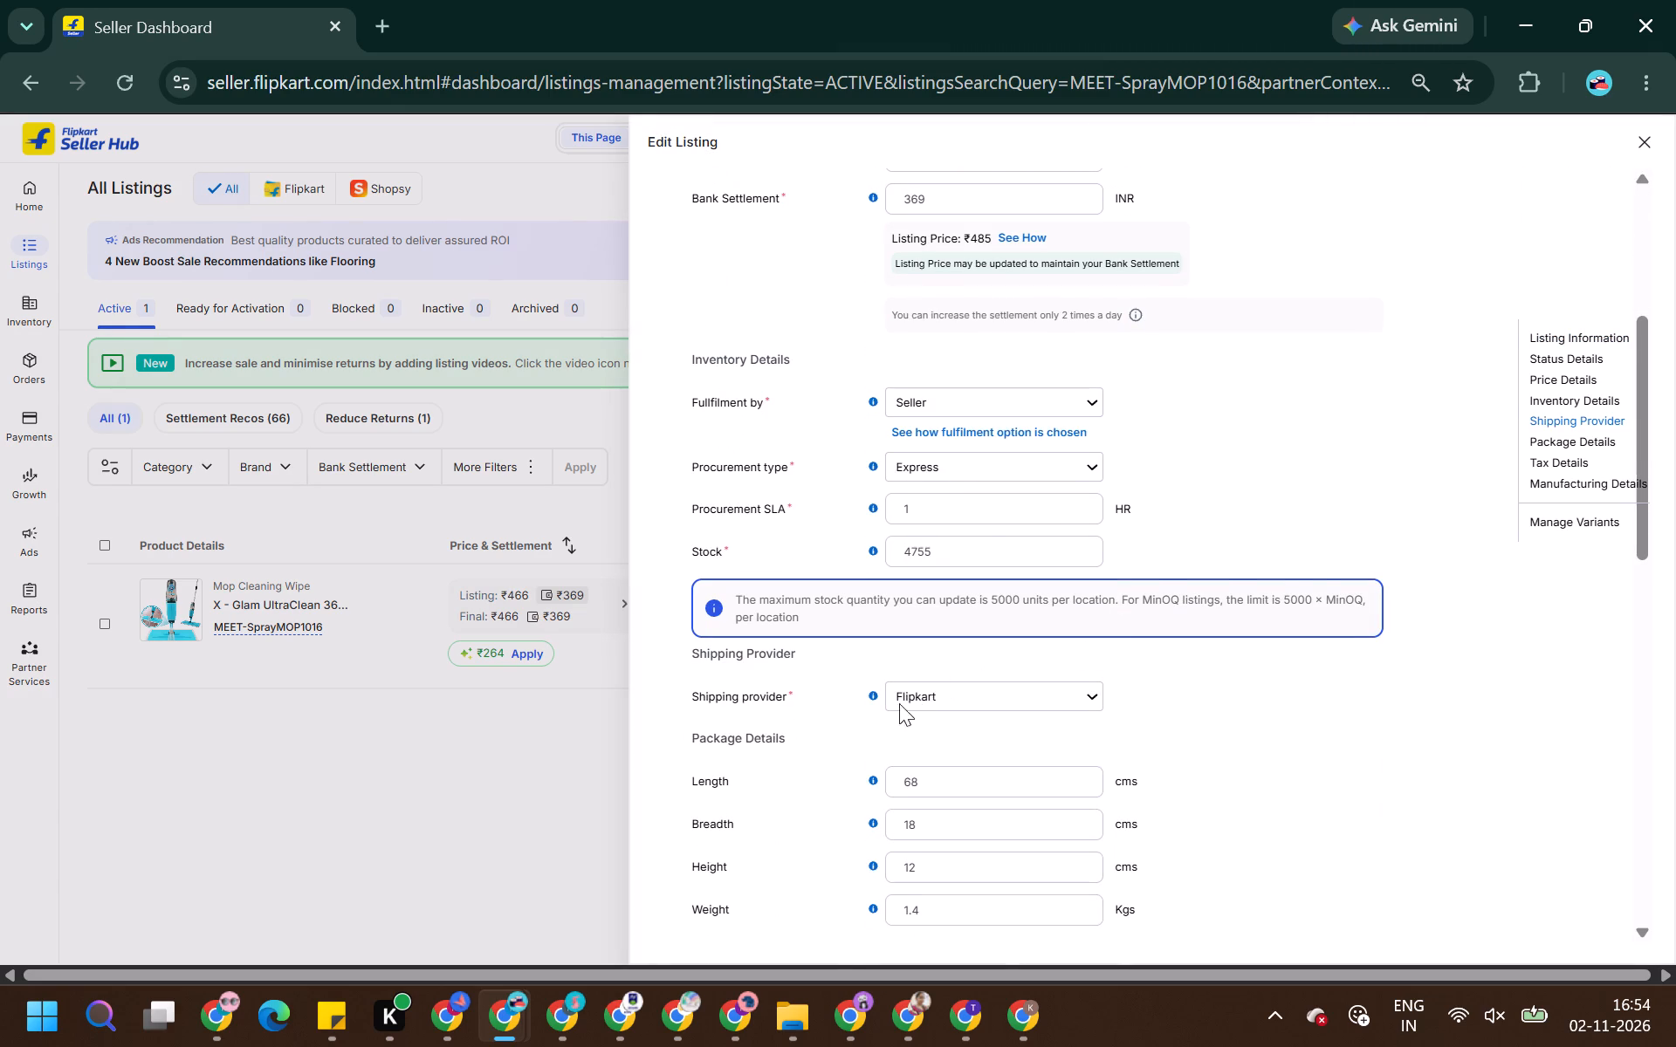
scroll(913, 784, "down", 1)
triple_click(935, 634)
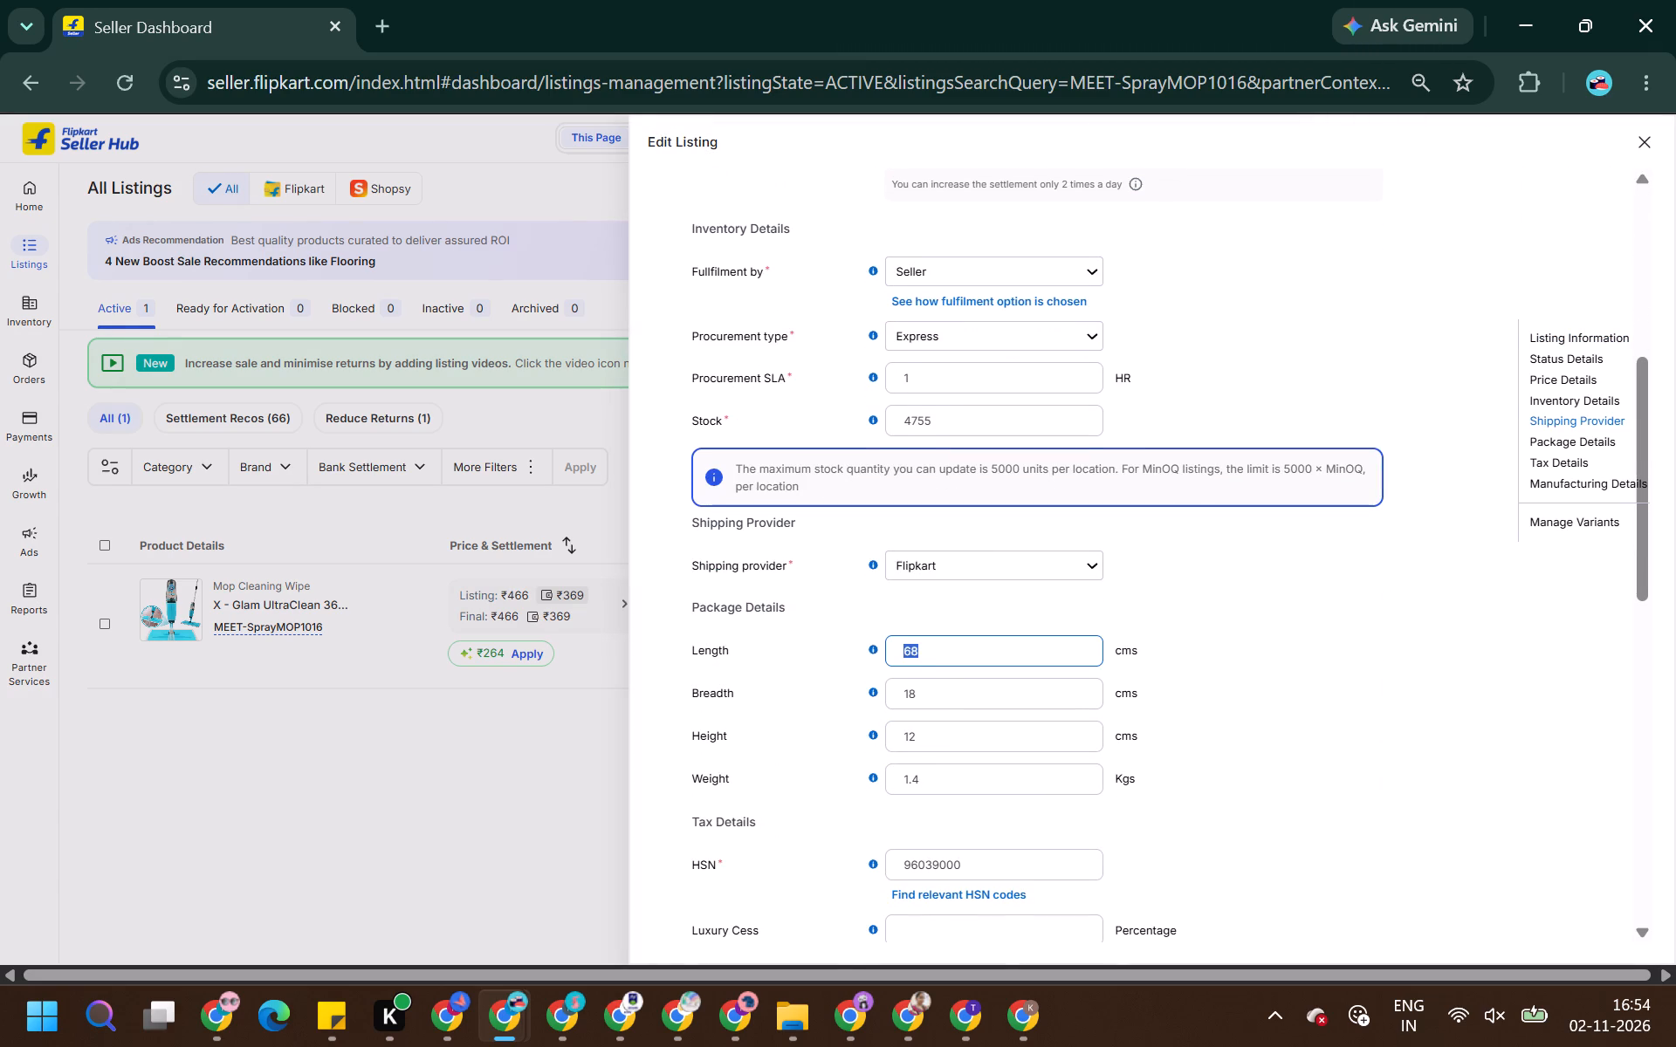
type("10")
key("Tab")
key("7")
key("Tab")
key("5")
key("Tab")
type("0.35")
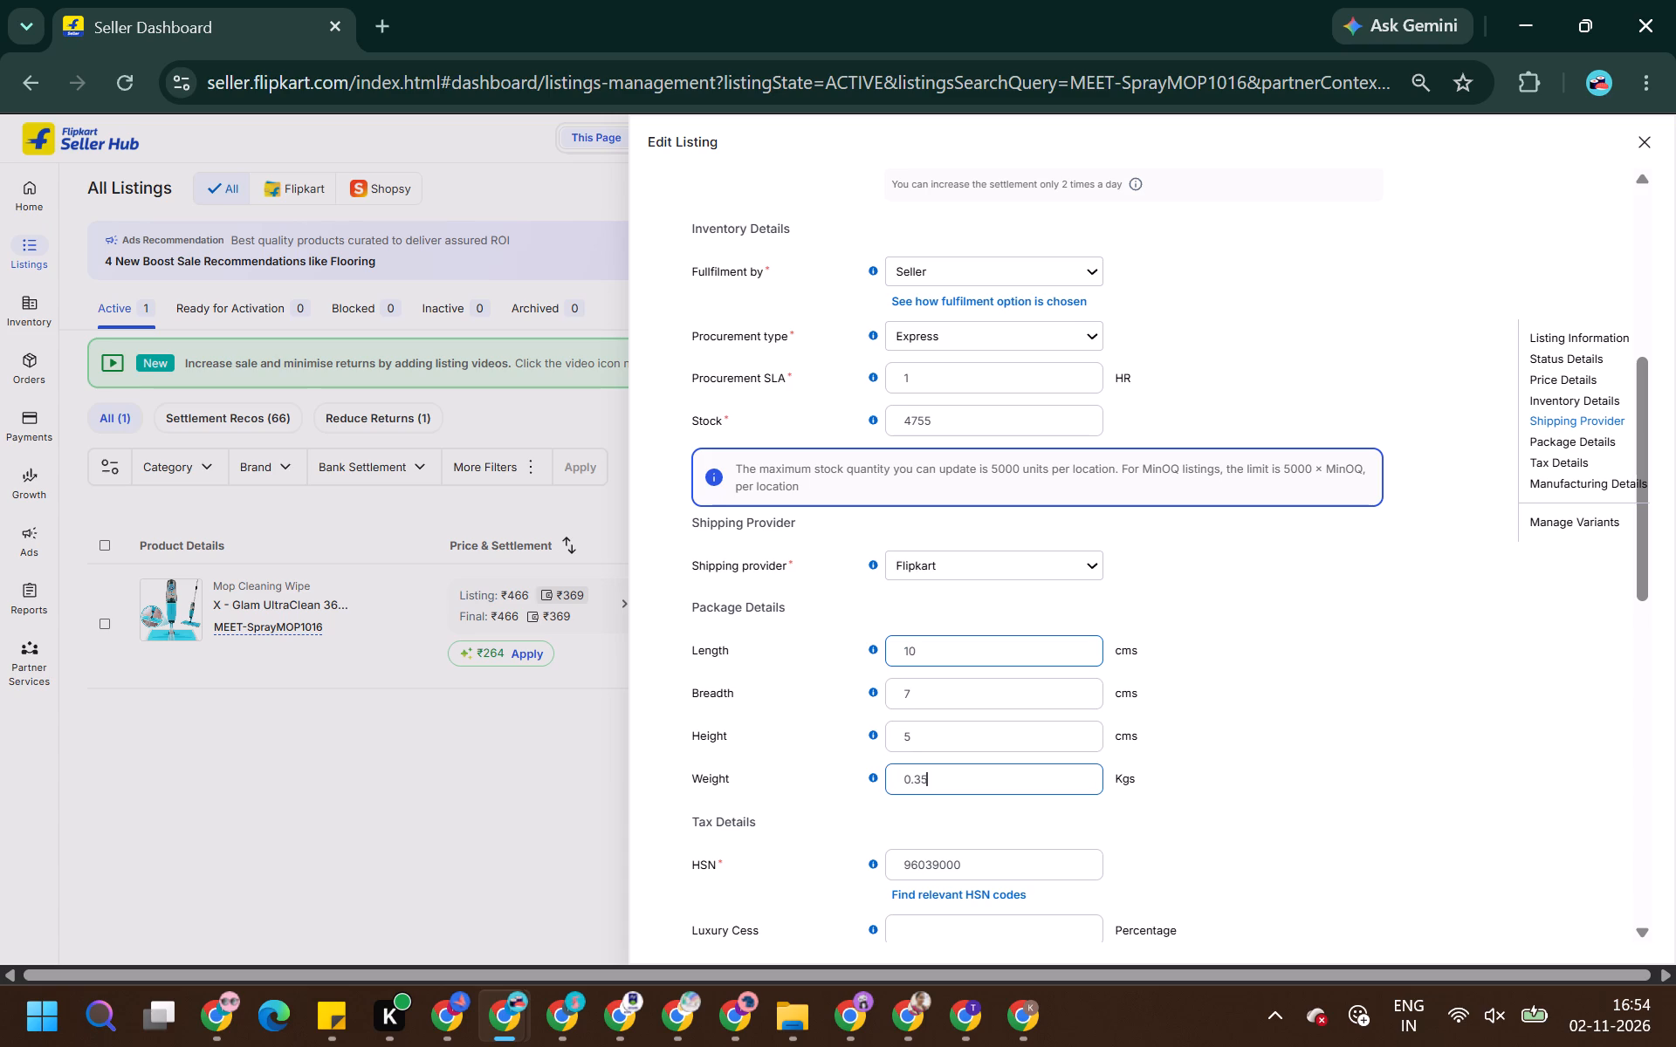
key("Return")
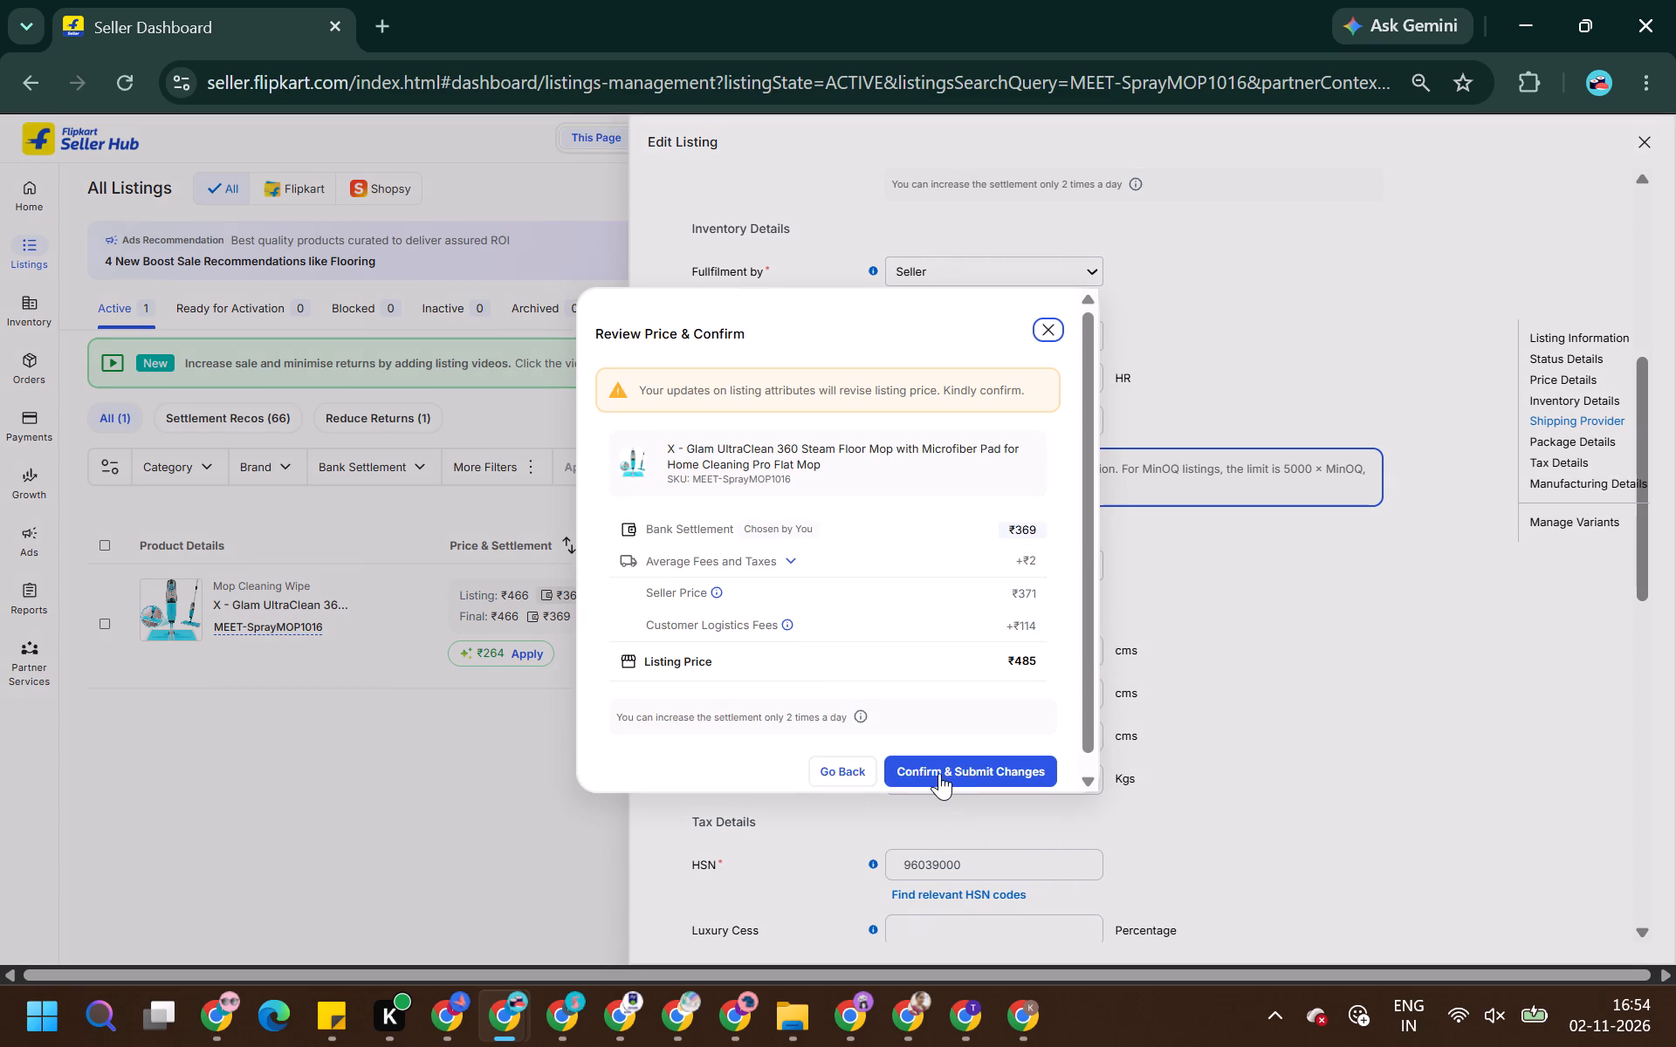
left_click(941, 770)
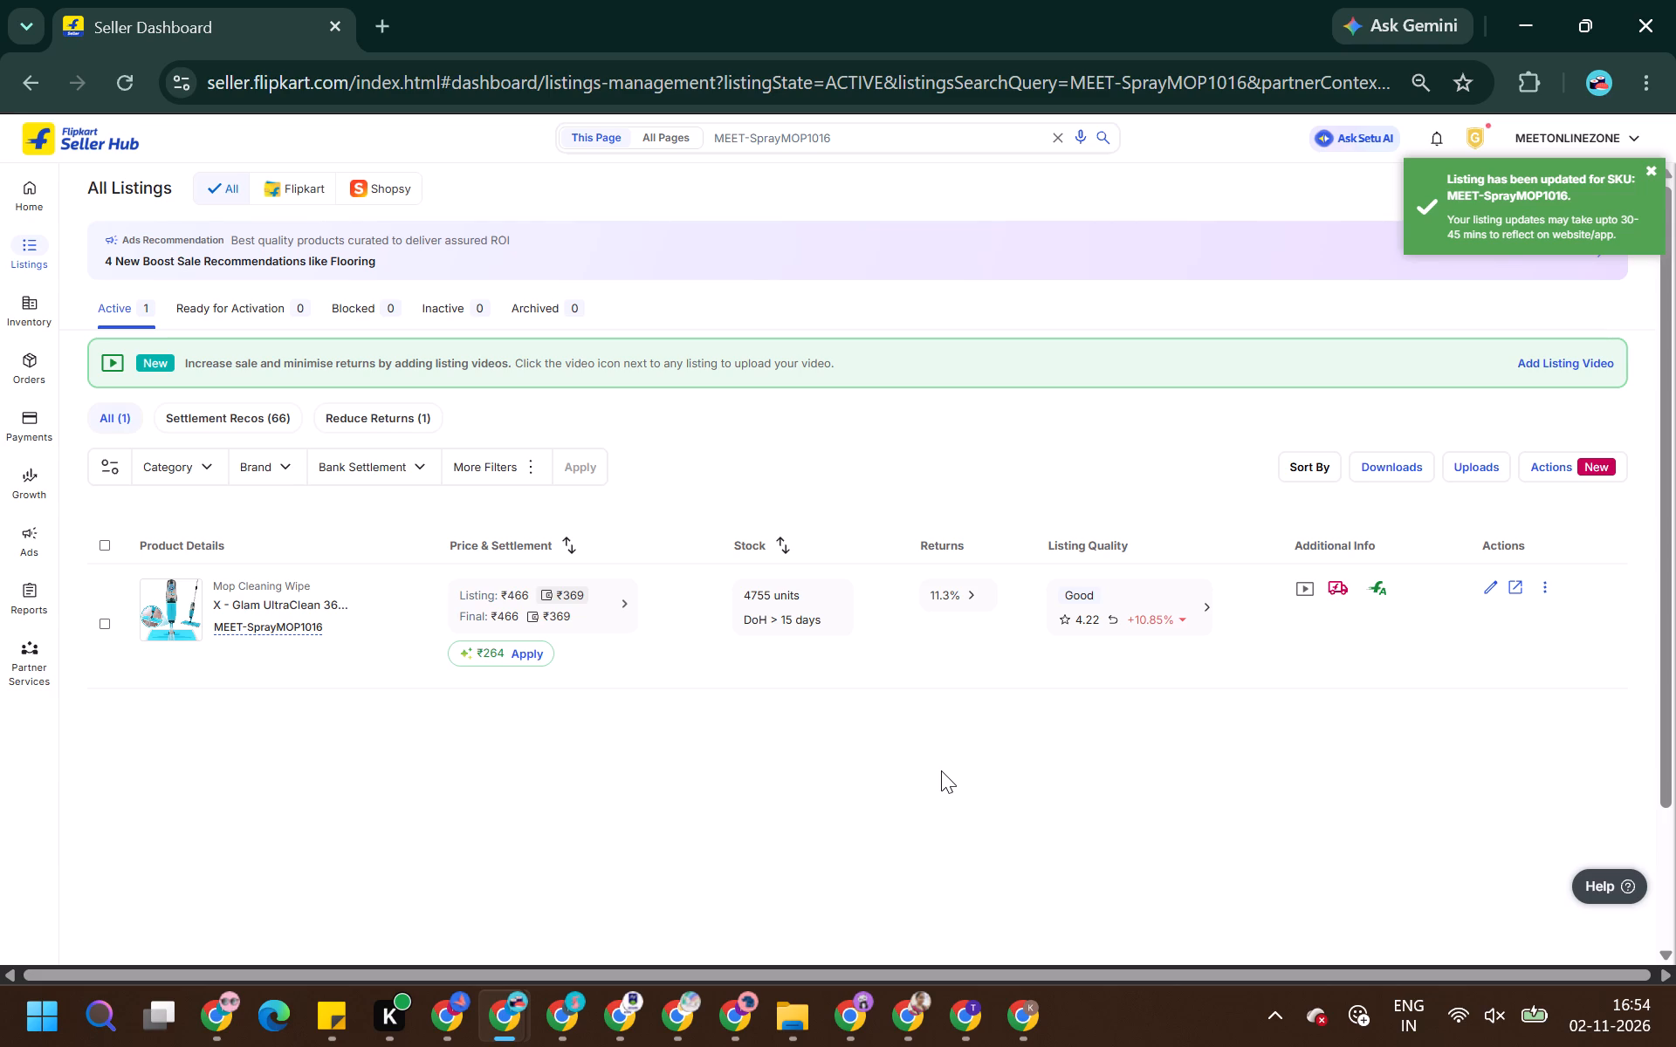
Copy the spray mop's SKU Glam-SPMOP-0085 from the Traffic Report and search the listings for it.
key("alt+Tab")
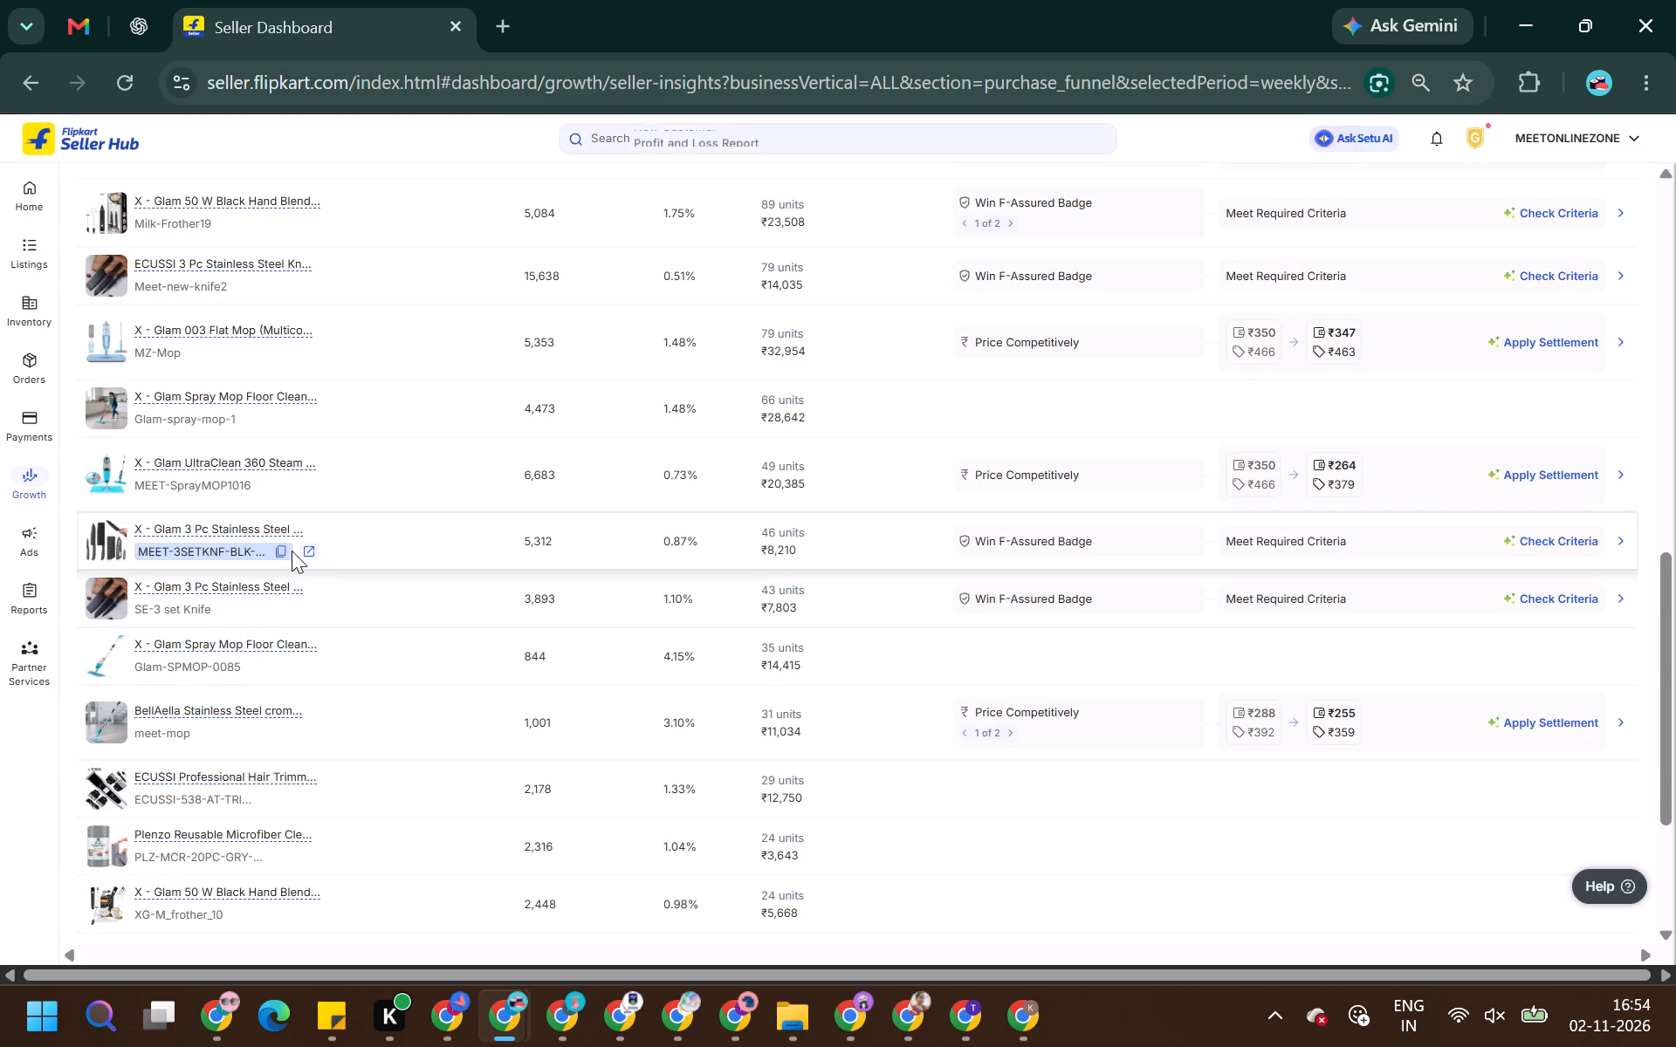
left_click(278, 666)
key("alt+Tab")
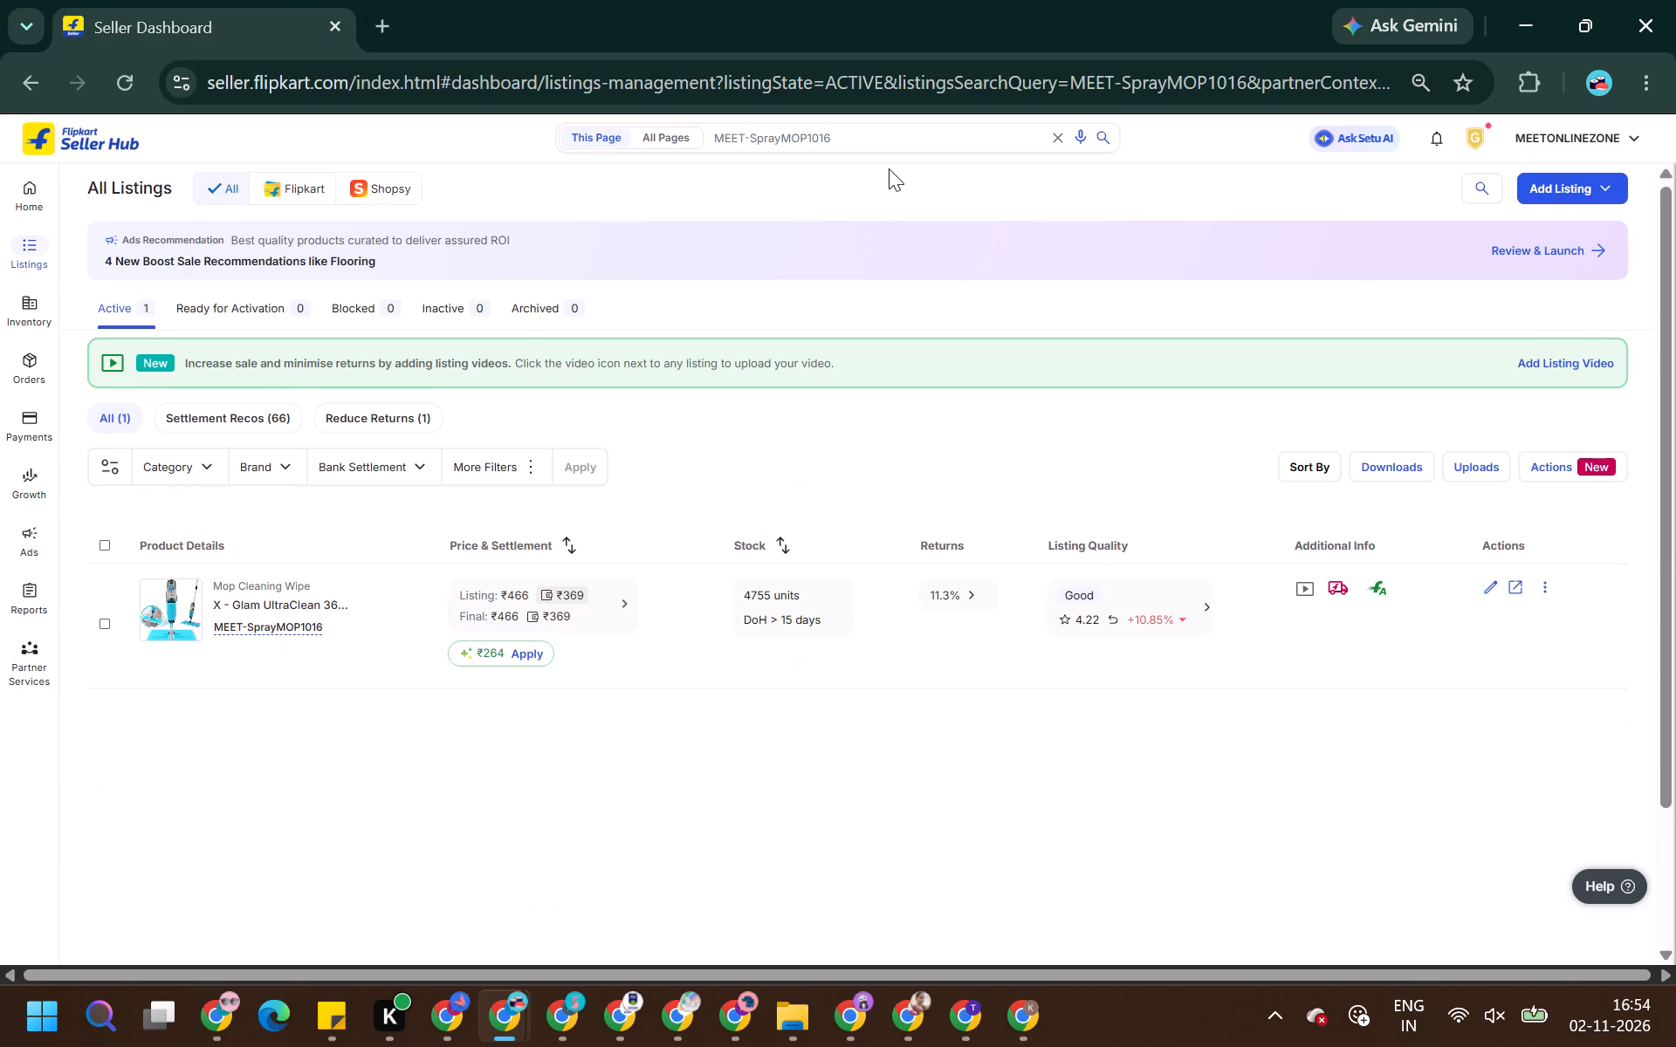
left_click(865, 138)
key("ctrl+a")
key("ctrl+v")
key("ctrl+Return")
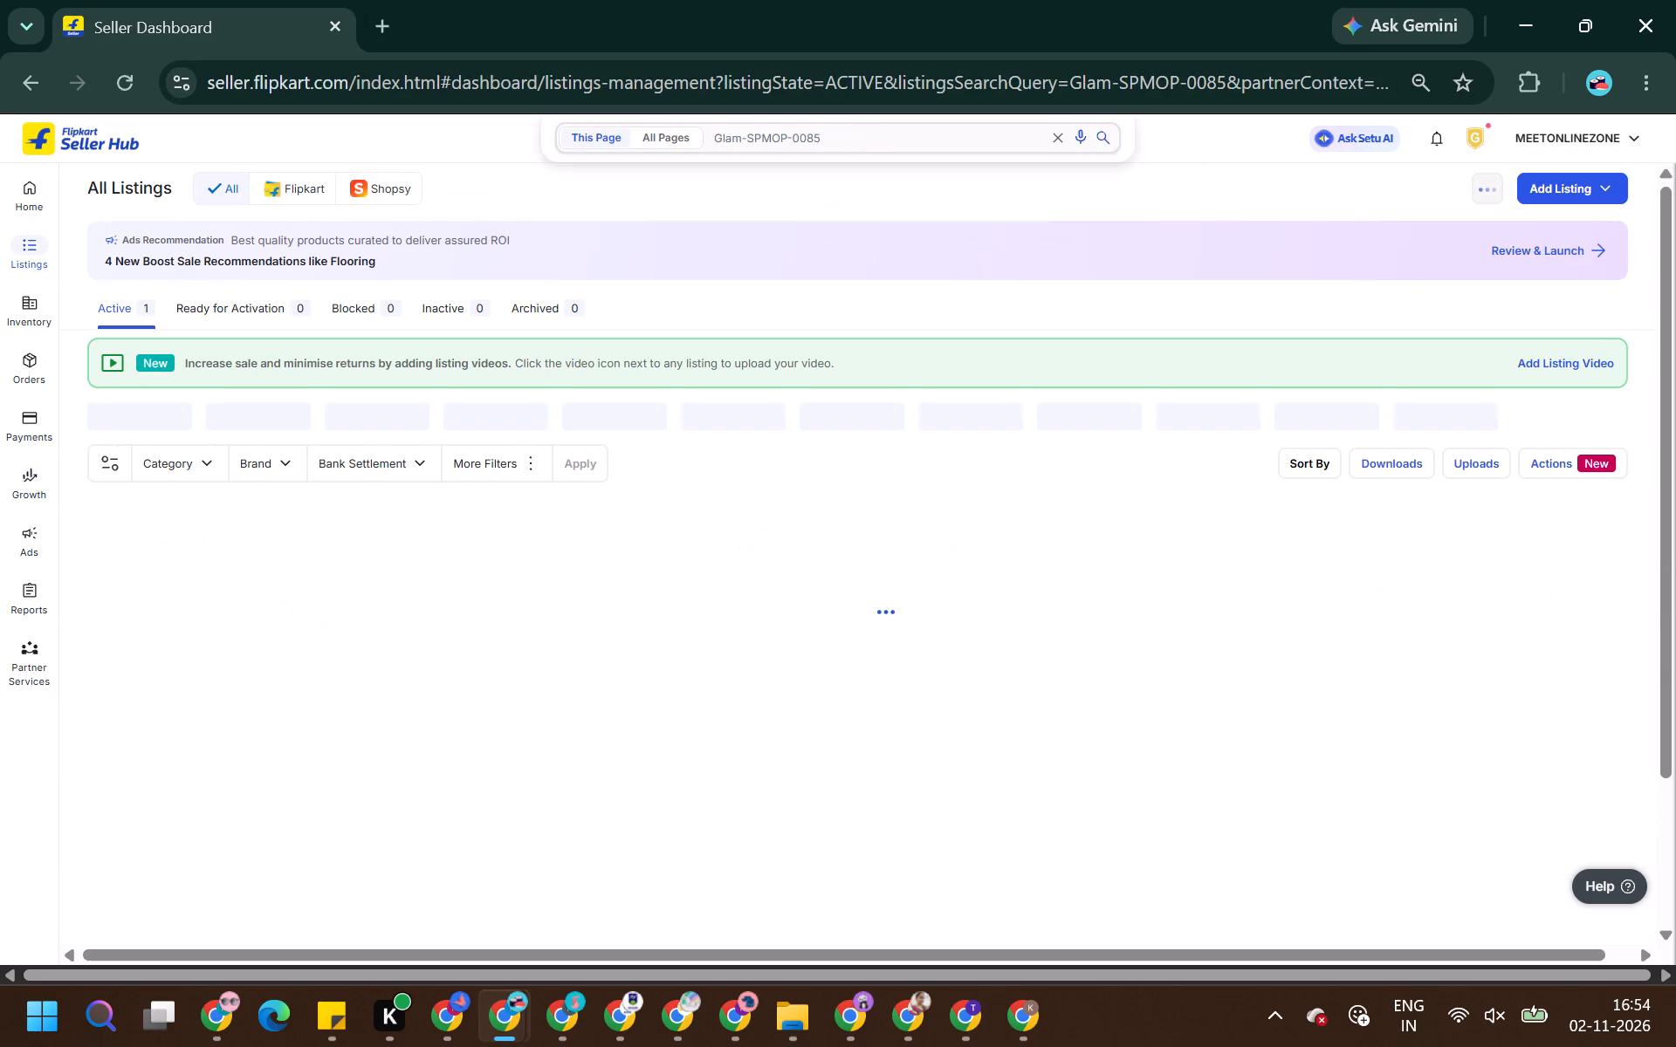
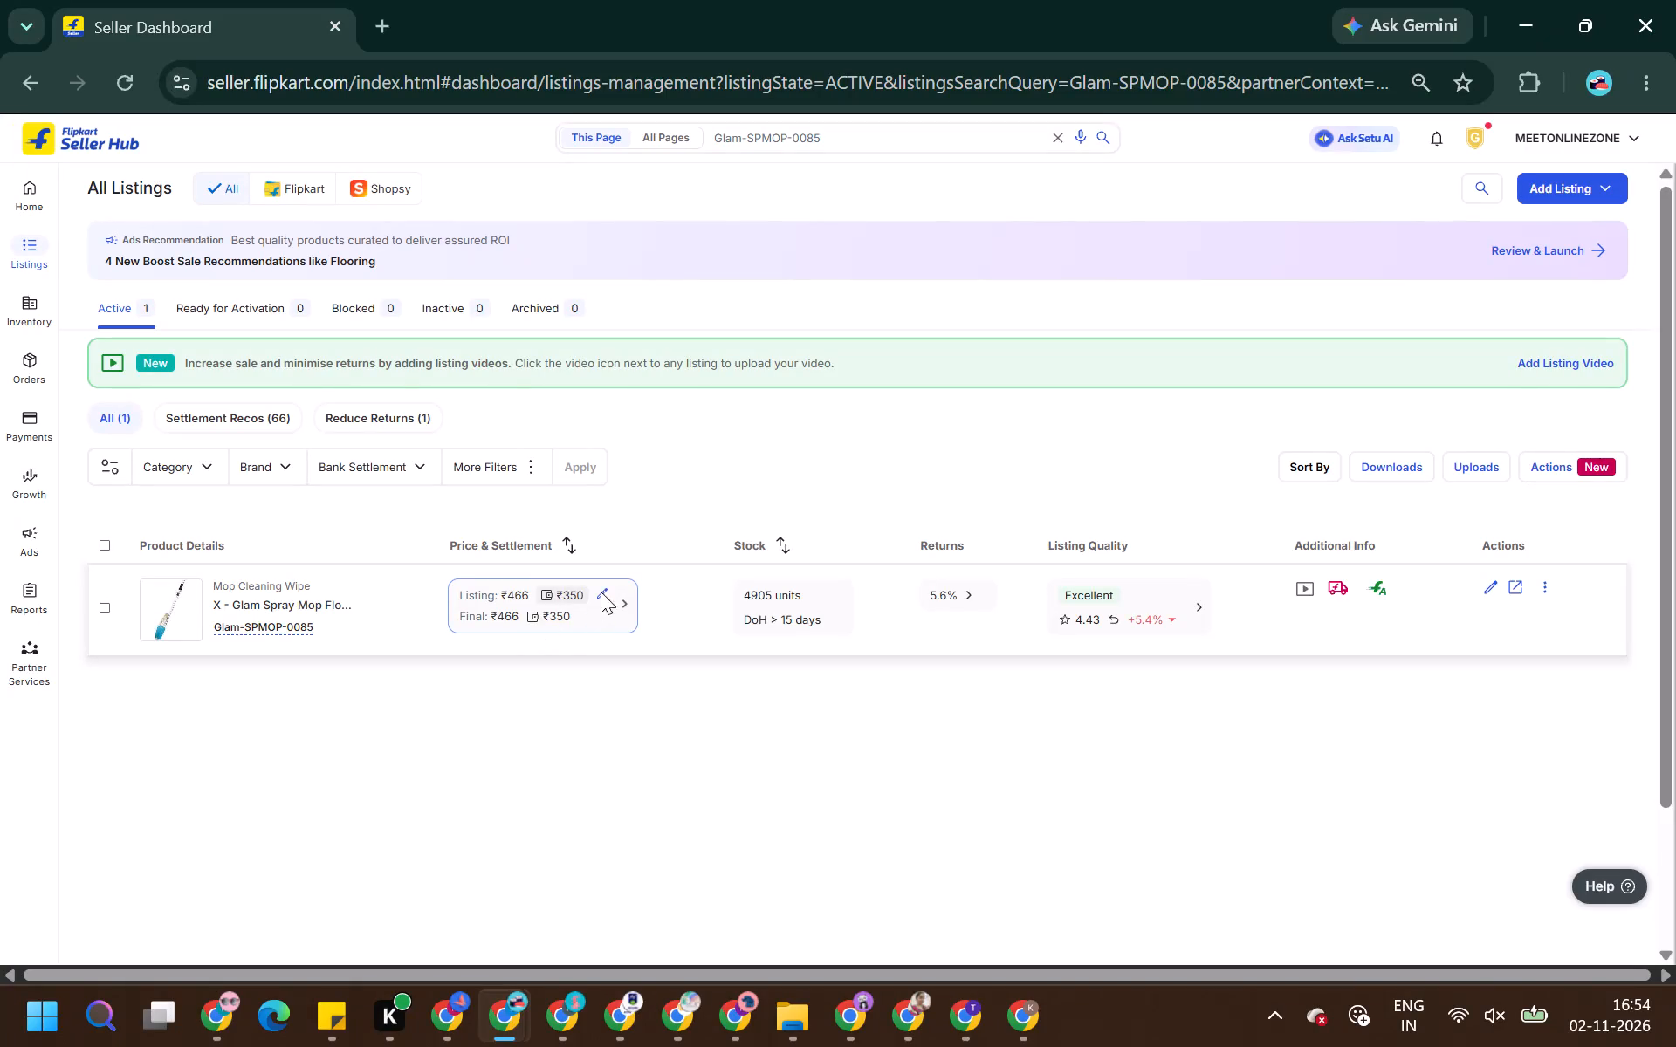
Set the bank settlement of the Glam-SPMOP-0085 spray mop listing to ₹369 and apply it.
left_click(601, 591)
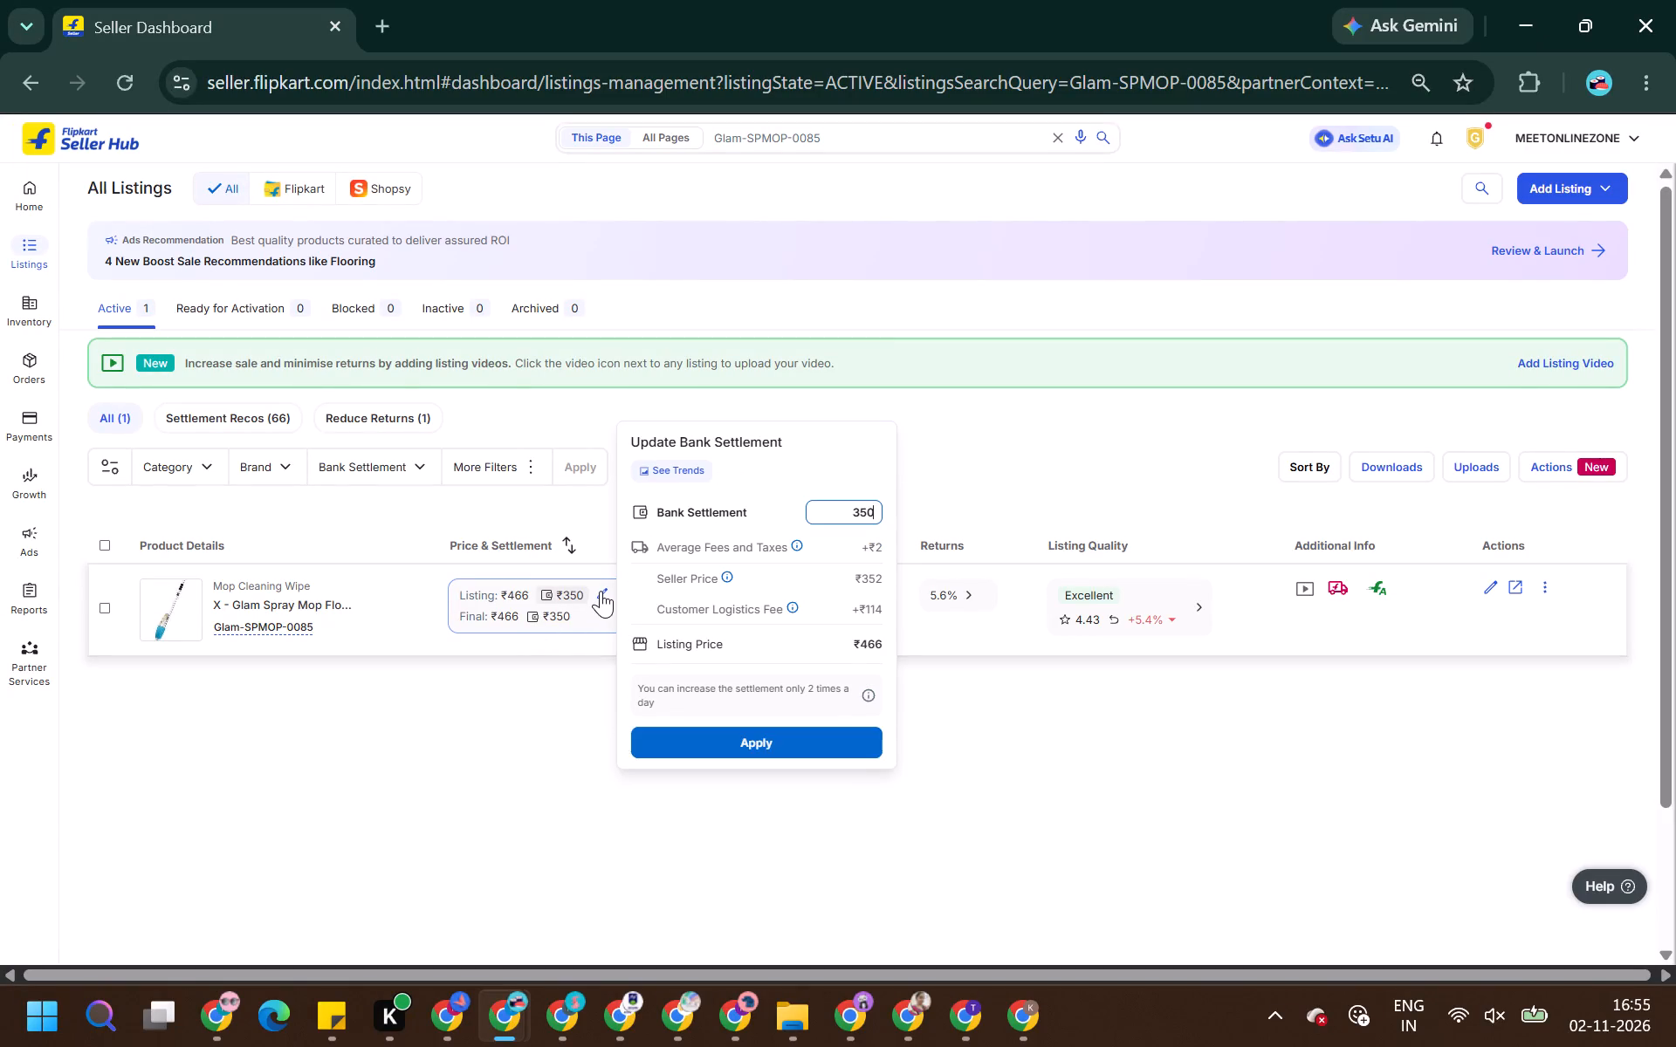
key("BackSpace")
key("BackSpace")
key("5")
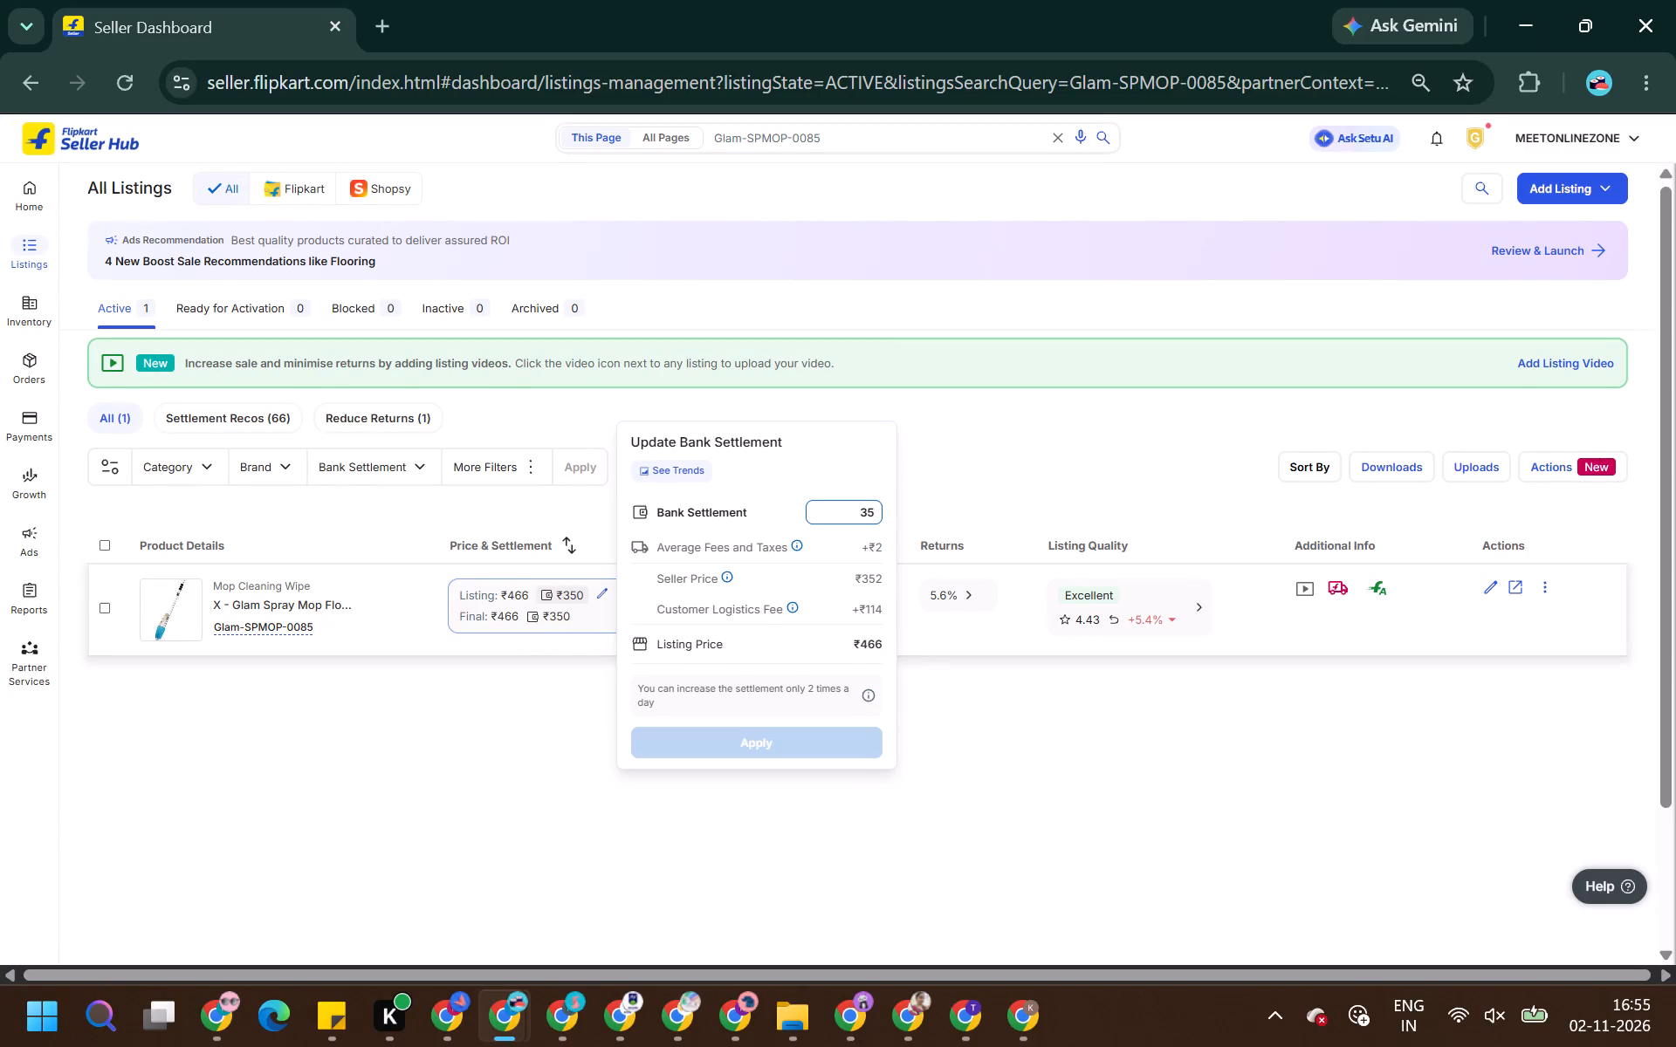
key("BackSpace")
type("69")
key("Return")
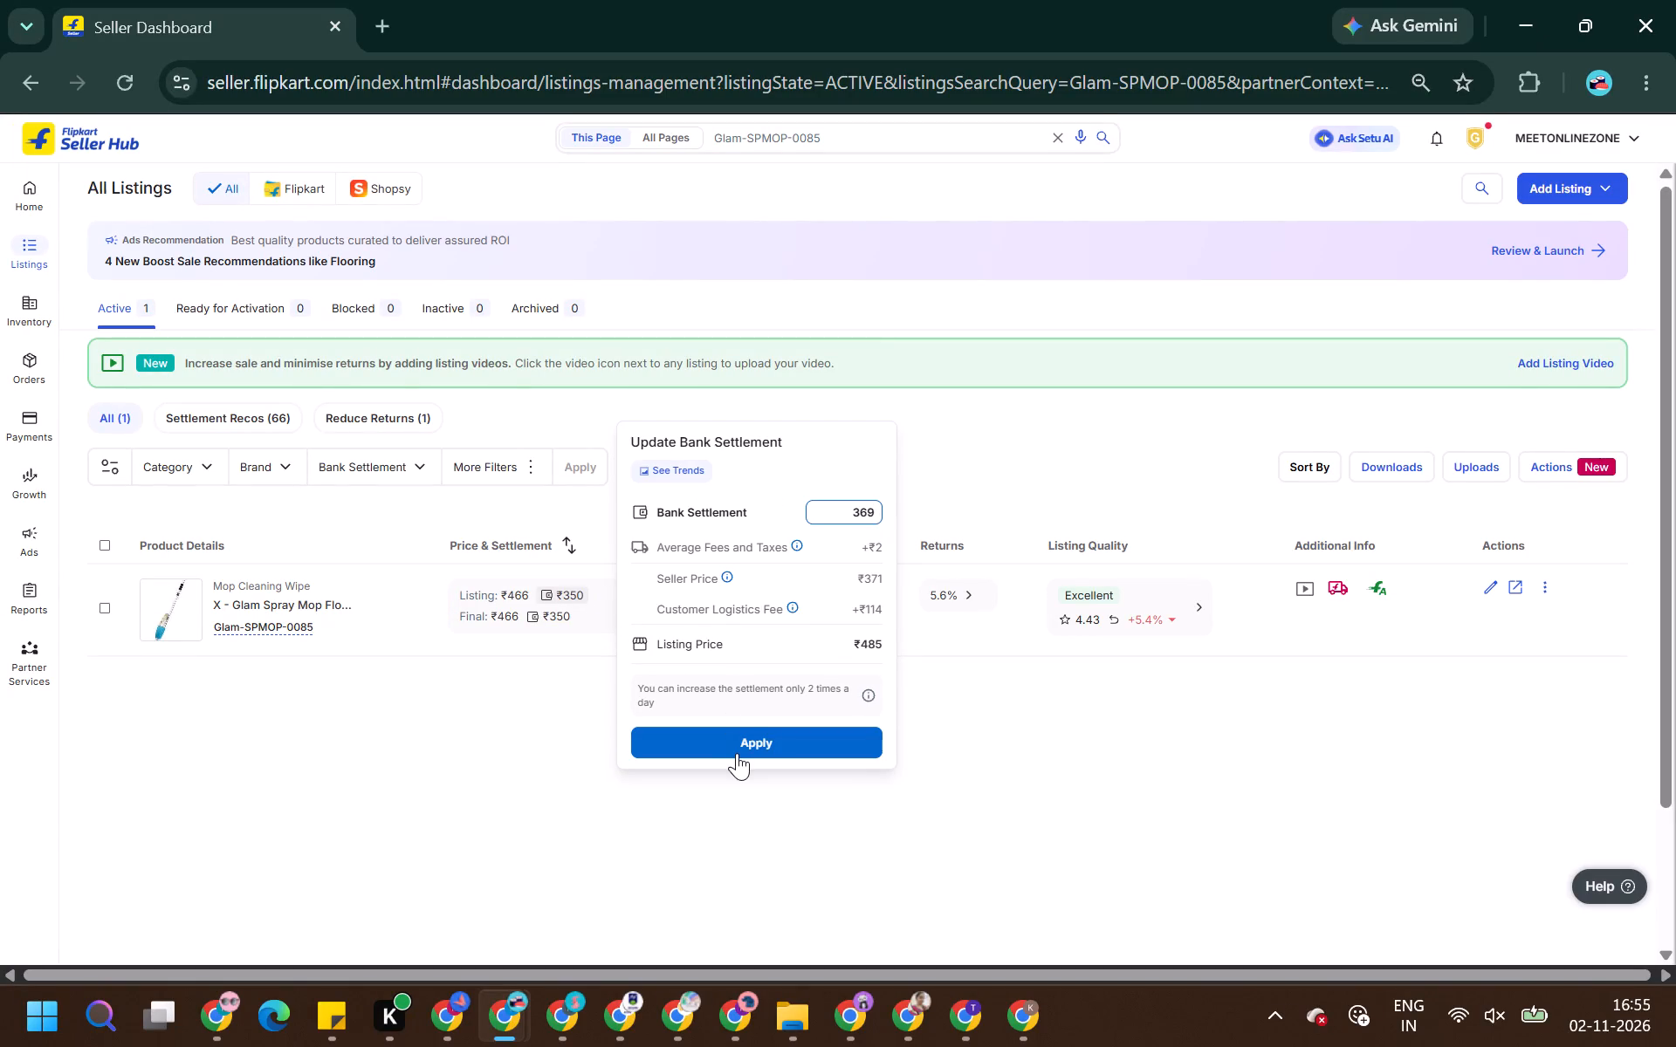
left_click(737, 753)
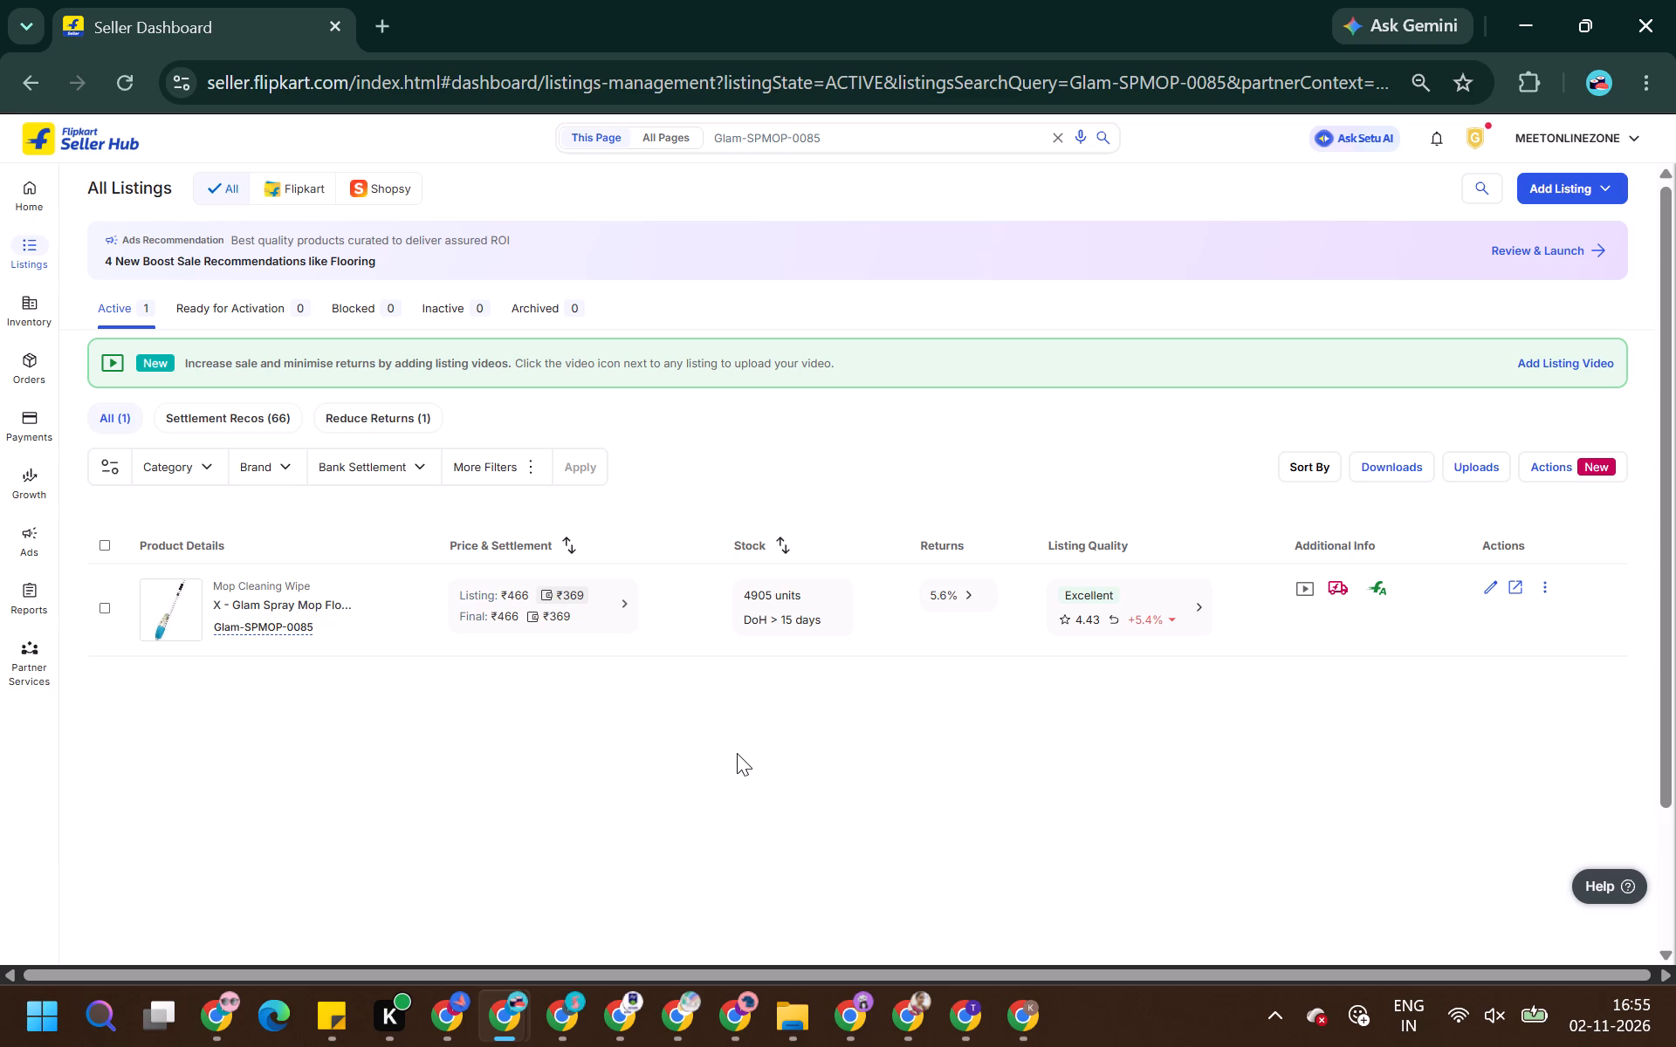
Open the Glam-SPMOP-0085 spray mop listing for editing.
left_click(1488, 588)
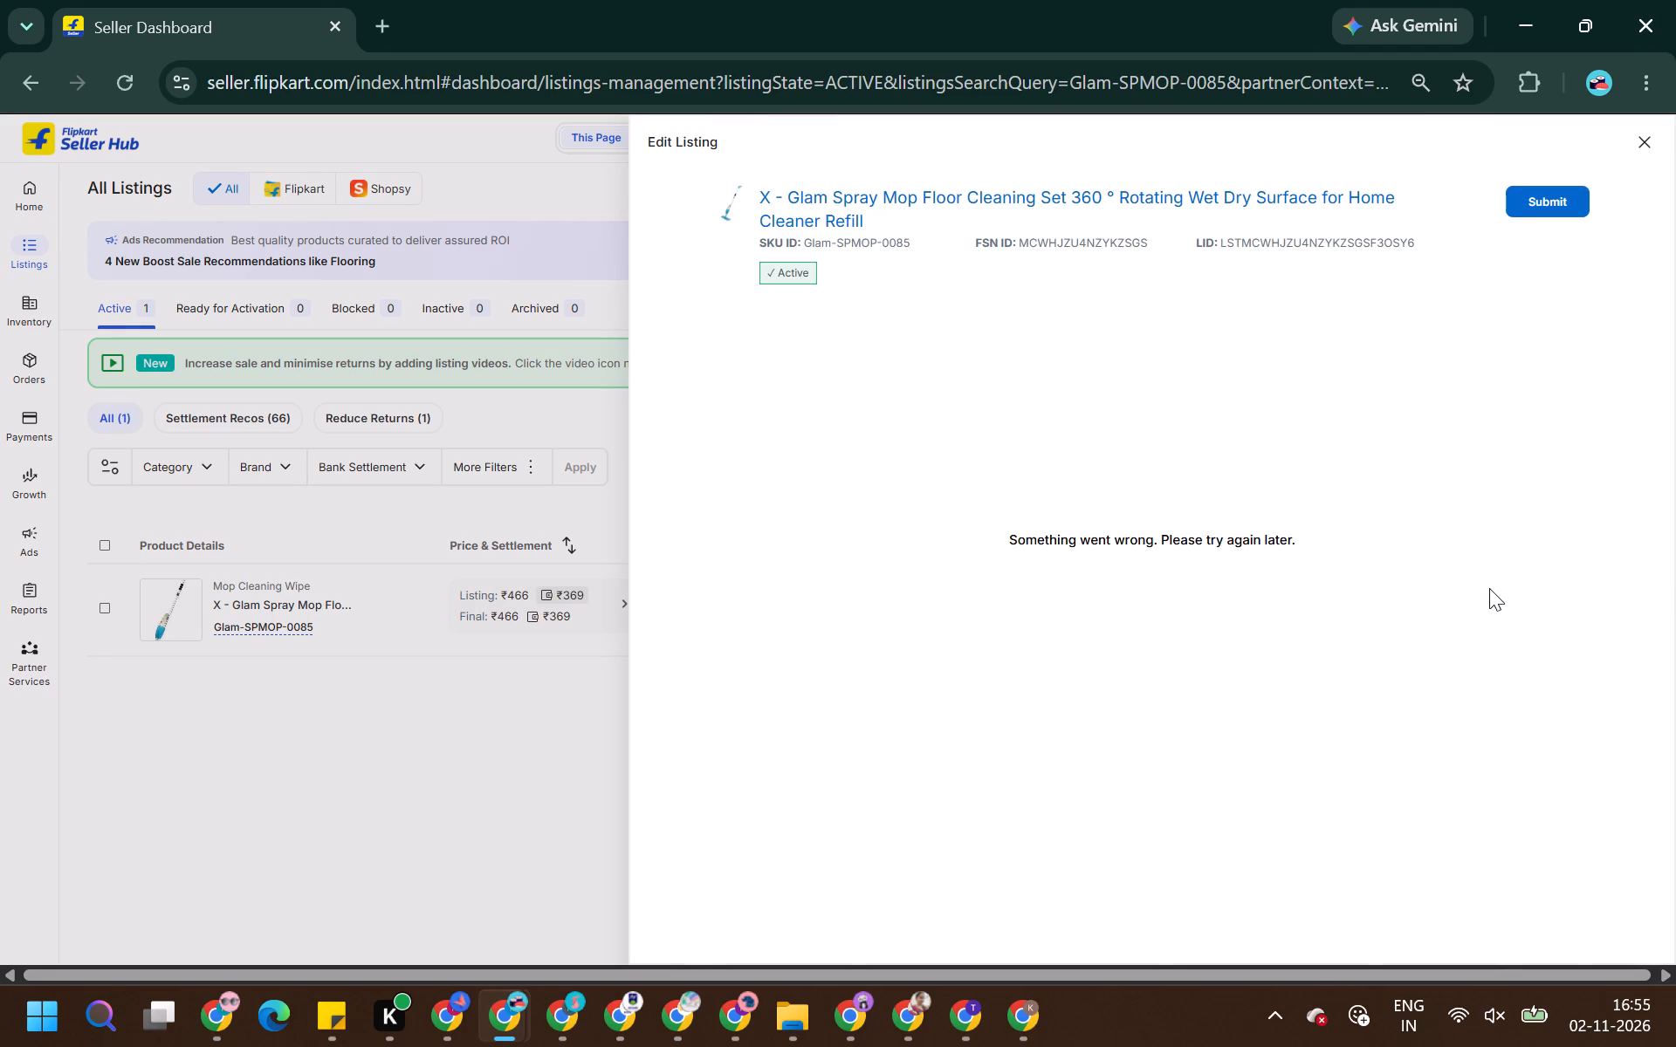